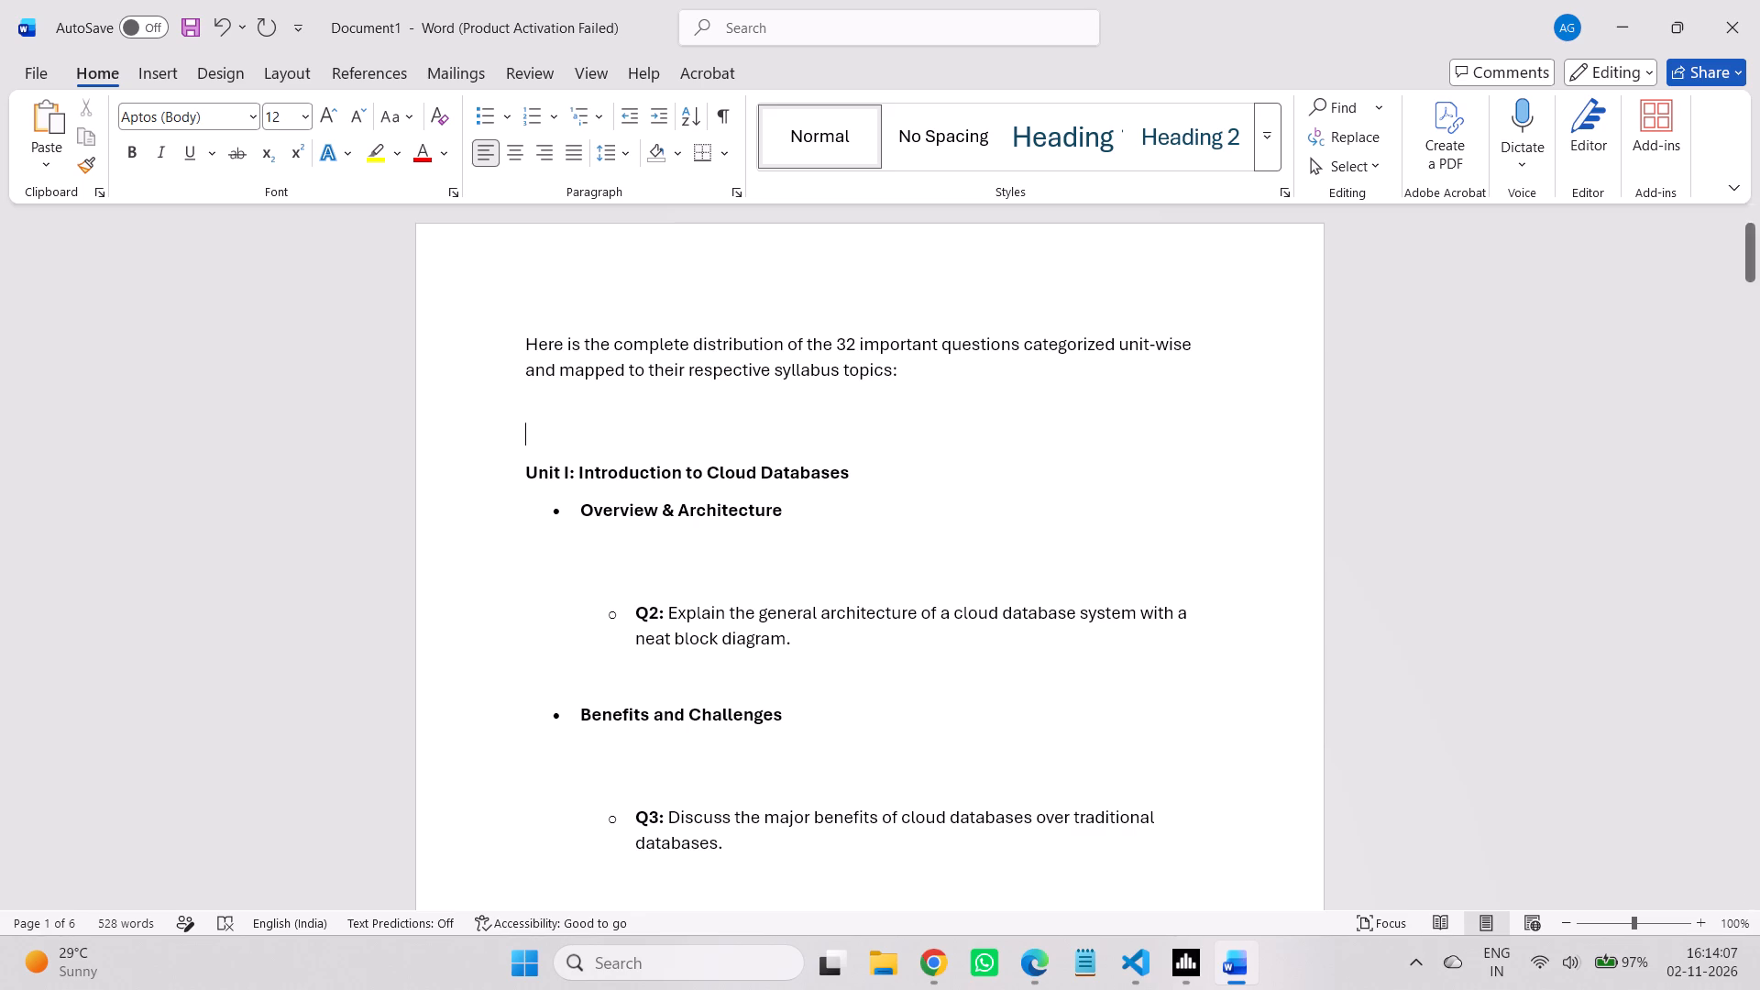
key(BackSpace)
key(BackSpace)
key(Down)
key(Down)
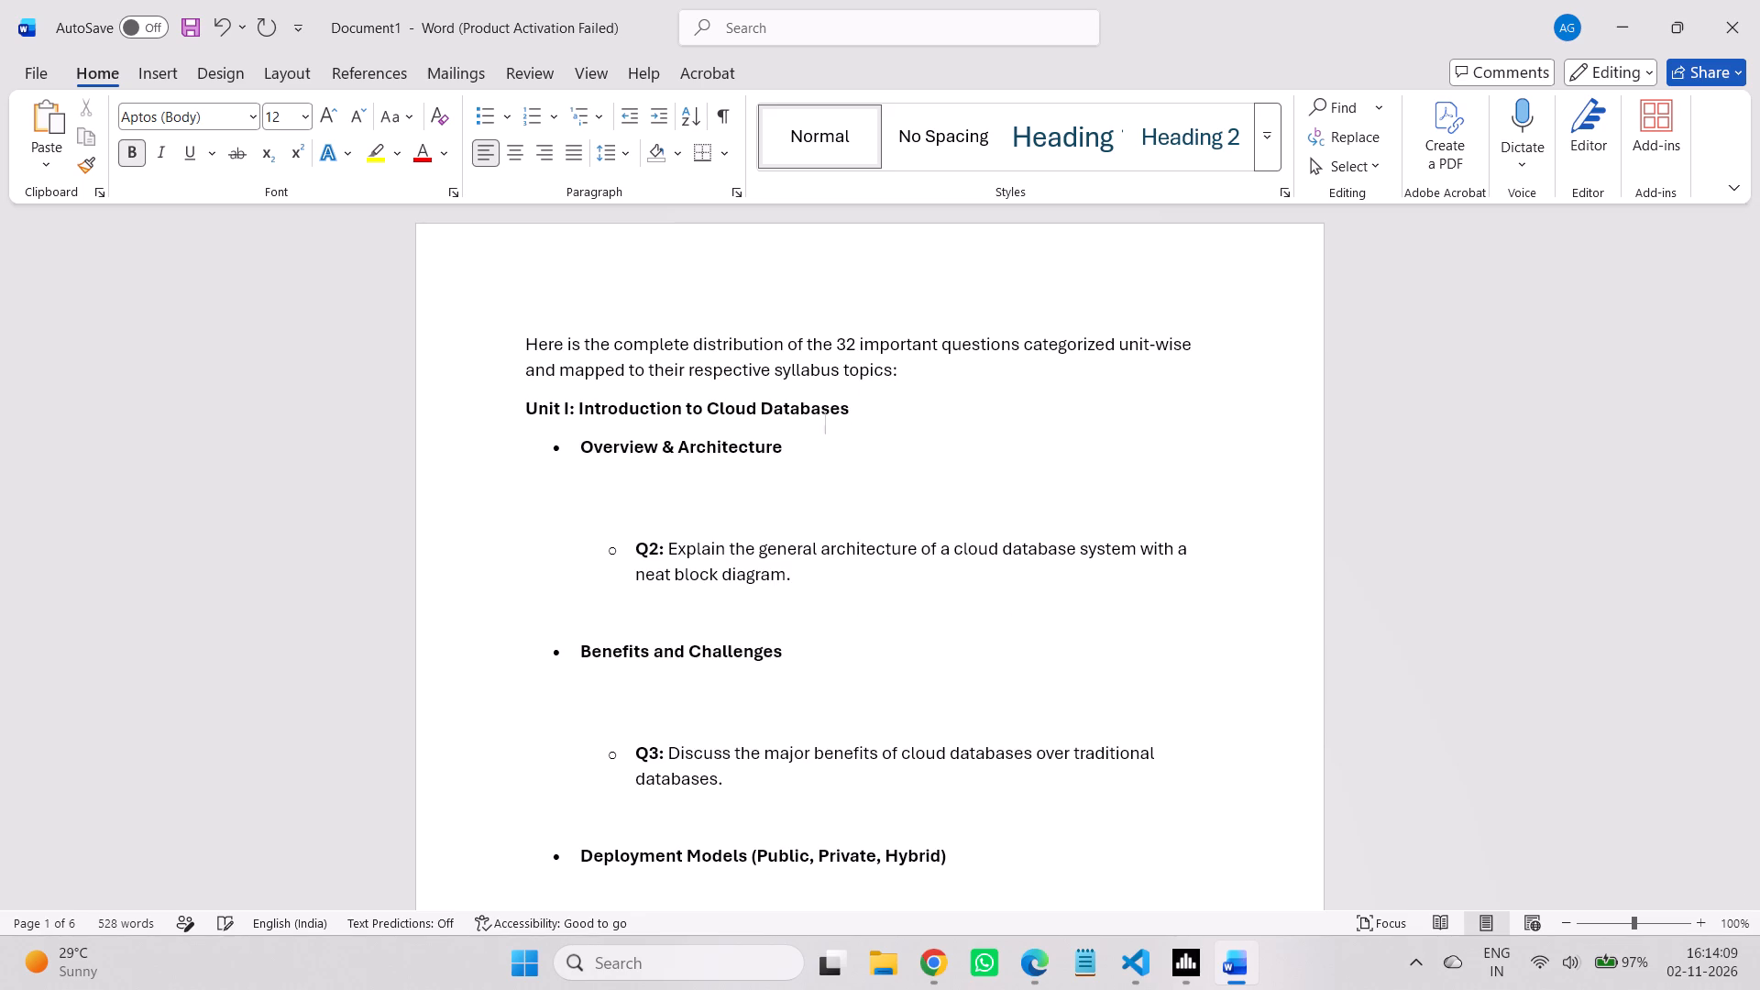
key(Down)
key(Down)
key(BackSpace)
key(BackSpace)
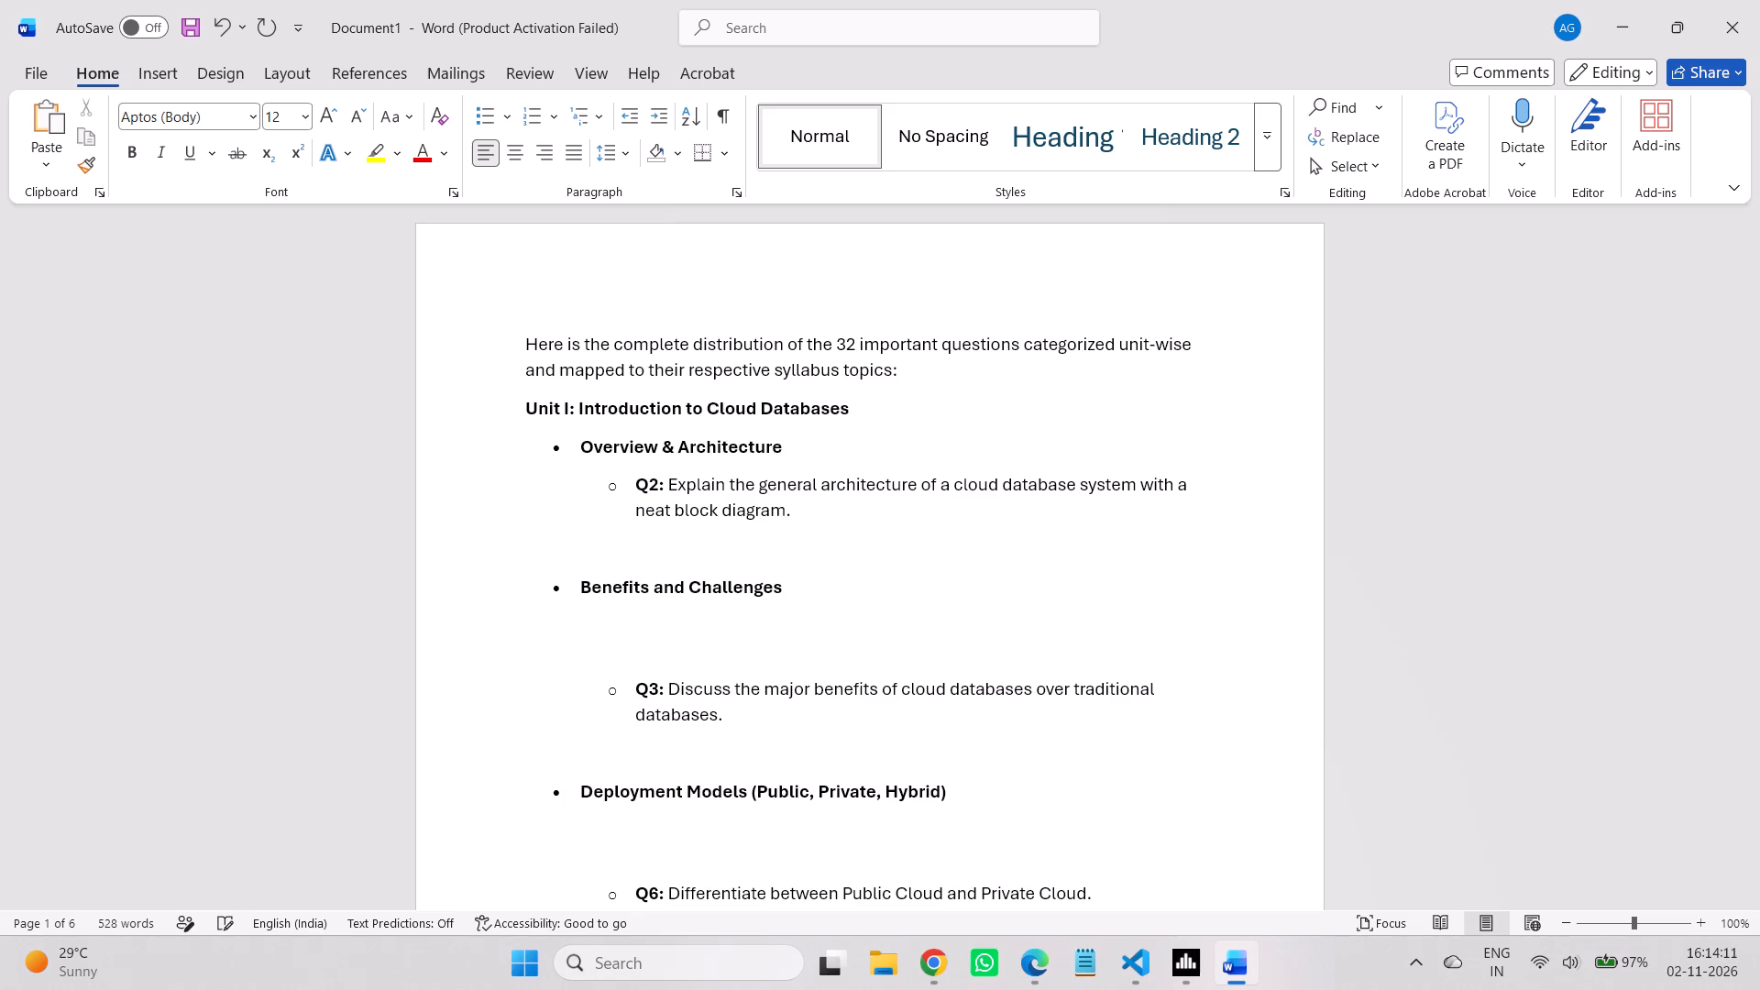
Delete the blank lines above and below the Benefits and Challenges heading, between Q2 and Q3.
key(Down)
key(Down)
key(Down)
key(BackSpace)
key(Down)
key(Down)
key(Down)
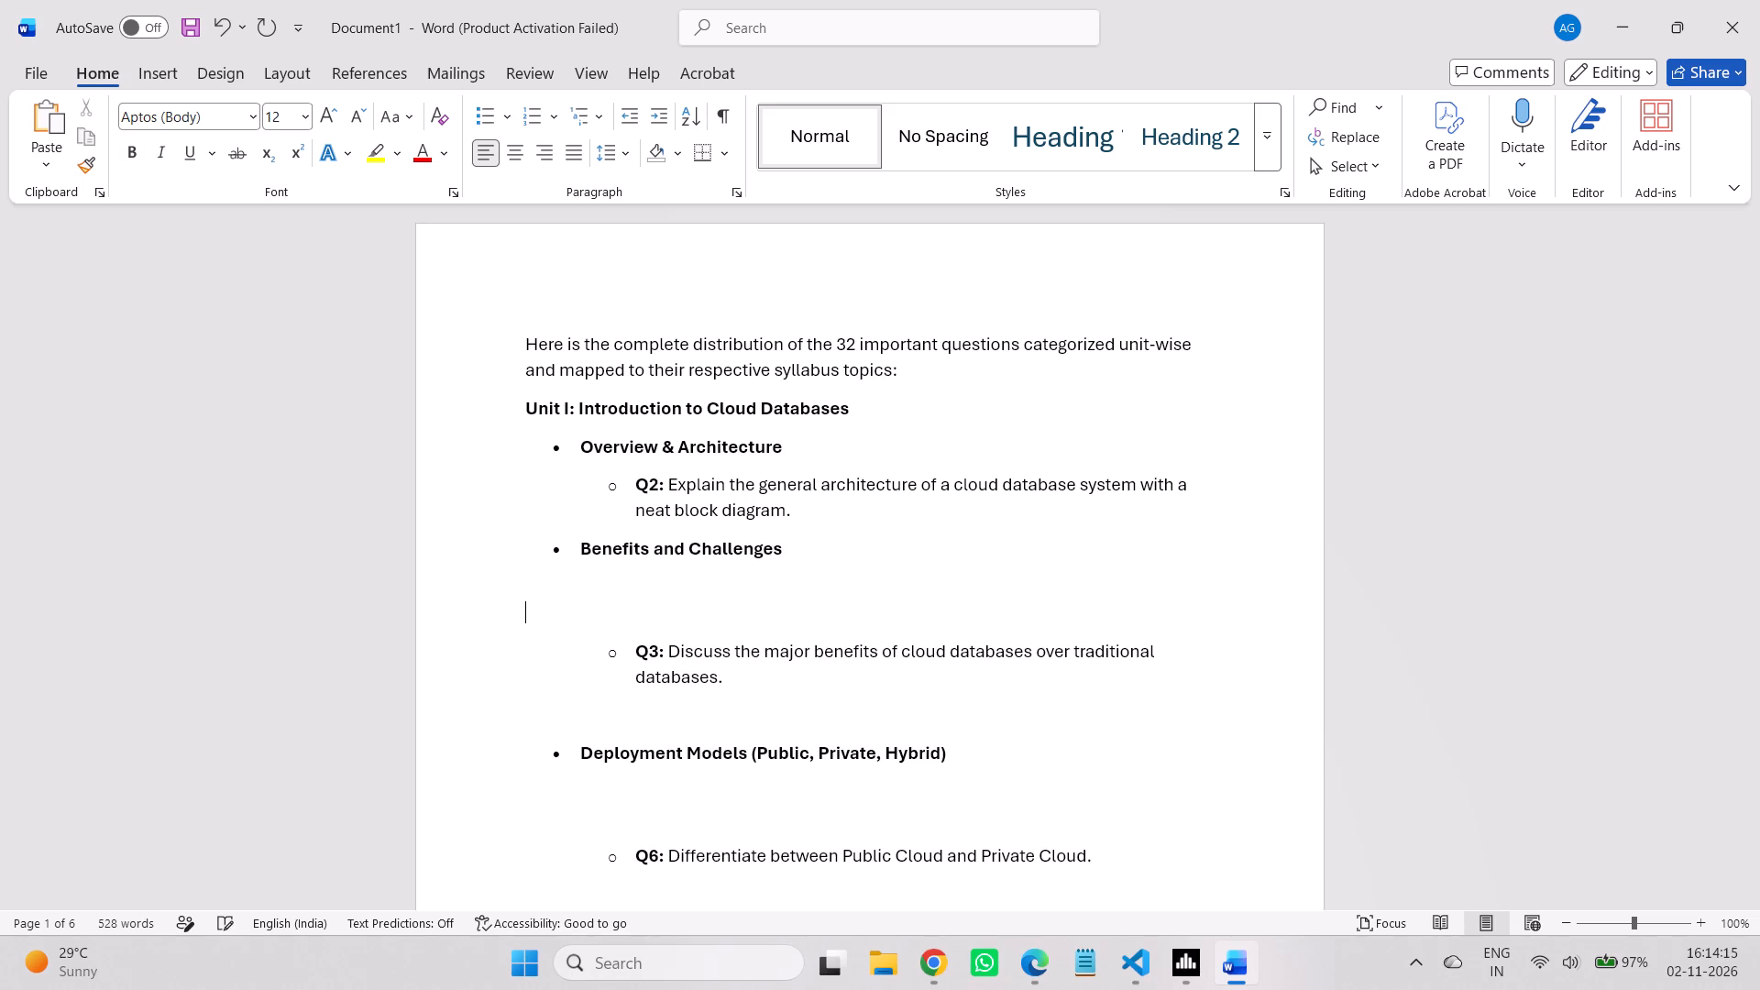
key(BackSpace)
key(BackSpace)
Delete the blank lines above and below the Deployment Models heading, between Q3 and Q6.
key(Down)
key(Down)
key(Down)
key(BackSpace)
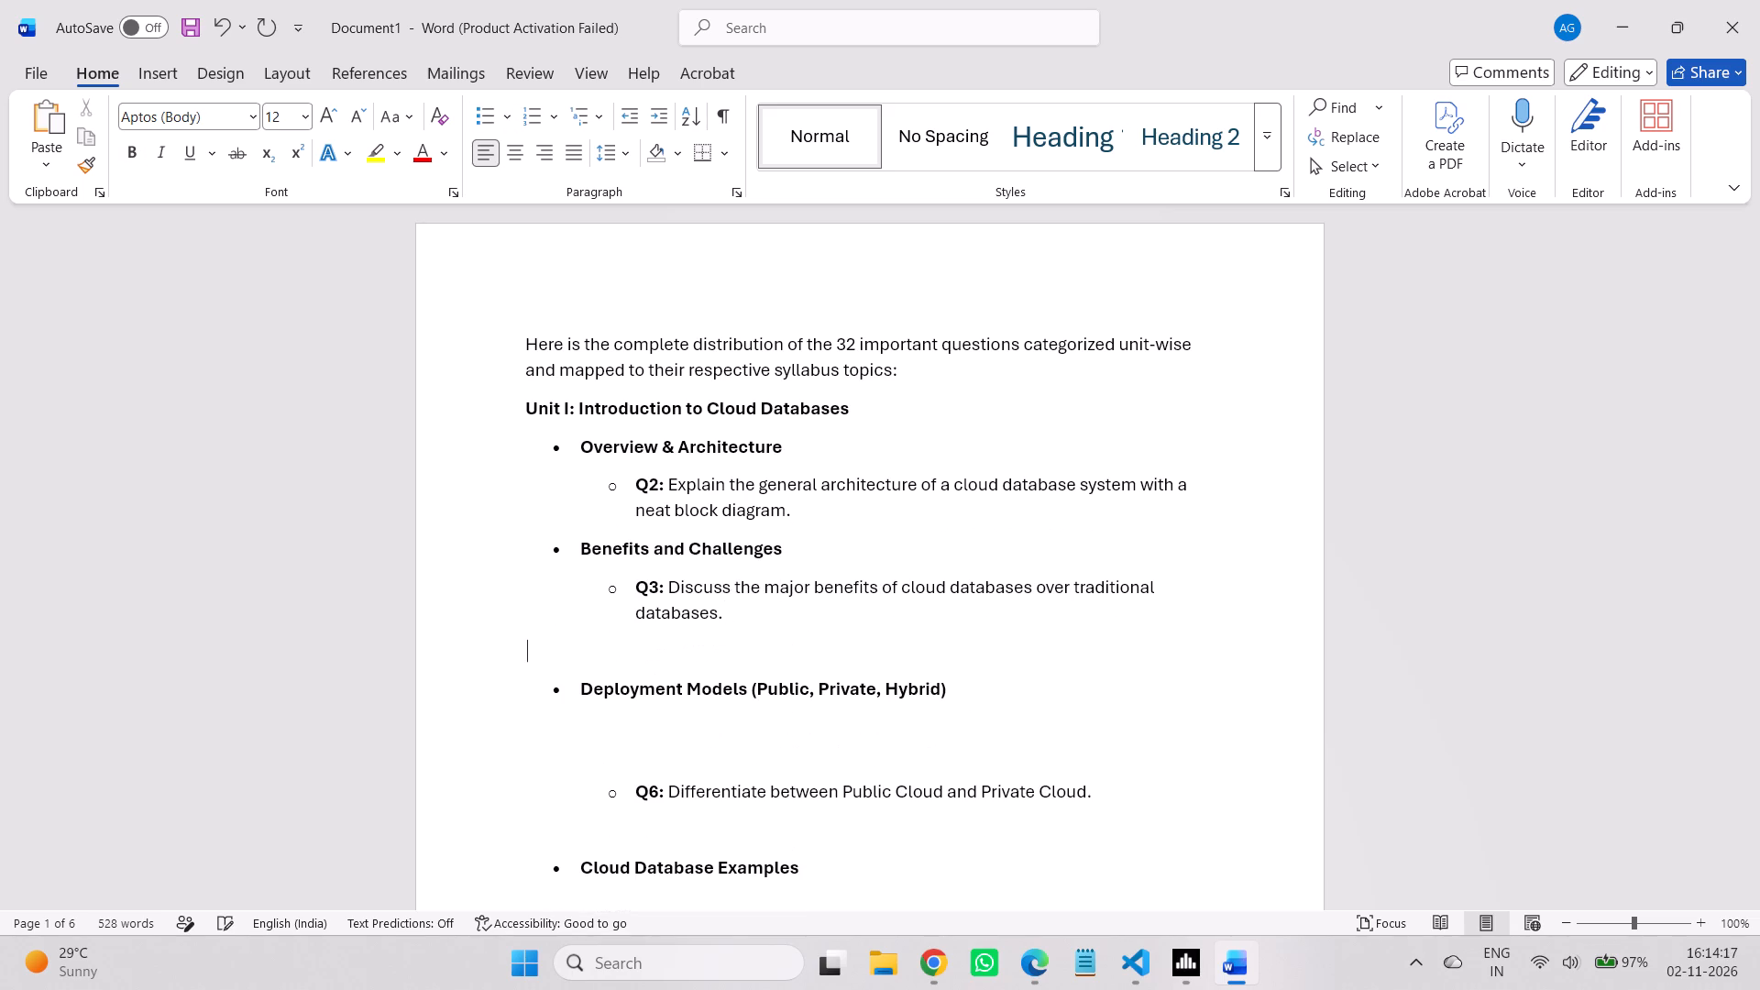
key(Down)
key(Down)
key(Down)
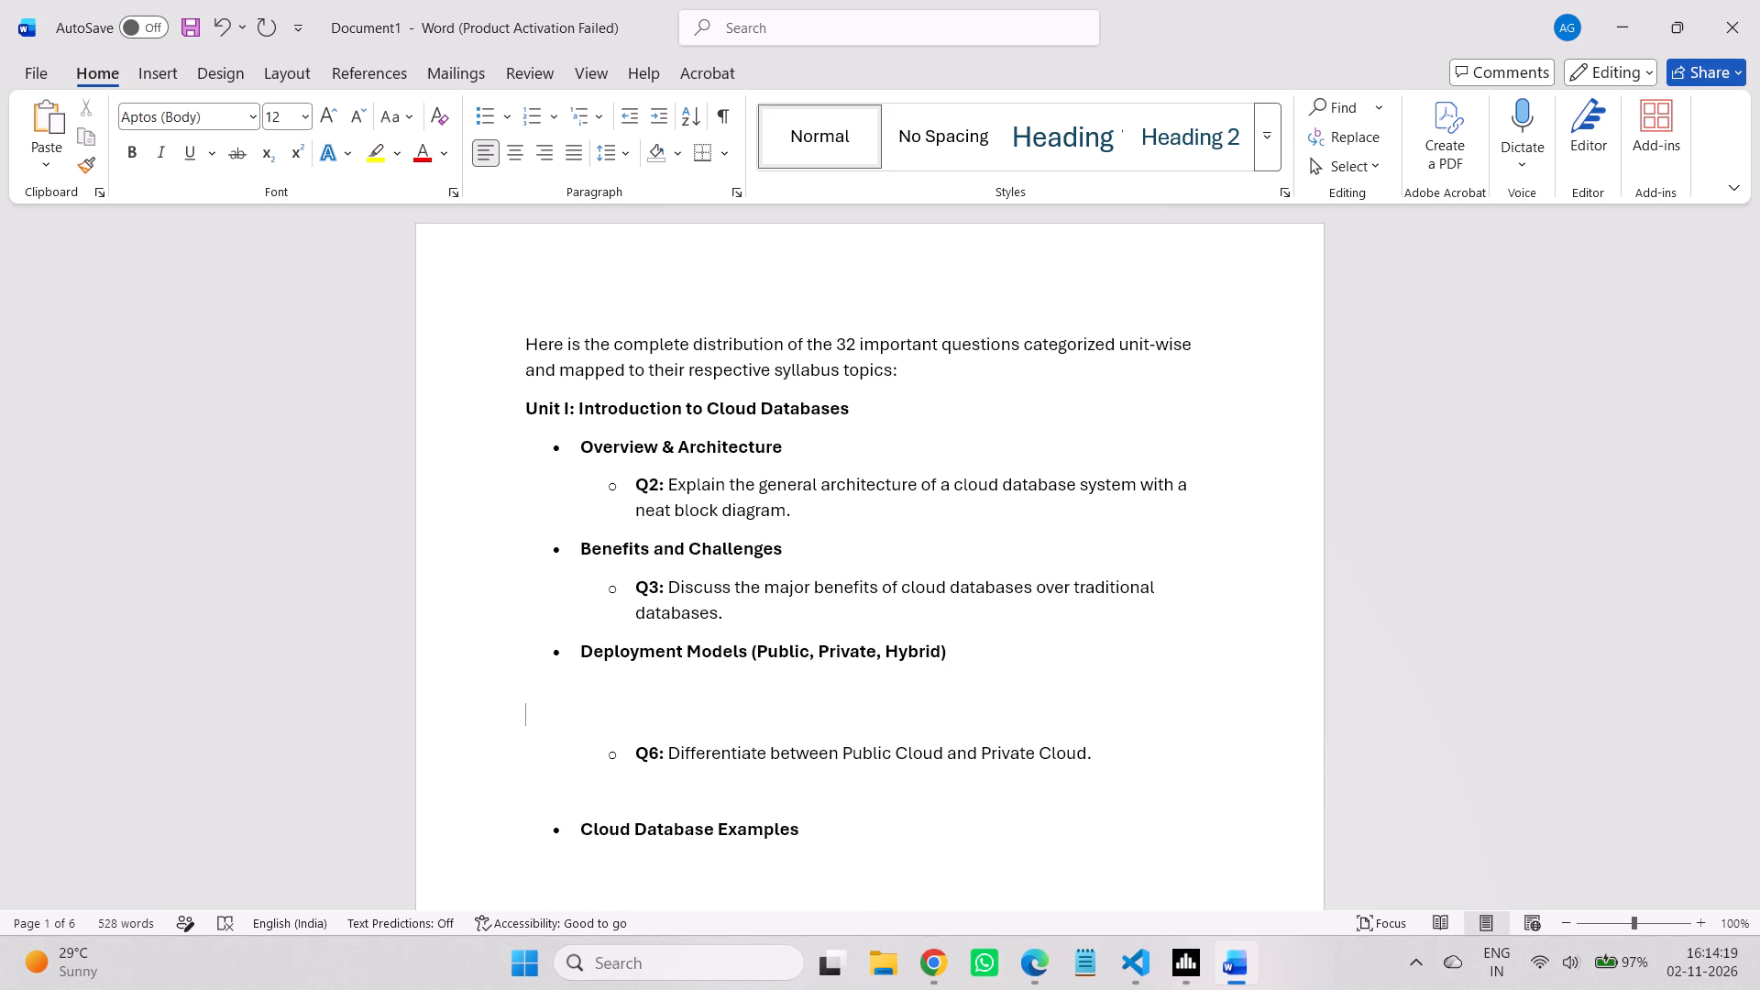
key(BackSpace)
key(BackSpace)
Delete the blank lines above and below the Cloud Database Examples heading, between Q6 and Q12.
key(Down)
key(Down)
key(BackSpace)
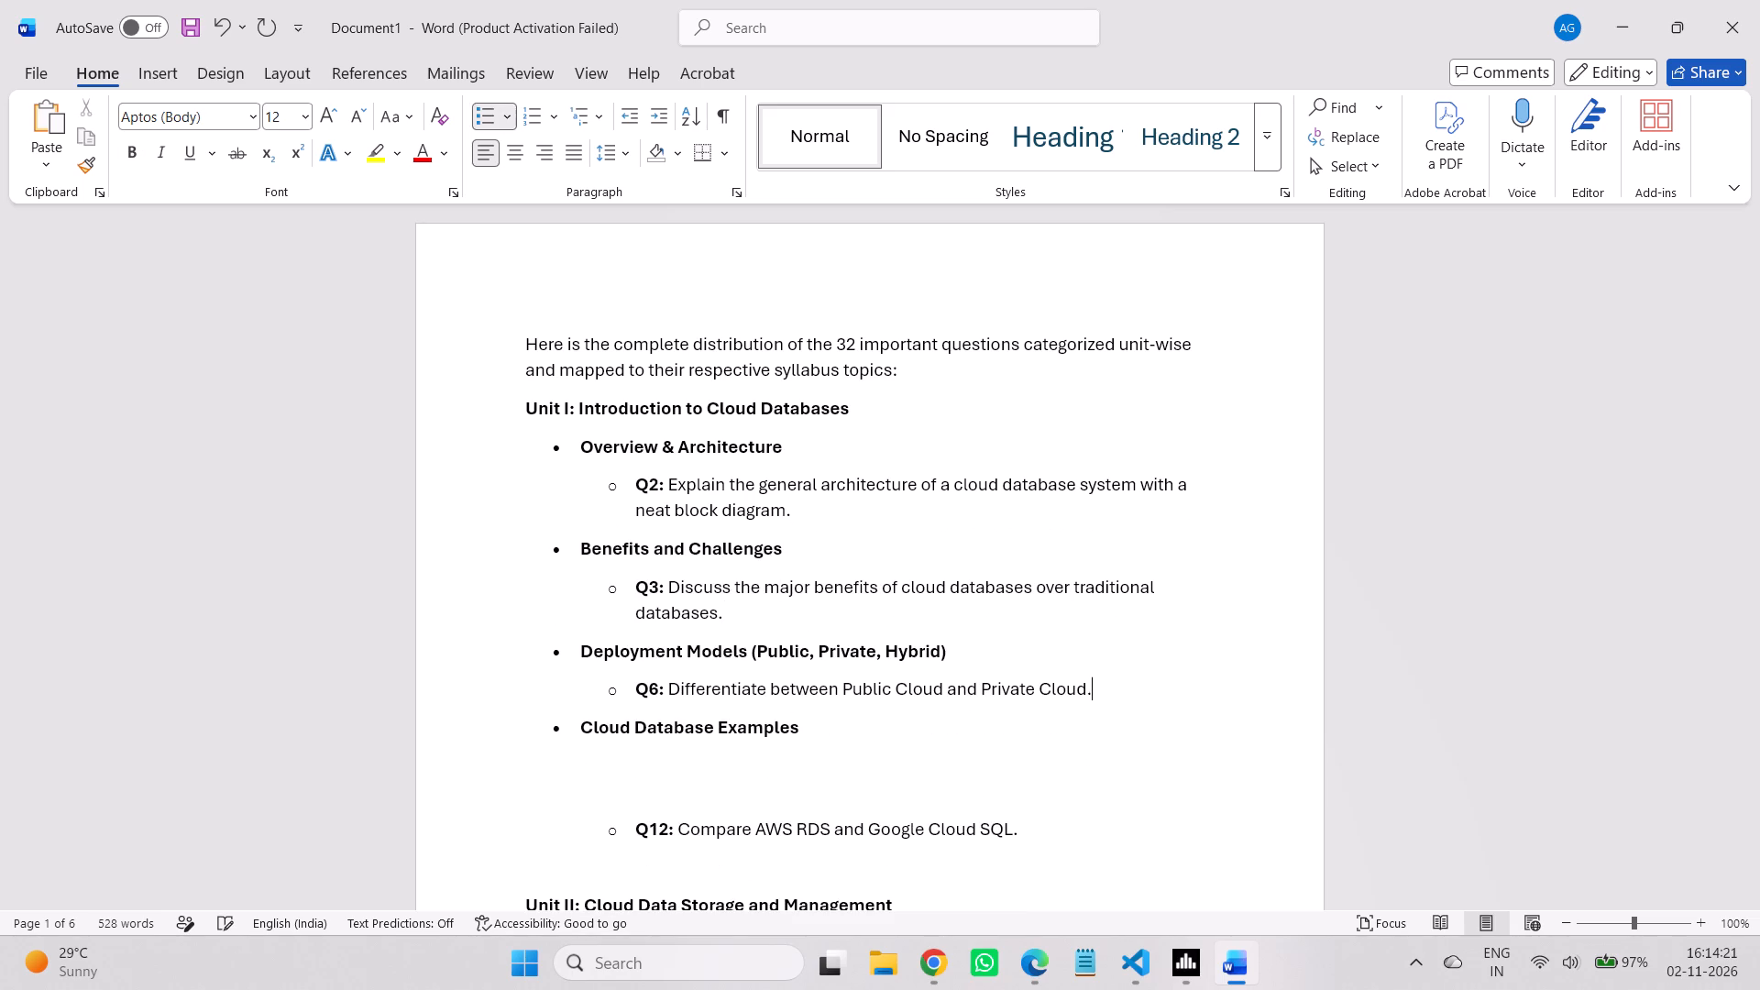
key(Down)
key(Down)
key(Down)
key(BackSpace)
key(Down)
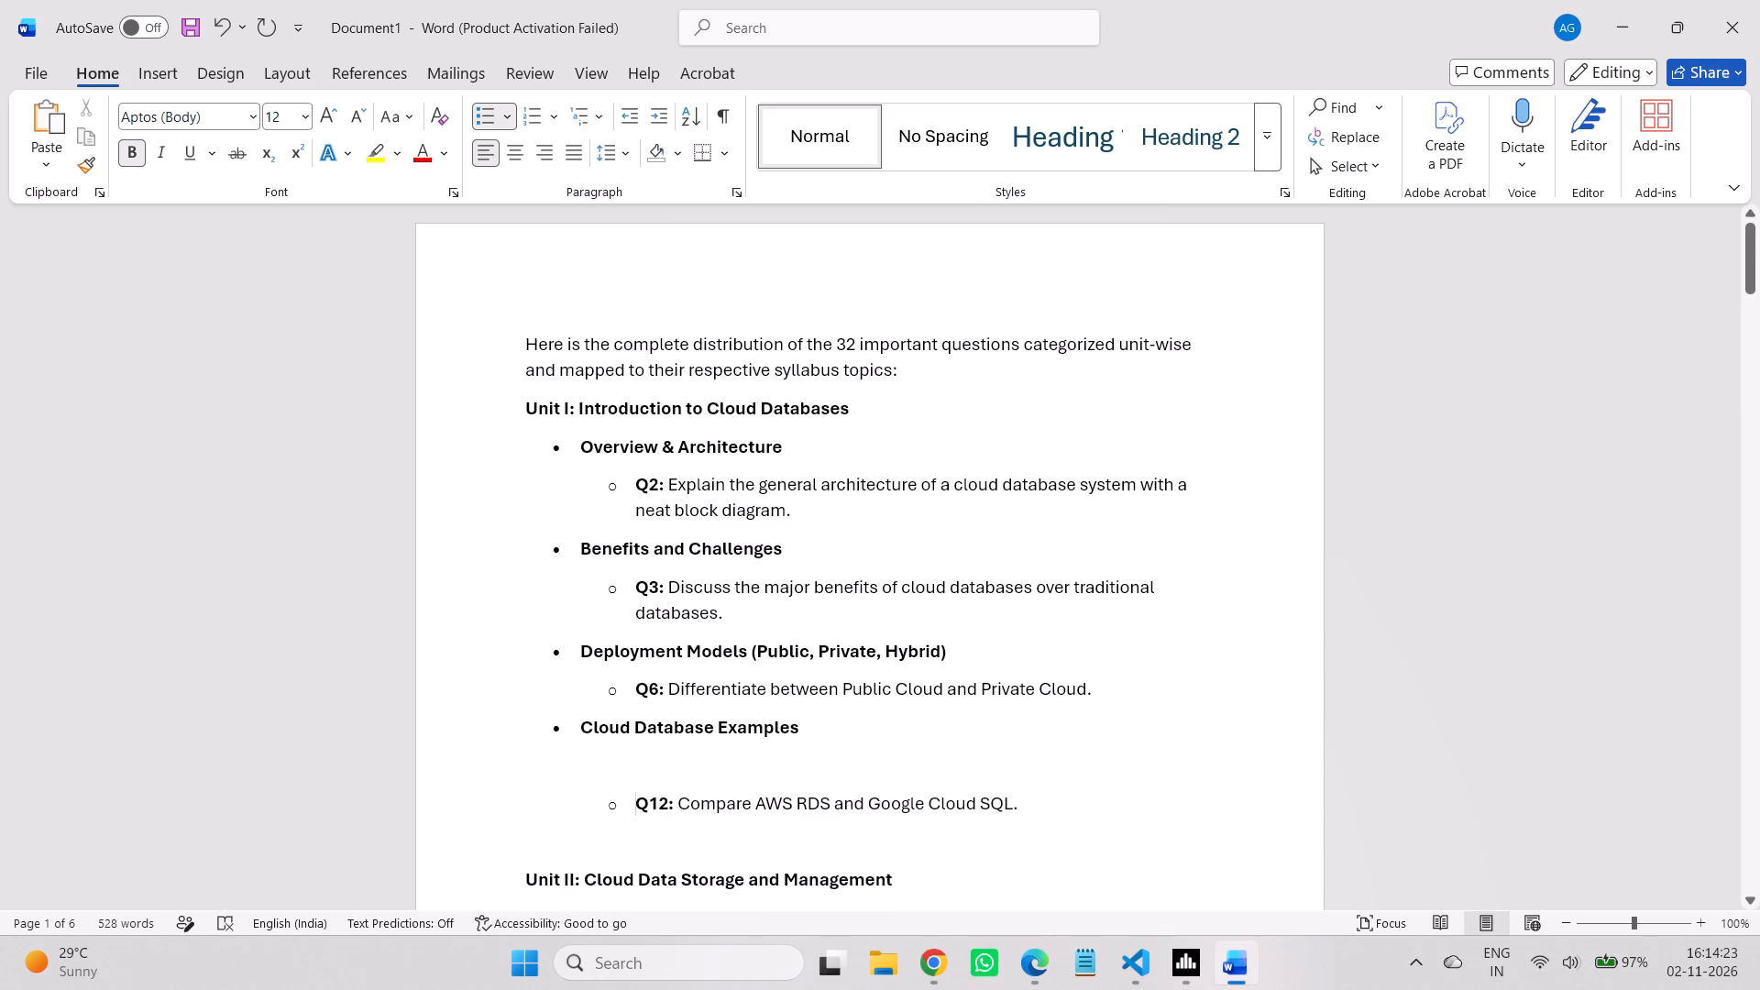
key(Up)
key(BackSpace)
Delete the blank lines above the Unit II heading and between Cloud Storage Models and Q5.
key(Down)
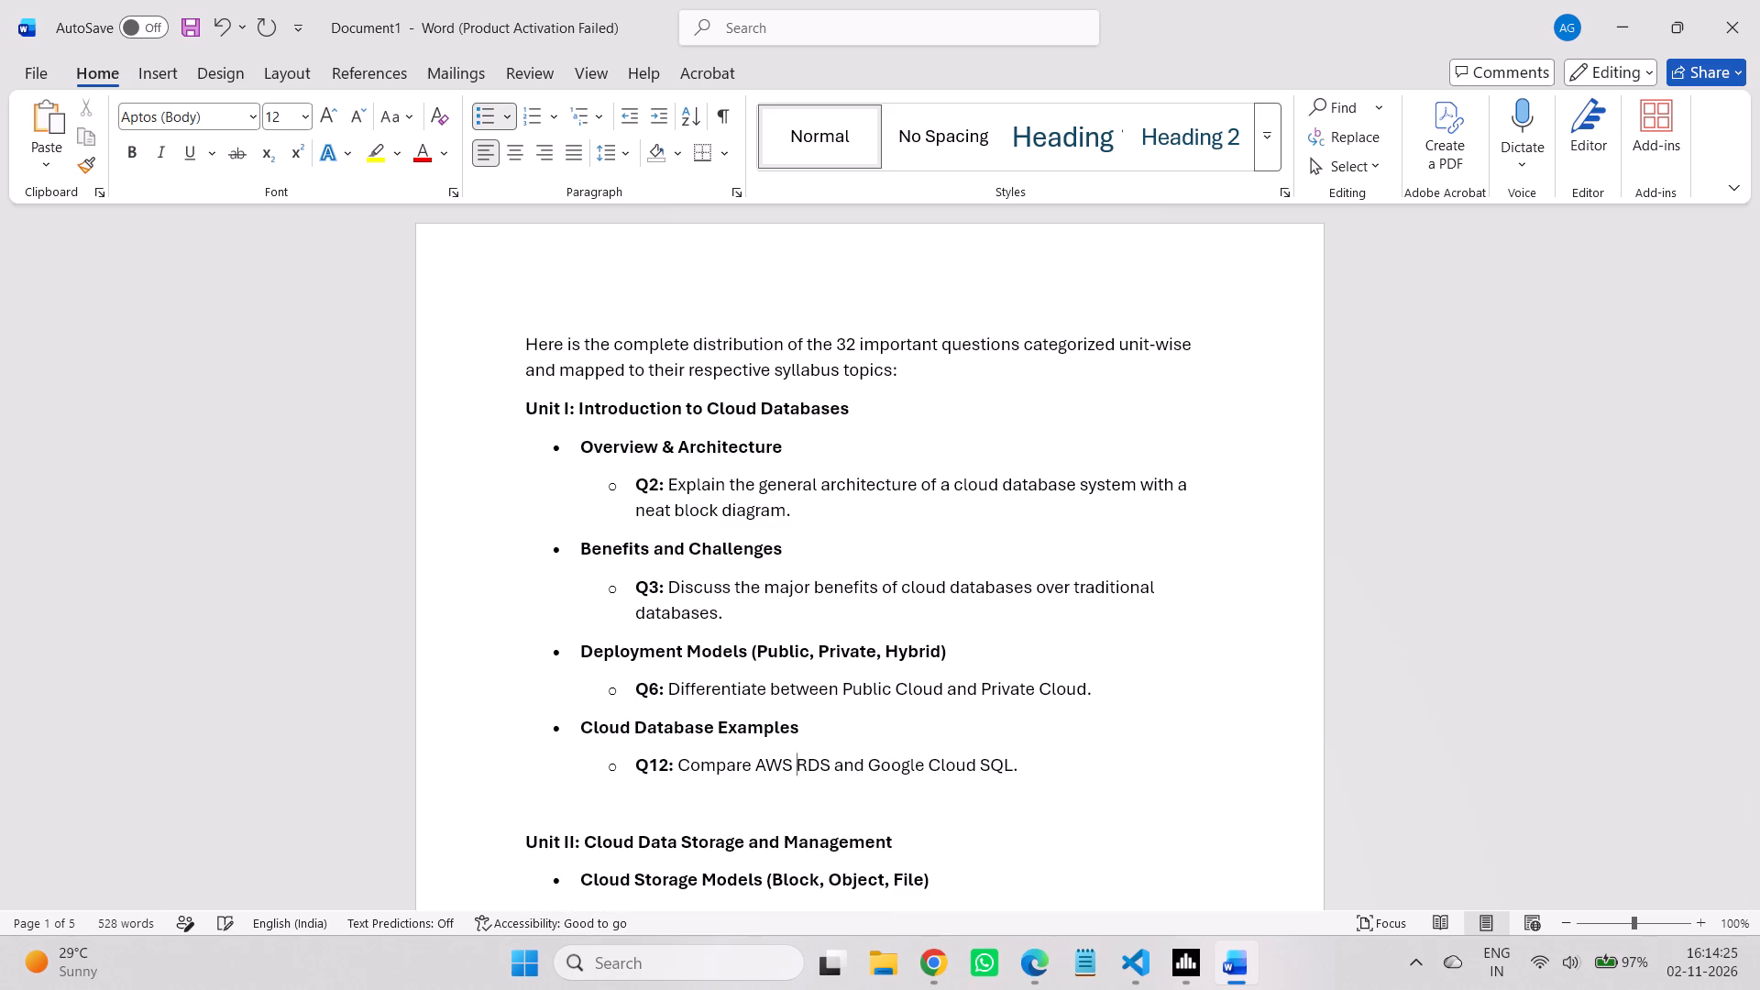
key(Down)
key(BackSpace)
key(Down)
key(Down)
key(Down)
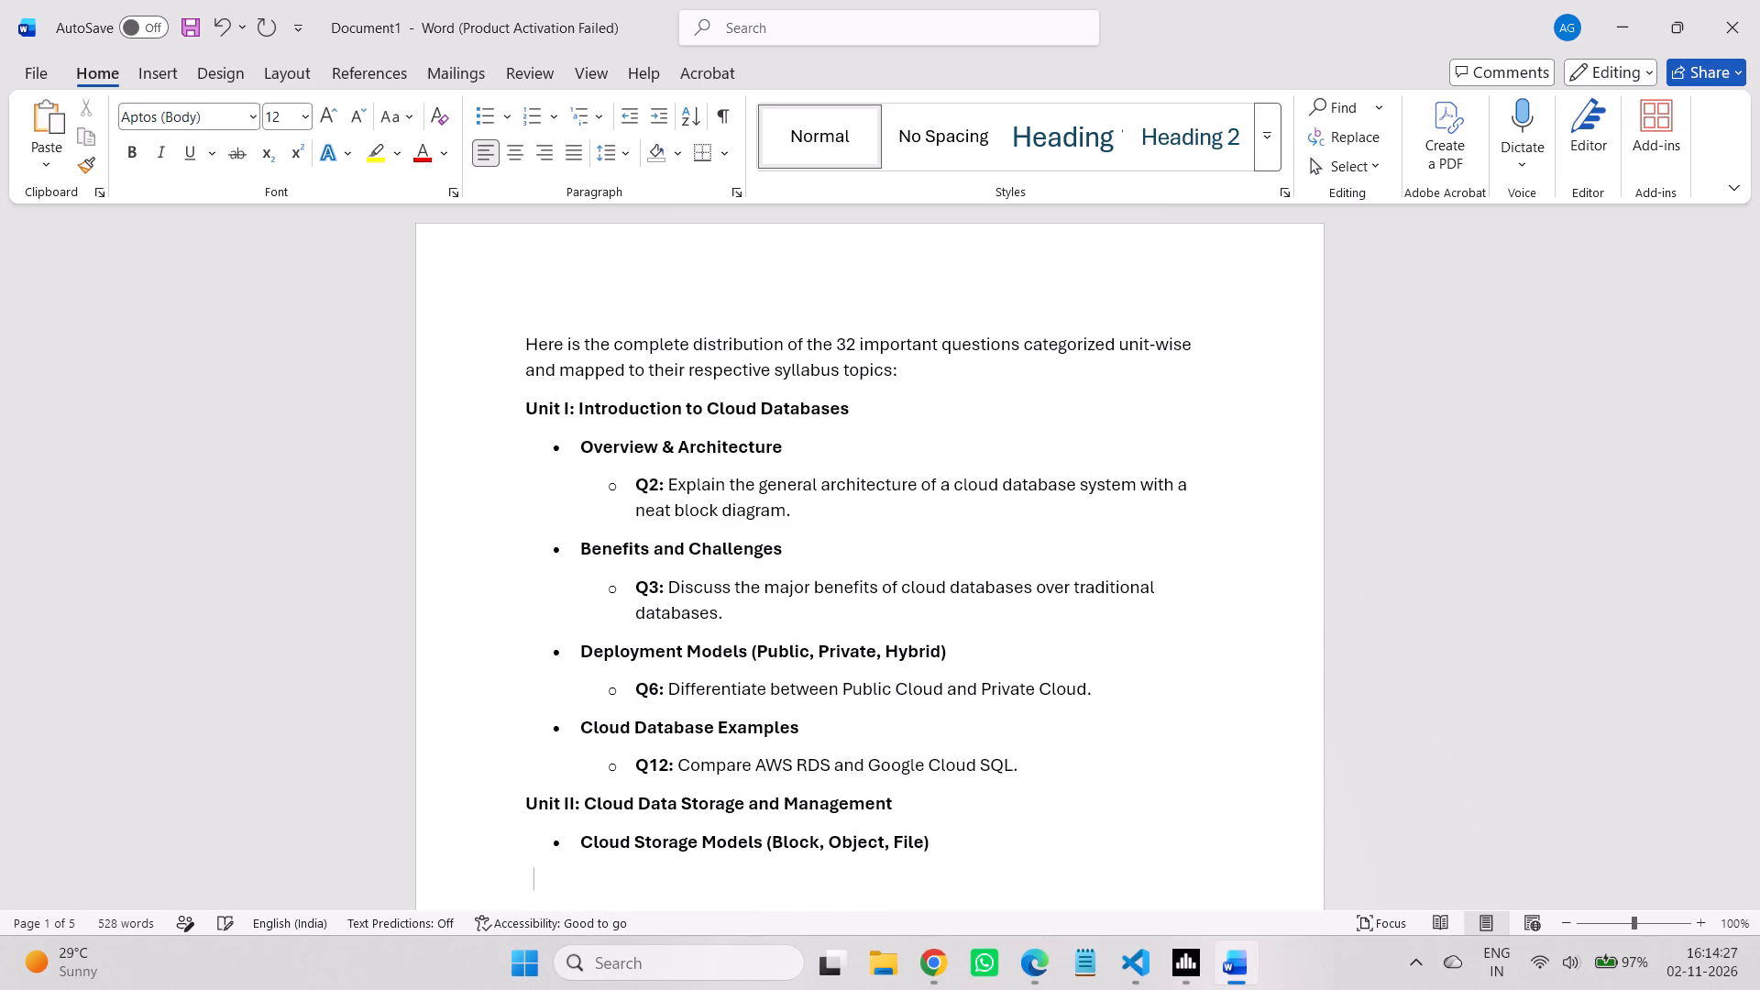
key(BackSpace)
key(Down)
key(BackSpace)
Delete the blank lines above and below the Data Partitioning and Sharding heading, between Q5 and Q15.
key(Down)
key(Down)
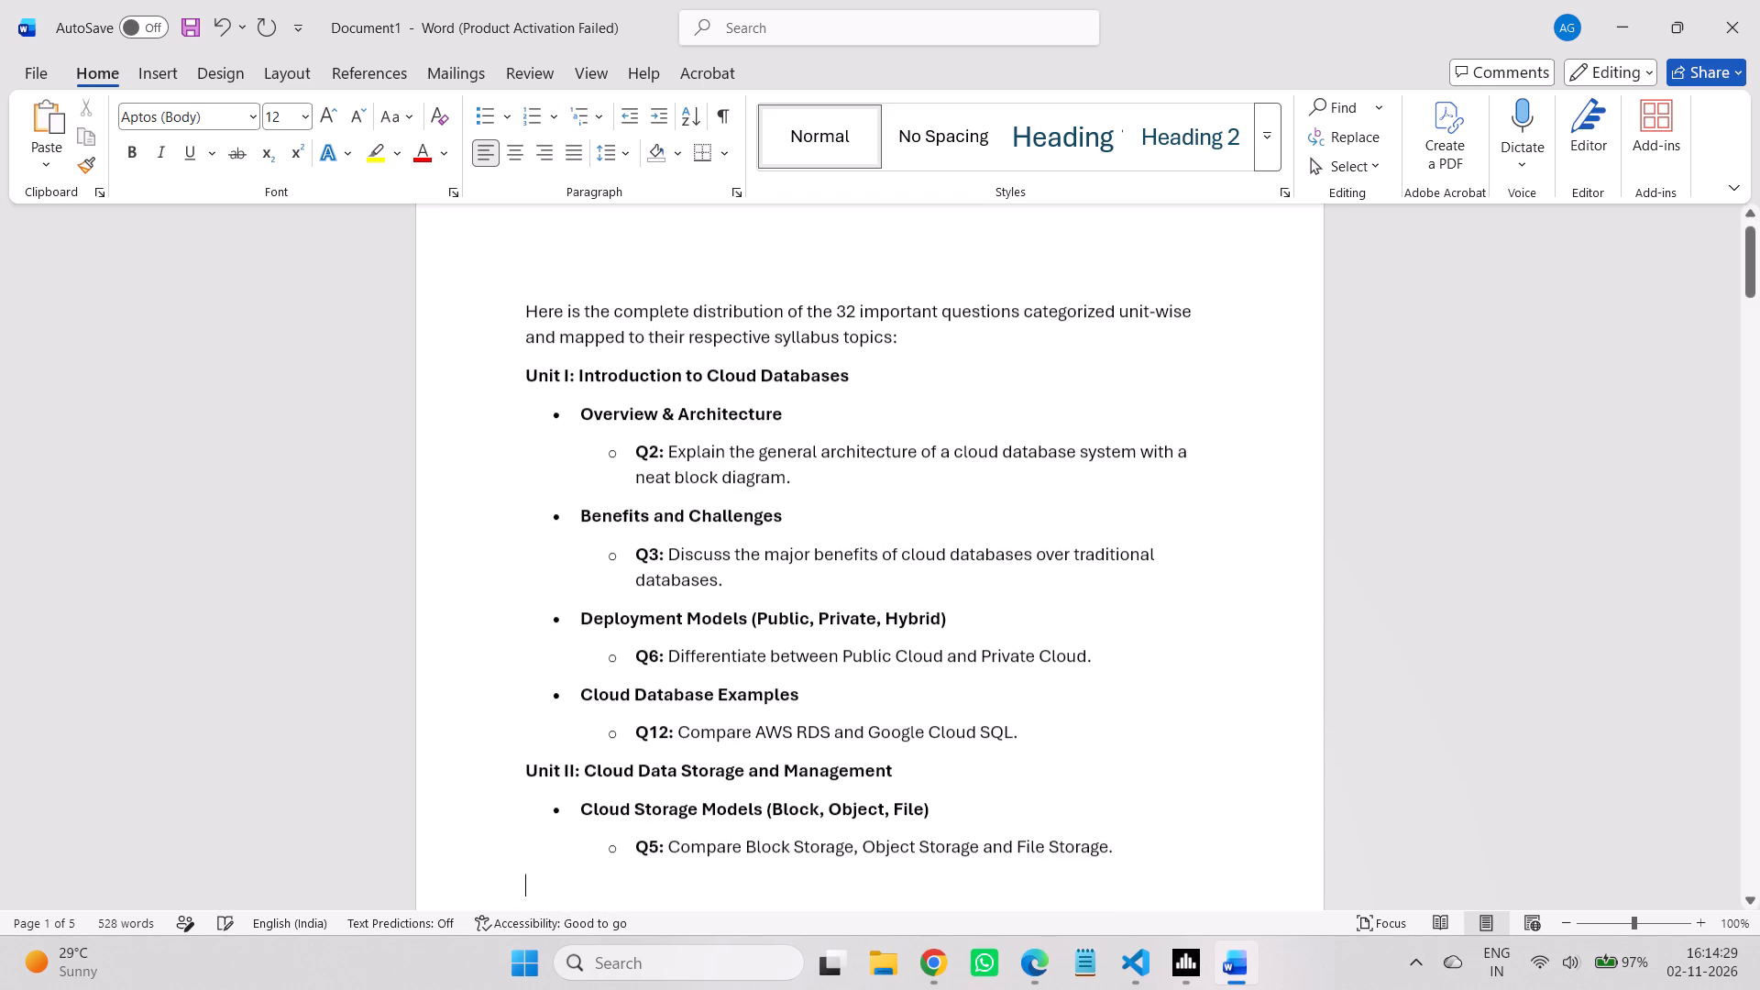
key(BackSpace)
key(Down)
key(Down)
key(Down)
key(BackSpace)
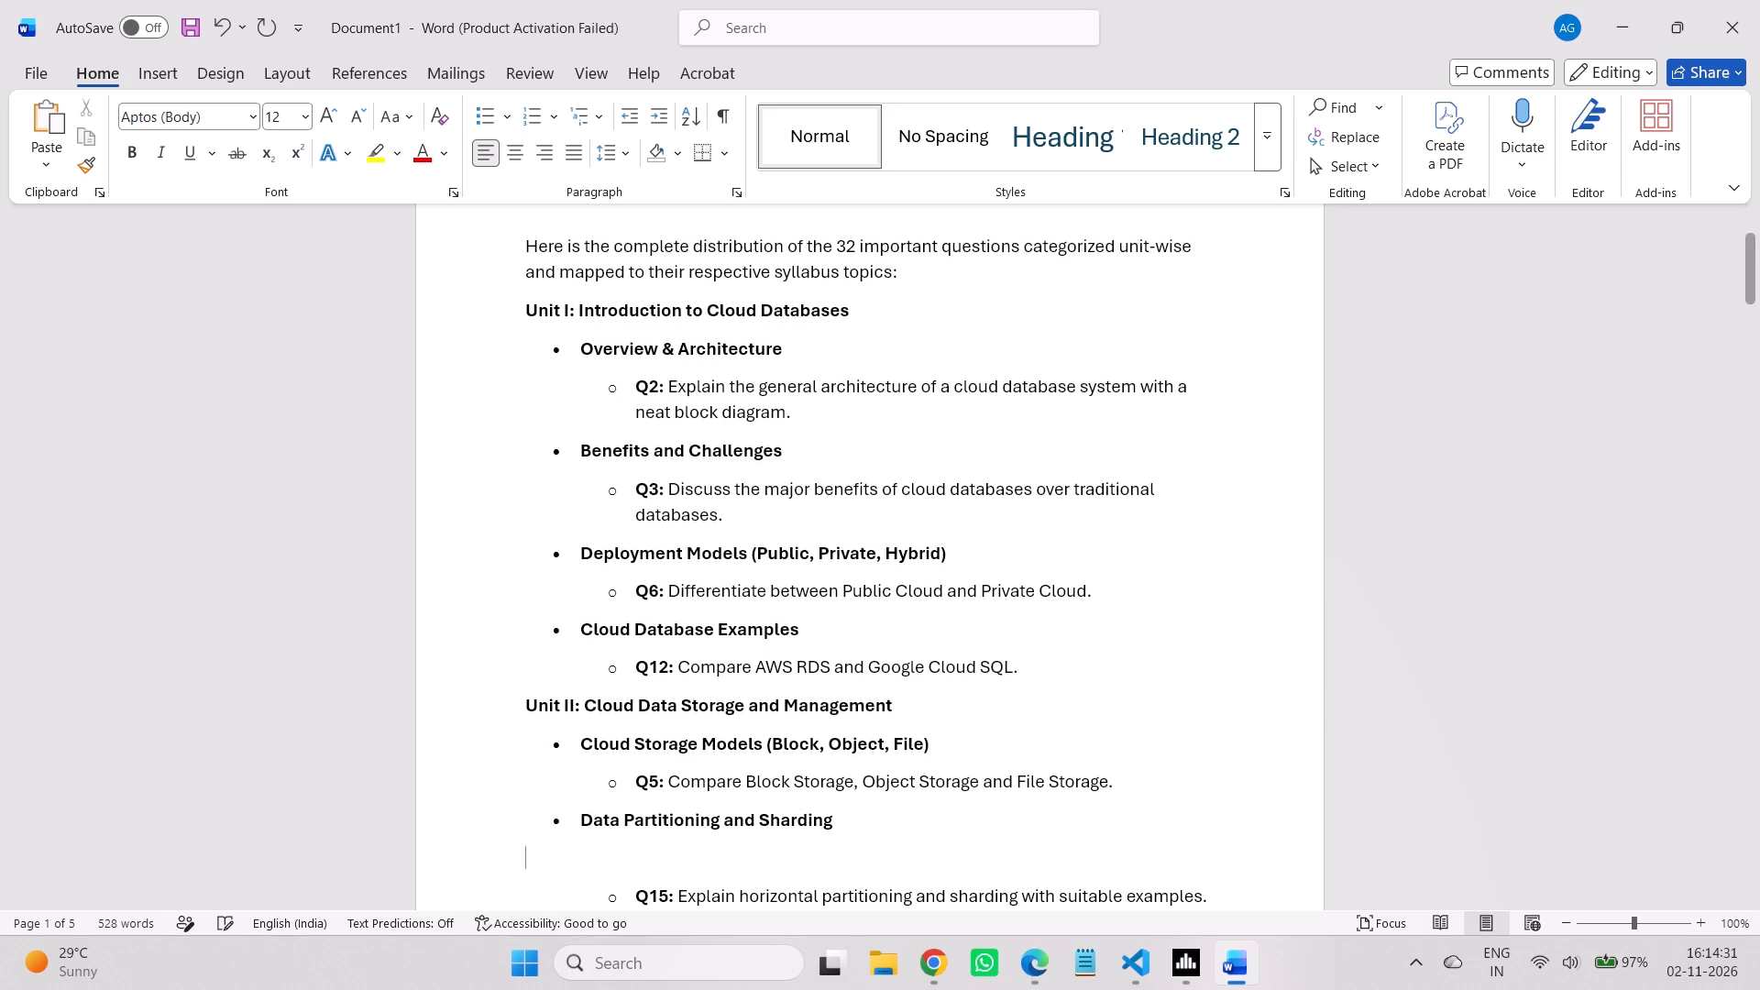
key(BackSpace)
Delete the blank lines above and below the Elasticity and Scalability heading, between Q15 and Q16.
key(Down)
key(Down)
key(Down)
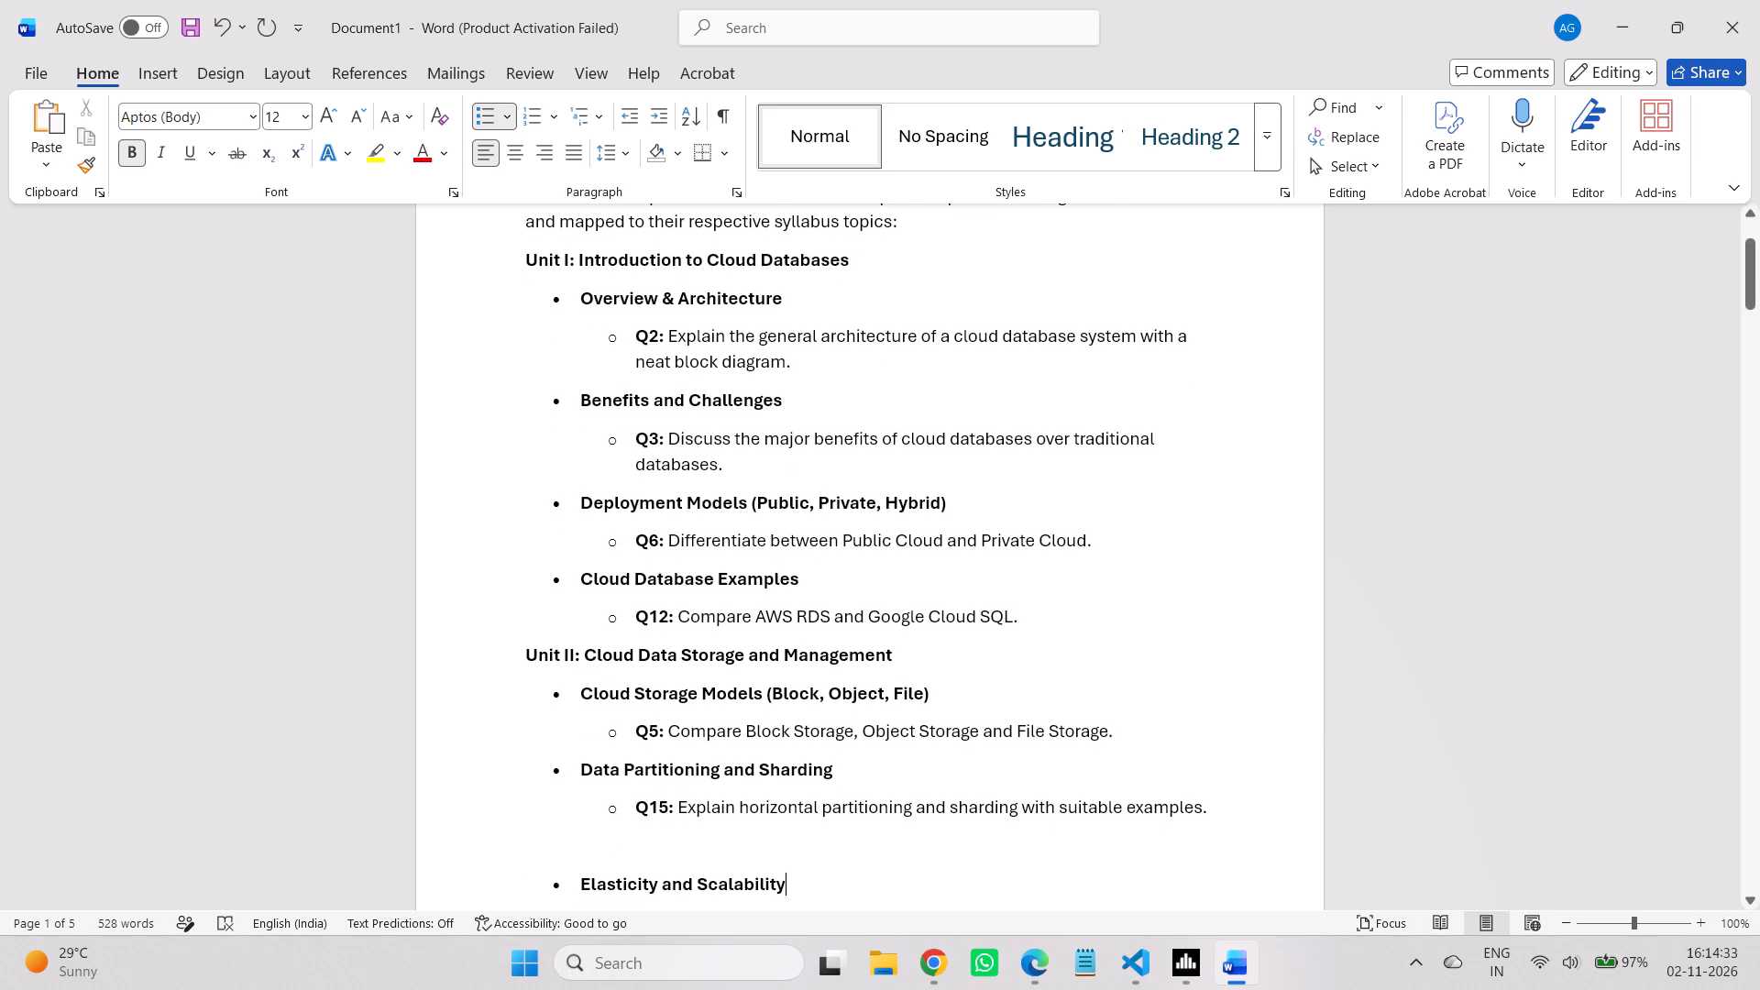
key(Up)
key(BackSpace)
key(Down)
key(Down)
key(Down)
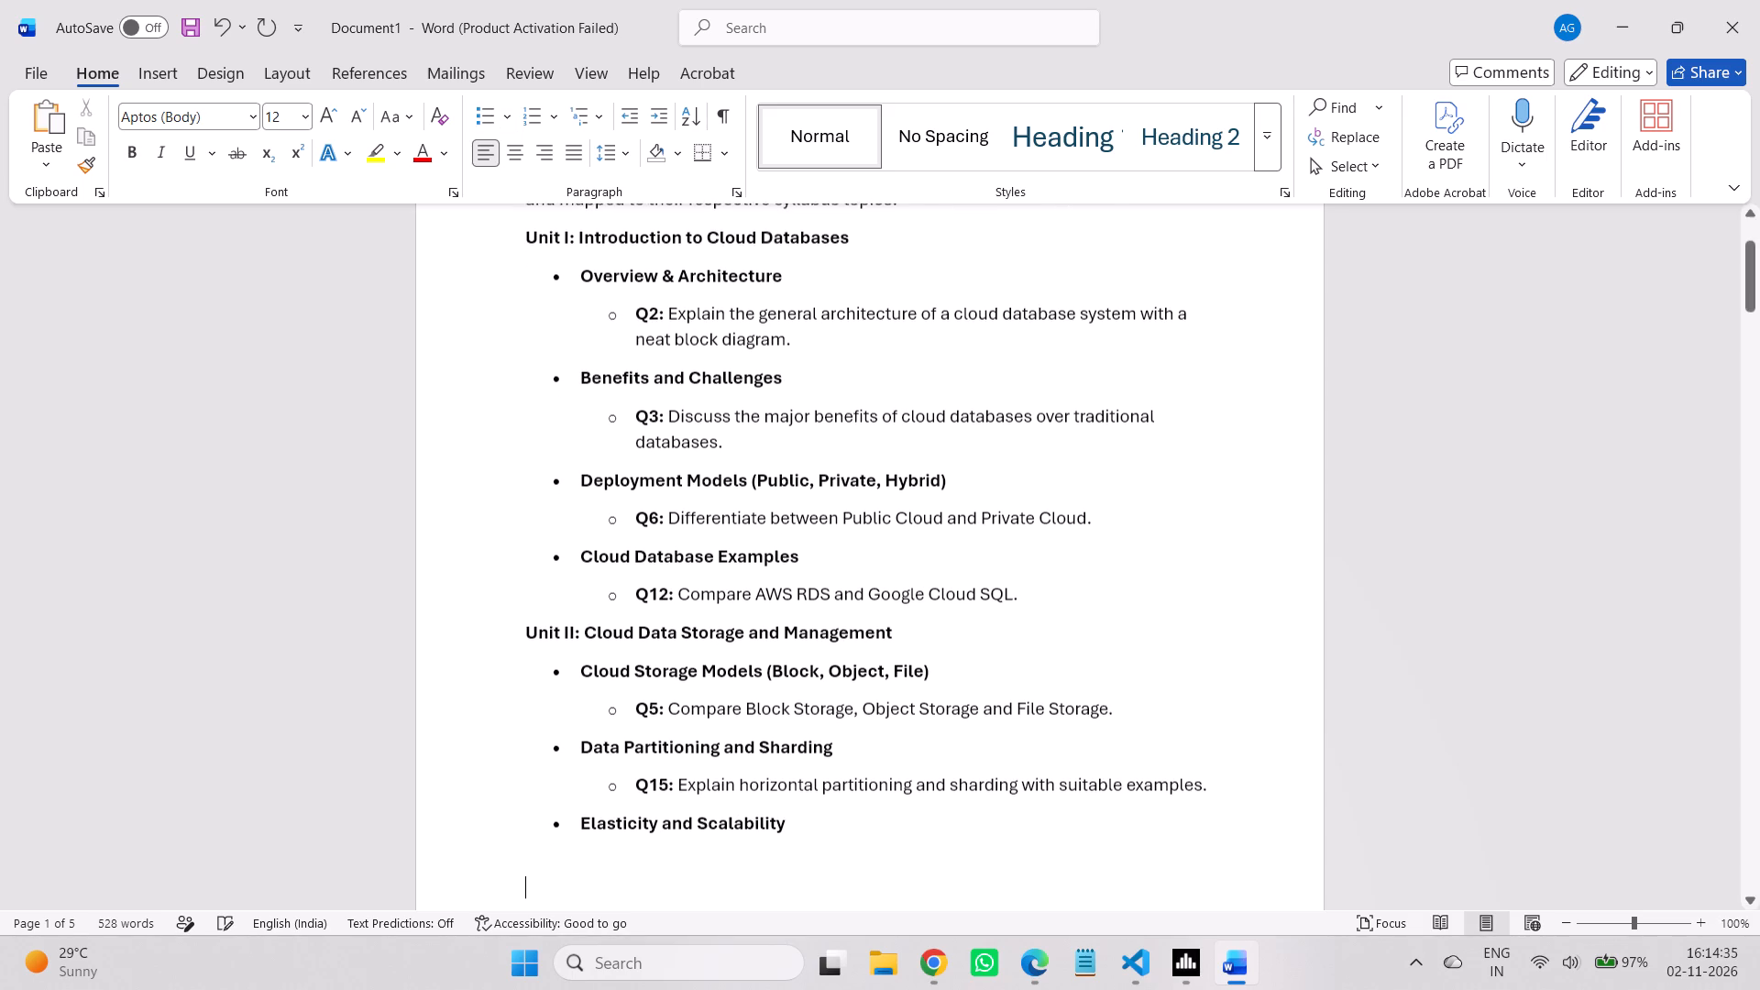
key(BackSpace)
key(BackSpace)
Delete the blank lines above and below the Multi-tenancy heading, between Q16 and Q18.
key(Down)
key(Down)
key(Down)
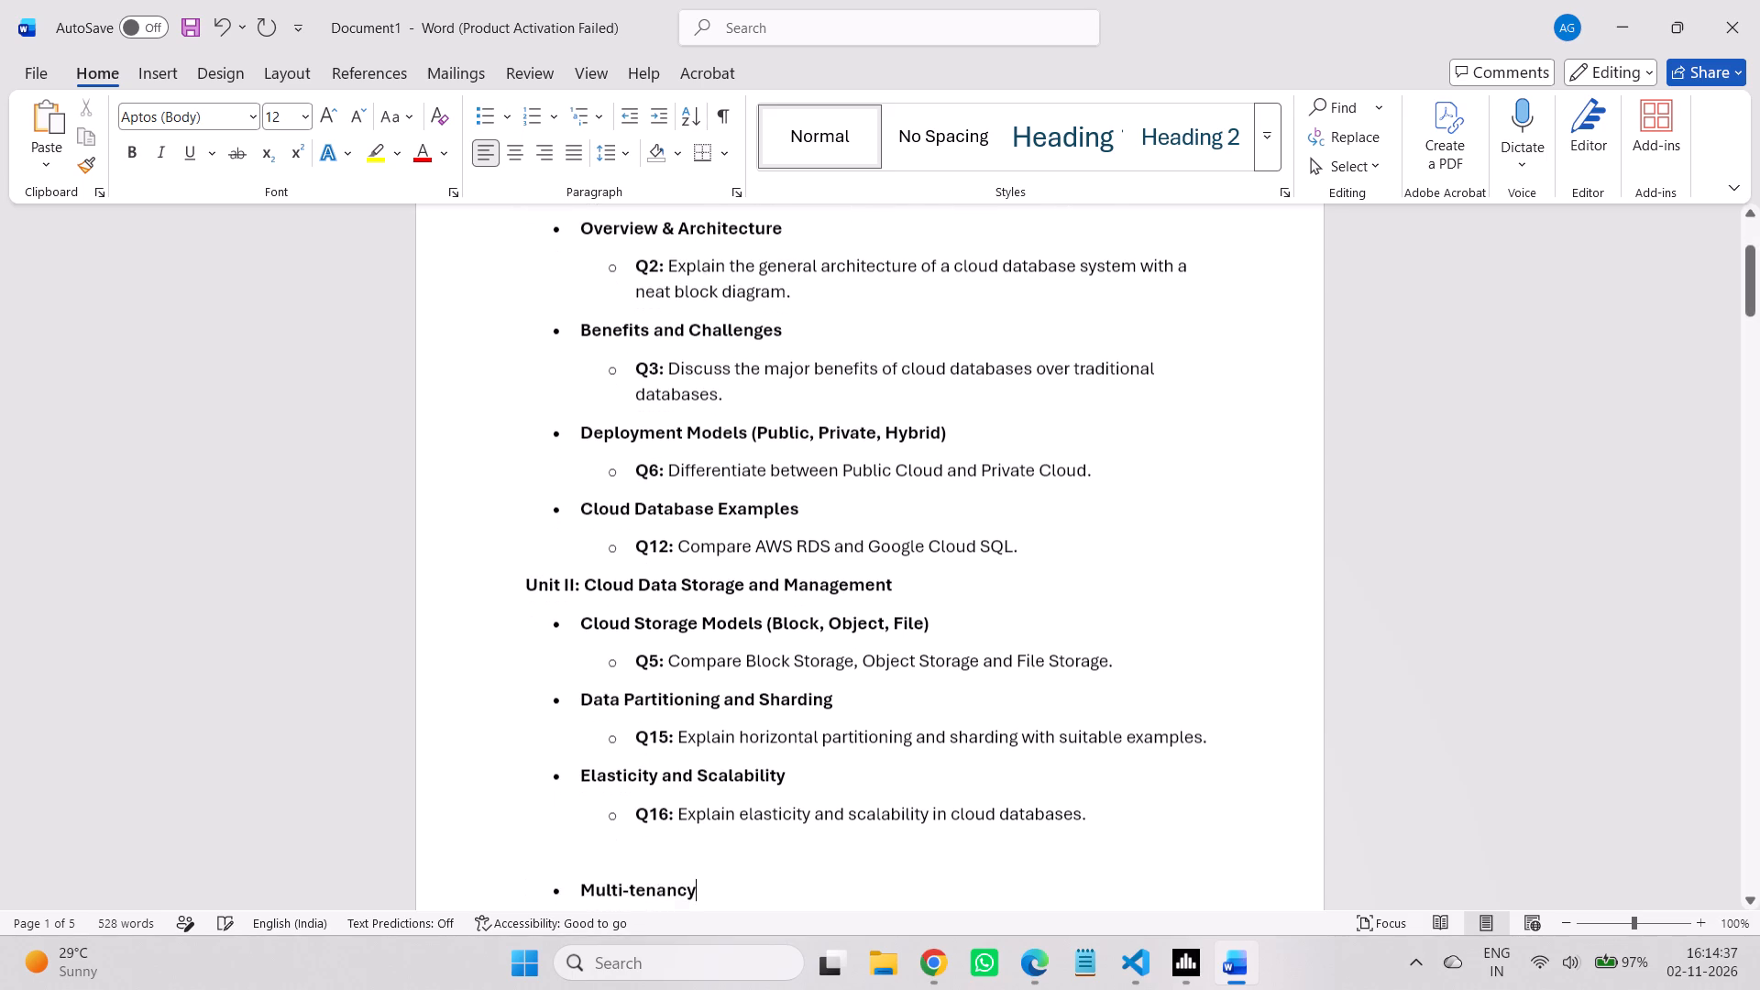
key(Up)
key(BackSpace)
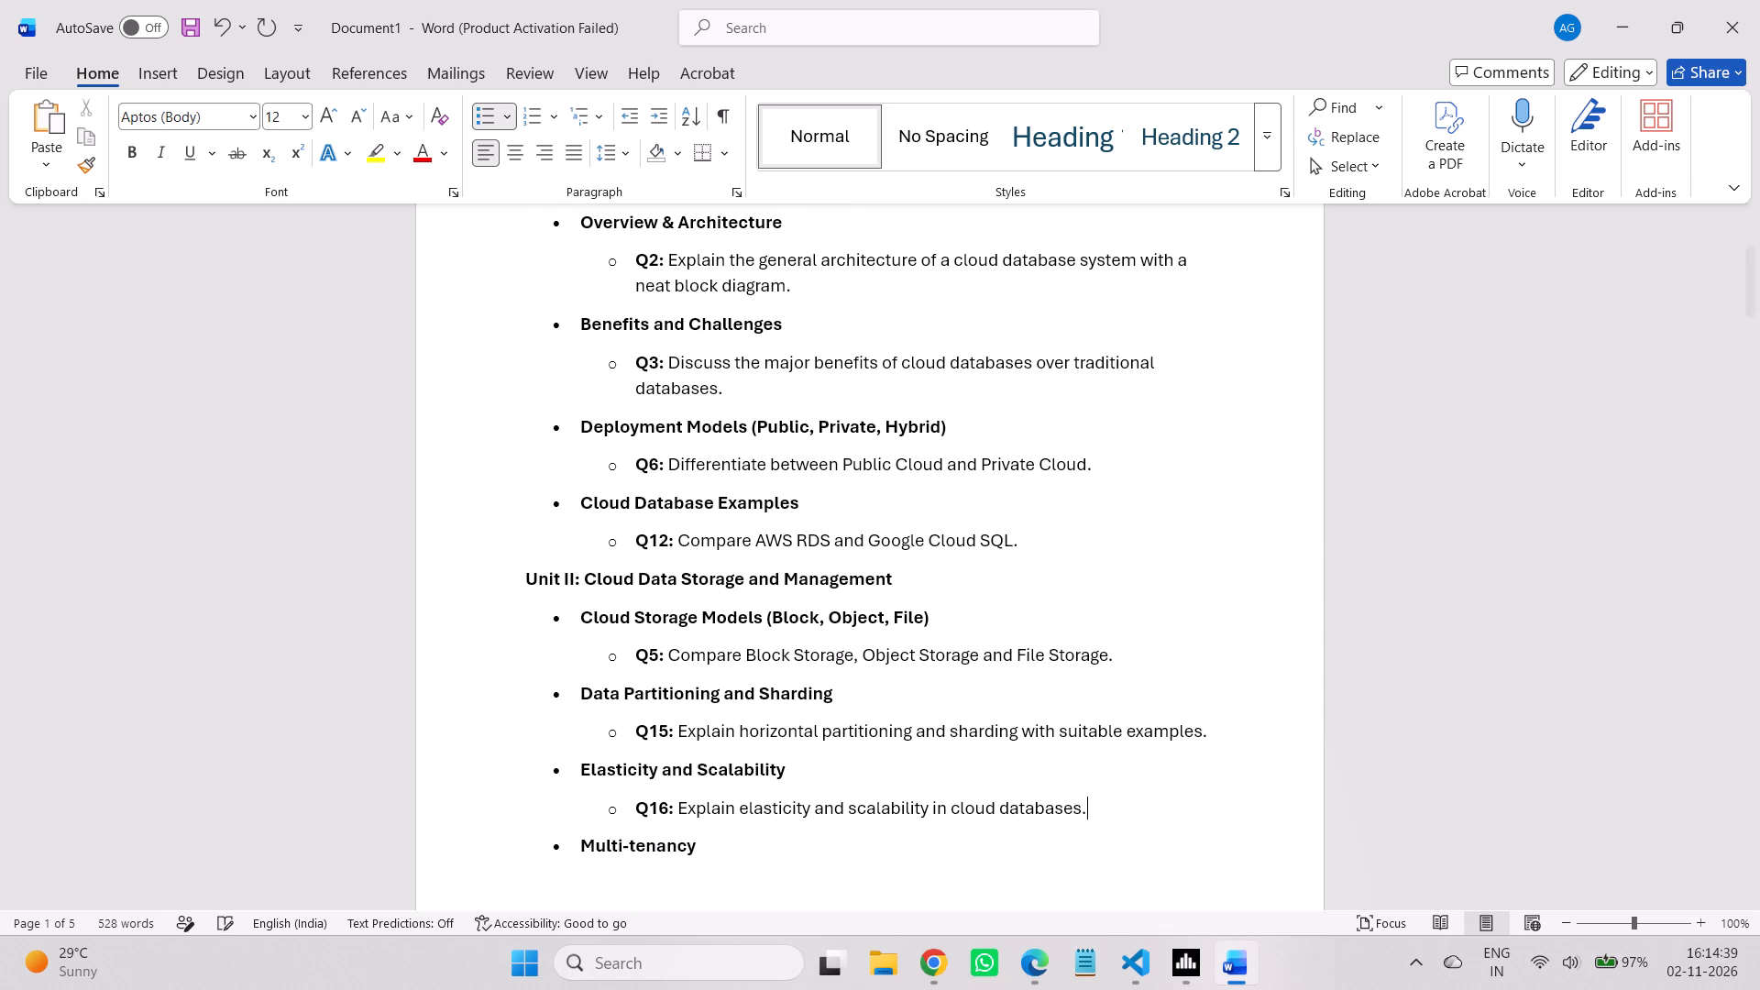
key(Down)
key(Down)
key(Down)
key(BackSpace)
key(BackSpace)
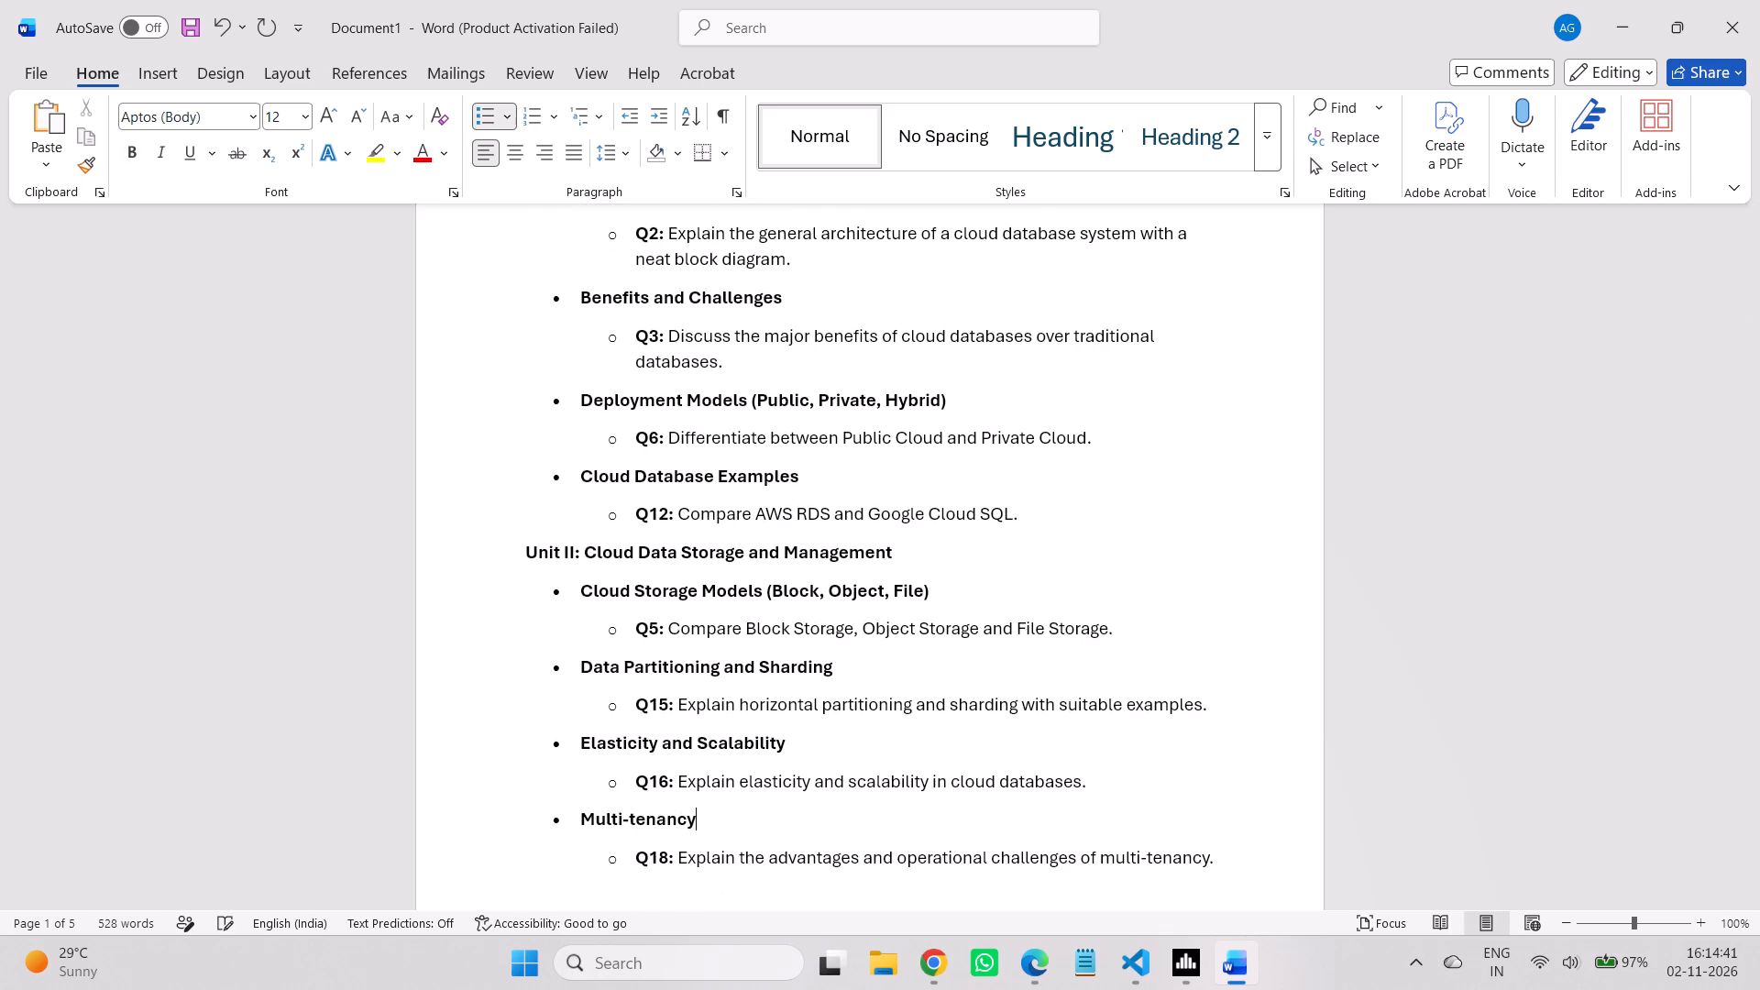
Delete the blank lines above and below the Storage Virtualization heading, between Q18 and Q24.
key(Down)
key(Down)
key(Down)
key(Up)
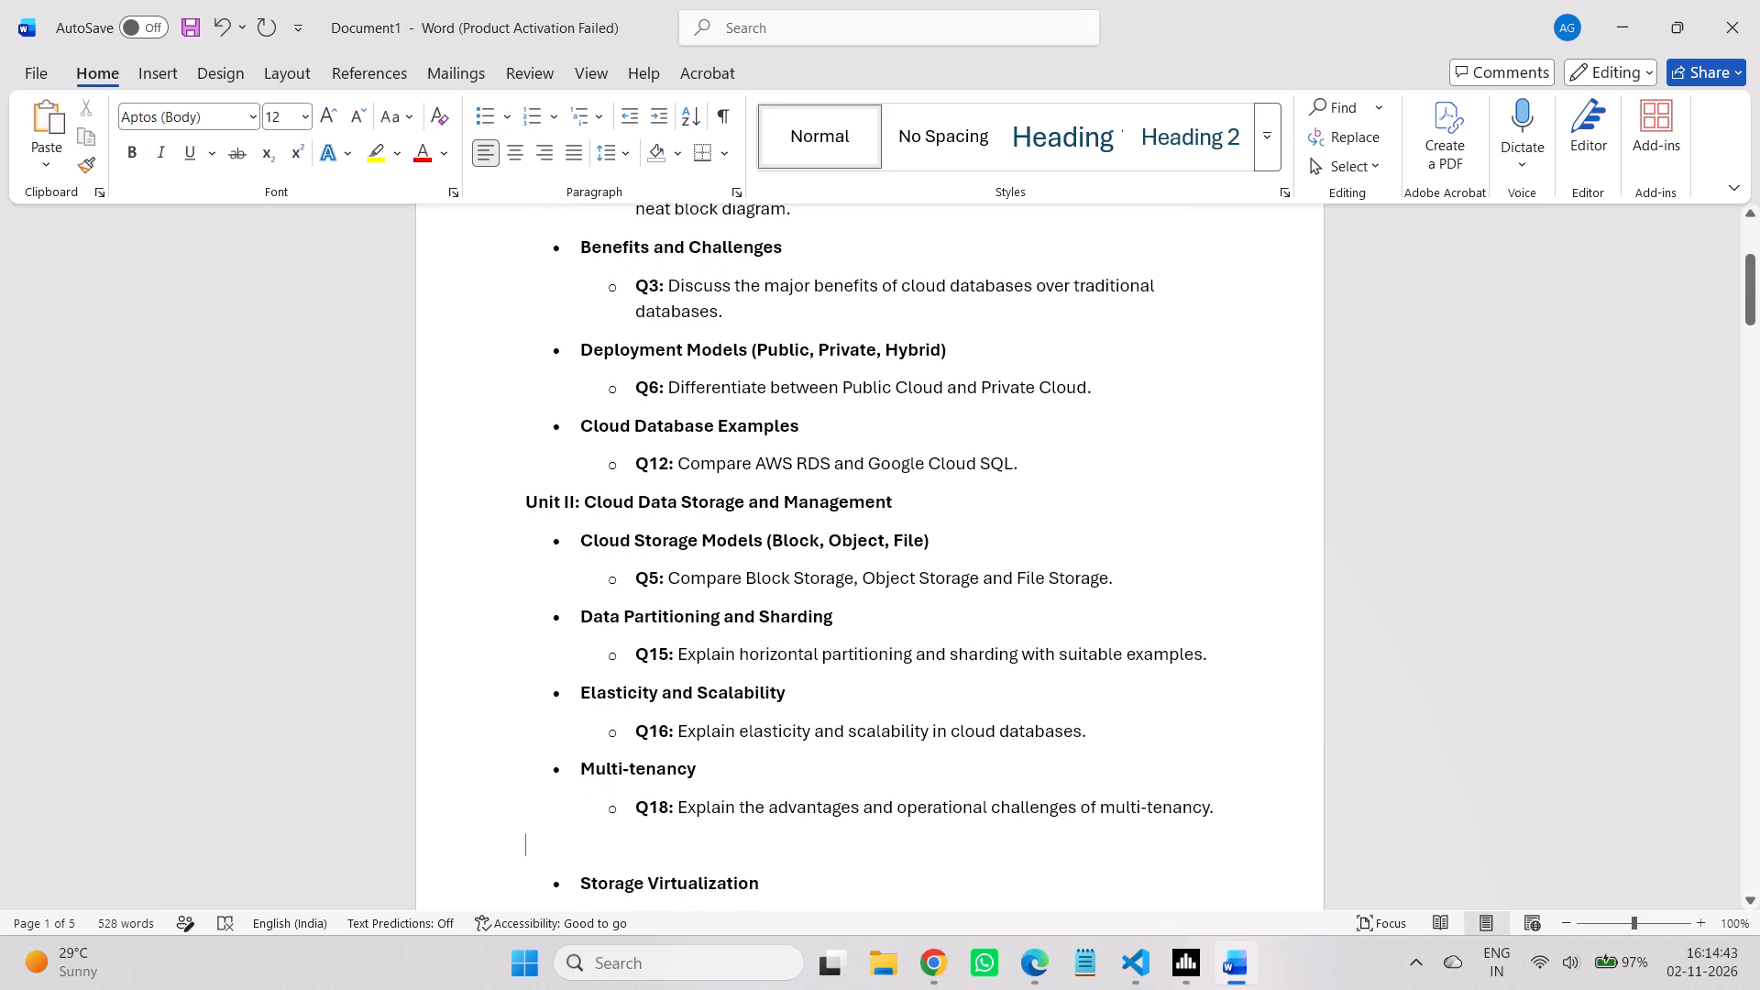
key(BackSpace)
key(Down)
key(Down)
key(Down)
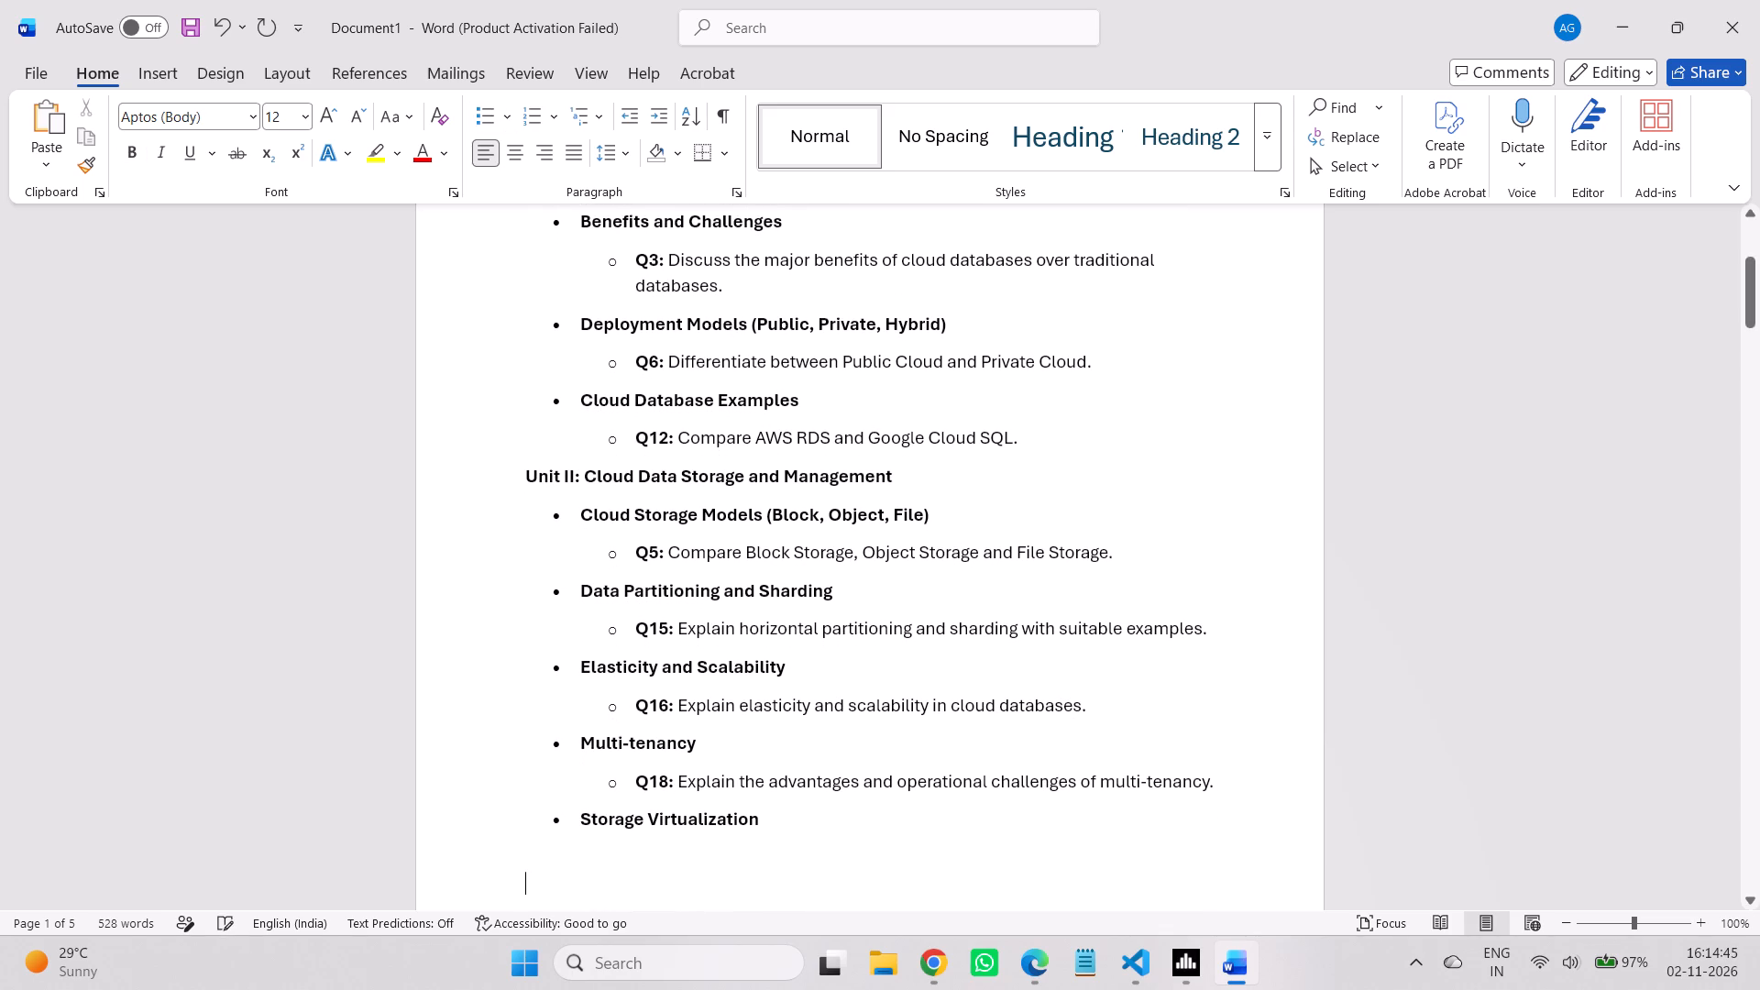
key(BackSpace)
key(BackSpace)
Delete the blank lines above and below the Data Replication Techniques heading, between Q24 and Q20.
key(Down)
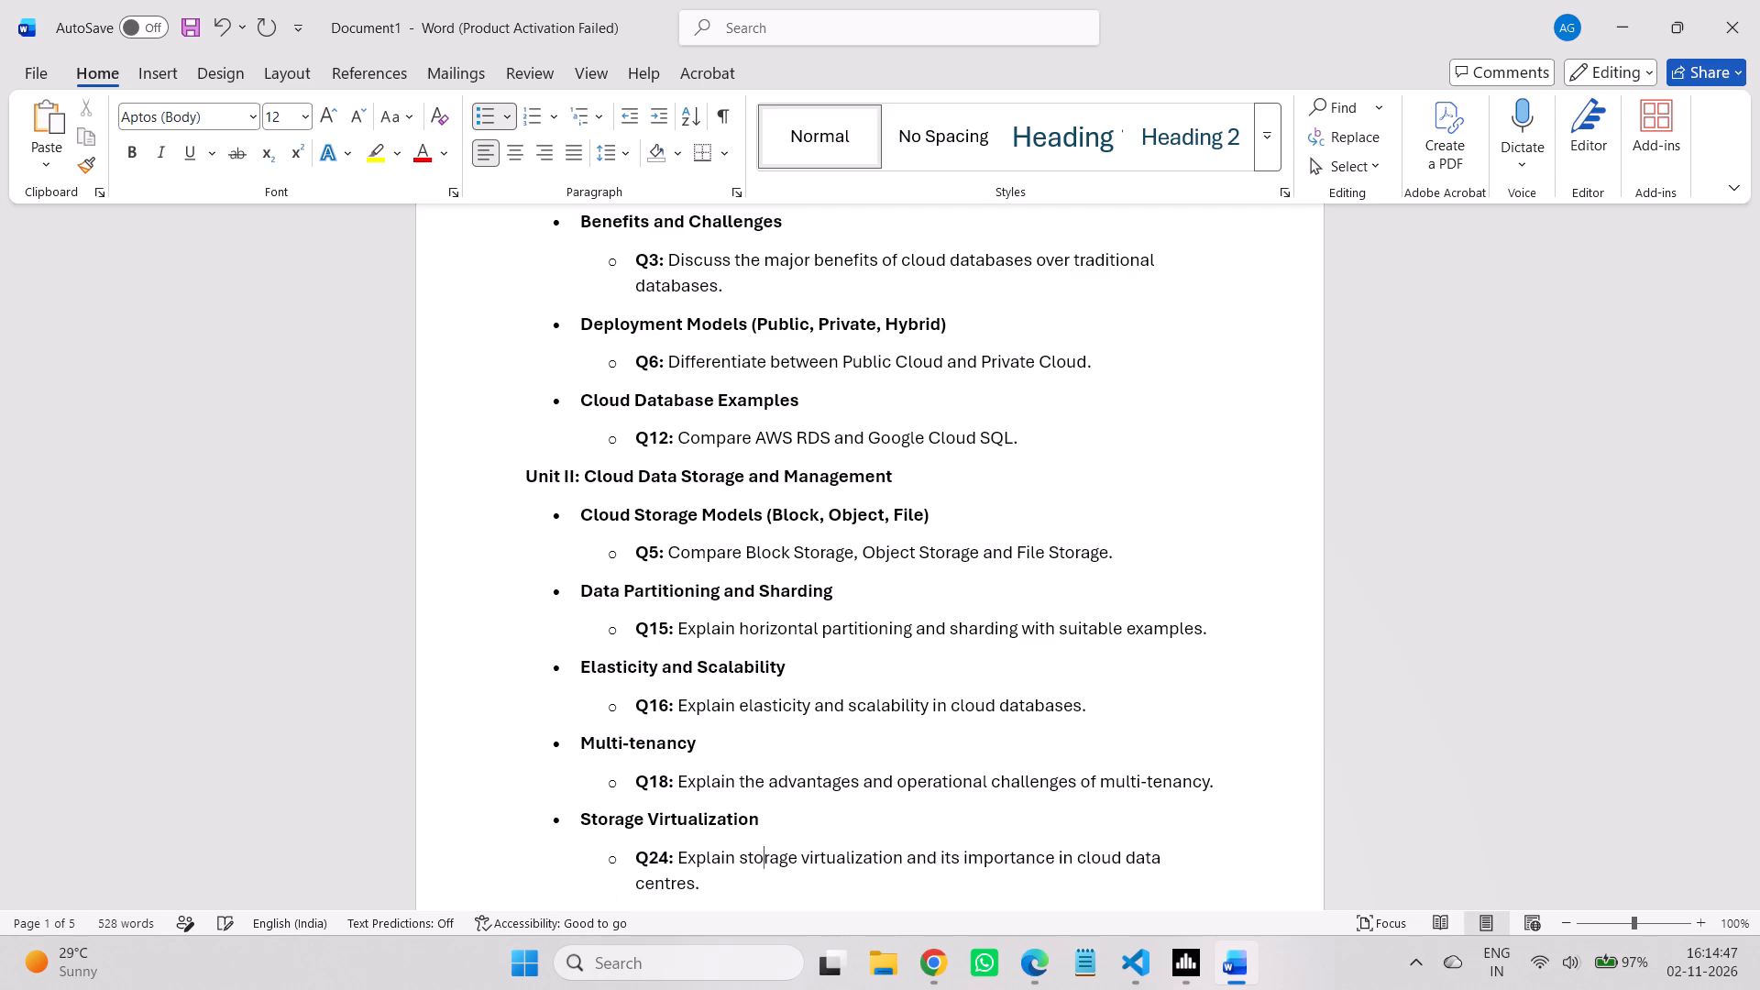
key(Down)
key(Down)
key(BackSpace)
key(Down)
key(Down)
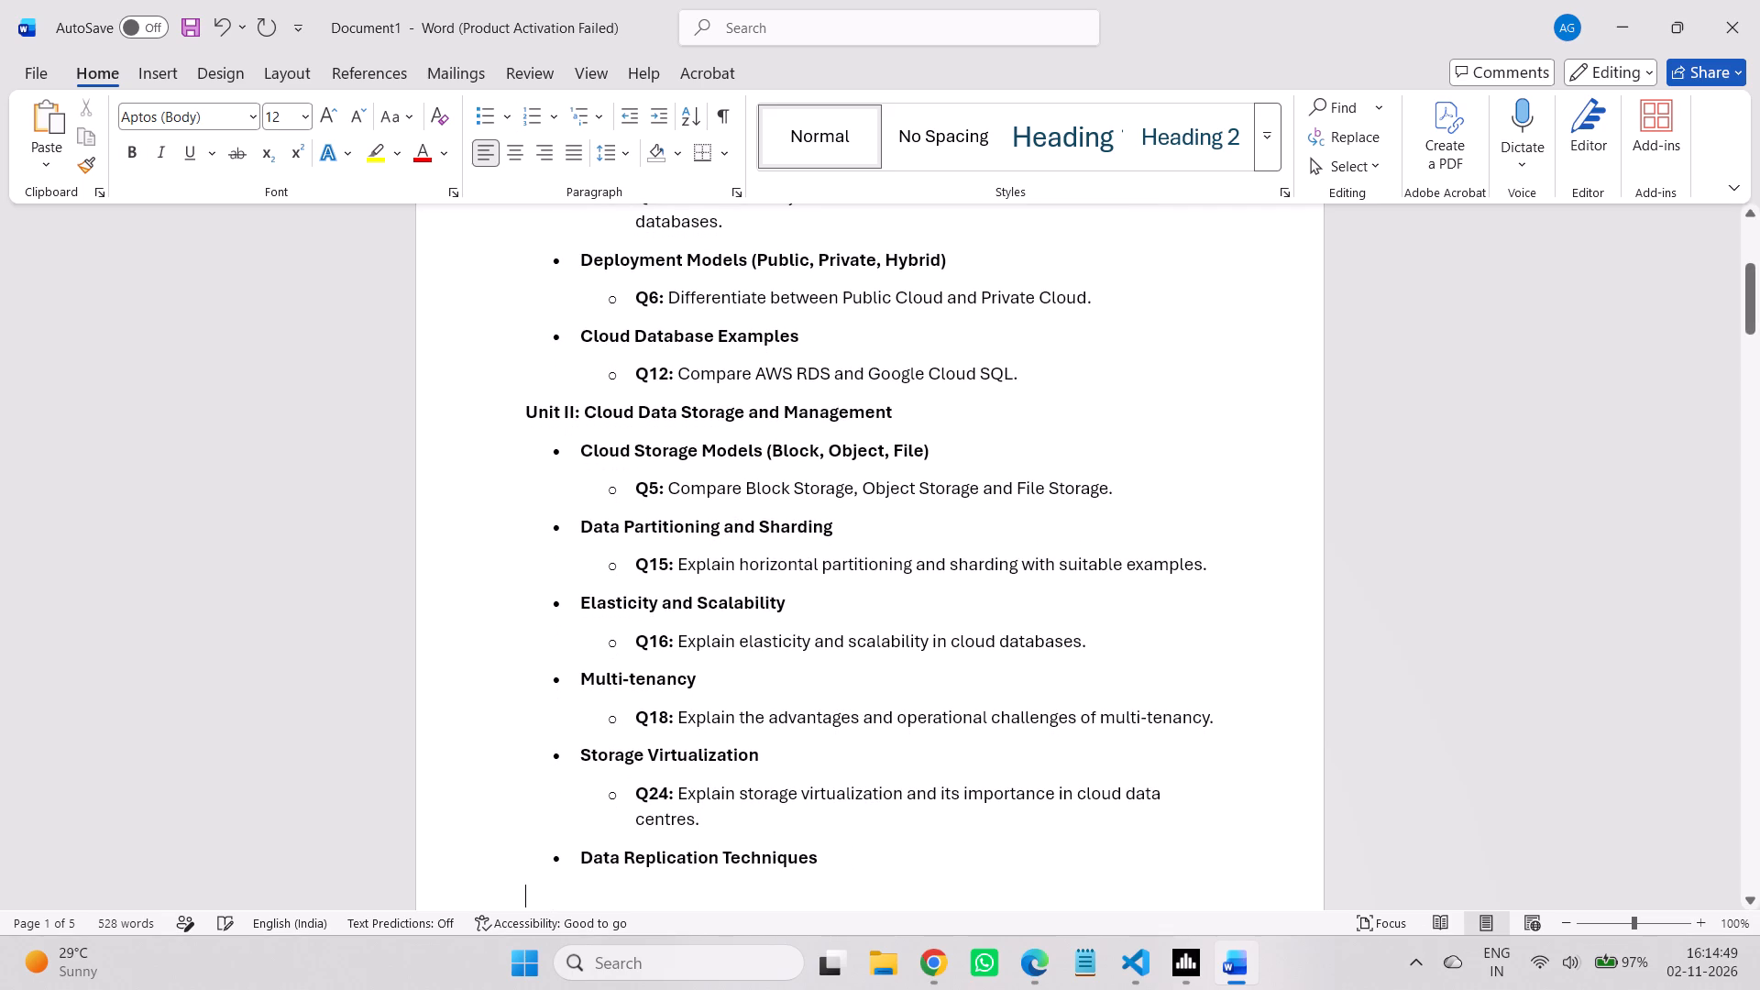
key(BackSpace)
key(Down)
key(BackSpace)
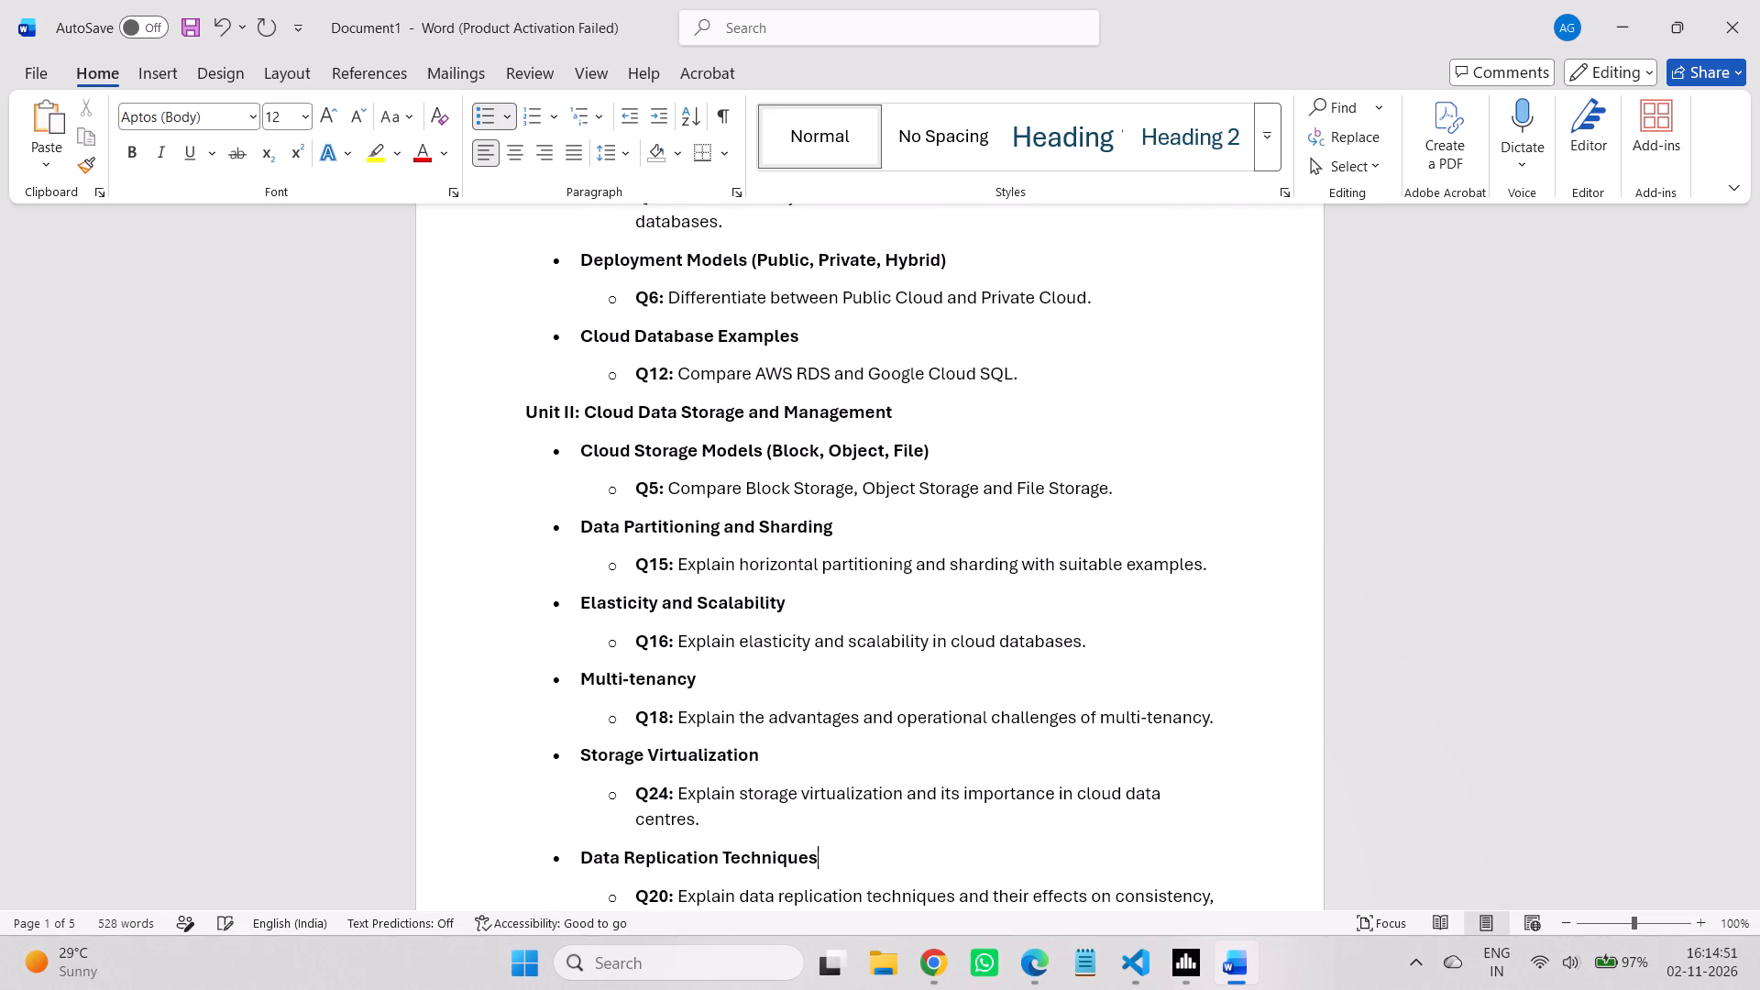
Delete the blank lines above and below the Backup and Disaster Recovery heading, between Q20 and Q21.
key(Down)
key(Down)
key(Down)
key(BackSpace)
key(Down)
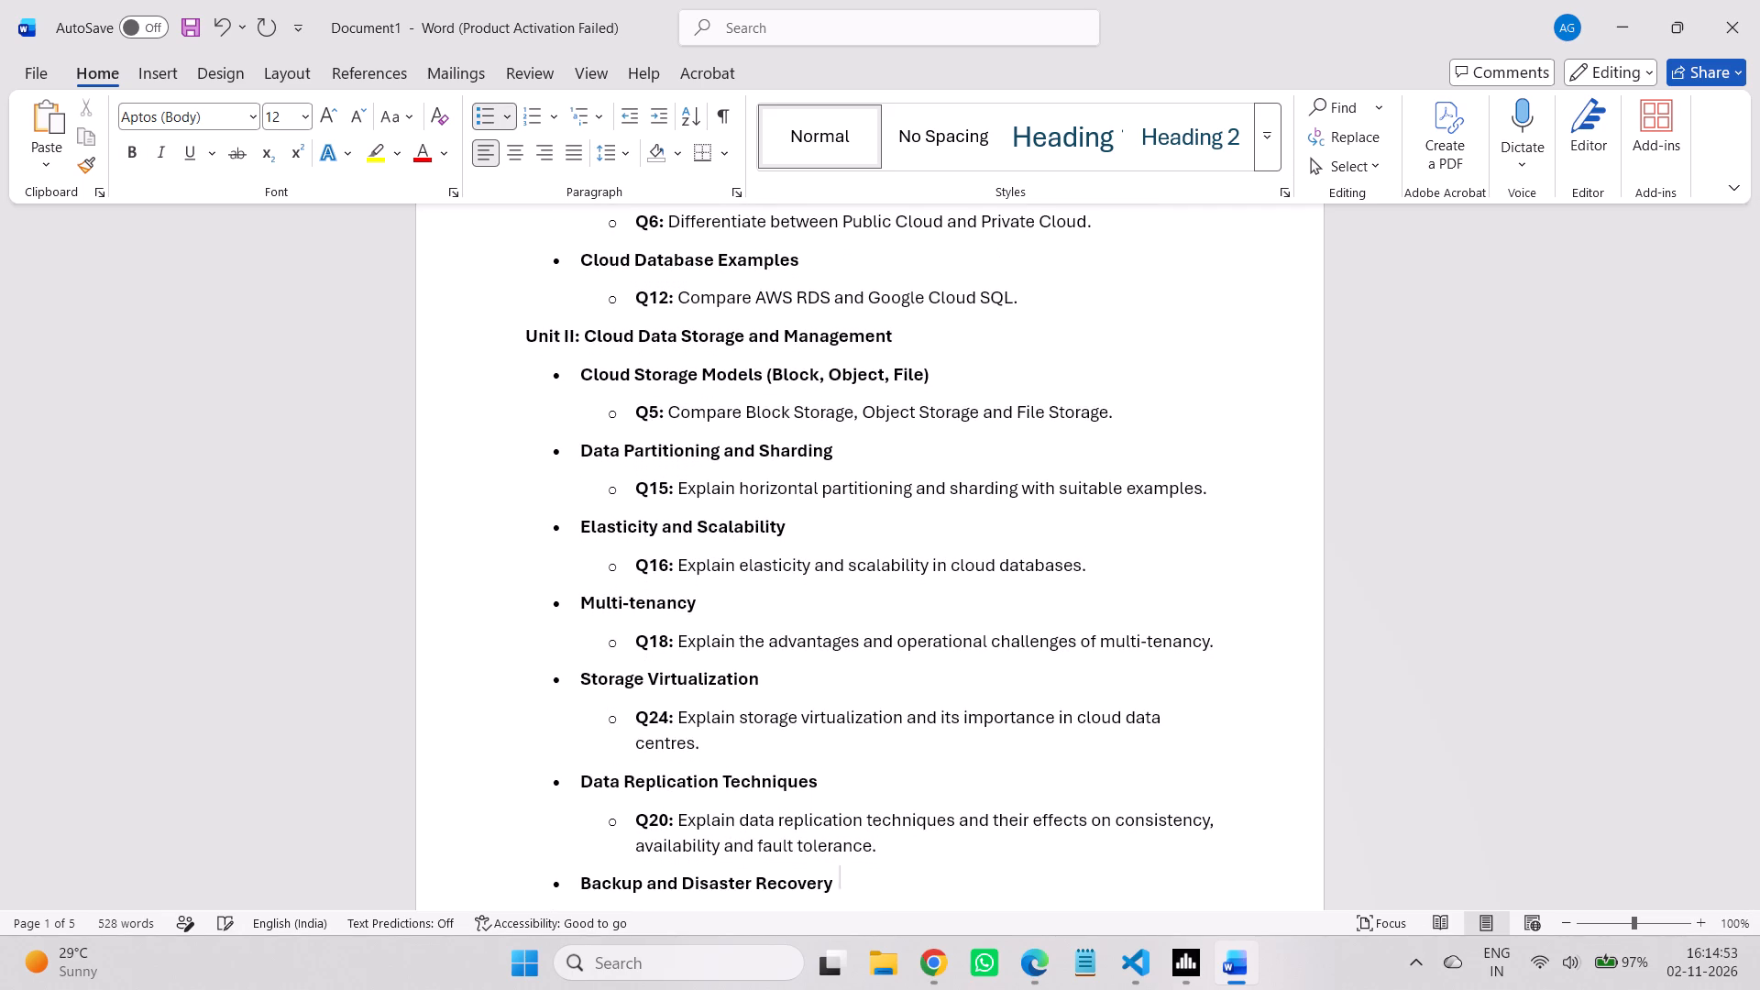
key(Down)
key(BackSpace)
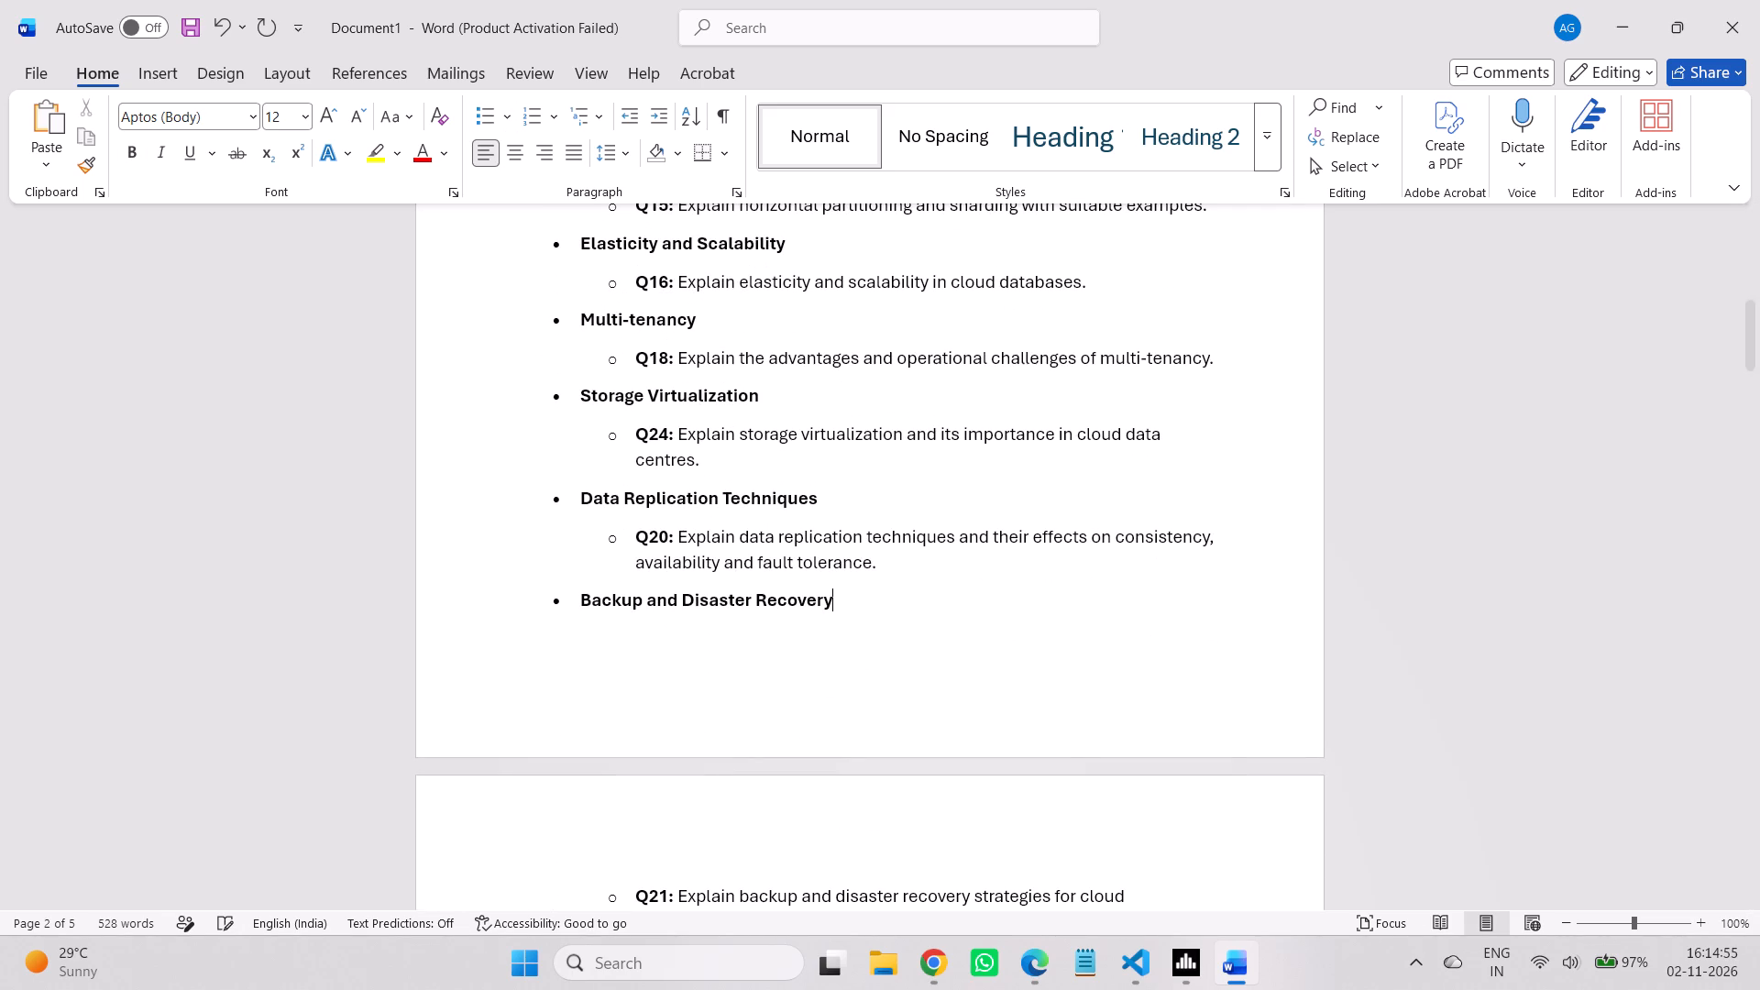
Delete the remaining blank line above Q21 and the blank line between Q21 and the Unit III heading.
key(Down)
key(BackSpace)
key(Down)
key(Down)
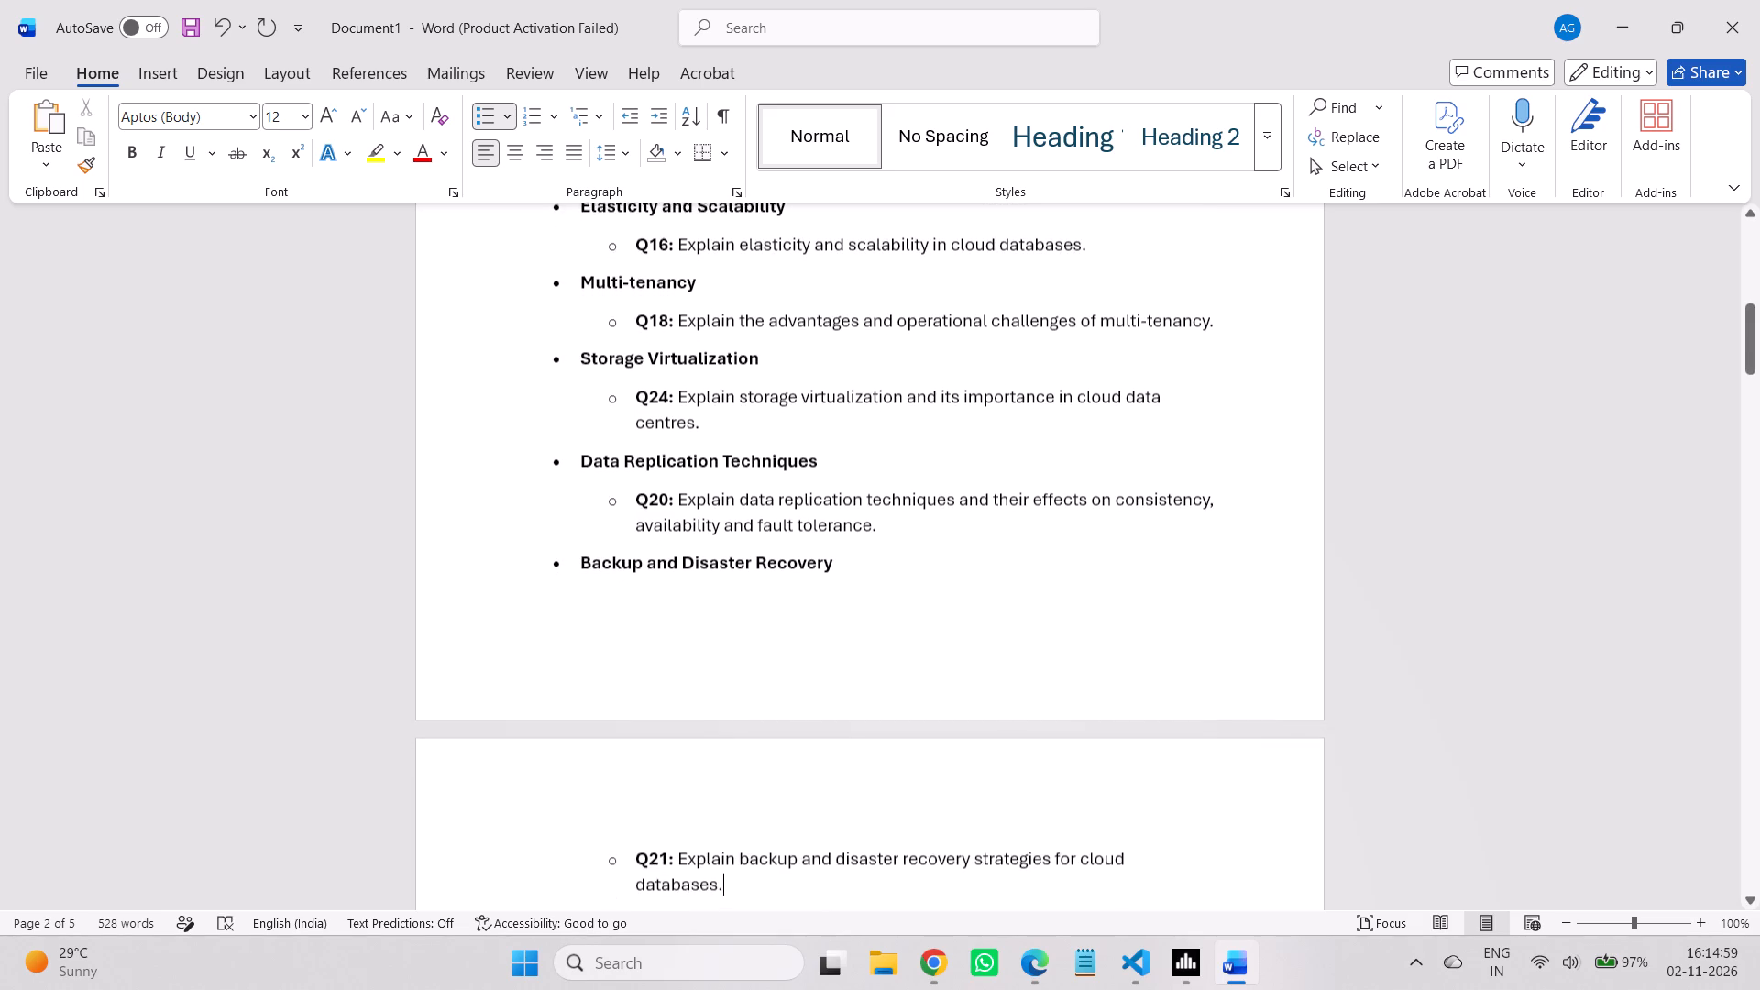
key(Down)
key(BackSpace)
Delete the blank lines below the CAP Theorem heading, above Q4.
key(Down)
key(Down)
key(Down)
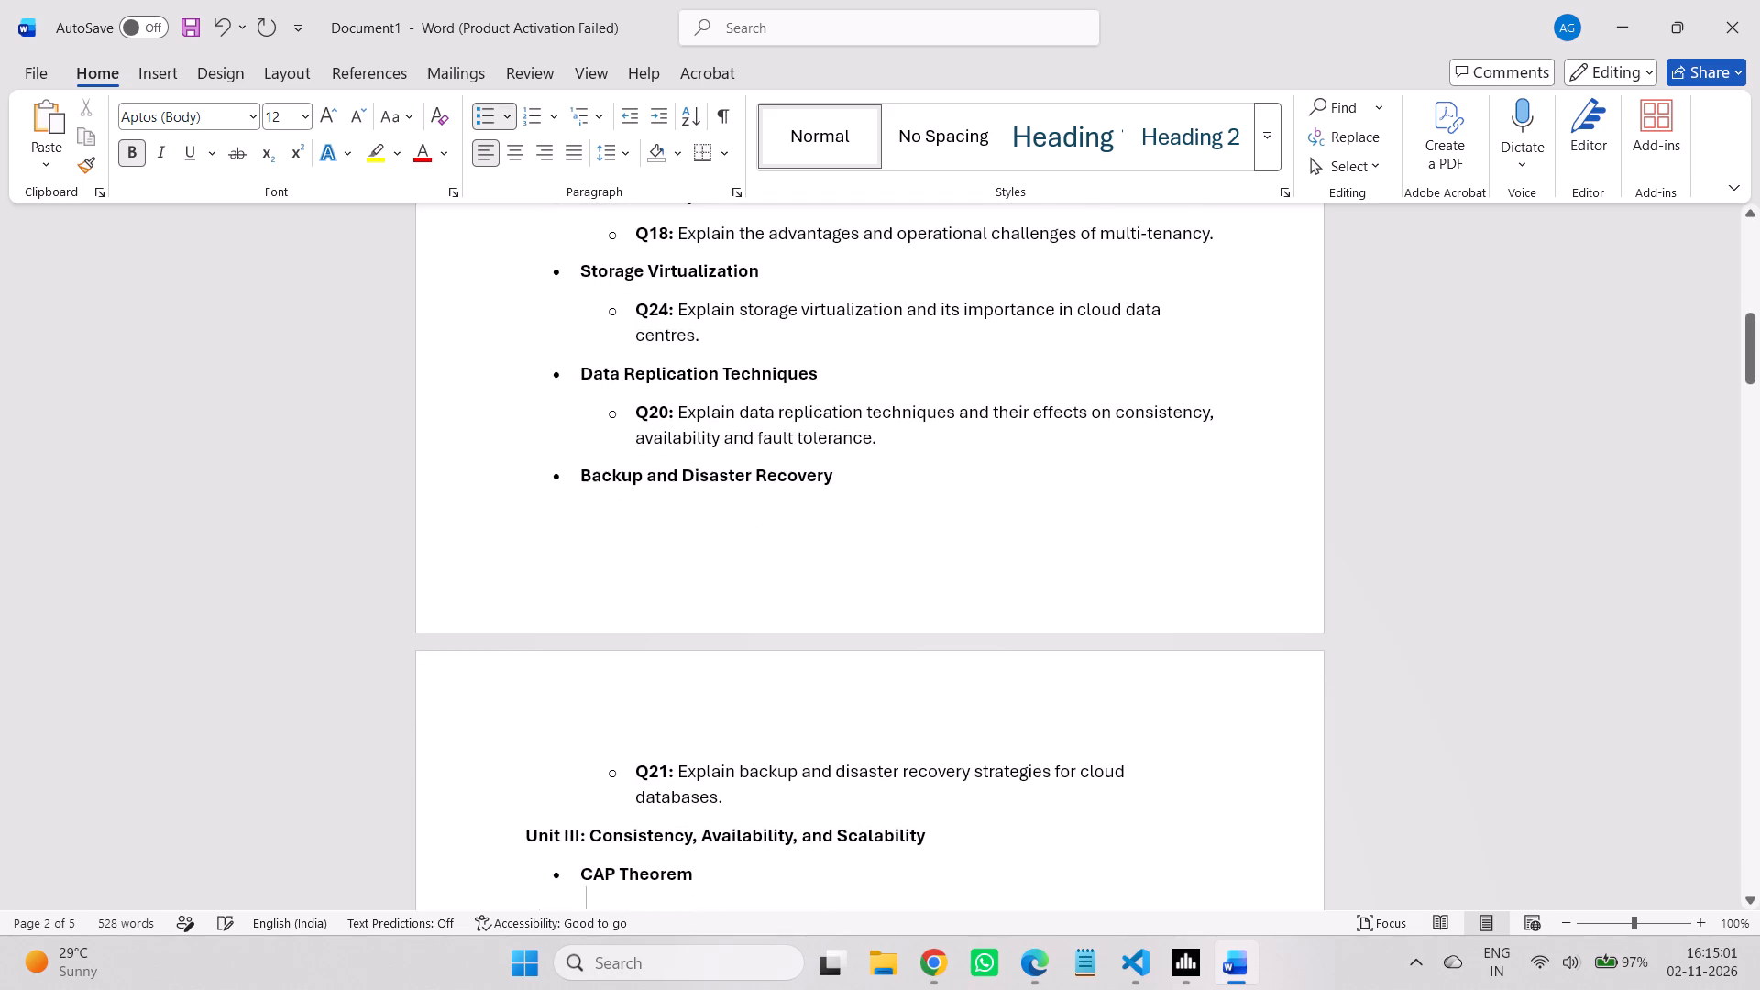
key(BackSpace)
key(Down)
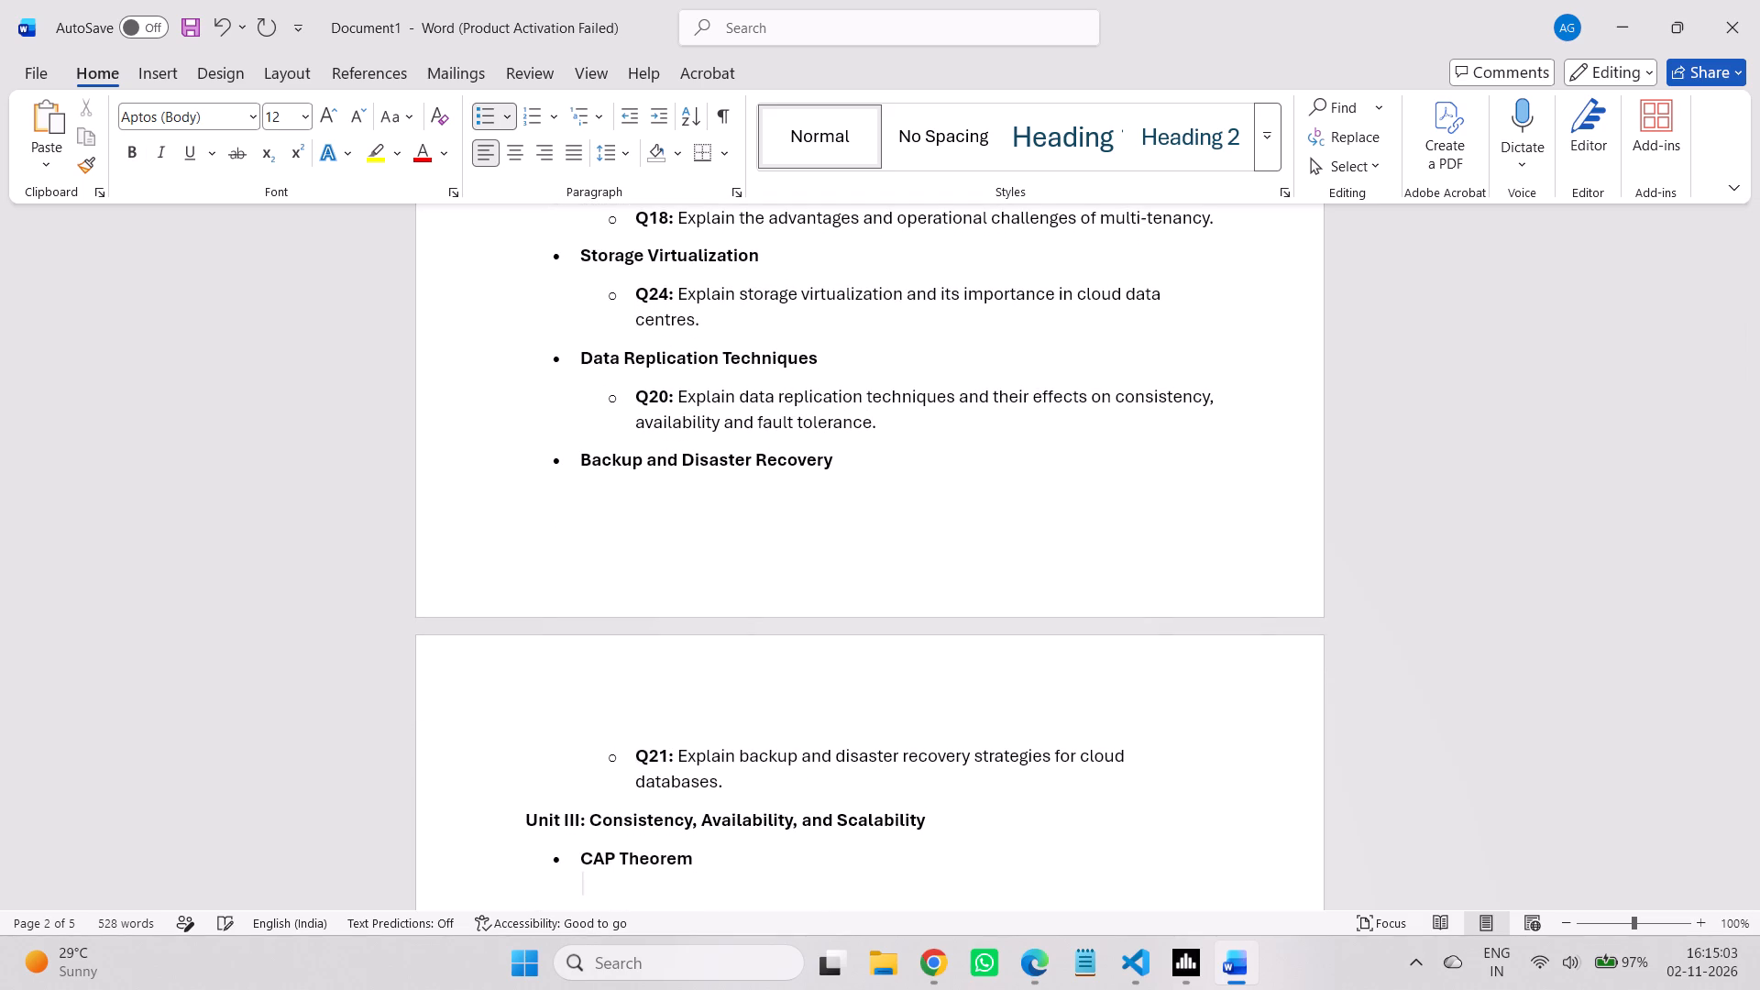
key(BackSpace)
Delete the blank lines above and below the Distributed Transactions & Concurrency Control heading, between Q4 and Q14.
key(Down)
key(Down)
key(BackSpace)
key(Down)
key(Down)
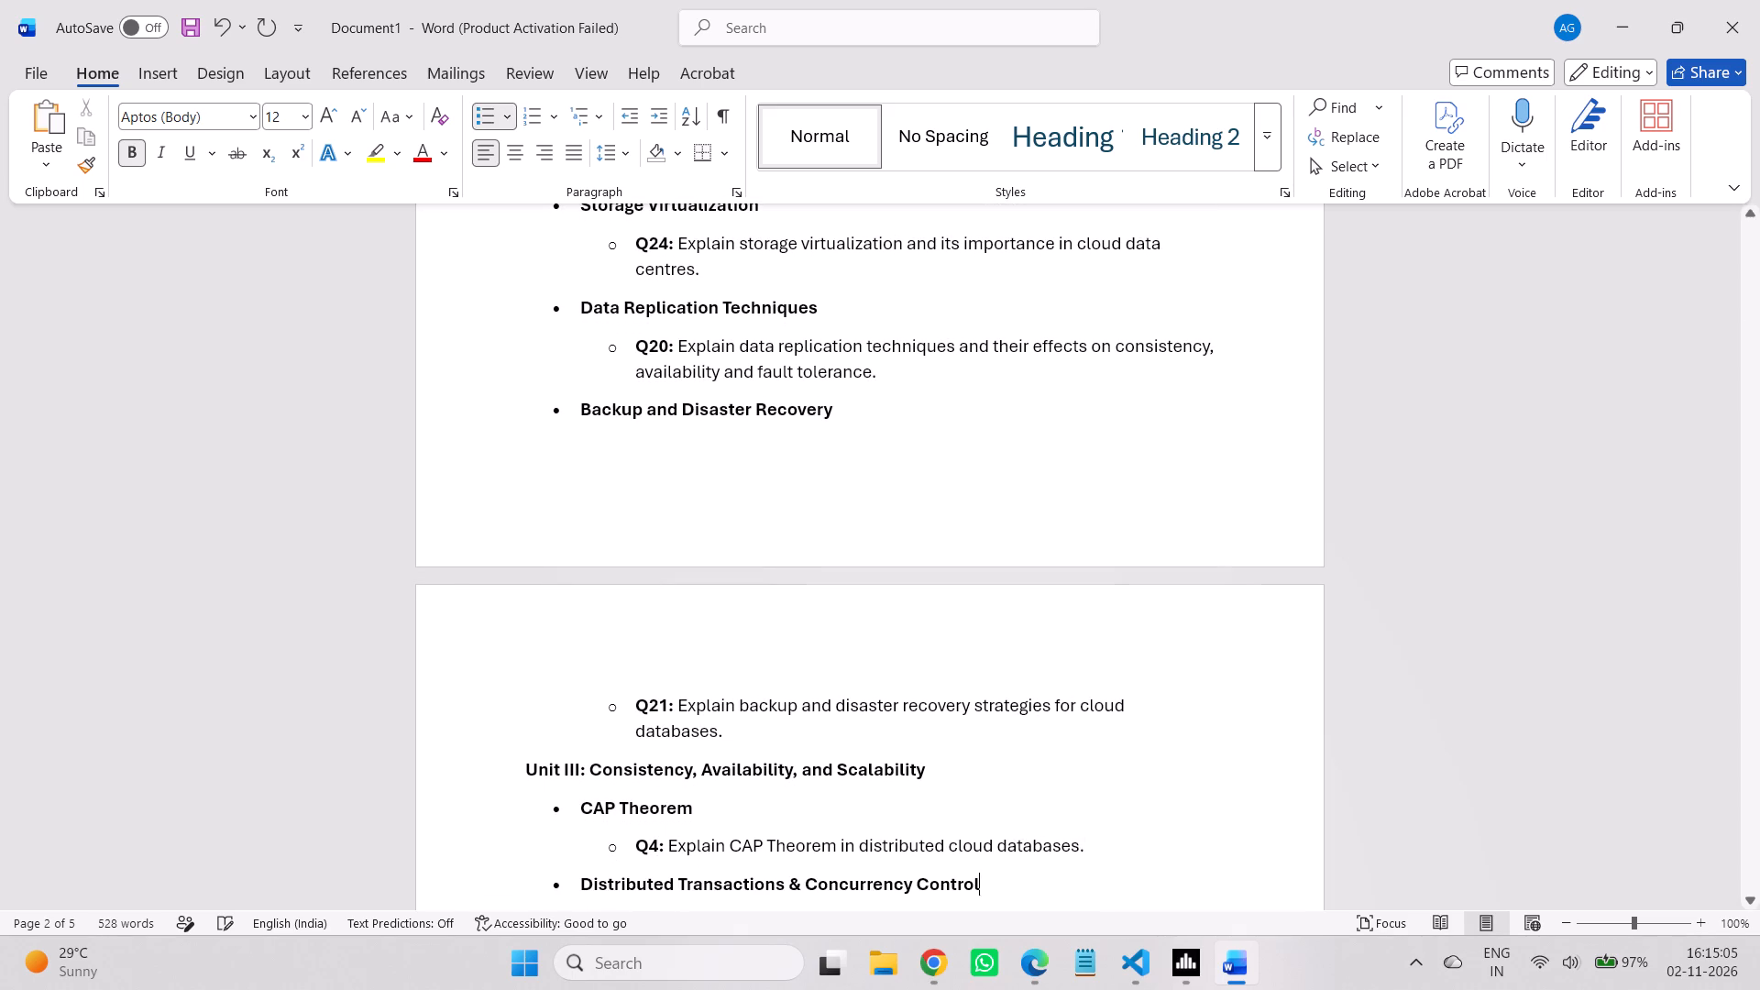
key(BackSpace)
key(BackSpace)
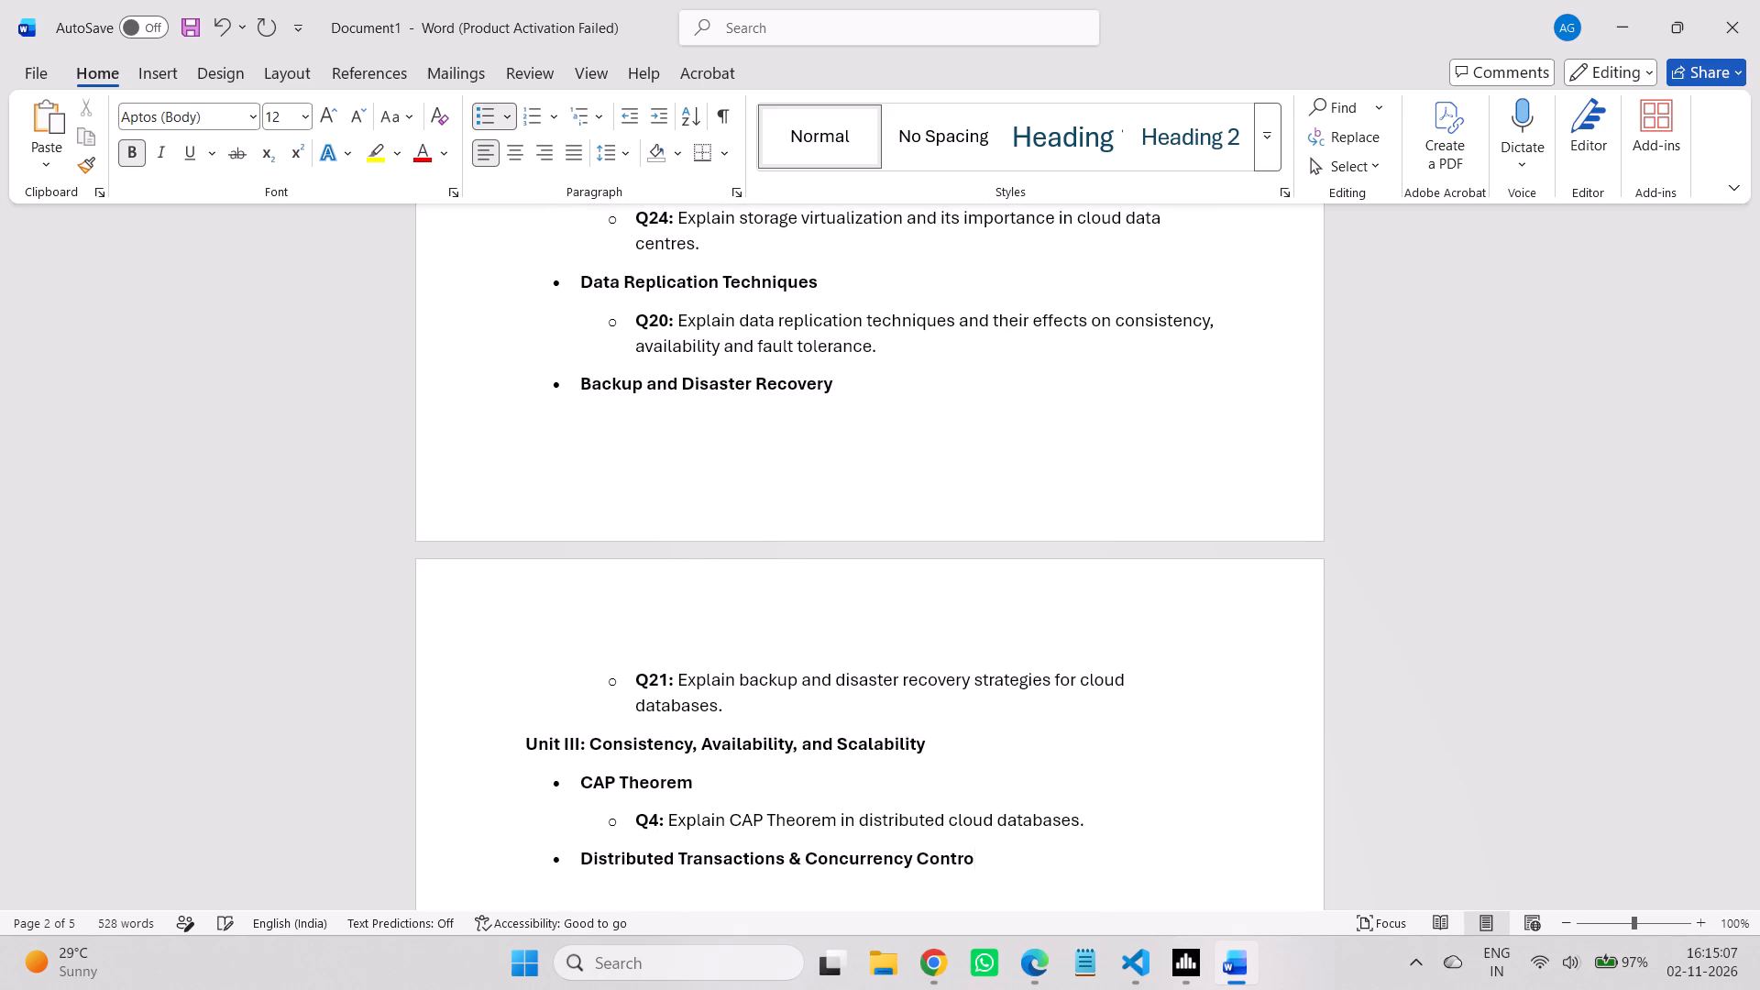
key(ctrl+z)
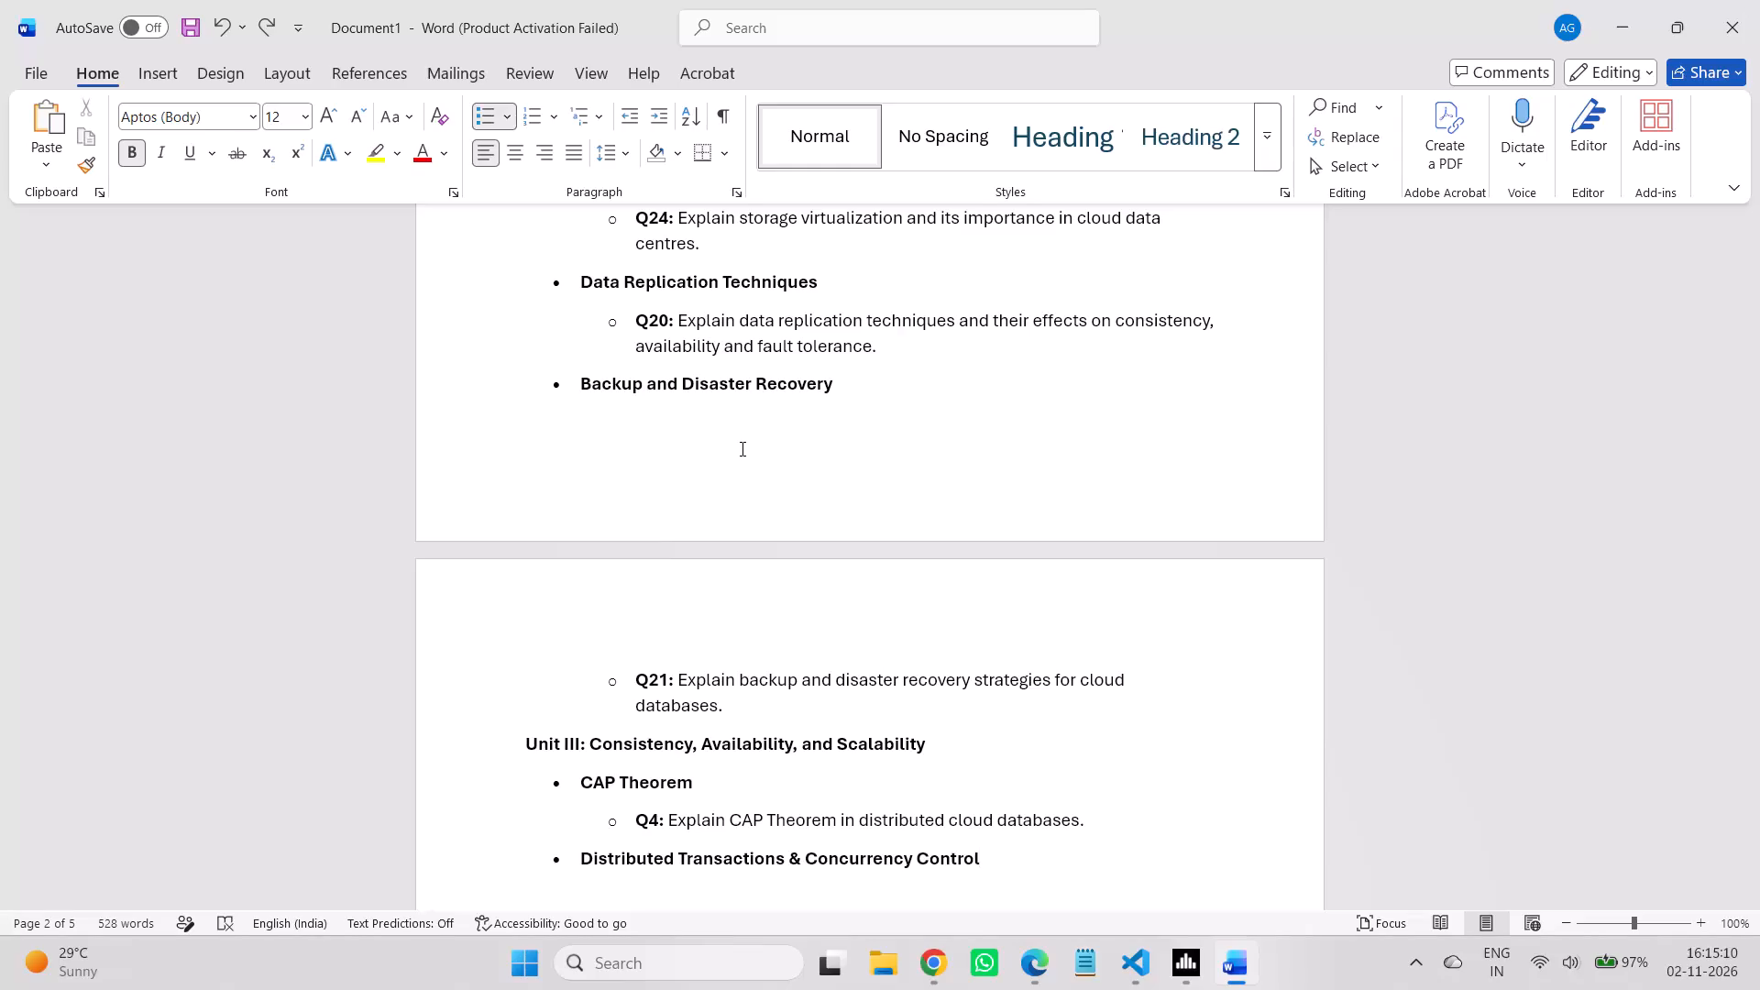
key(Down)
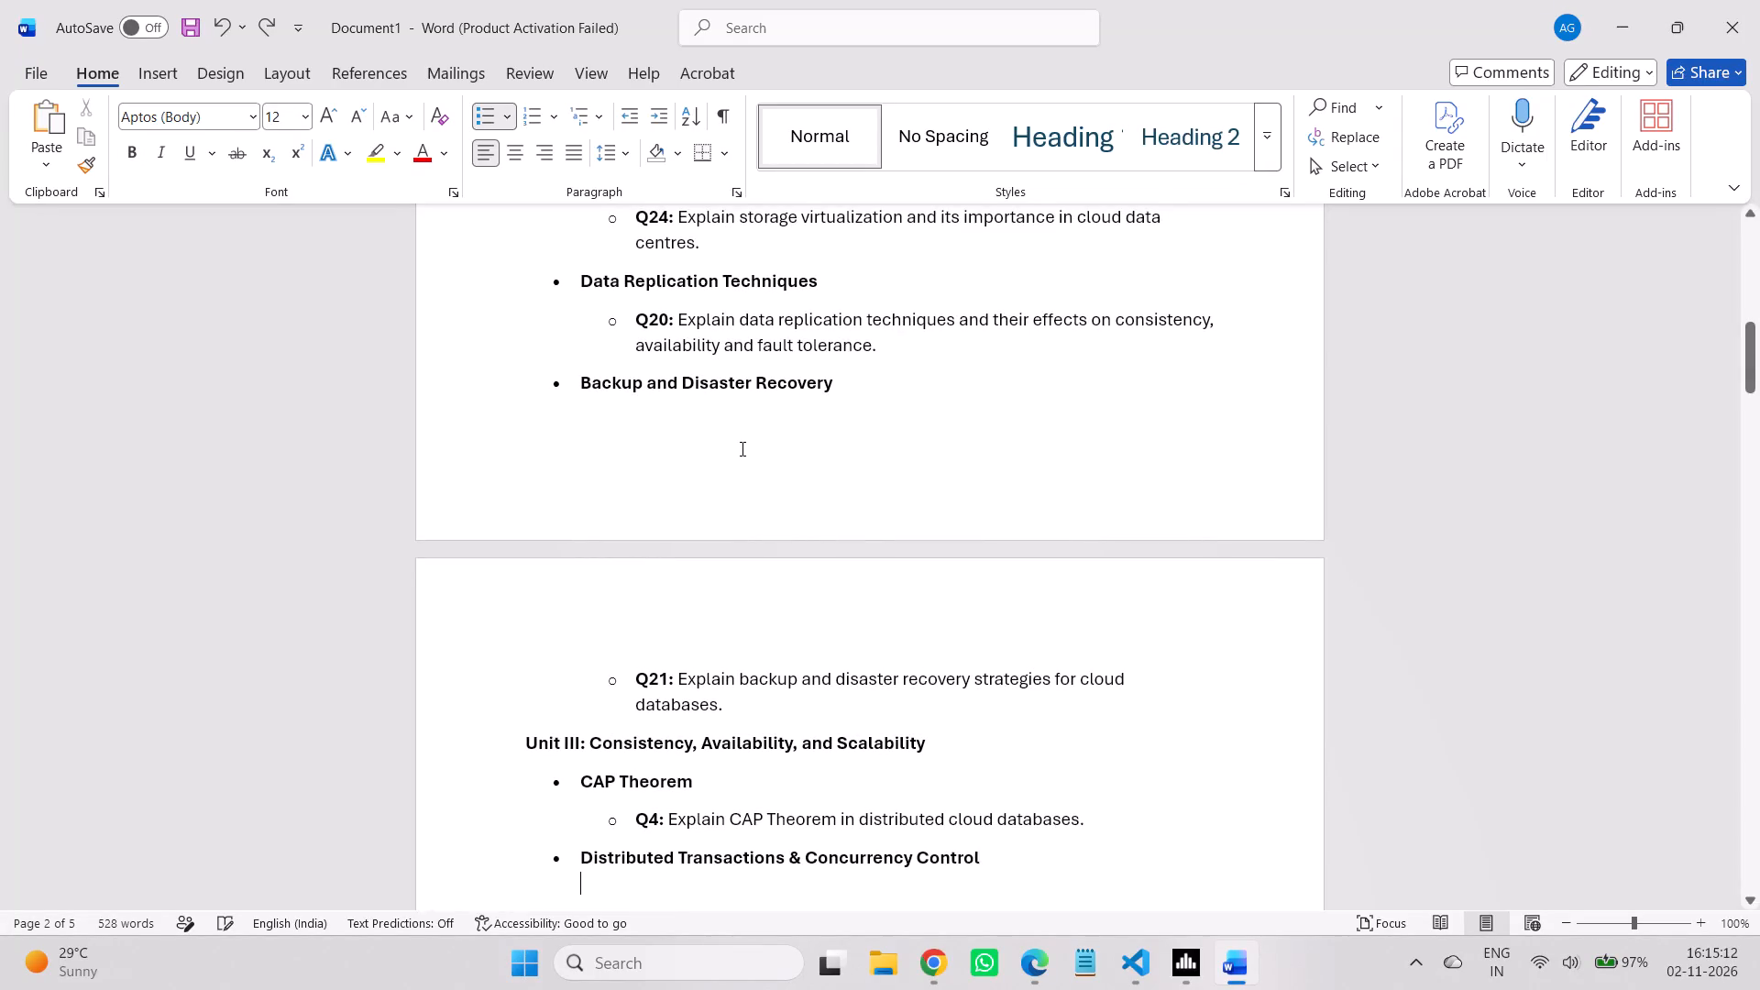
key(Down)
key(Up)
key(BackSpace)
Delete the blank lines above and below the Load Balancing & Autoscaling heading, between Q14 and Q10.
key(Down)
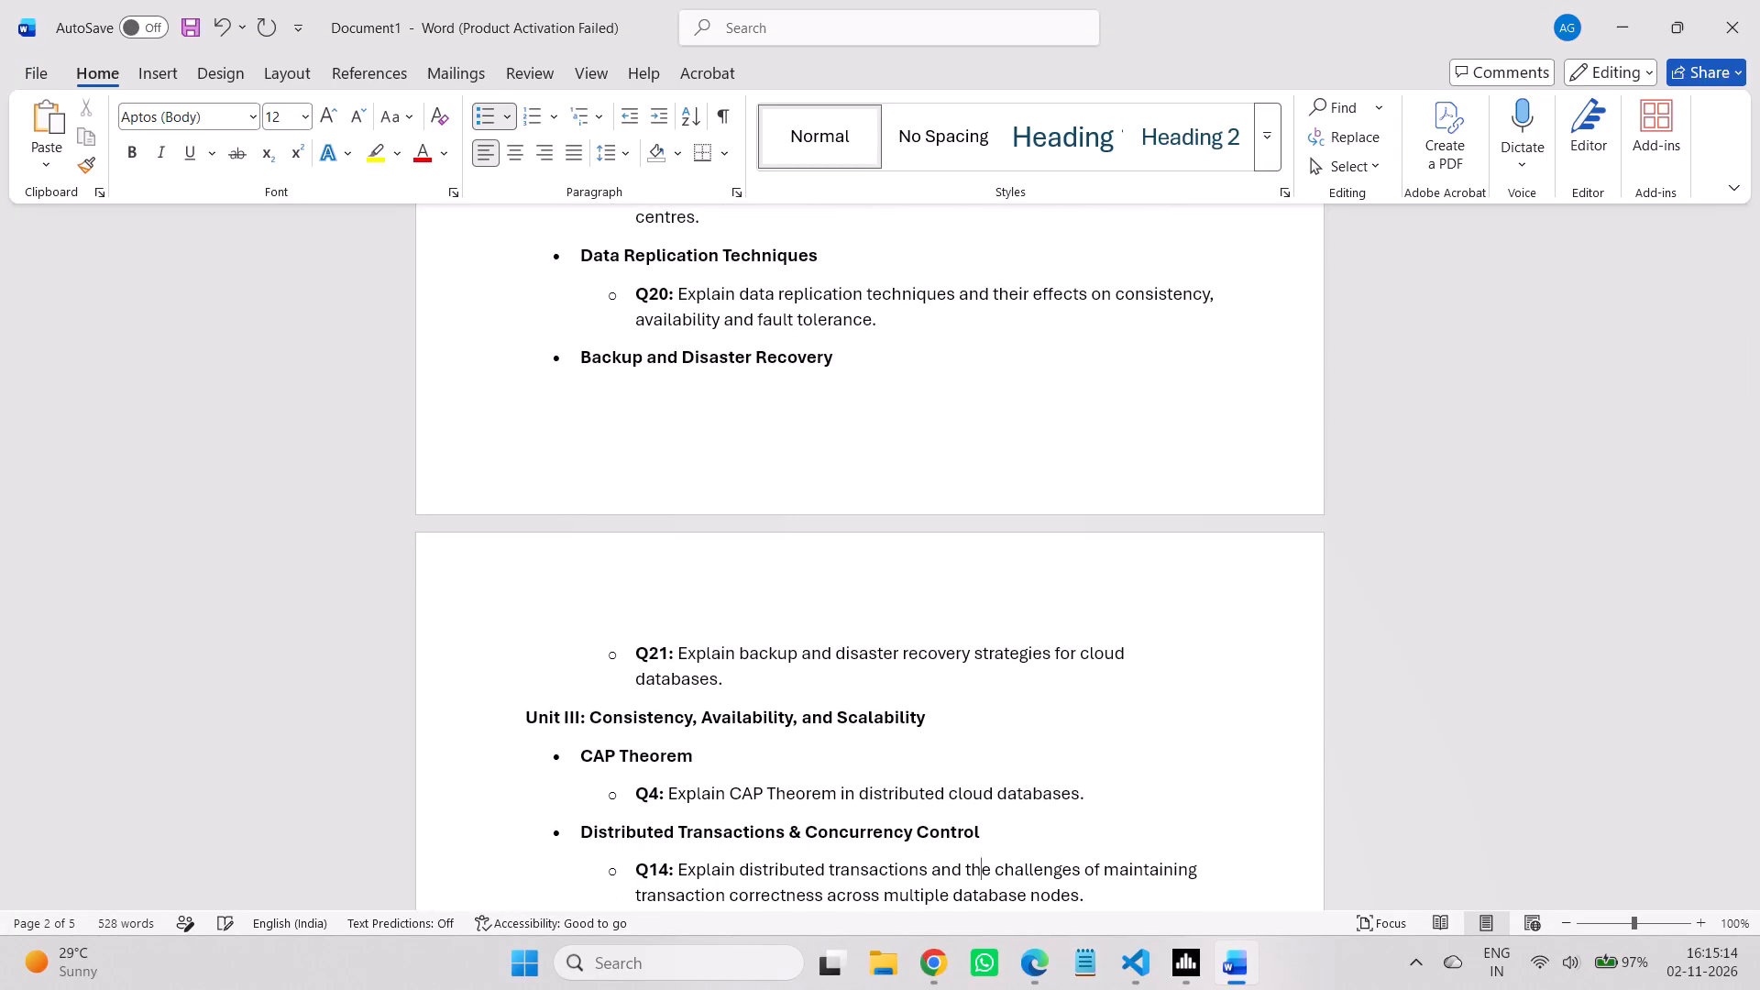
key(Down)
key(Down)
key(BackSpace)
key(Down)
key(Down)
key(BackSpace)
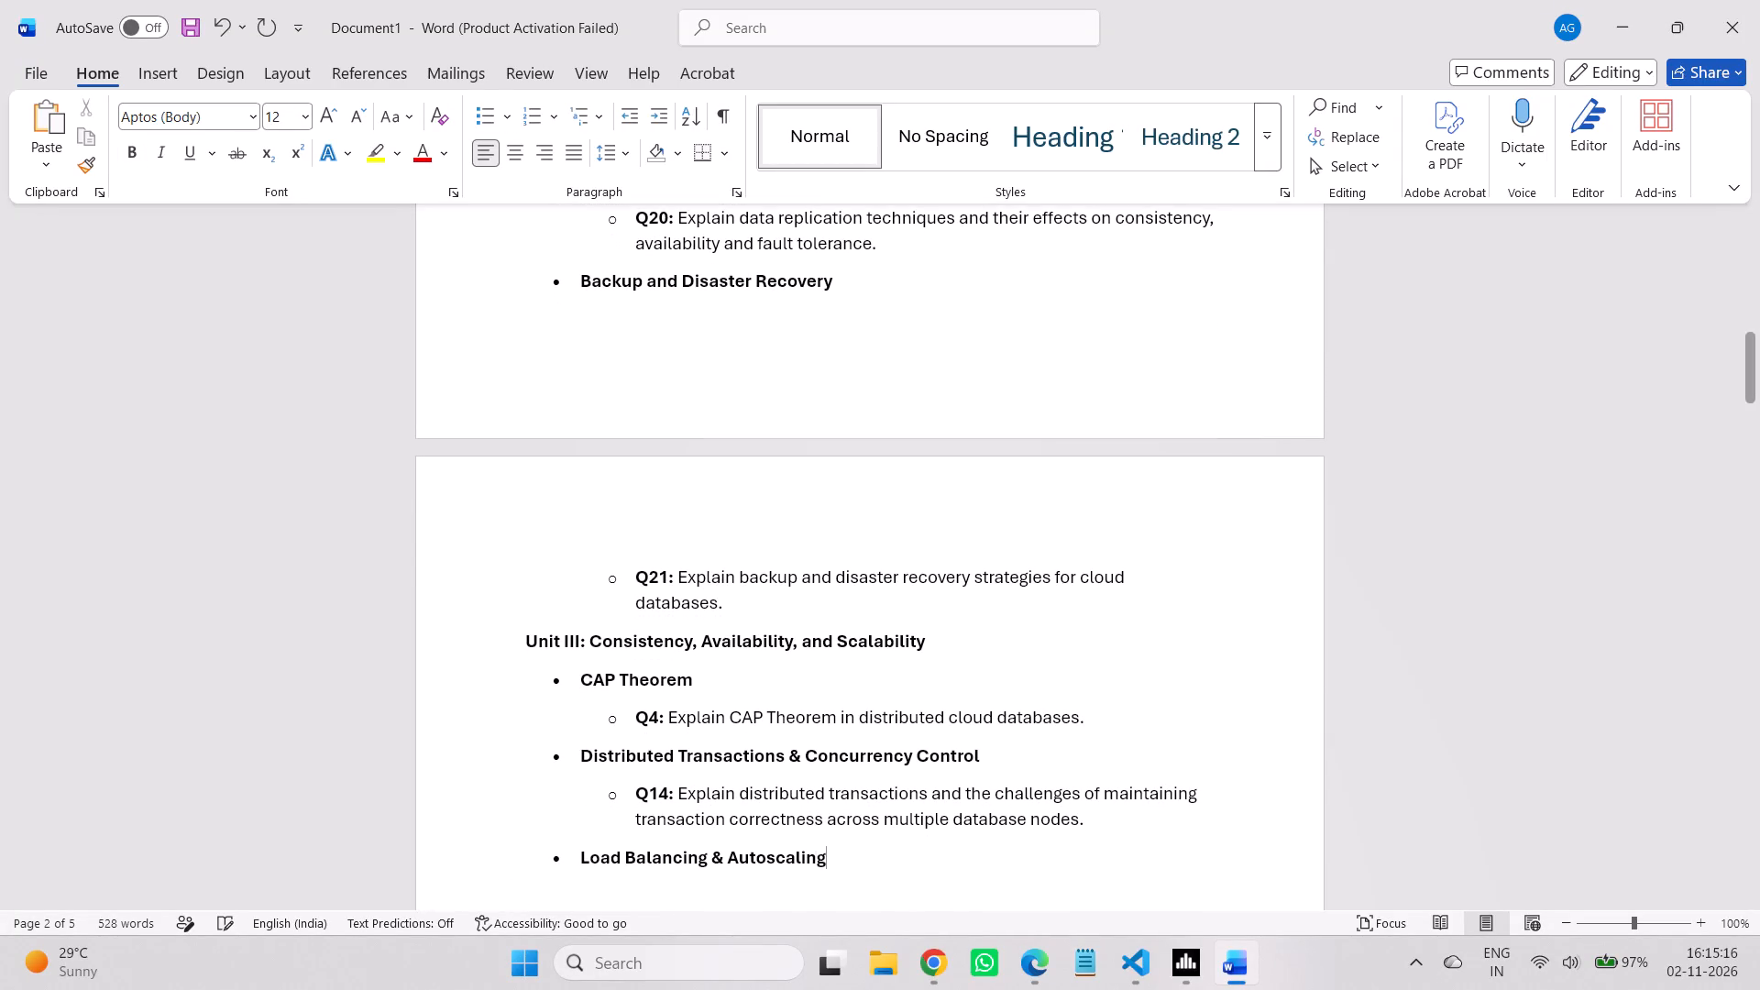
key(Down)
key(Down)
key(Up)
key(BackSpace)
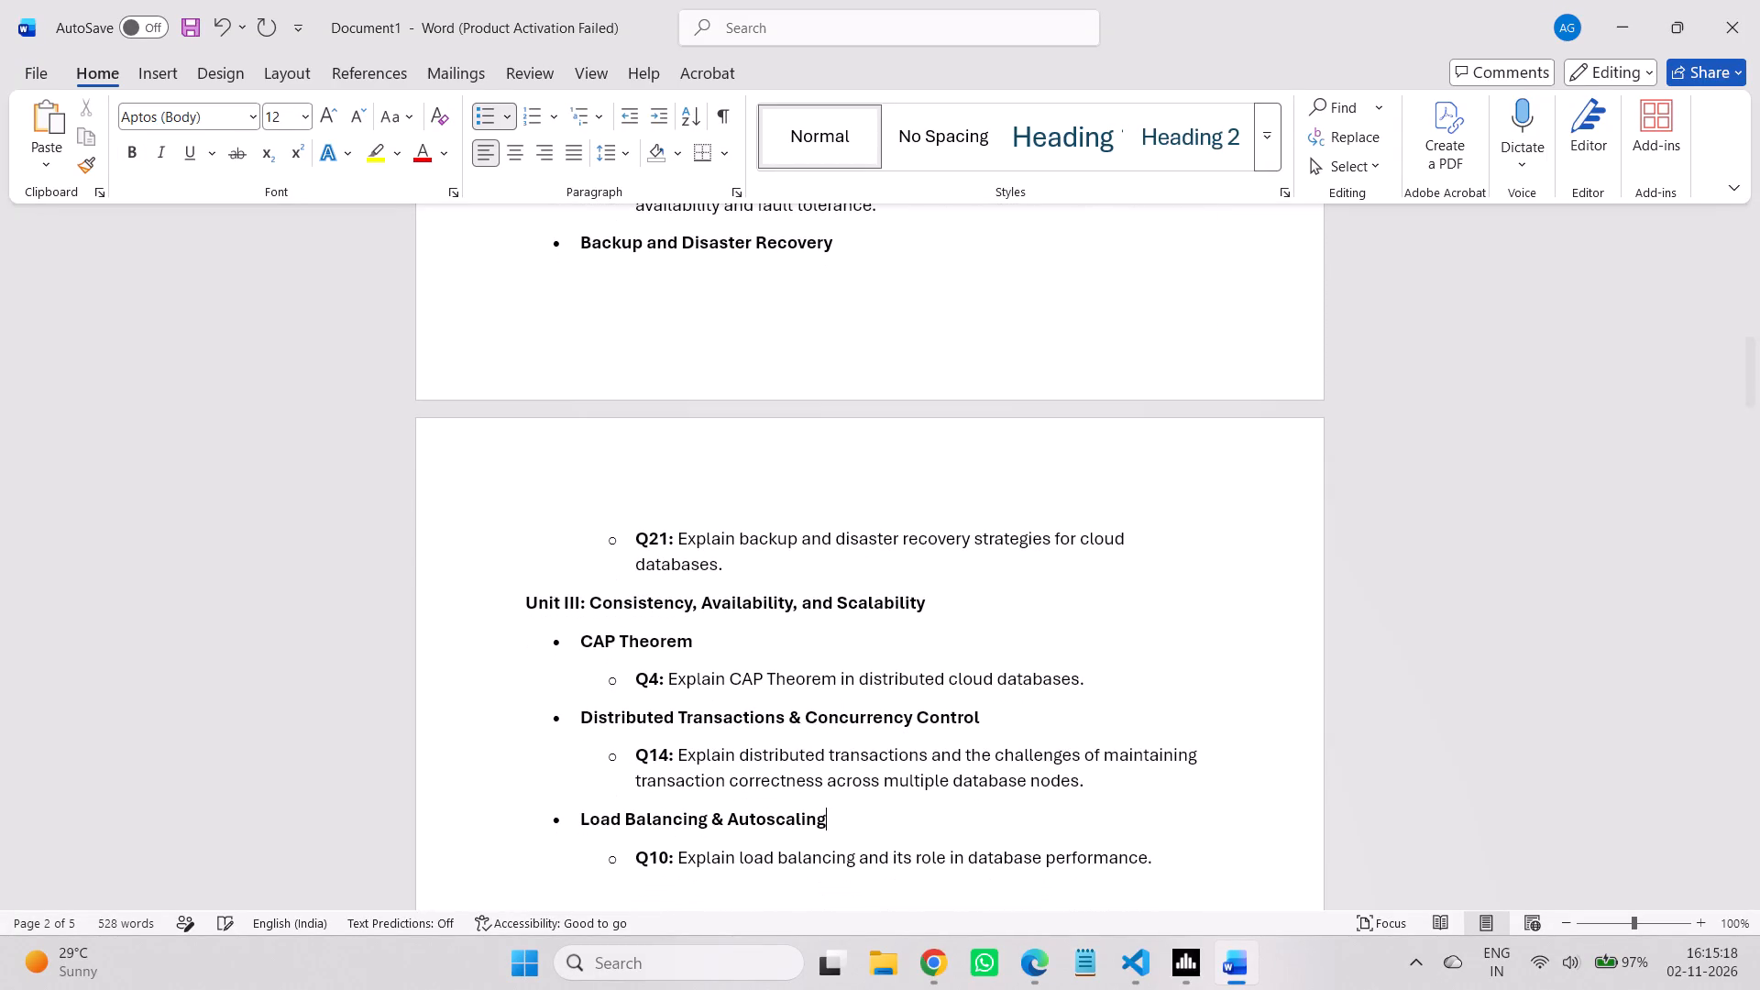
Delete the blank lines above and below the Performance Optimization & Latency Management heading, between Q10 and Q9.
key(Down)
key(Down)
key(BackSpace)
key(Down)
key(Down)
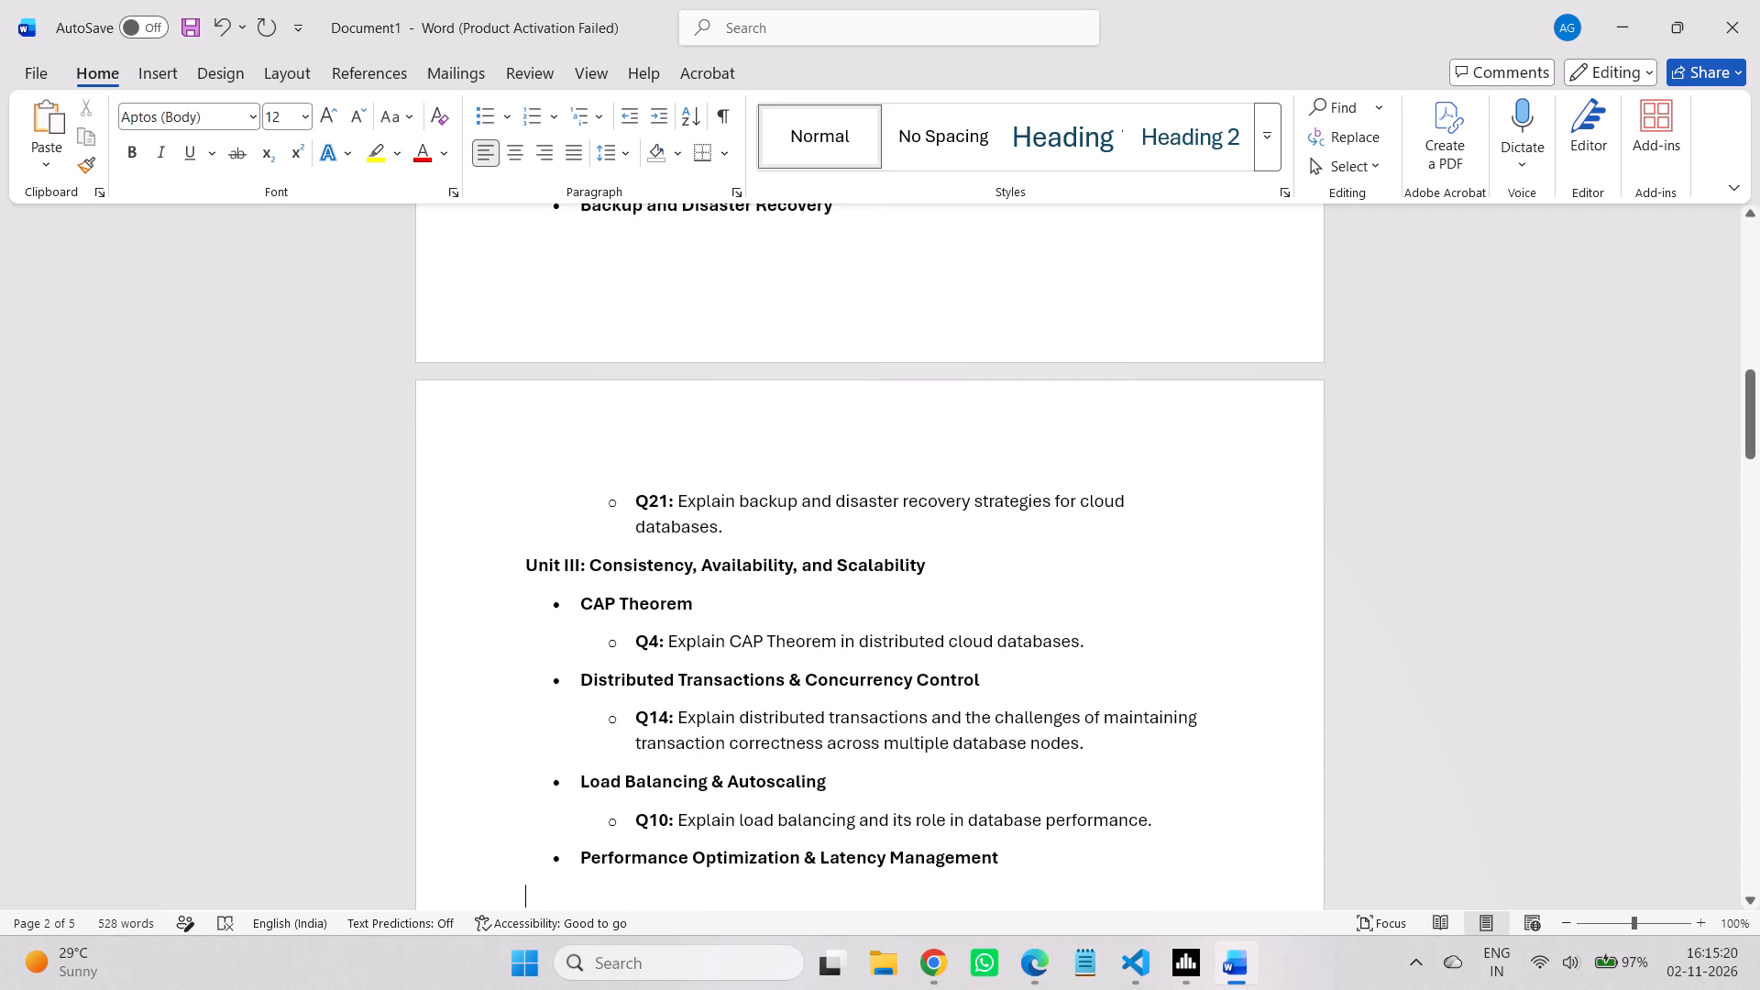
key(BackSpace)
key(Down)
key(BackSpace)
Delete the blank lines above and below Q25, between Q9 and the Unit IV heading.
key(Down)
key(Down)
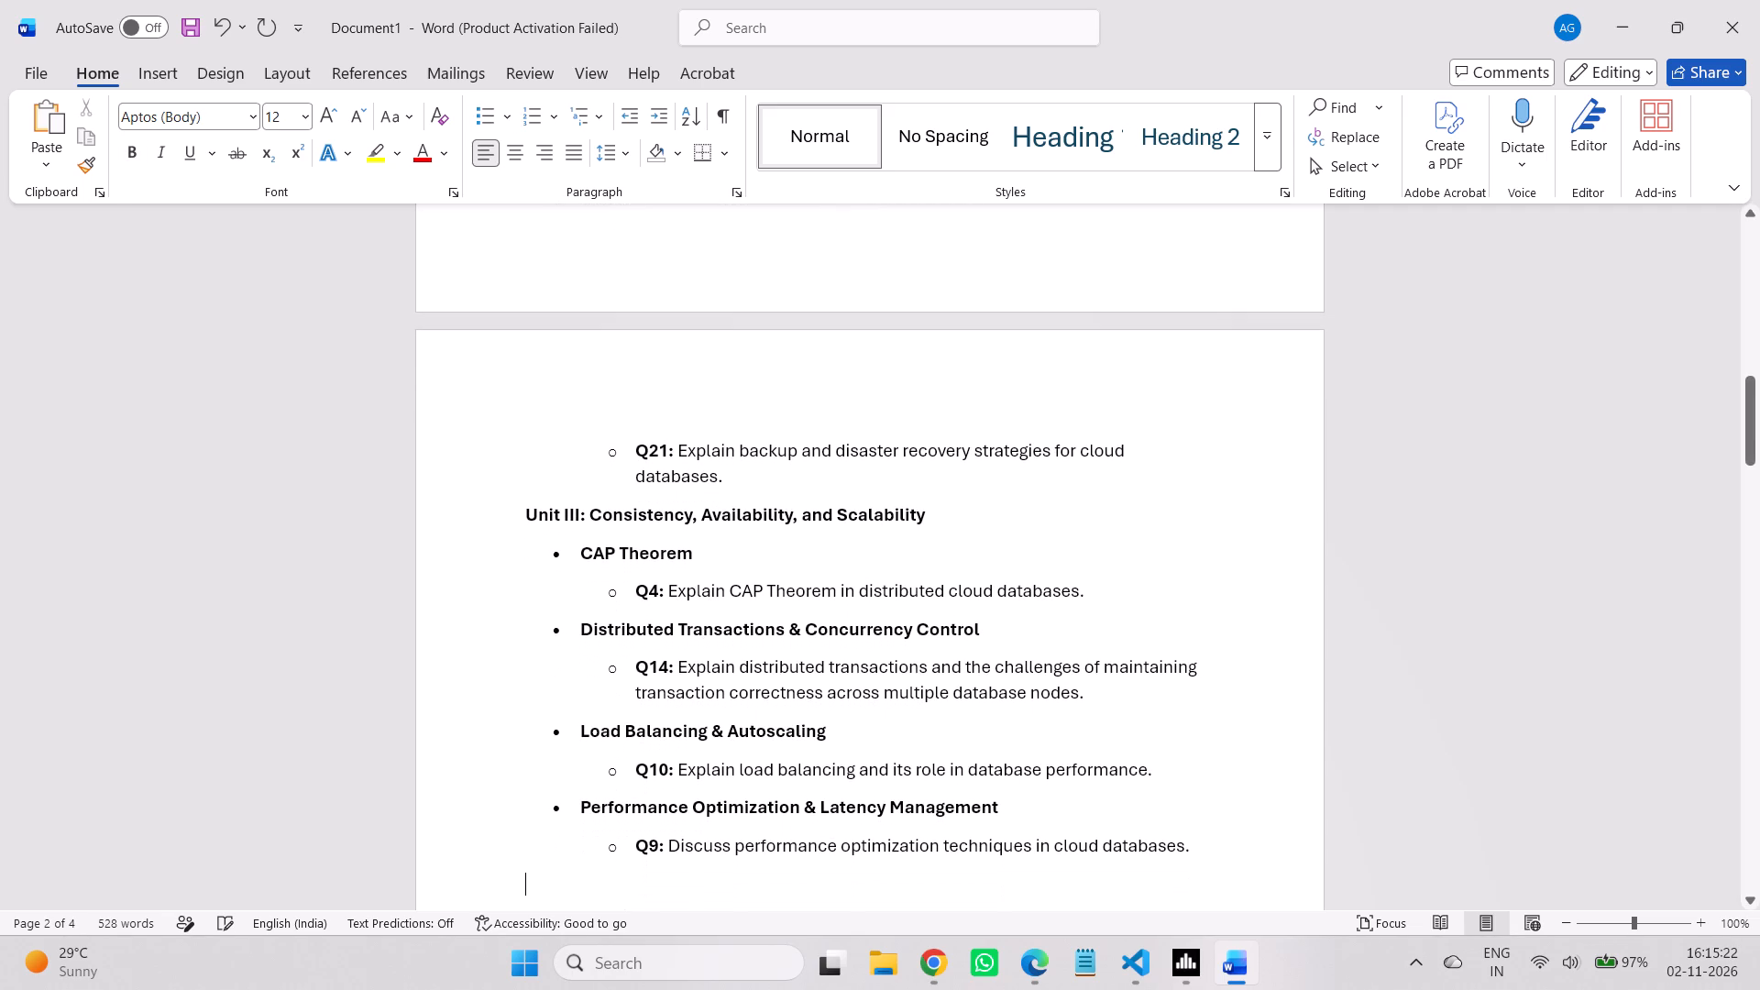
key(Down)
key(Up)
key(BackSpace)
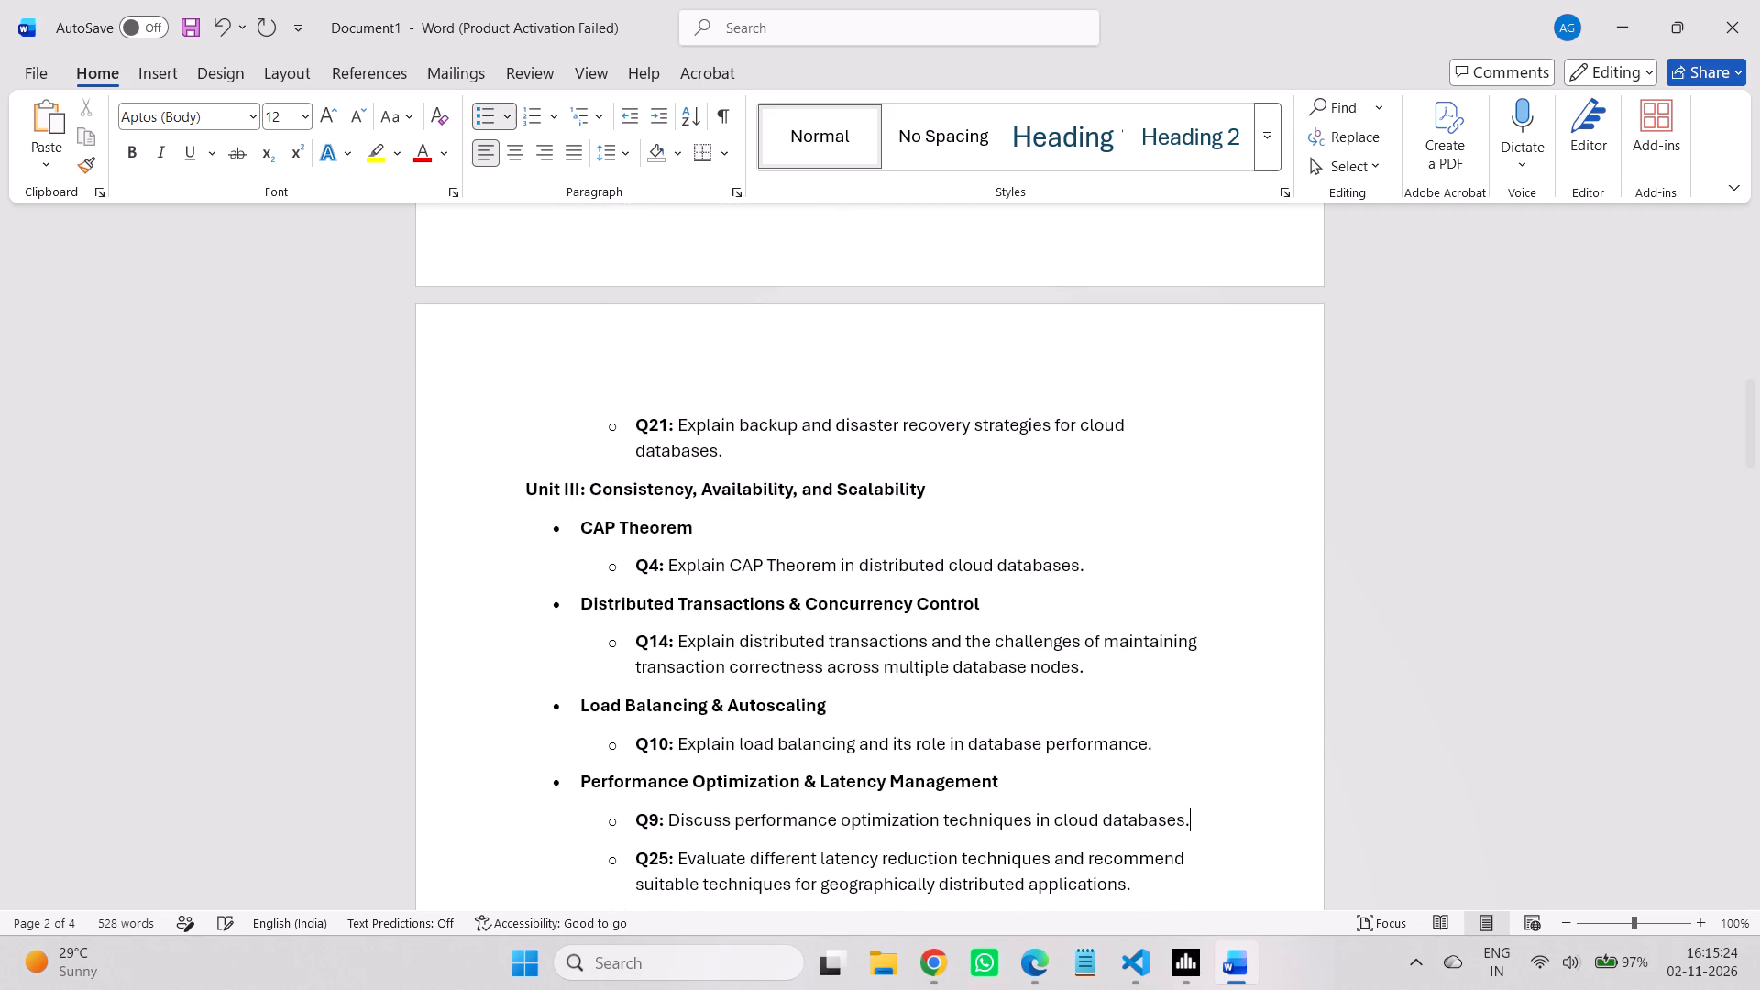
key(Down)
key(Down)
key(Down)
key(Down)
key(Up)
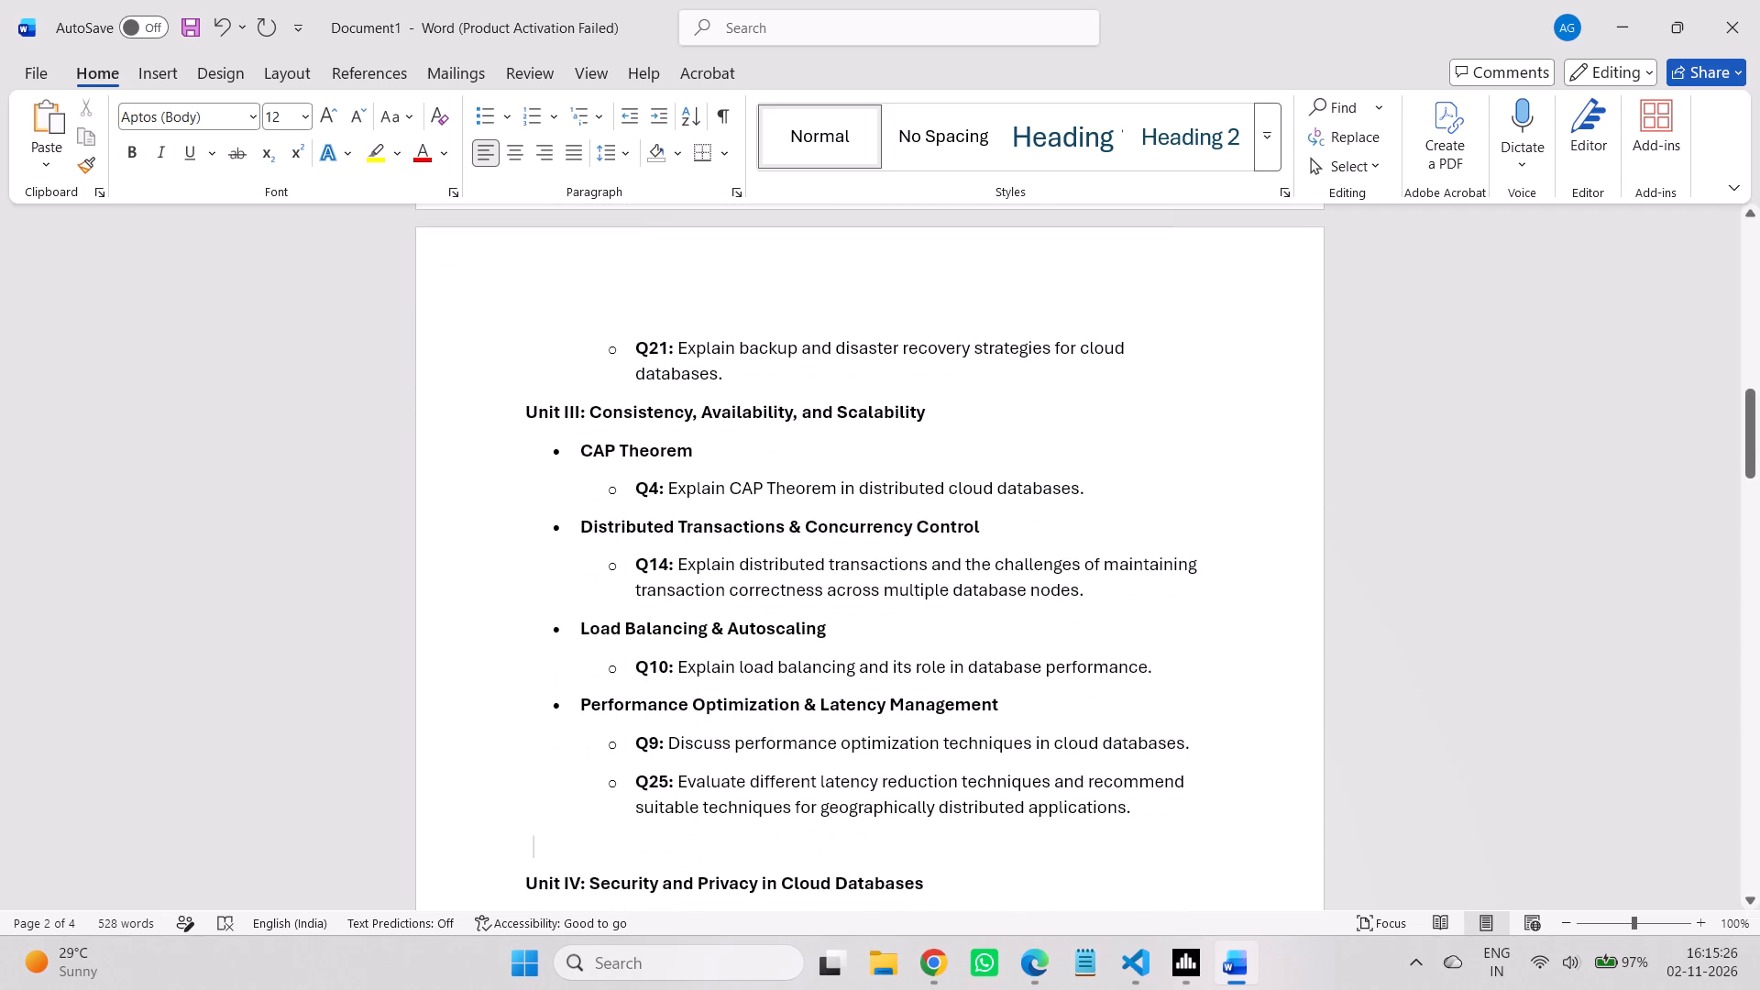
key(BackSpace)
Delete the blank lines between the Compliance Standards (GDPR, HIPAA) heading and Q7.
key(Down)
key(Down)
key(Down)
key(BackSpace)
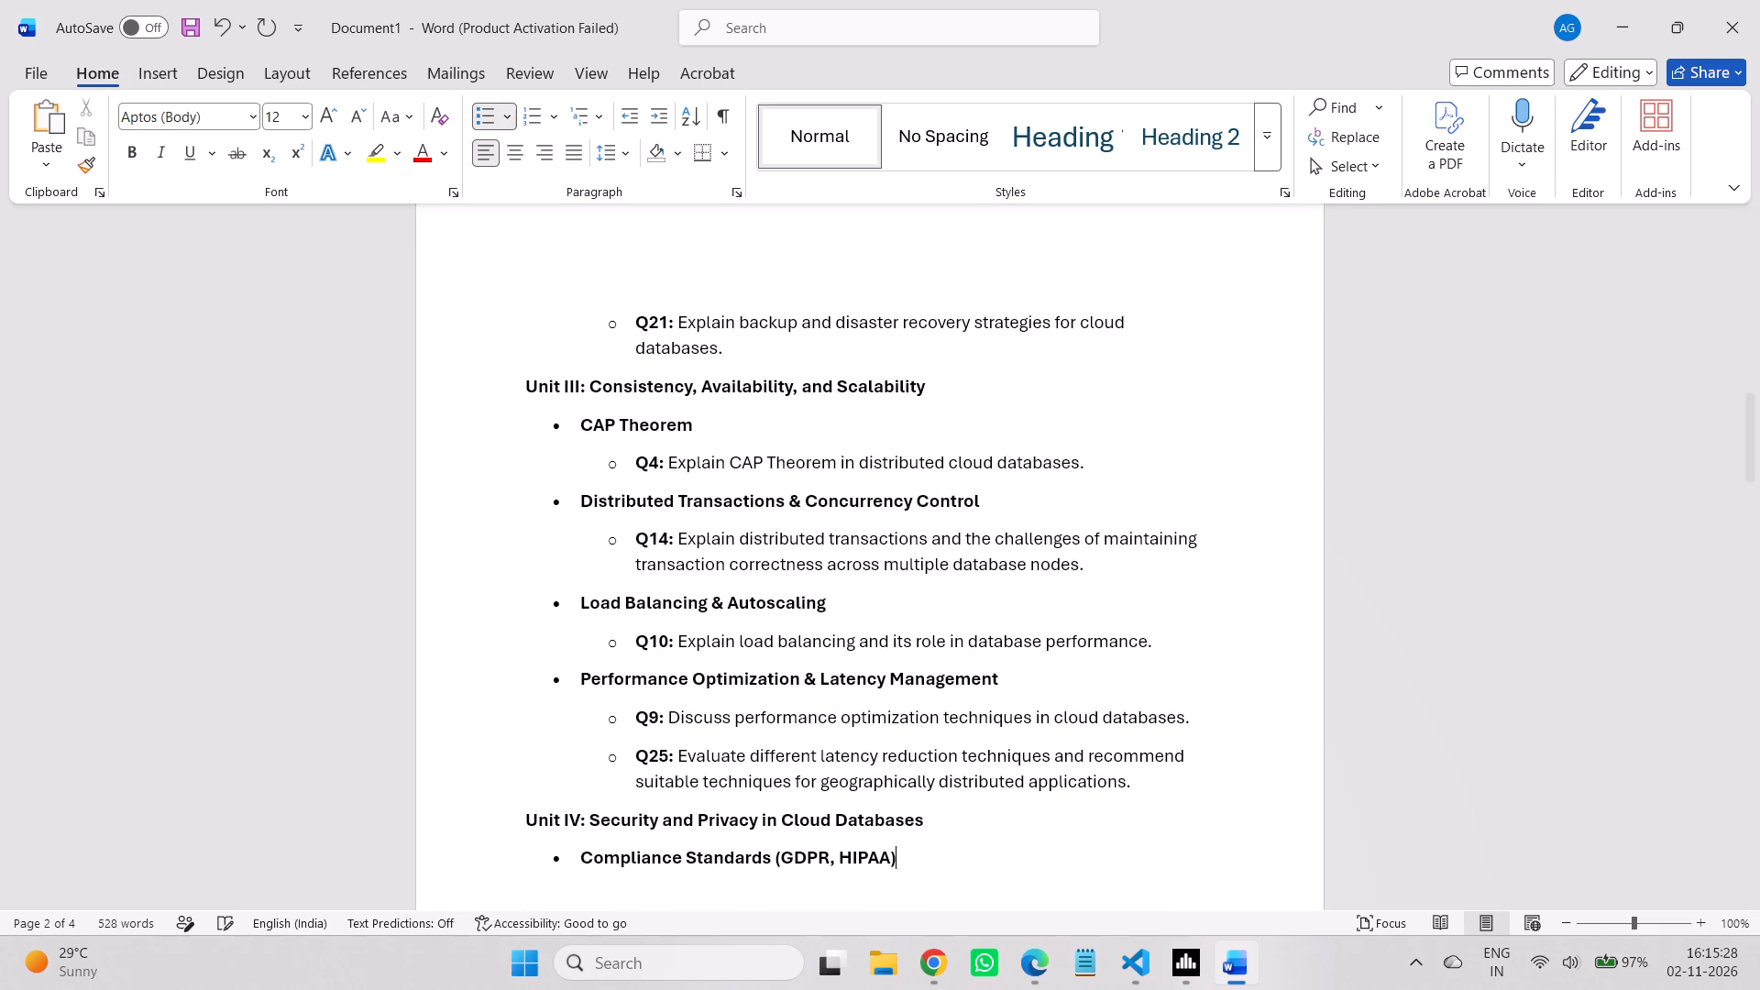
key(Down)
key(BackSpace)
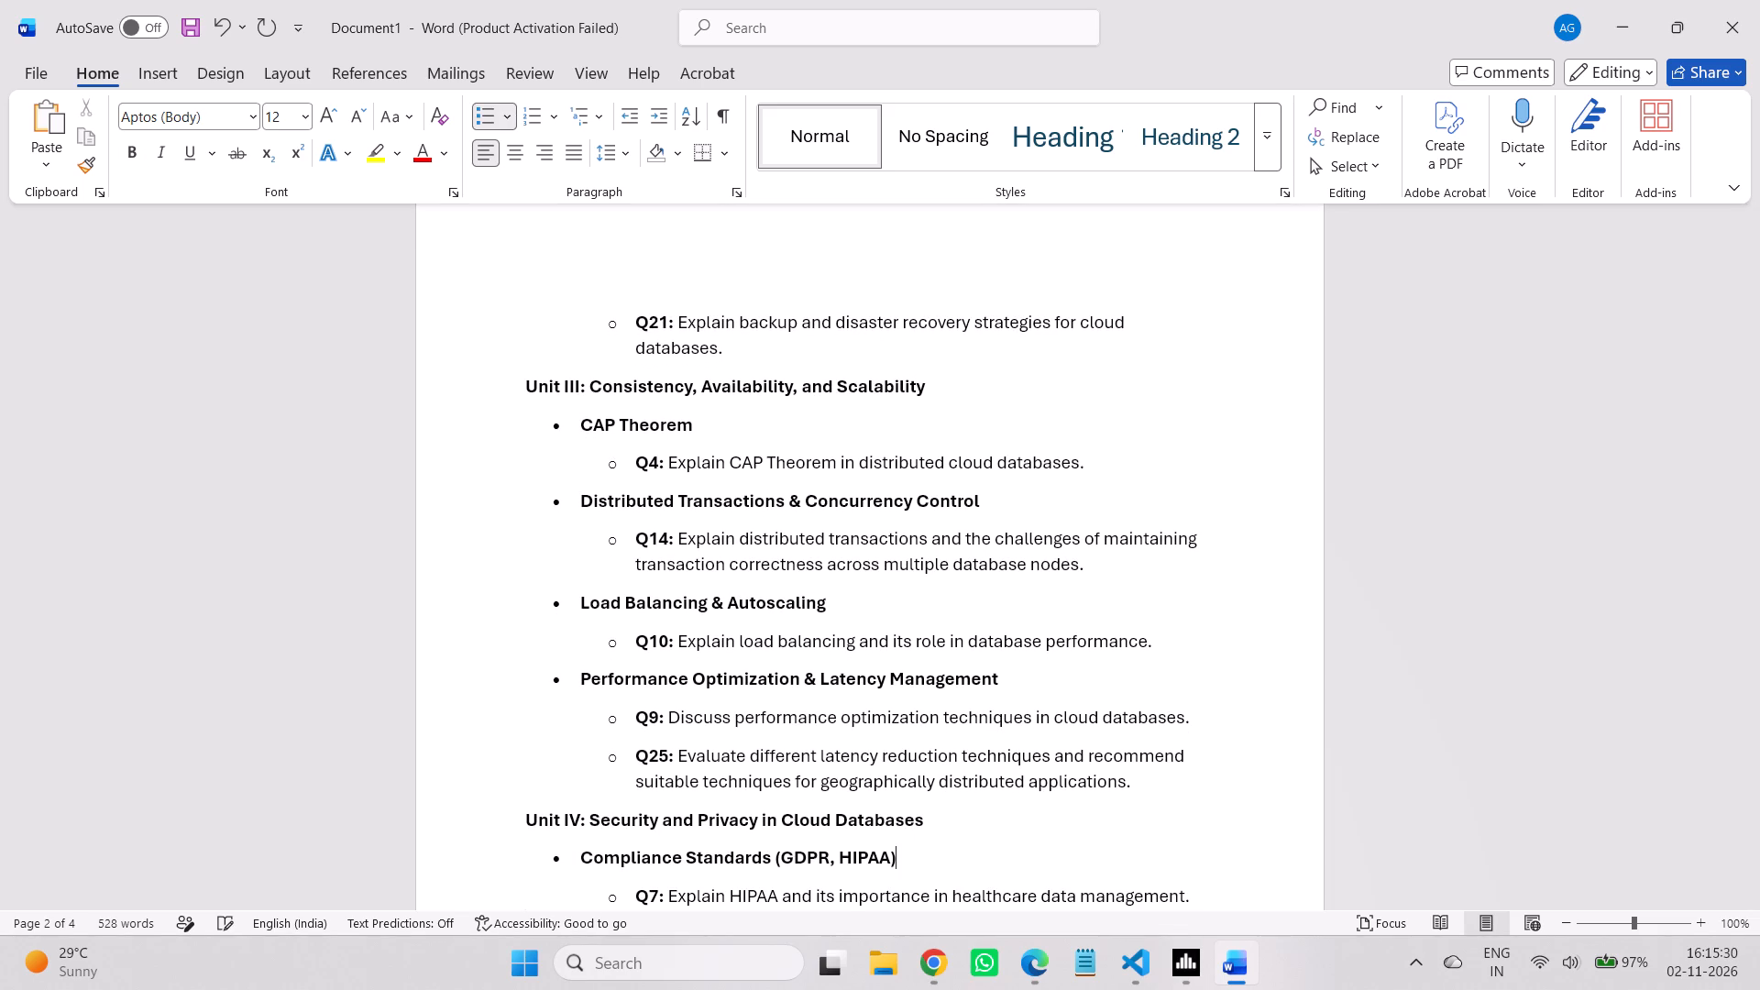
Delete the blank lines above and below Q13, between Q7 and Q23.
key(Down)
key(Down)
key(BackSpace)
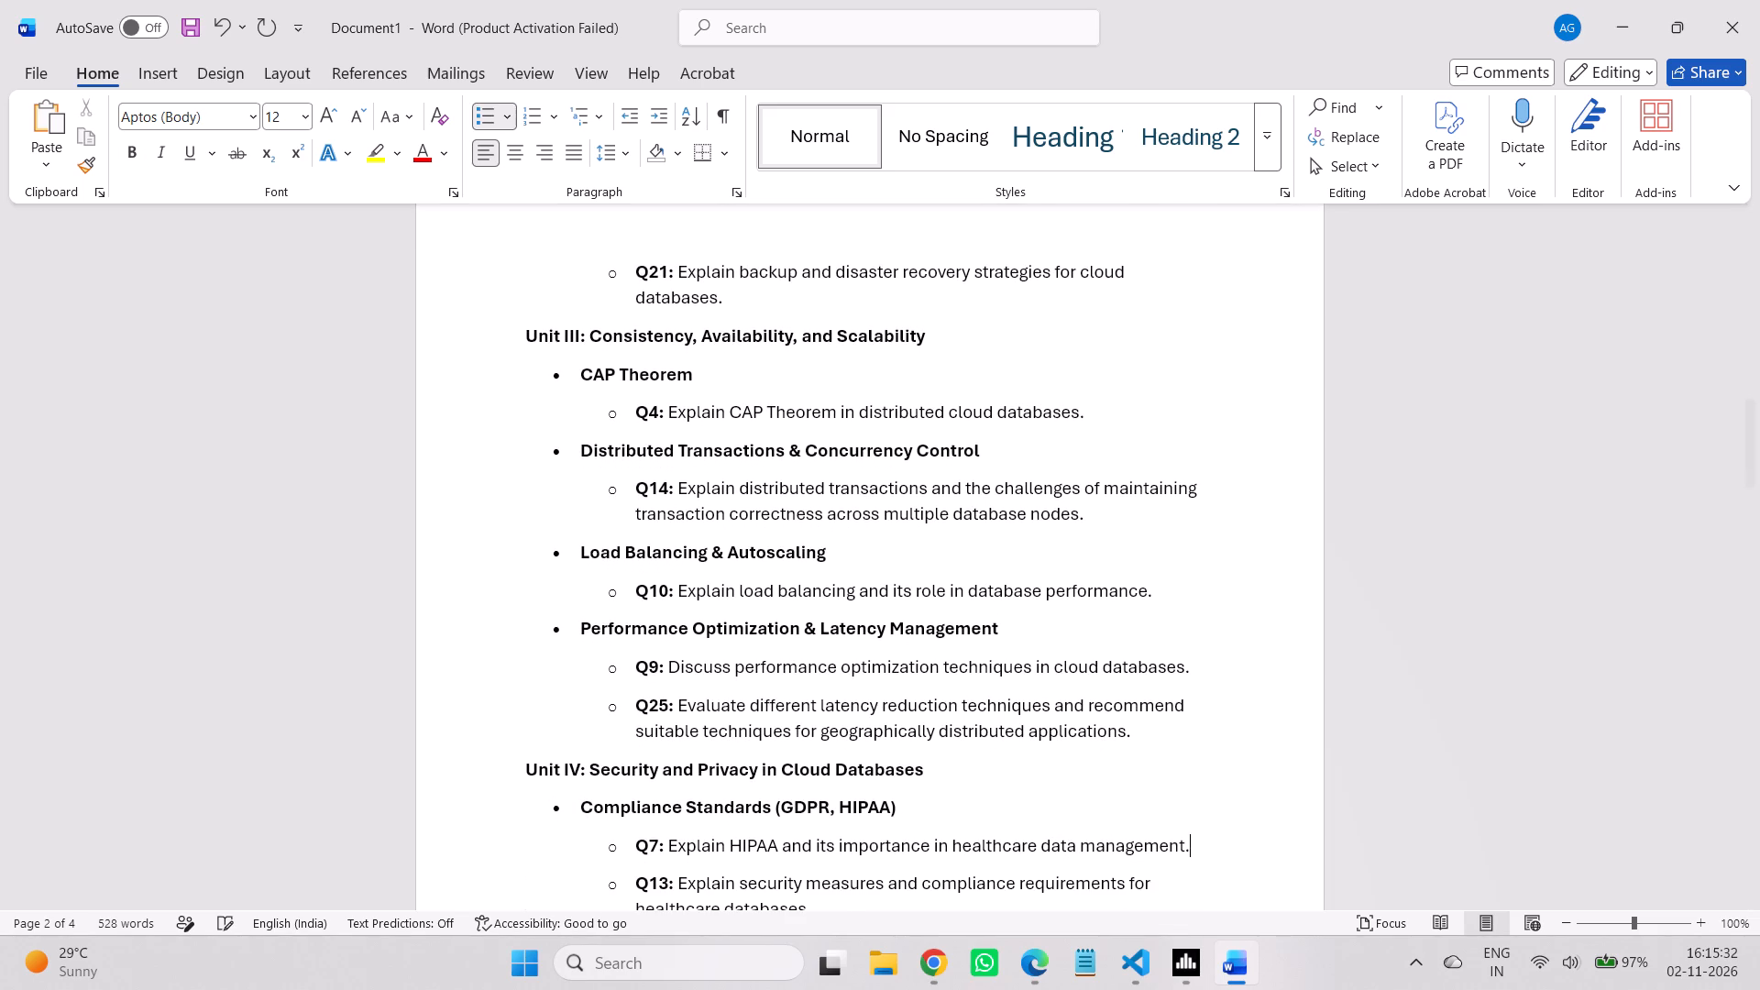
key(Down)
key(Down)
key(Down)
key(BackSpace)
Delete the blank line above the Identity Management & Access Control heading and one of the blank lines below it.
key(Down)
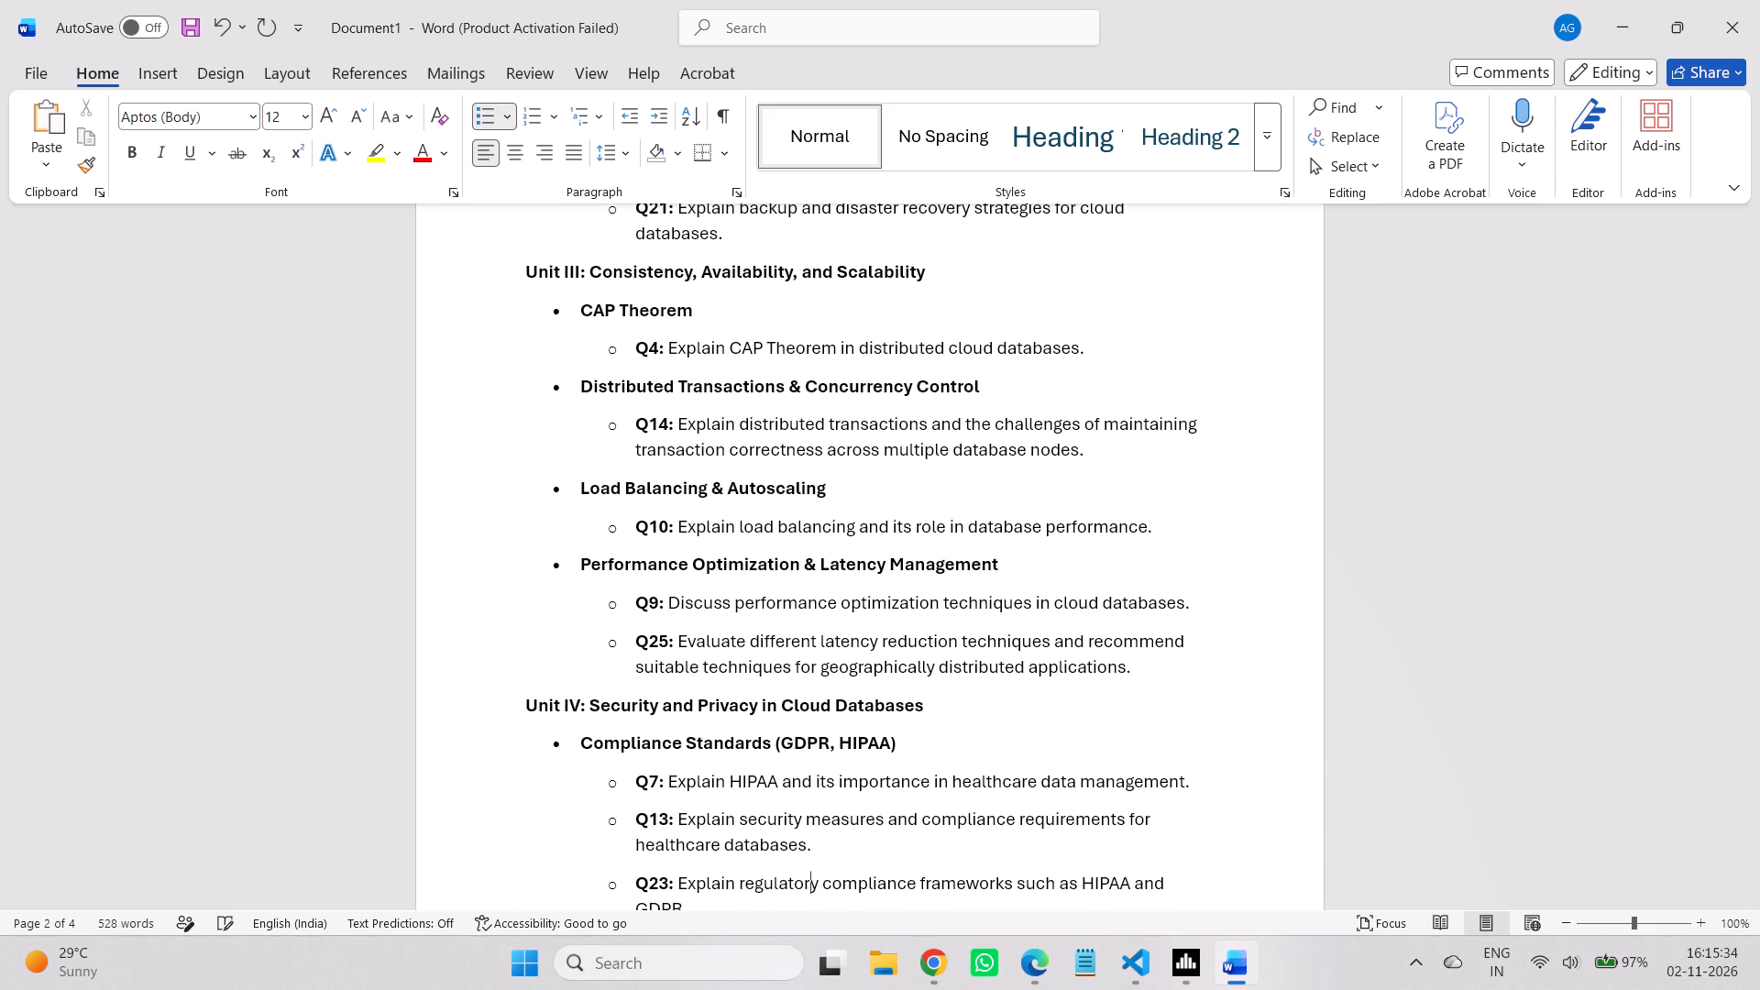
key(Down)
key(Down)
key(BackSpace)
key(Down)
key(Down)
key(Down)
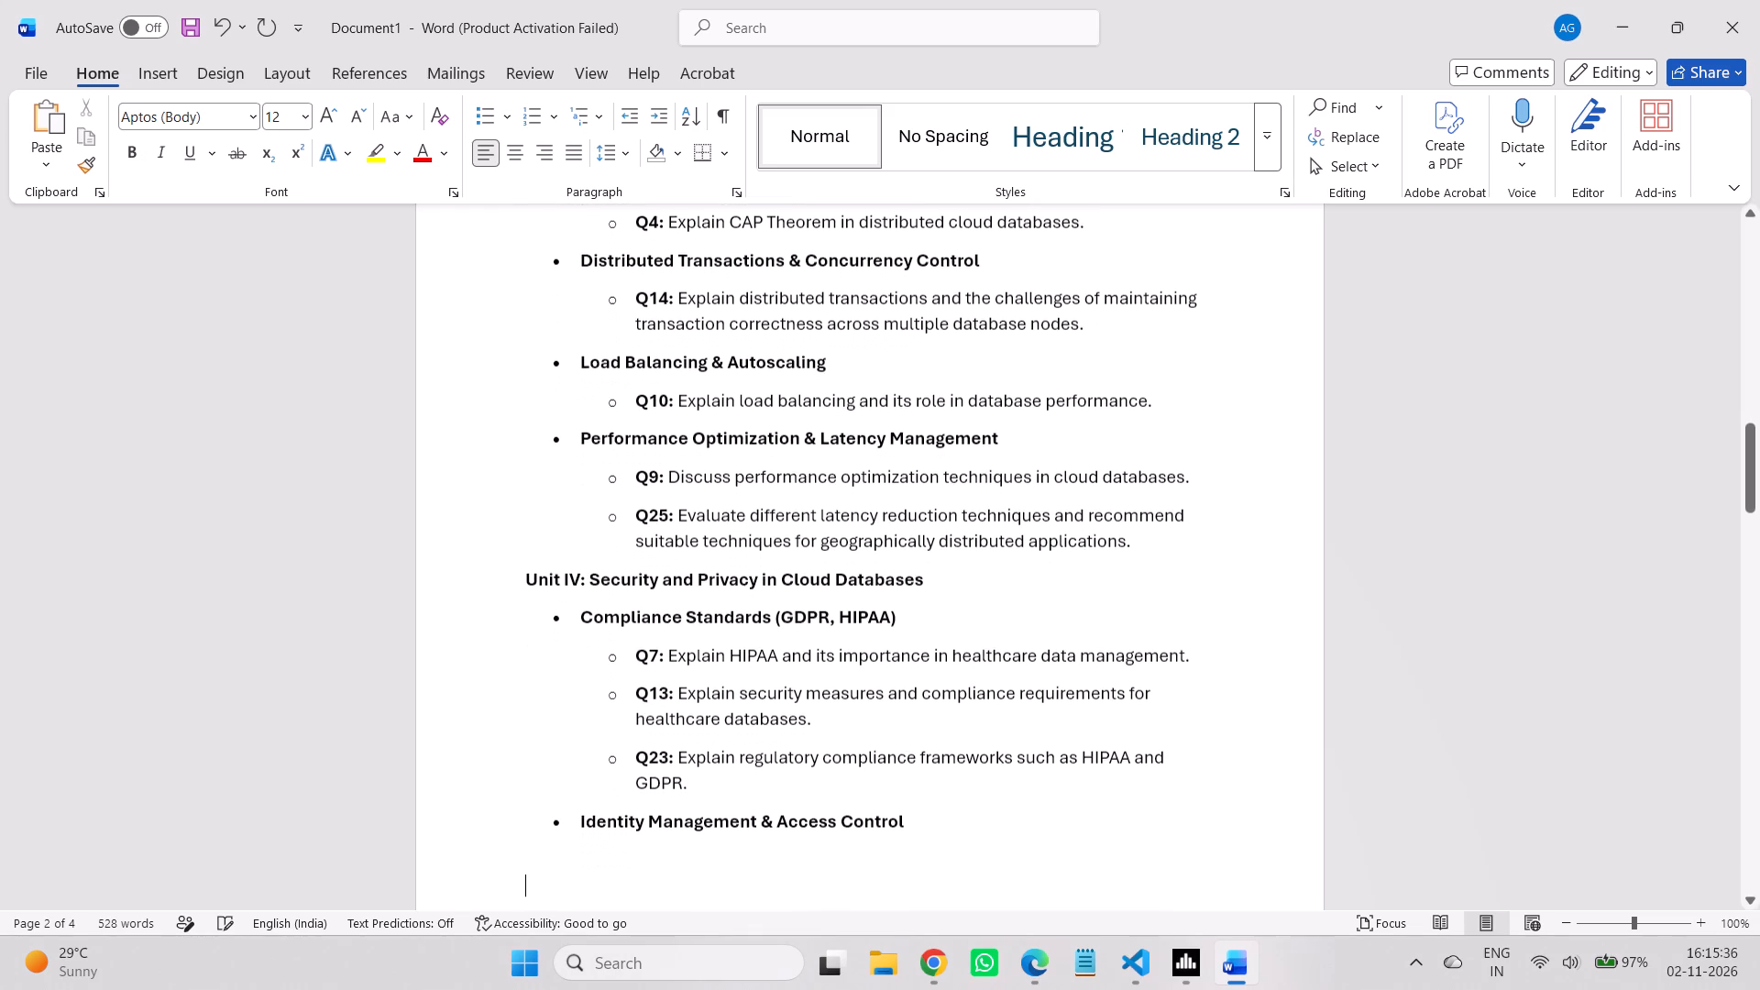
key(BackSpace)
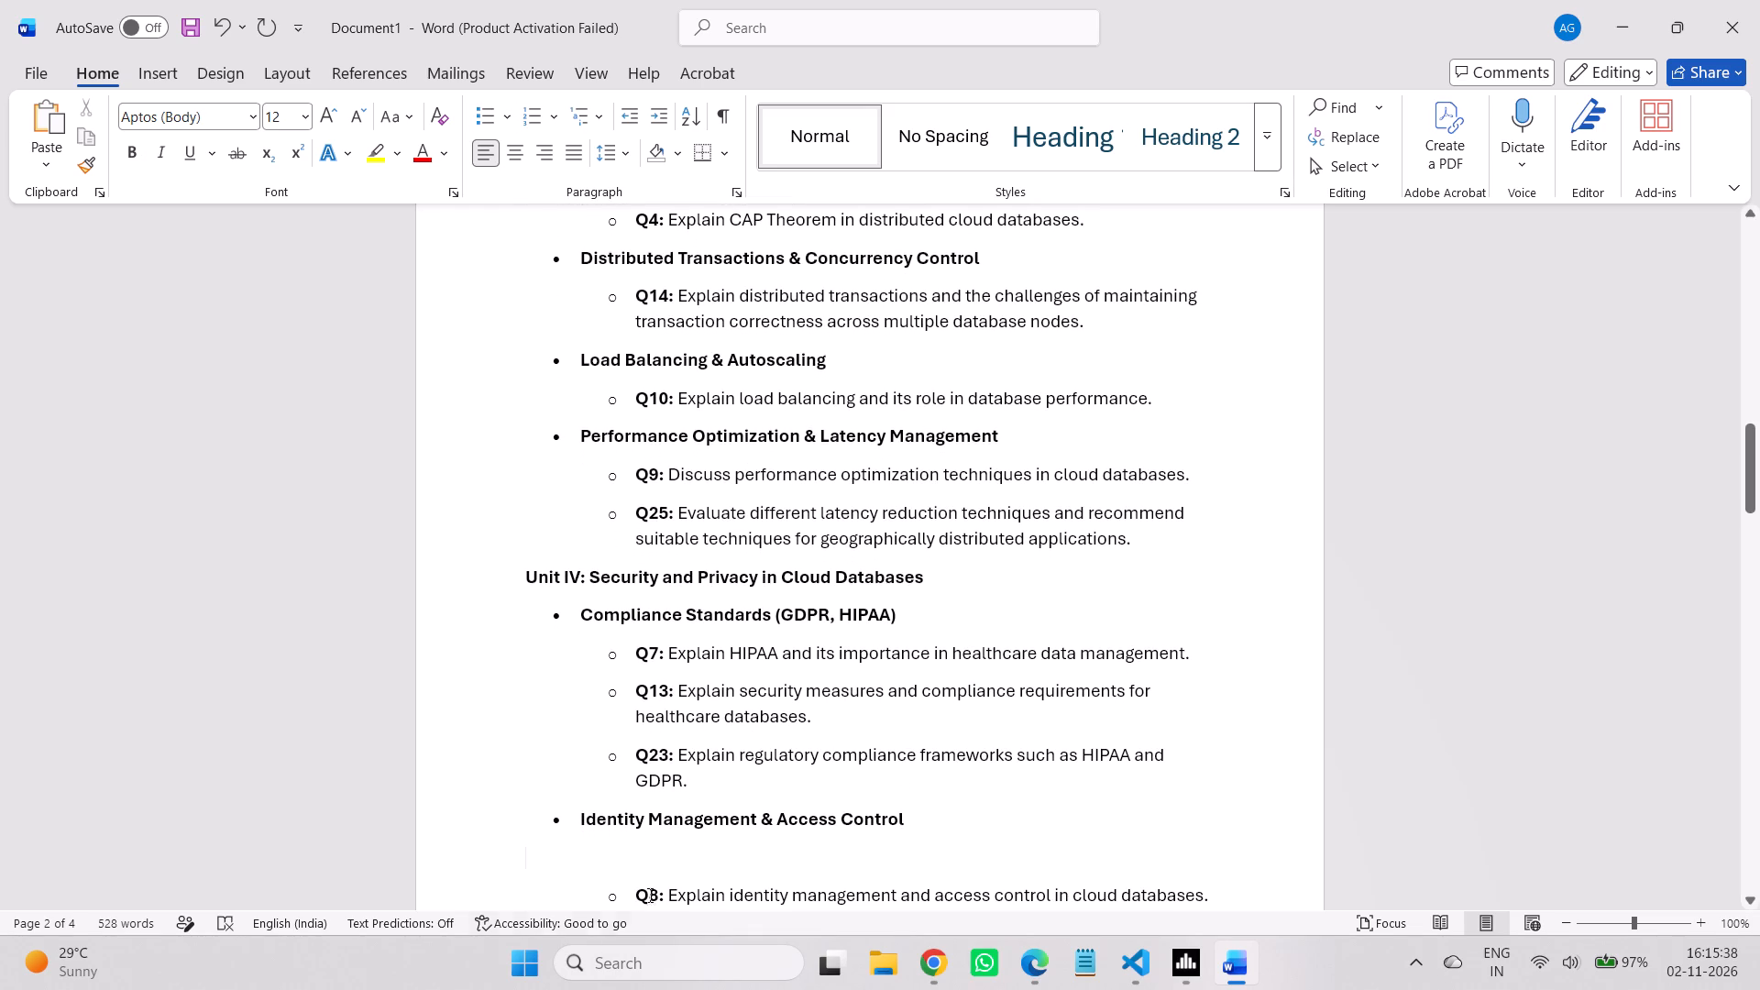
Launch the recently added Kuro app.
click(533, 956)
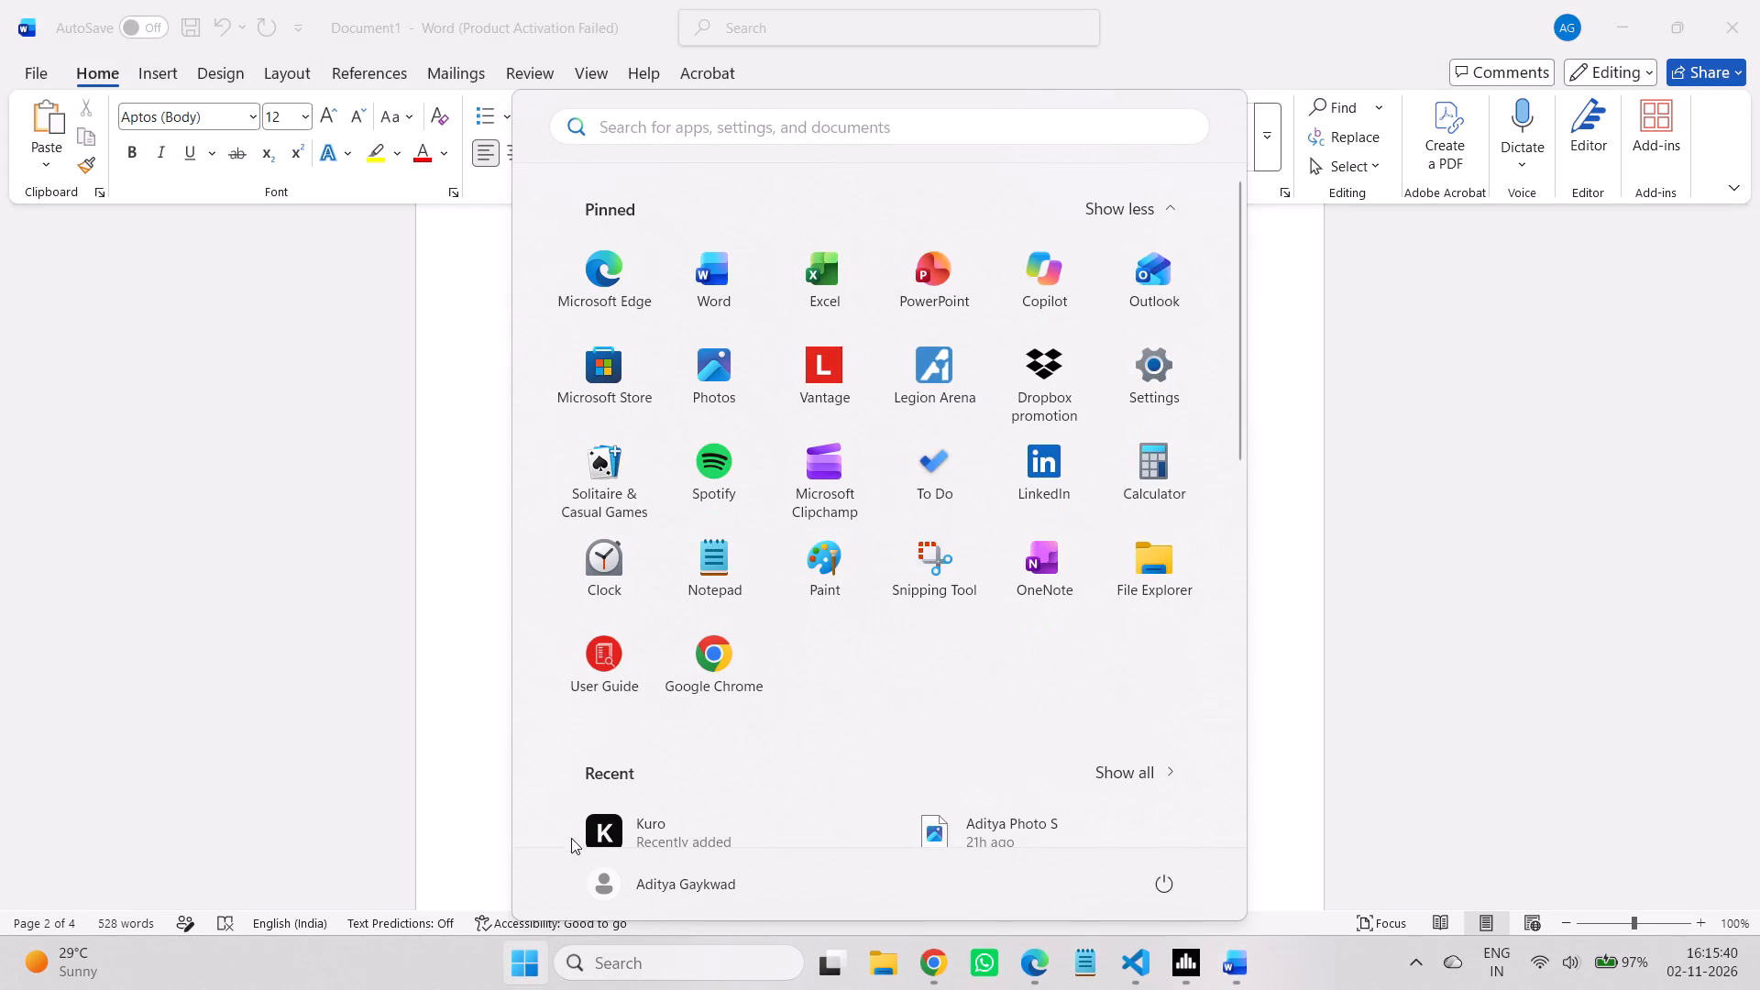
click(619, 821)
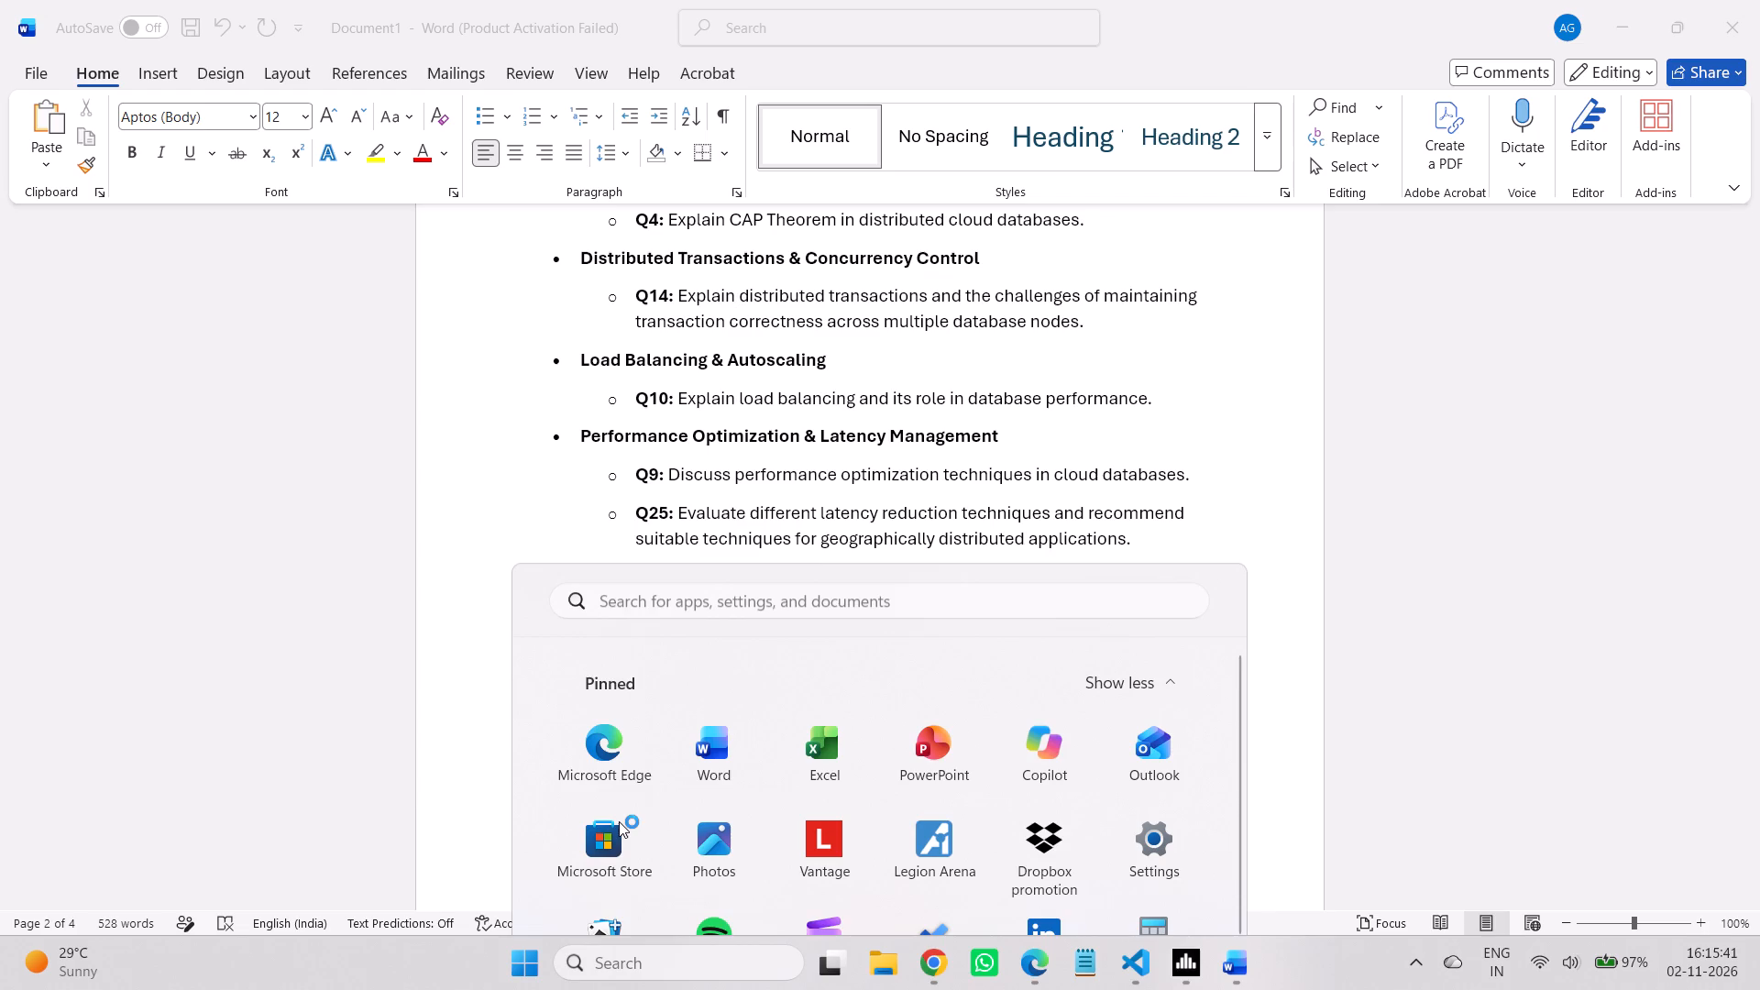
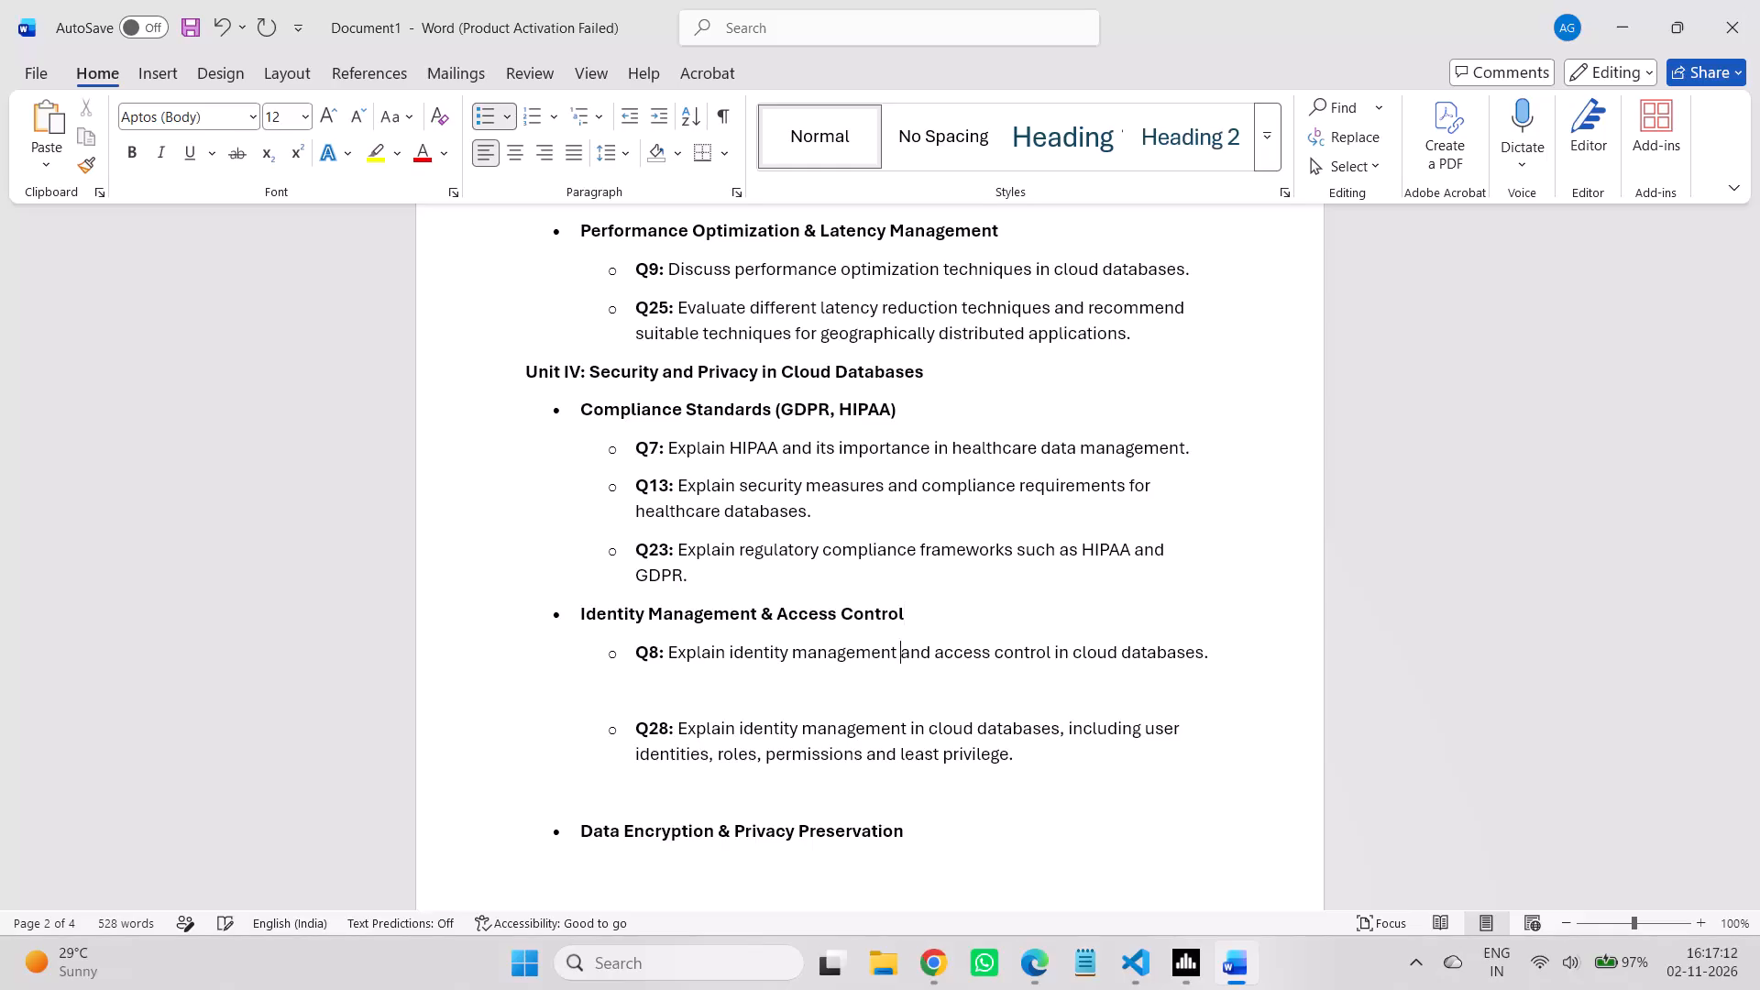
Delete the blank lines below Q8 and Q28, up to the Data Encryption & Privacy Preservation heading.
key(Down)
key(BackSpace)
key(Down)
key(Down)
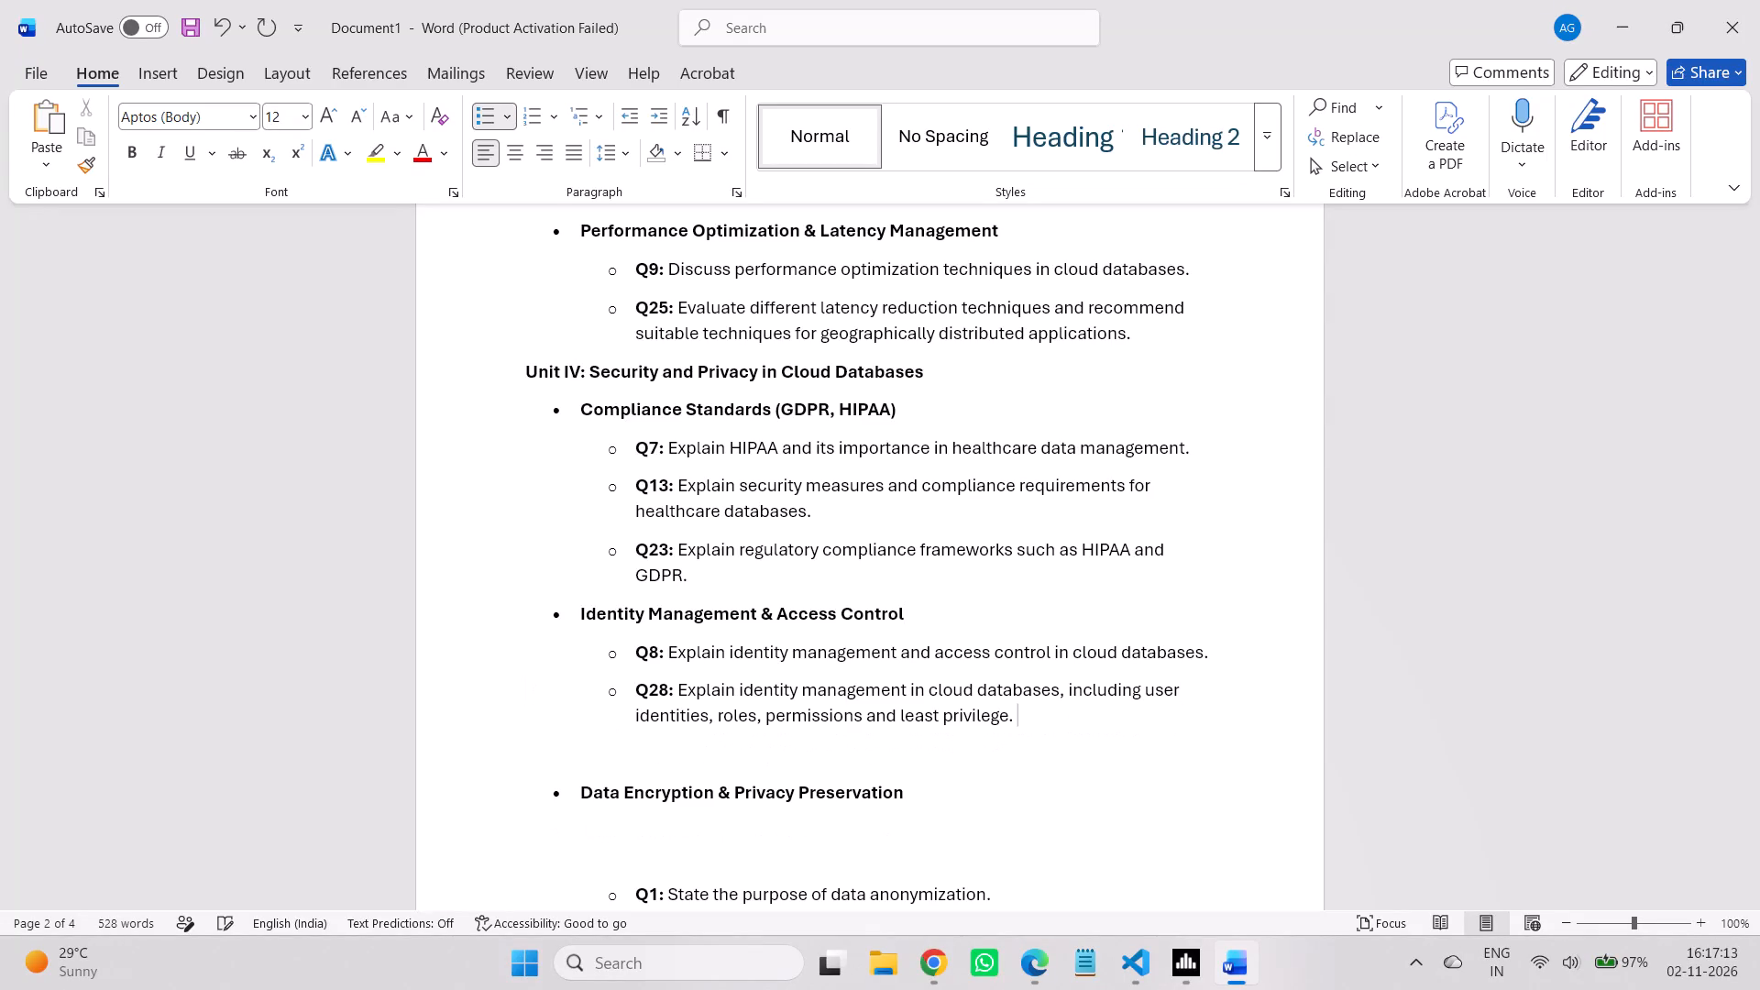
key(Down)
key(BackSpace)
Delete the blank lines between the Data Encryption & Privacy Preservation heading and Q1, and between Q1 and Q30.
key(Down)
key(Down)
key(Down)
key(BackSpace)
key(BackSpace)
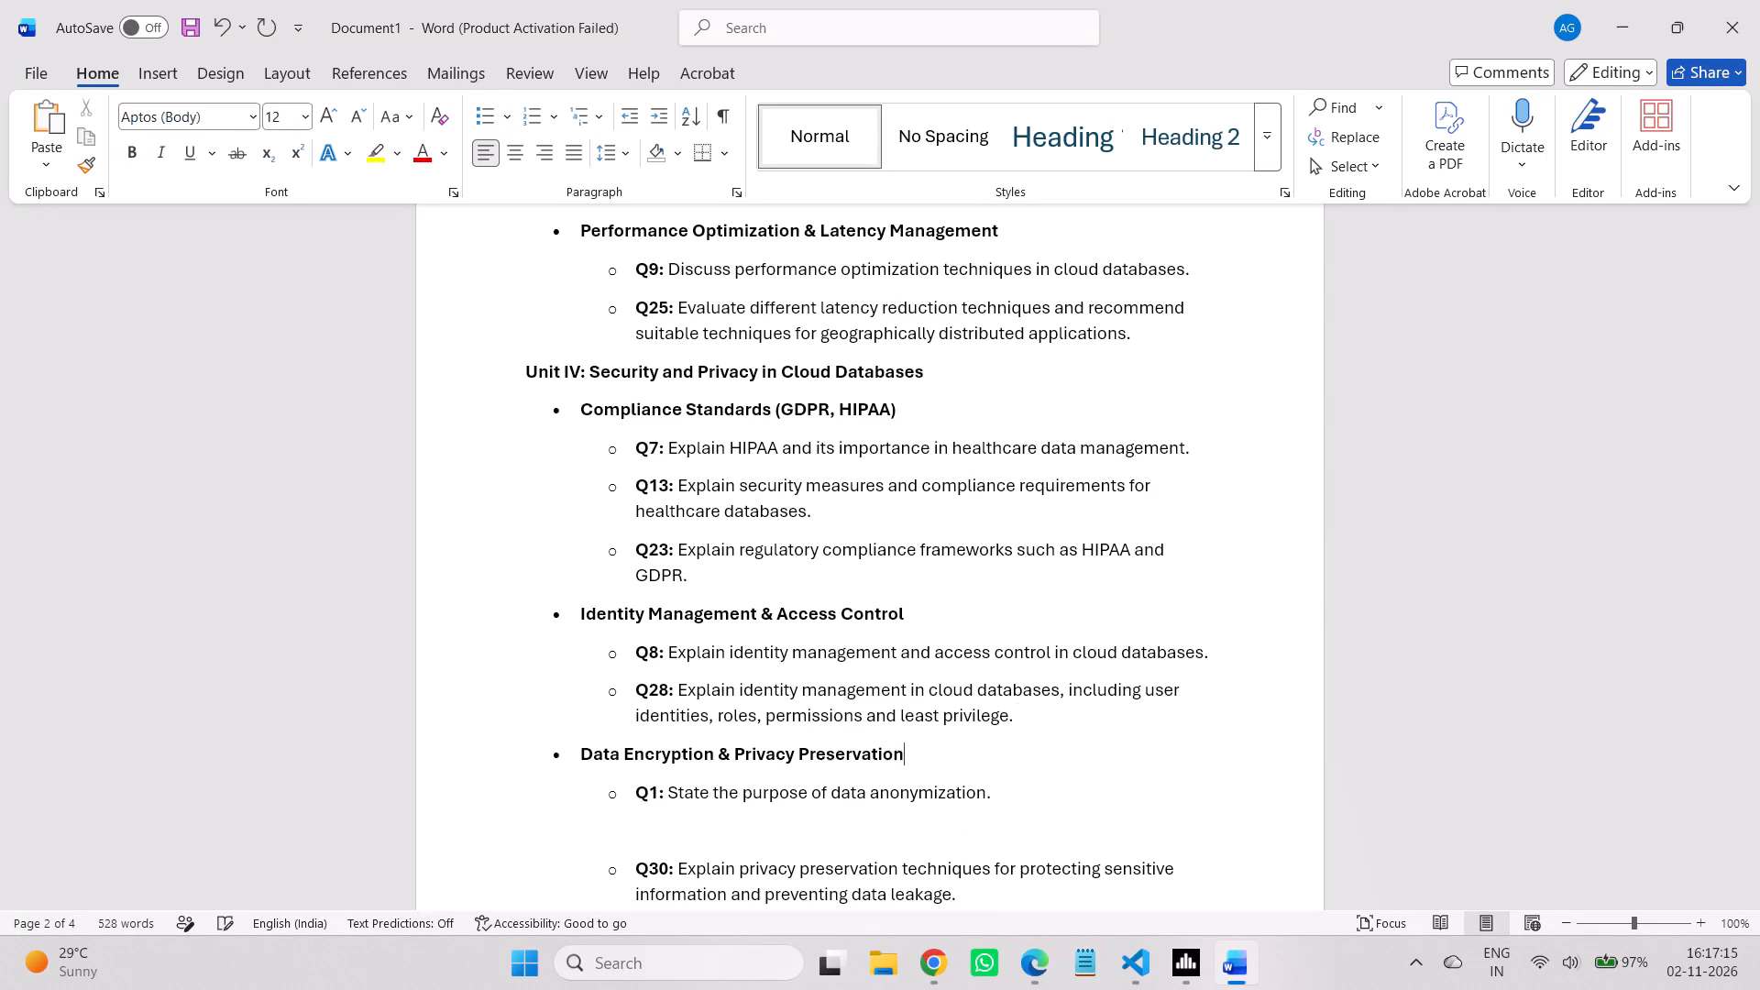
key(Down)
key(Down)
key(BackSpace)
Delete the blank line between Q30 and the Security Best Practices & Architecture Frameworks heading.
key(Down)
key(Down)
key(Down)
key(Down)
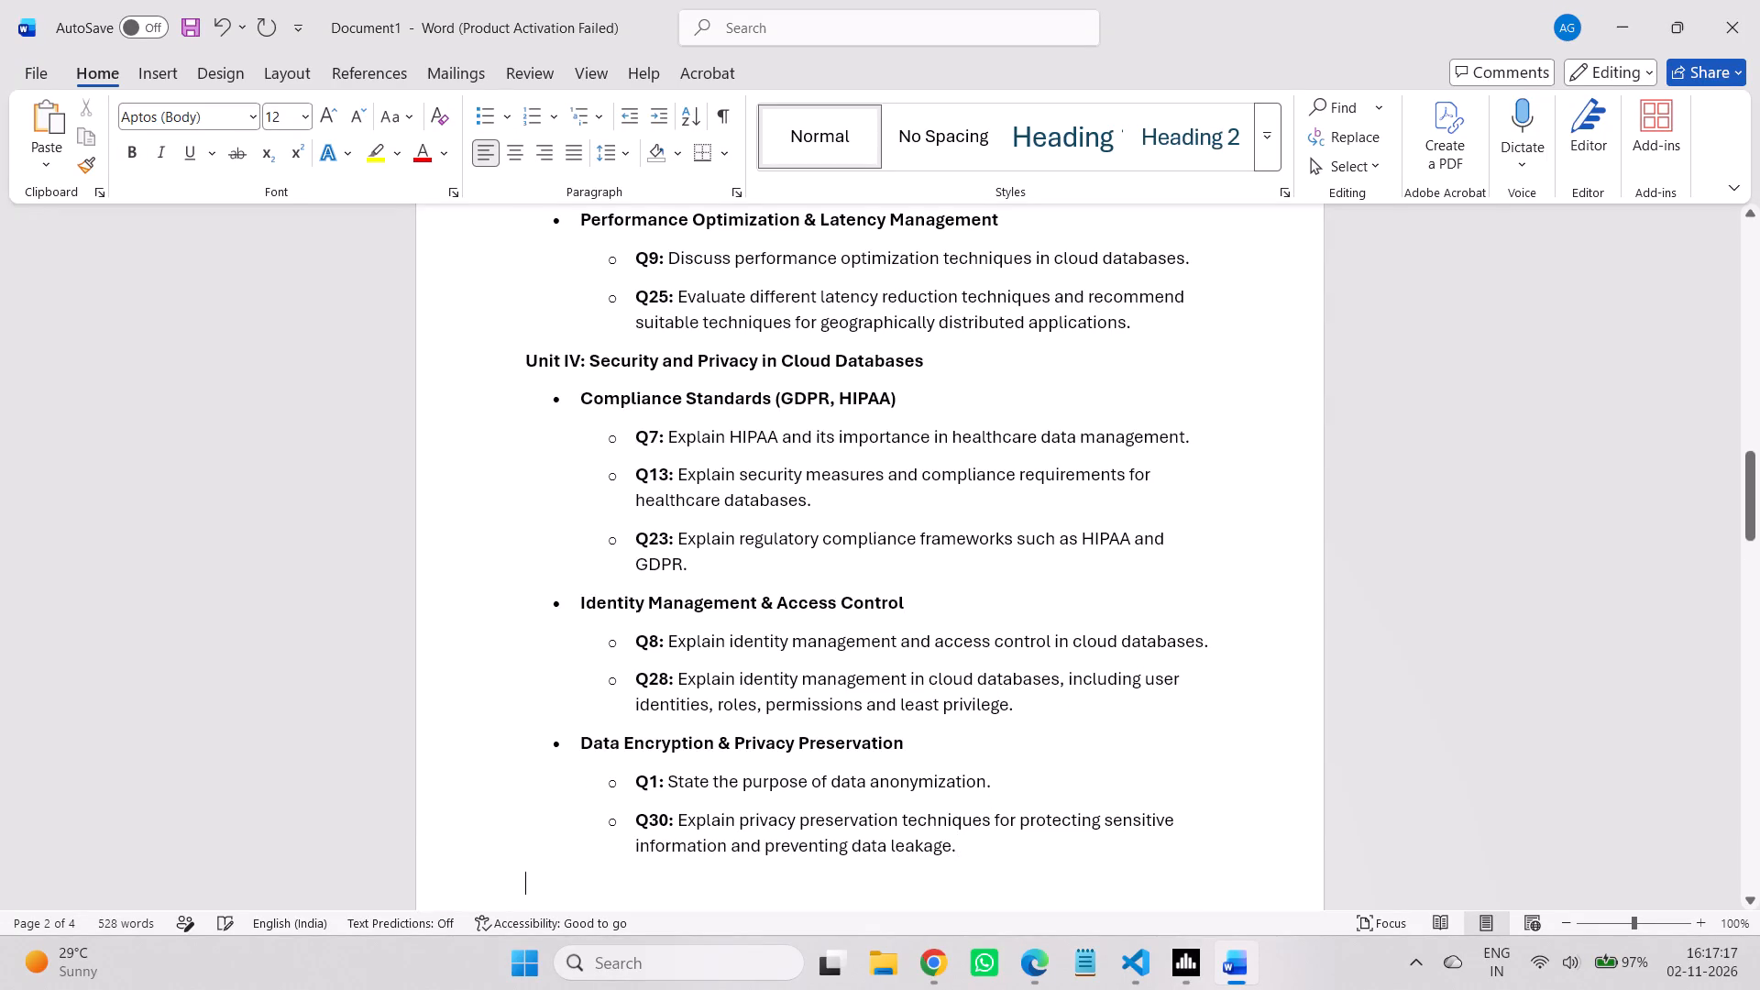
key(Up)
key(BackSpace)
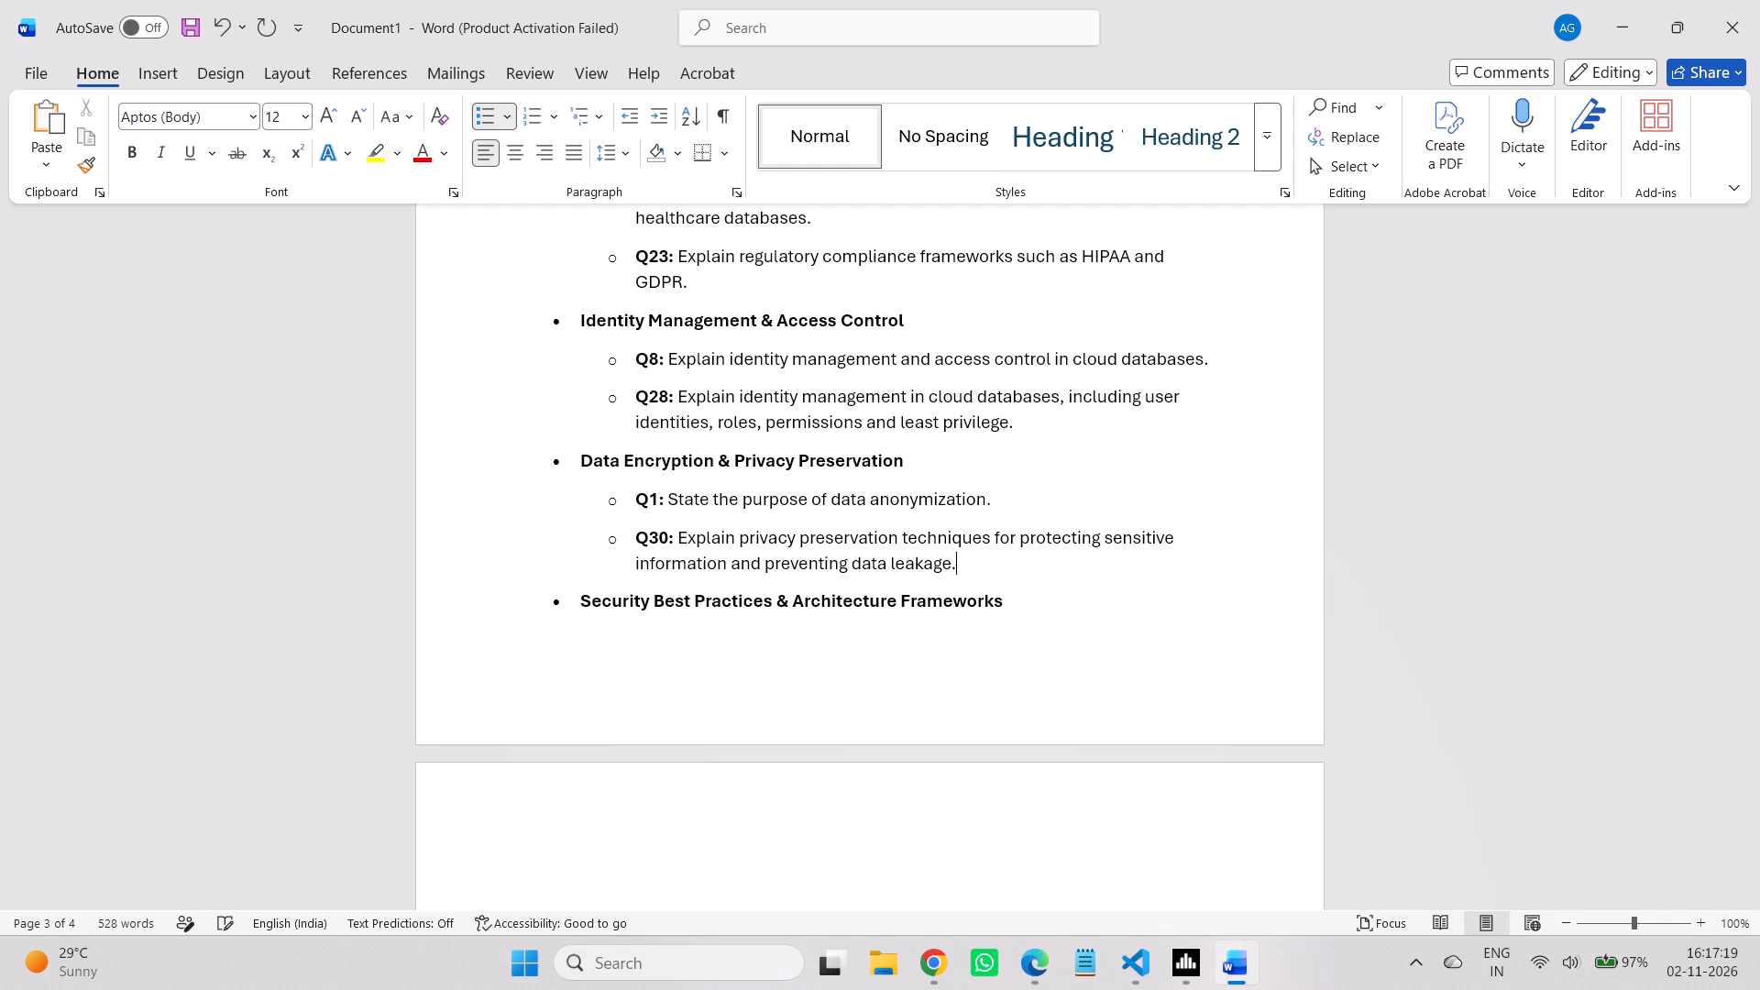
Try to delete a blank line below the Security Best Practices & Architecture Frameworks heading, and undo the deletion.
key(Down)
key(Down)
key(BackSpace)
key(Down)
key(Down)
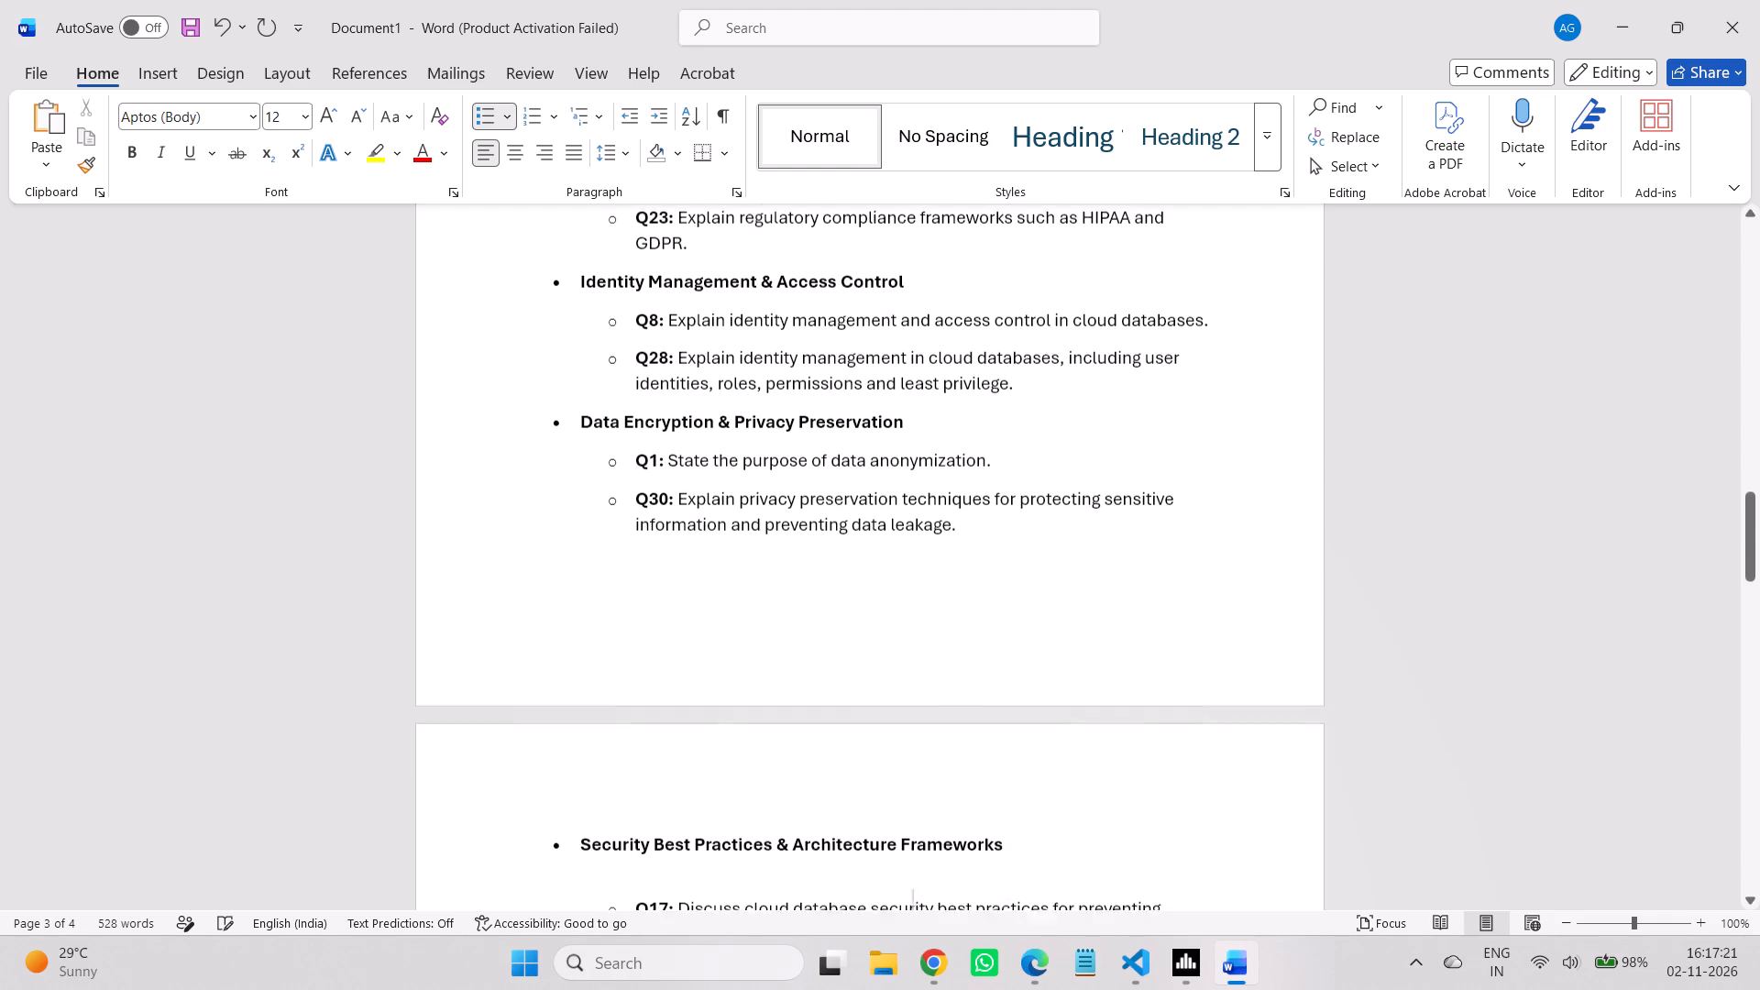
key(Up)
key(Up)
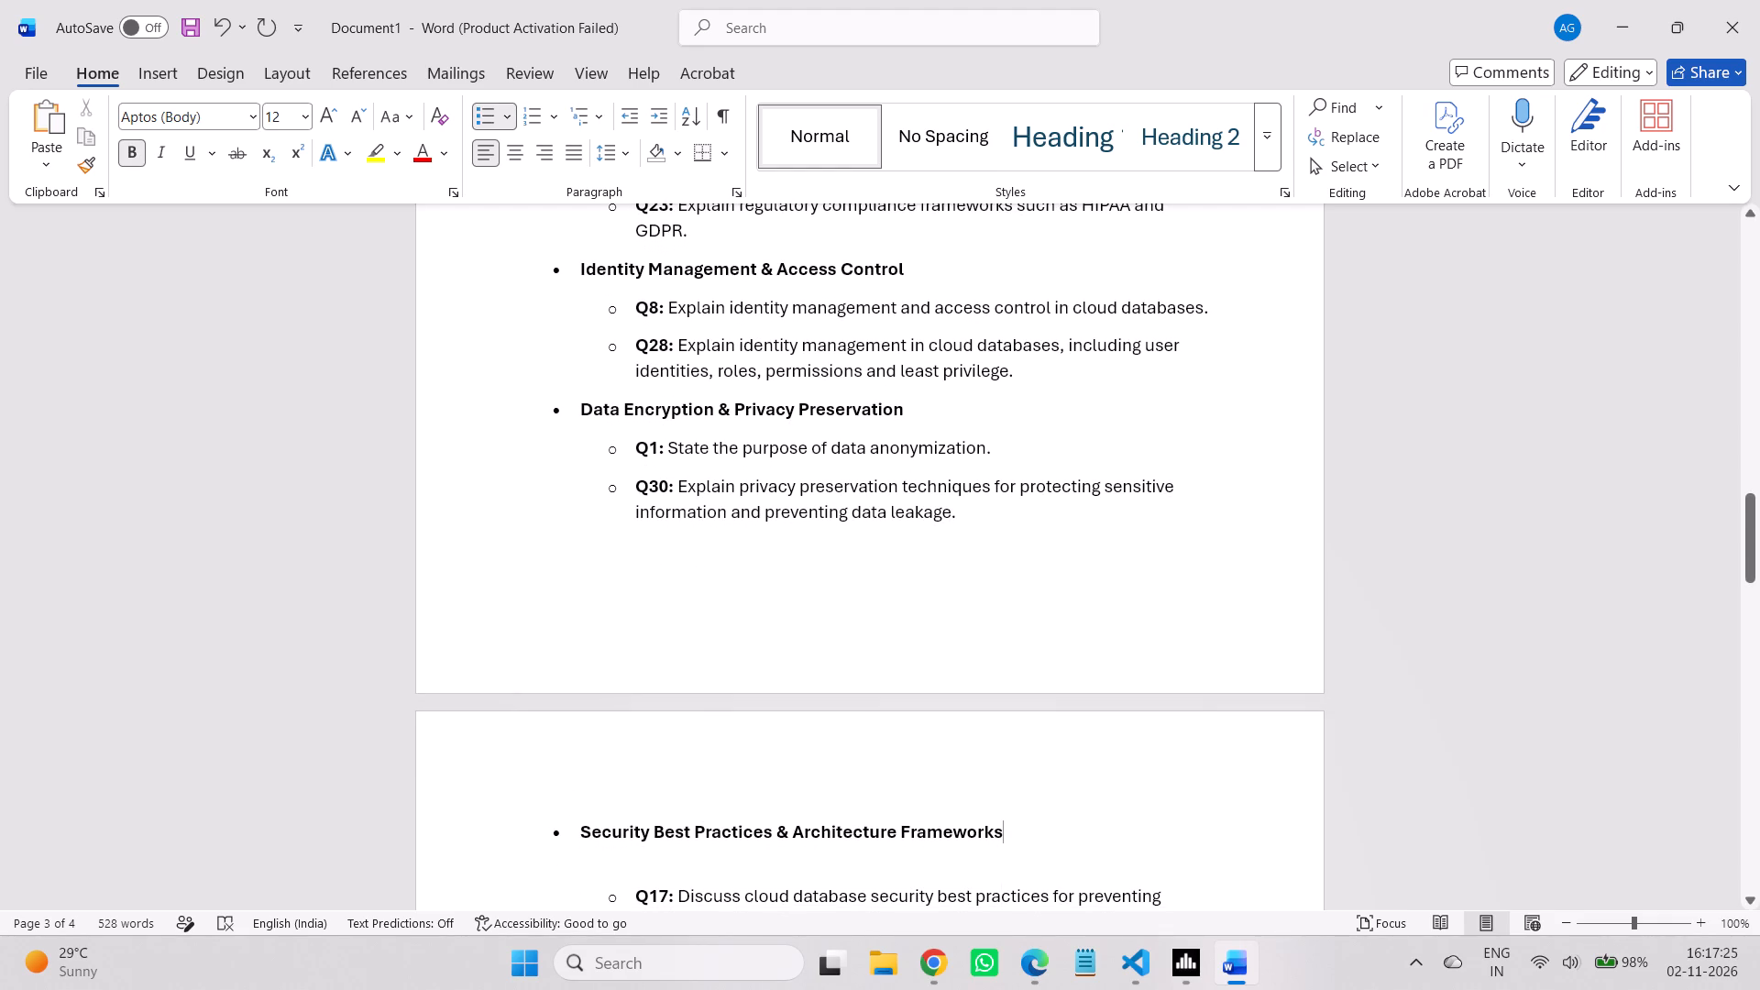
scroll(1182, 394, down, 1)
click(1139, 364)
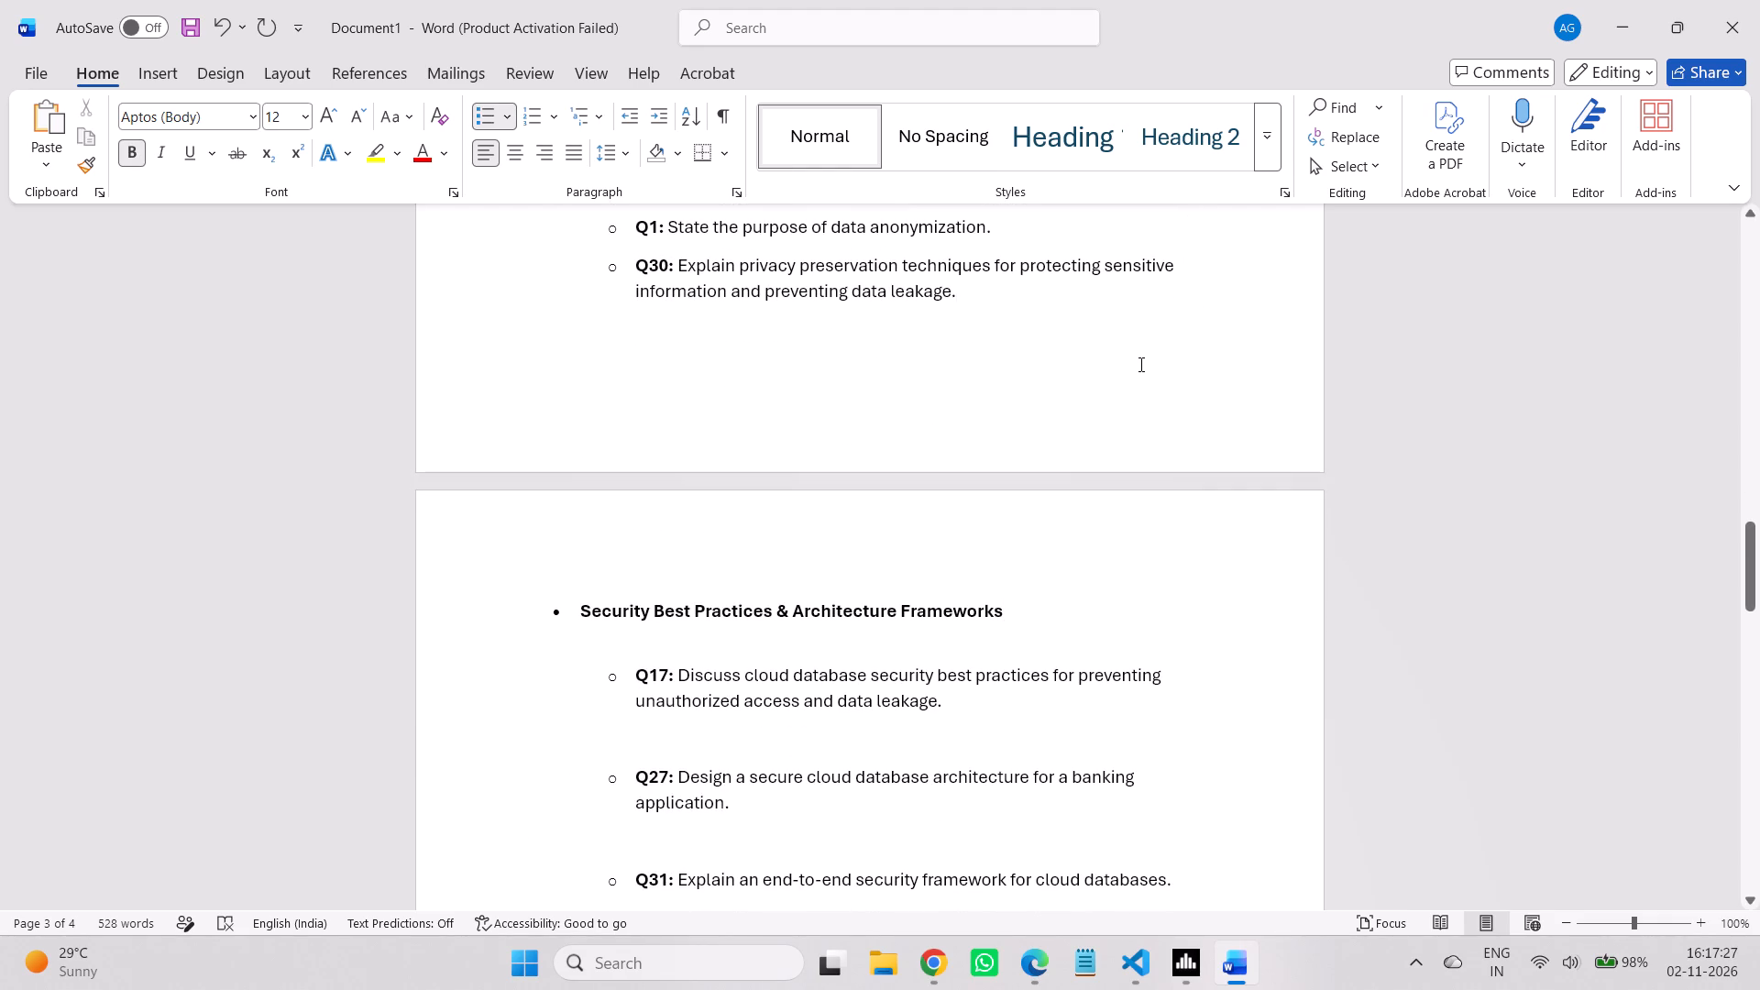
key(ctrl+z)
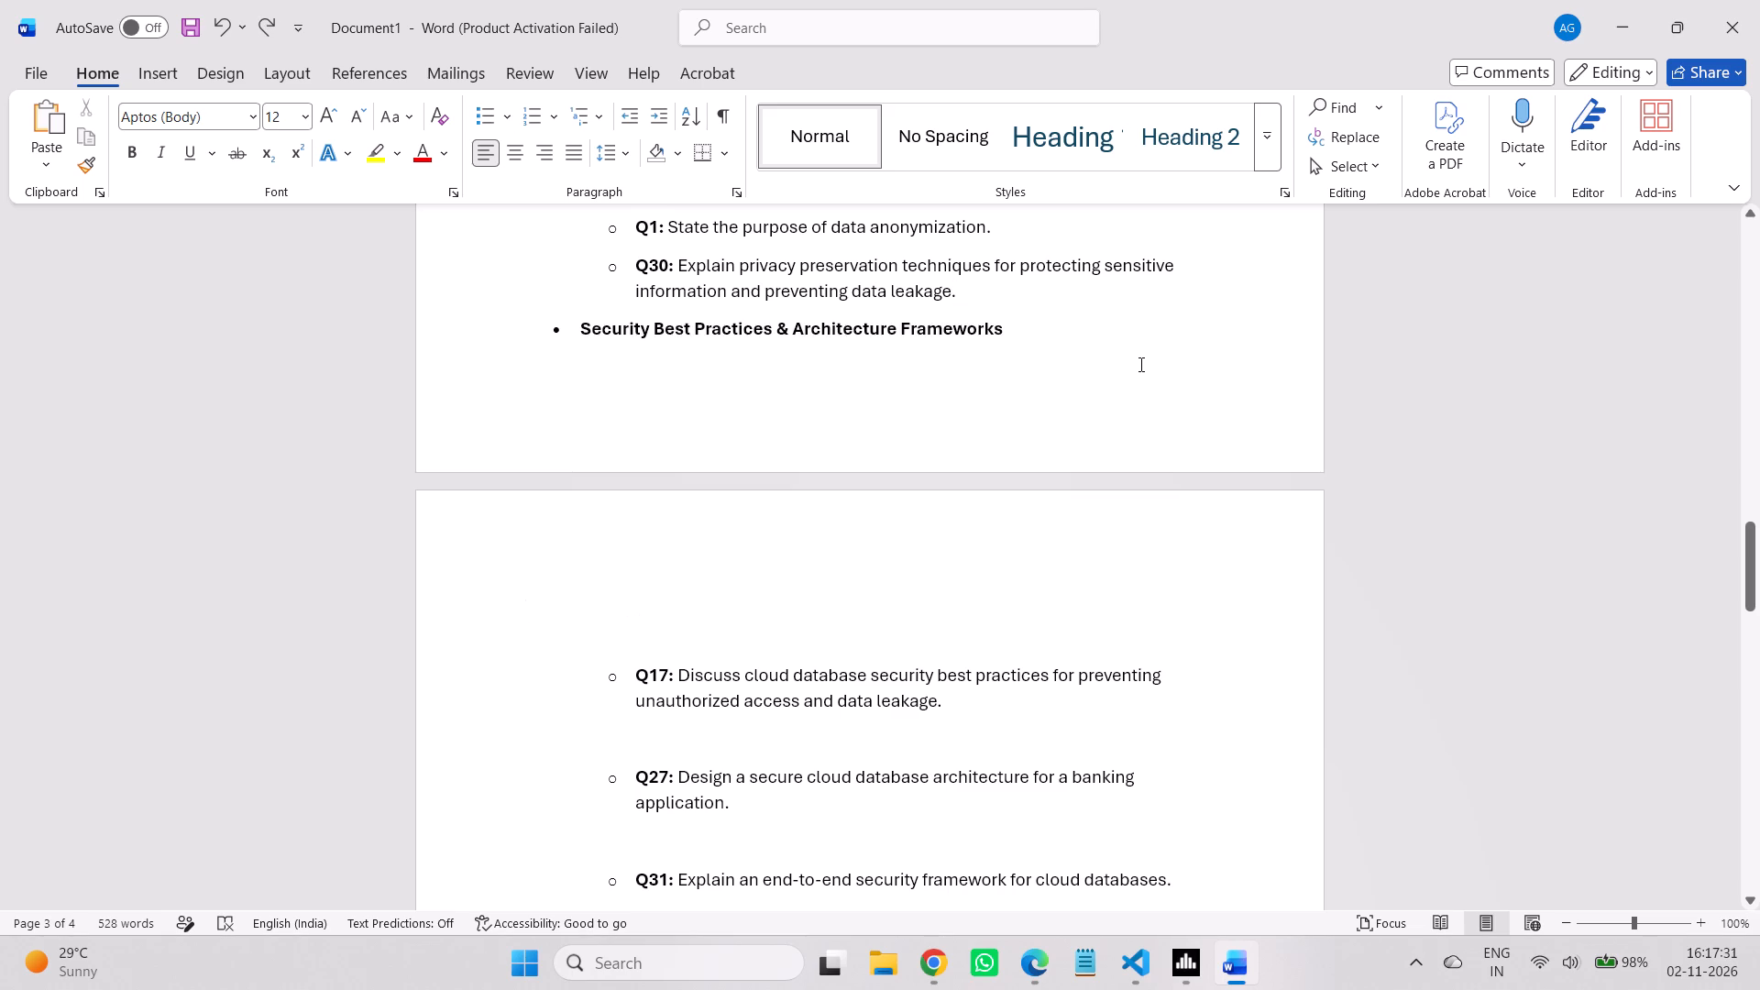
Delete the blank lines between the Security Best Practices & Architecture Frameworks heading and Q17.
key(Down)
key(BackSpace)
key(BackSpace)
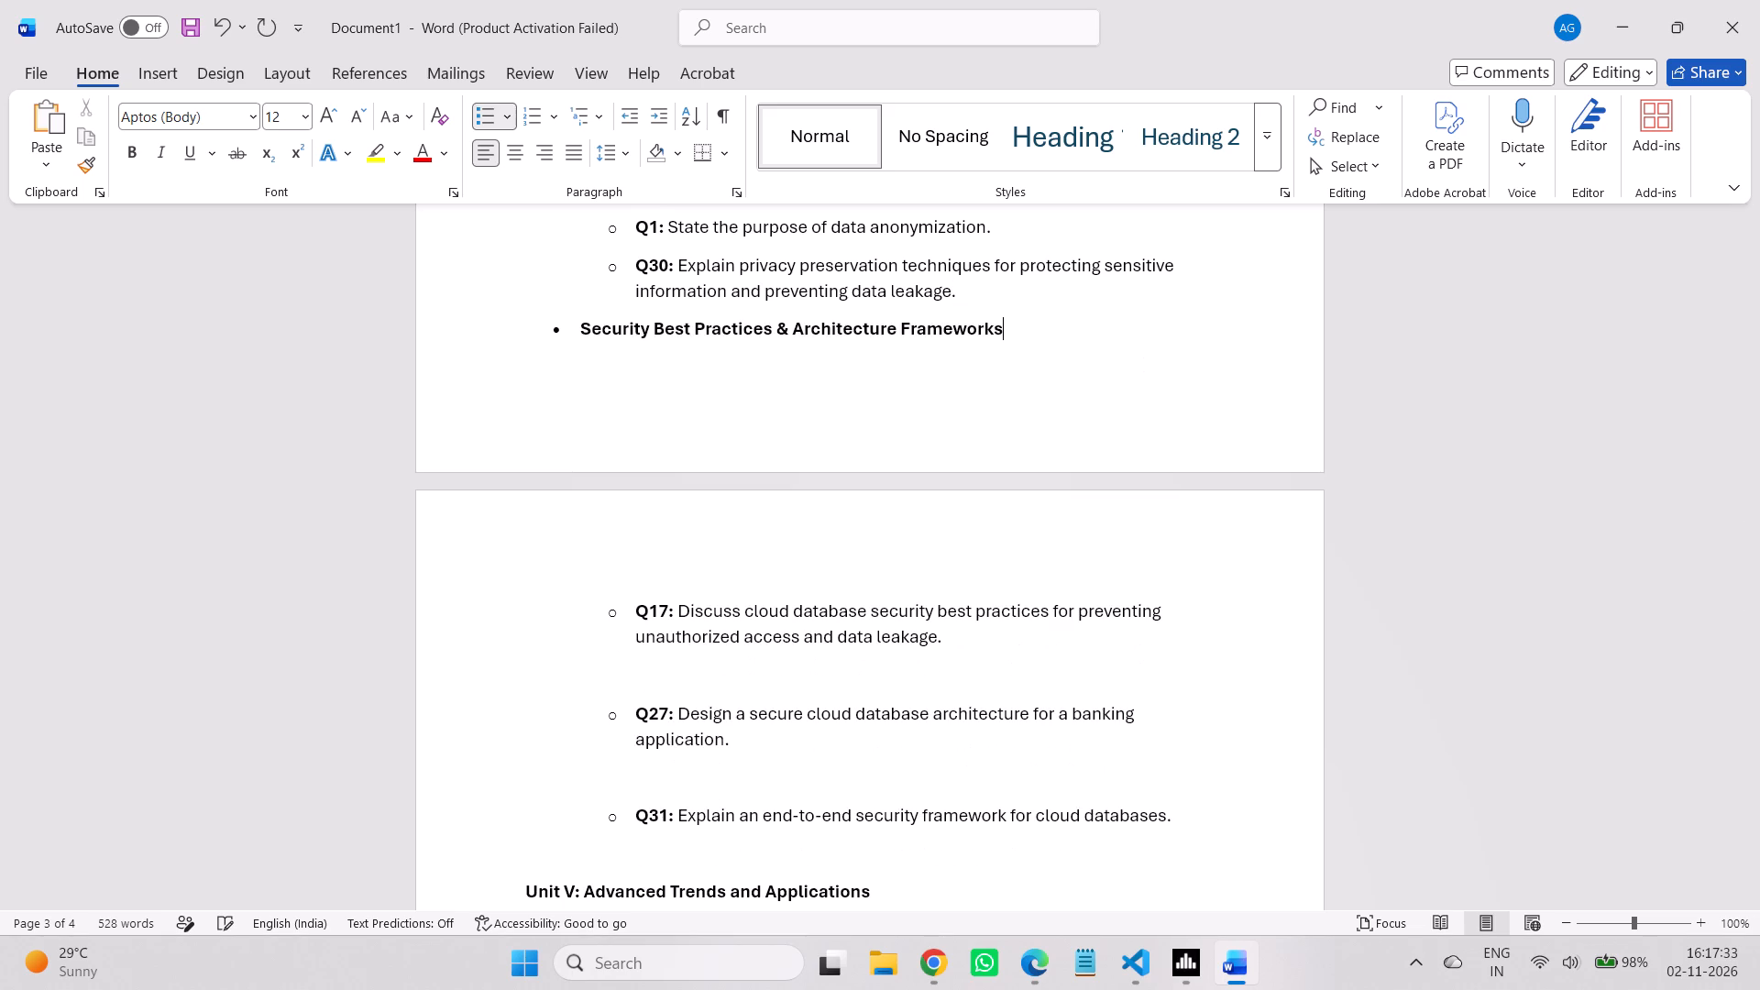
Delete the blank lines below Q17, Q27 and Q31, up to the Unit V heading.
key(Down)
key(Down)
key(Down)
key(BackSpace)
key(Down)
key(Down)
key(Down)
key(BackSpace)
key(Down)
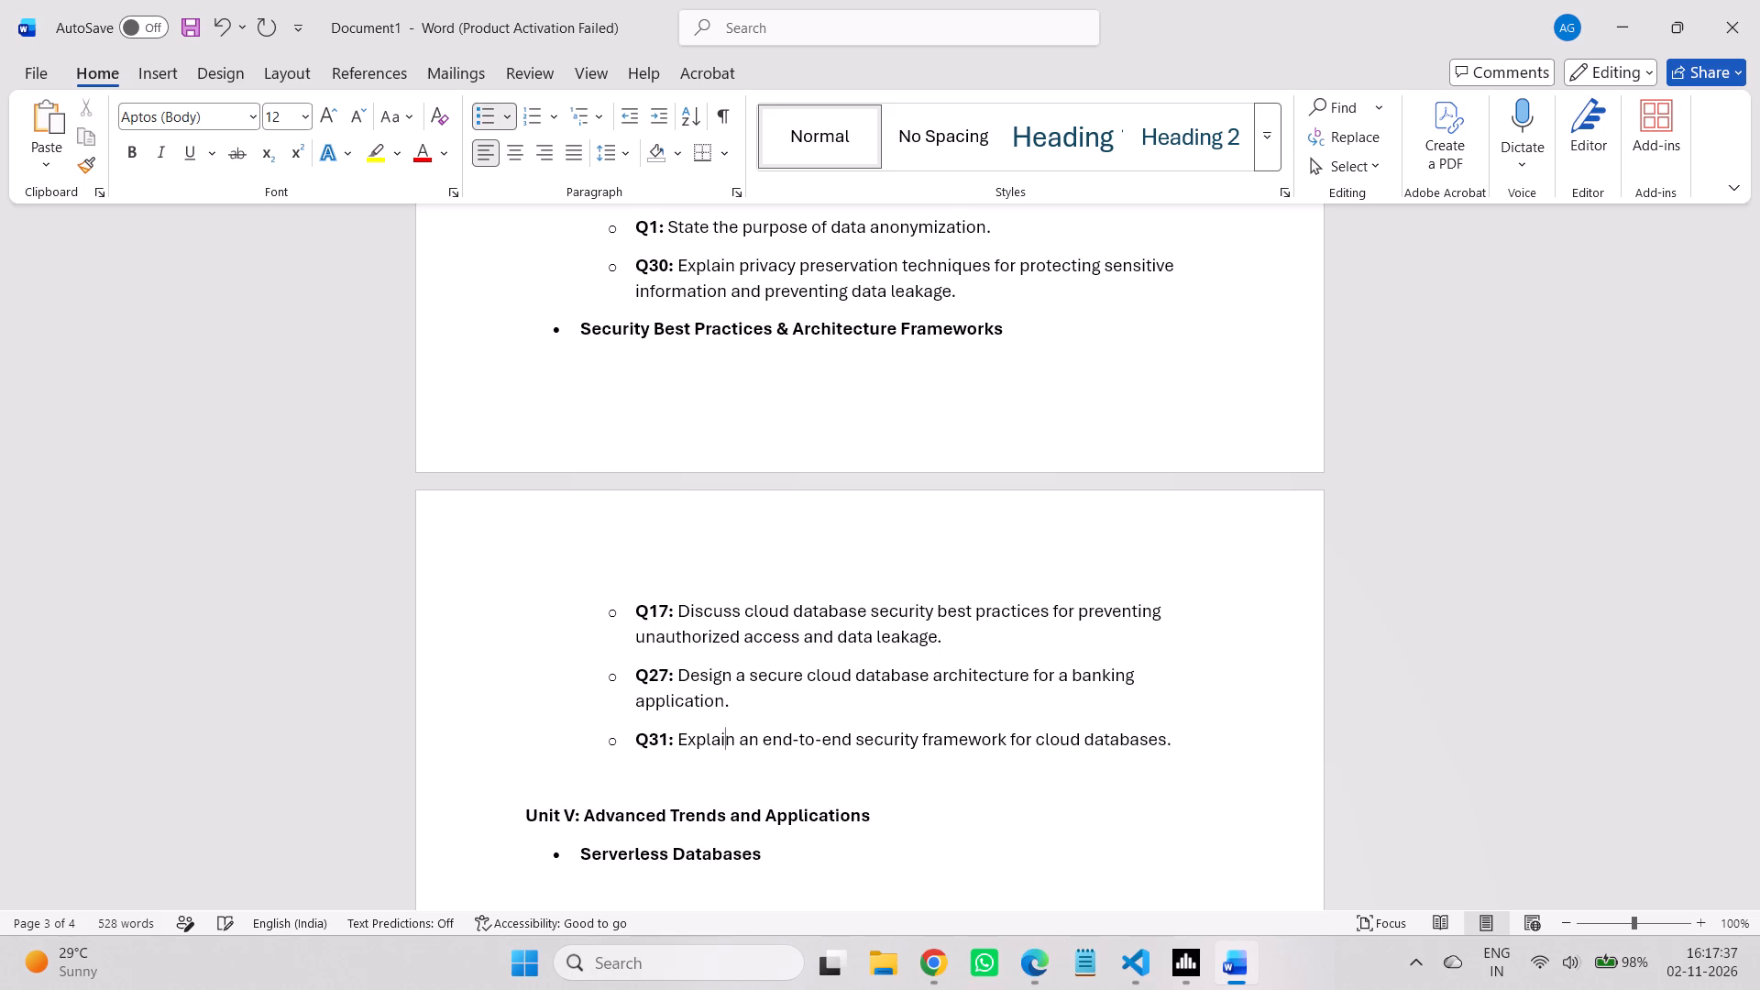
key(Down)
key(BackSpace)
Delete the blank lines between the Serverless Databases heading and Q19 in Unit V.
key(Down)
key(Down)
key(Down)
key(BackSpace)
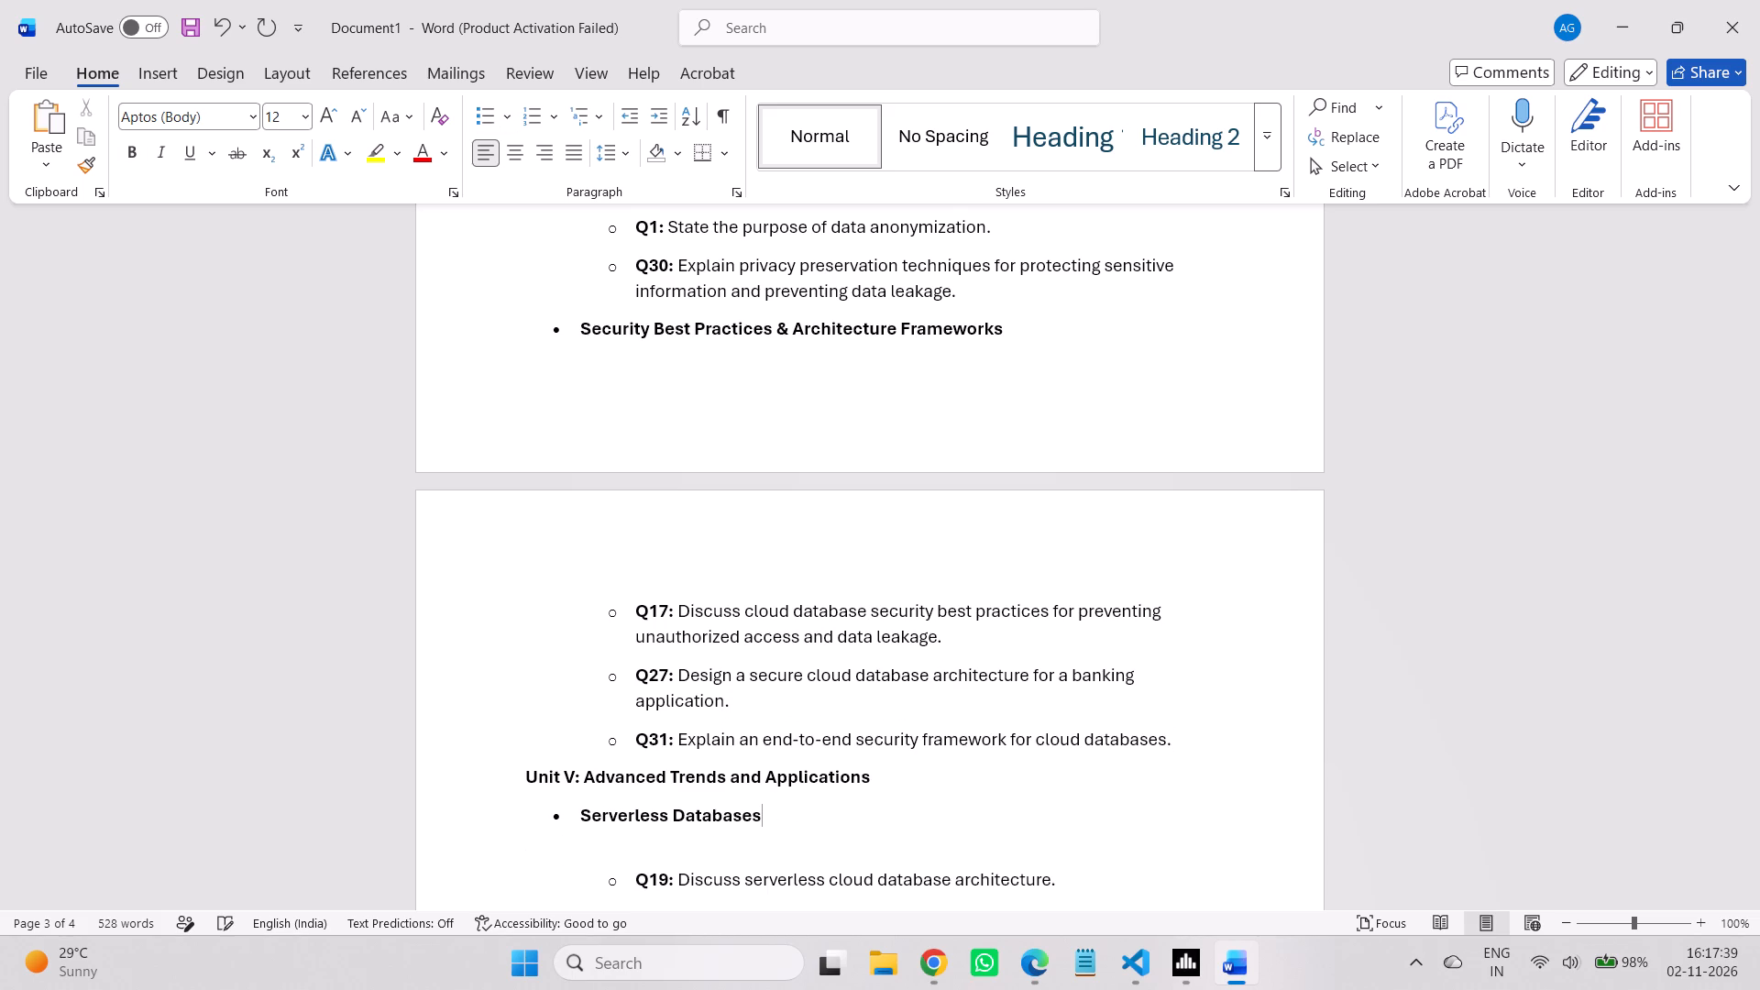
key(Down)
key(Down)
key(Up)
key(BackSpace)
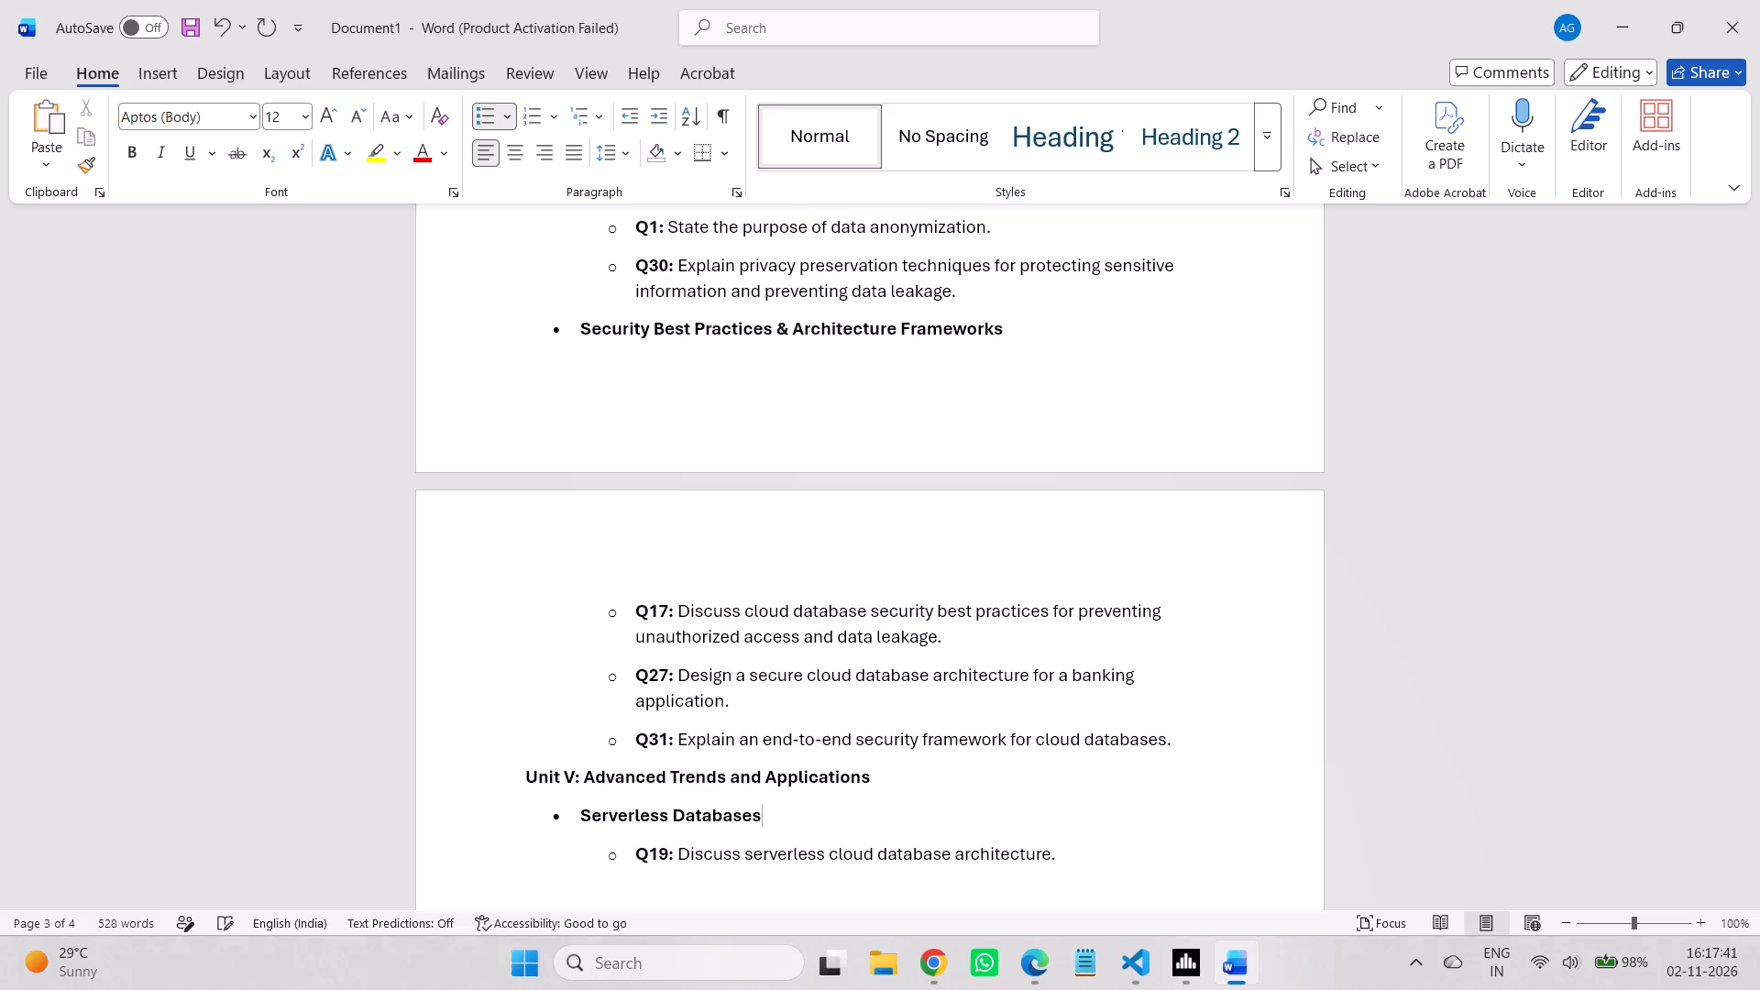
Delete the blank lines above and below the Big Data Integration heading, between Q19 and Q22.
key(Down)
key(Down)
key(Down)
key(Up)
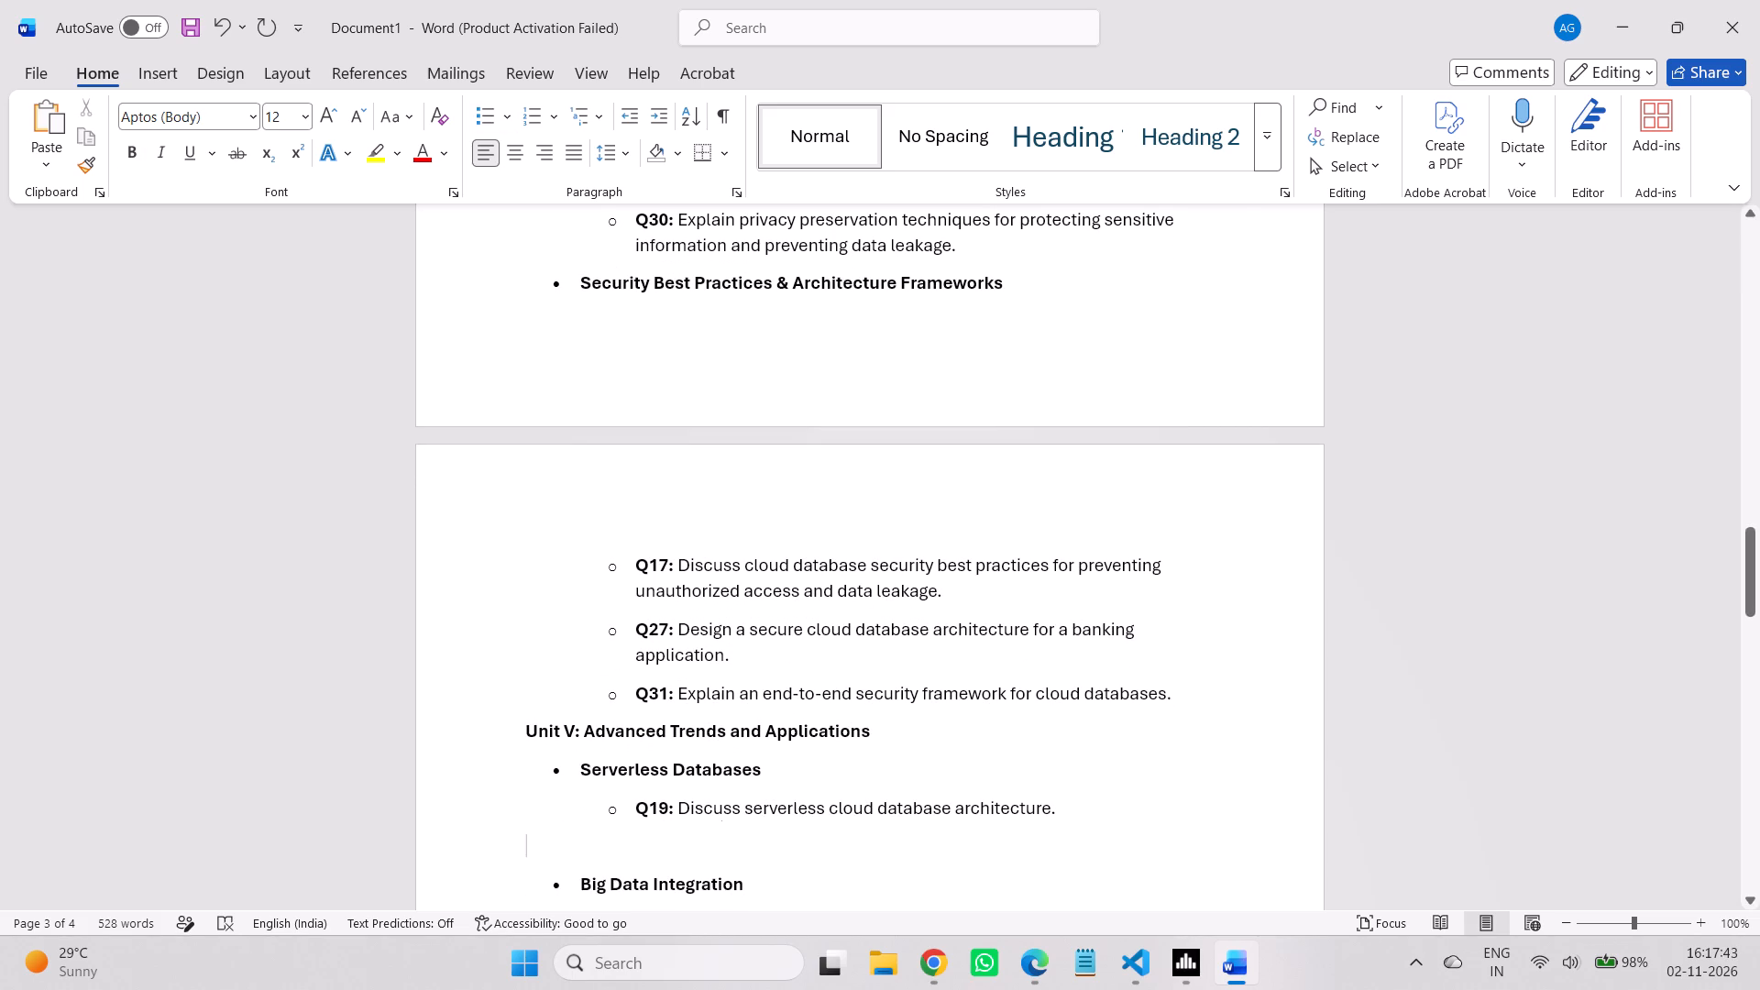
key(BackSpace)
key(Down)
key(Down)
key(Down)
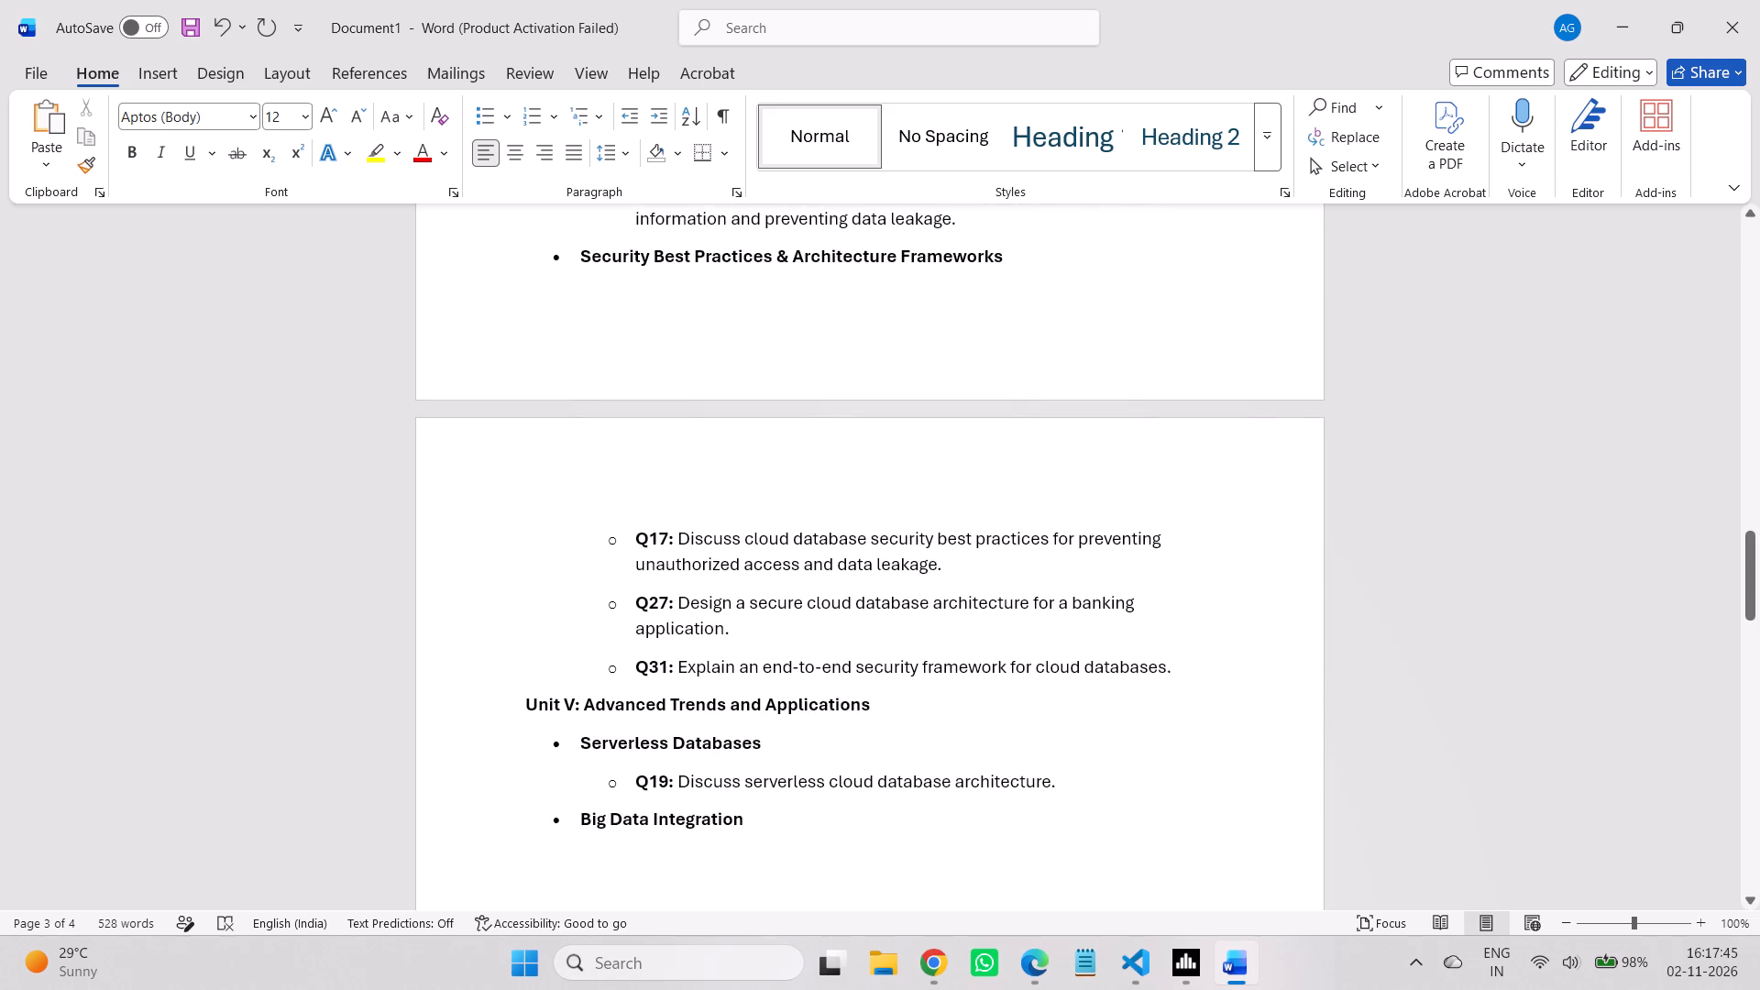
key(BackSpace)
key(BackSpace)
Delete the blank lines above and below the Edge and Fog Computing Integration heading, between Q22 and Q11.
key(Down)
key(Down)
key(Down)
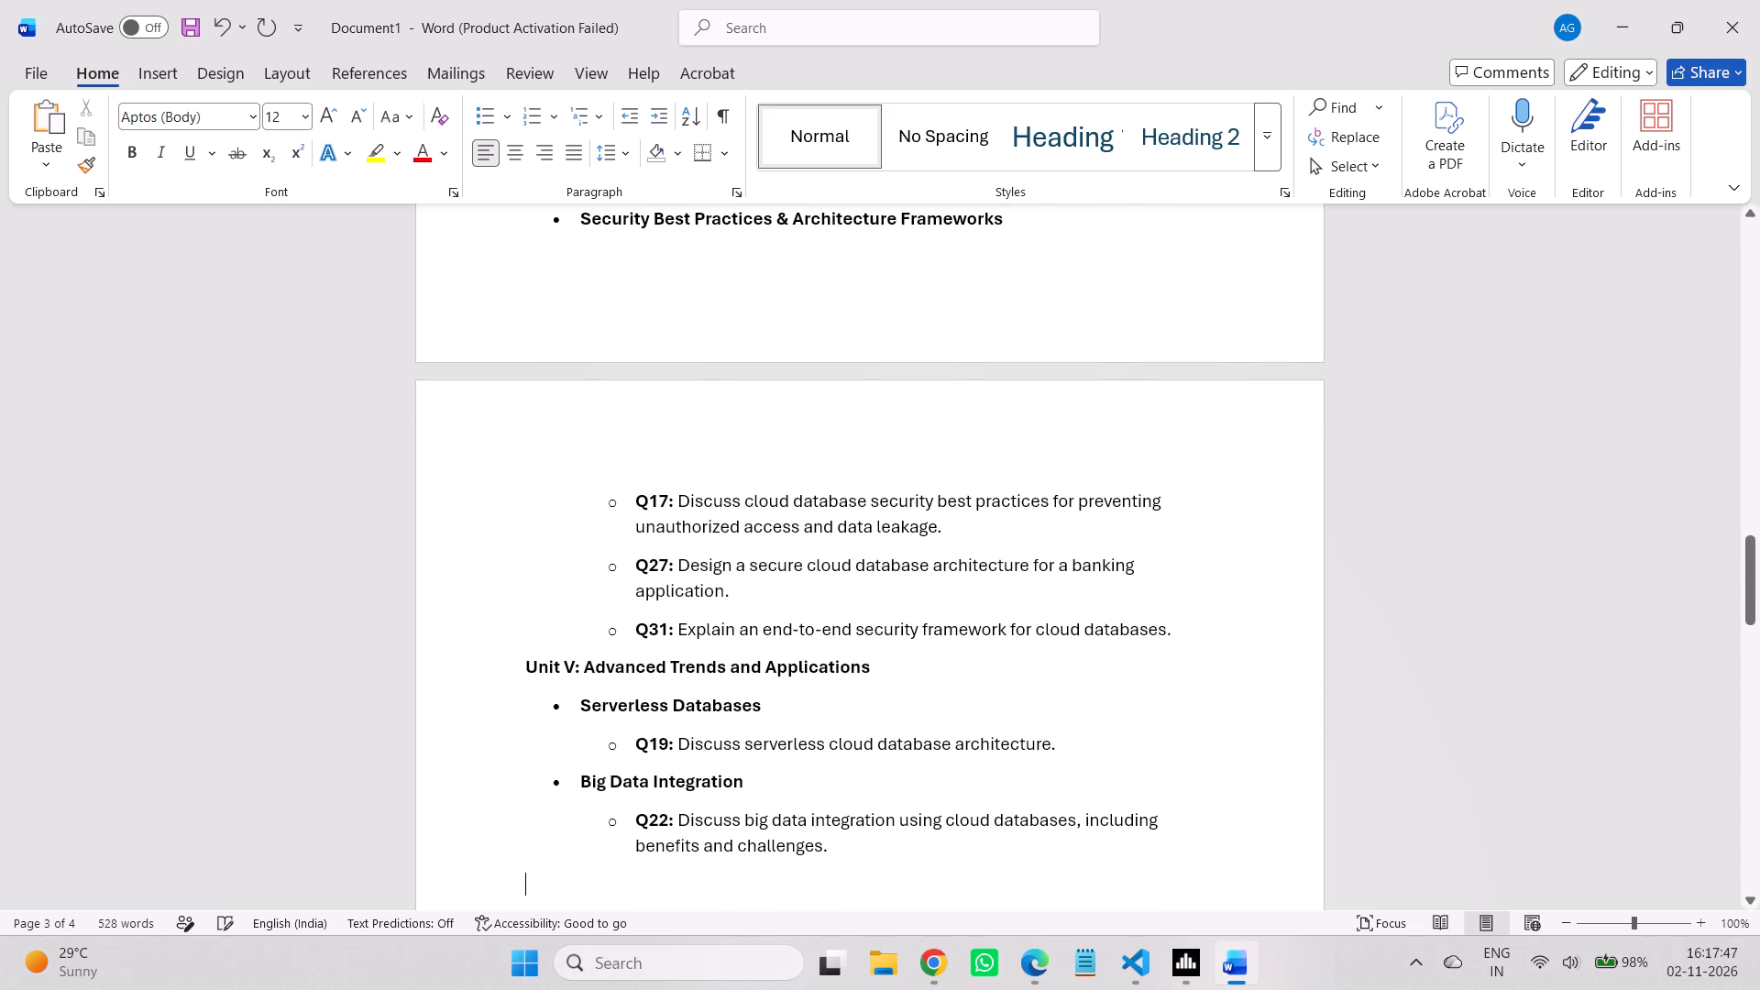
key(BackSpace)
key(Down)
key(Down)
key(Down)
key(Up)
key(BackSpace)
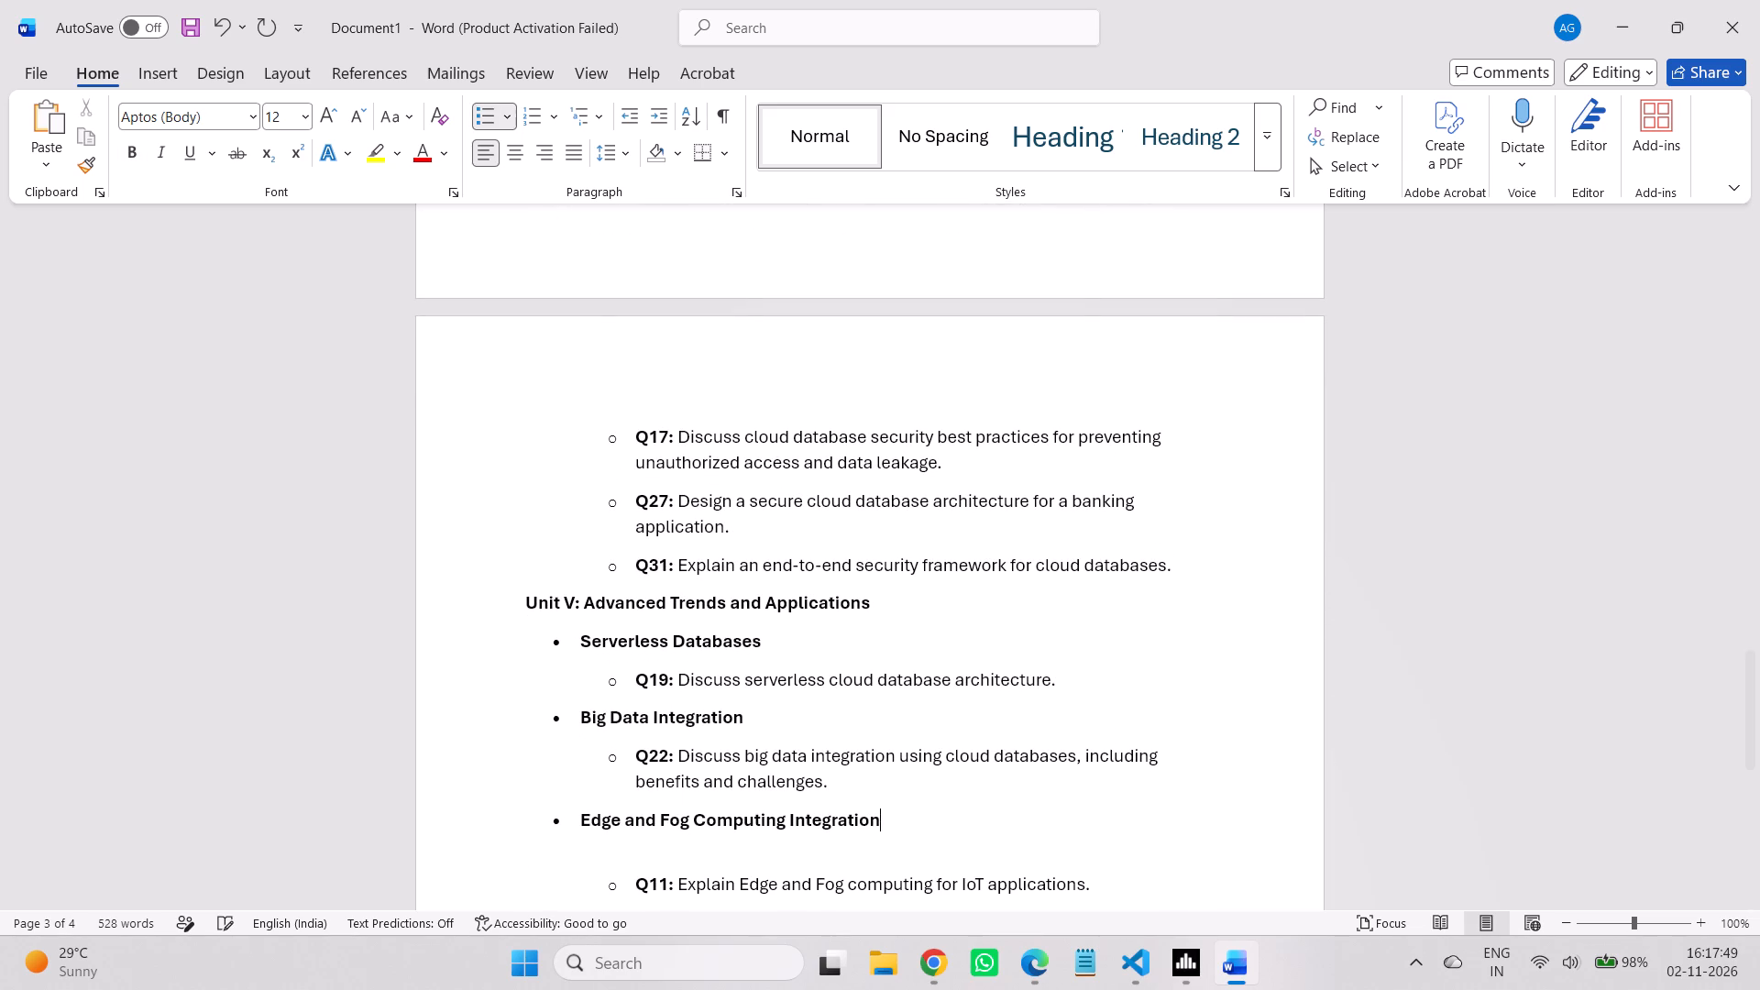
key(Down)
key(Down)
key(Up)
key(BackSpace)
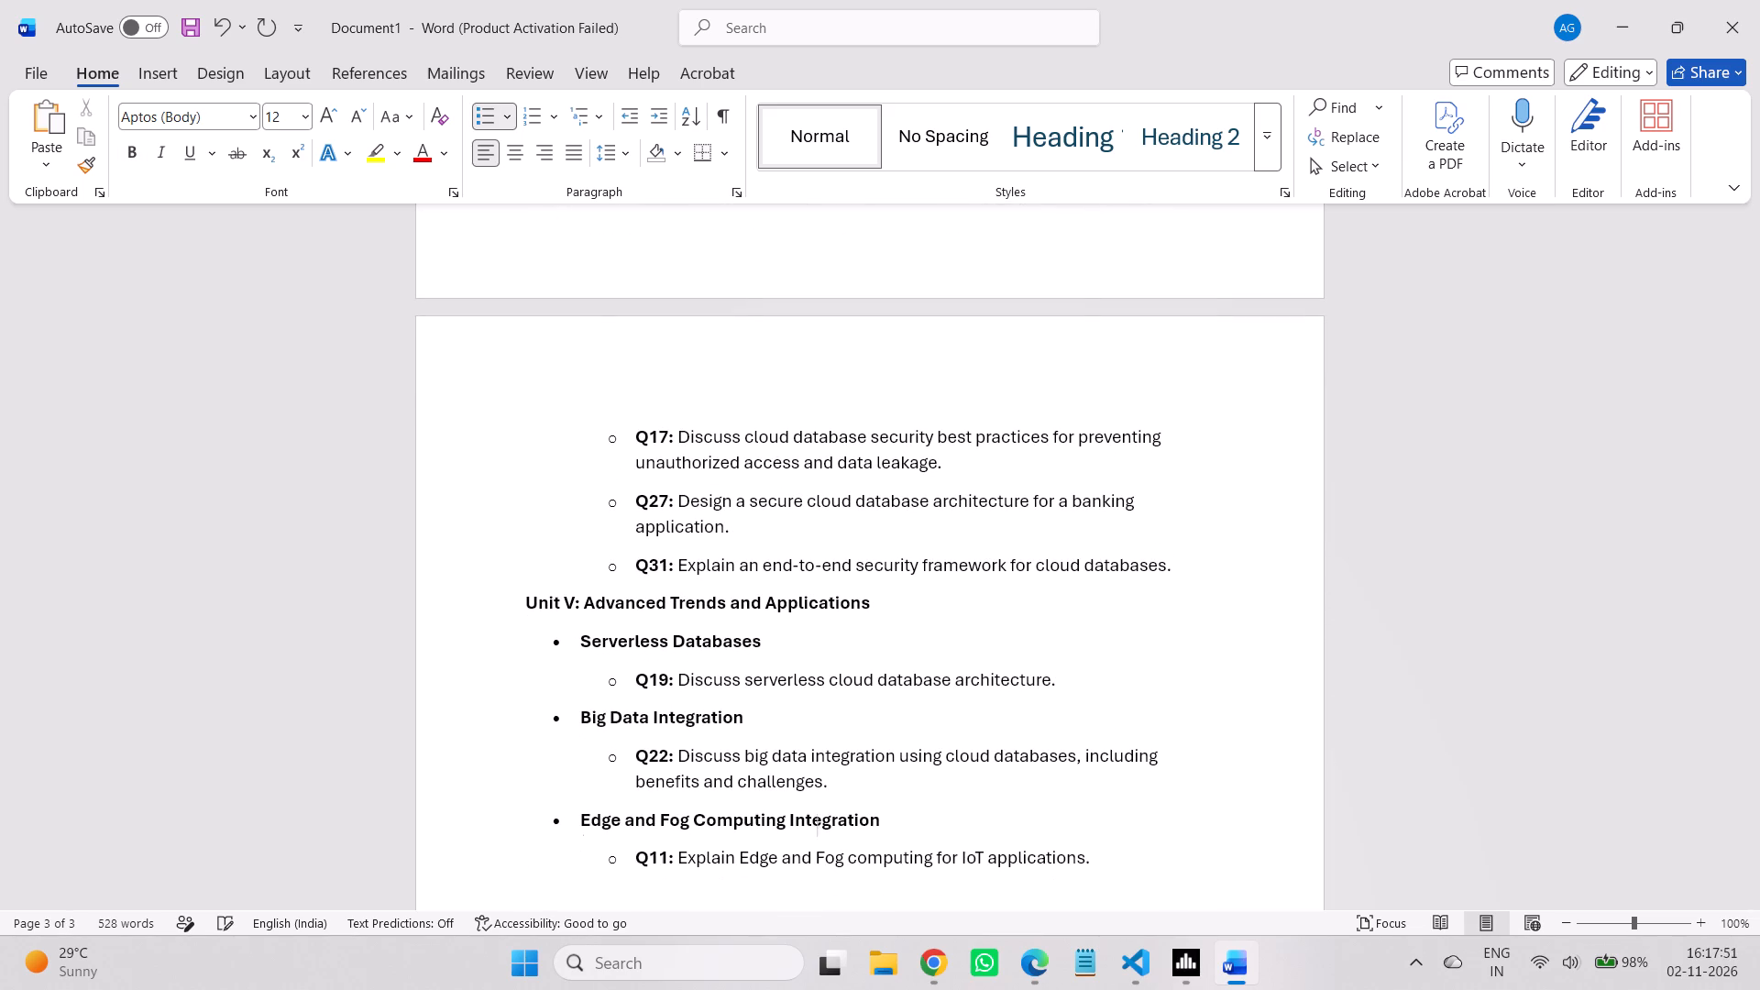
Delete the blank lines below Q11 and Q29, up to the Real-time Cloud Database Applications heading.
key(Down)
key(Down)
key(Down)
key(Up)
key(BackSpace)
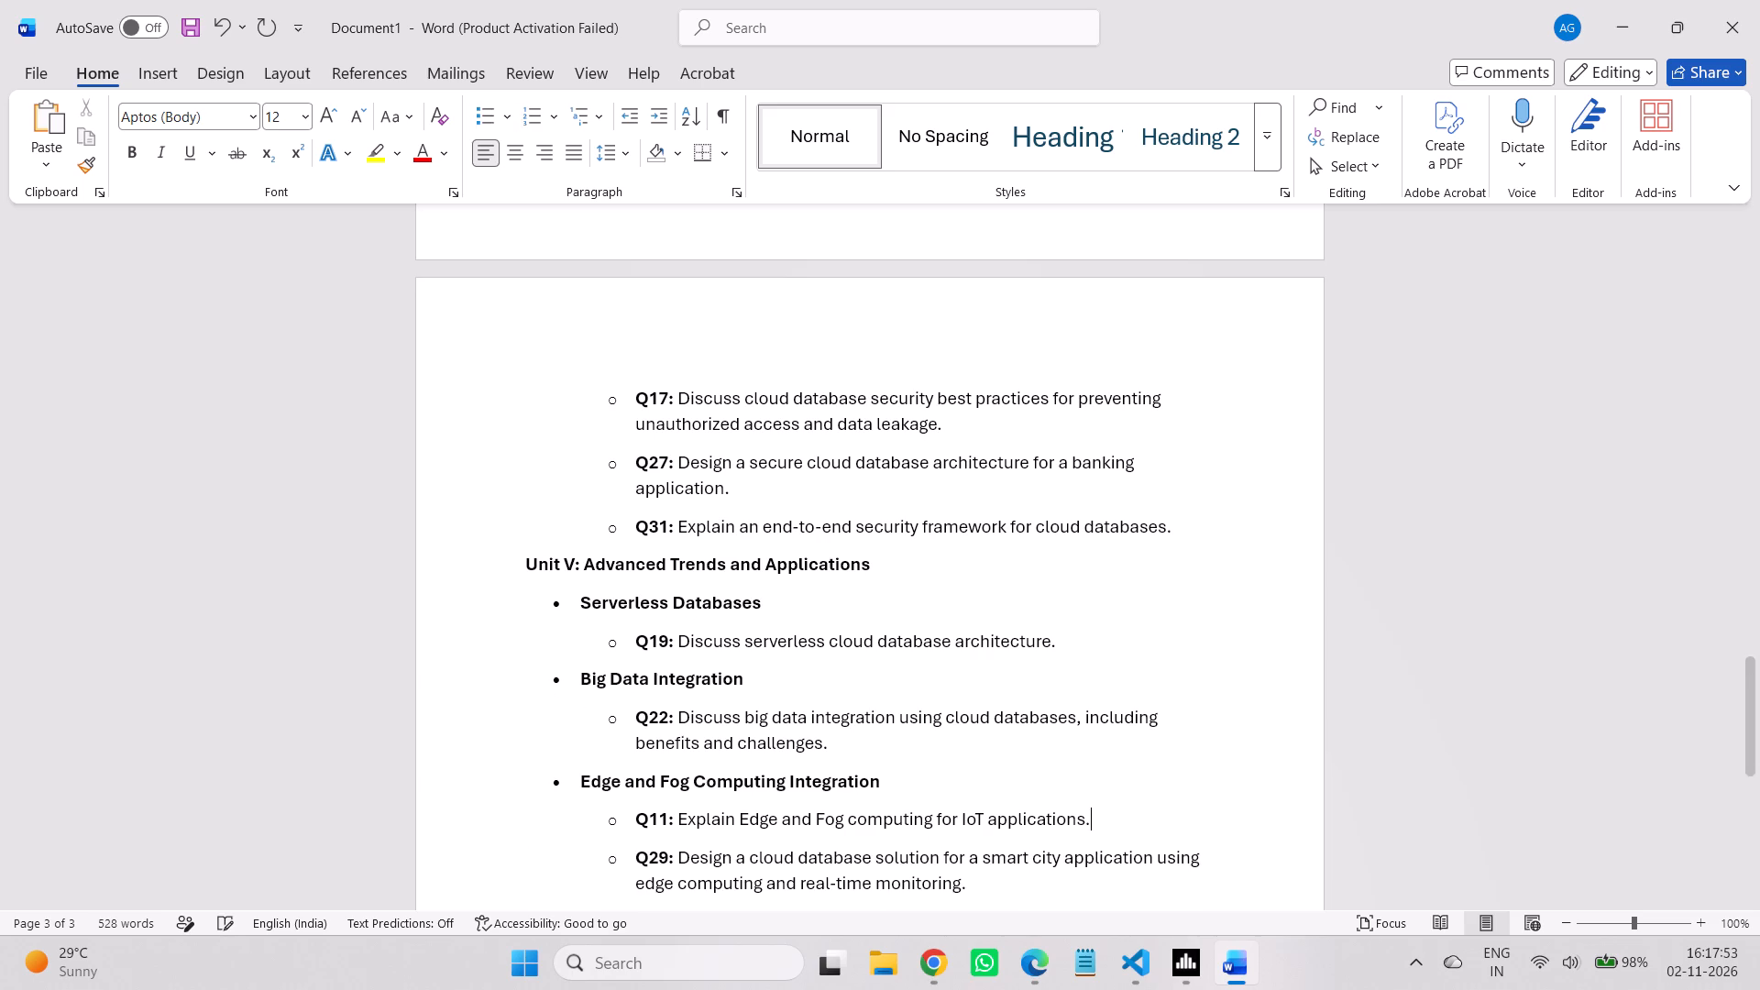
key(Down)
key(Down)
key(Down)
key(BackSpace)
Delete the blank lines between the Real-time Cloud Database Applications heading and Q26.
key(Down)
key(Down)
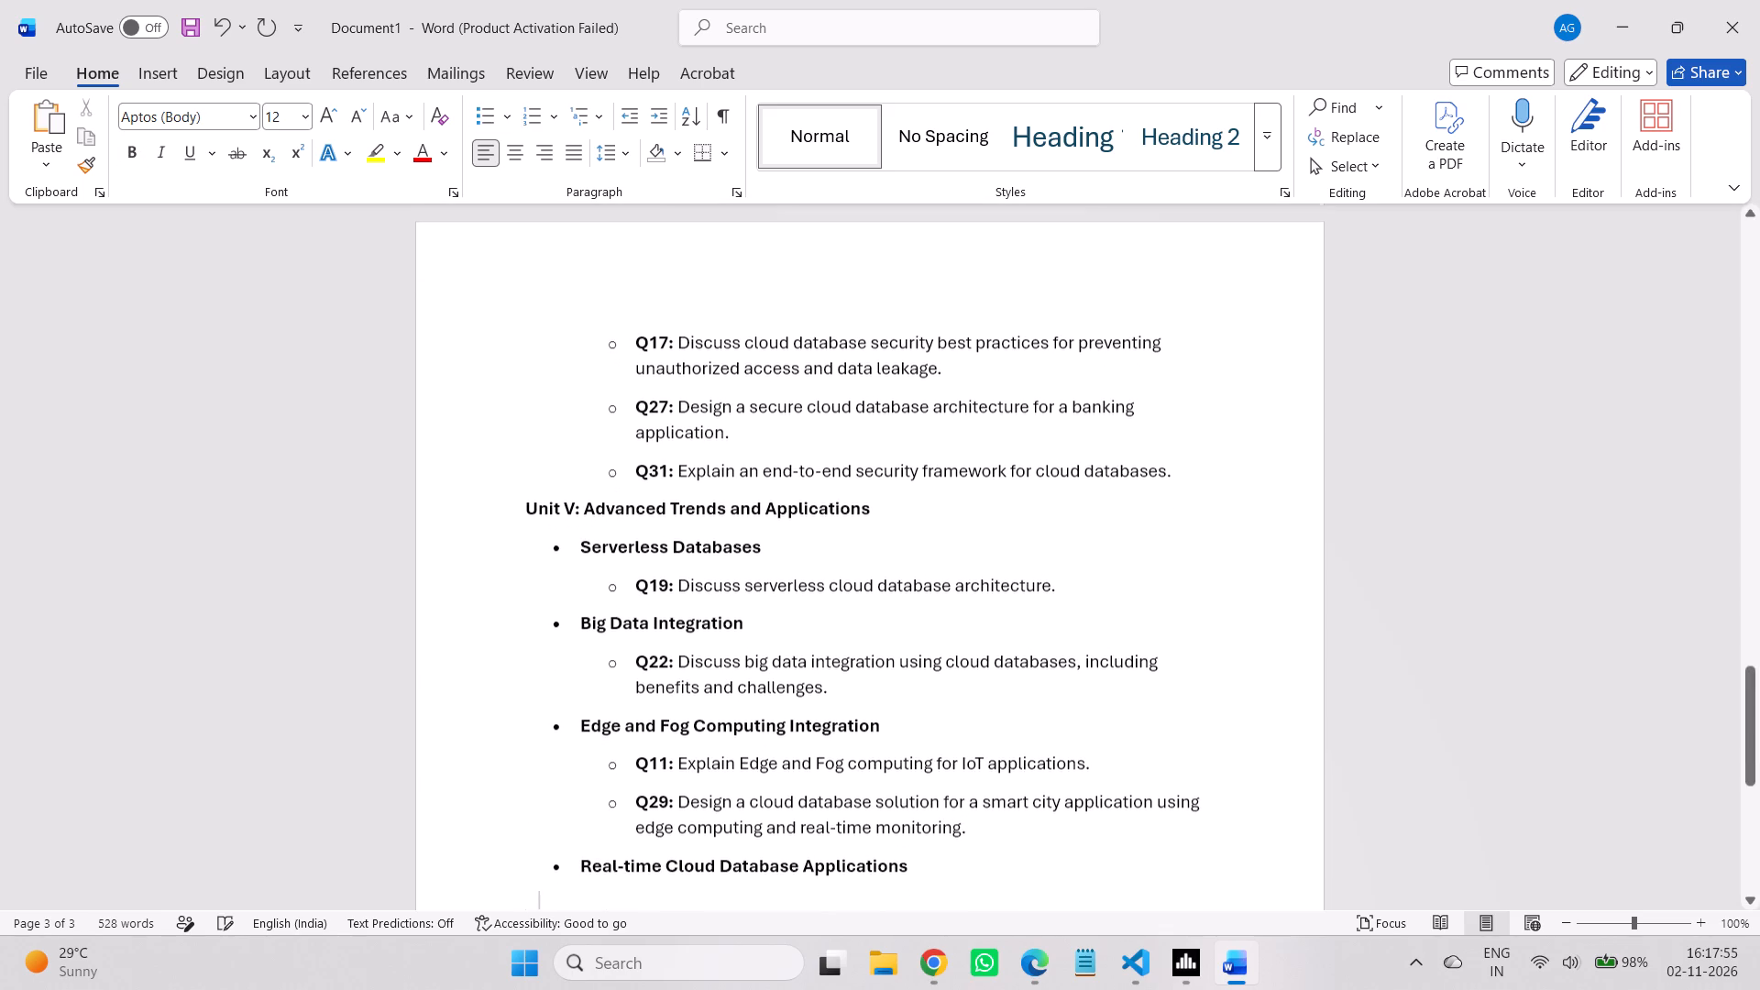
key(BackSpace)
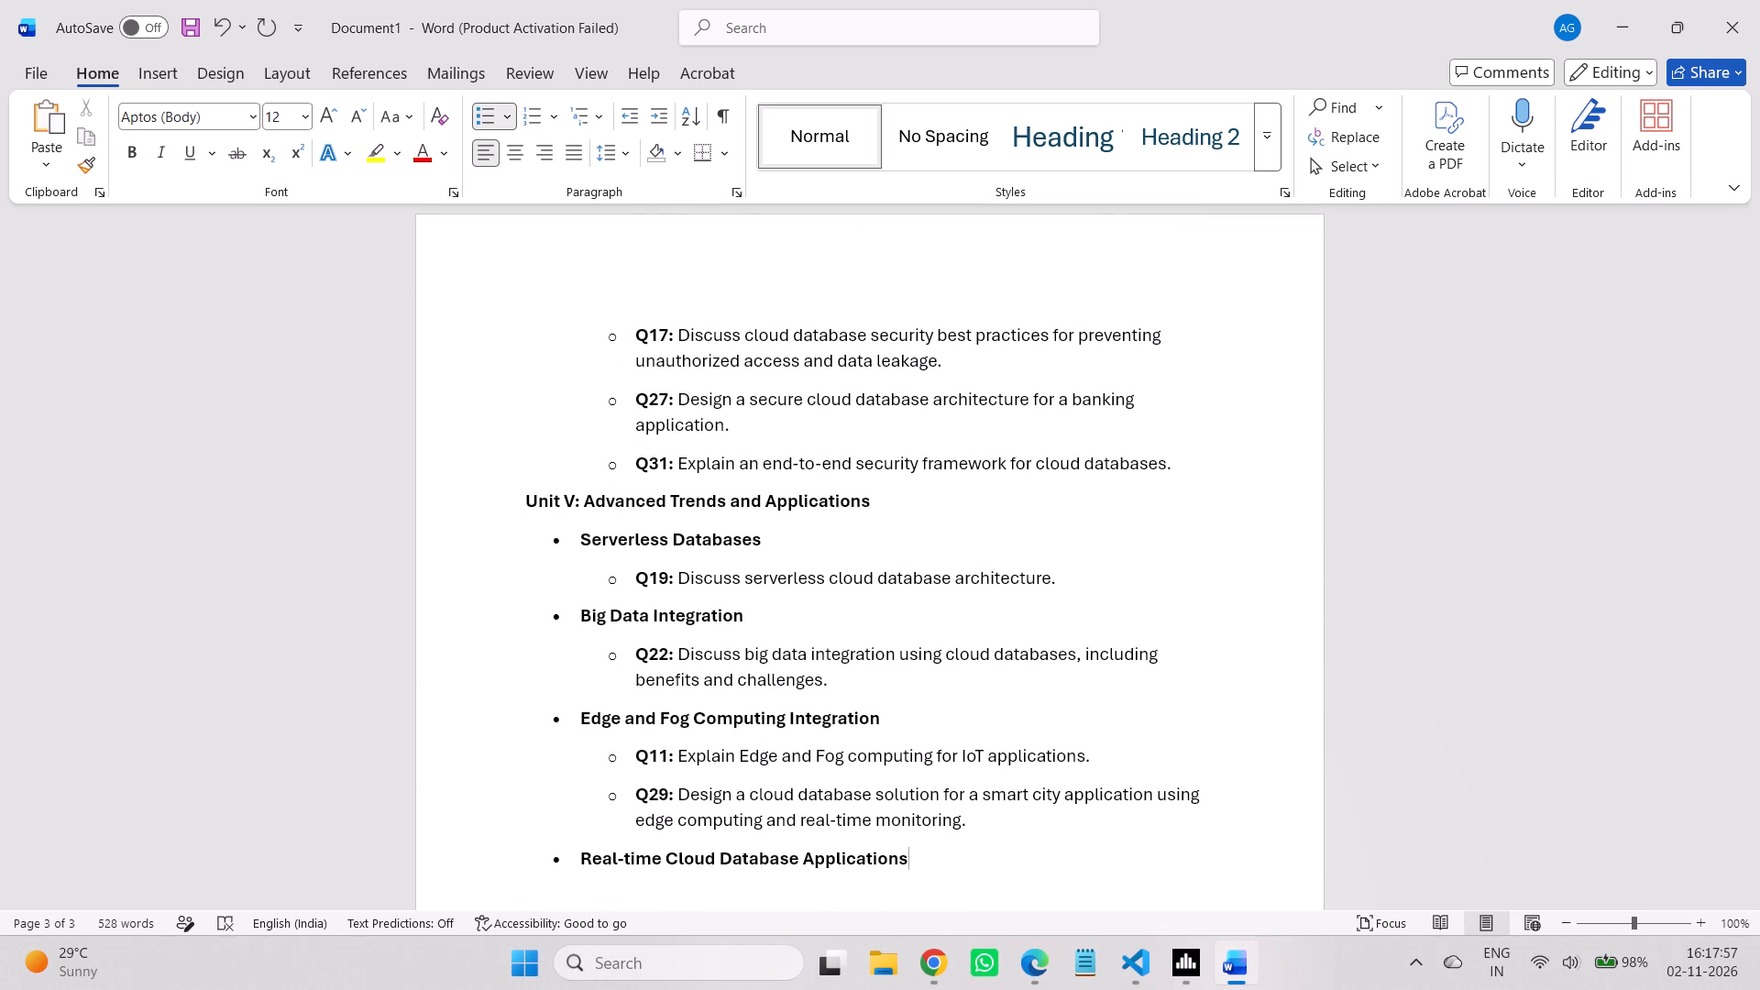
key(Down)
key(BackSpace)
Delete the blank lines above and below the Advanced Multi-Component Integration heading, between Q26 and Q32.
key(Down)
key(Down)
key(Down)
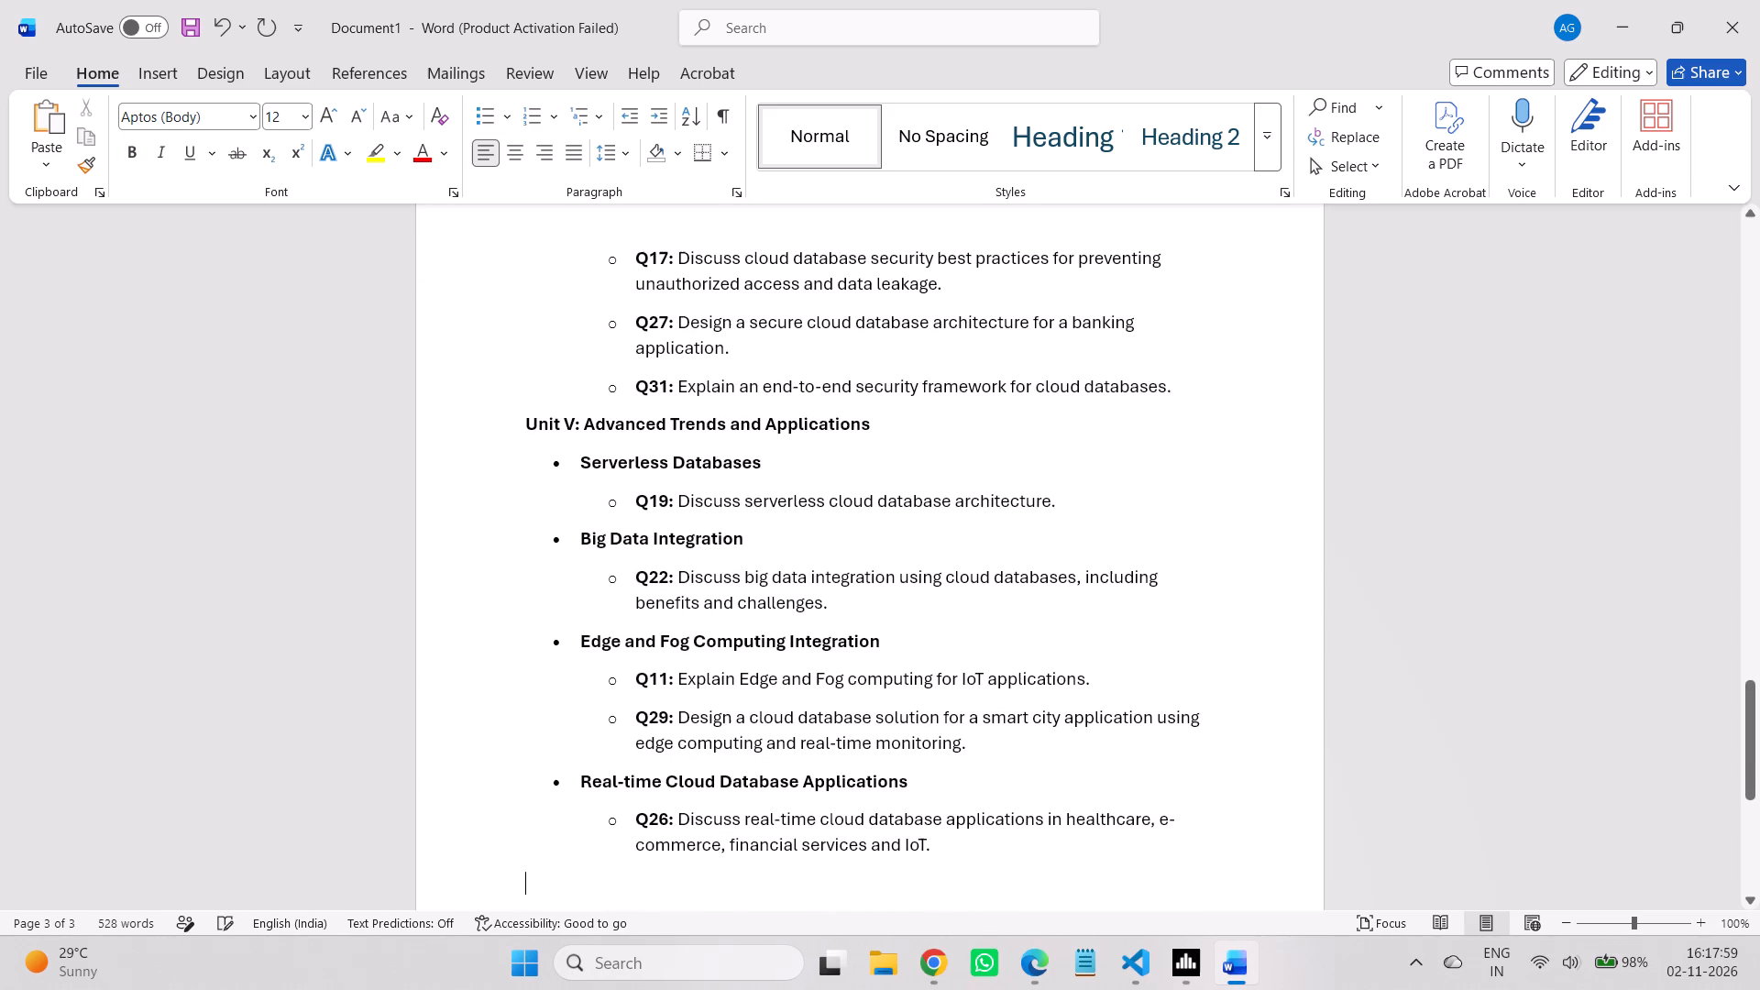
key(BackSpace)
key(Down)
key(Down)
key(Down)
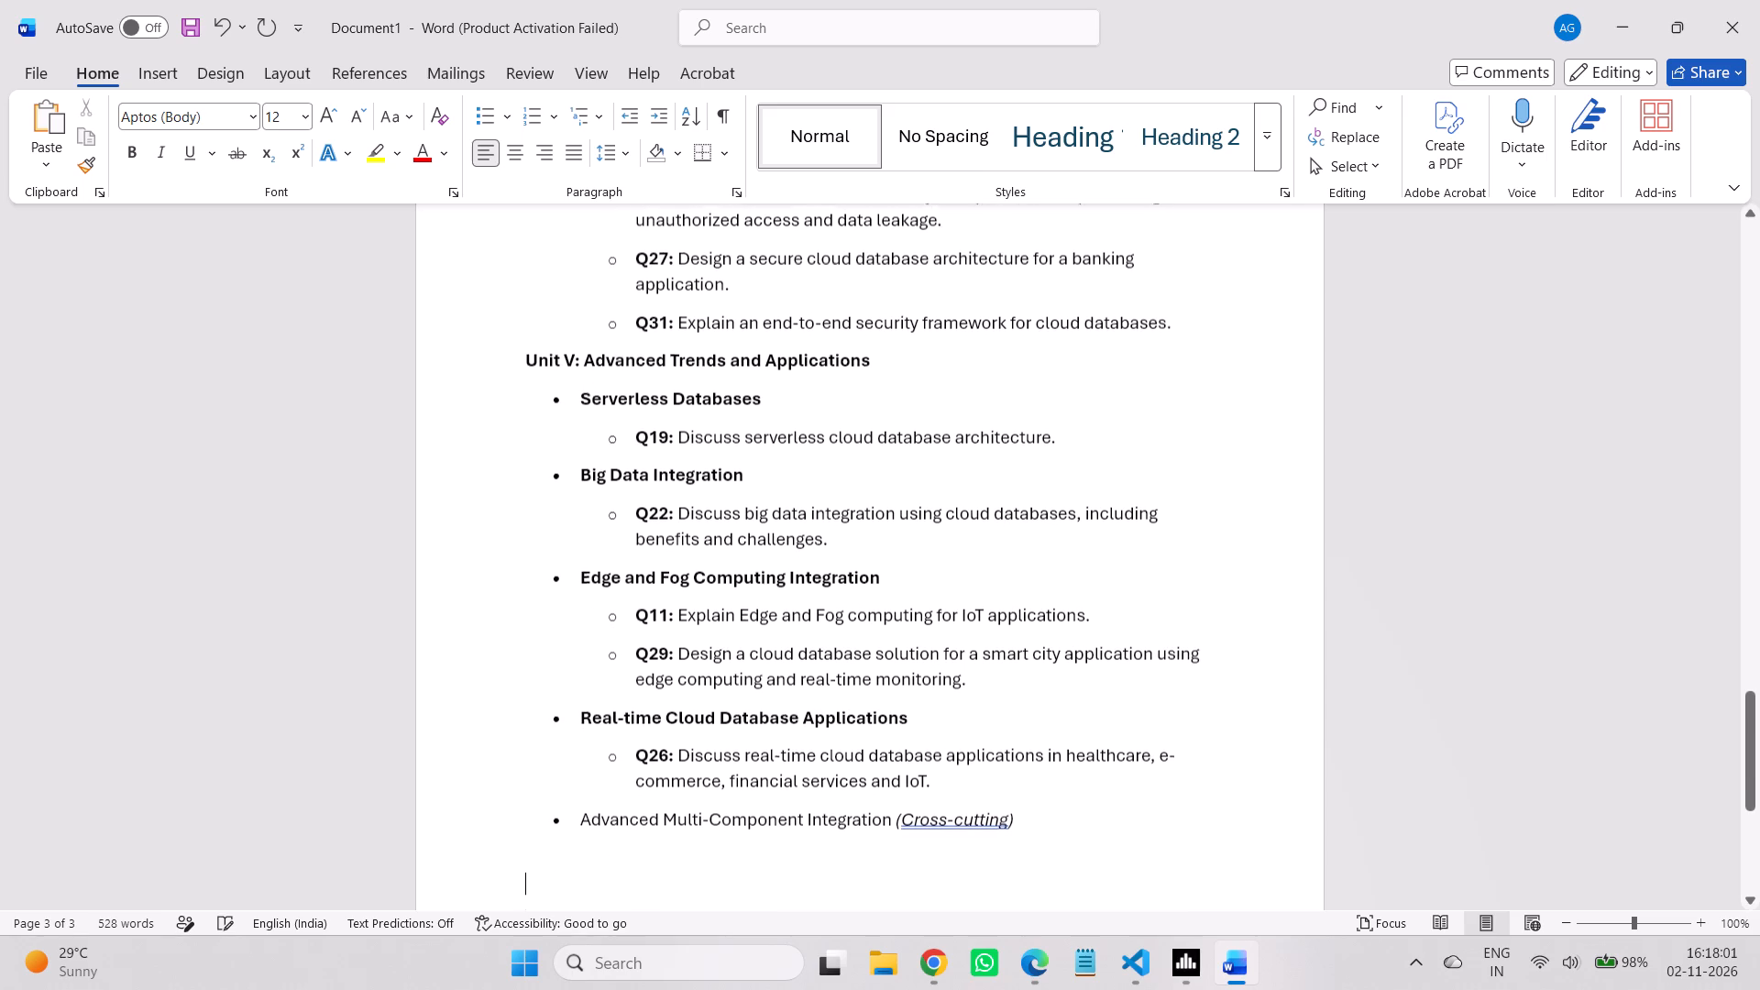
key(BackSpace)
key(BackSpace)
Check the end of the document after Q32 for leftover blank lines and return to the beginning of the document.
key(Down)
key(Down)
key(Down)
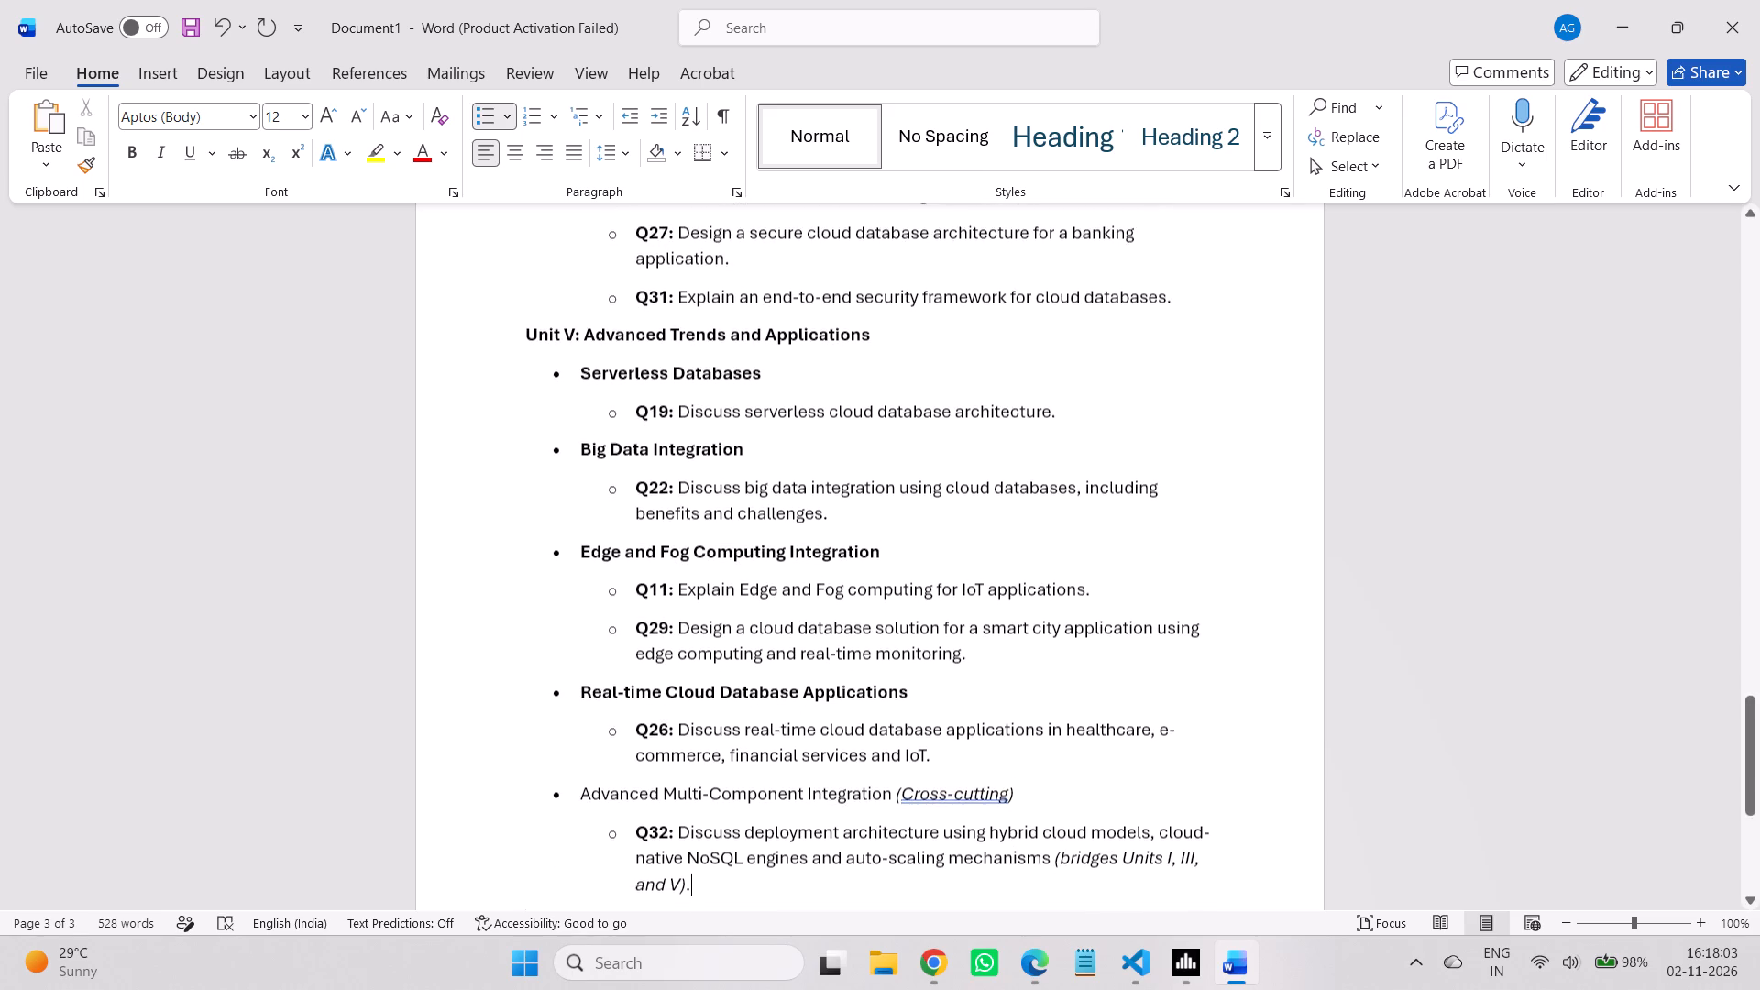
key(Down)
key(Down)
key(Down)
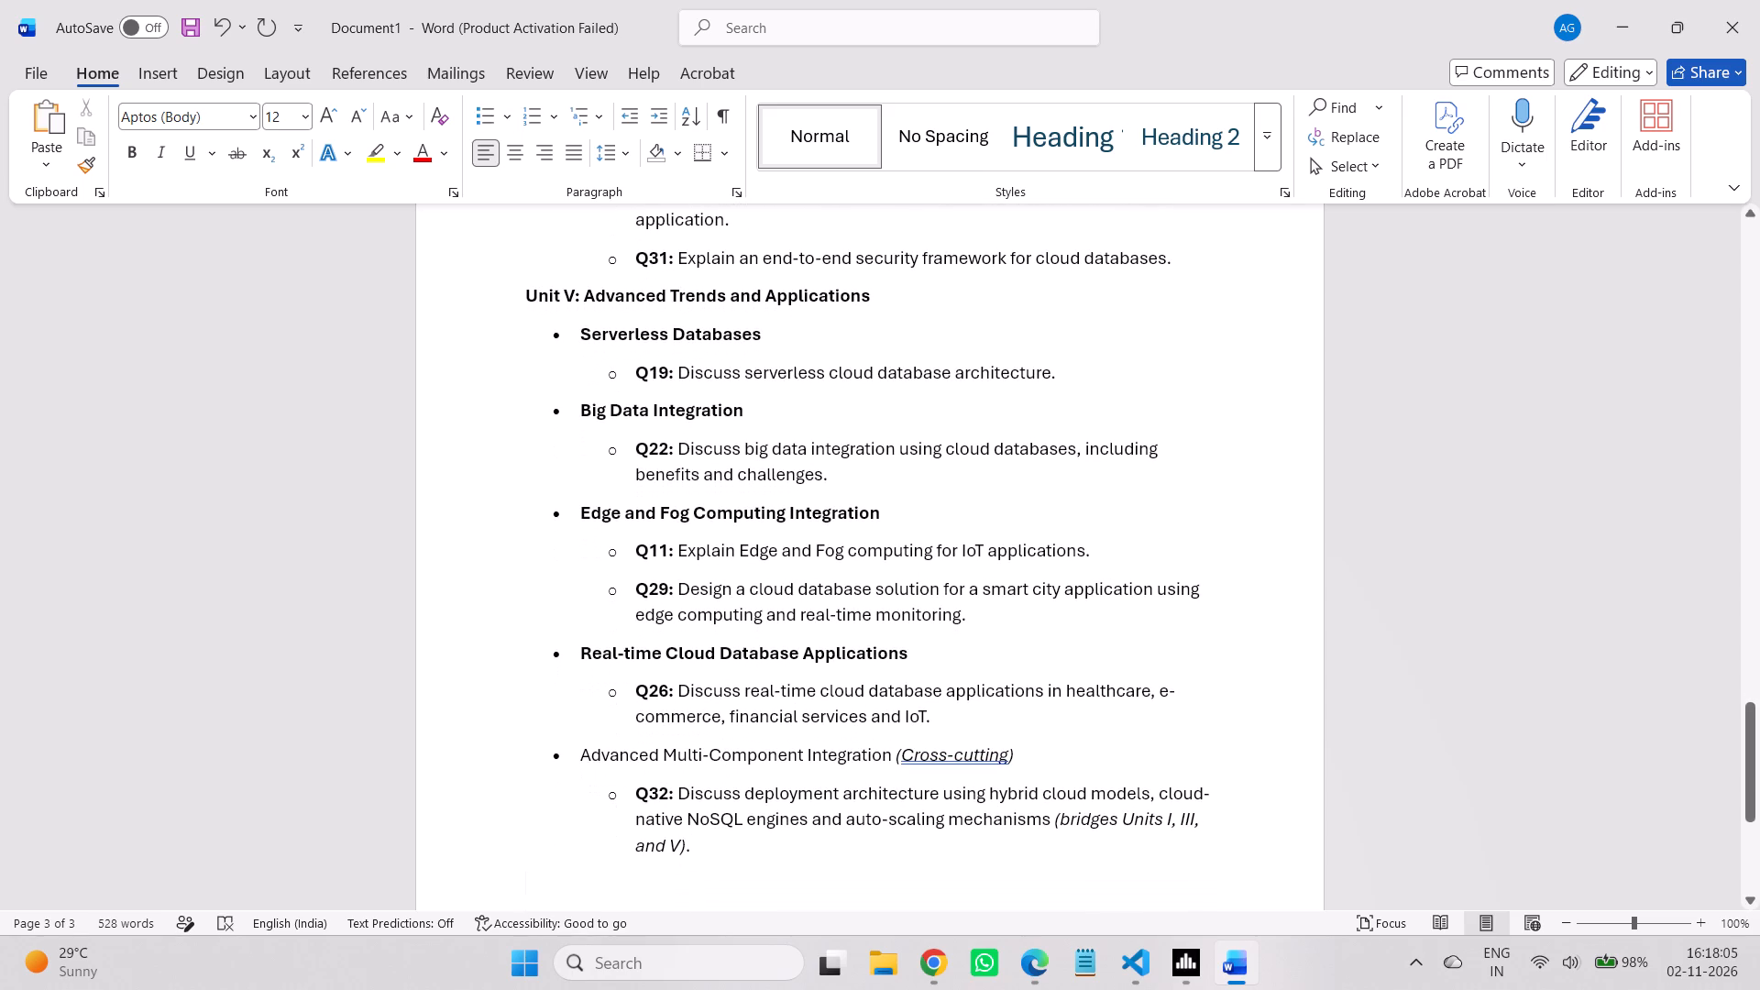
key(Down)
key(Down)
key(Down)
key(Down)
scroll(1237, 166, down, 2)
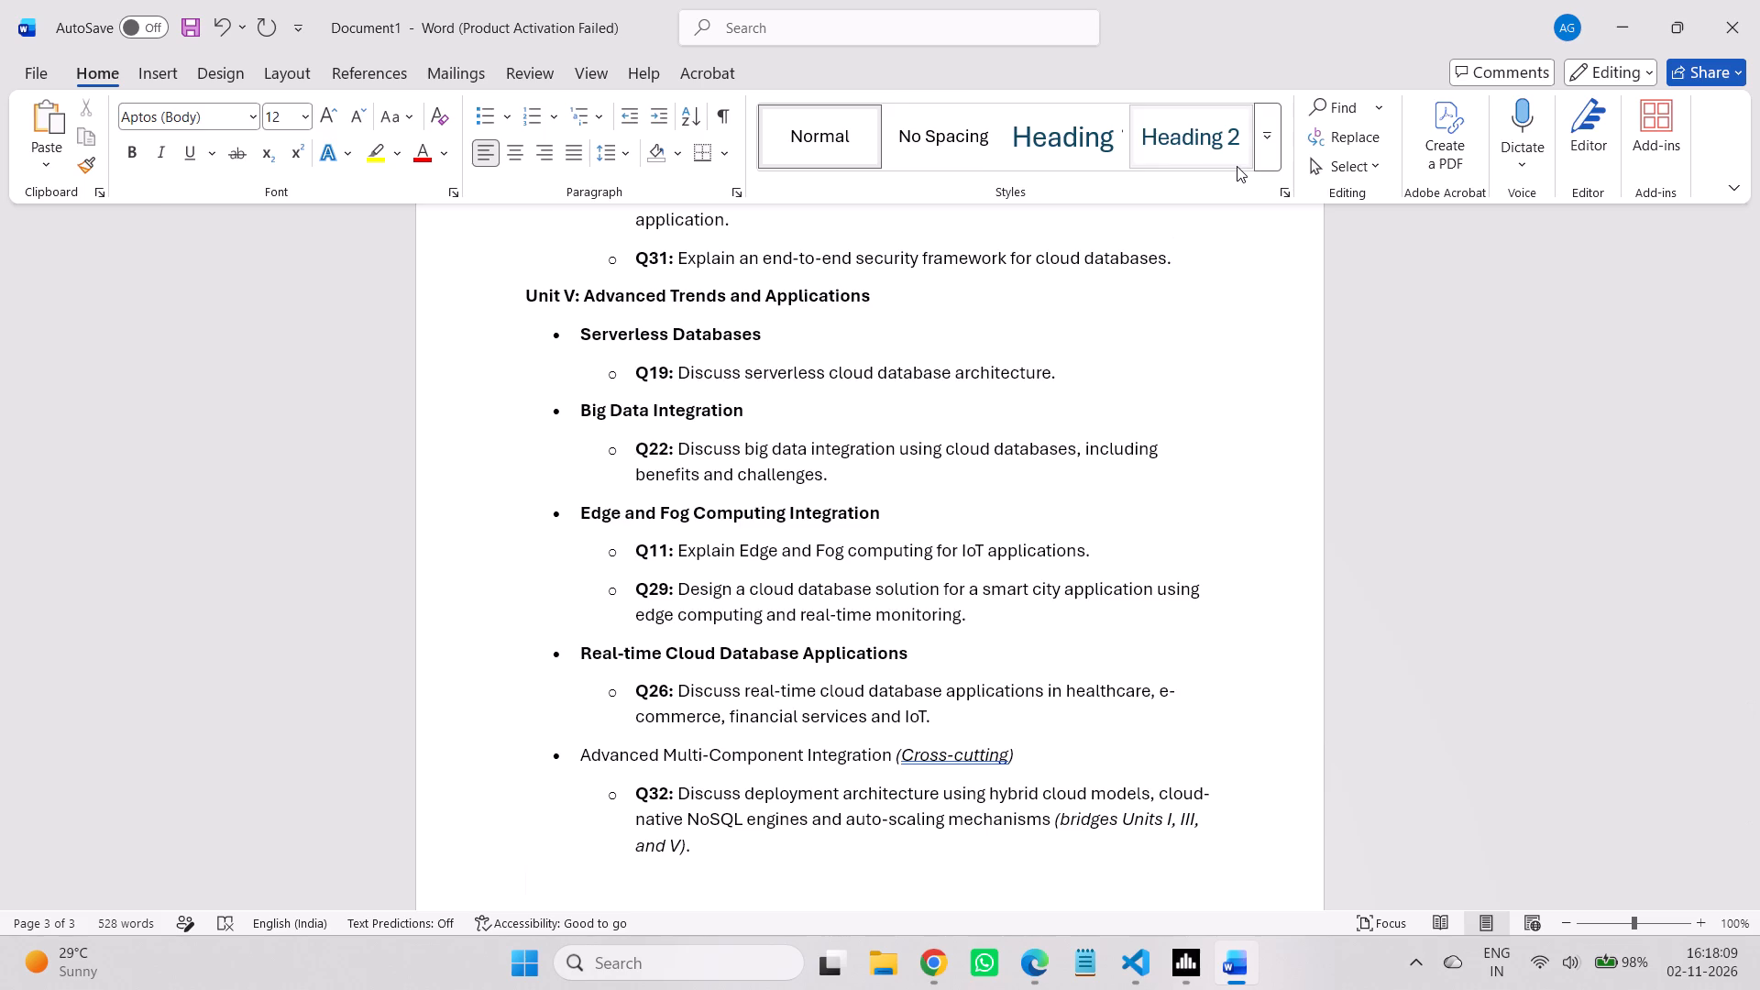
scroll(979, 542, down, 10)
scroll(976, 541, up, 13)
scroll(976, 541, up, 10)
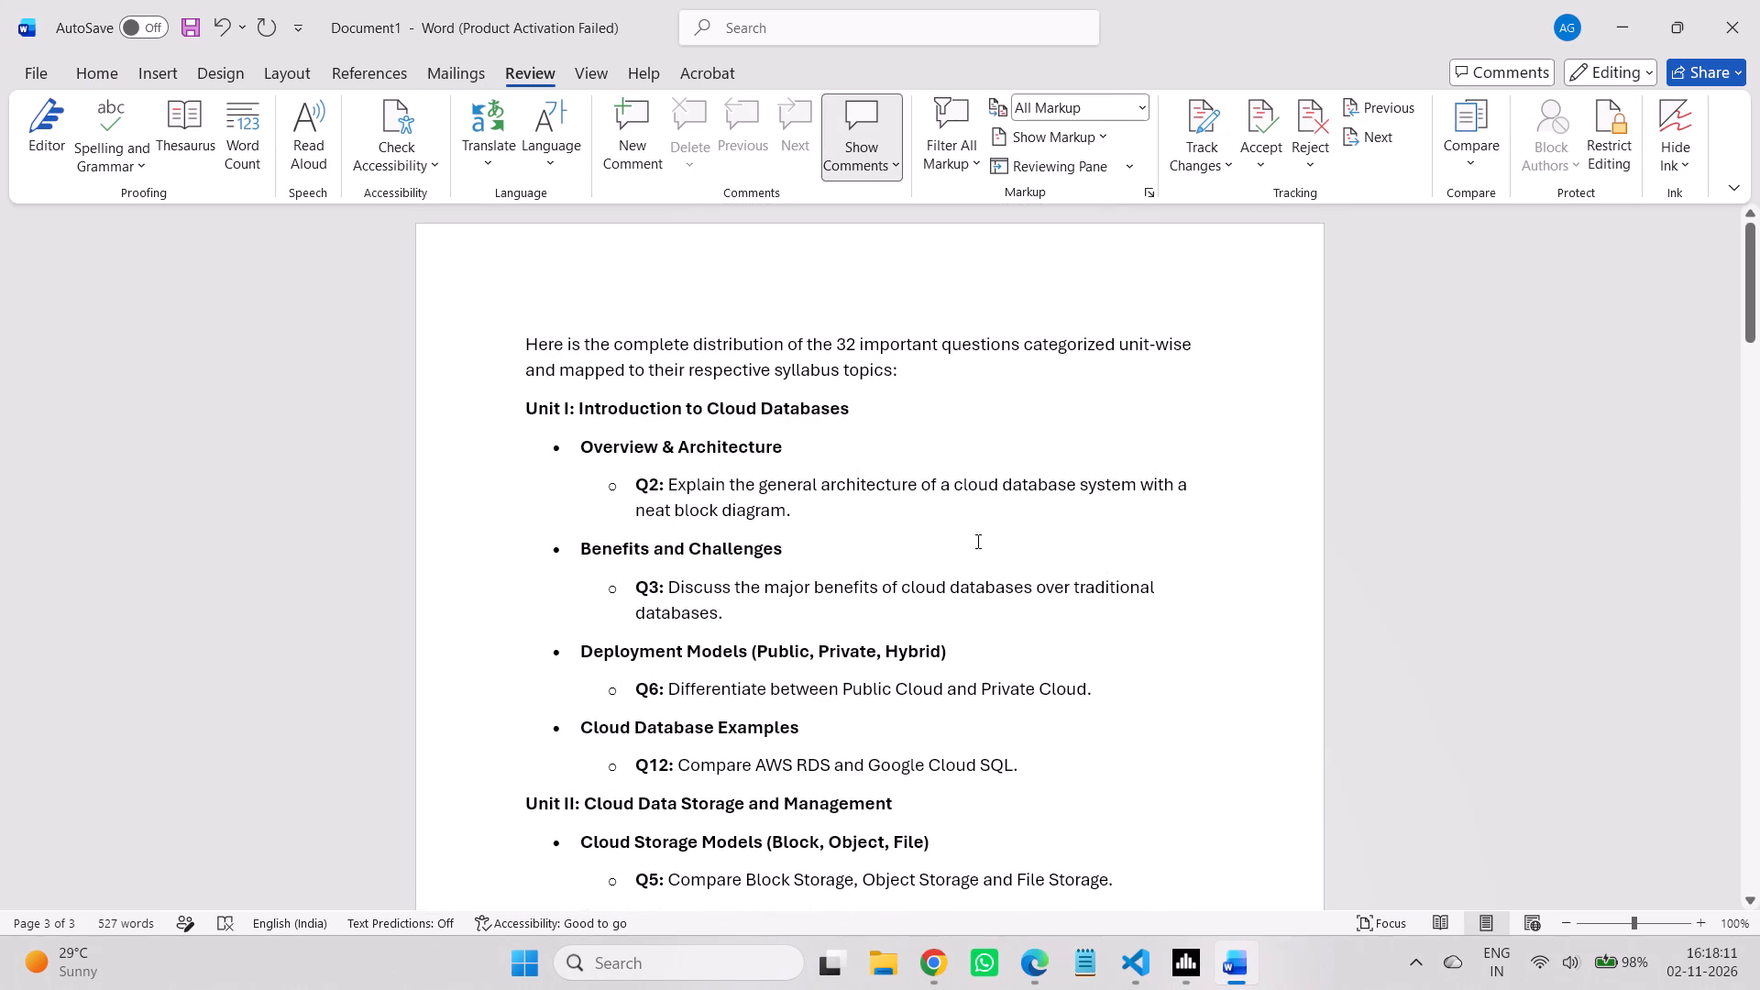
Insert blank lines after Q20 to push the Backup and Disaster Recovery heading onto the second page with Q21.
scroll(896, 464, down, 3)
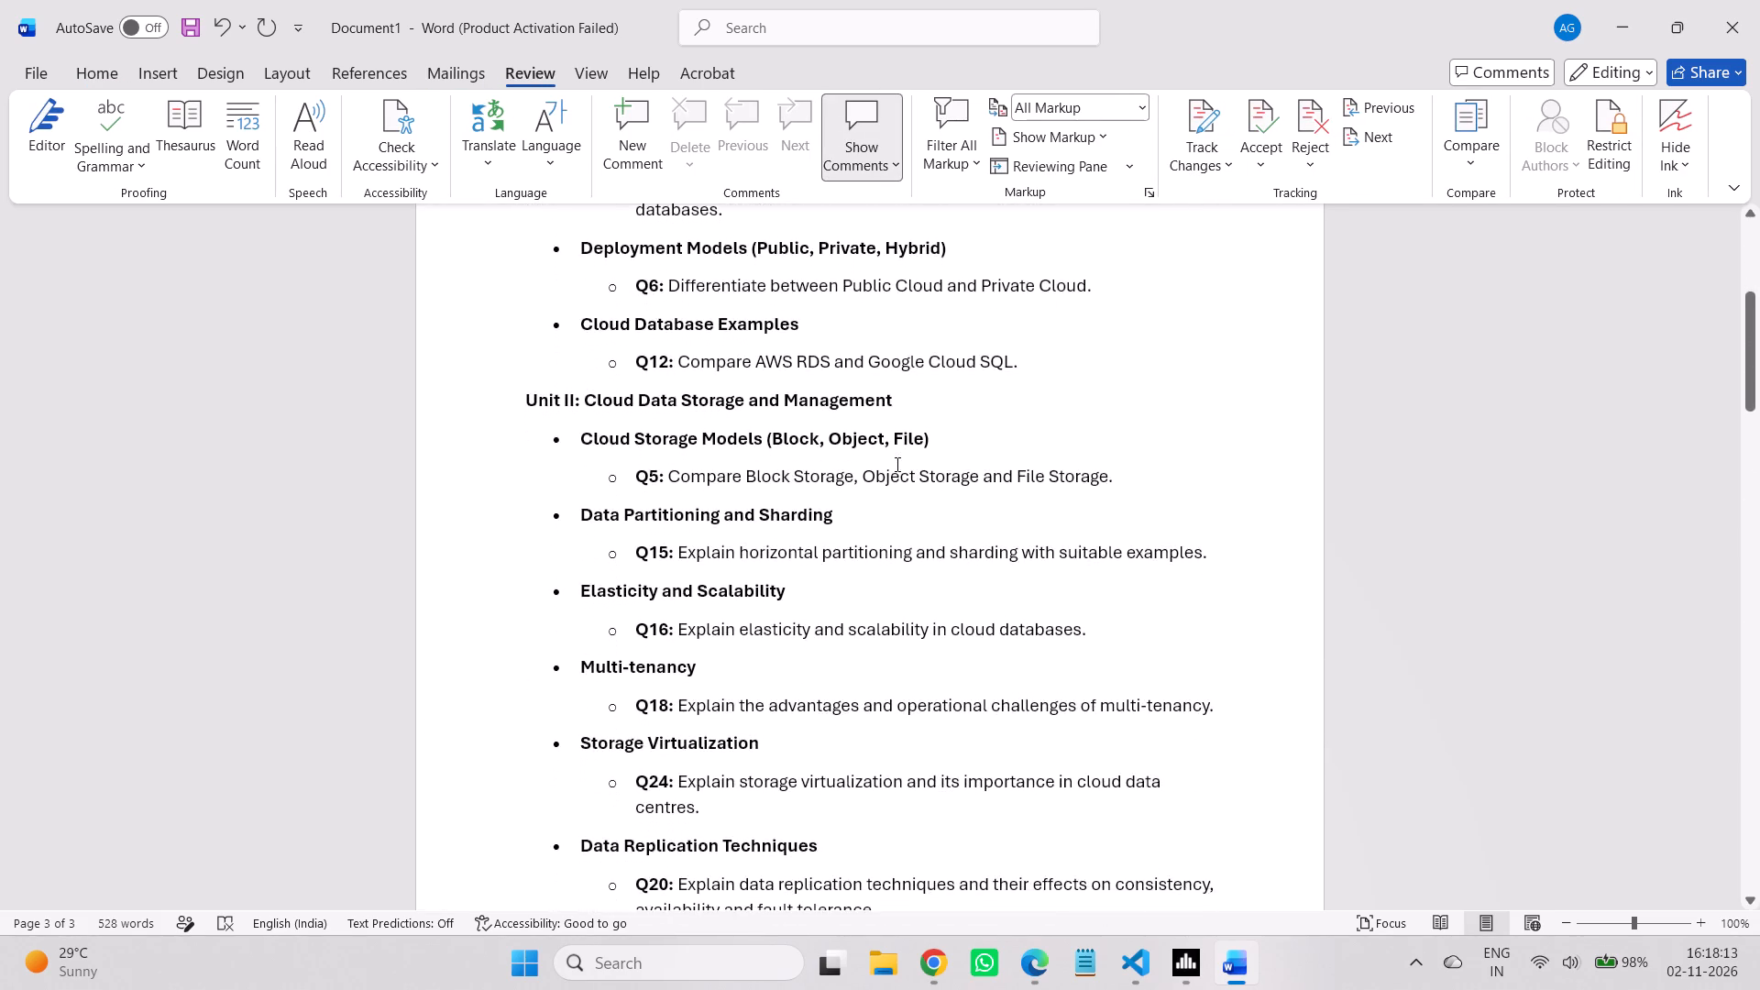
scroll(896, 464, down, 1)
scroll(855, 688, down, 1)
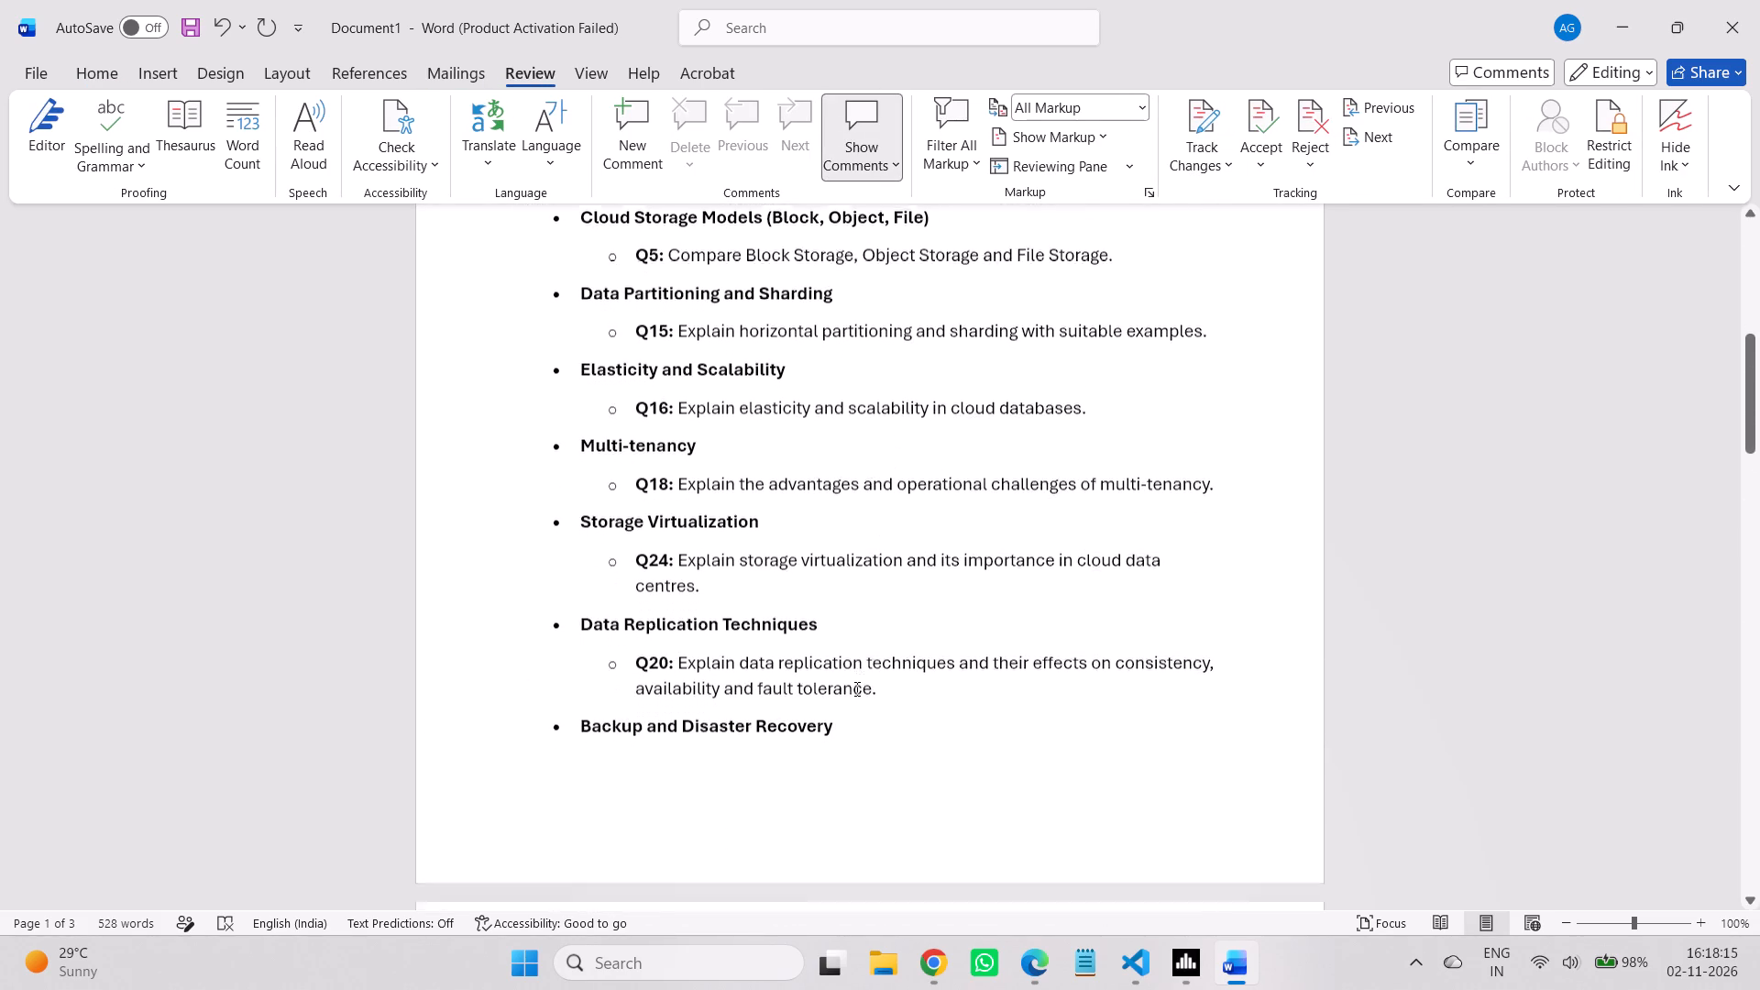
scroll(855, 688, down, 1)
click(918, 621)
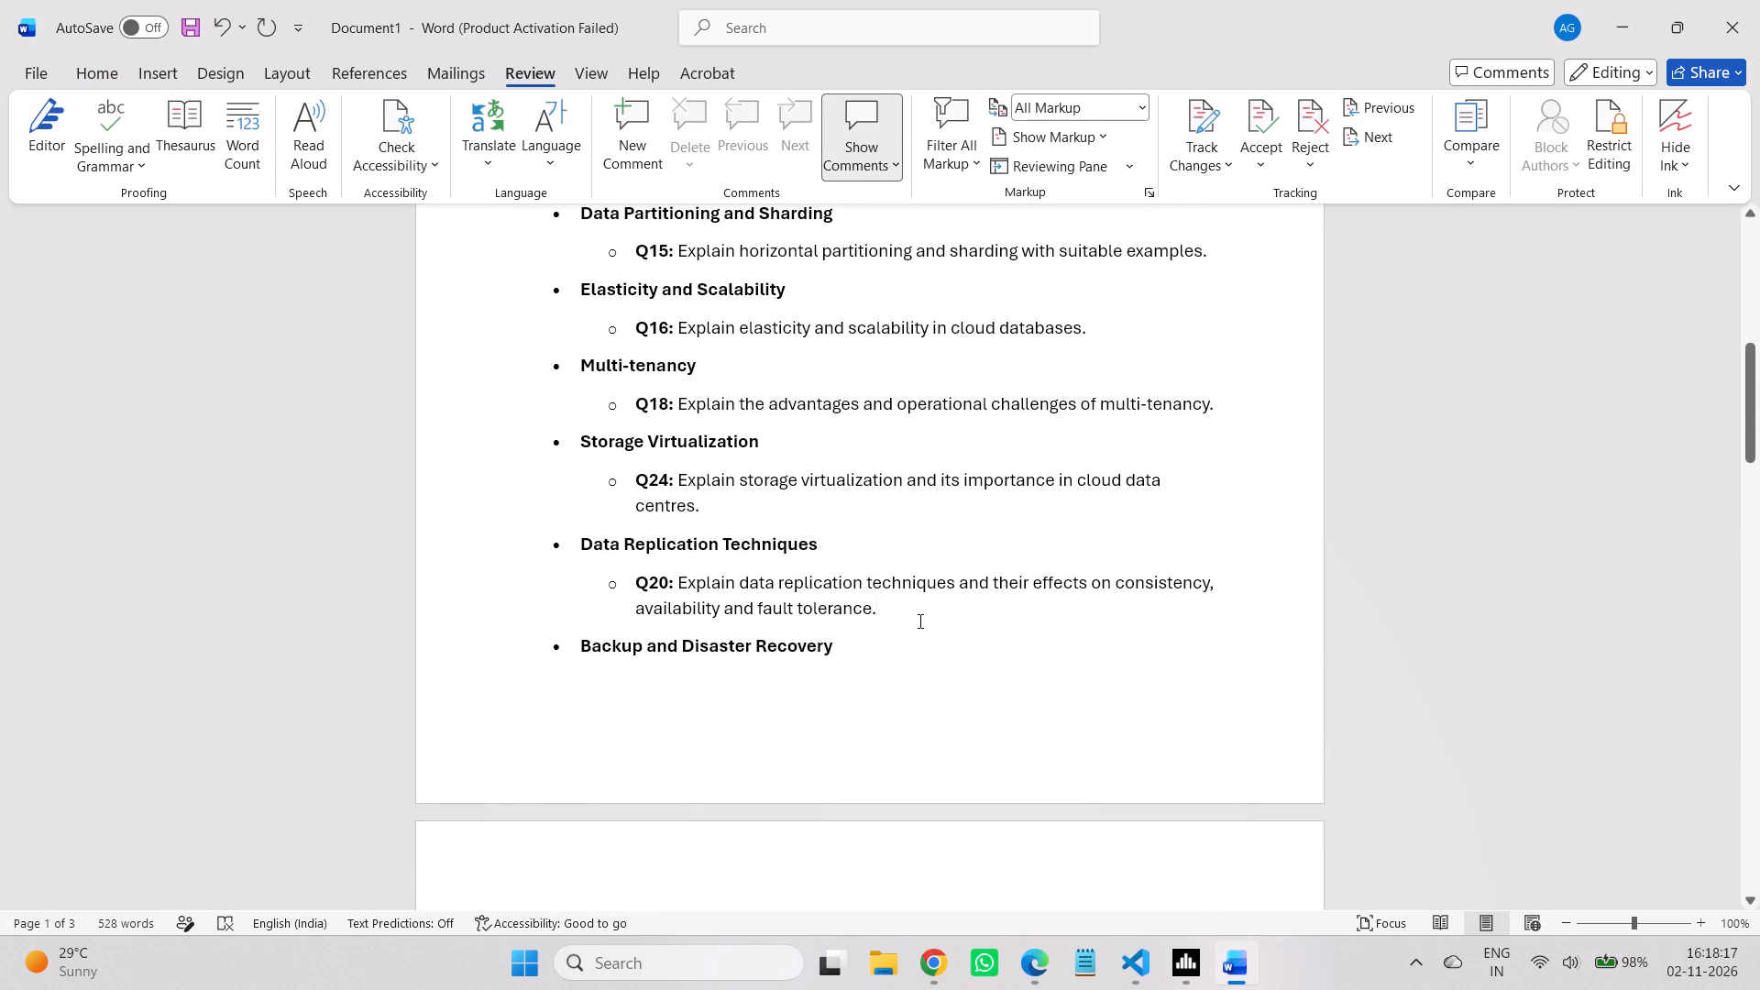
key(Return)
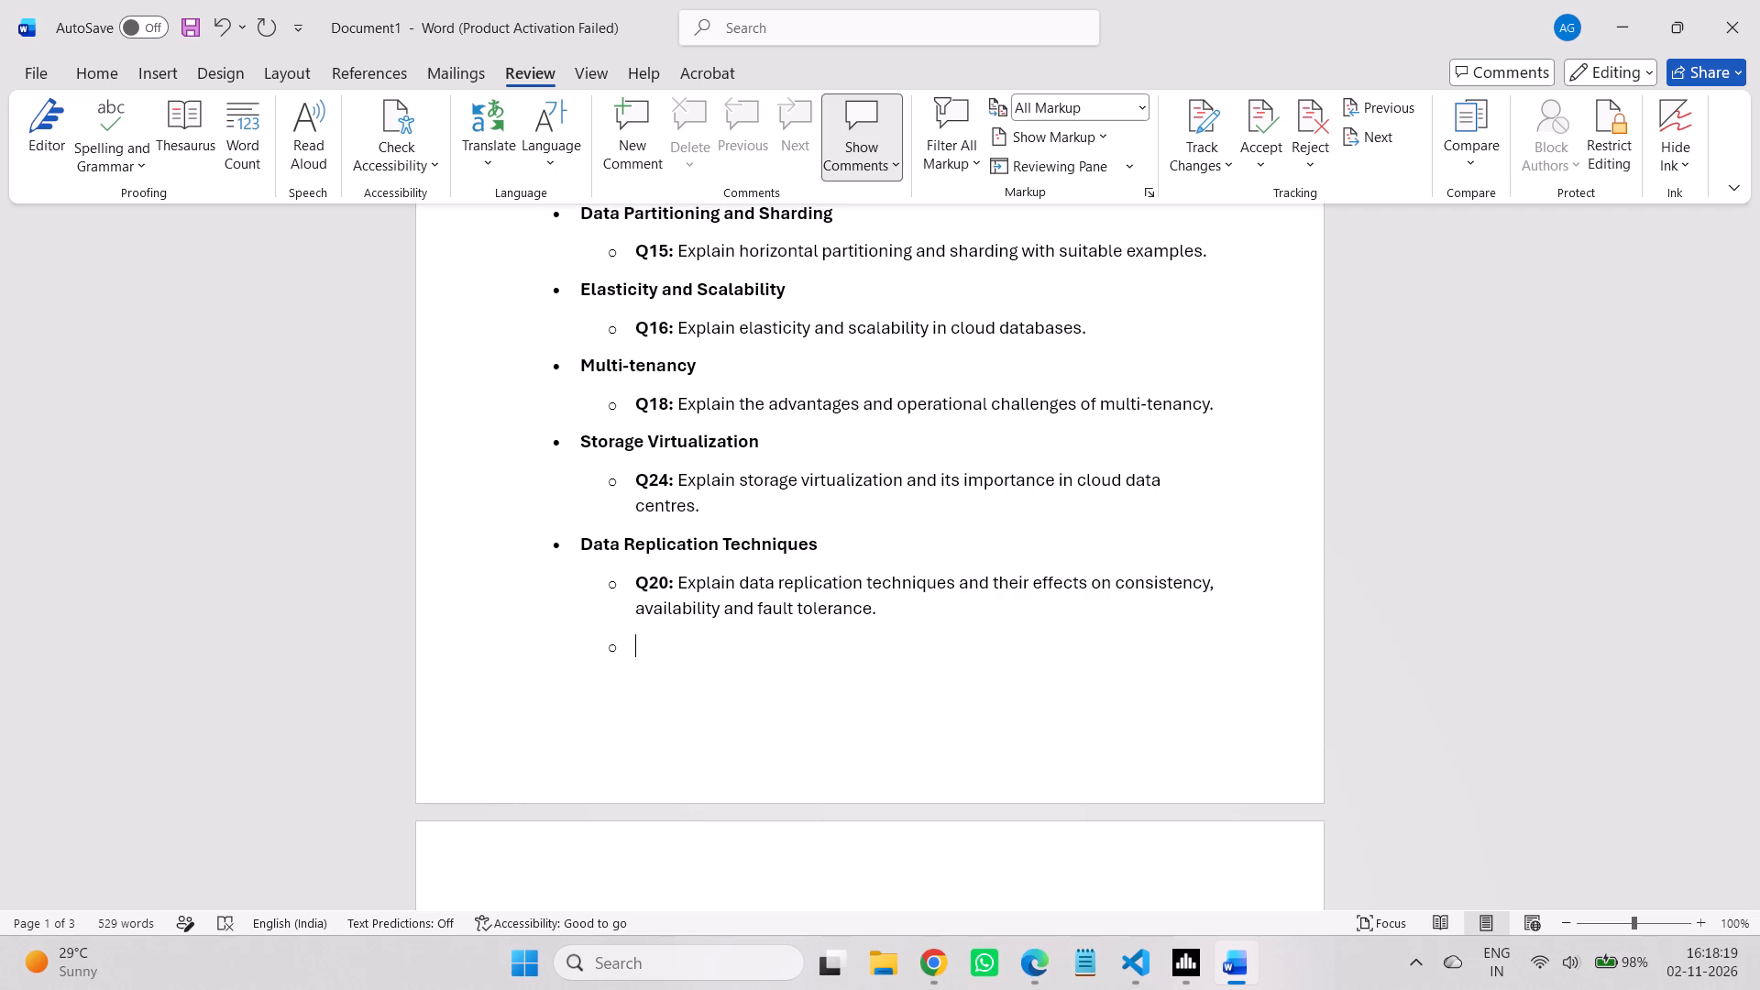
key(Return)
key(Return)
Review the whole document down to Q32 for page breaks and leftover blank lines, and return to its beginning.
scroll(918, 621, down, 2)
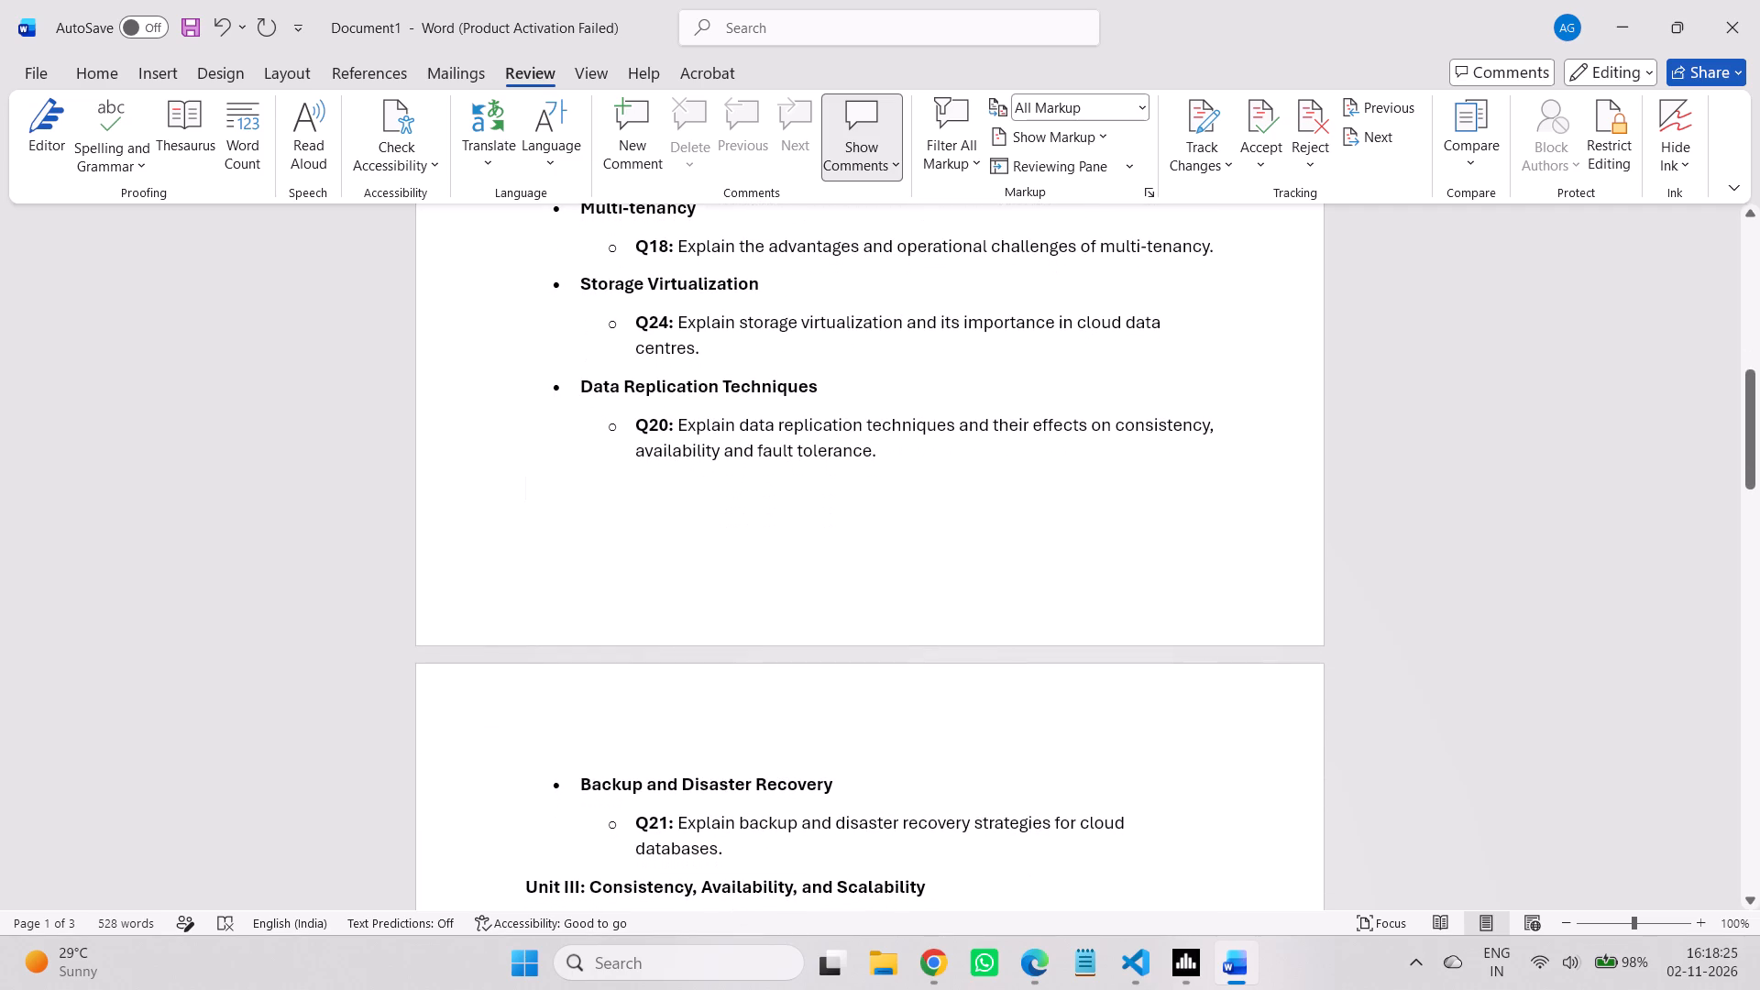
scroll(918, 621, down, 2)
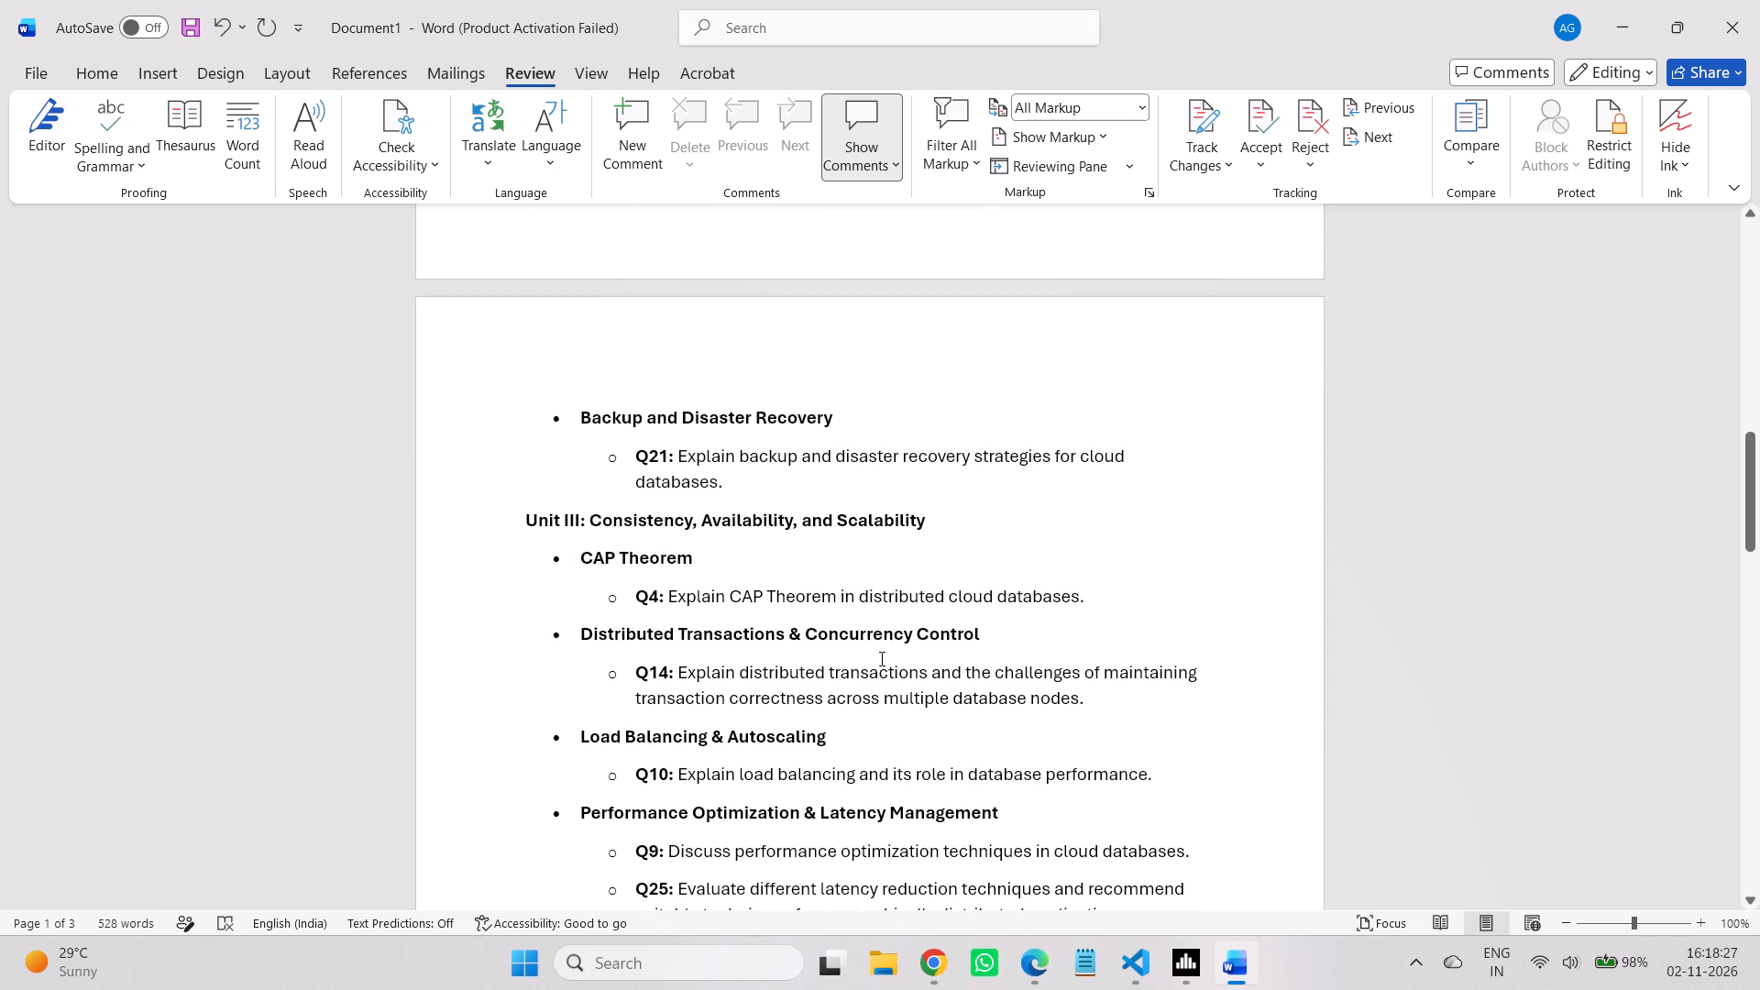
scroll(879, 658, down, 3)
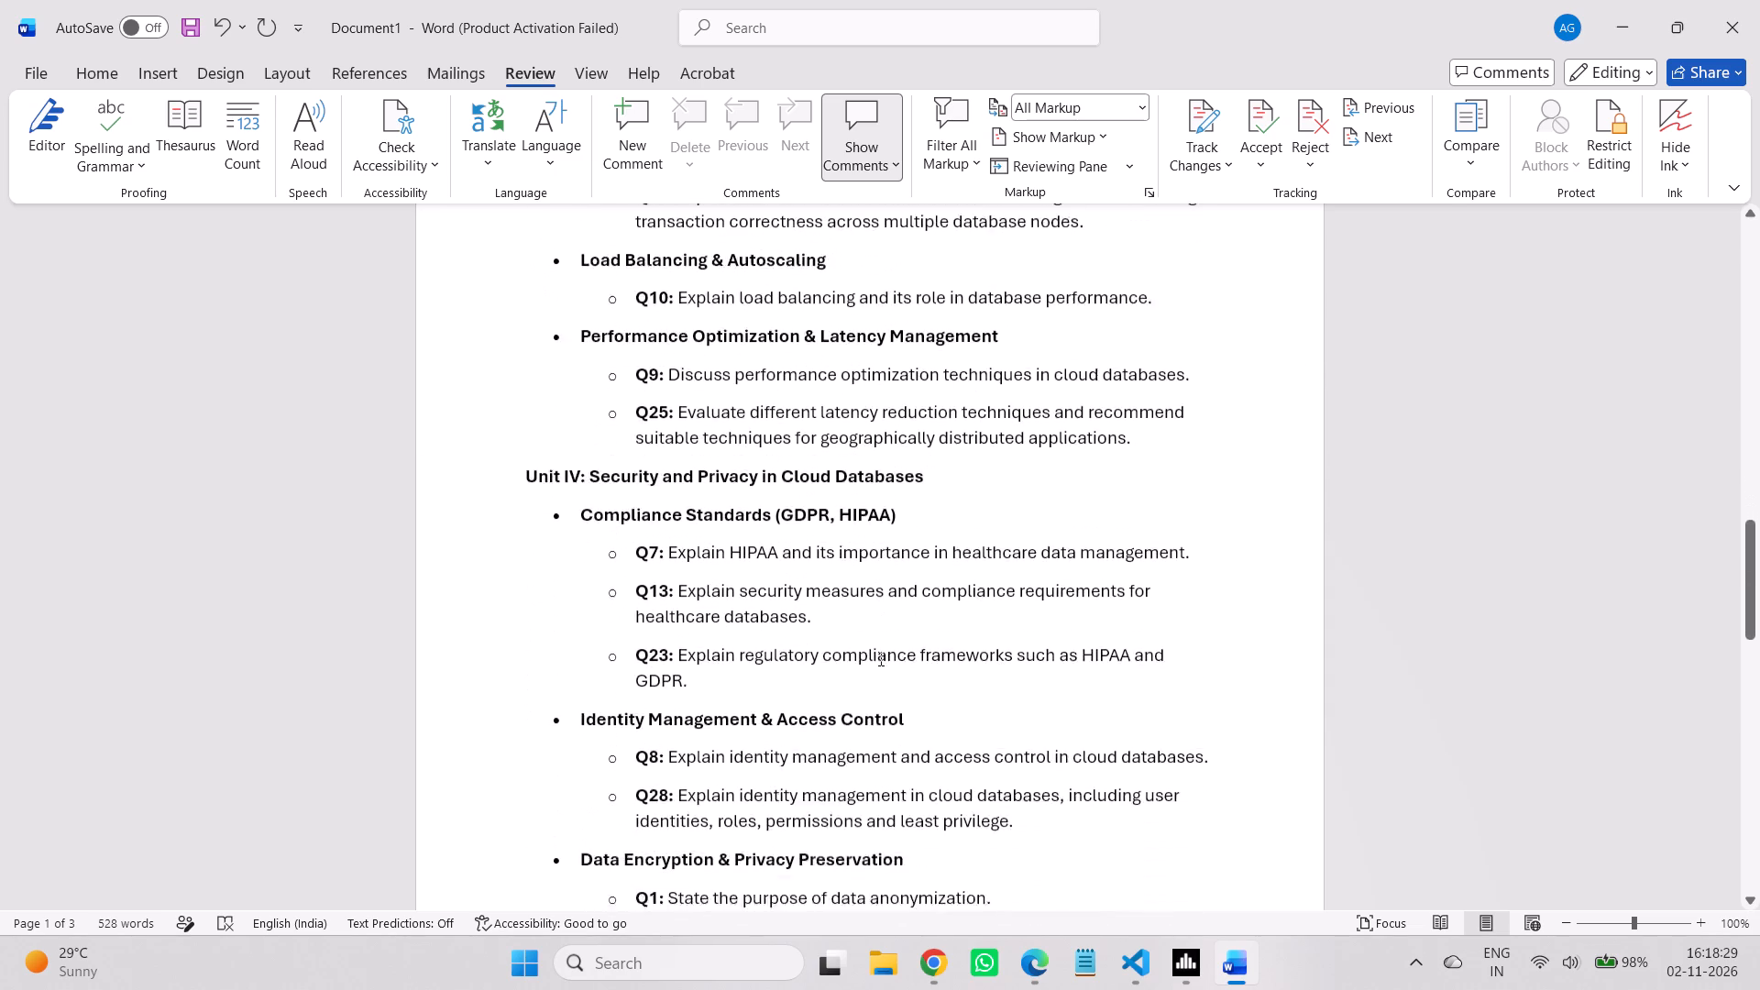
scroll(879, 658, down, 3)
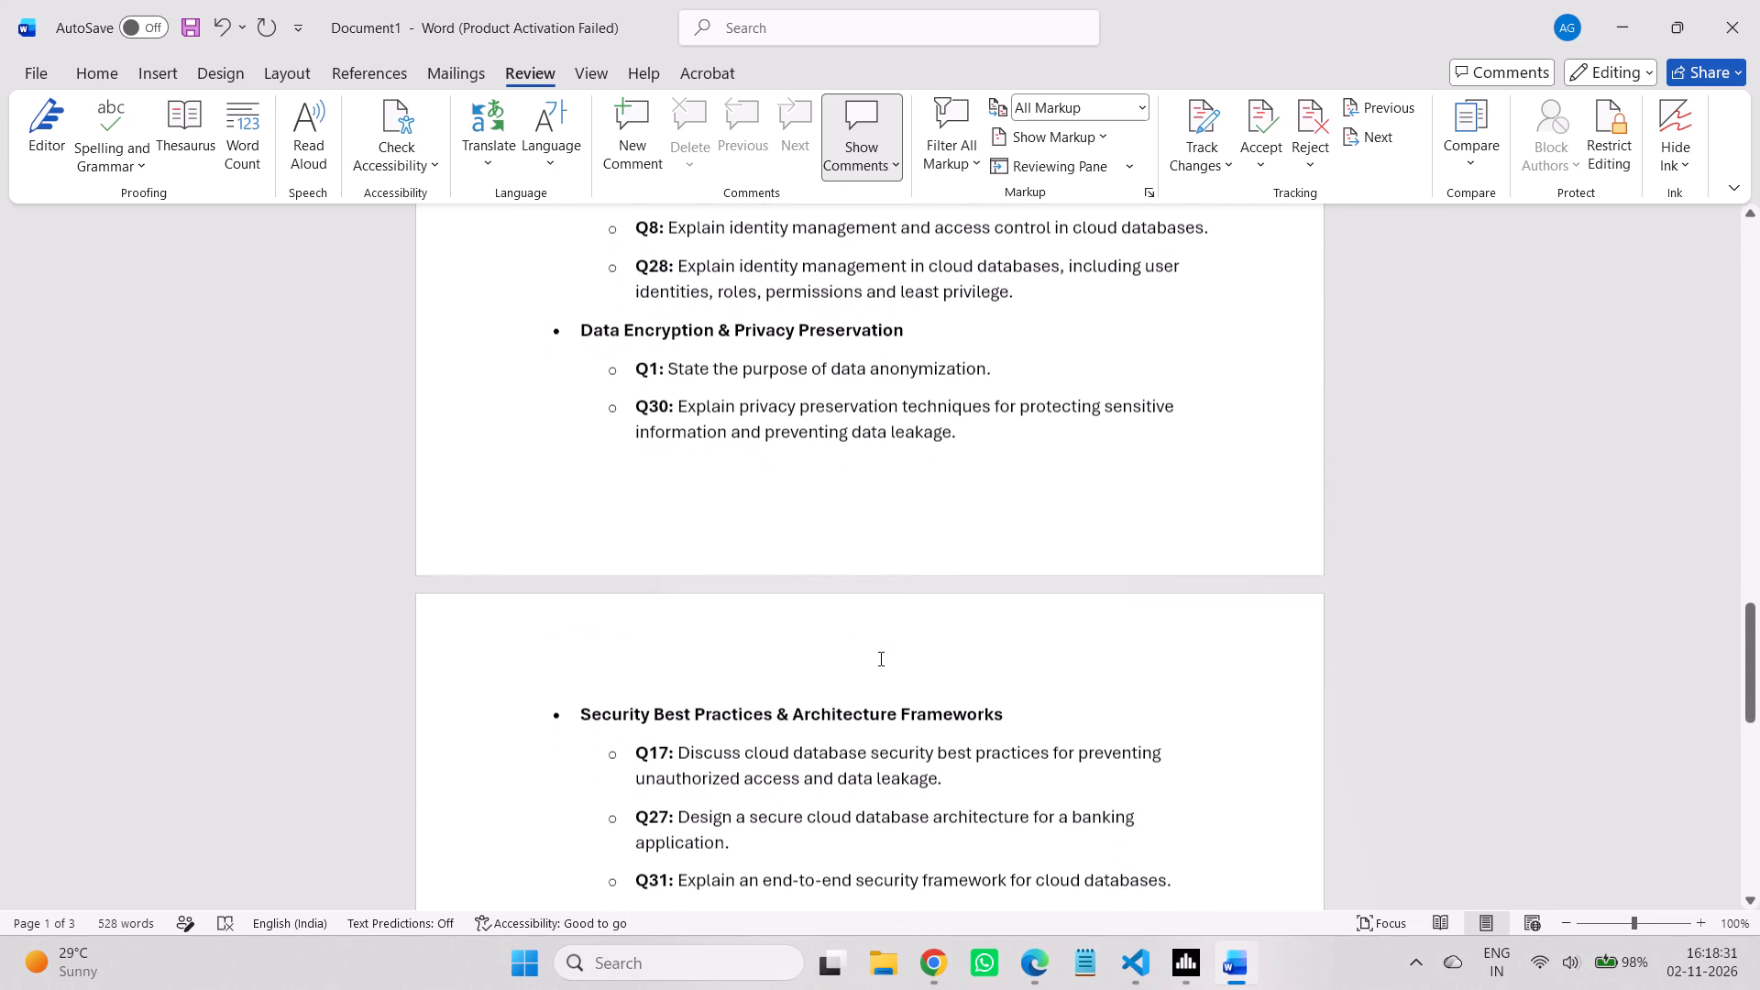
scroll(879, 658, down, 4)
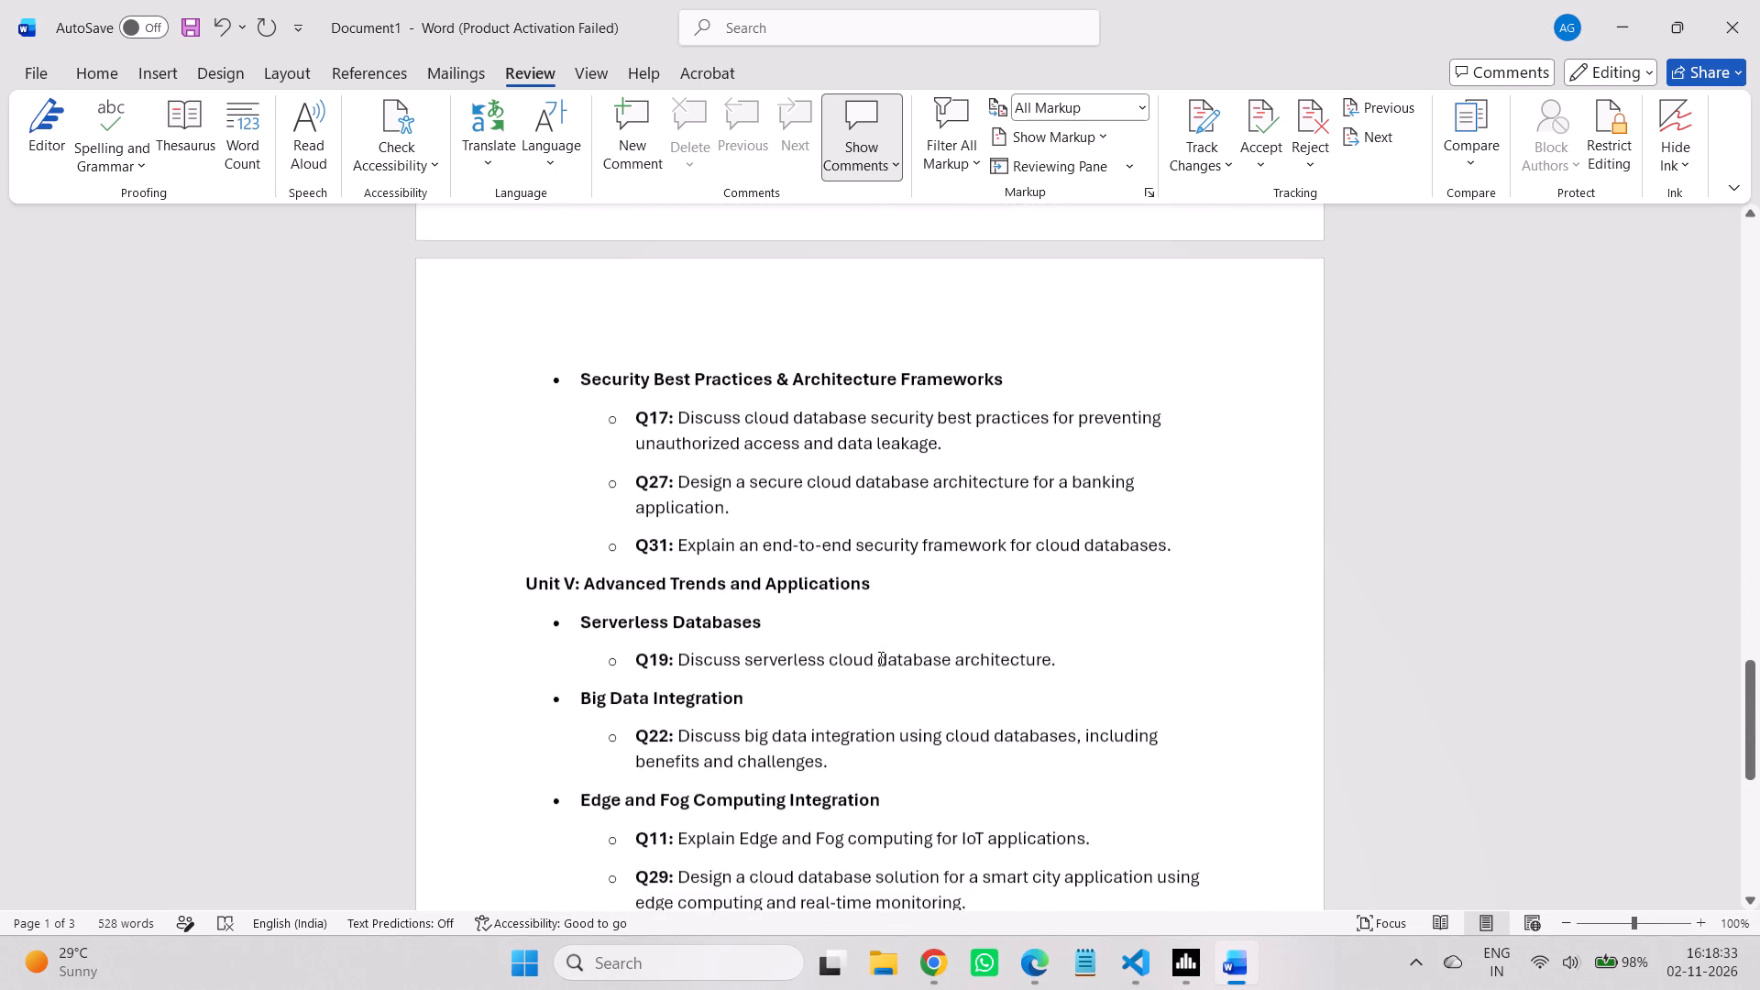
scroll(879, 658, down, 3)
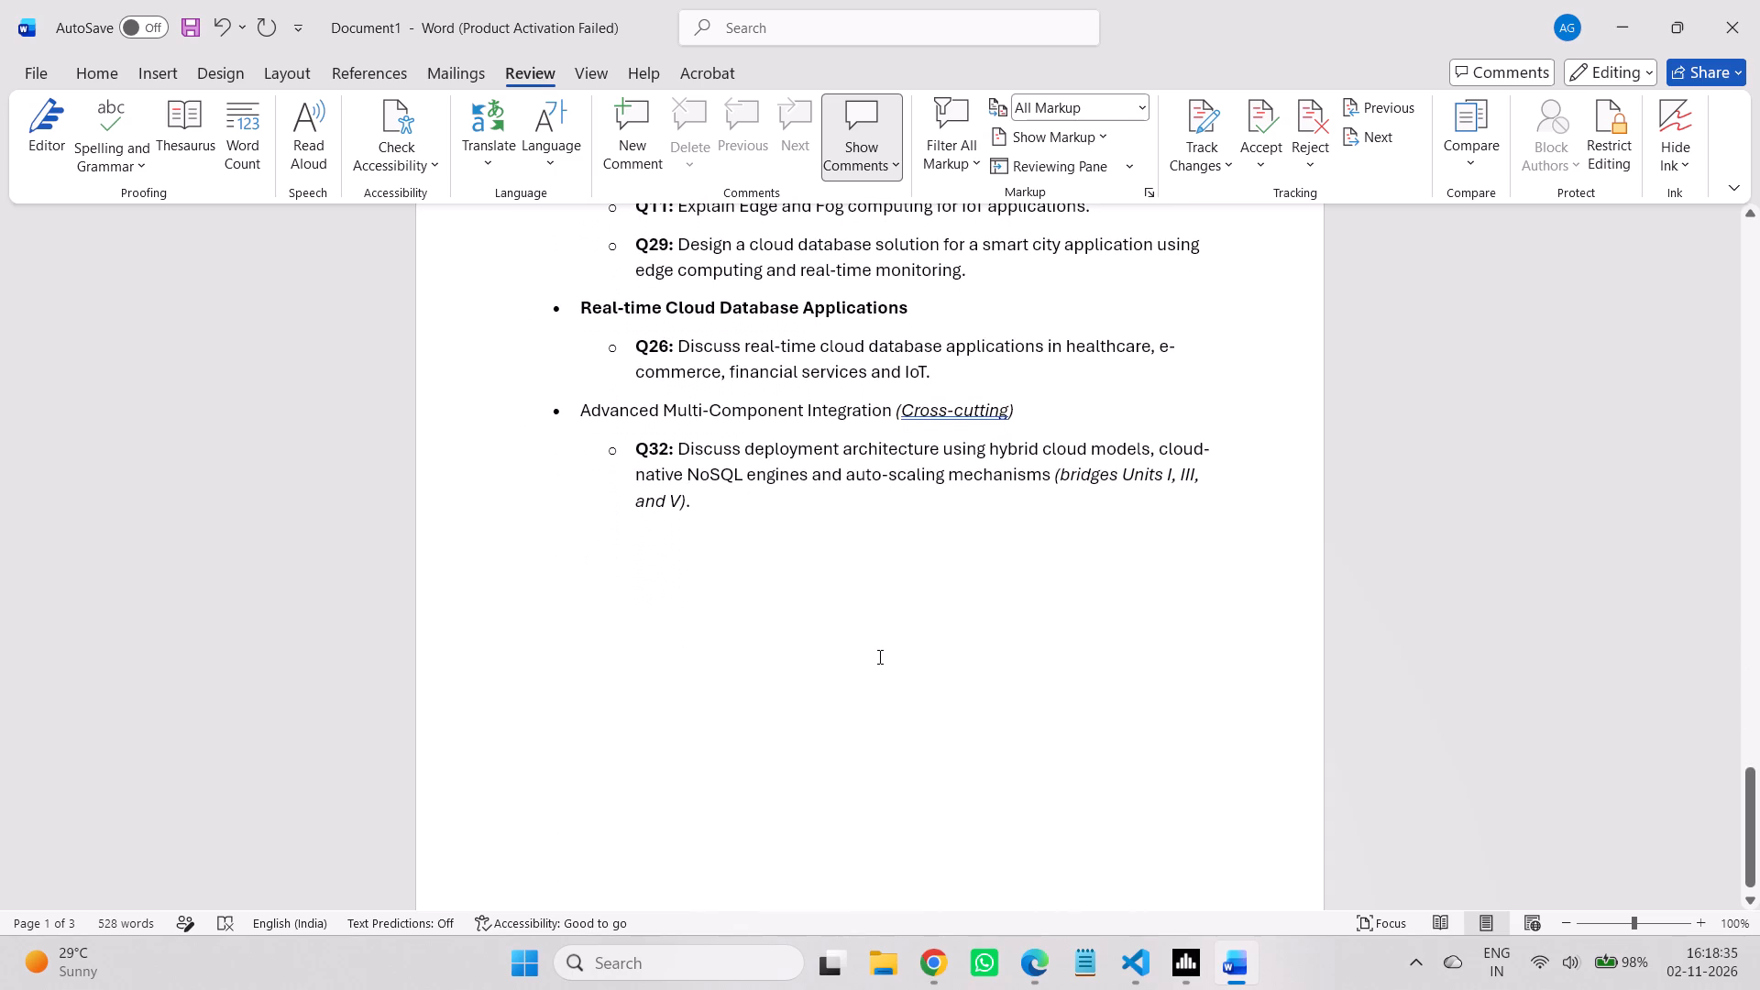
click(831, 529)
scroll(779, 612, up, 7)
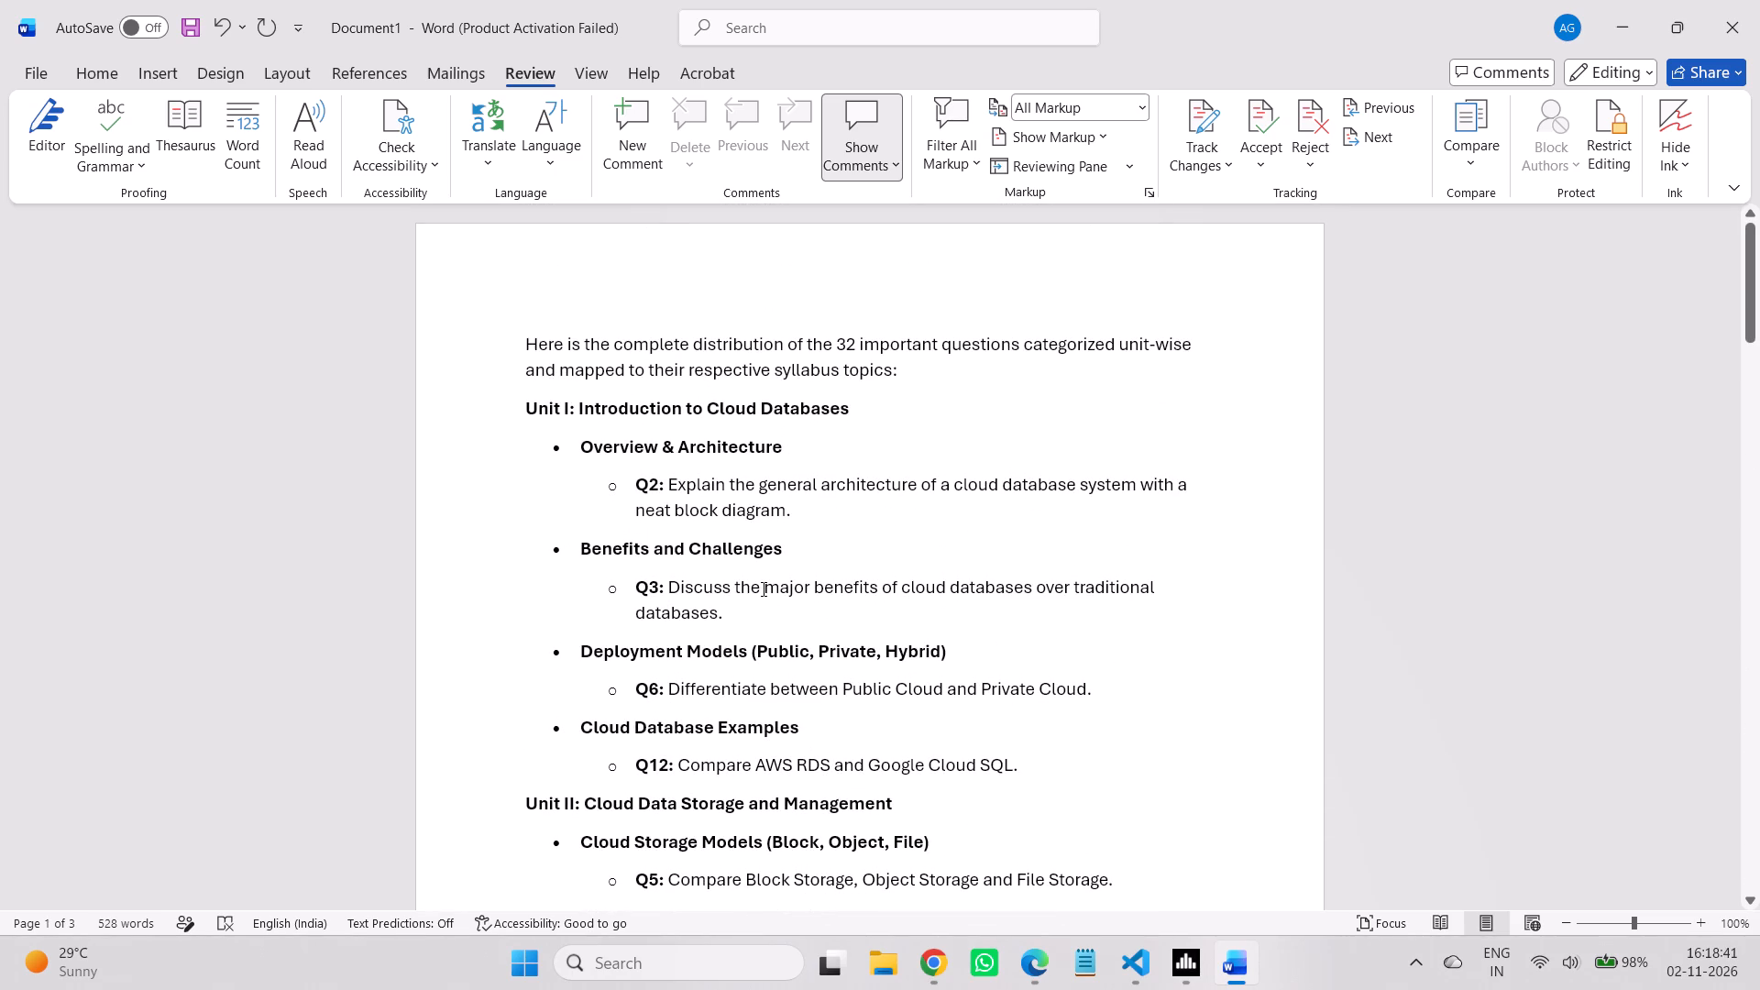
Save the document as "CDS QA" in the OneDrive Documents folder.
key(ctrl+s)
click(762, 588)
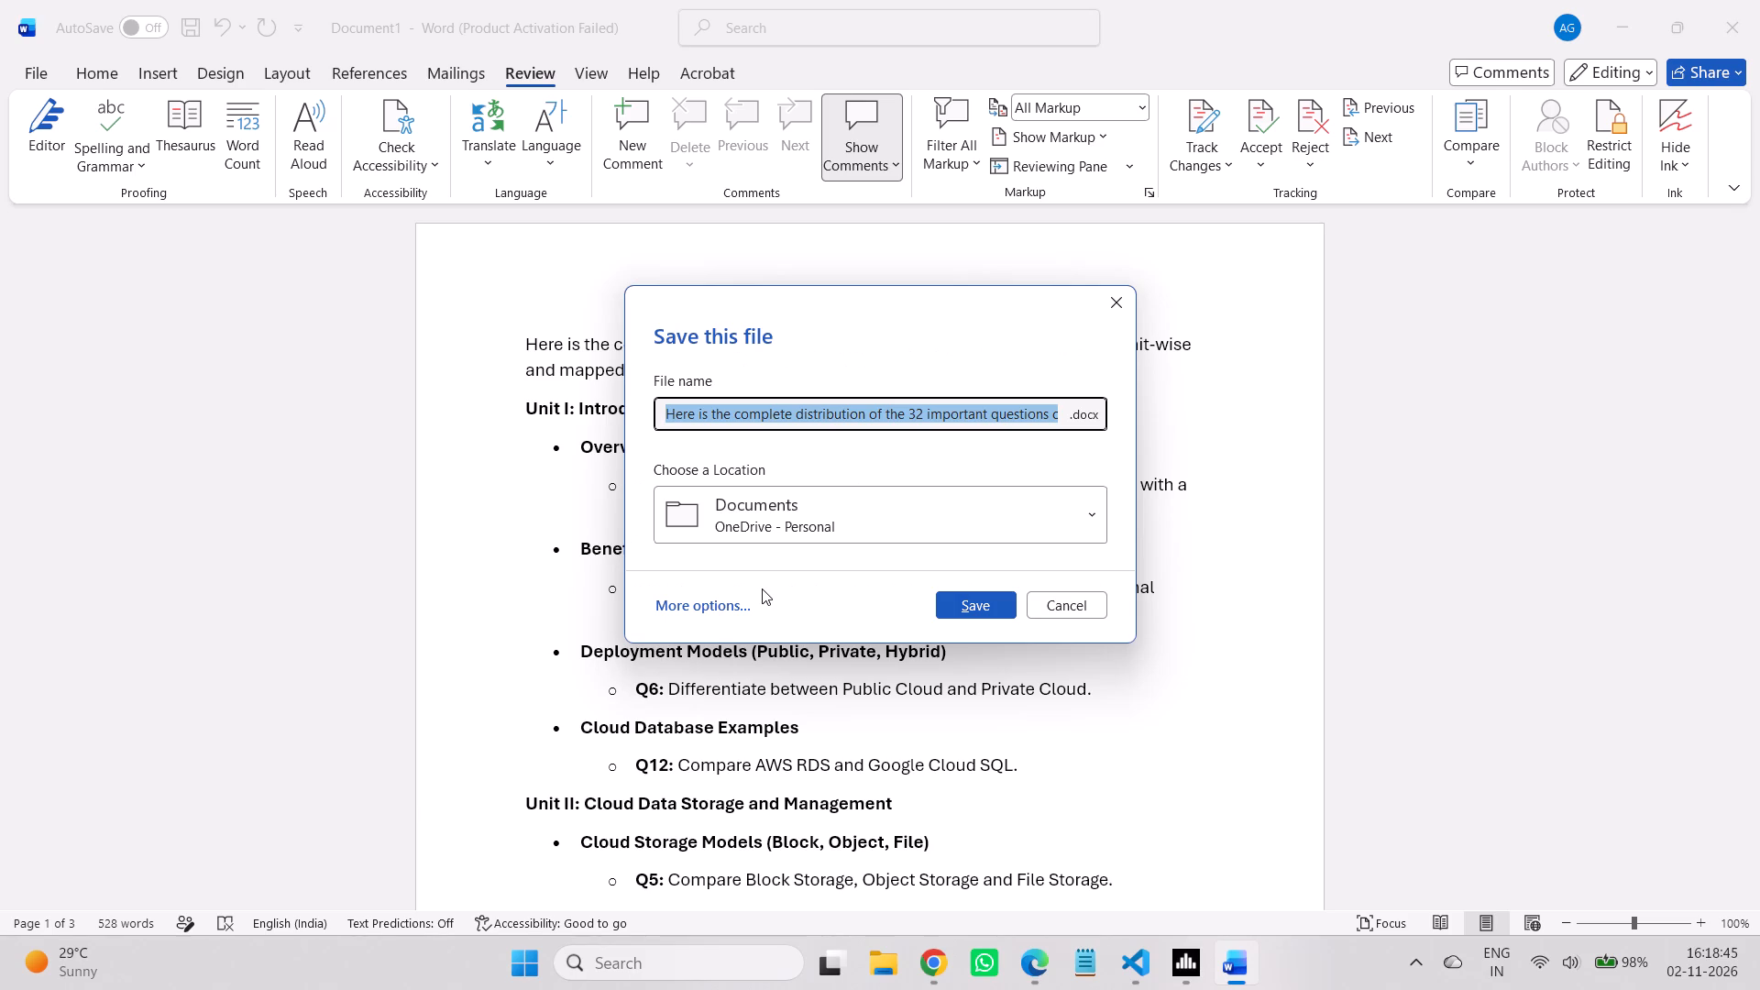
text(CD)
key(s)
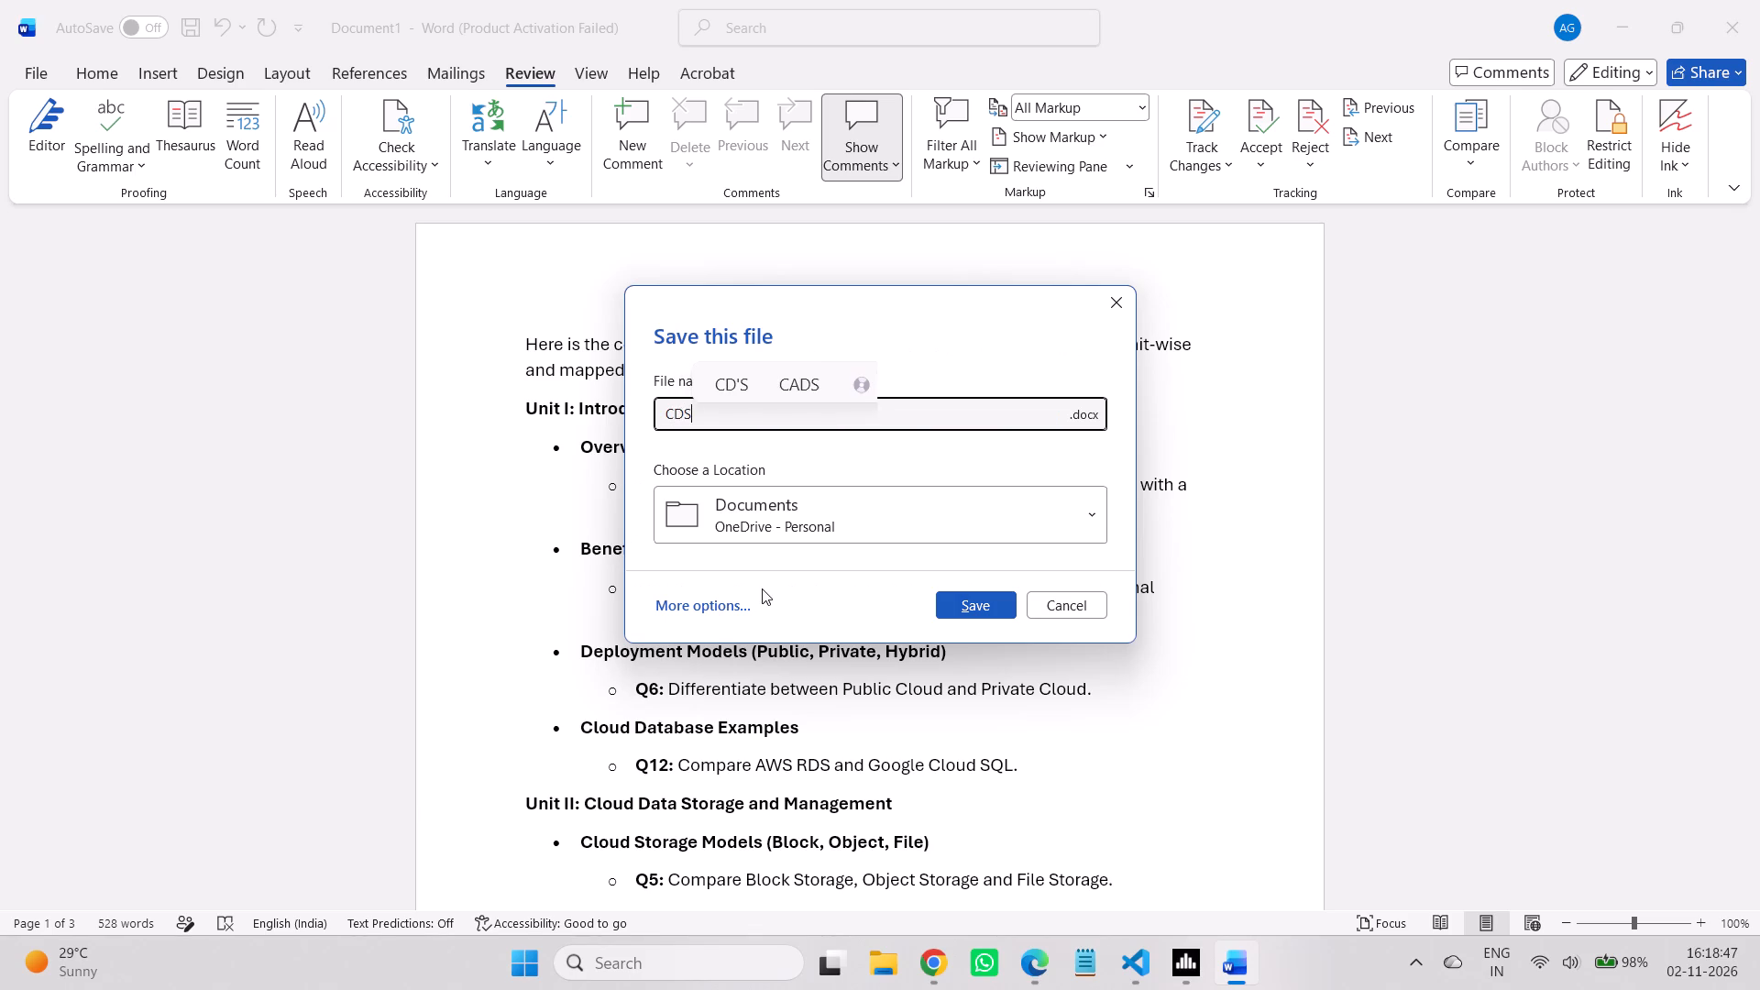
key(space)
key(q)
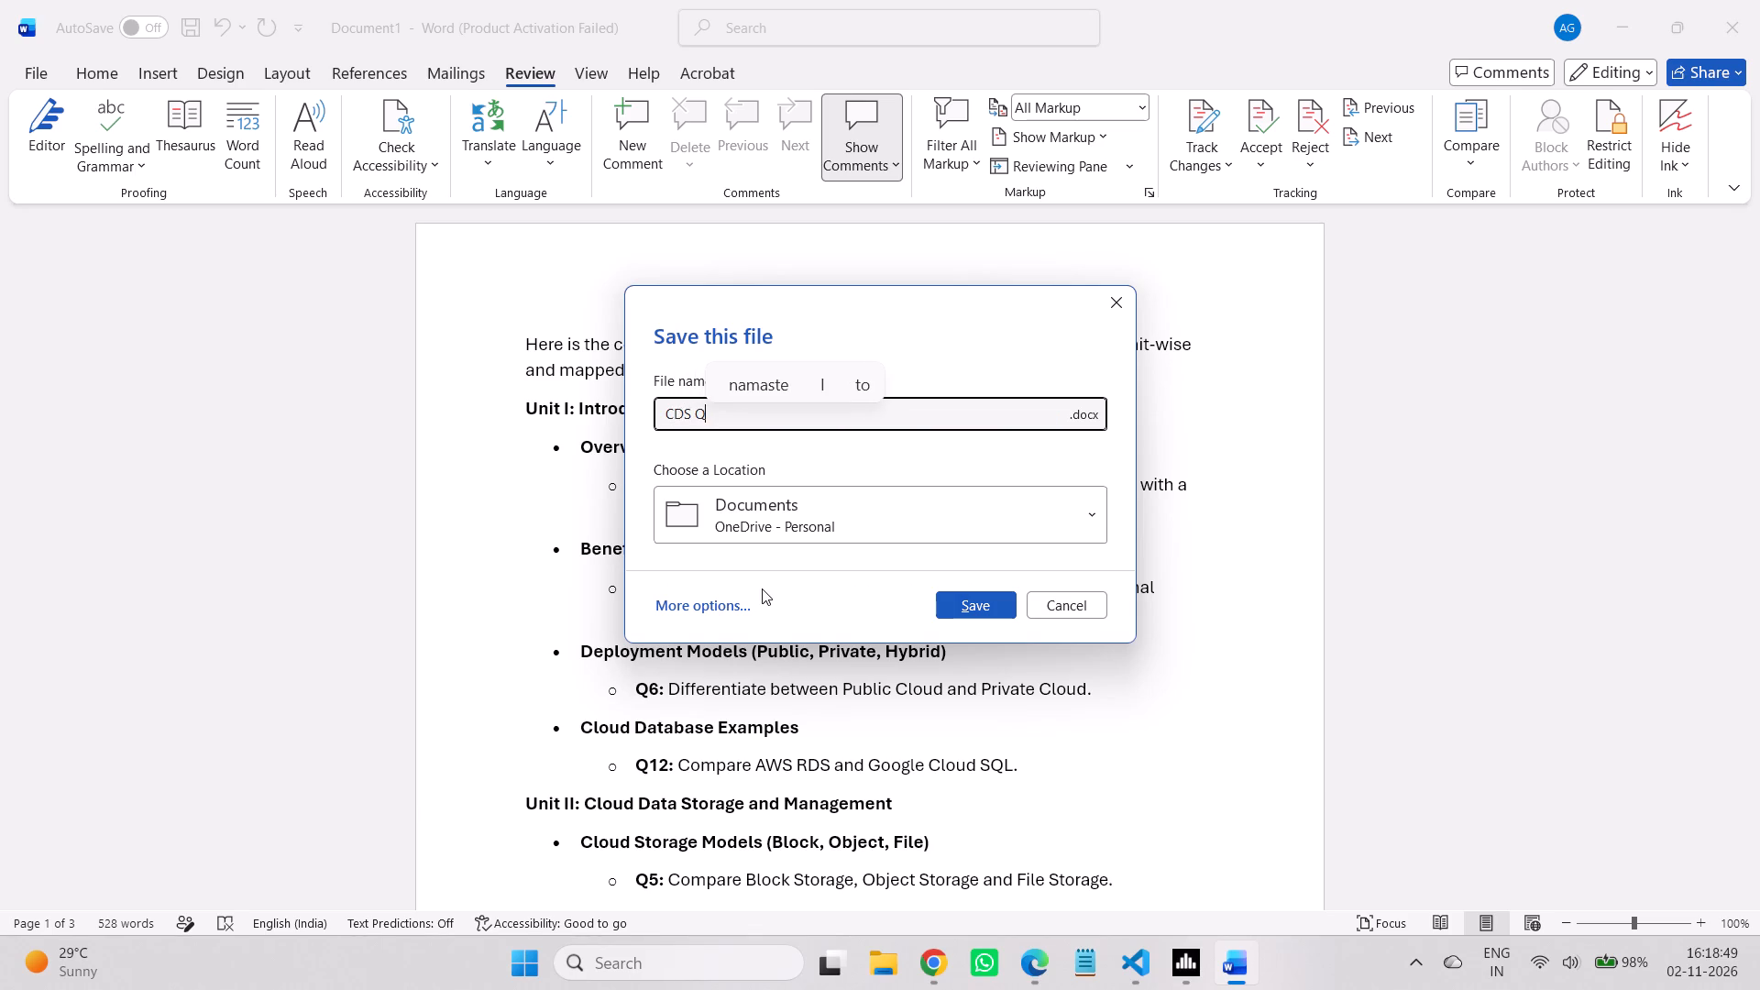
key(a)
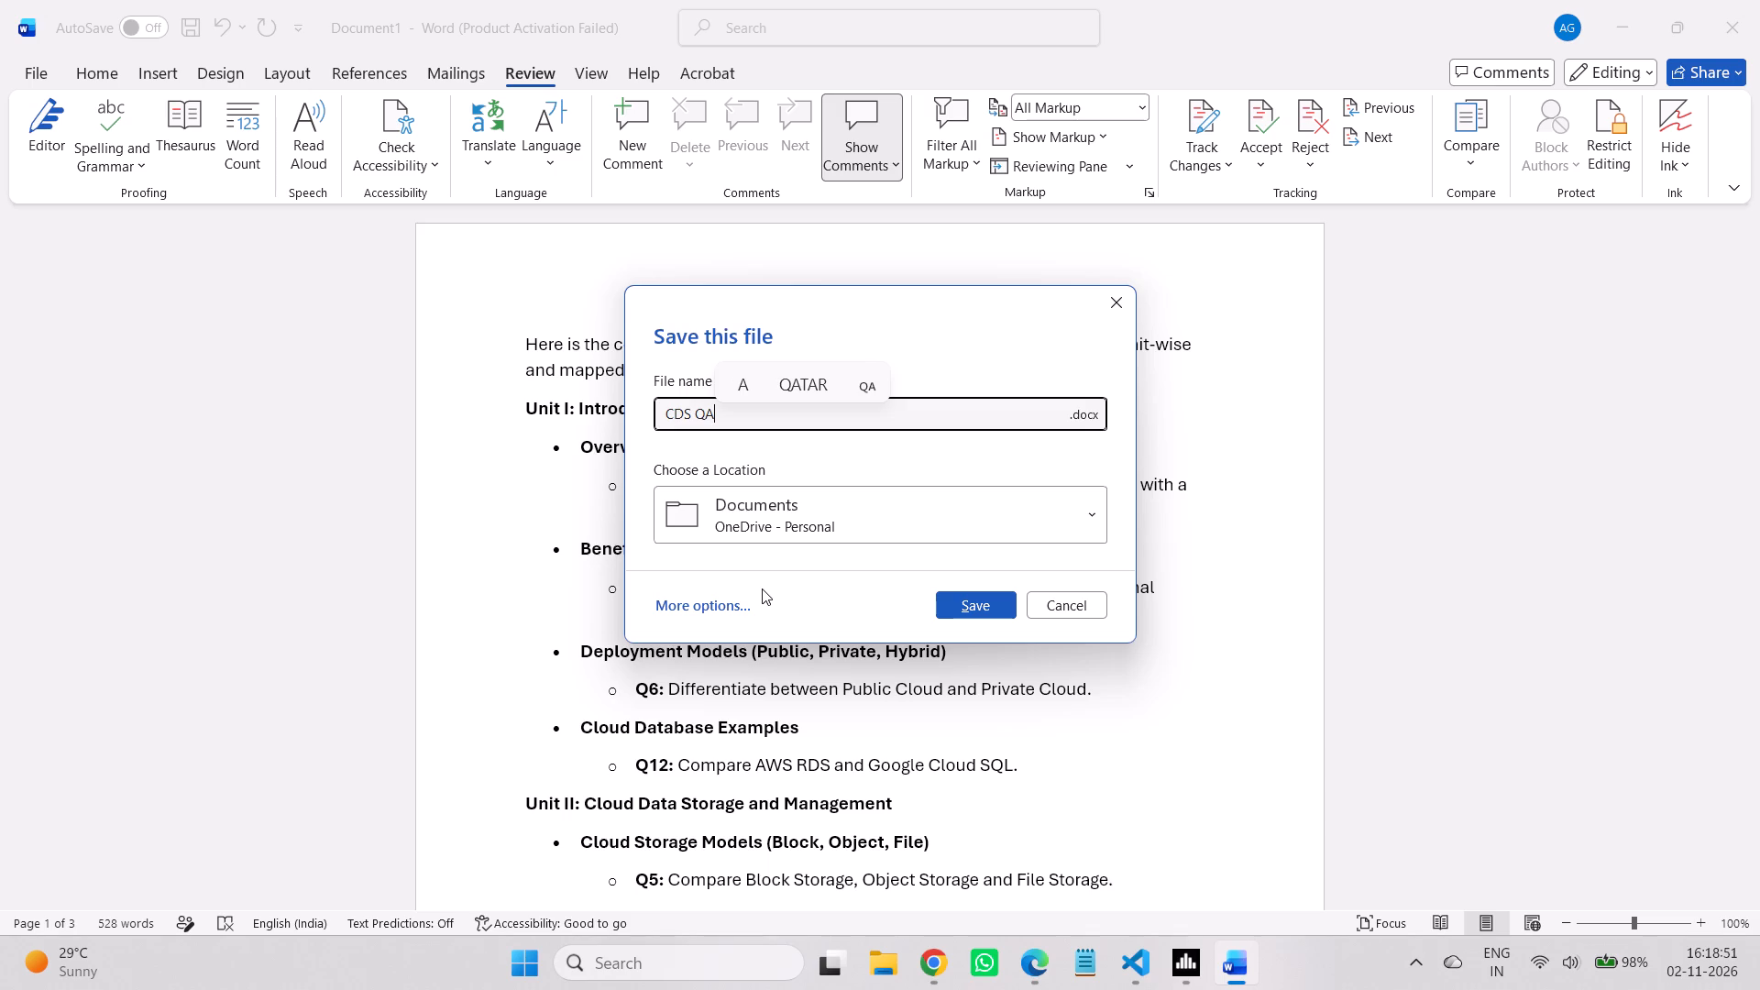
key(Return)
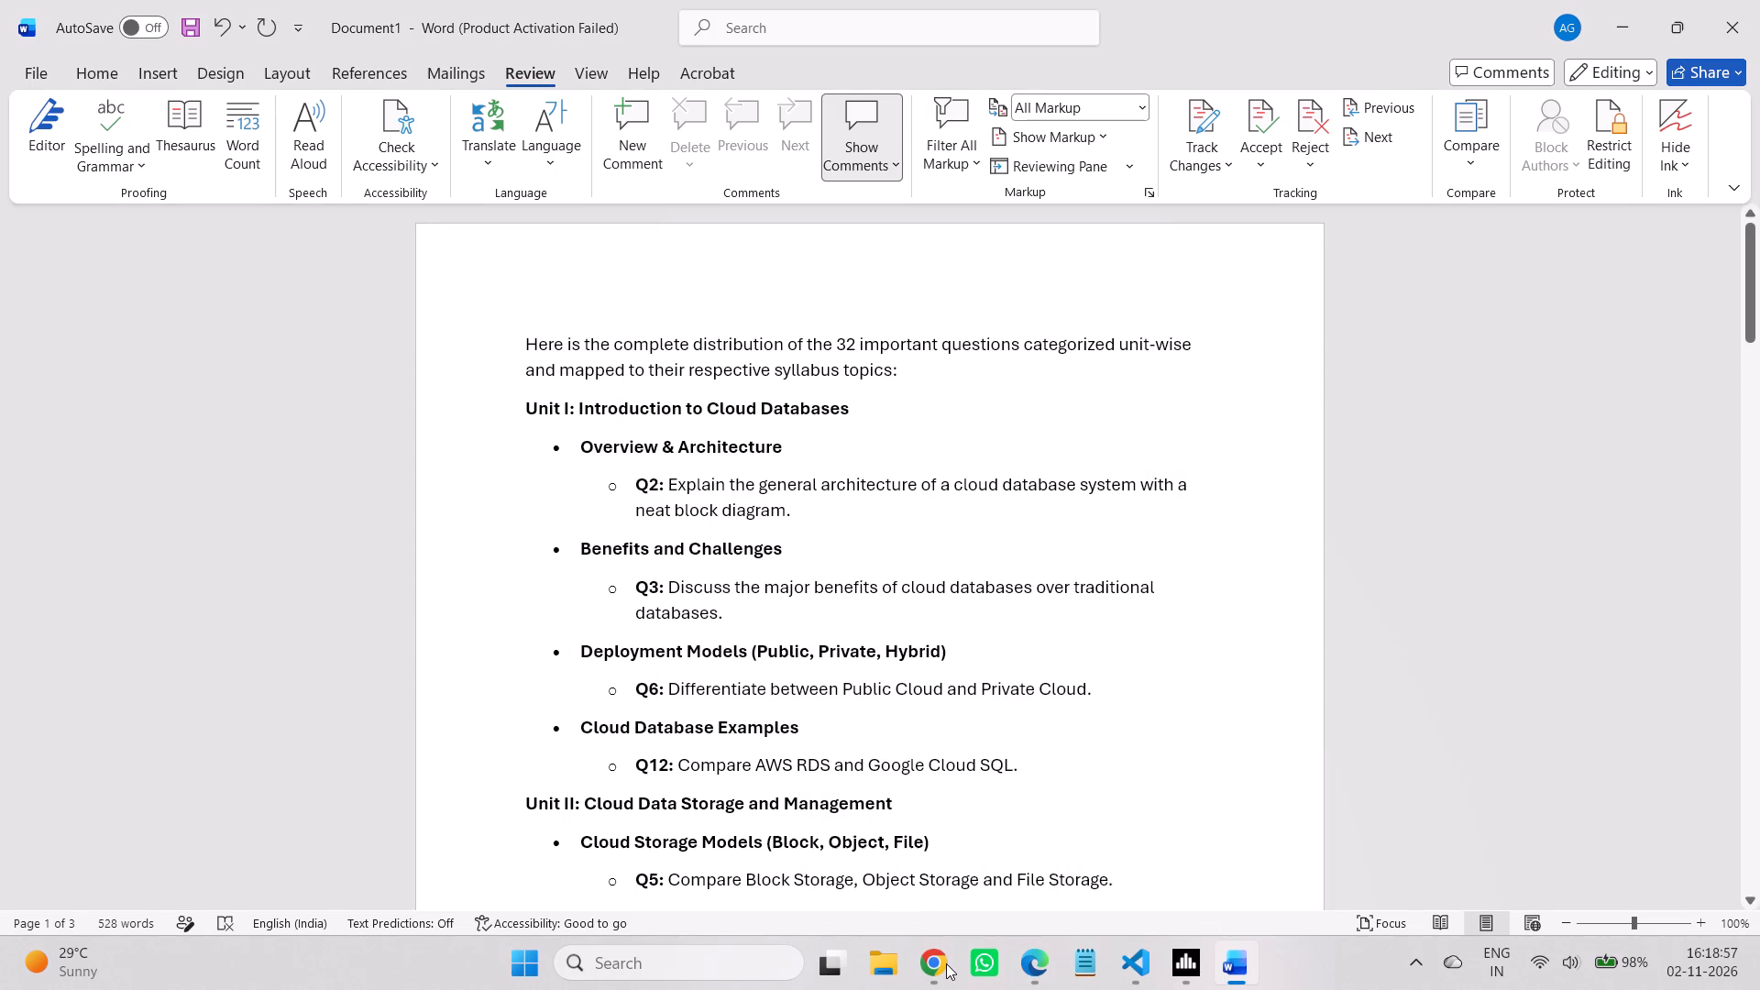
Switch to Edge, close the PAN Application PDF and dismiss the cloud database search in the syllabus PDF.
click(895, 959)
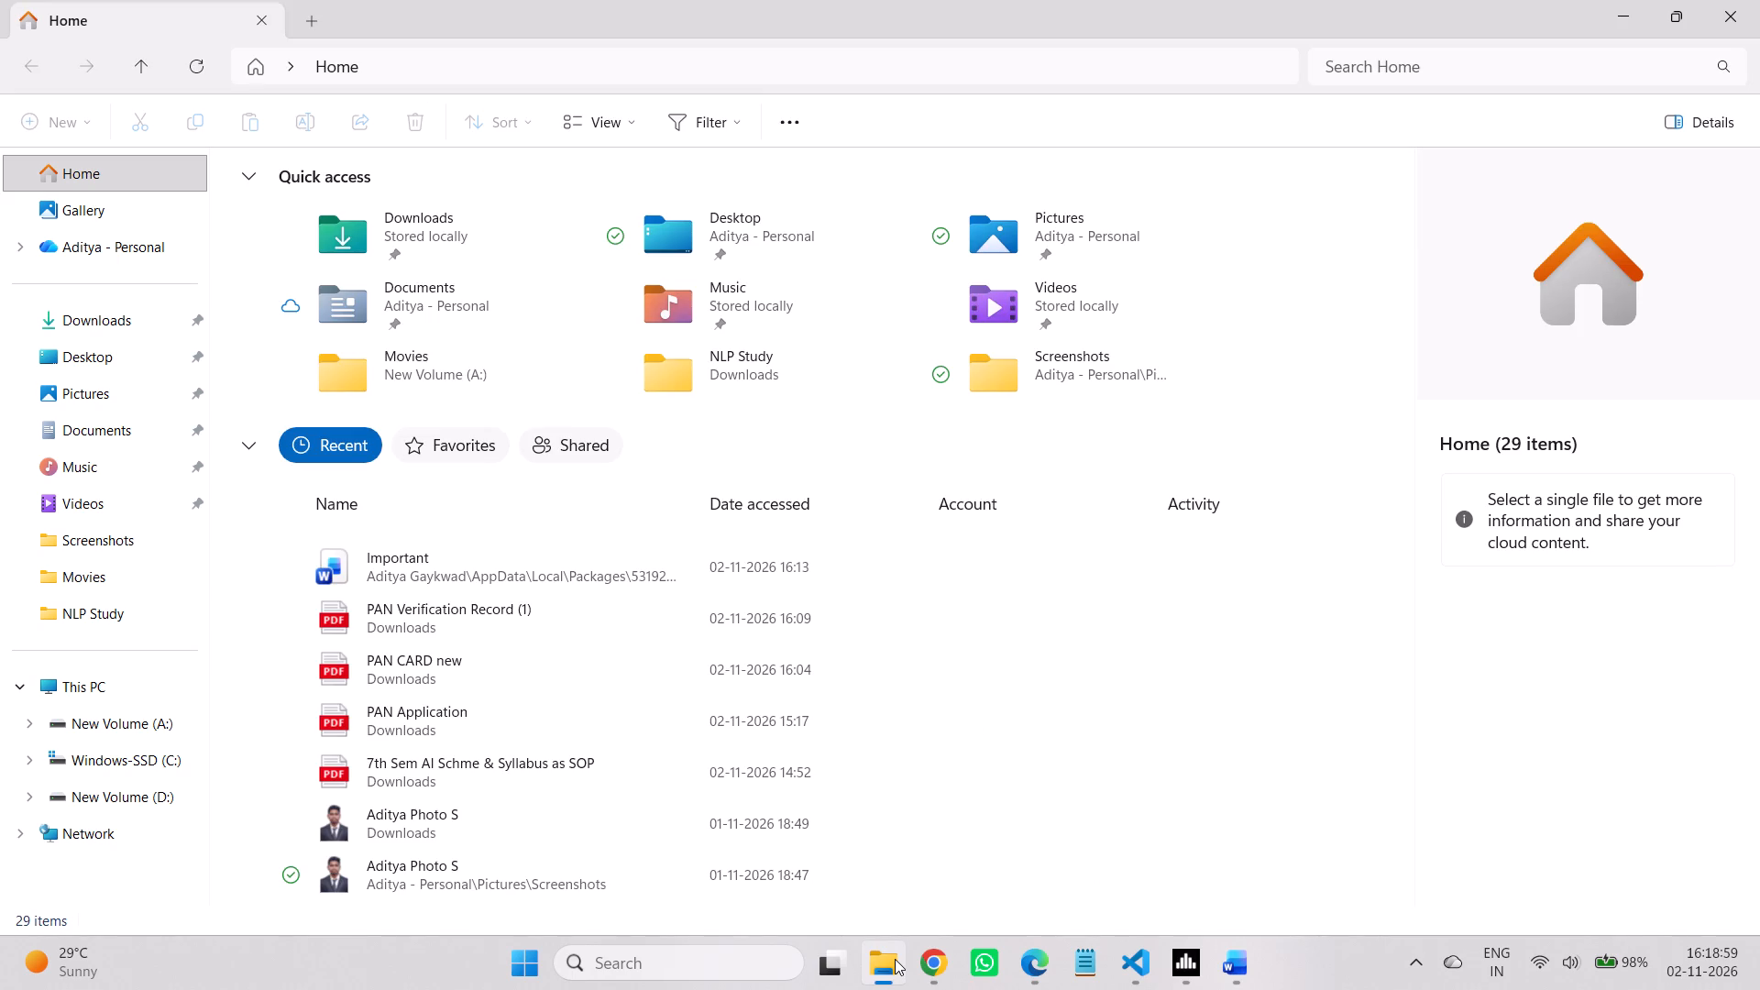
click(1037, 959)
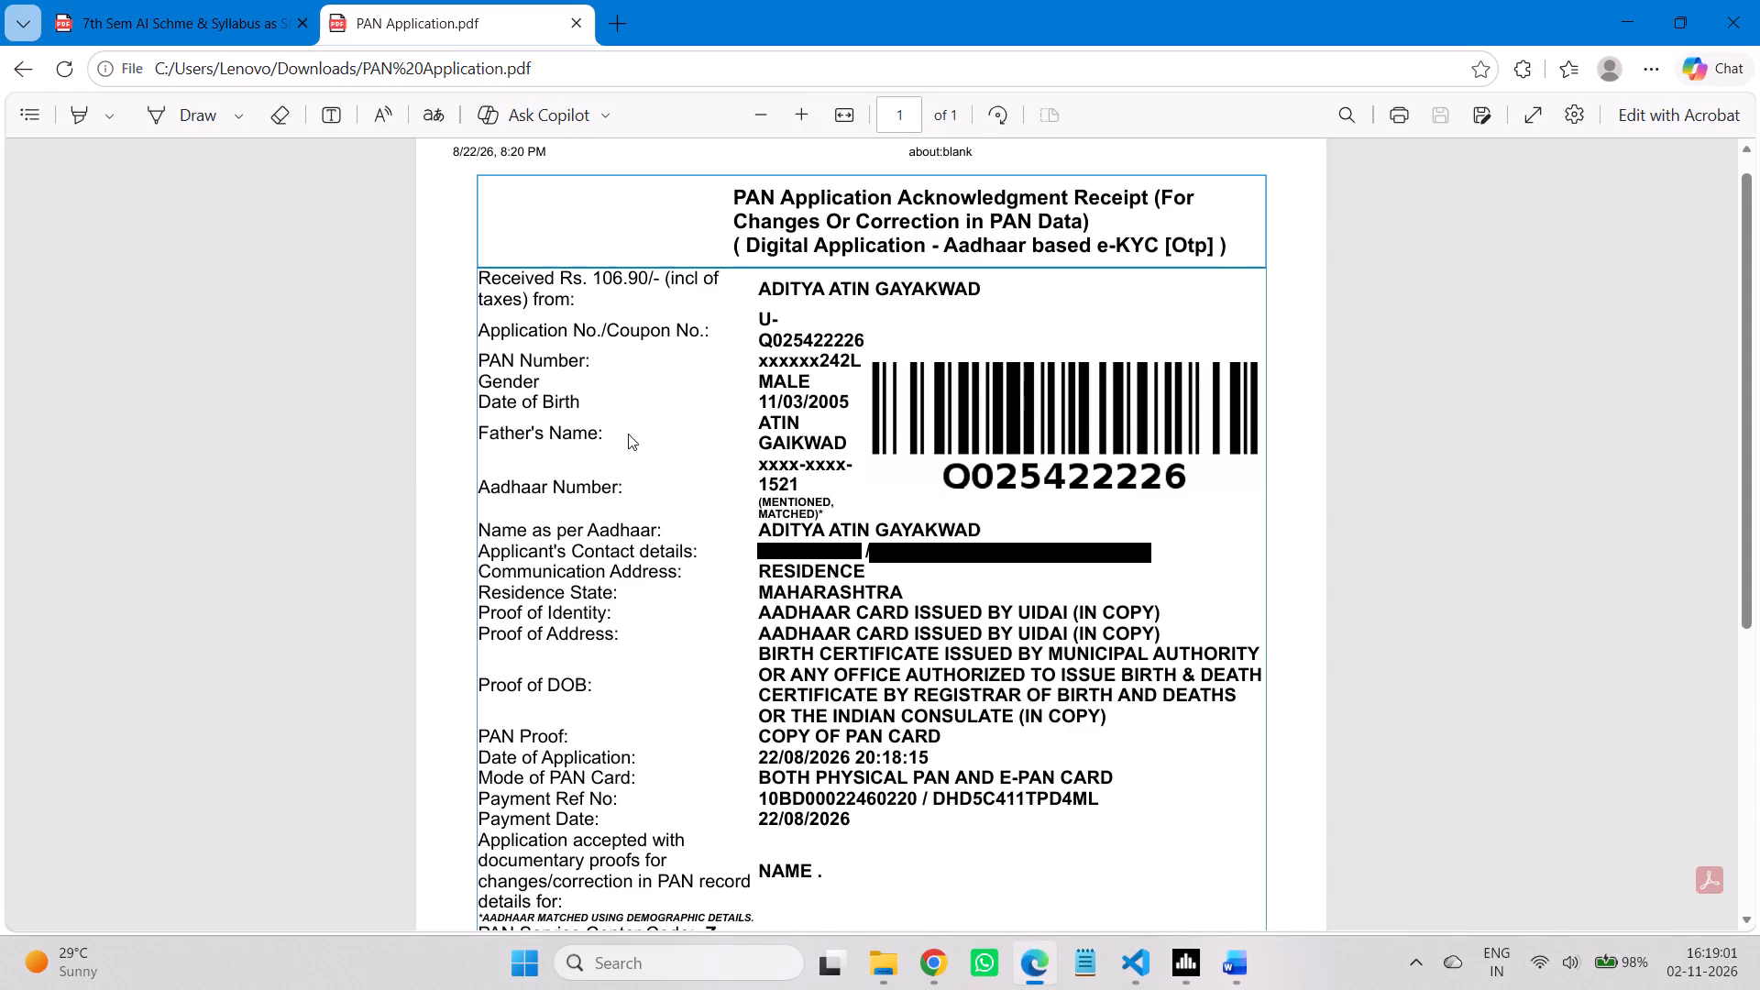
click(575, 27)
click(933, 289)
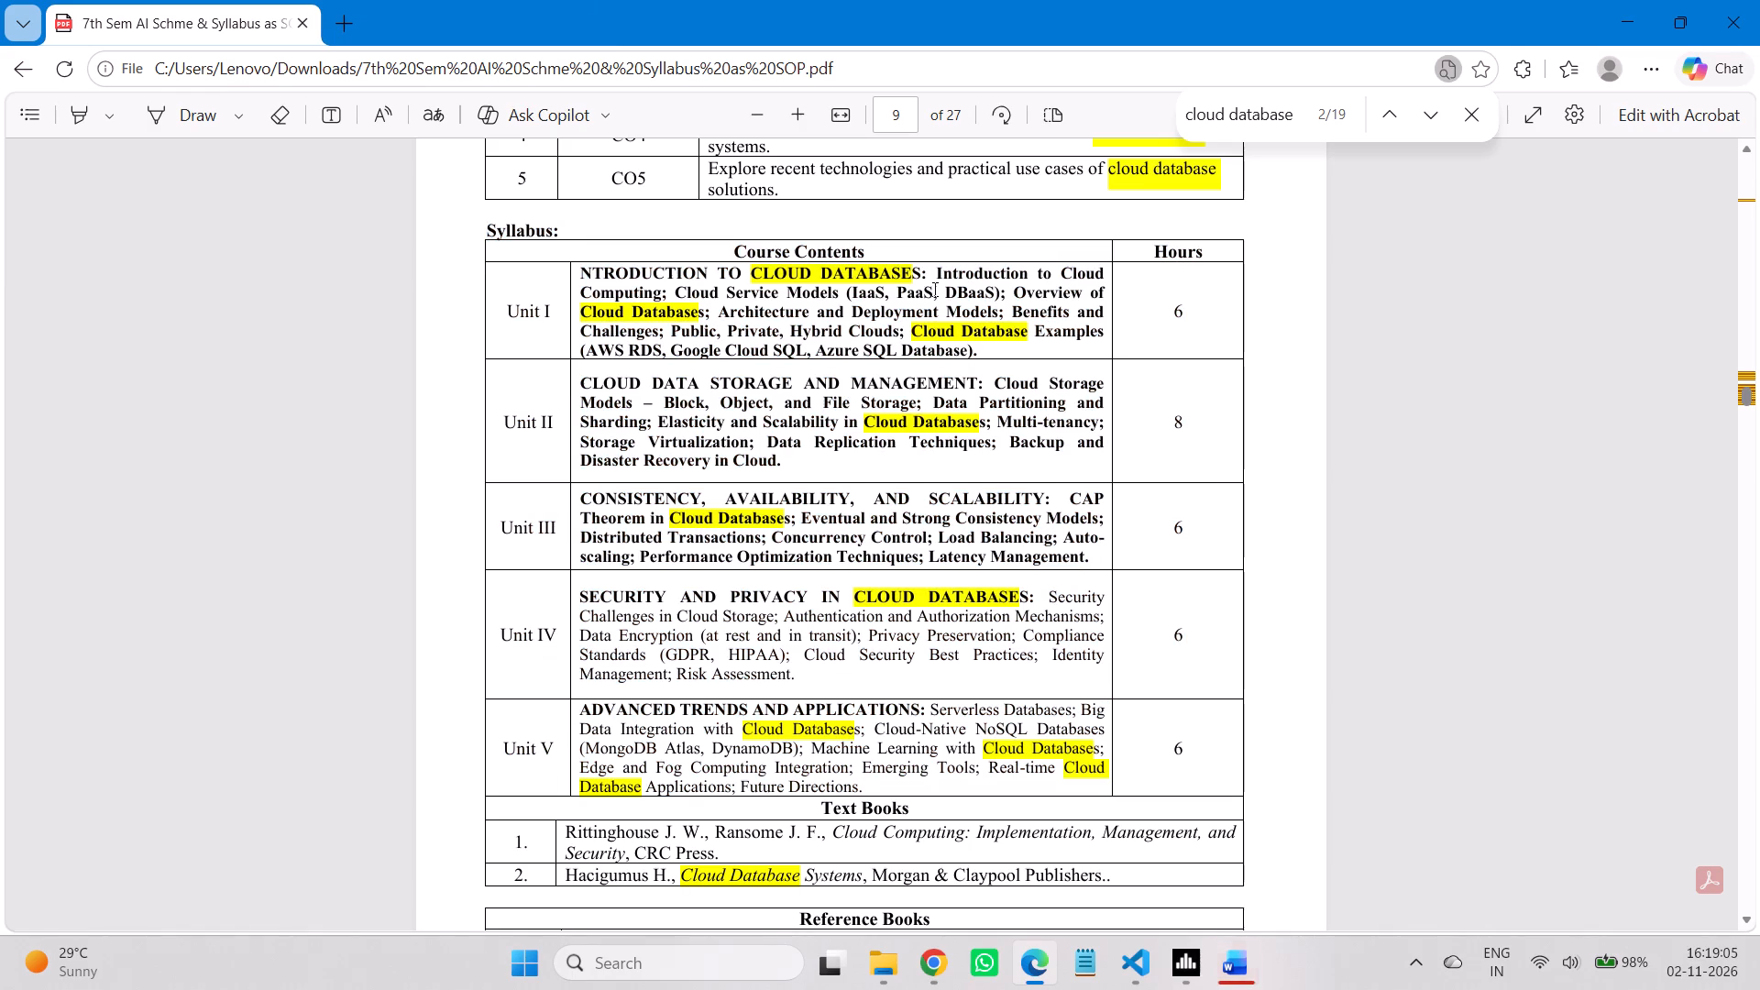
click(1458, 123)
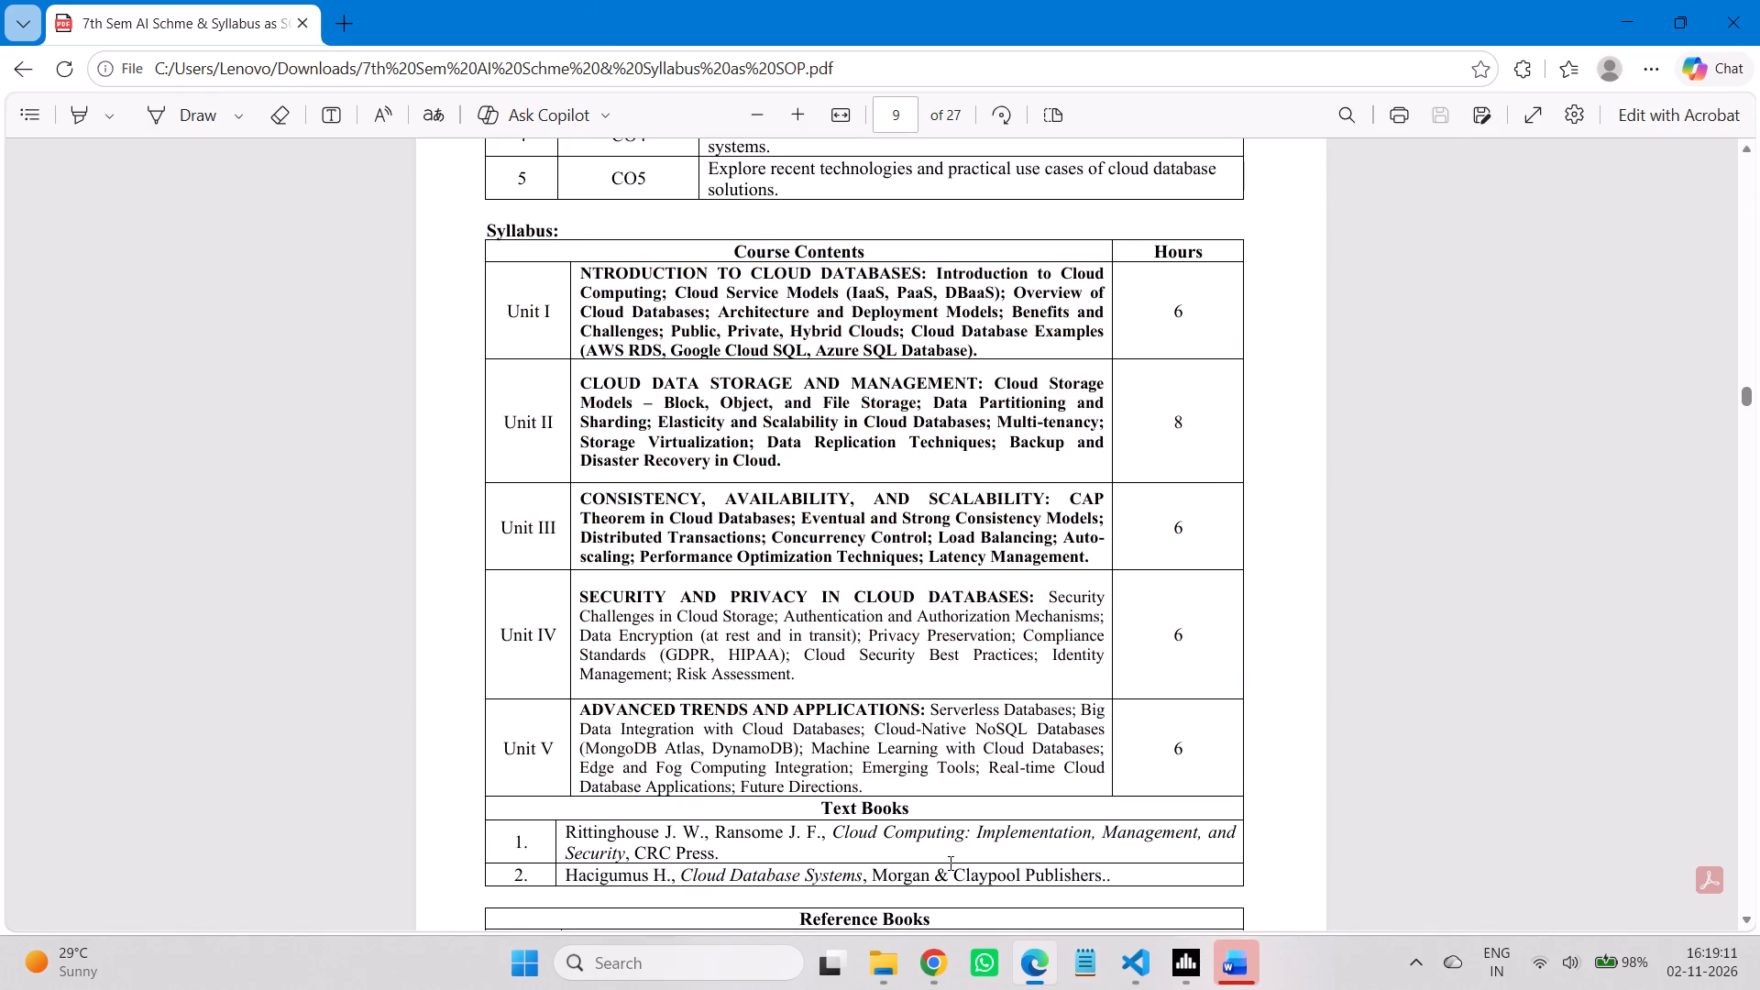
Switch back to the question document in Word.
click(1243, 969)
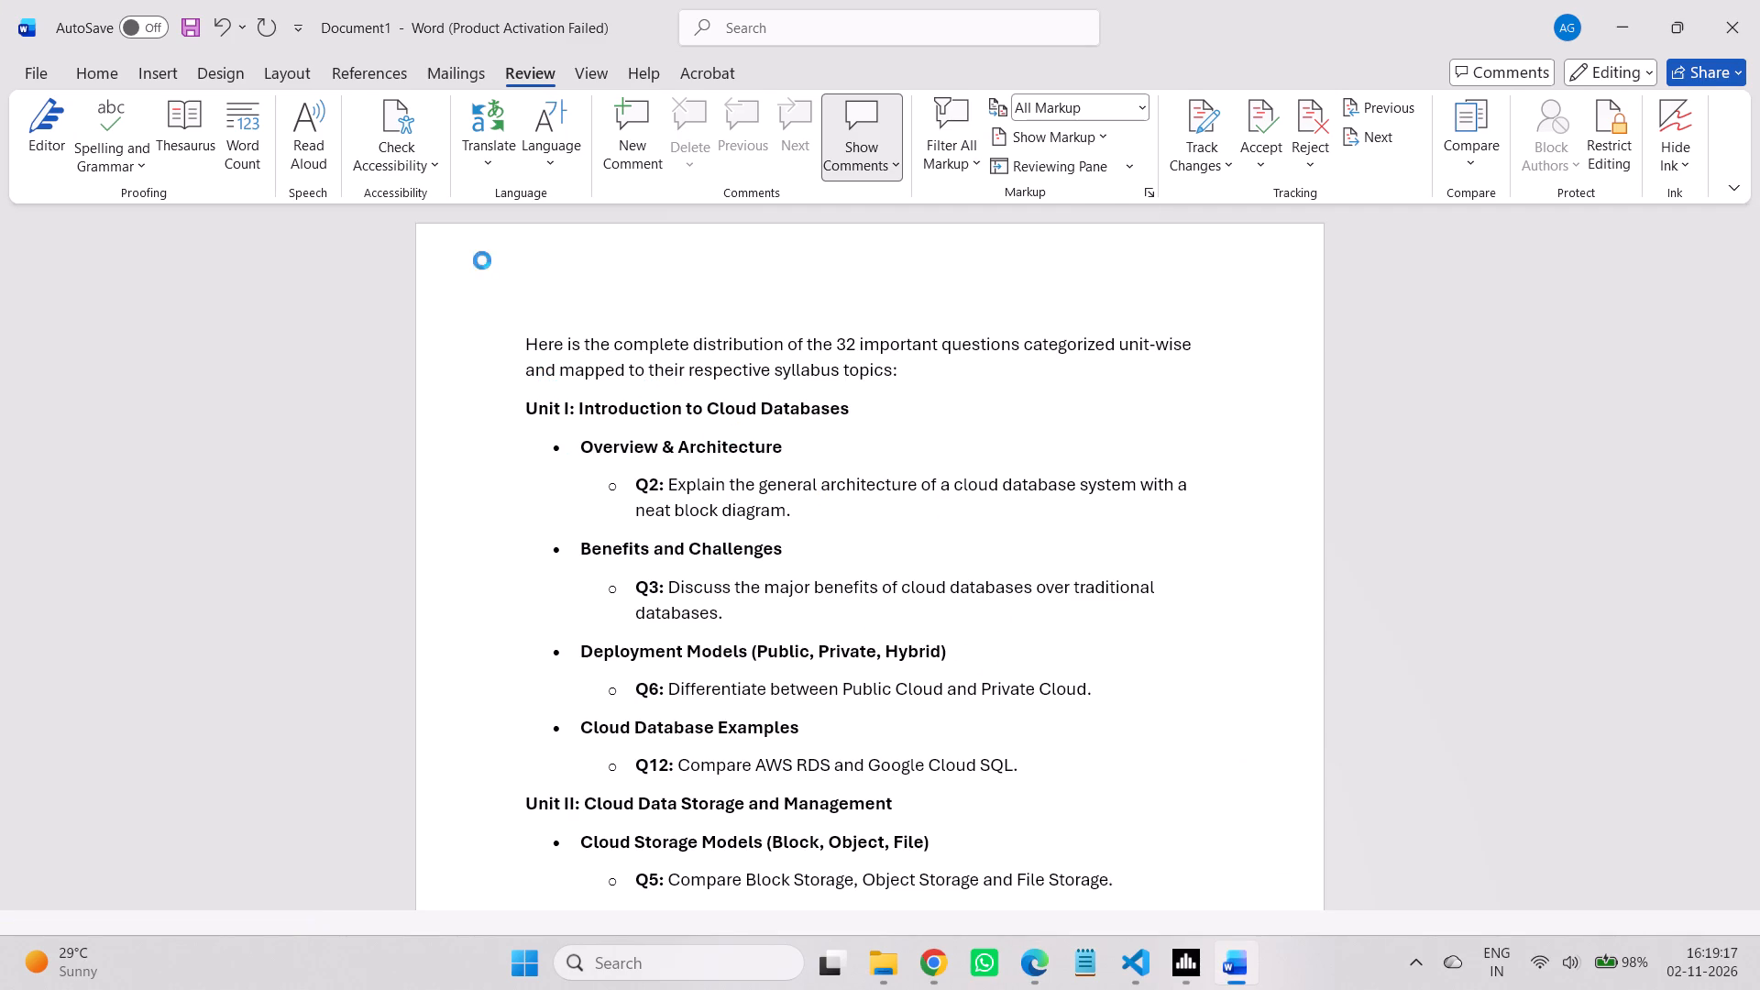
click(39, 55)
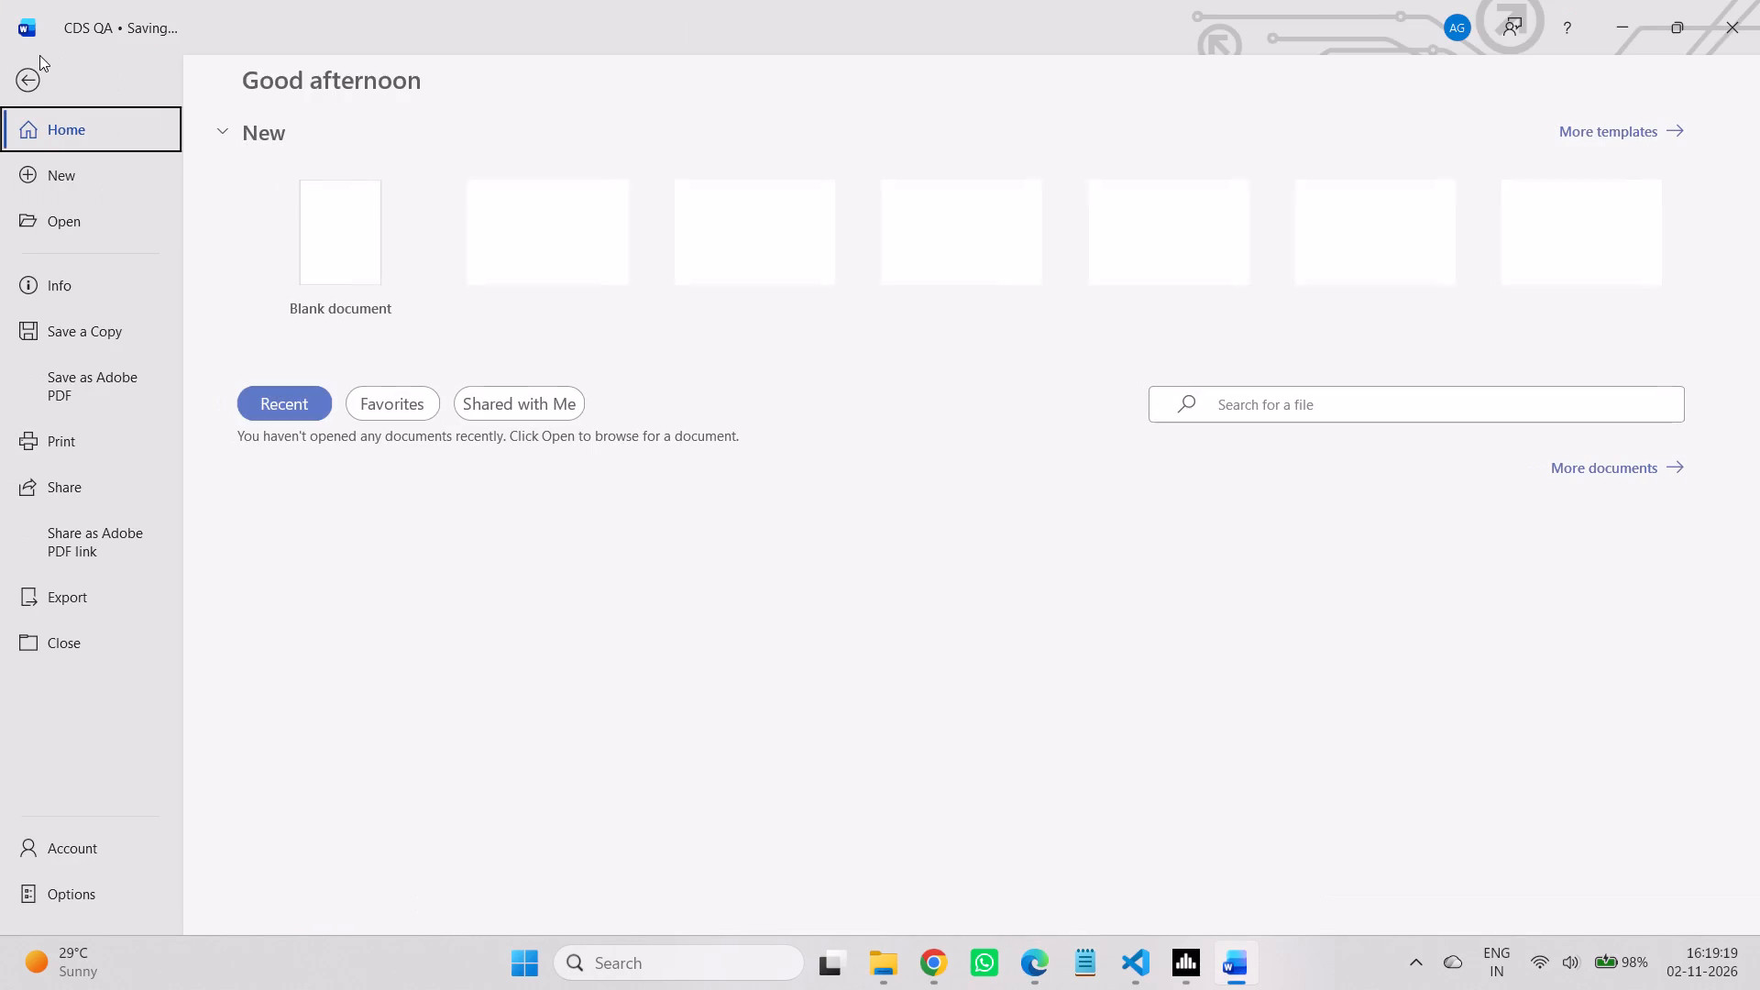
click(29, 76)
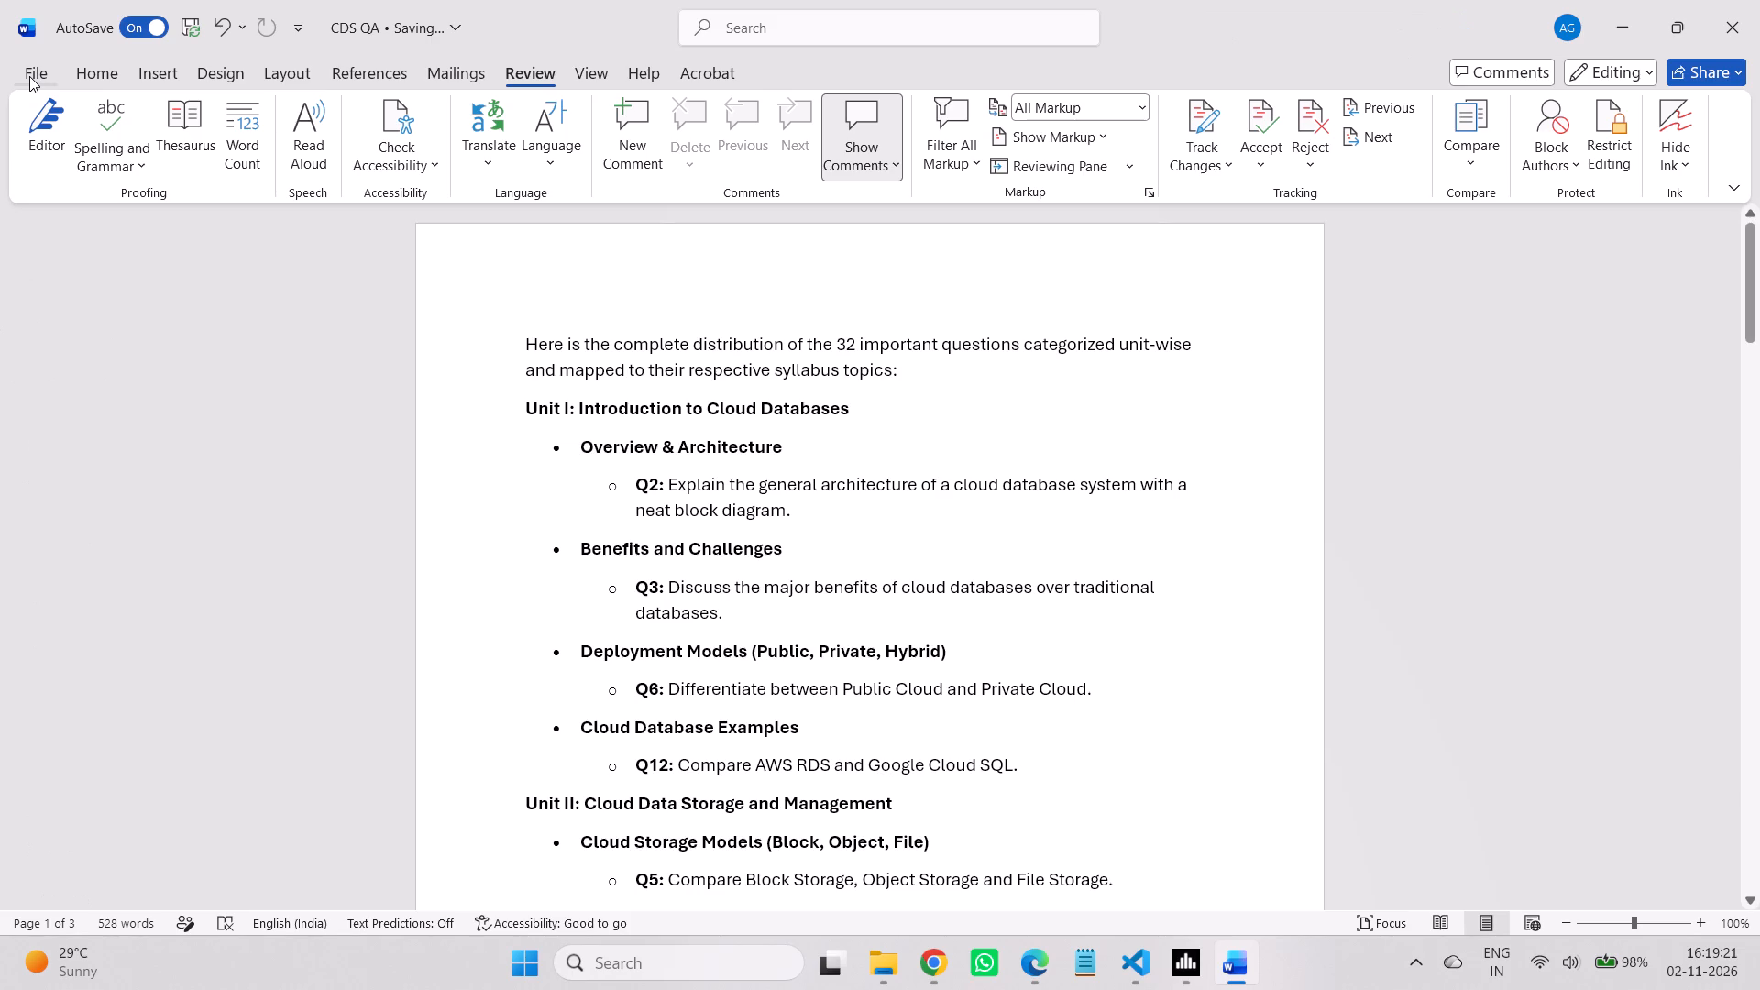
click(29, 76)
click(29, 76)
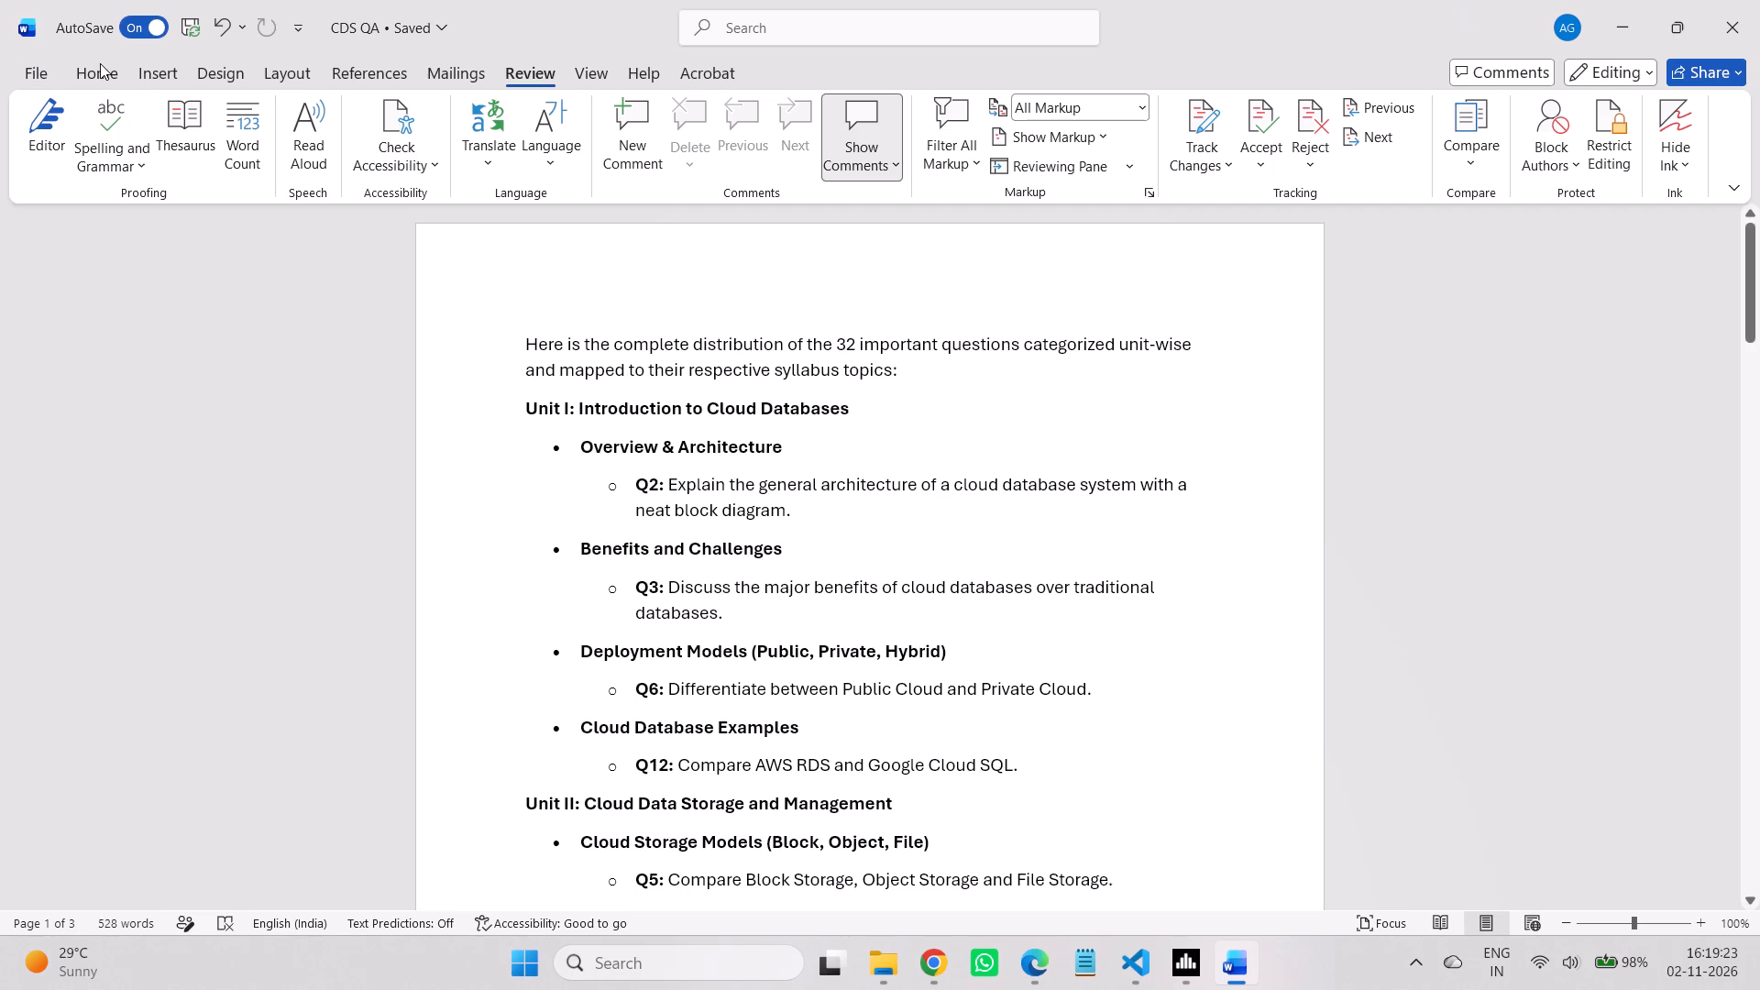
Set all the text, from the introductory sentence through Q32, in Times New Roman.
click(100, 63)
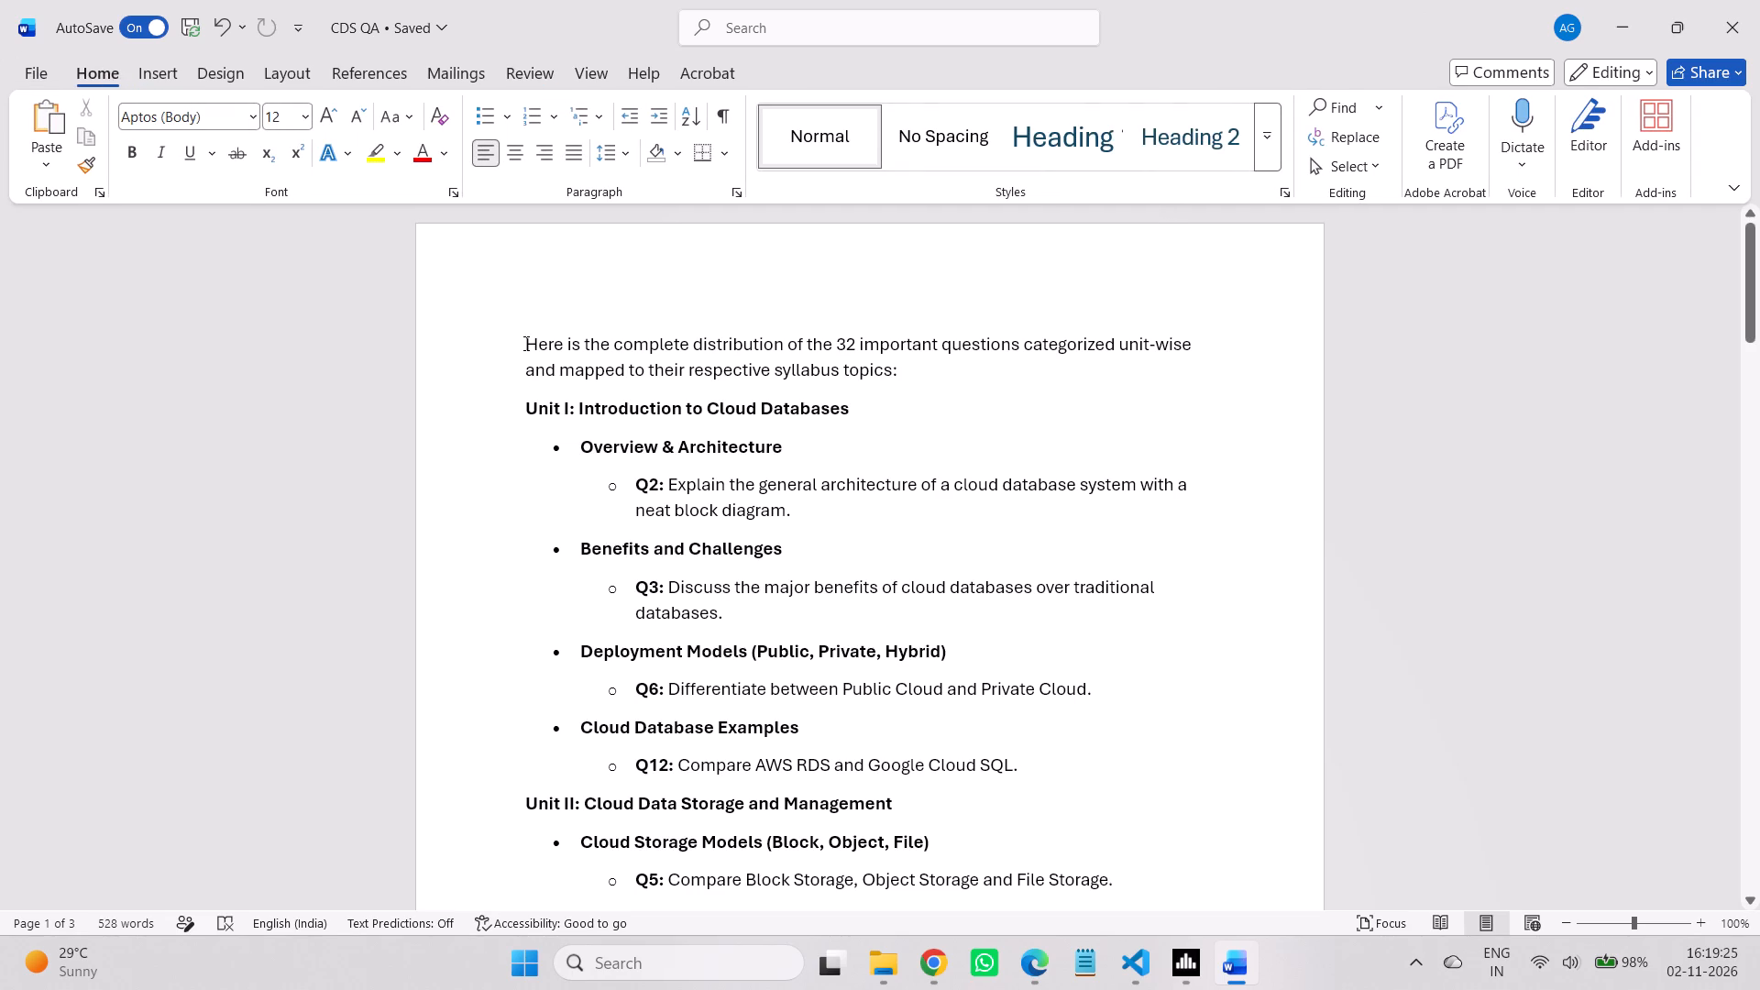
drag(524, 341, 525, 341)
drag(525, 341, 831, 896)
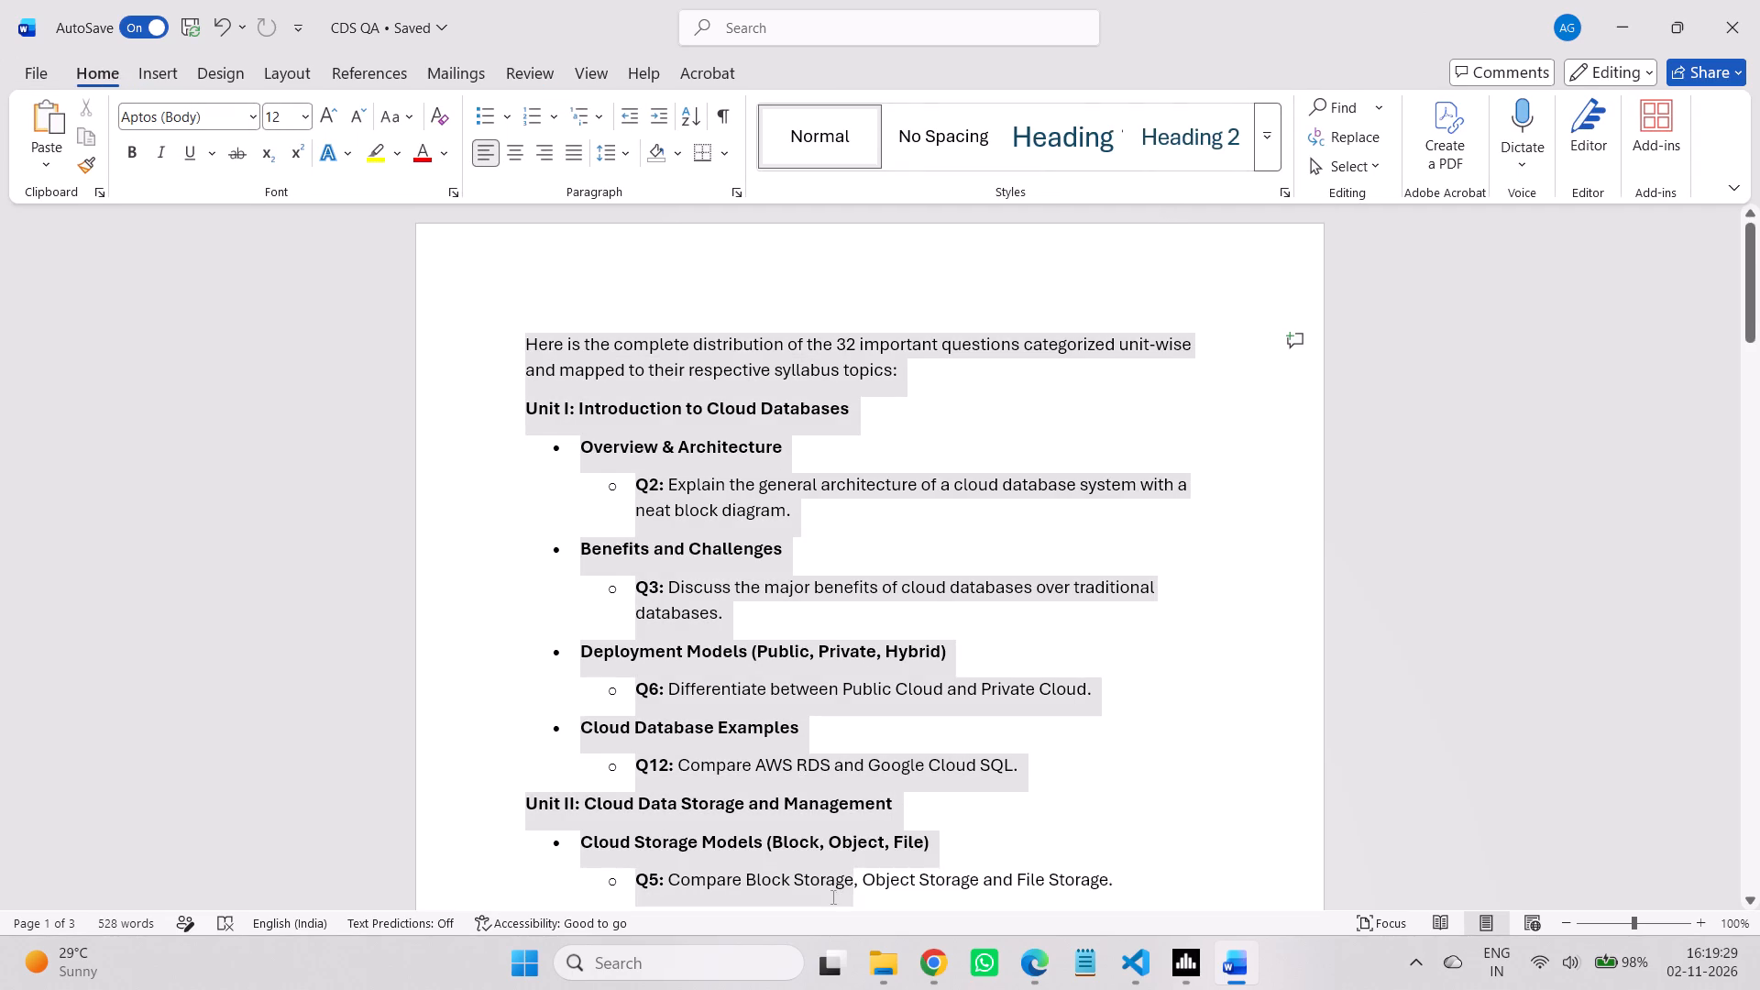
drag(831, 896, 832, 920)
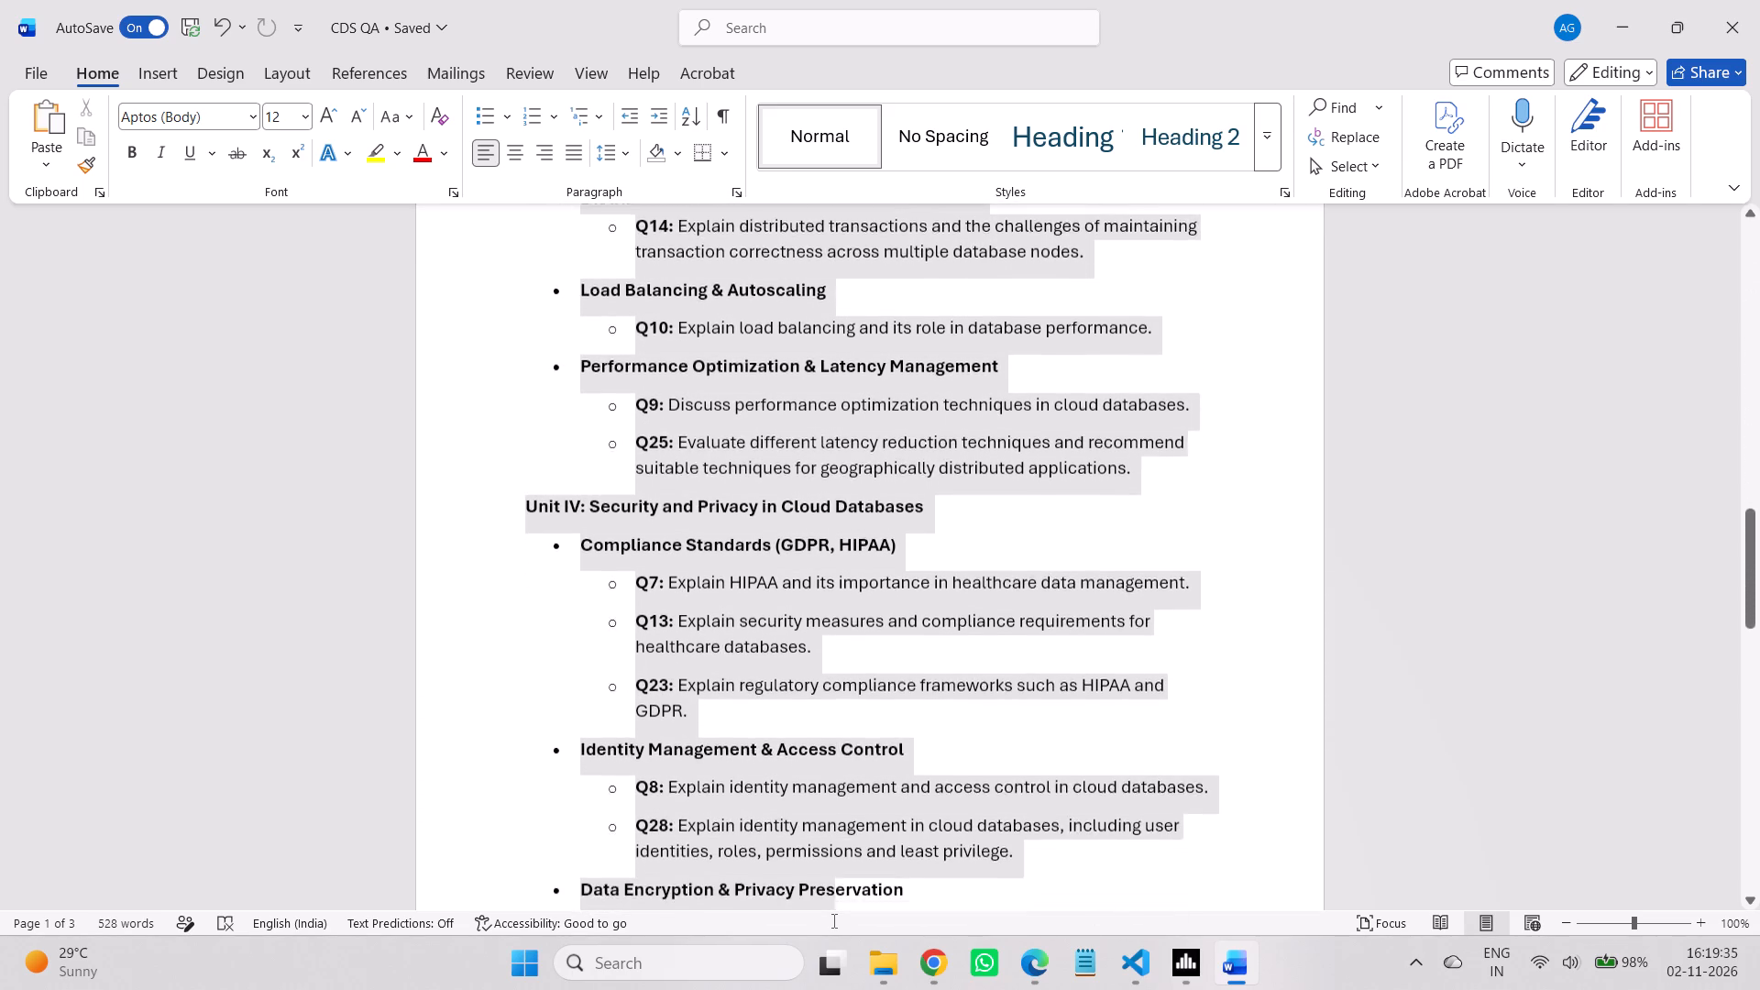
drag(832, 920, 1035, 916)
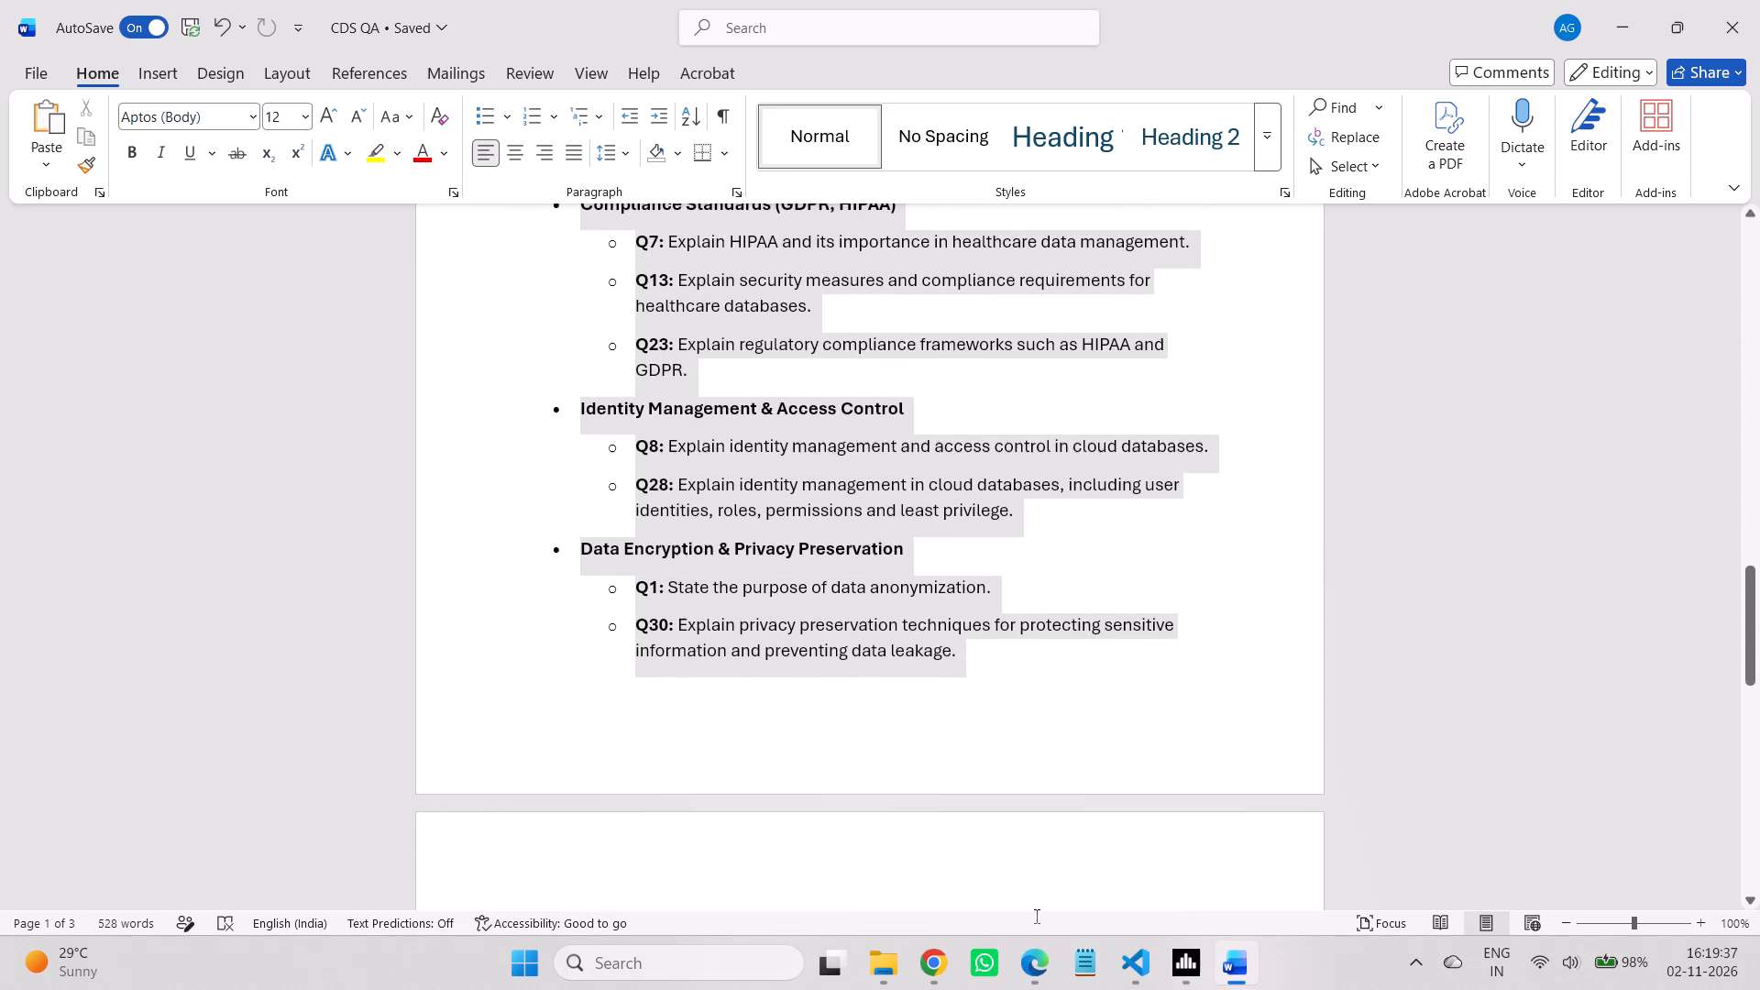
drag(1035, 916, 843, 505)
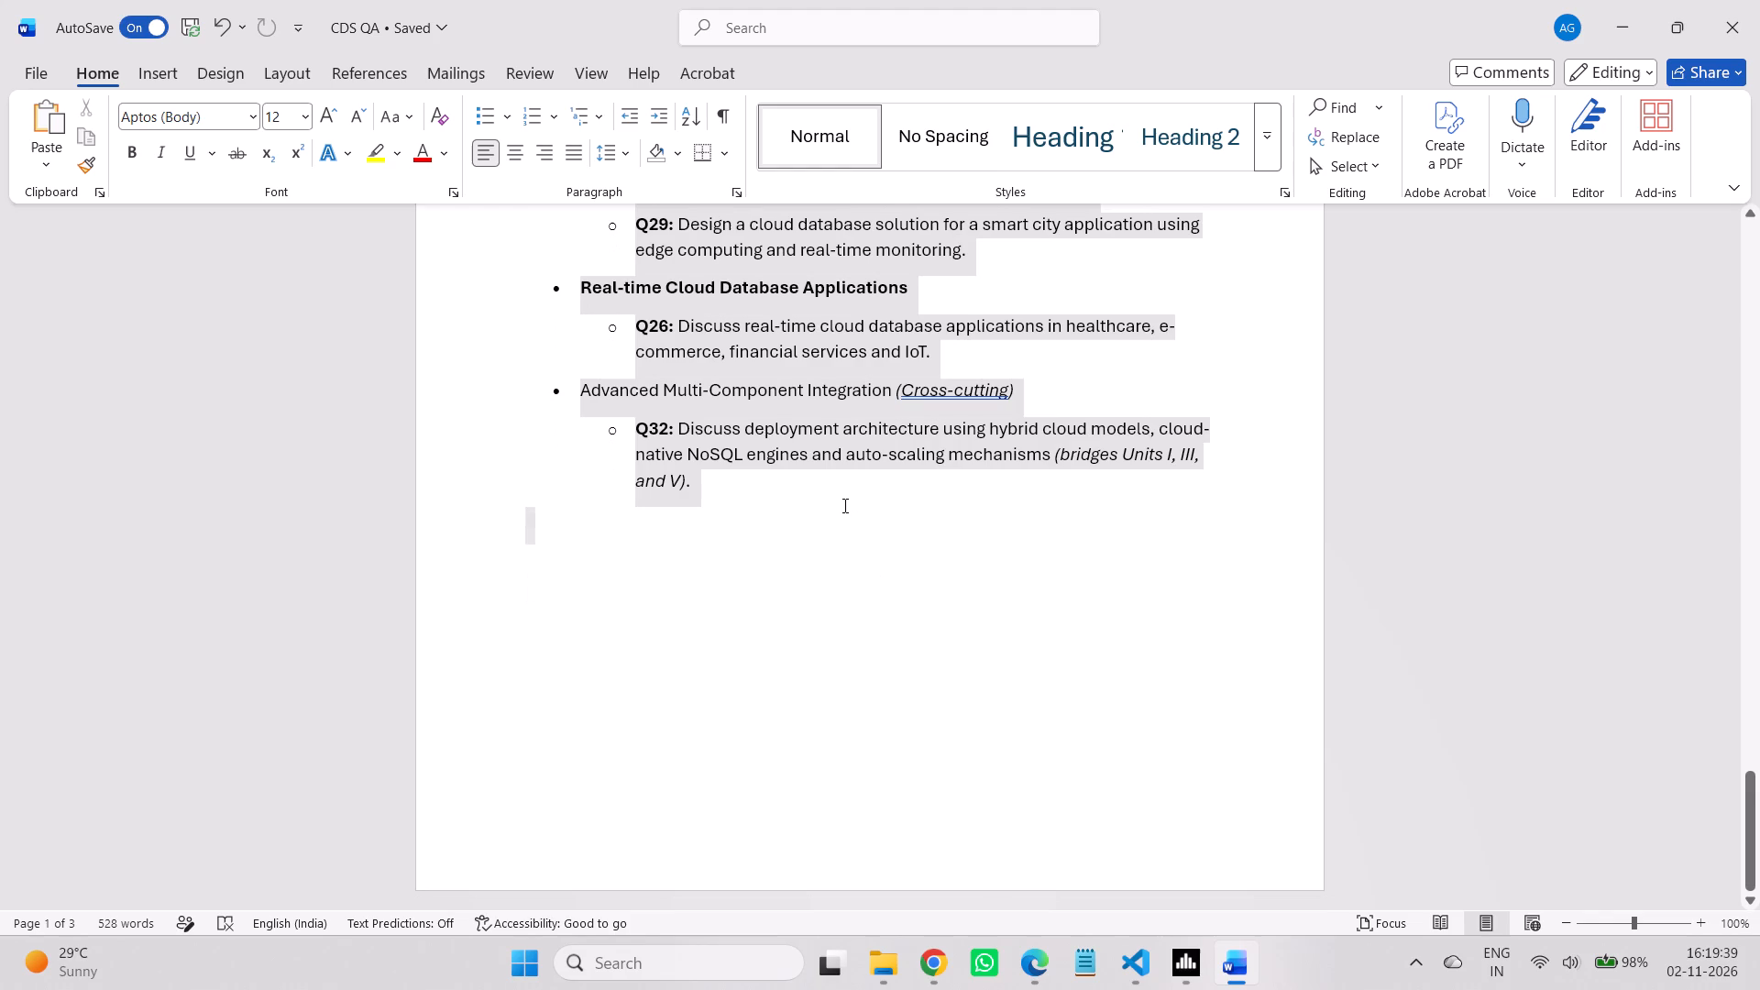
drag(843, 505, 842, 504)
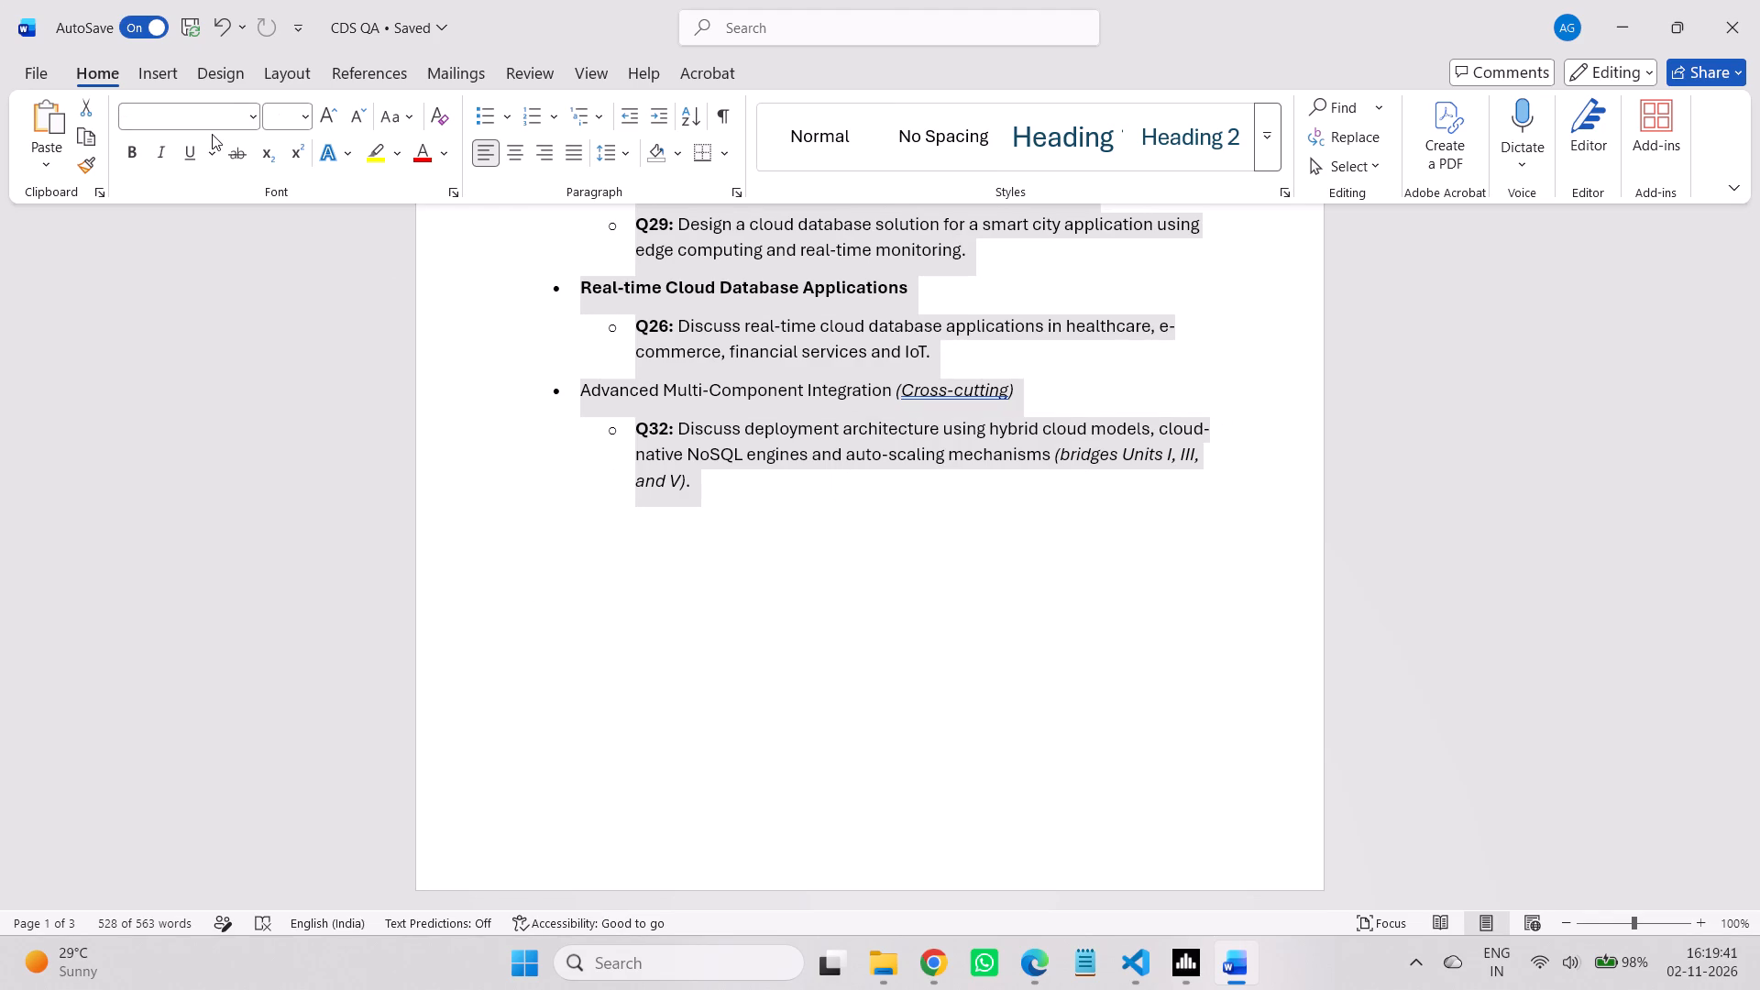
click(212, 102)
click(213, 118)
key(t)
key(Return)
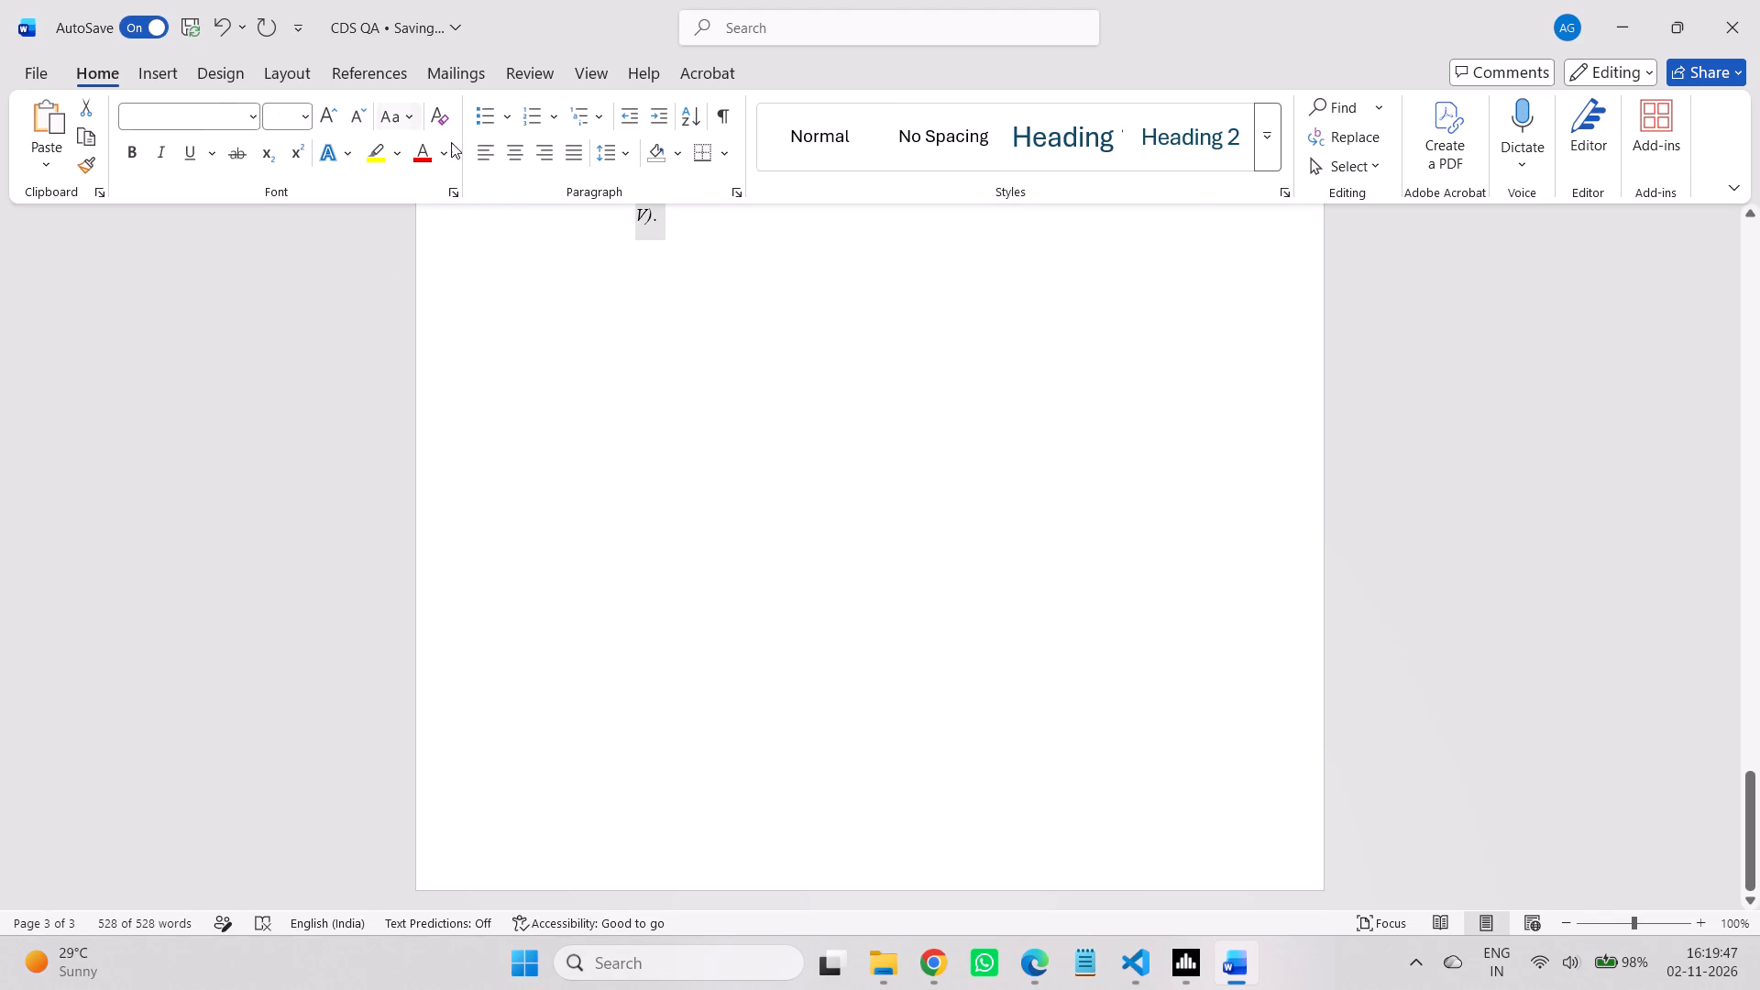
Justify the selected document text and set its line spacing to 1.5.
click(569, 152)
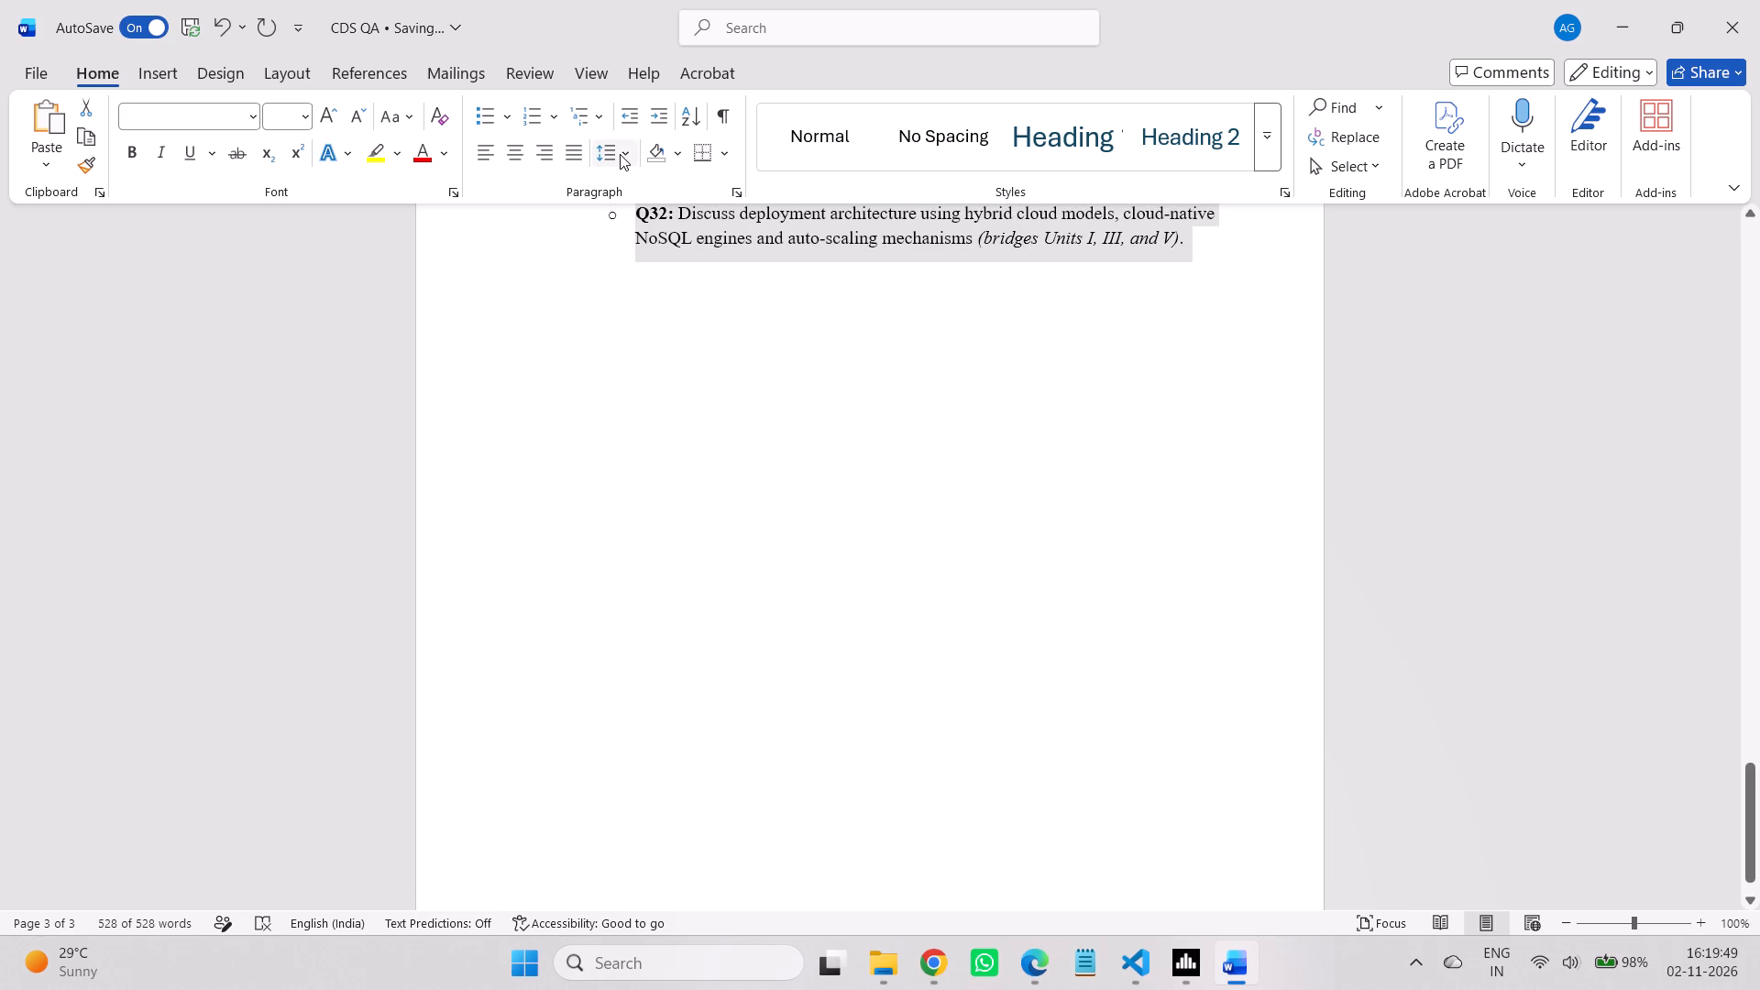
click(620, 154)
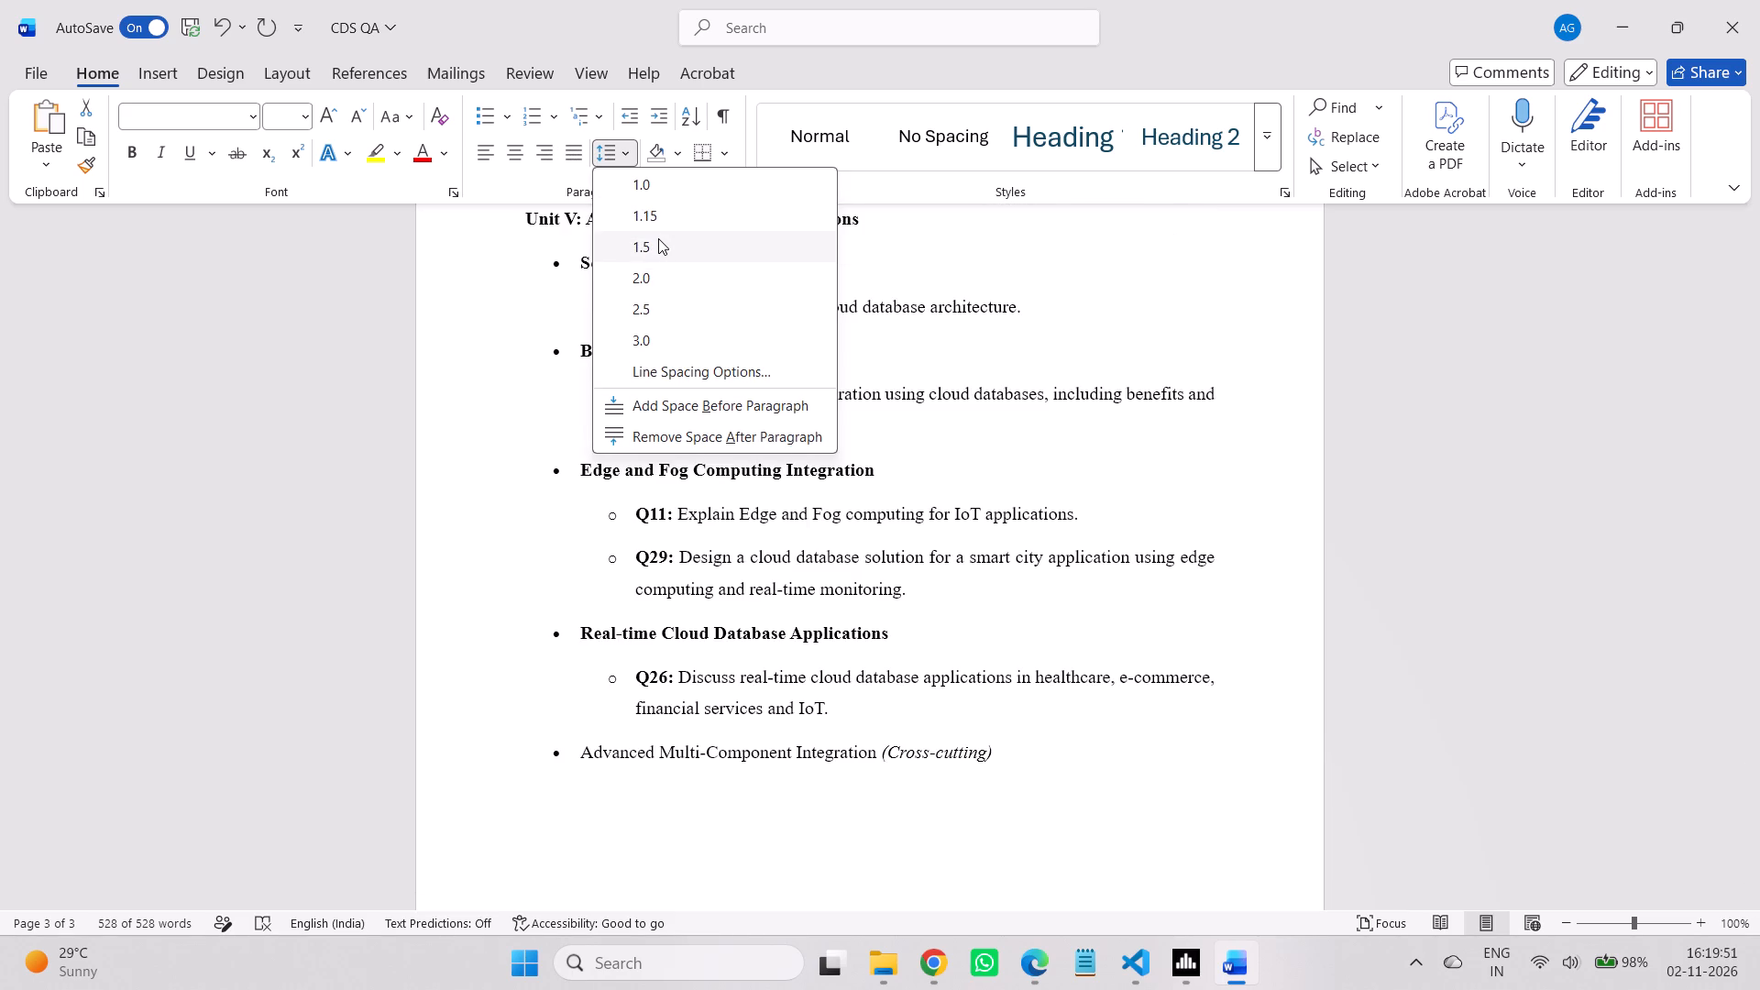
click(658, 238)
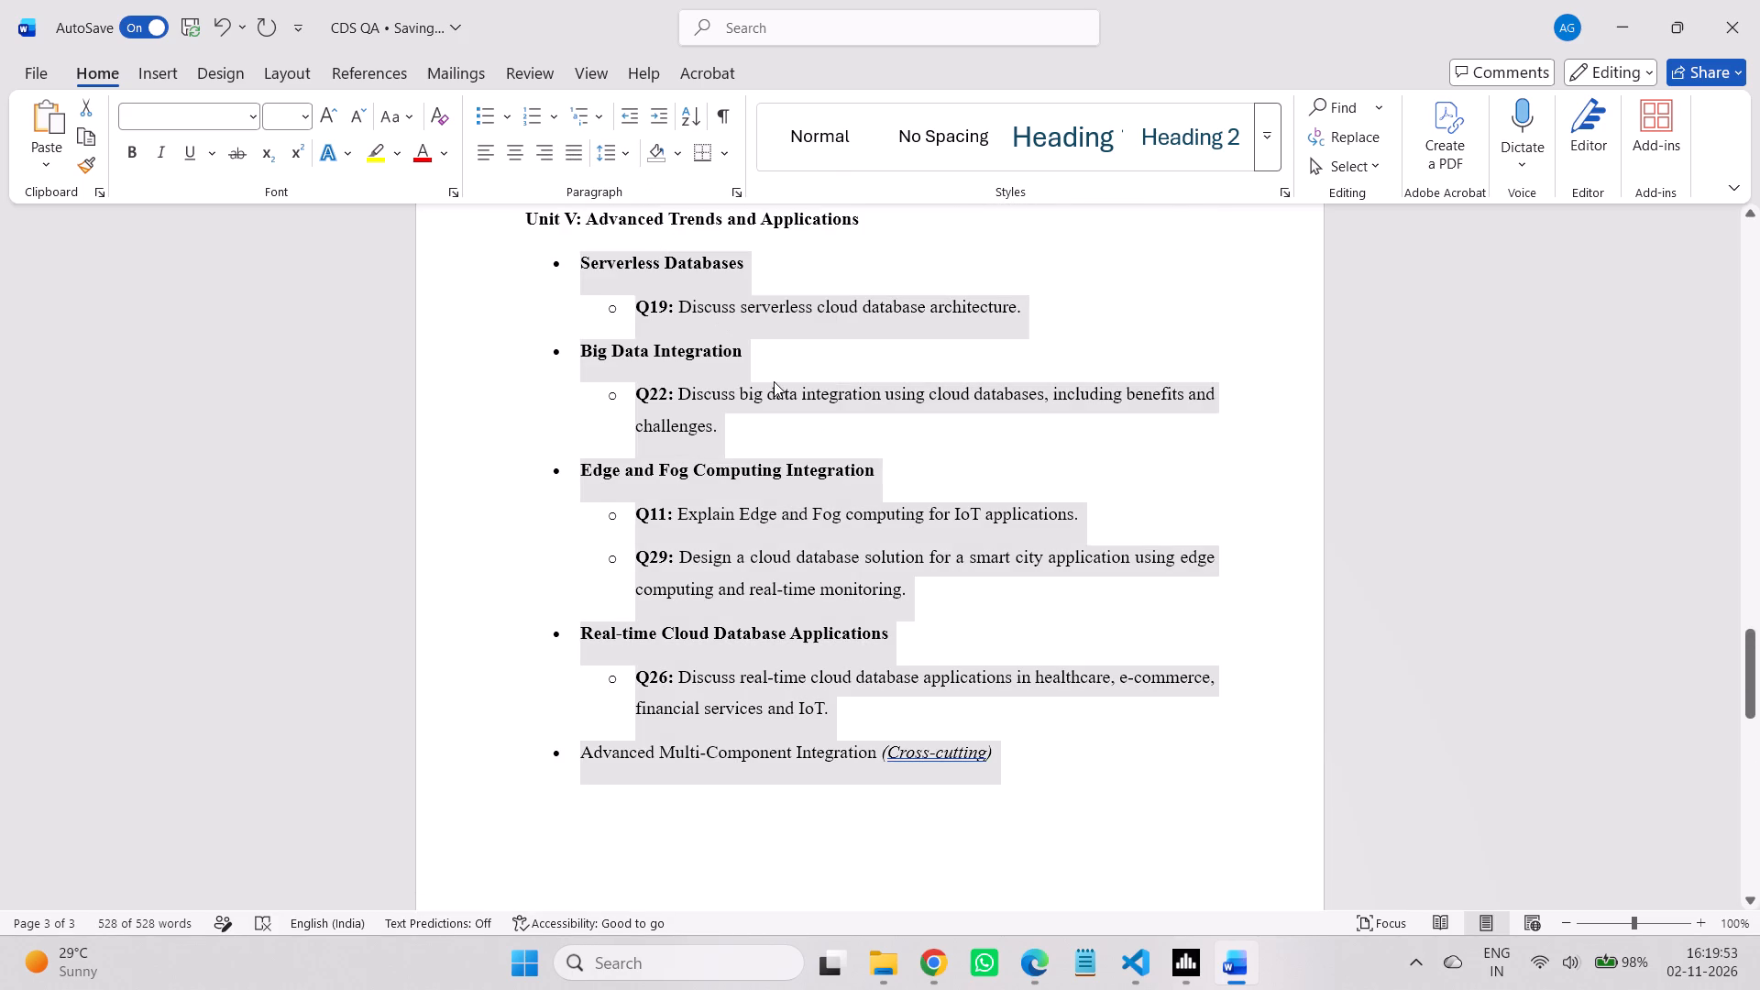
scroll(774, 381, down, 1)
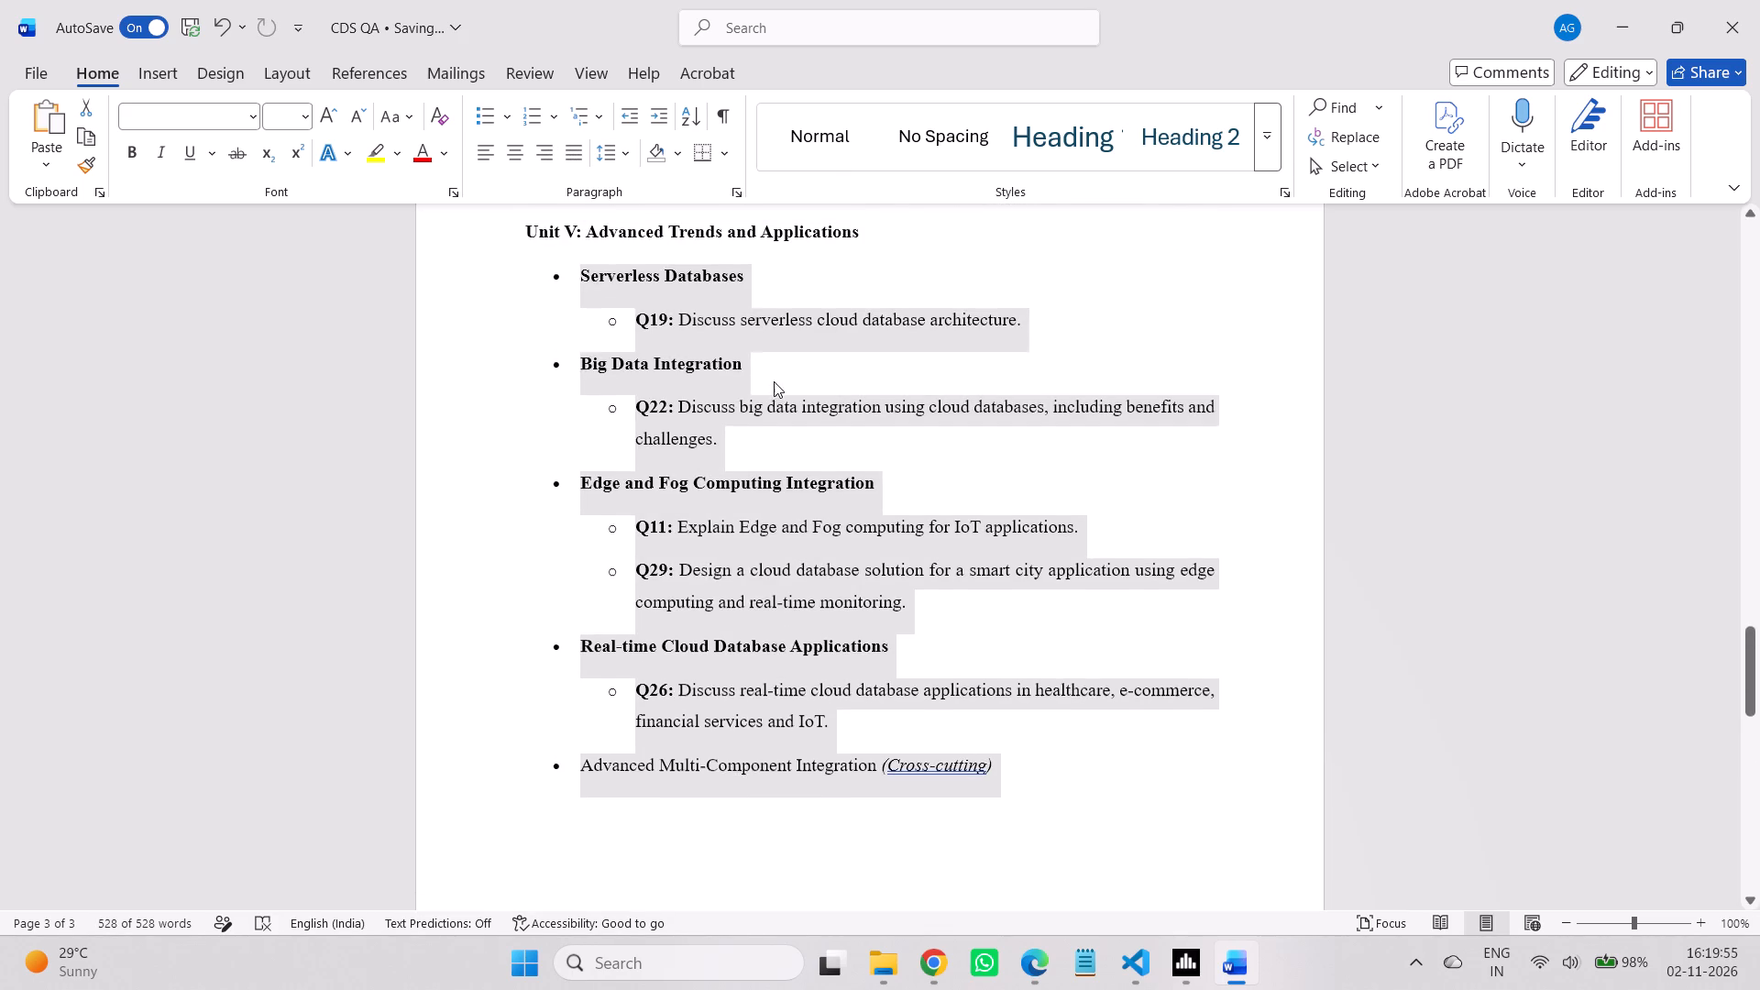
Insert blank lines after Q24 in Unit II to push the Data Replication Techniques heading onto the next page.
scroll(774, 381, down, 1)
scroll(774, 381, up, 1)
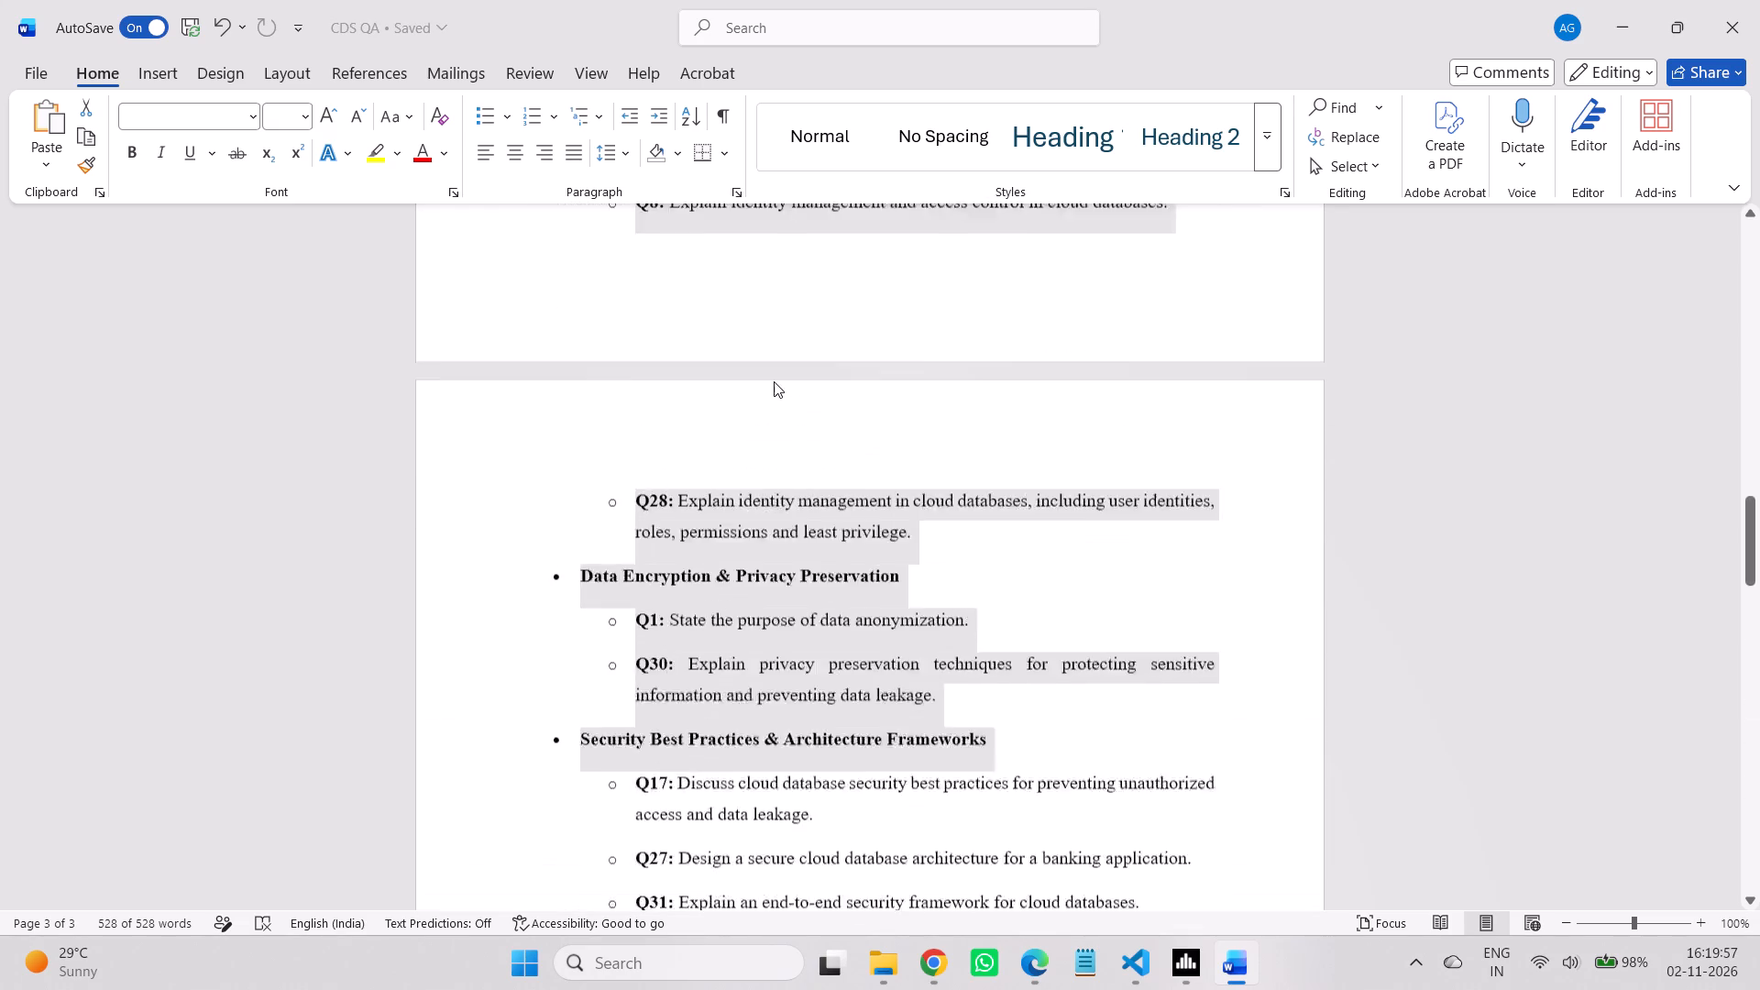
scroll(774, 381, up, 3)
click(891, 417)
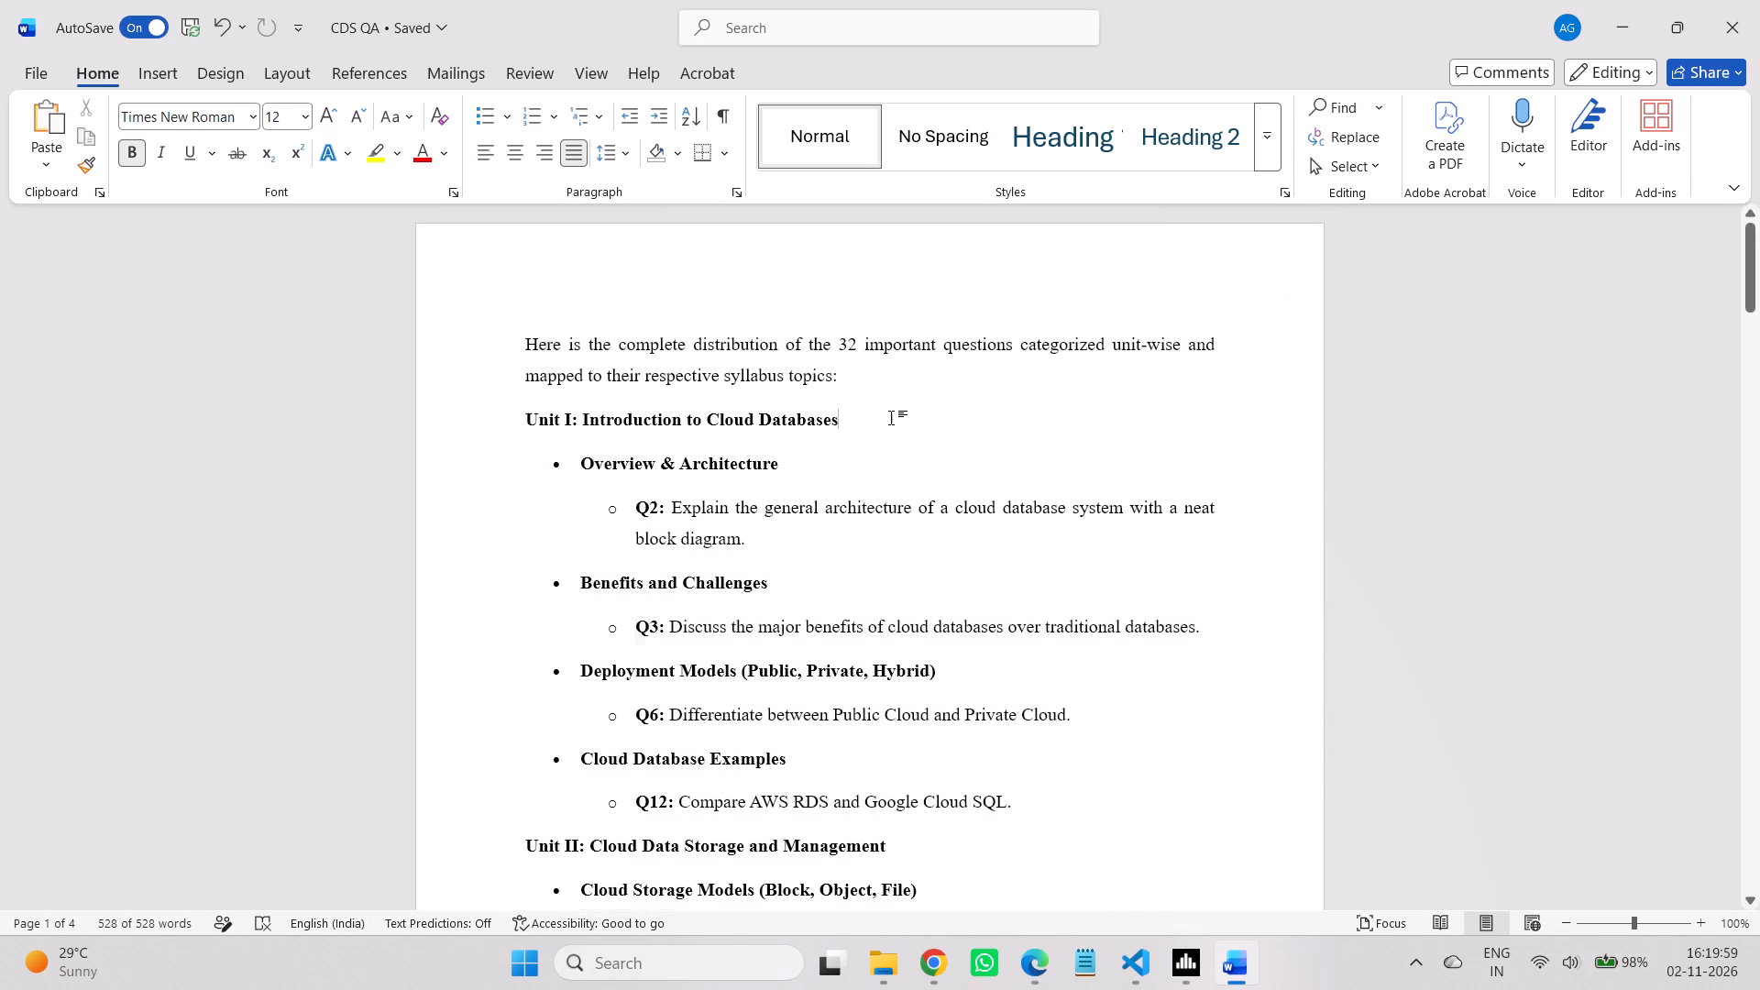
scroll(891, 417, down, 3)
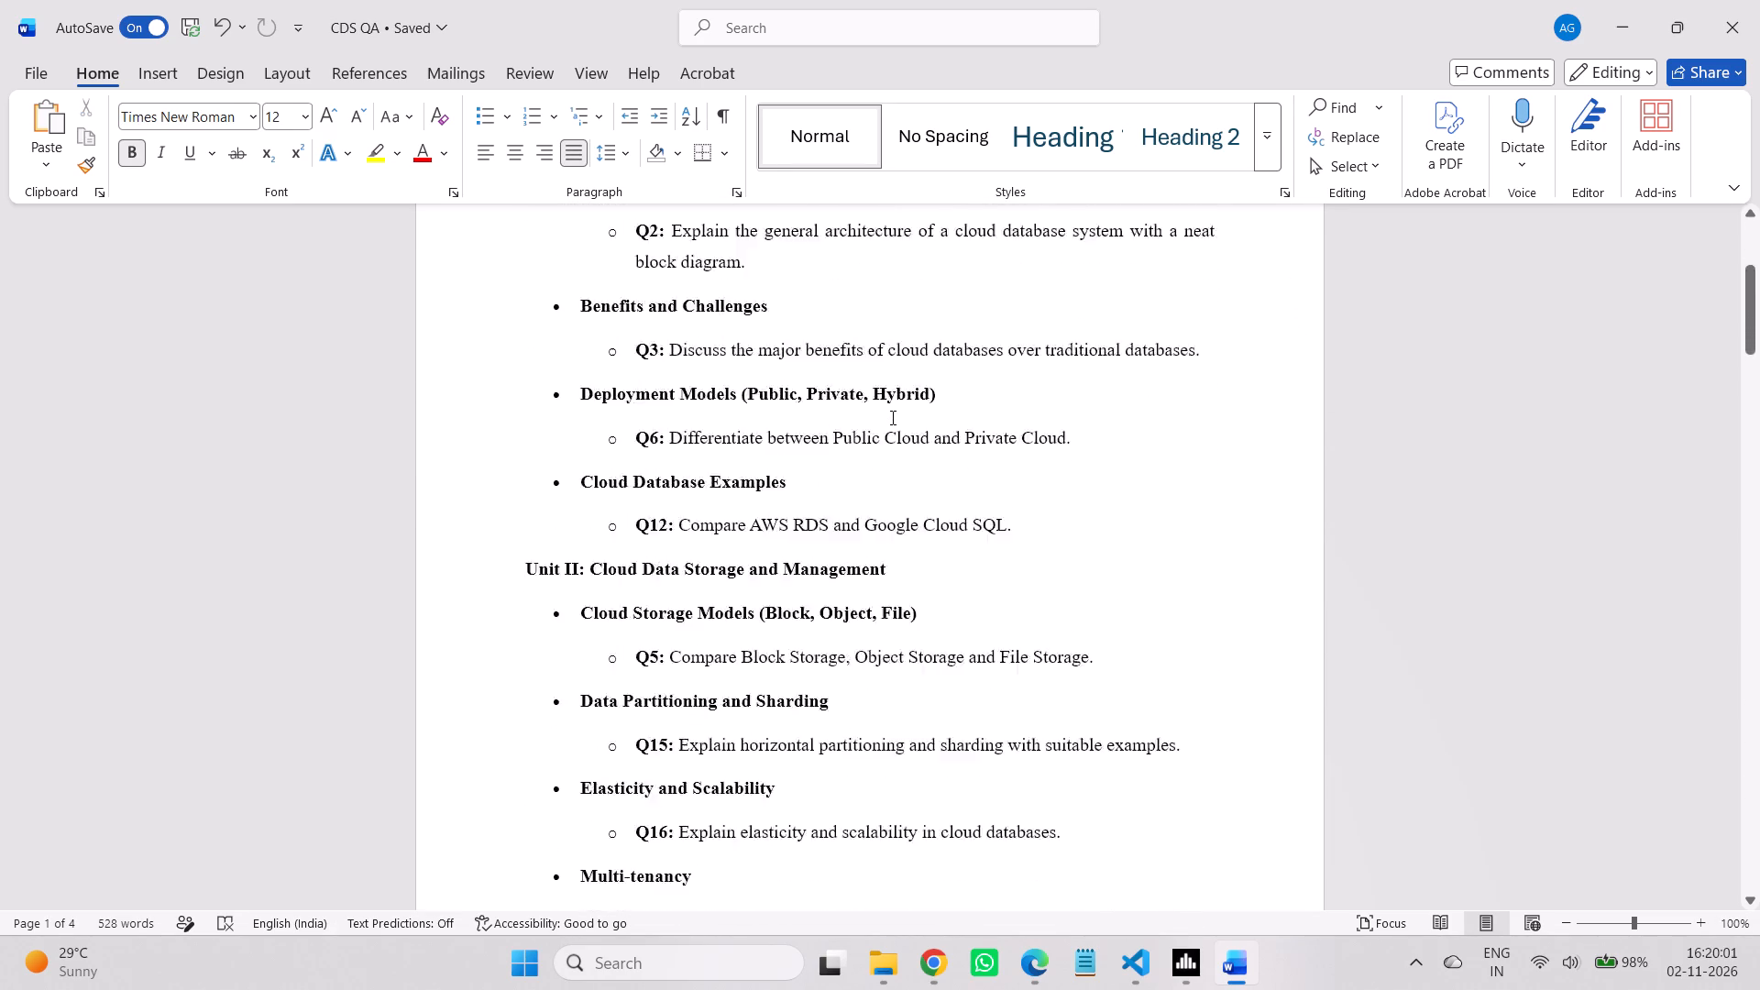
scroll(891, 417, down, 2)
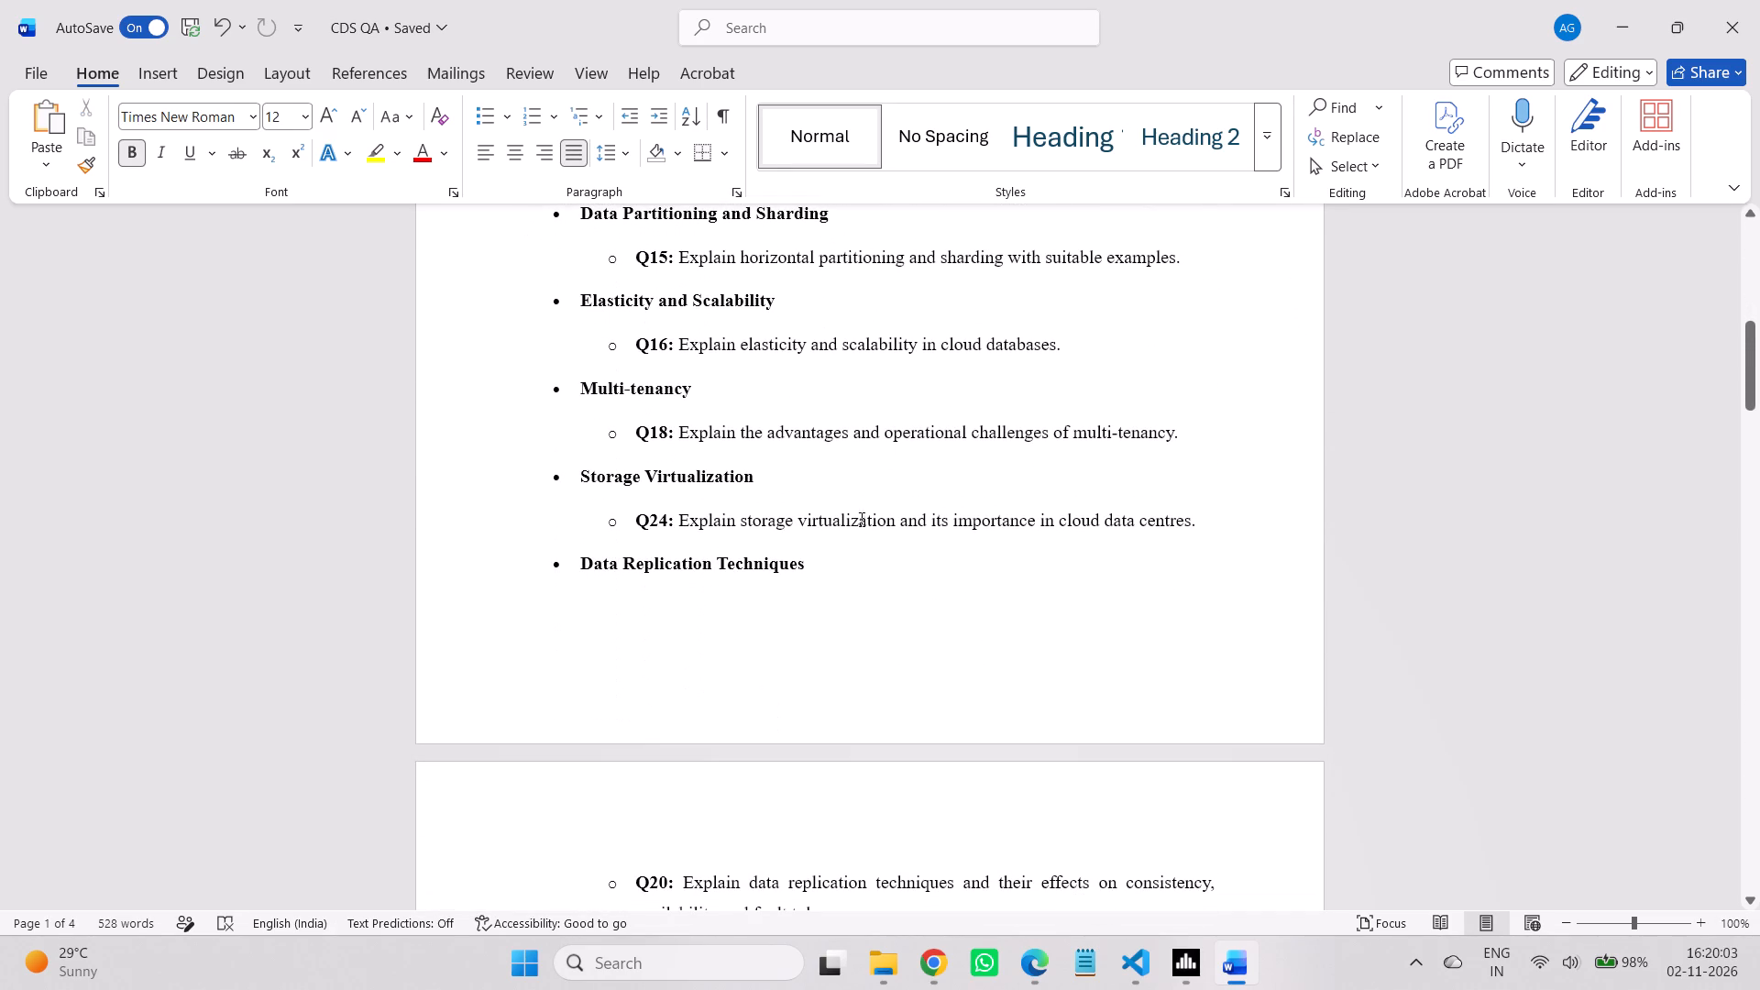
click(1248, 511)
key(Return)
key(Return)
key(Return)
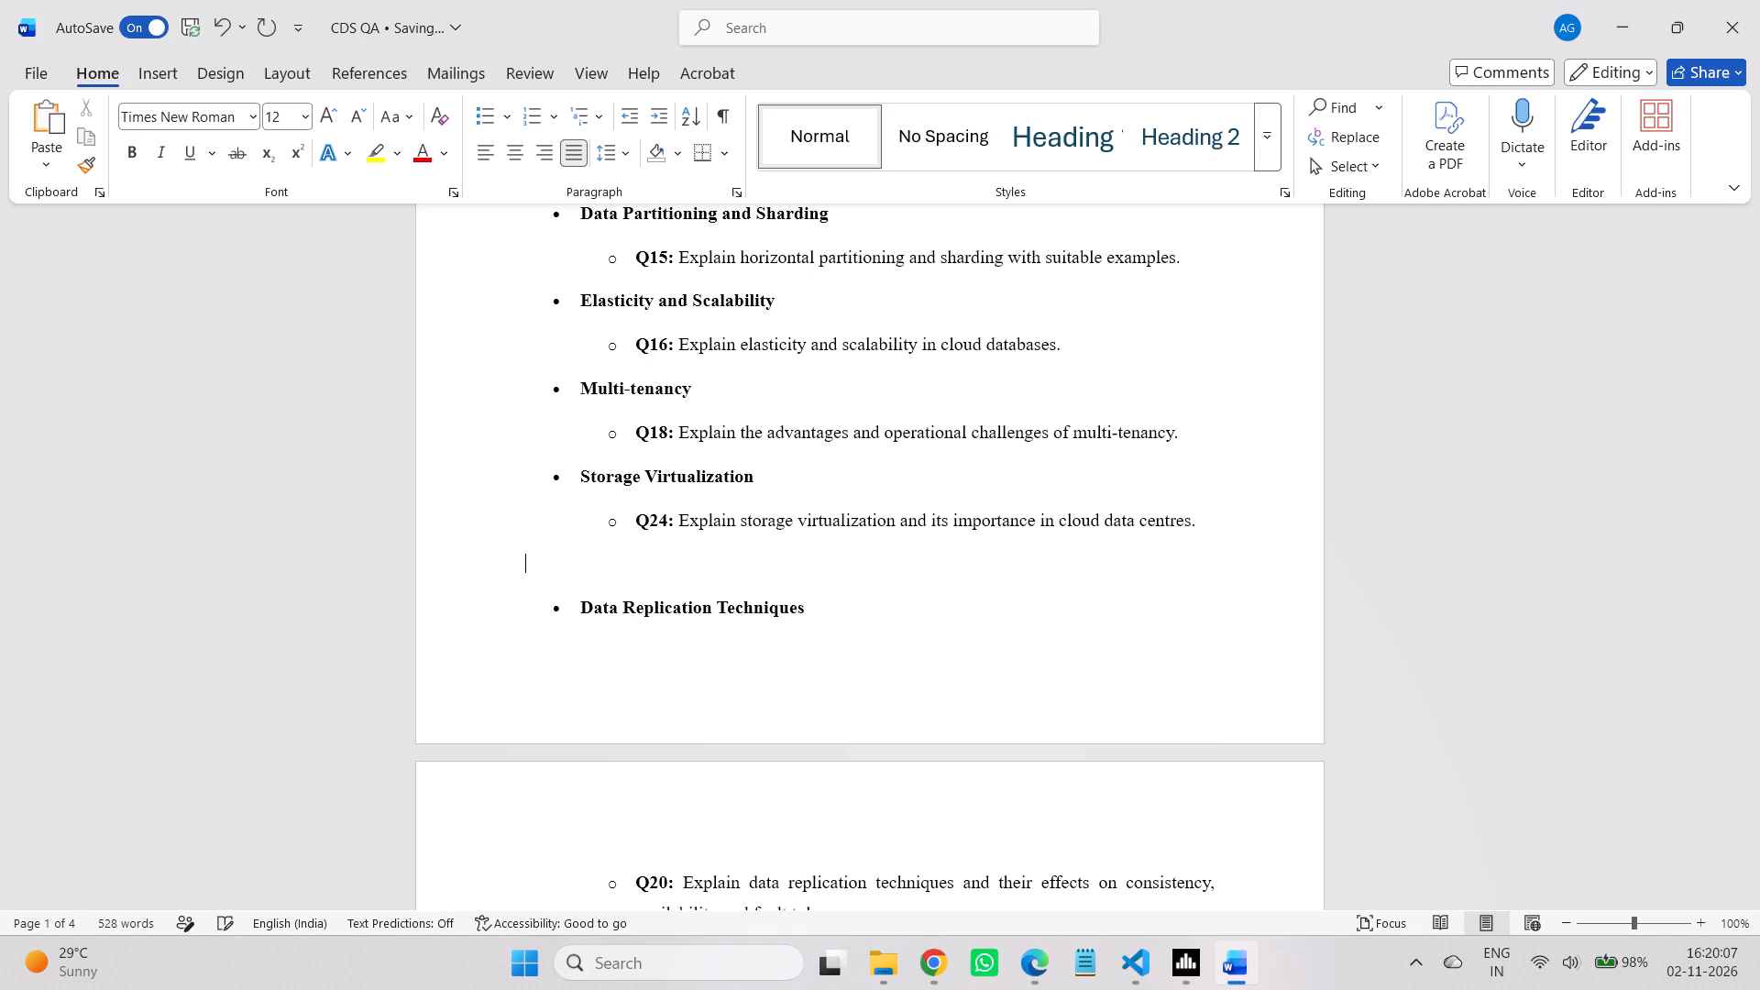
key(Return)
Delete the empty line between Q20 and the Backup and Disaster Recovery heading.
scroll(1248, 511, down, 2)
click(1100, 748)
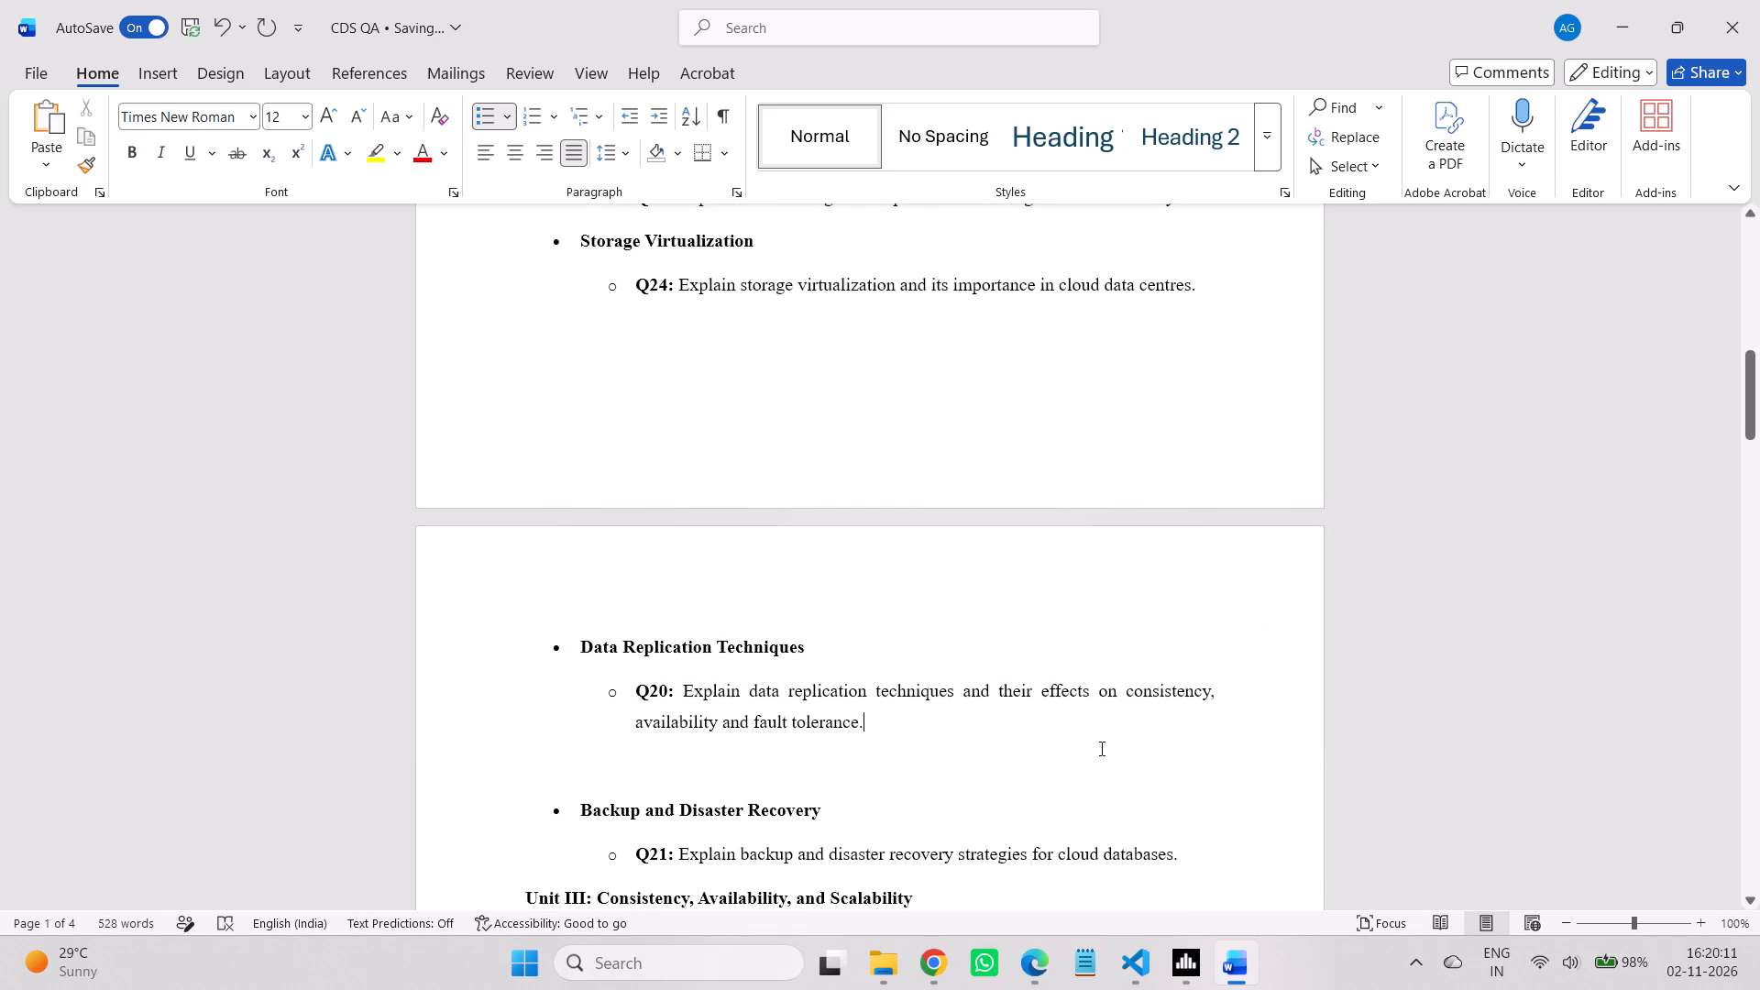
click(1086, 779)
key(BackSpace)
scroll(1018, 755, down, 1)
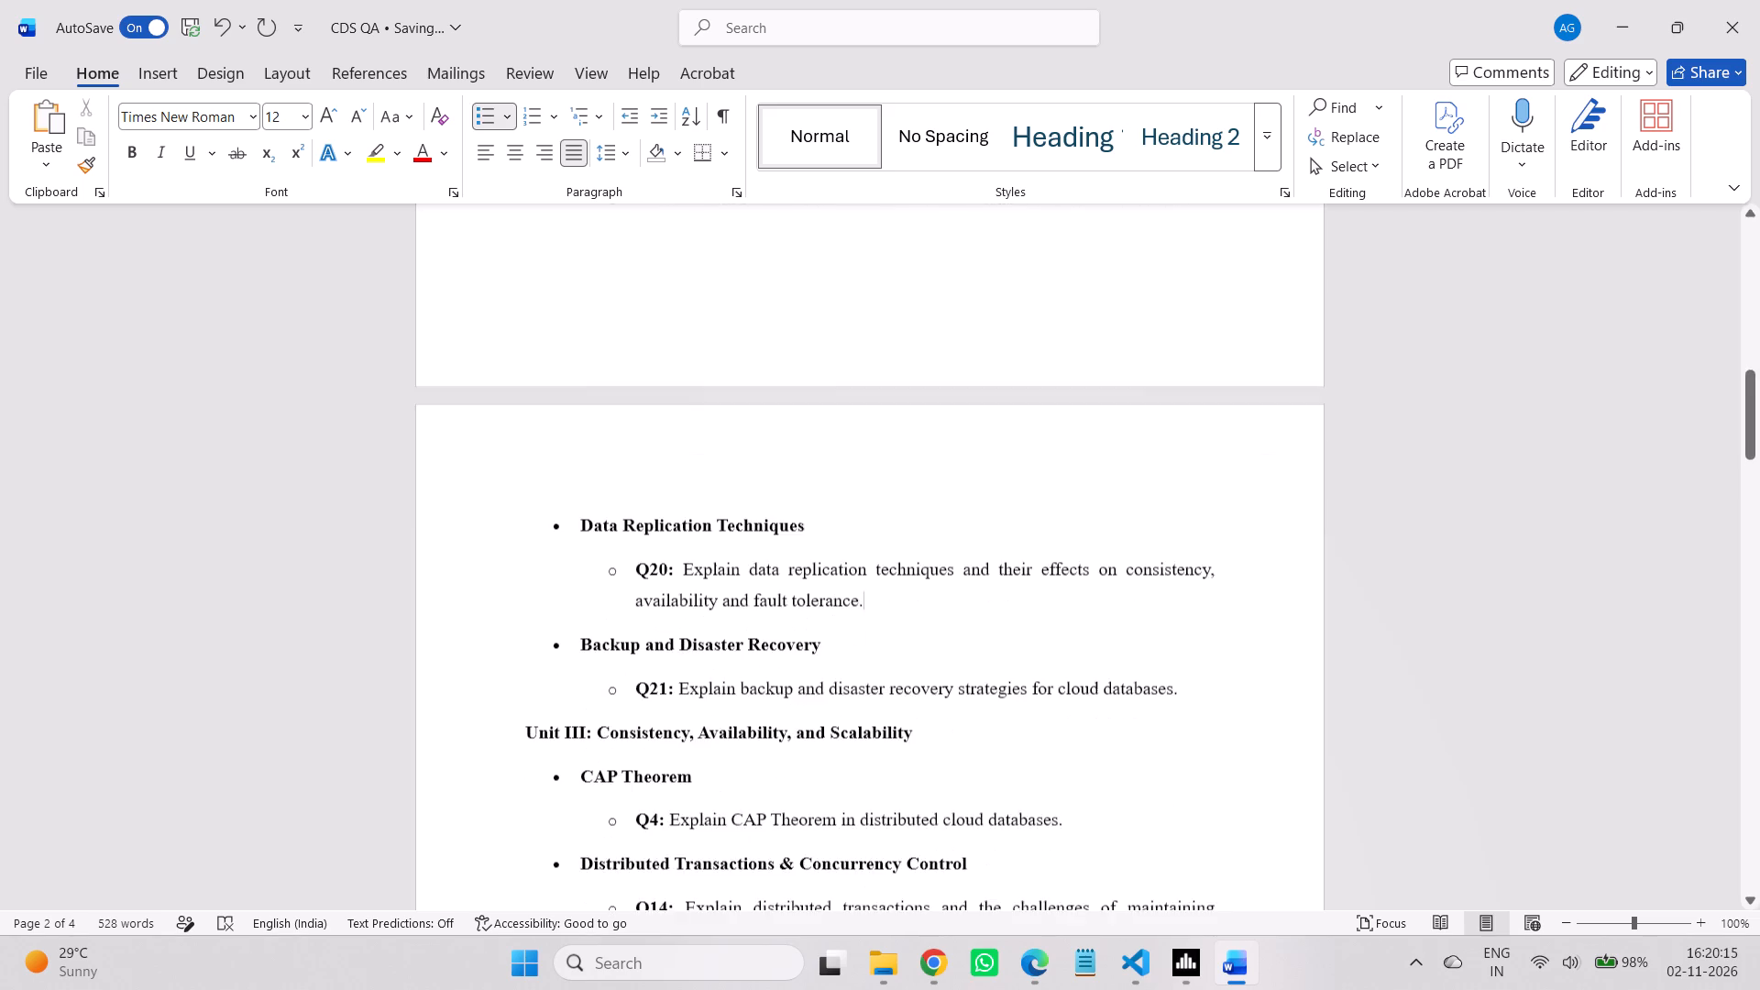
scroll(1018, 755, down, 3)
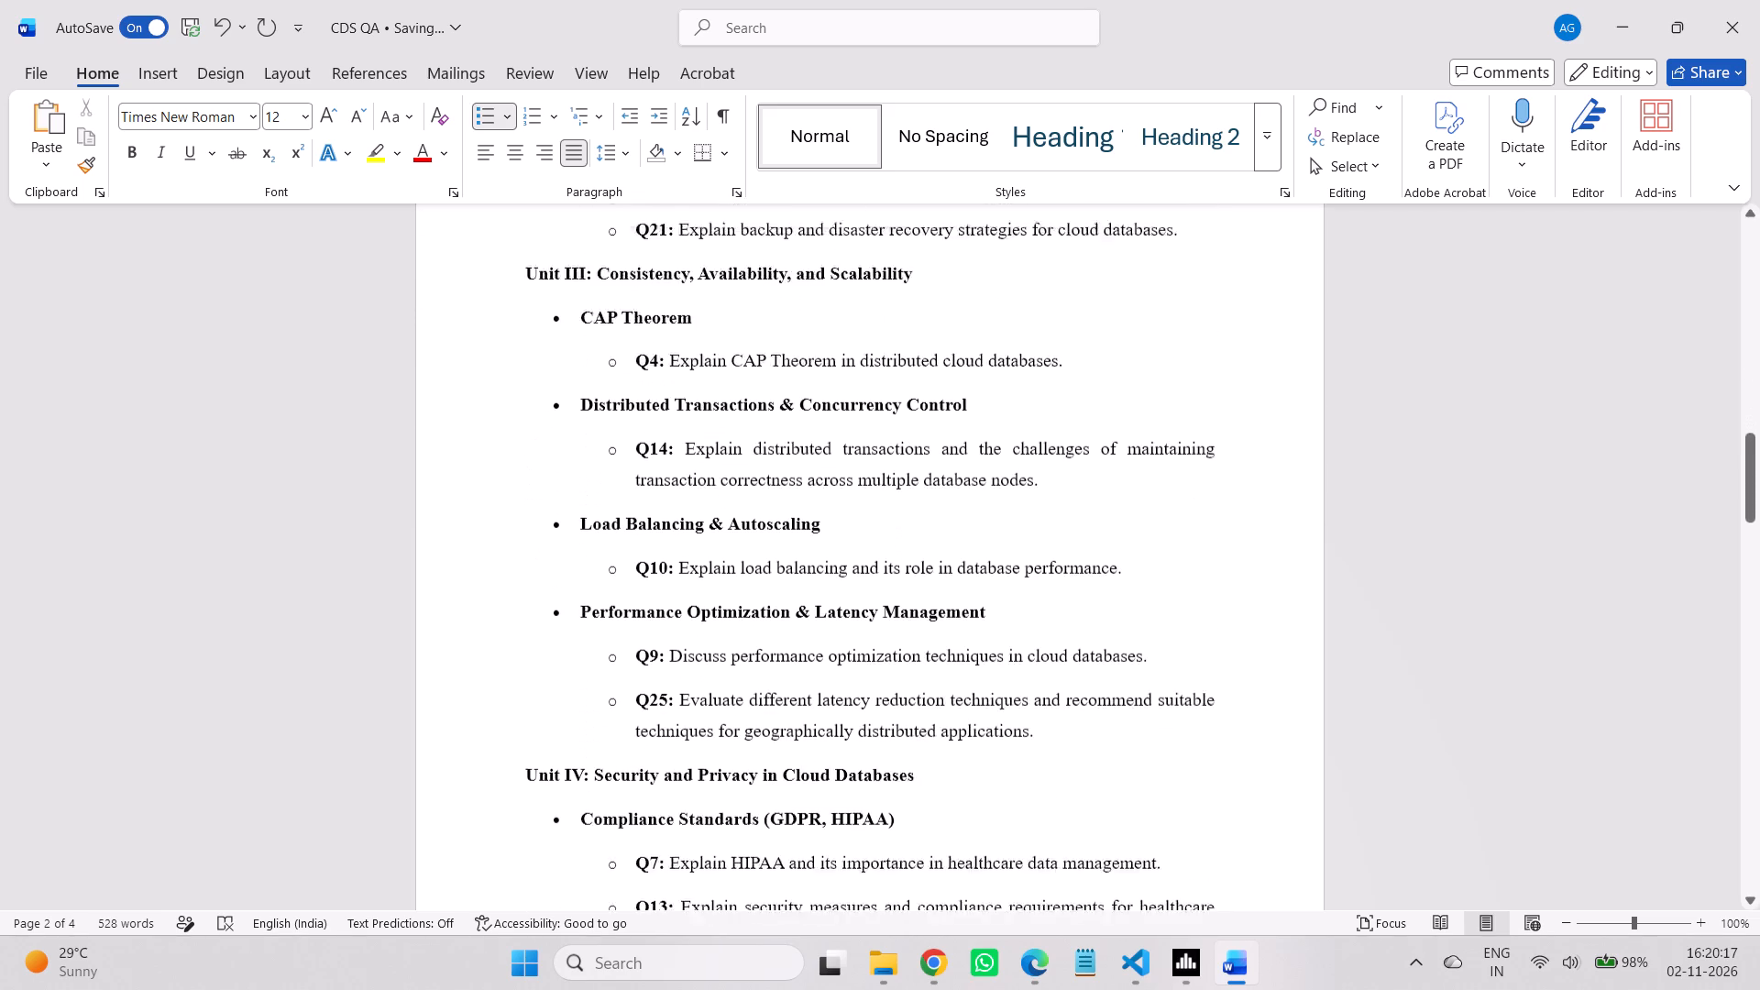
scroll(1018, 755, down, 2)
scroll(948, 779, down, 1)
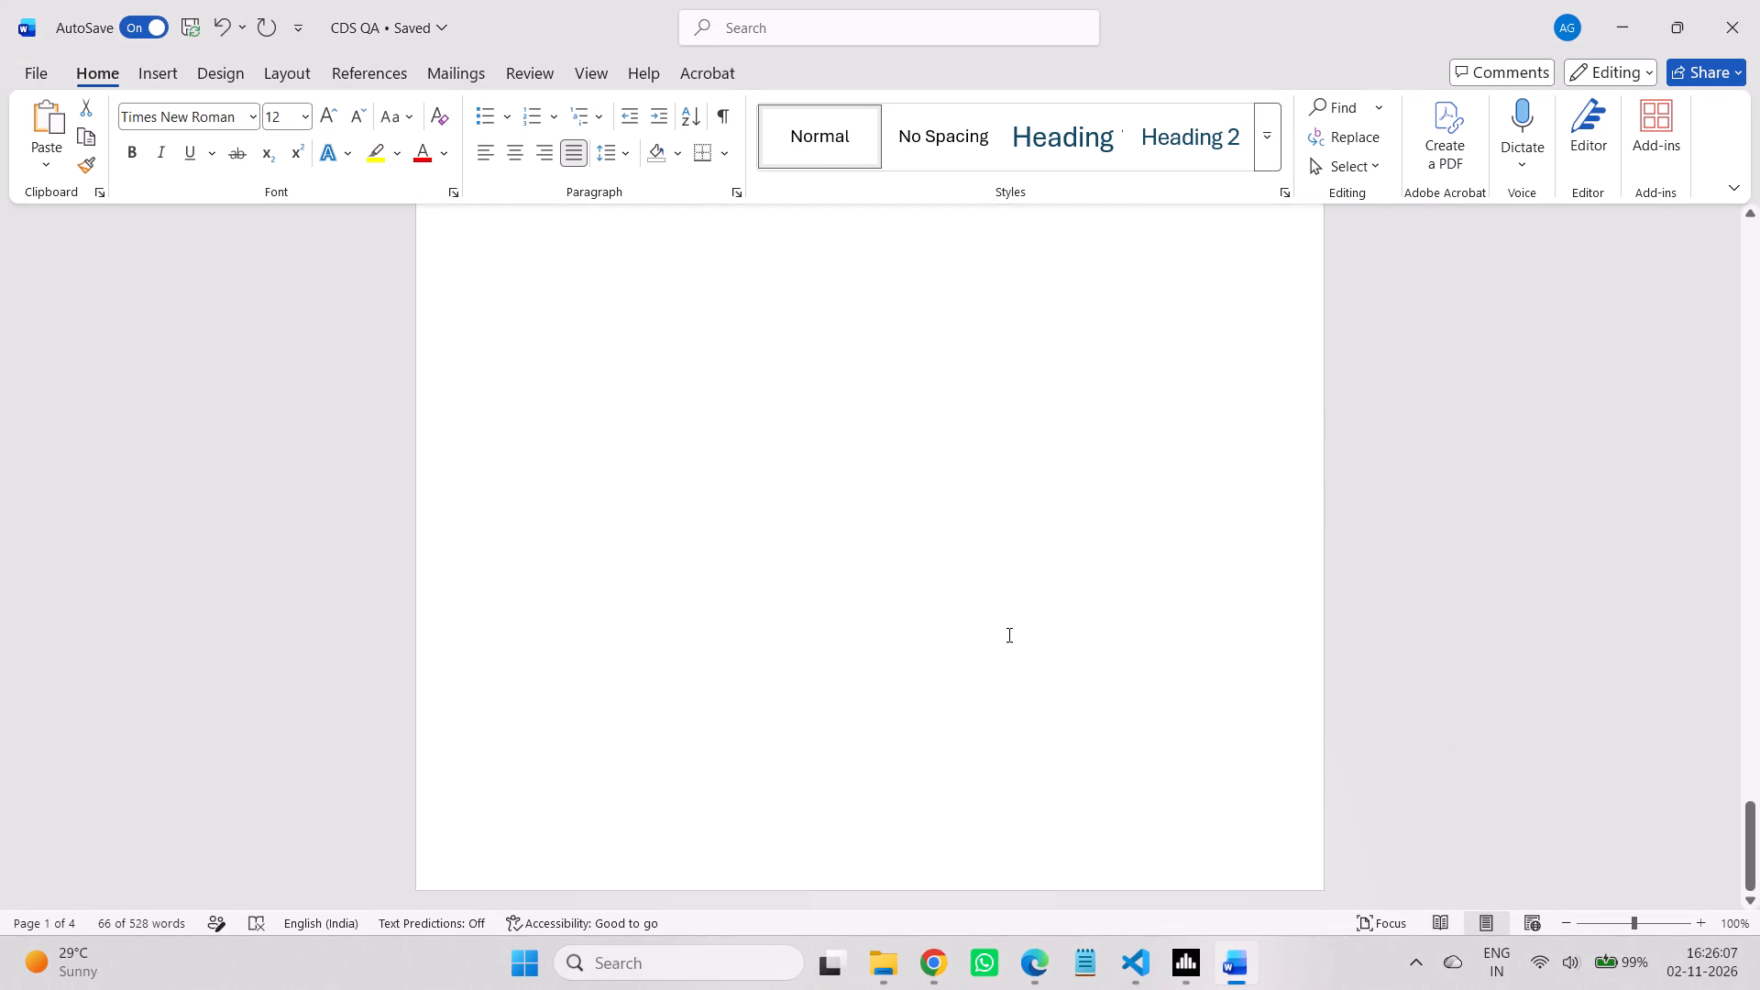
click(1006, 632)
scroll(1006, 632, up, 1)
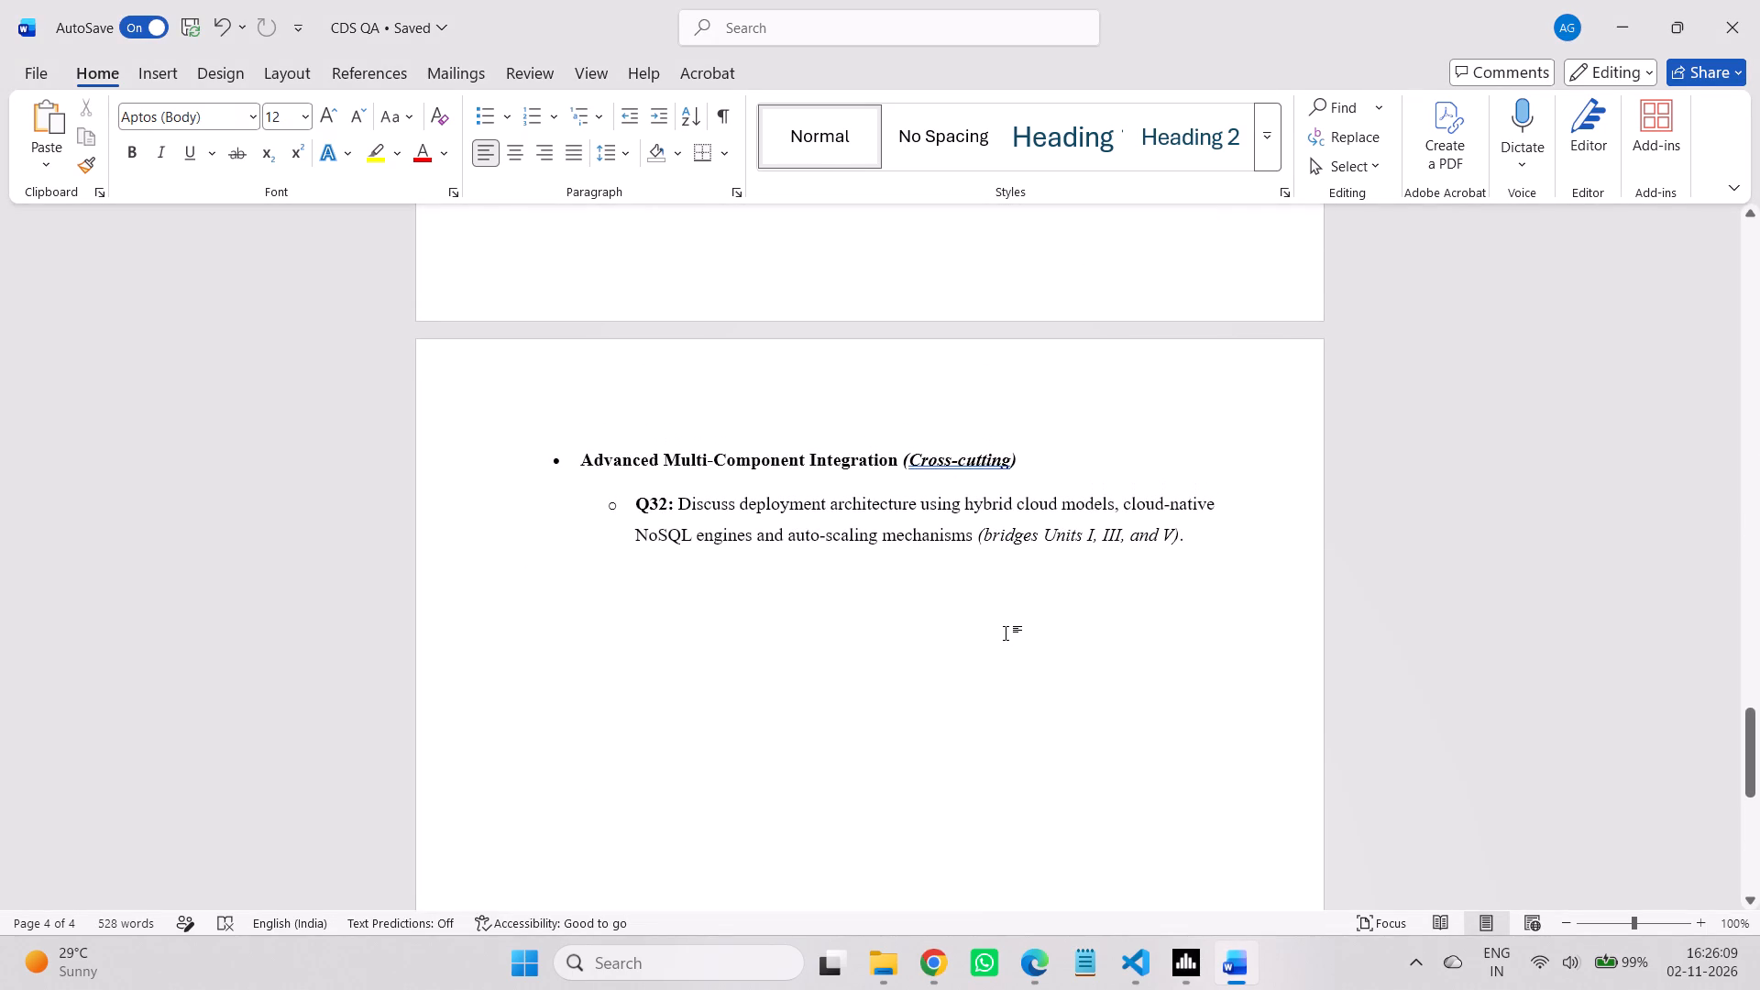
key(Return)
key(Return)
key(Return)
key(Return)
key(Return)
key(Return)
key(Return)
key(Return)
key(Return)
key(Return)
key(Return)
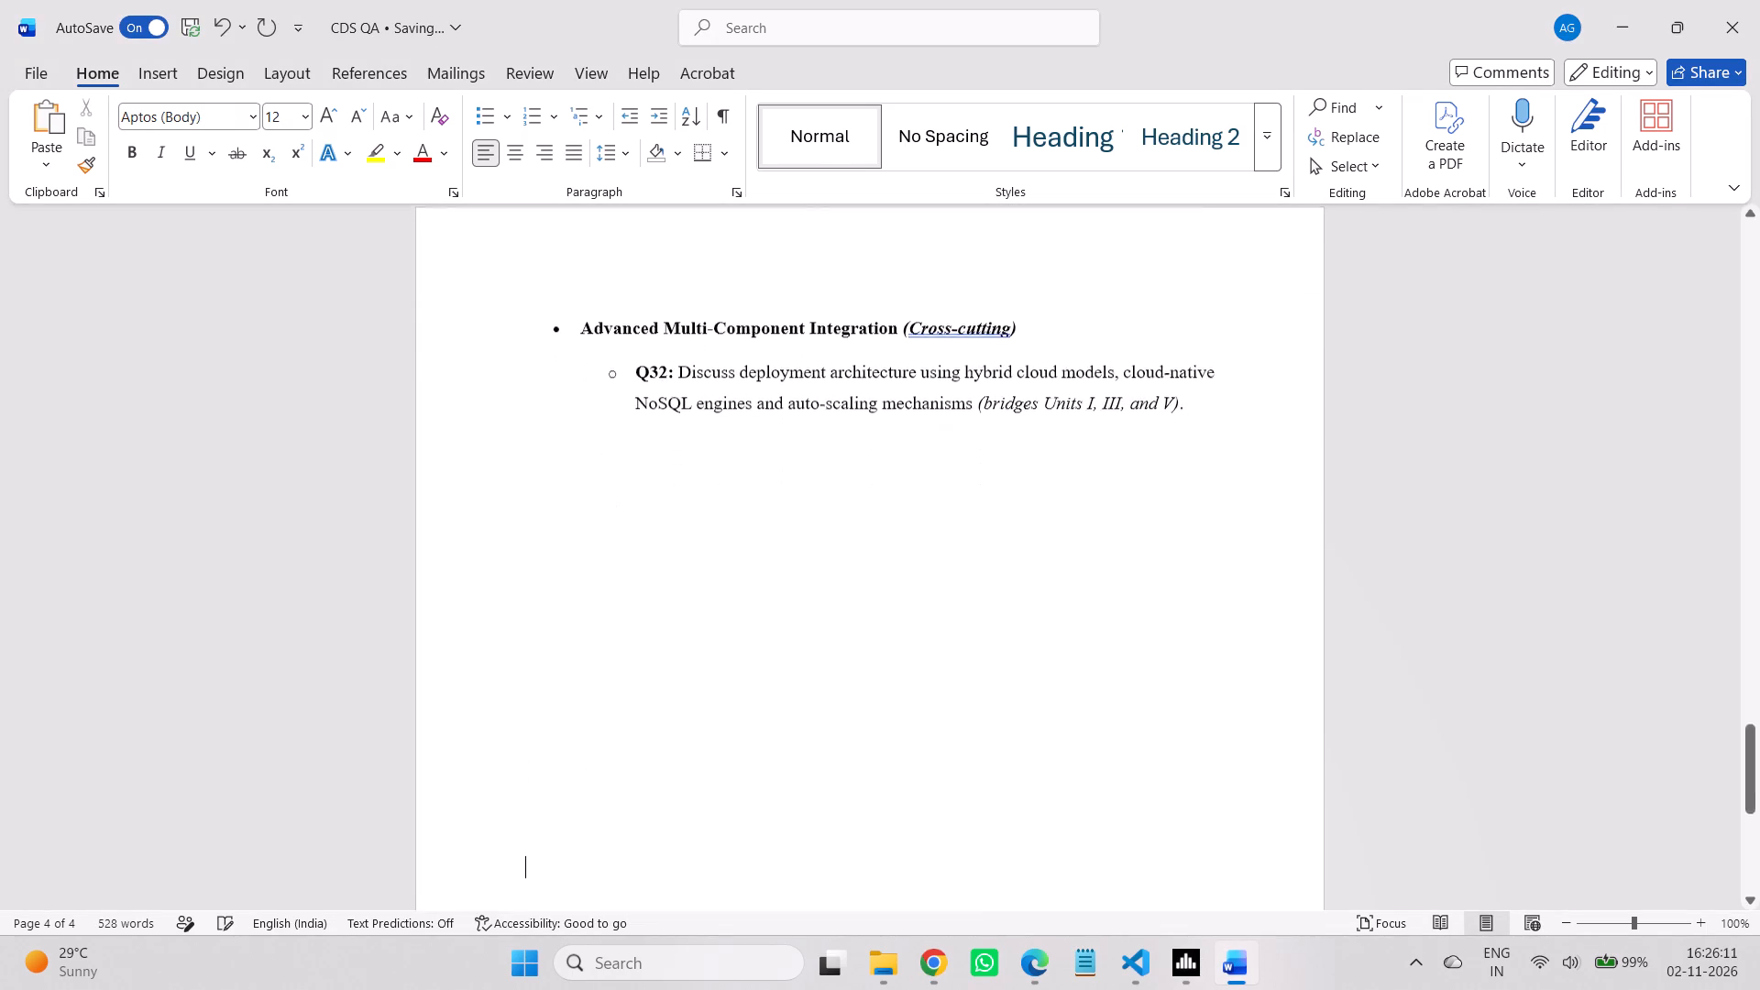
key(Return)
key(Return)
key(Return)
key(Return)
key(Return)
key(Return)
key(Return)
key(Return)
key(Return)
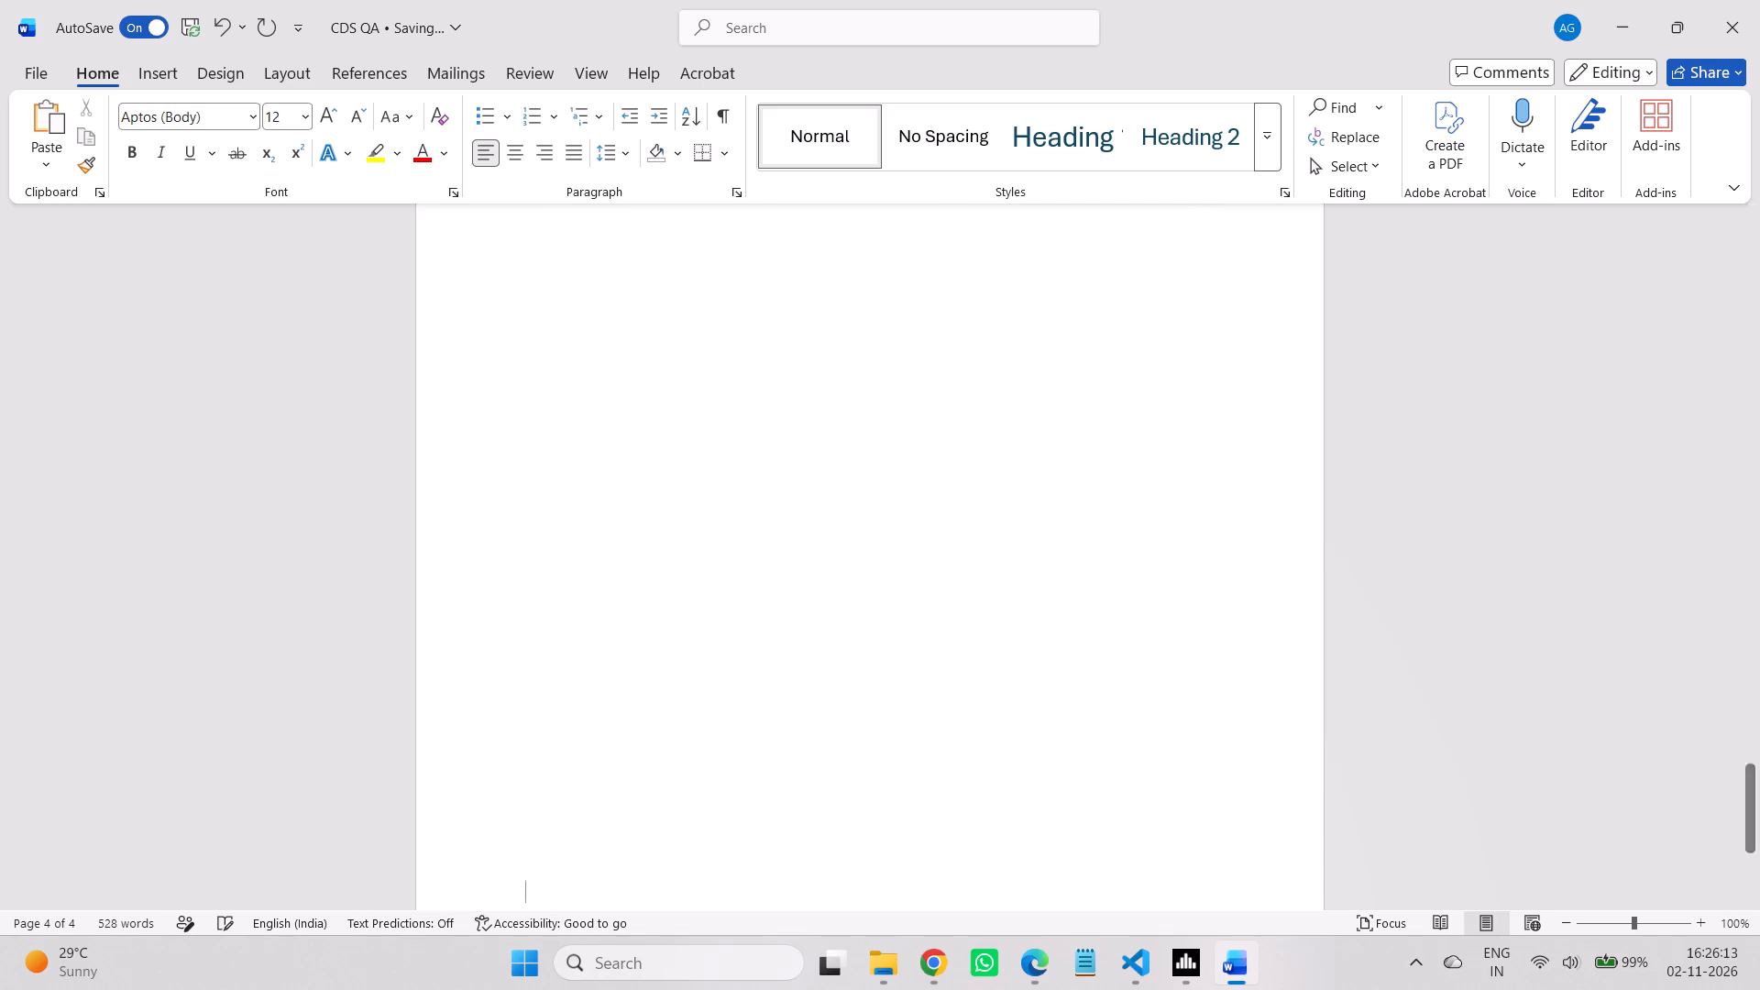
key(Return)
key(Return)
key(Return)
key(Return)
key(Return)
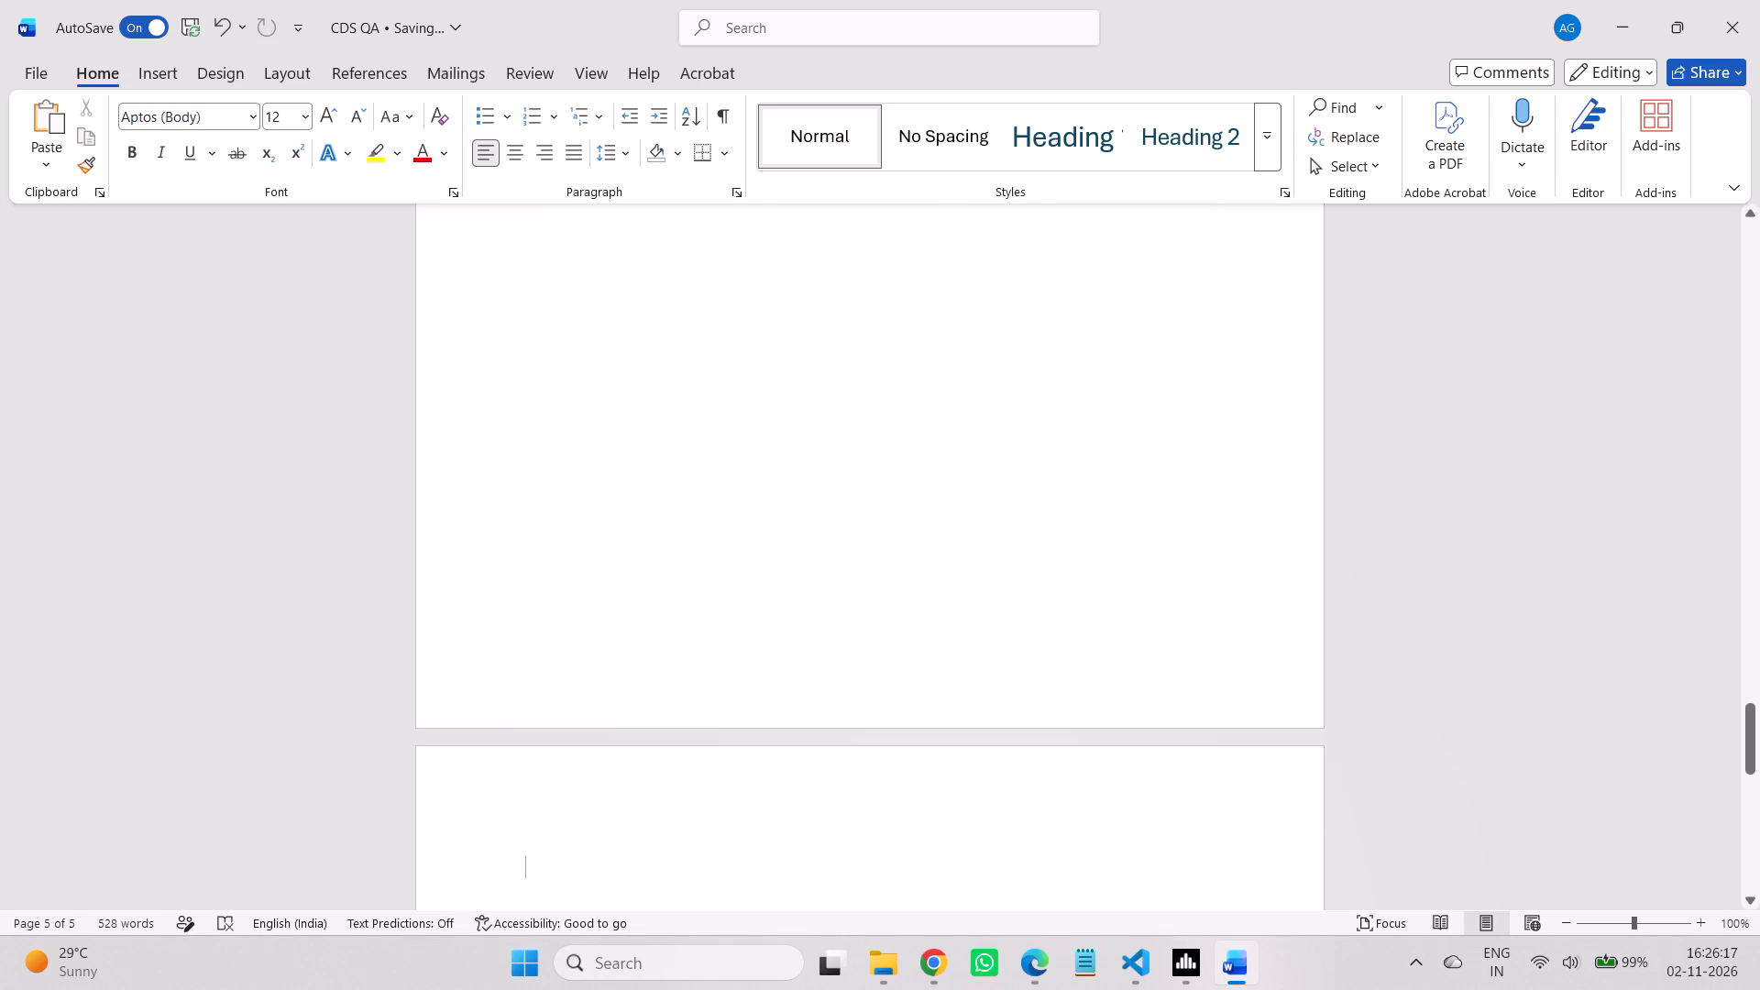
key(ctrl+v)
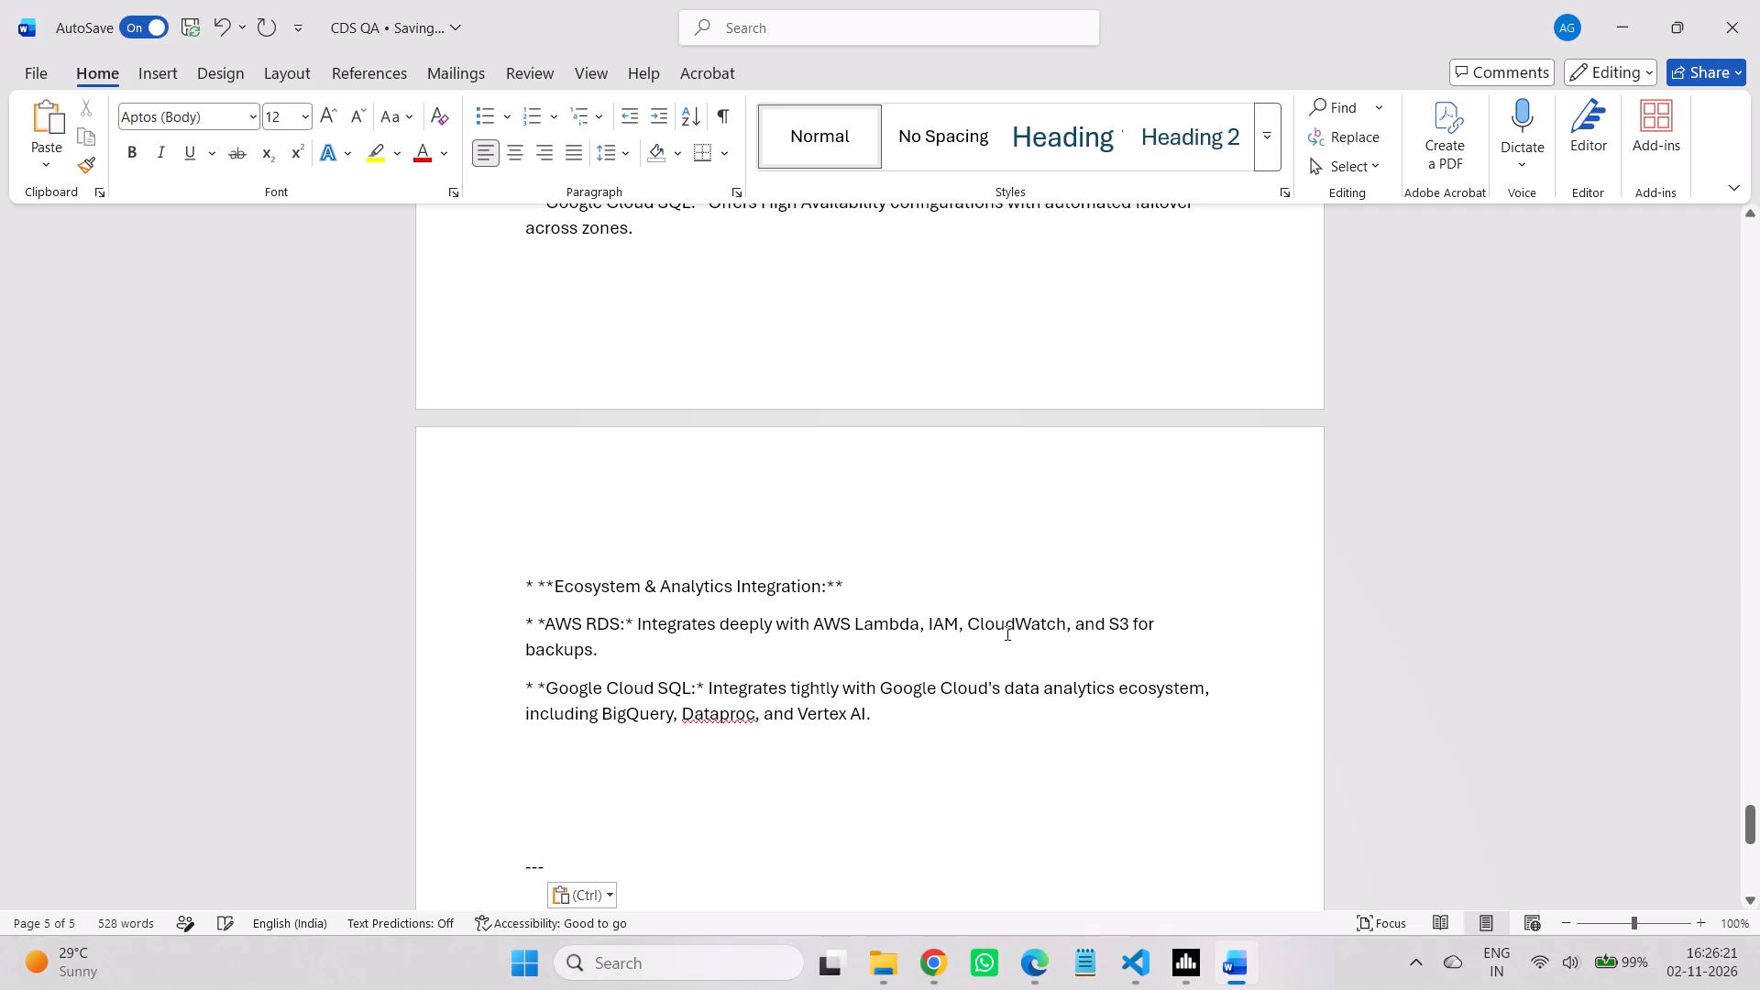
Set the font of the whole pasted Unit I study guide, from its opening sentence to the last line, to Times New Roman.
scroll(990, 666, up, 1)
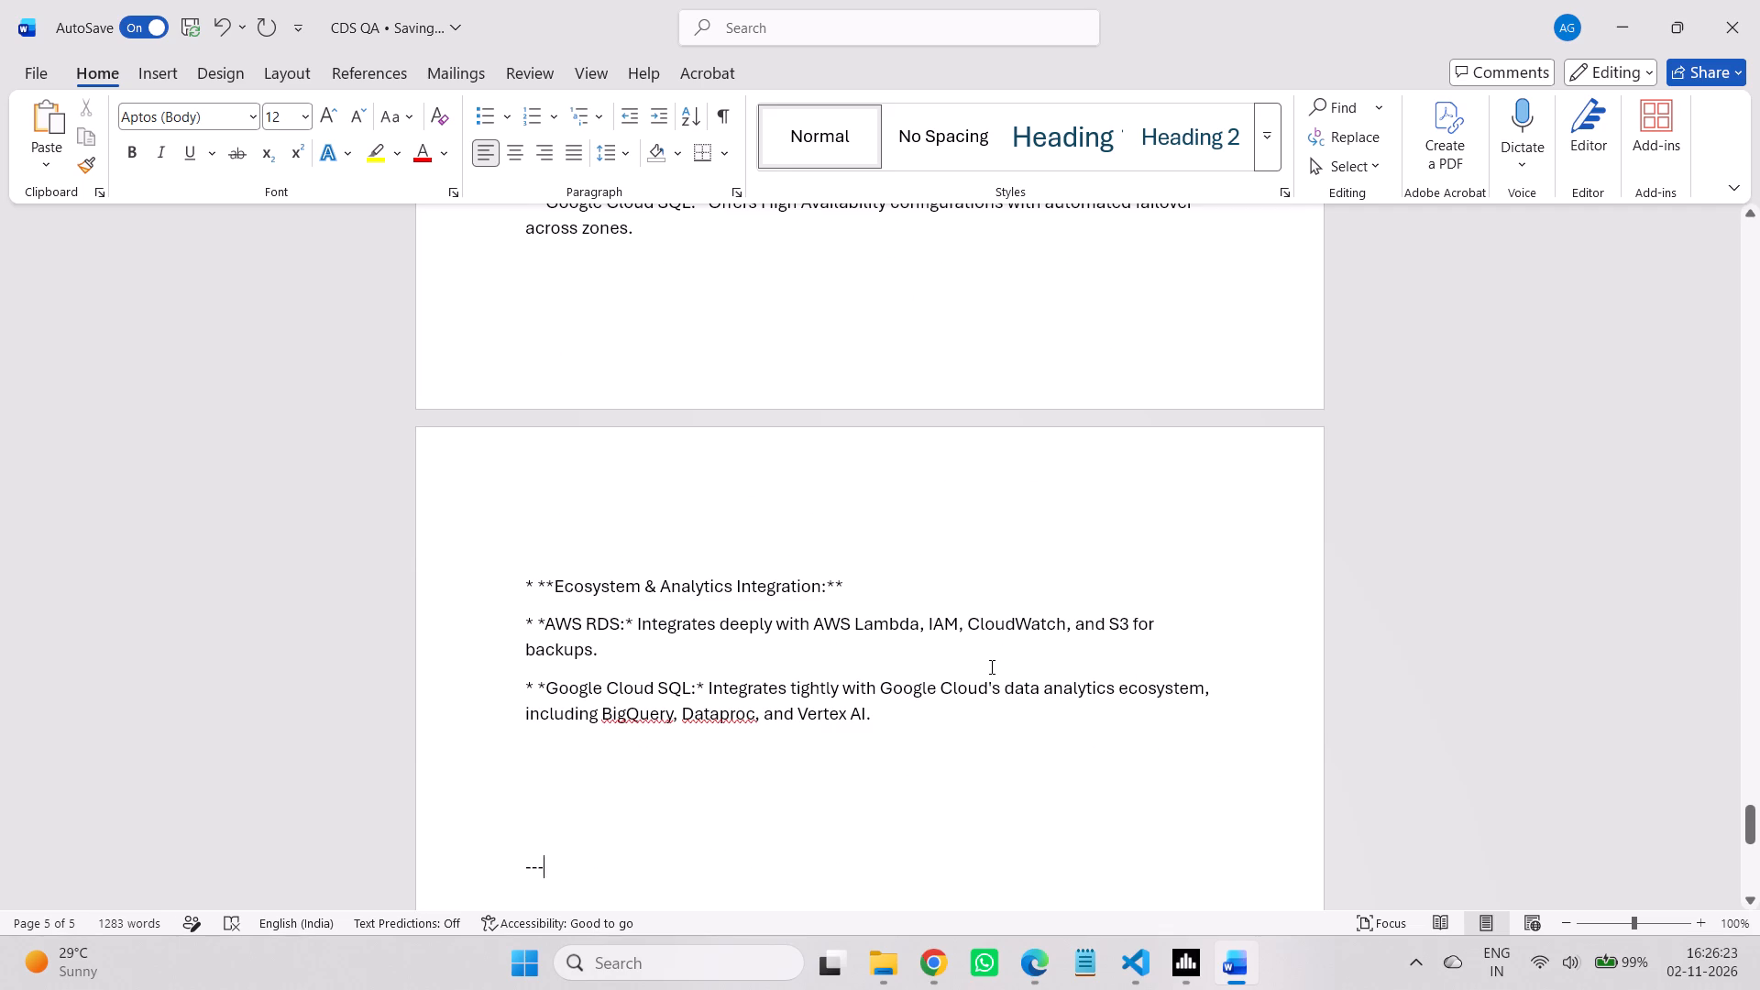
scroll(990, 666, up, 6)
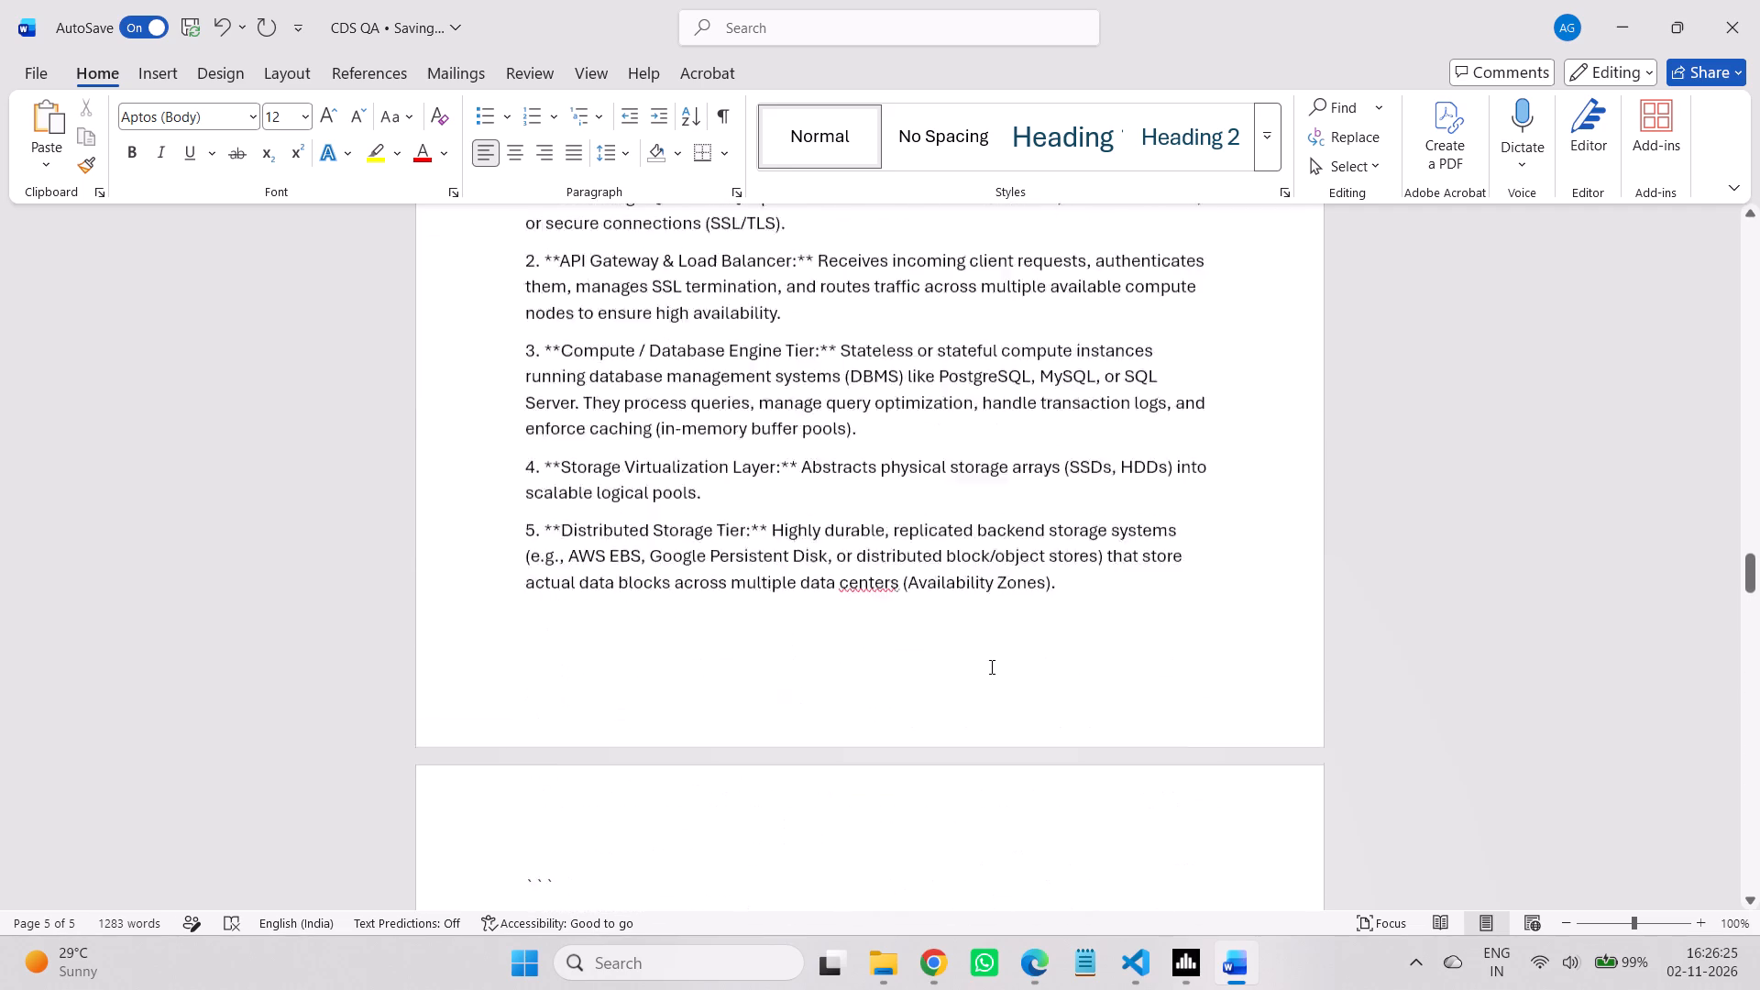
scroll(990, 666, up, 6)
scroll(990, 666, down, 2)
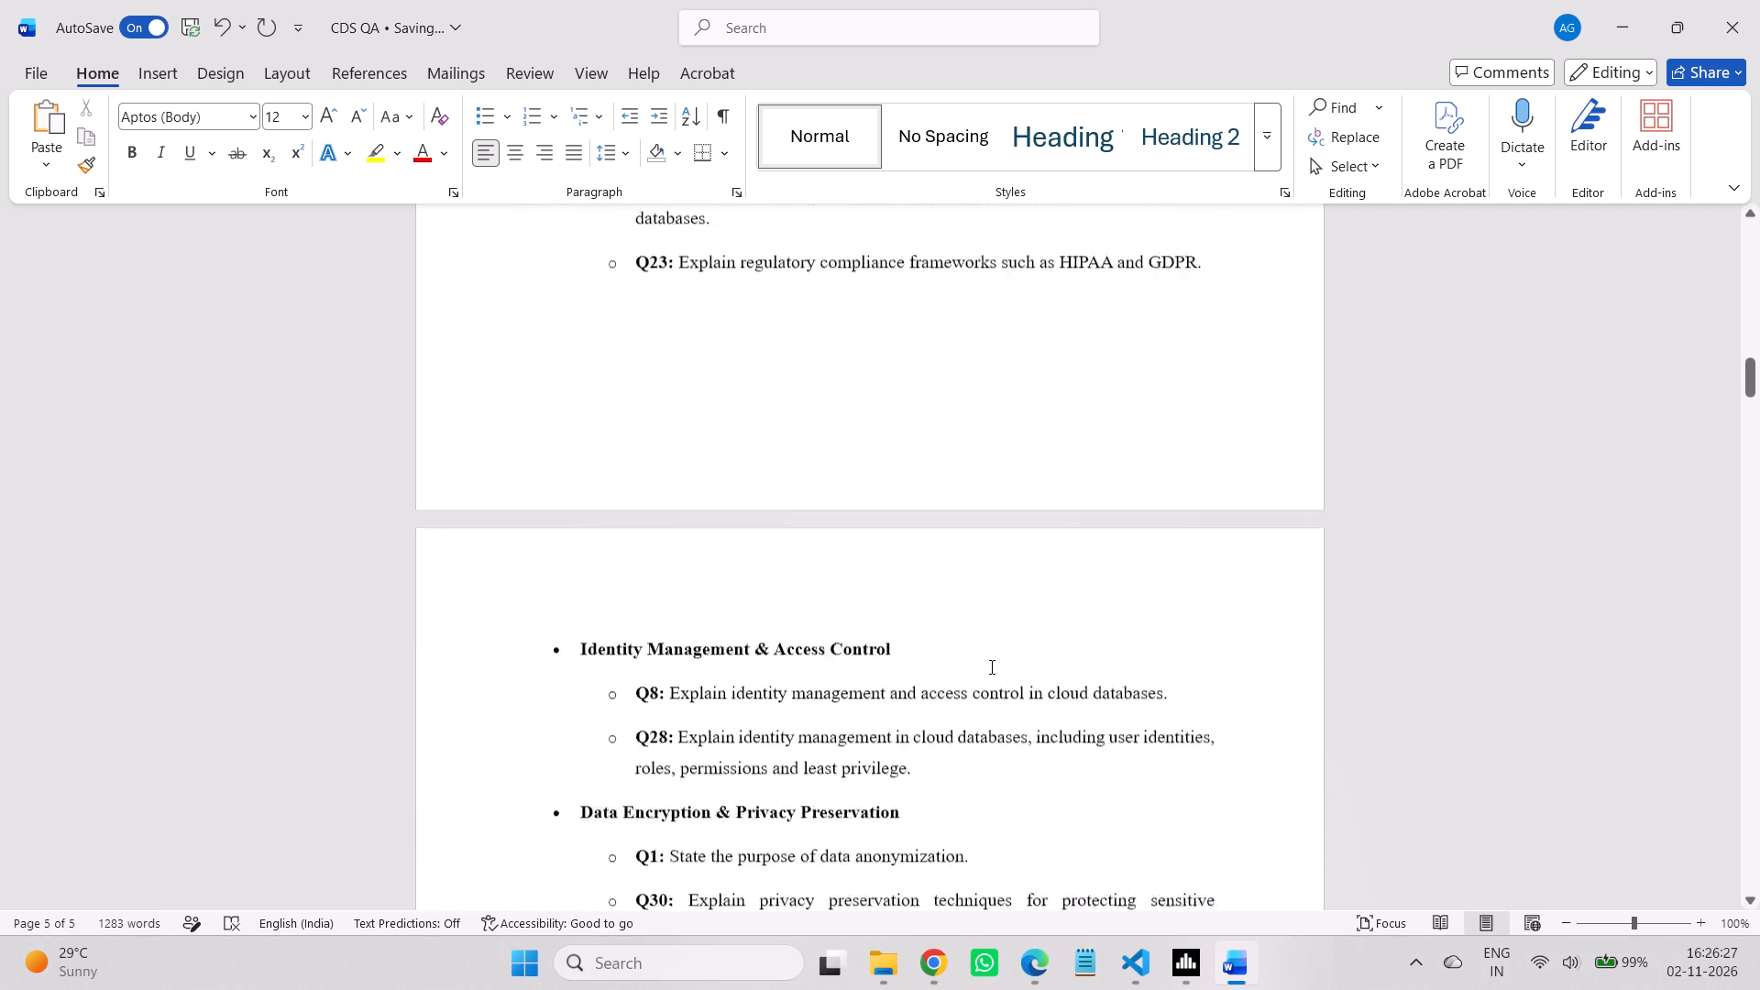
scroll(990, 666, down, 5)
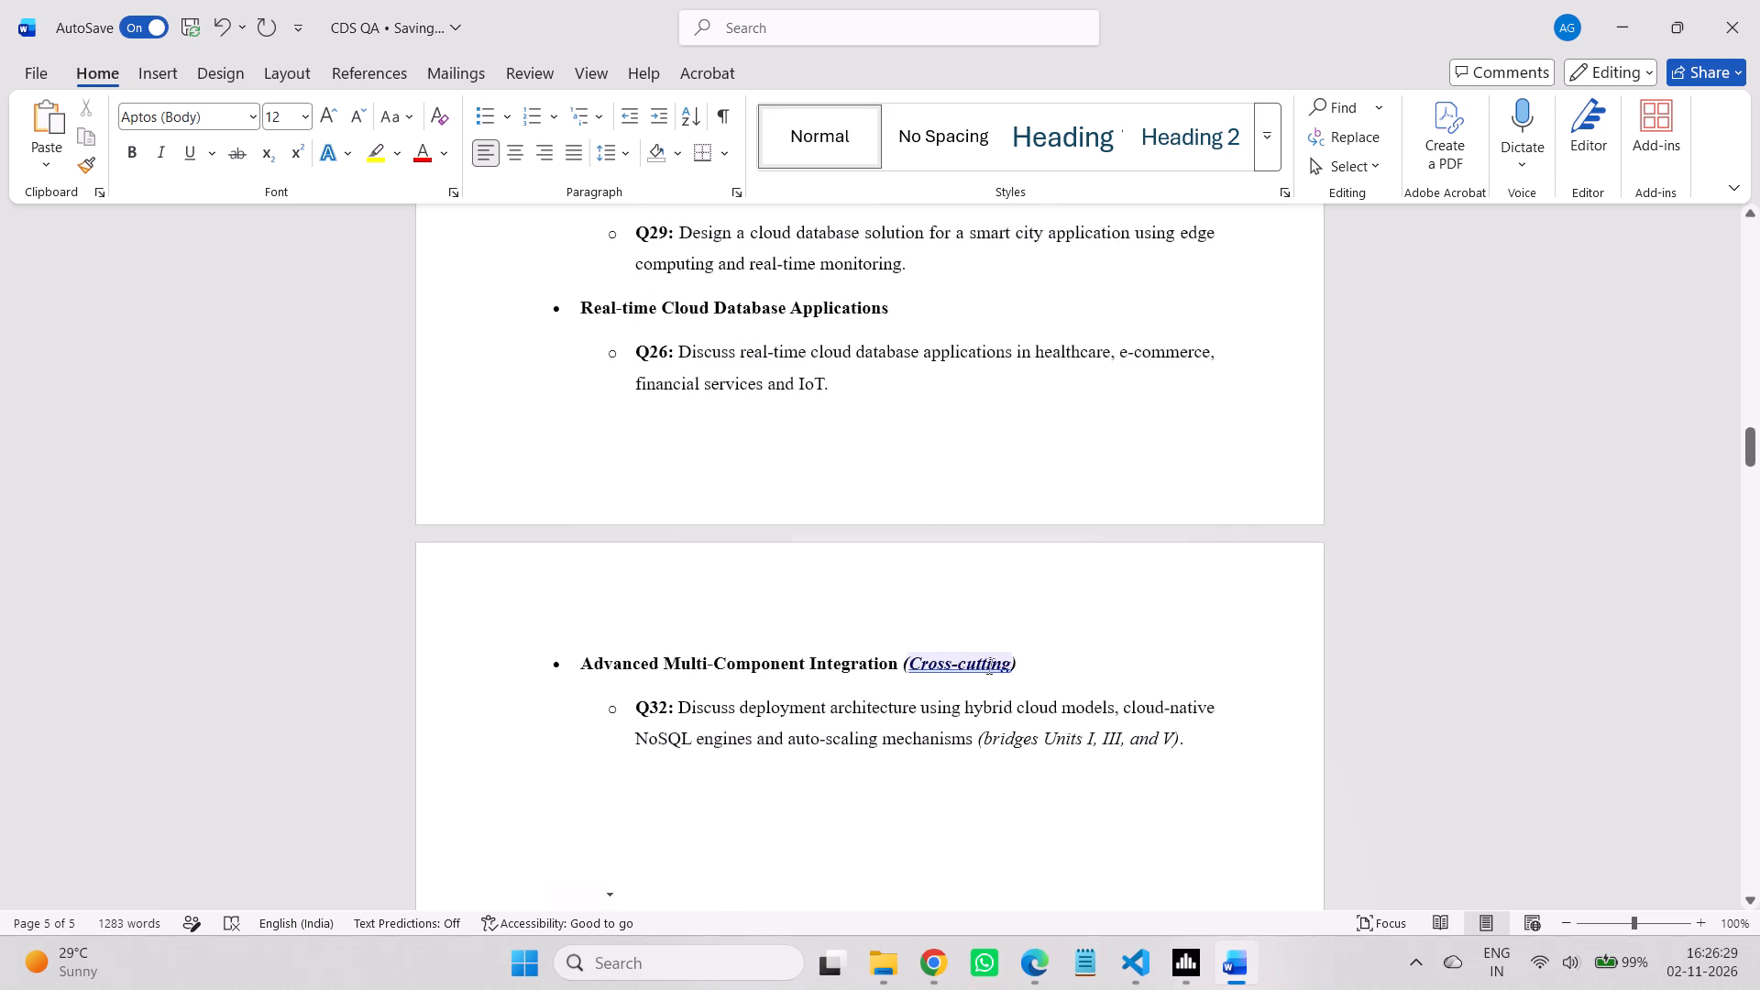
scroll(990, 666, down, 5)
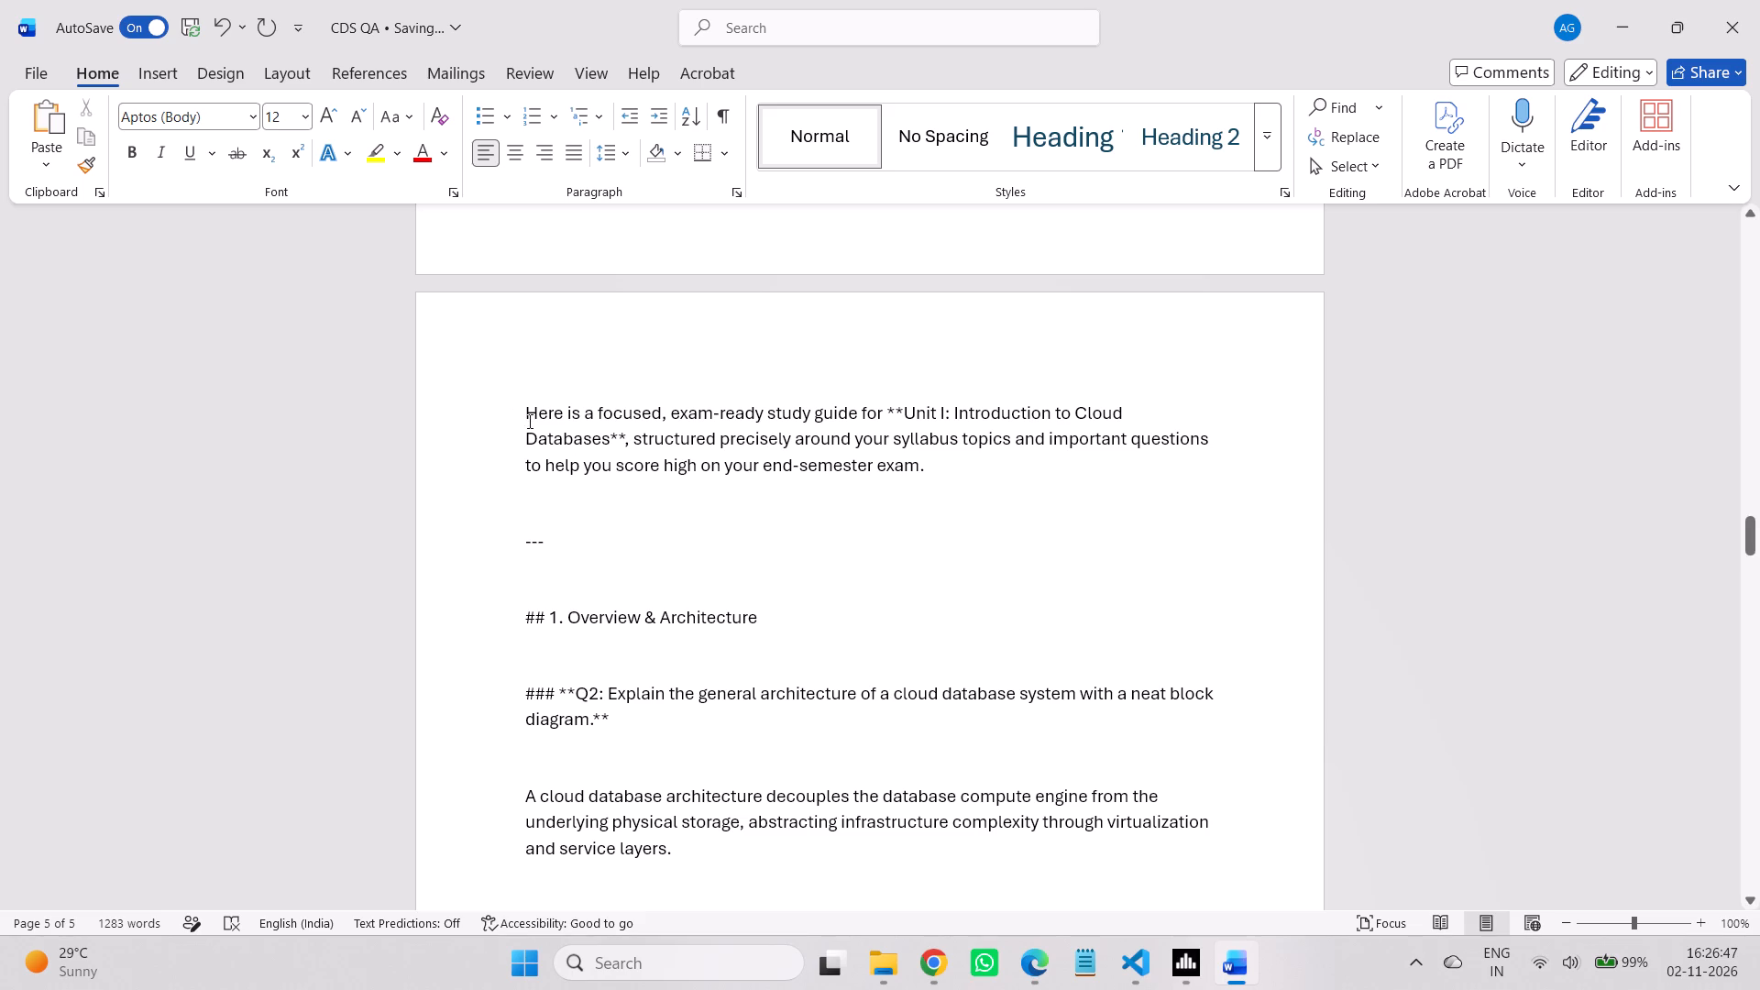
drag(530, 417, 932, 989)
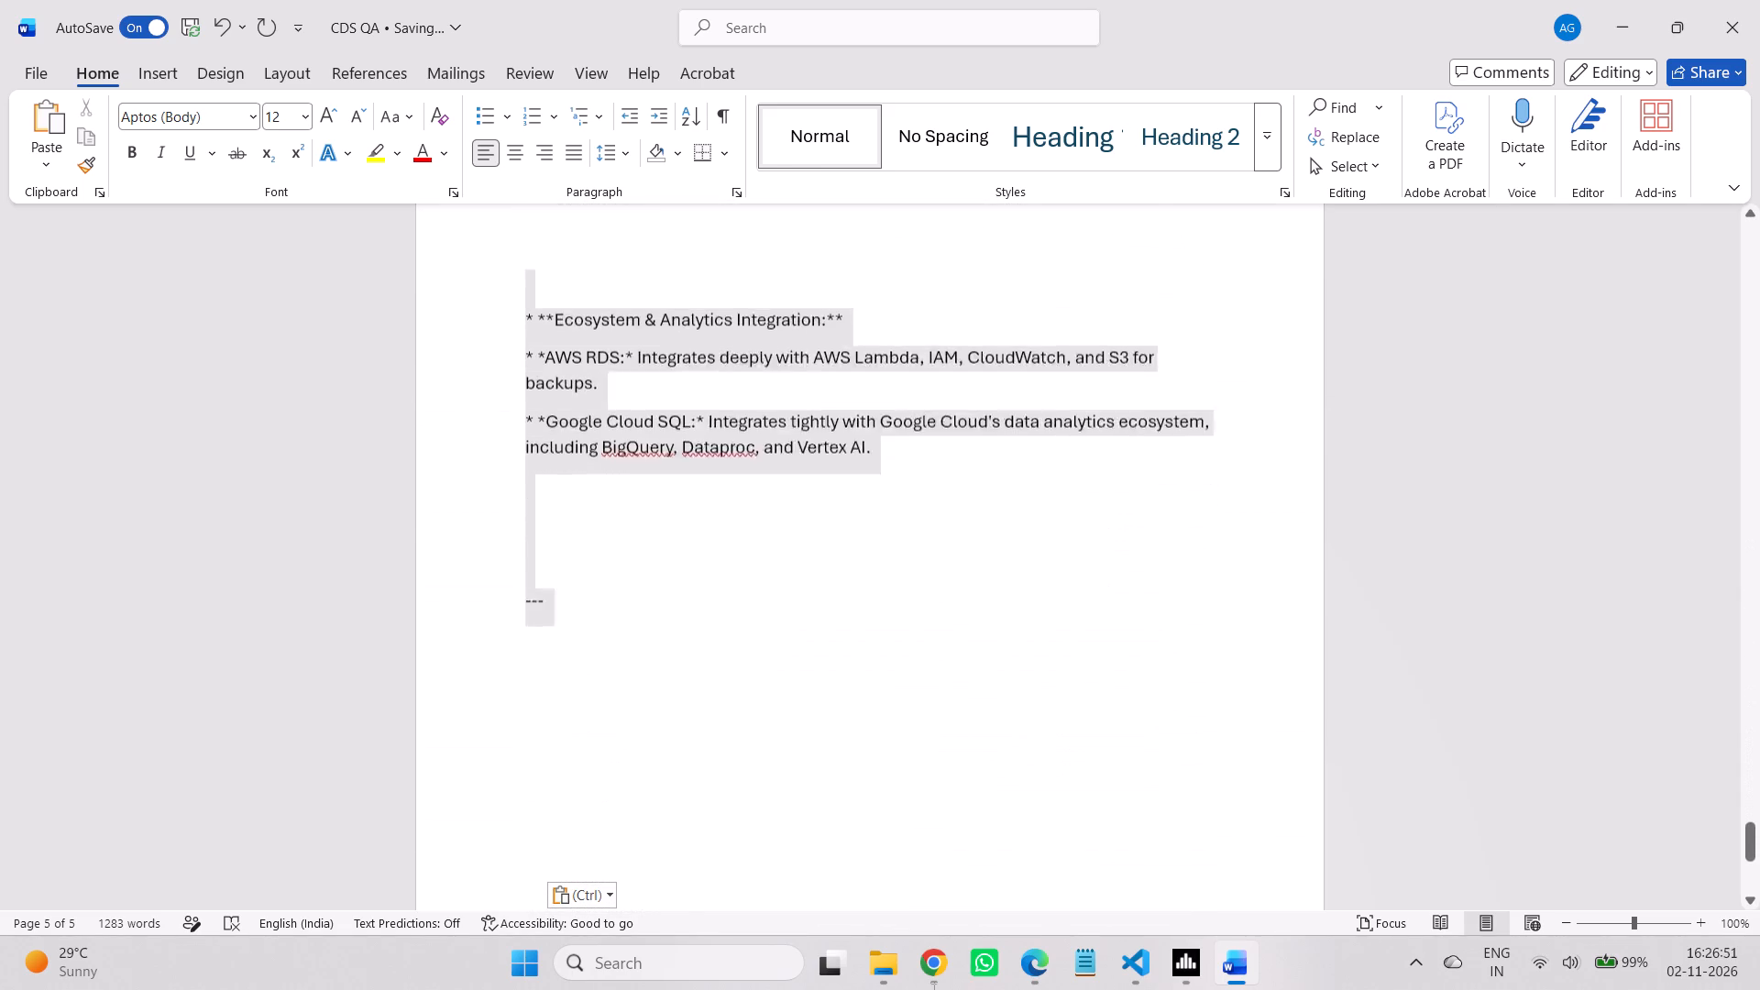
drag(932, 989, 839, 174)
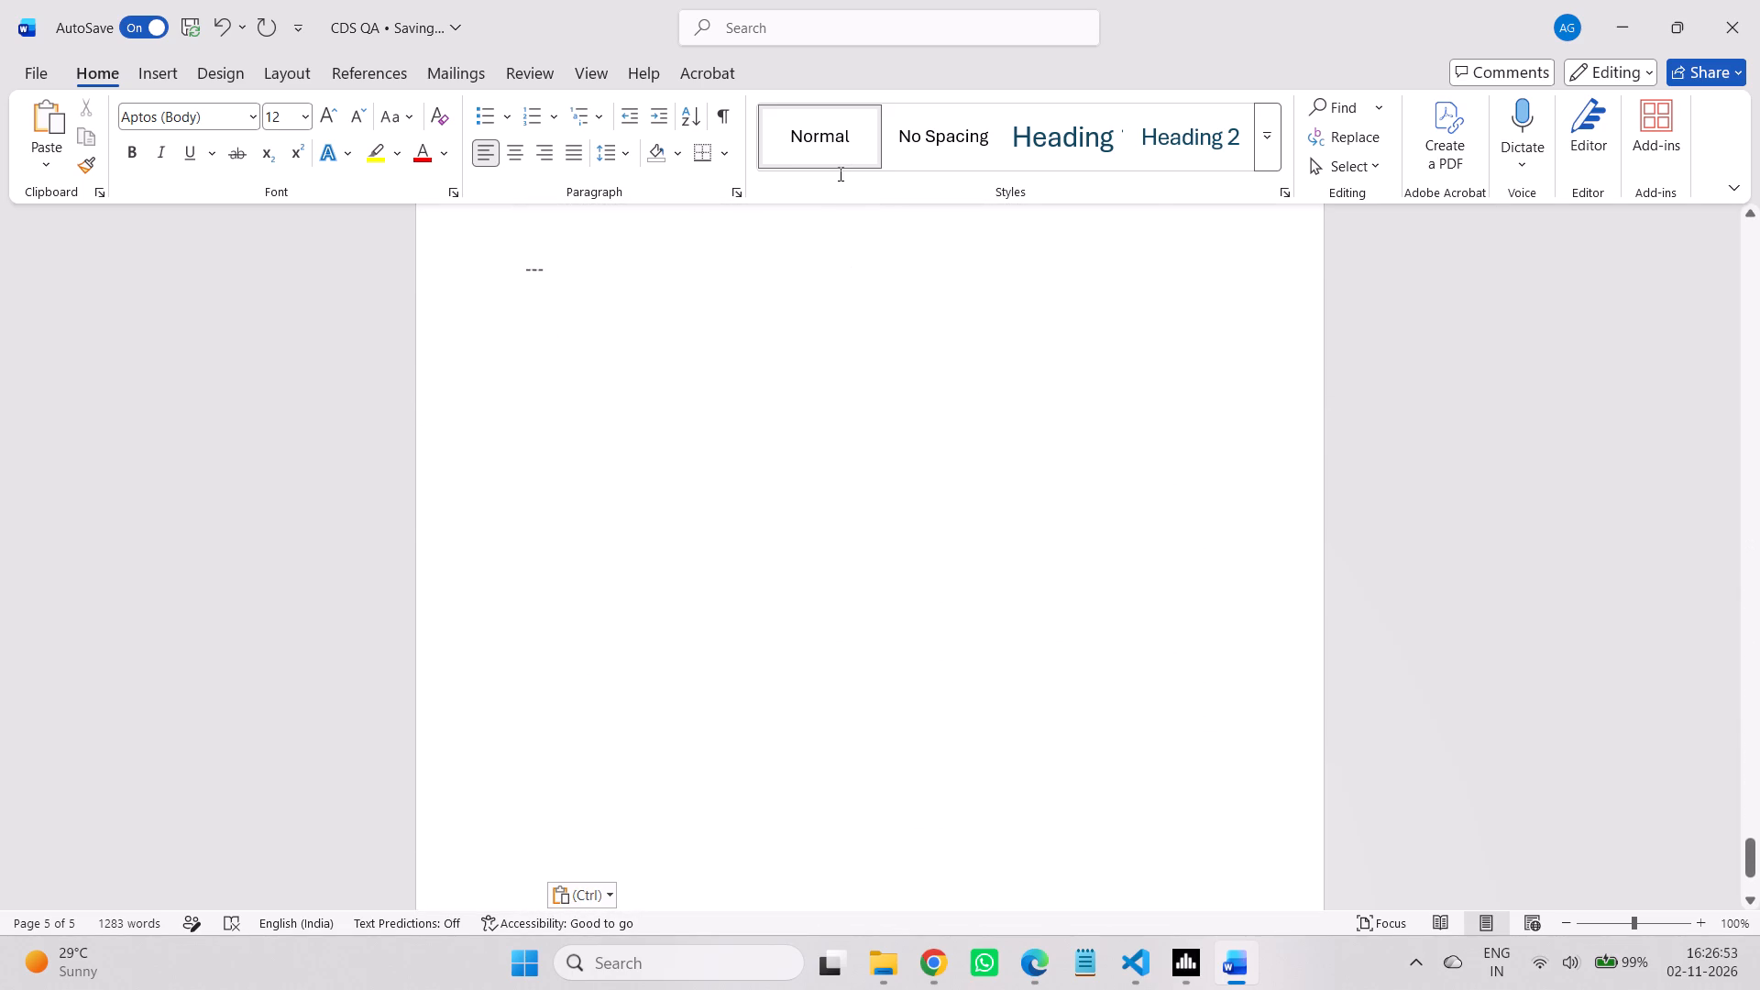
drag(839, 174, 812, 560)
click(214, 115)
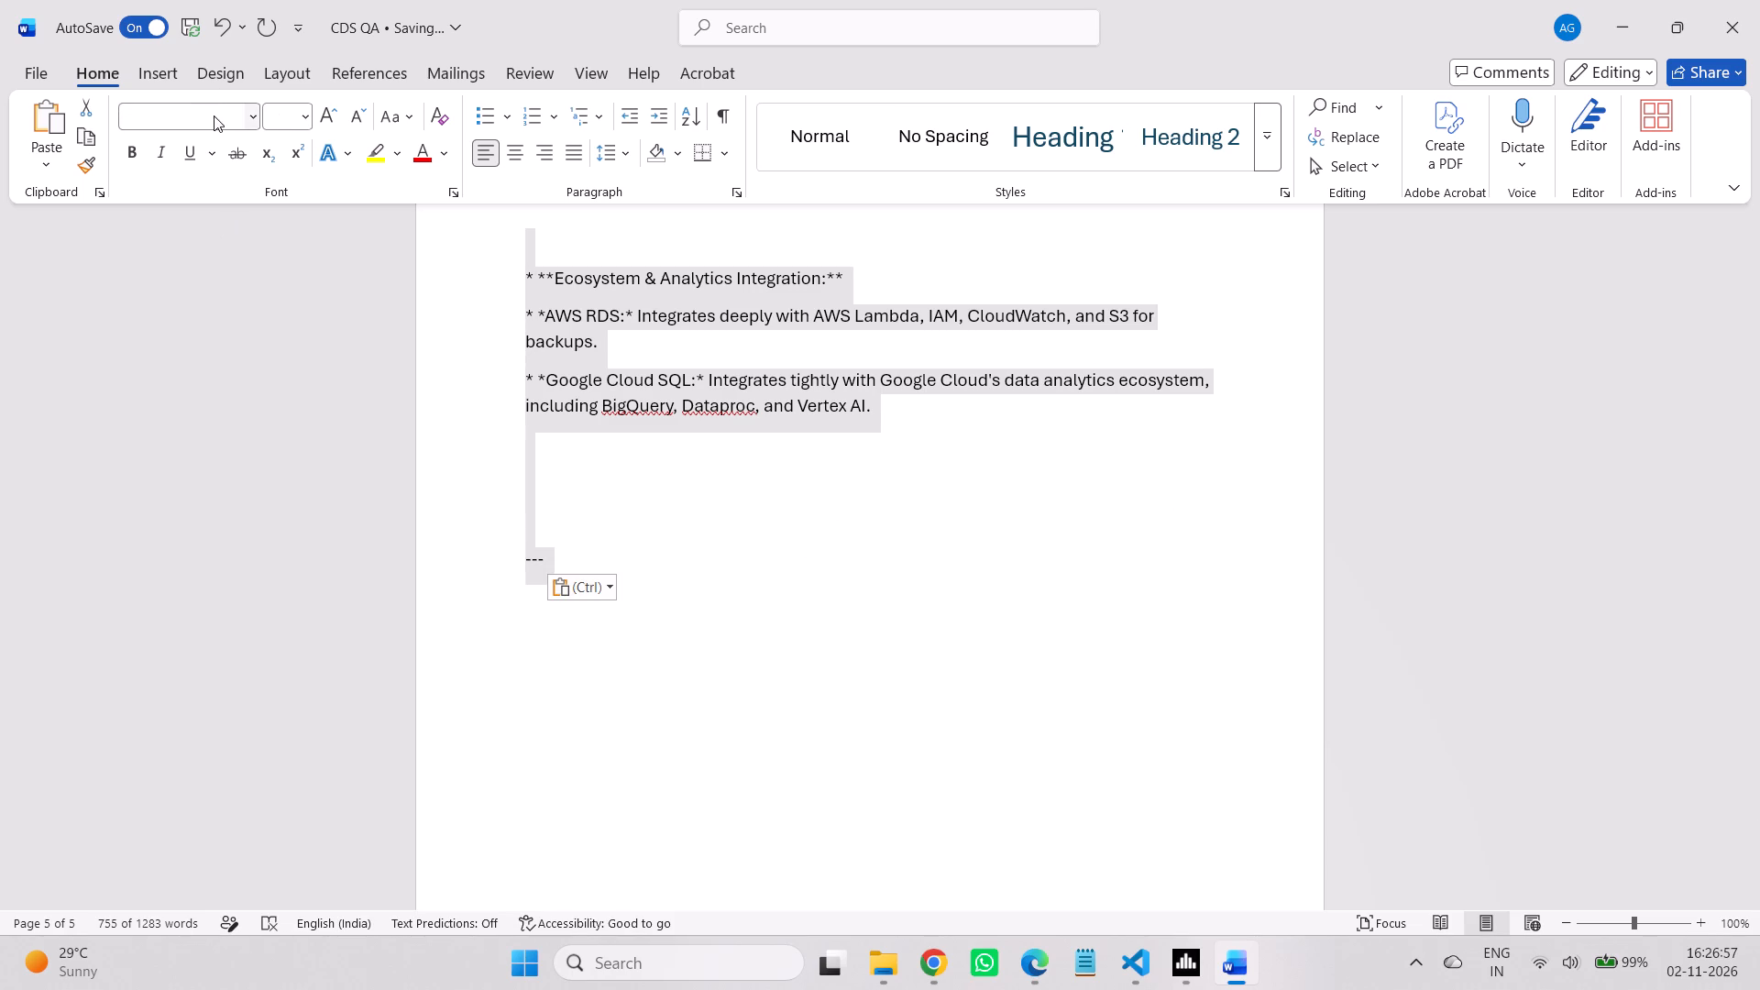
key(t)
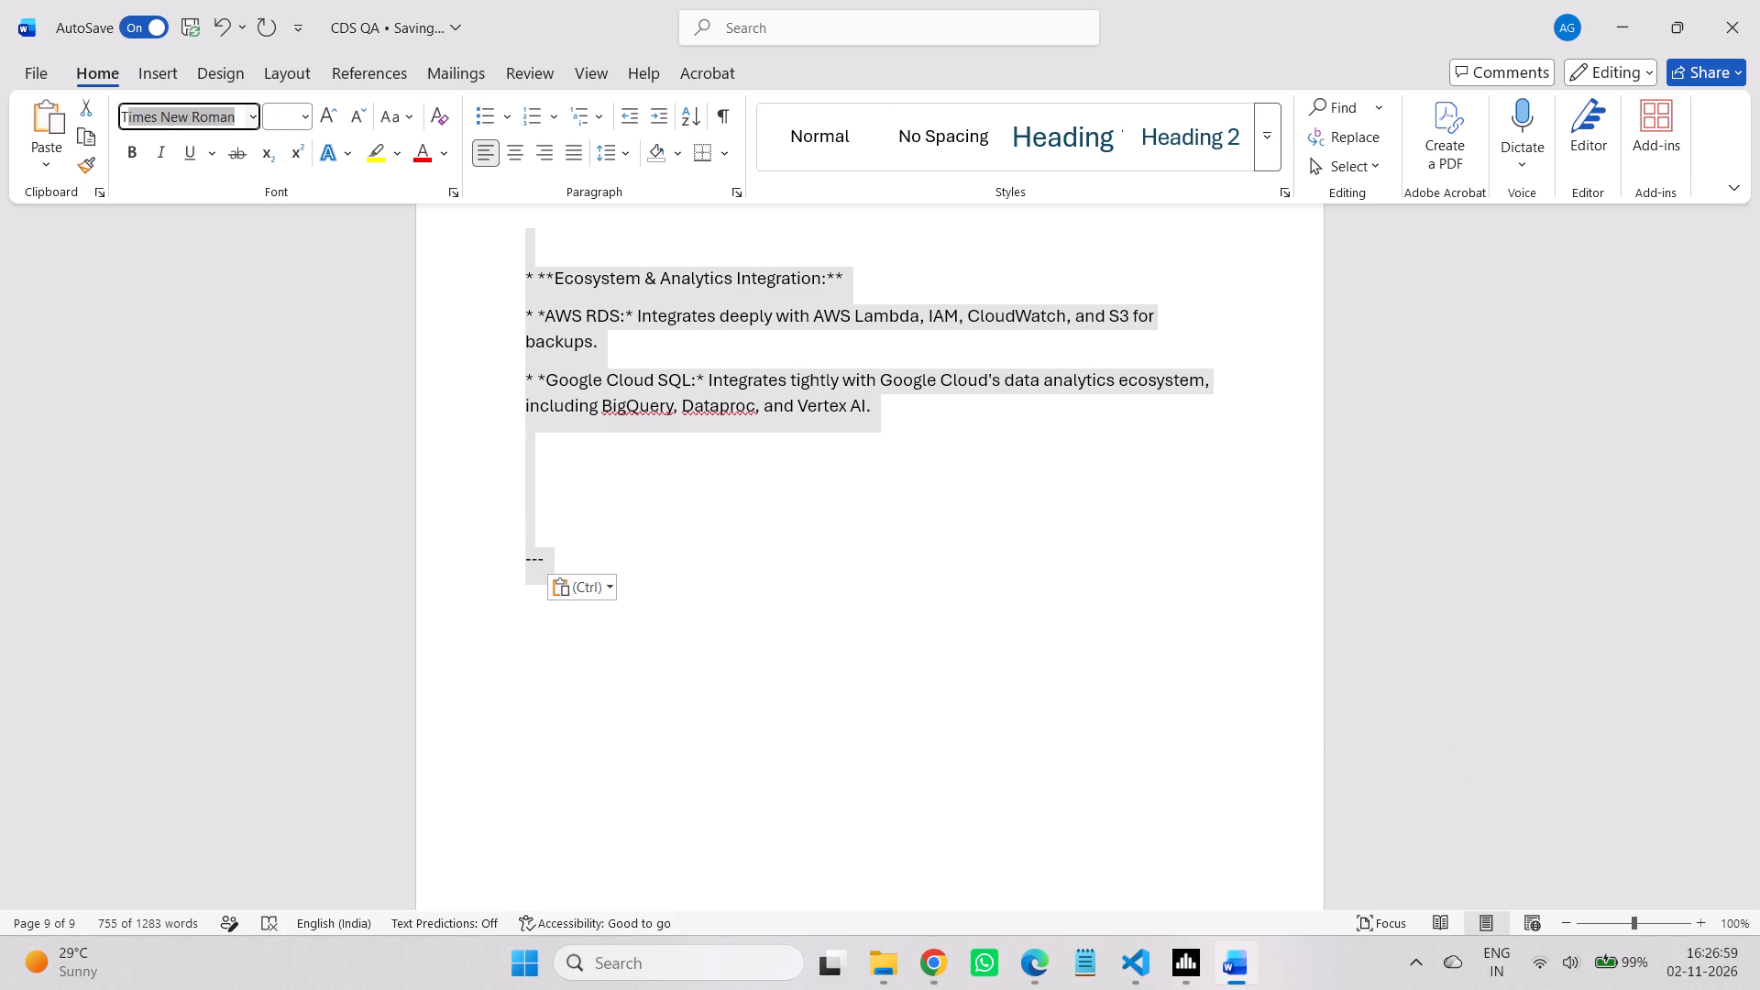
key(Return)
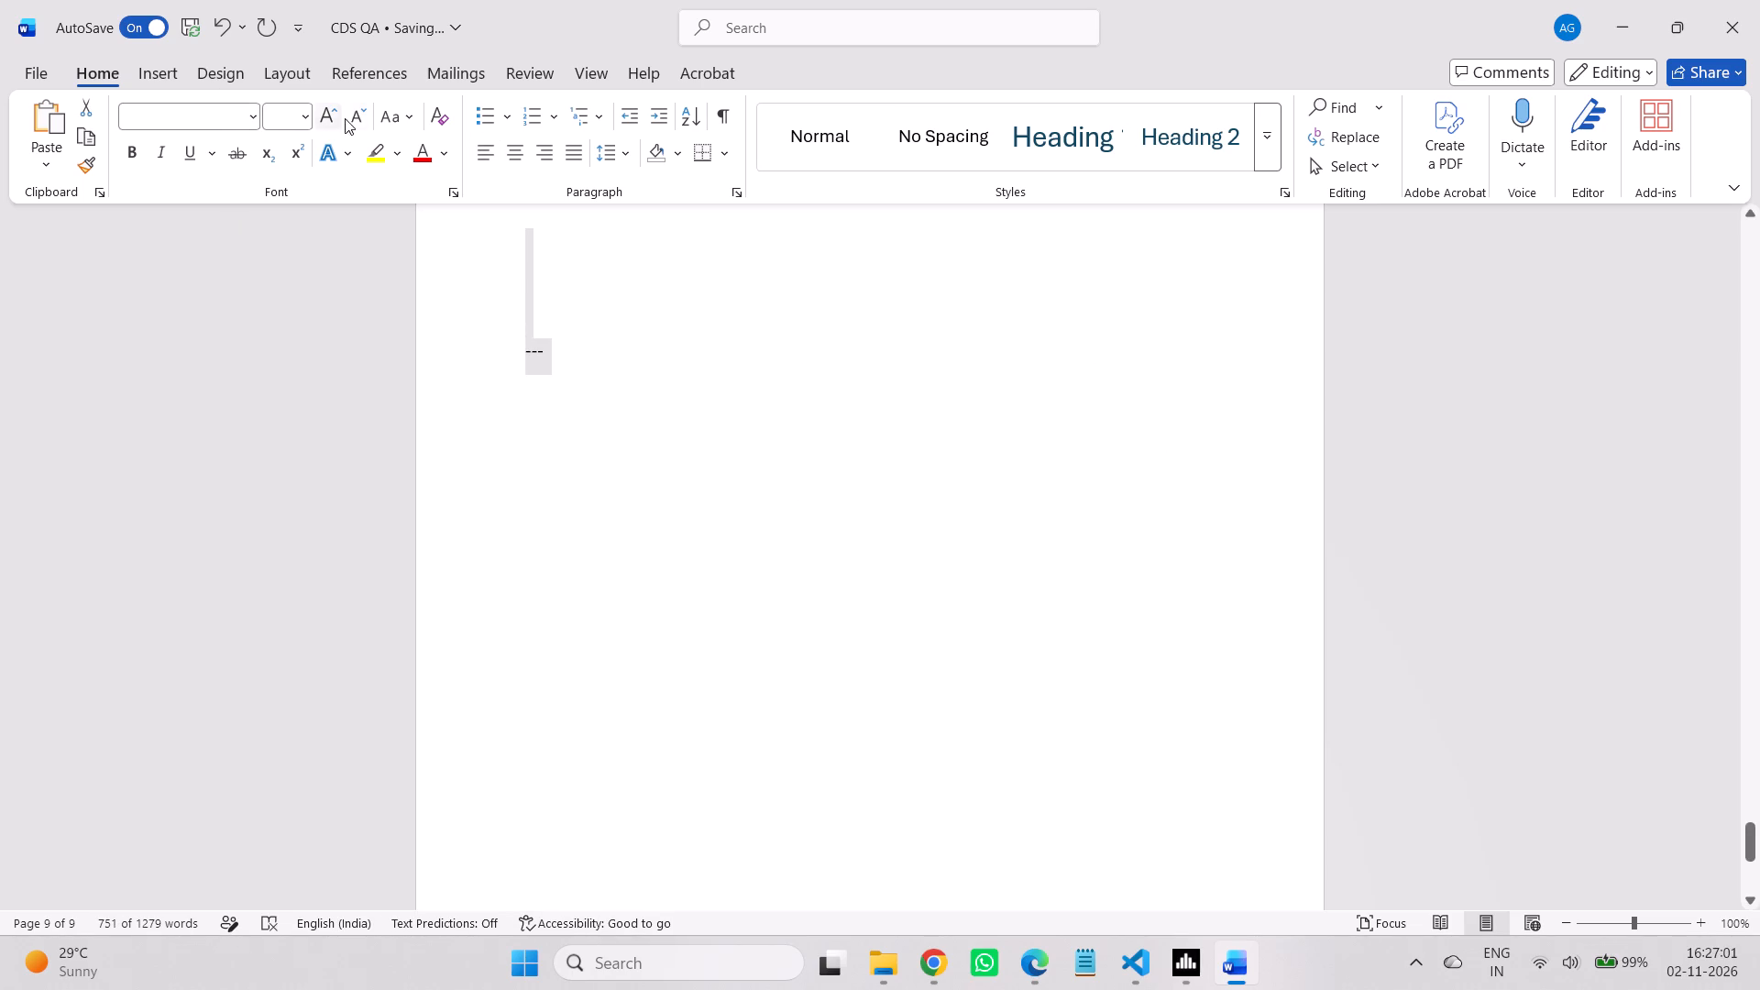
Justify the paragraphs of the pasted Unit I study guide.
click(572, 148)
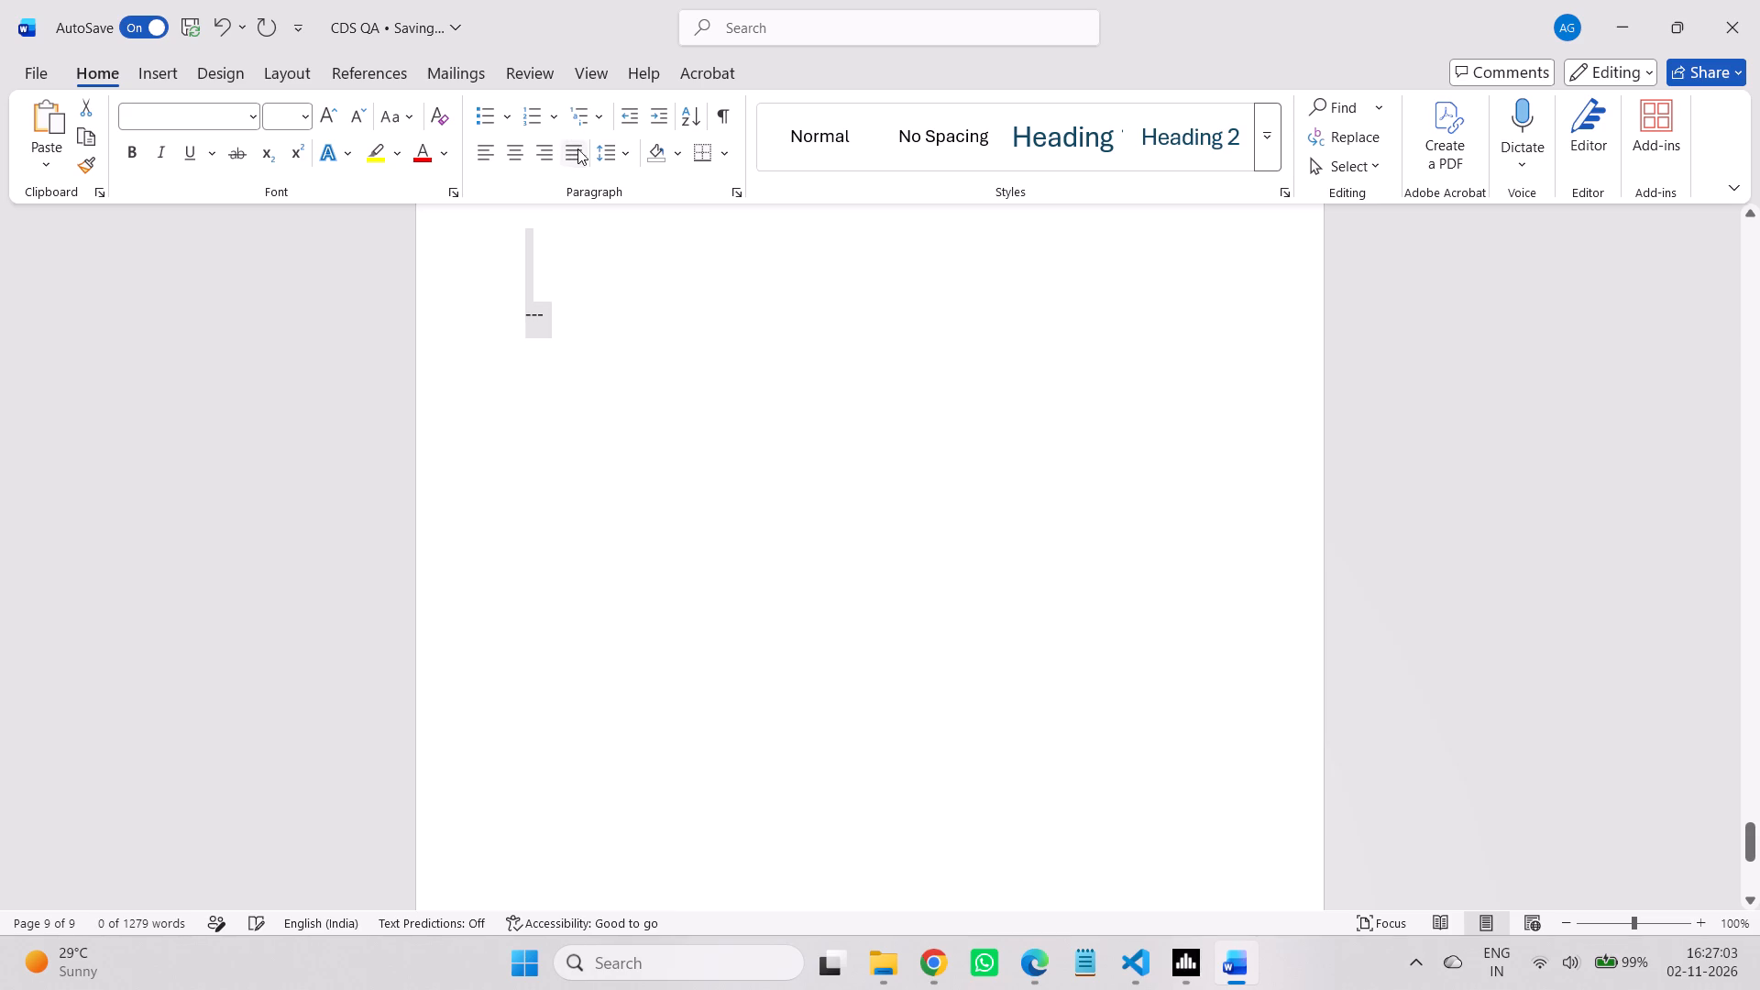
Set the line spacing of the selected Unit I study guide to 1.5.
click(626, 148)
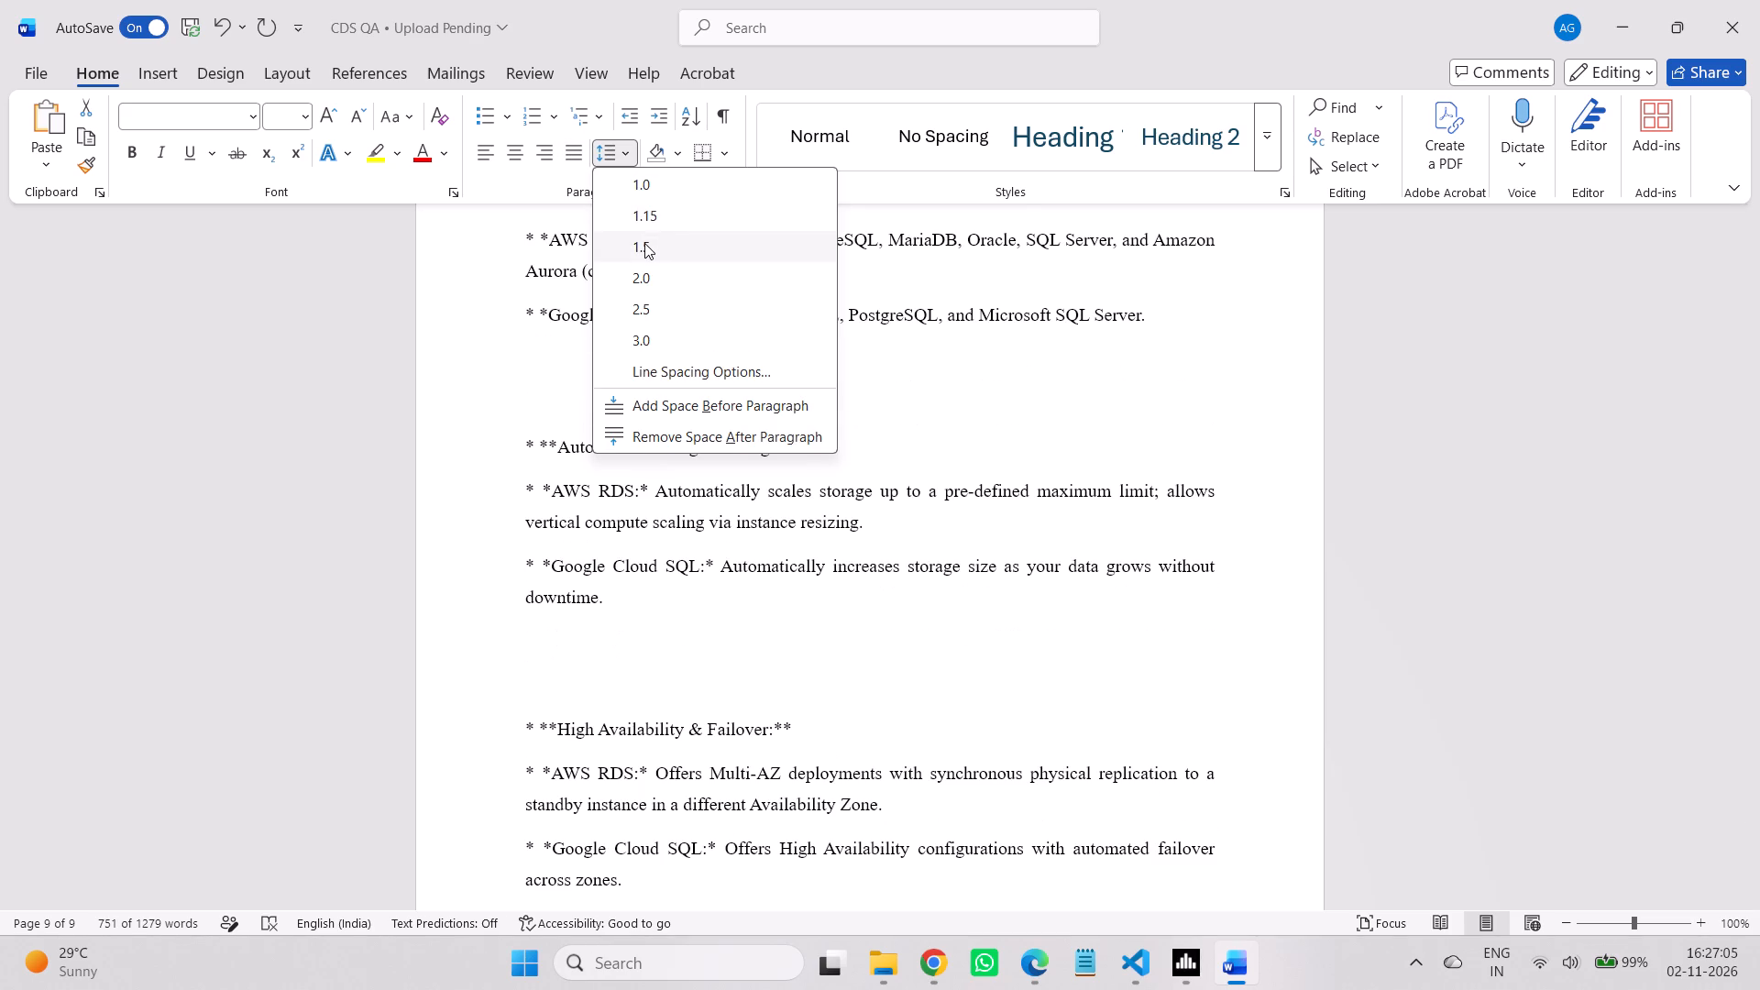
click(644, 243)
scroll(789, 495, up, 6)
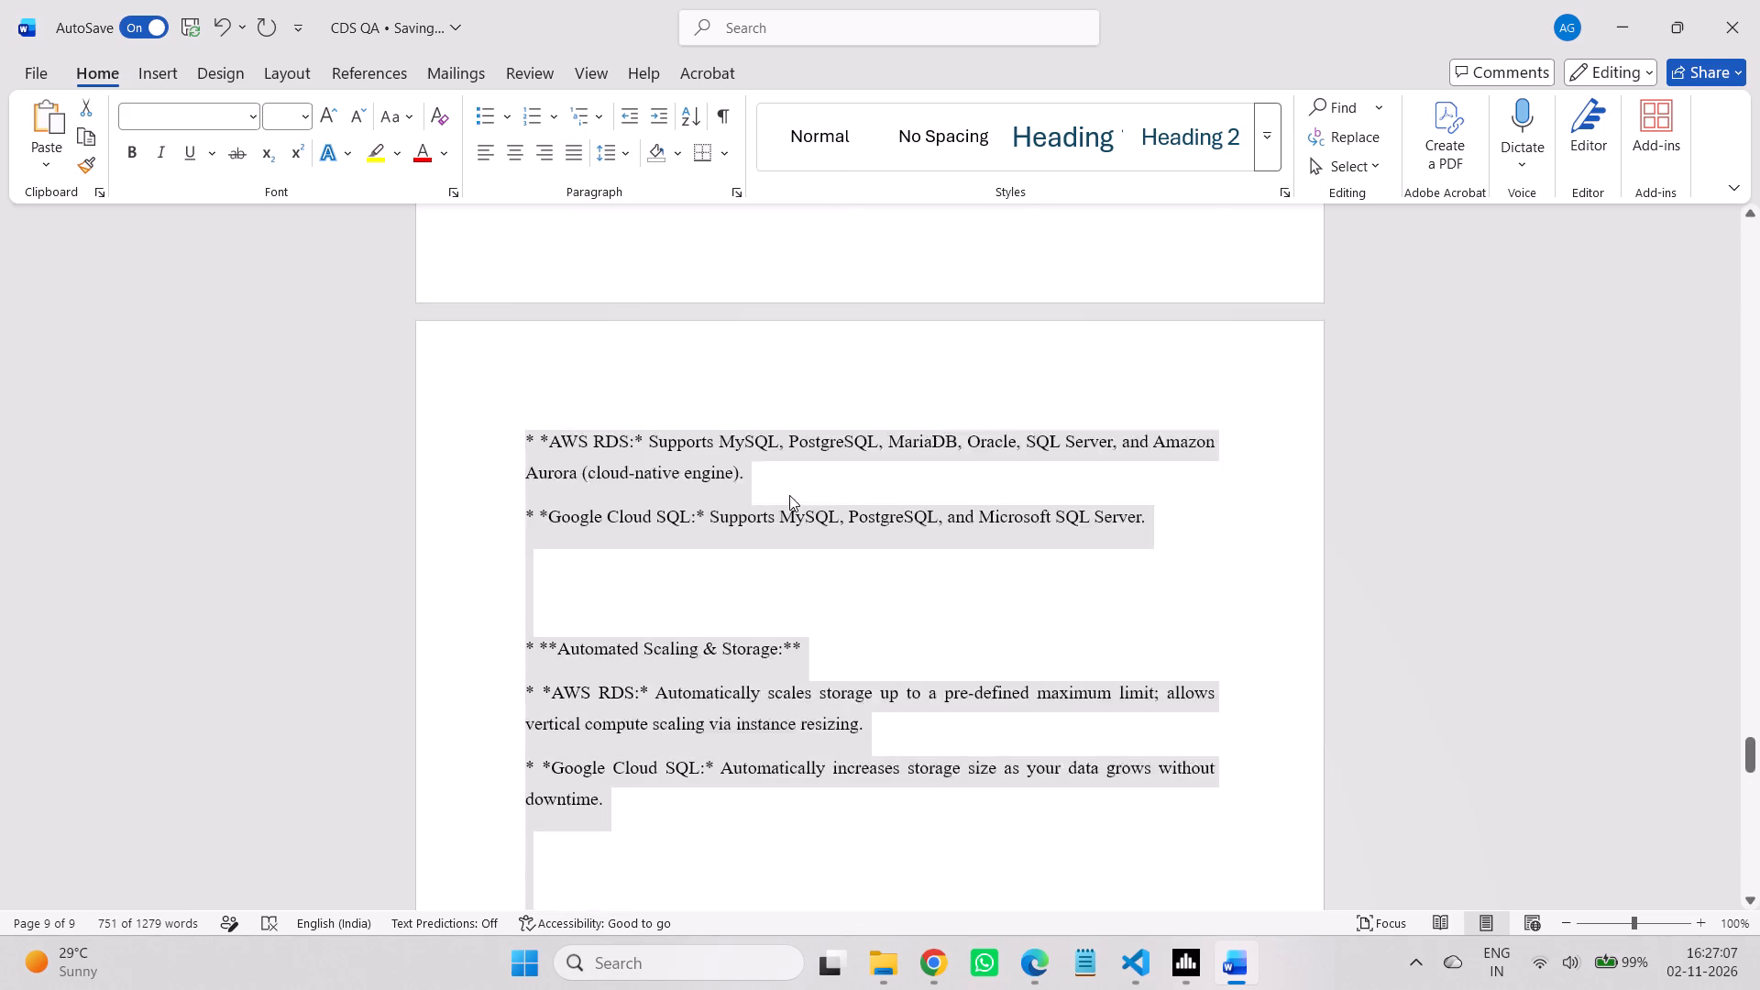
scroll(789, 495, up, 4)
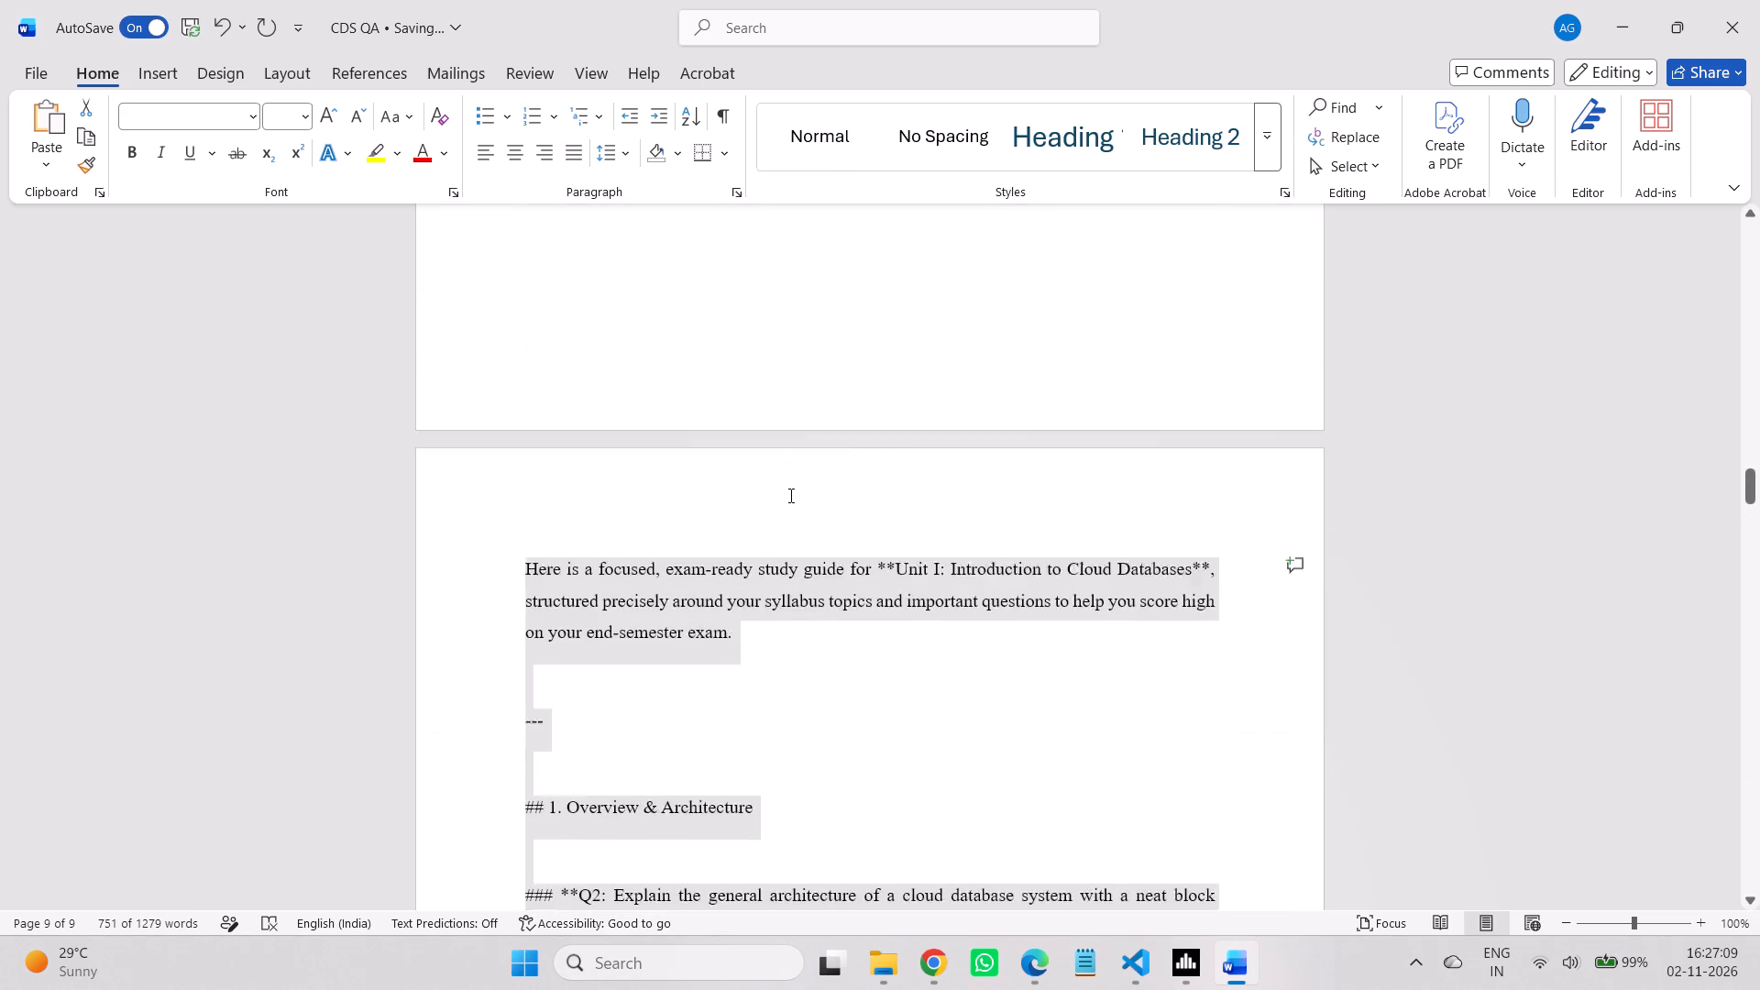
scroll(789, 495, up, 2)
scroll(789, 495, down, 3)
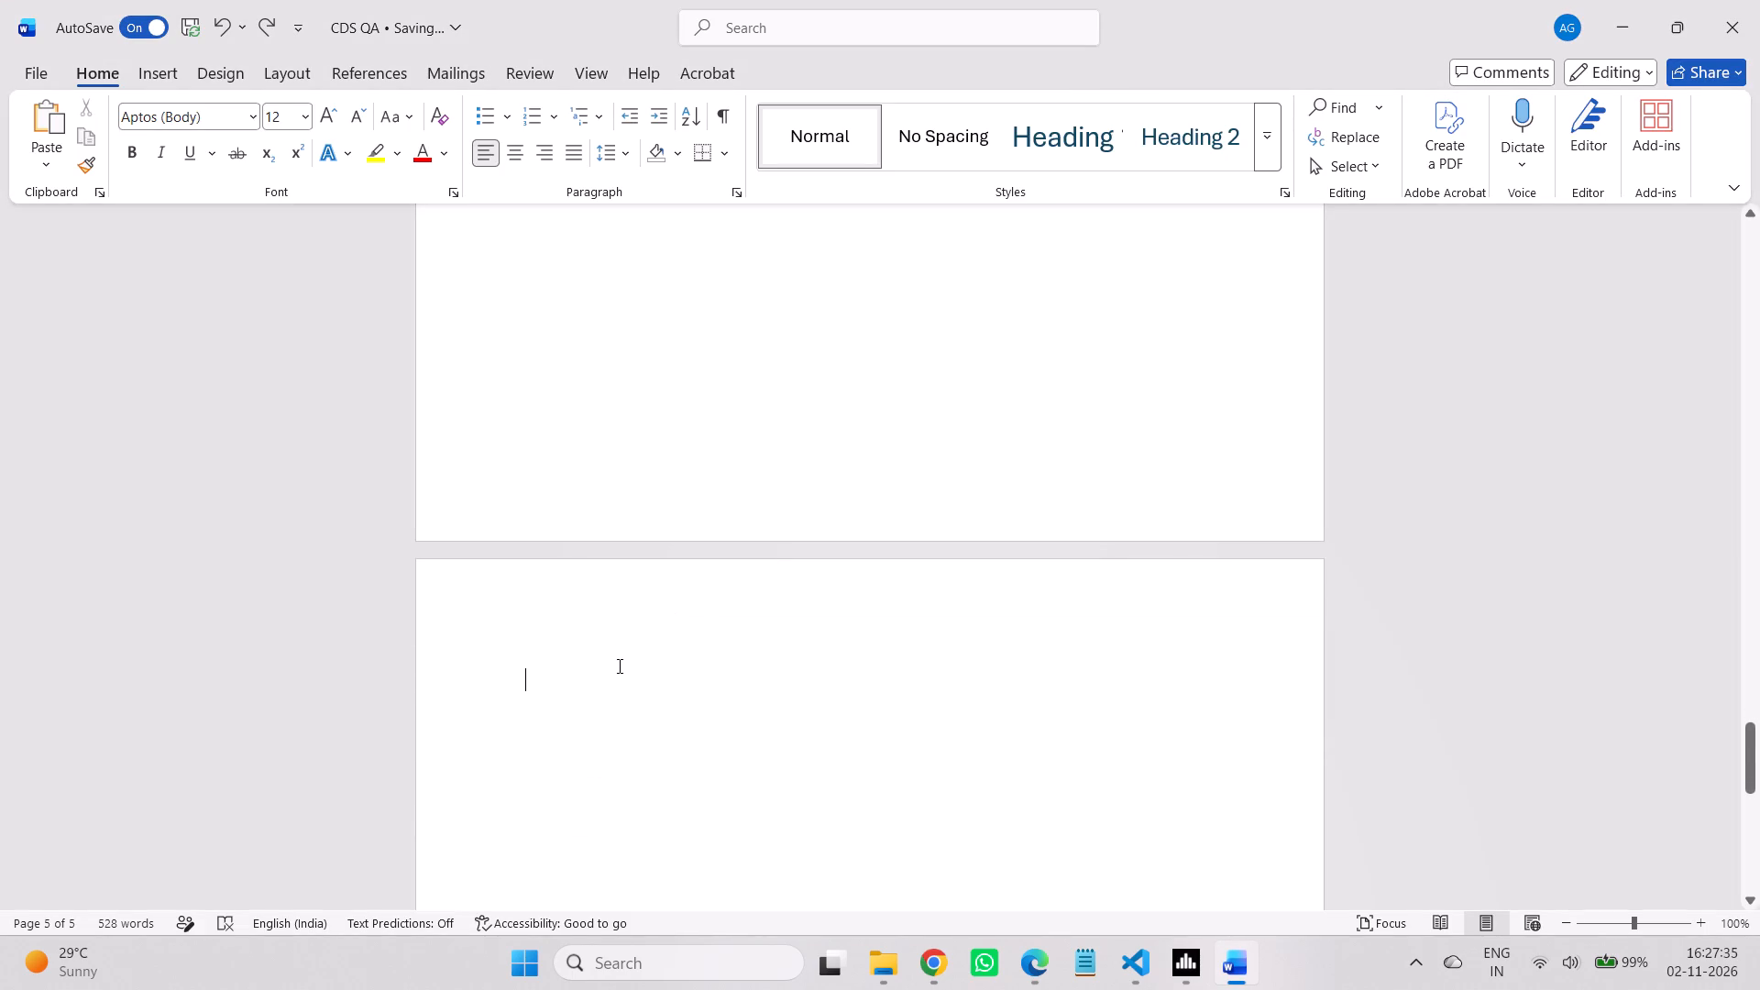
click(616, 666)
key(ctrl+v)
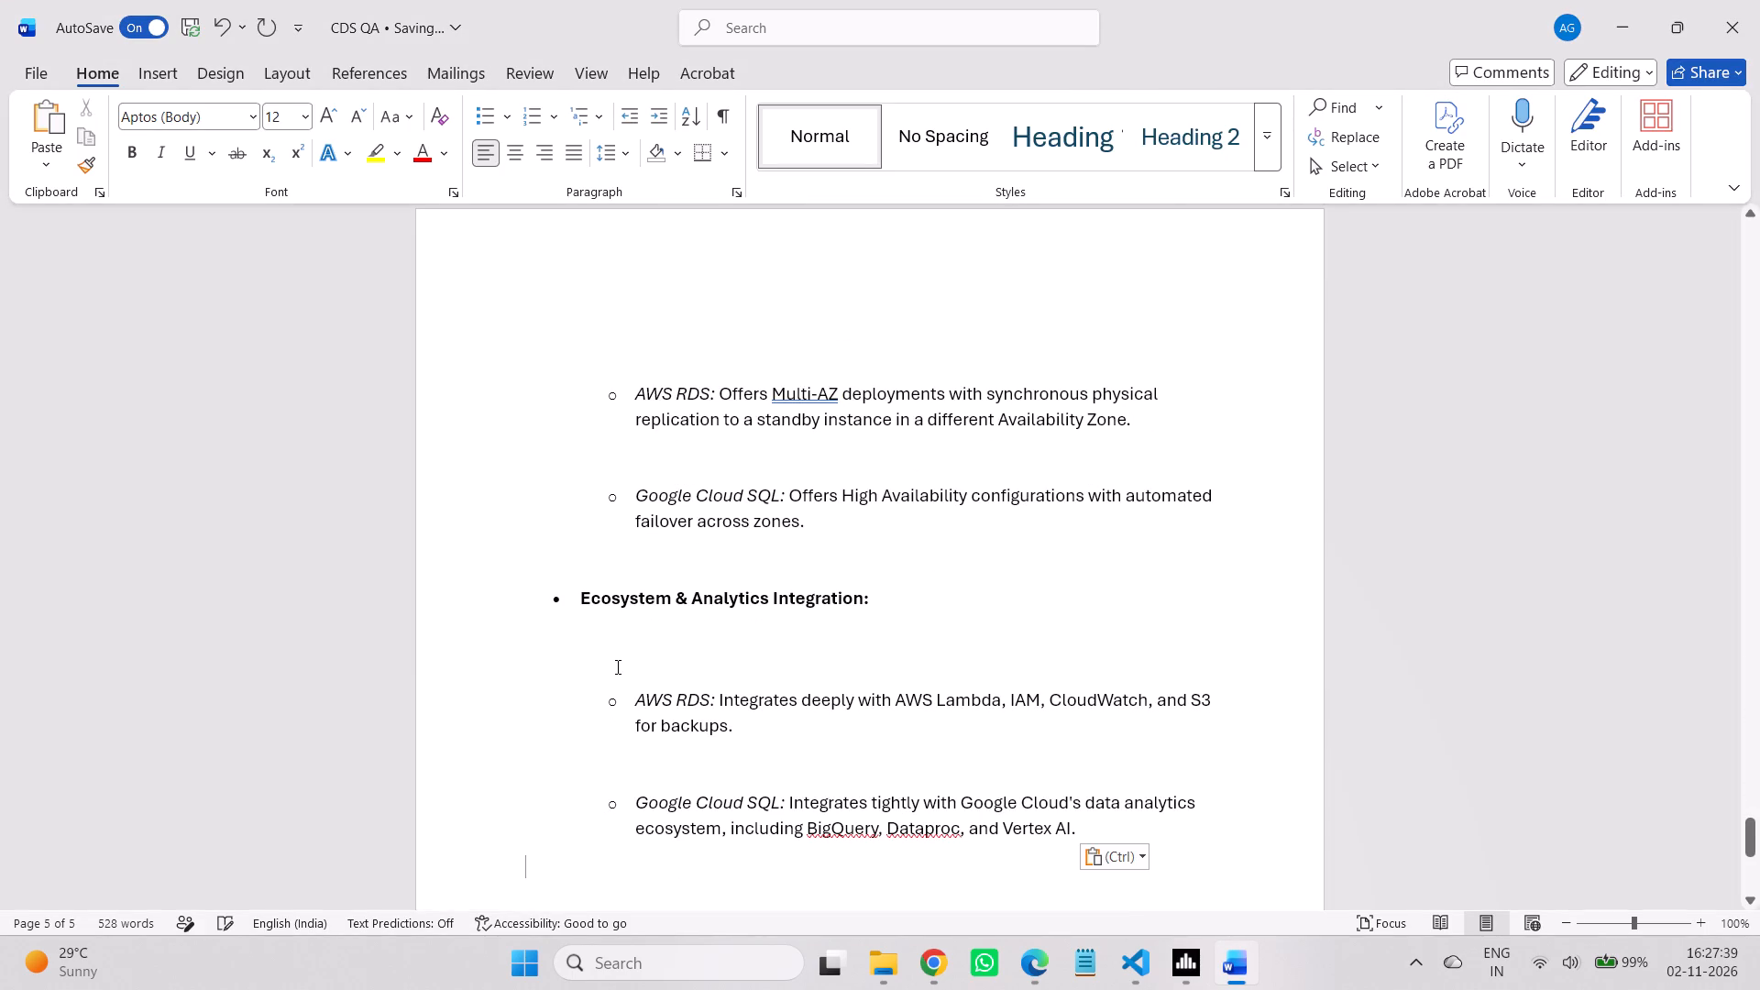
Review the newly pasted Unit I study guide from its end back to its opening, checking the headings, lists and block diagram.
scroll(702, 654, up, 2)
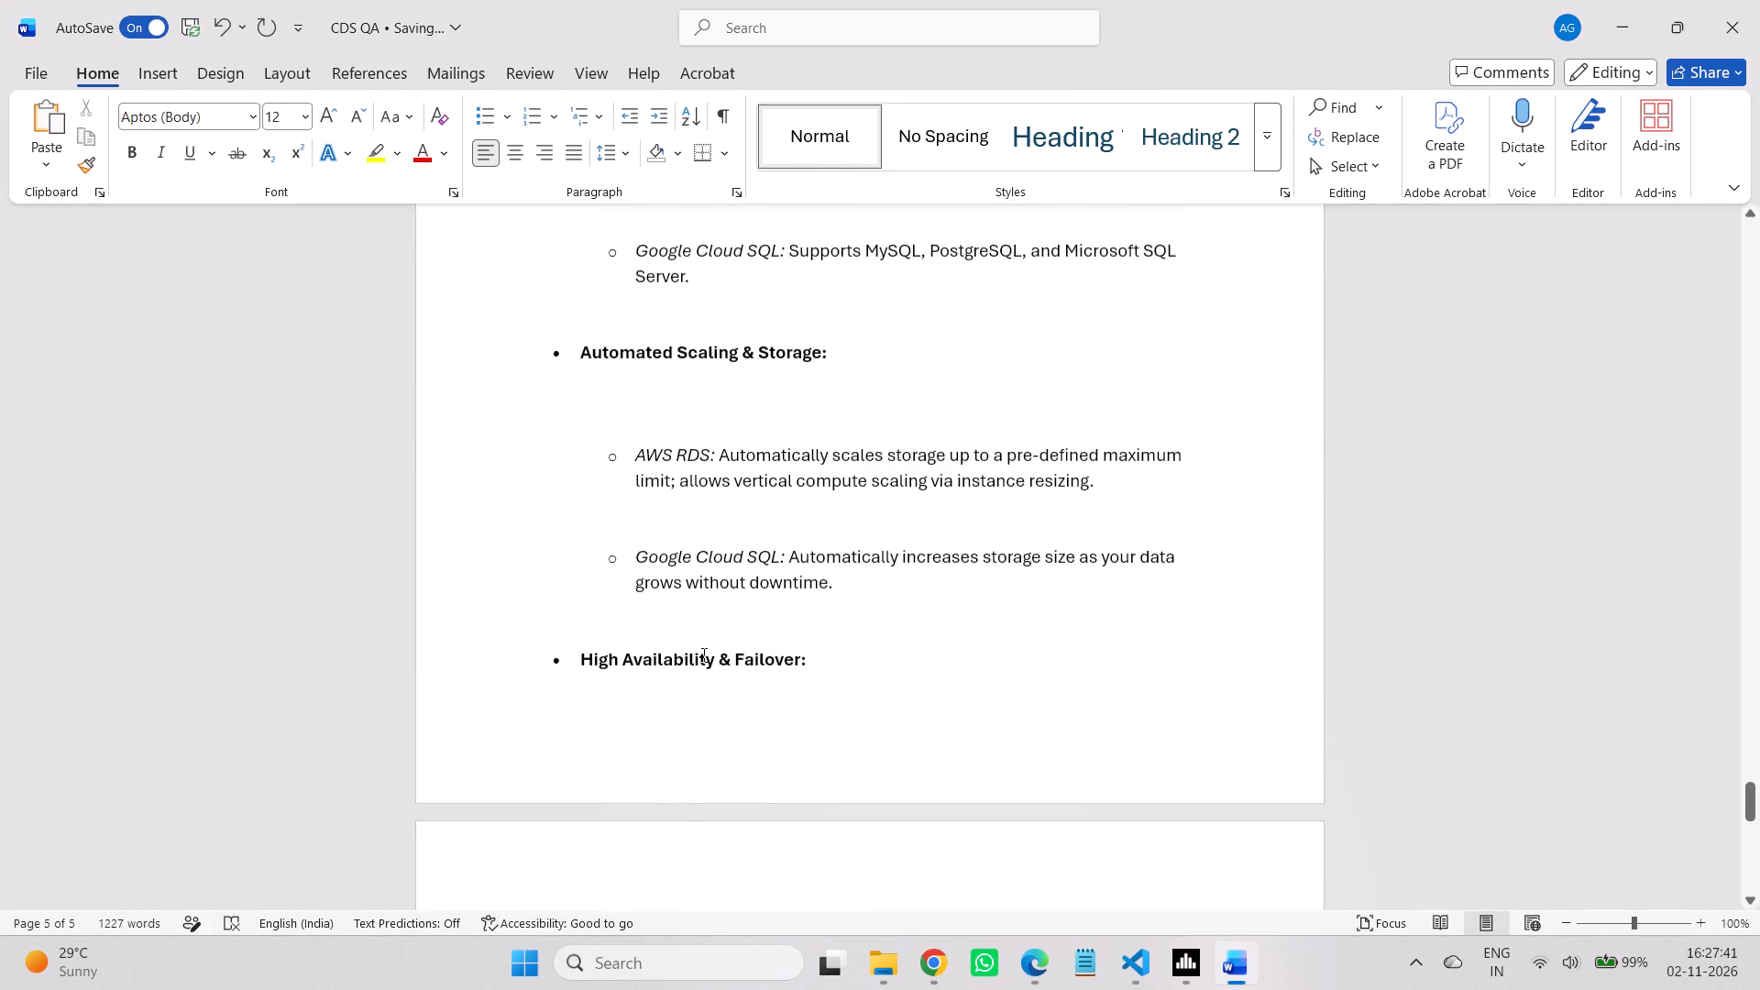
scroll(702, 654, up, 3)
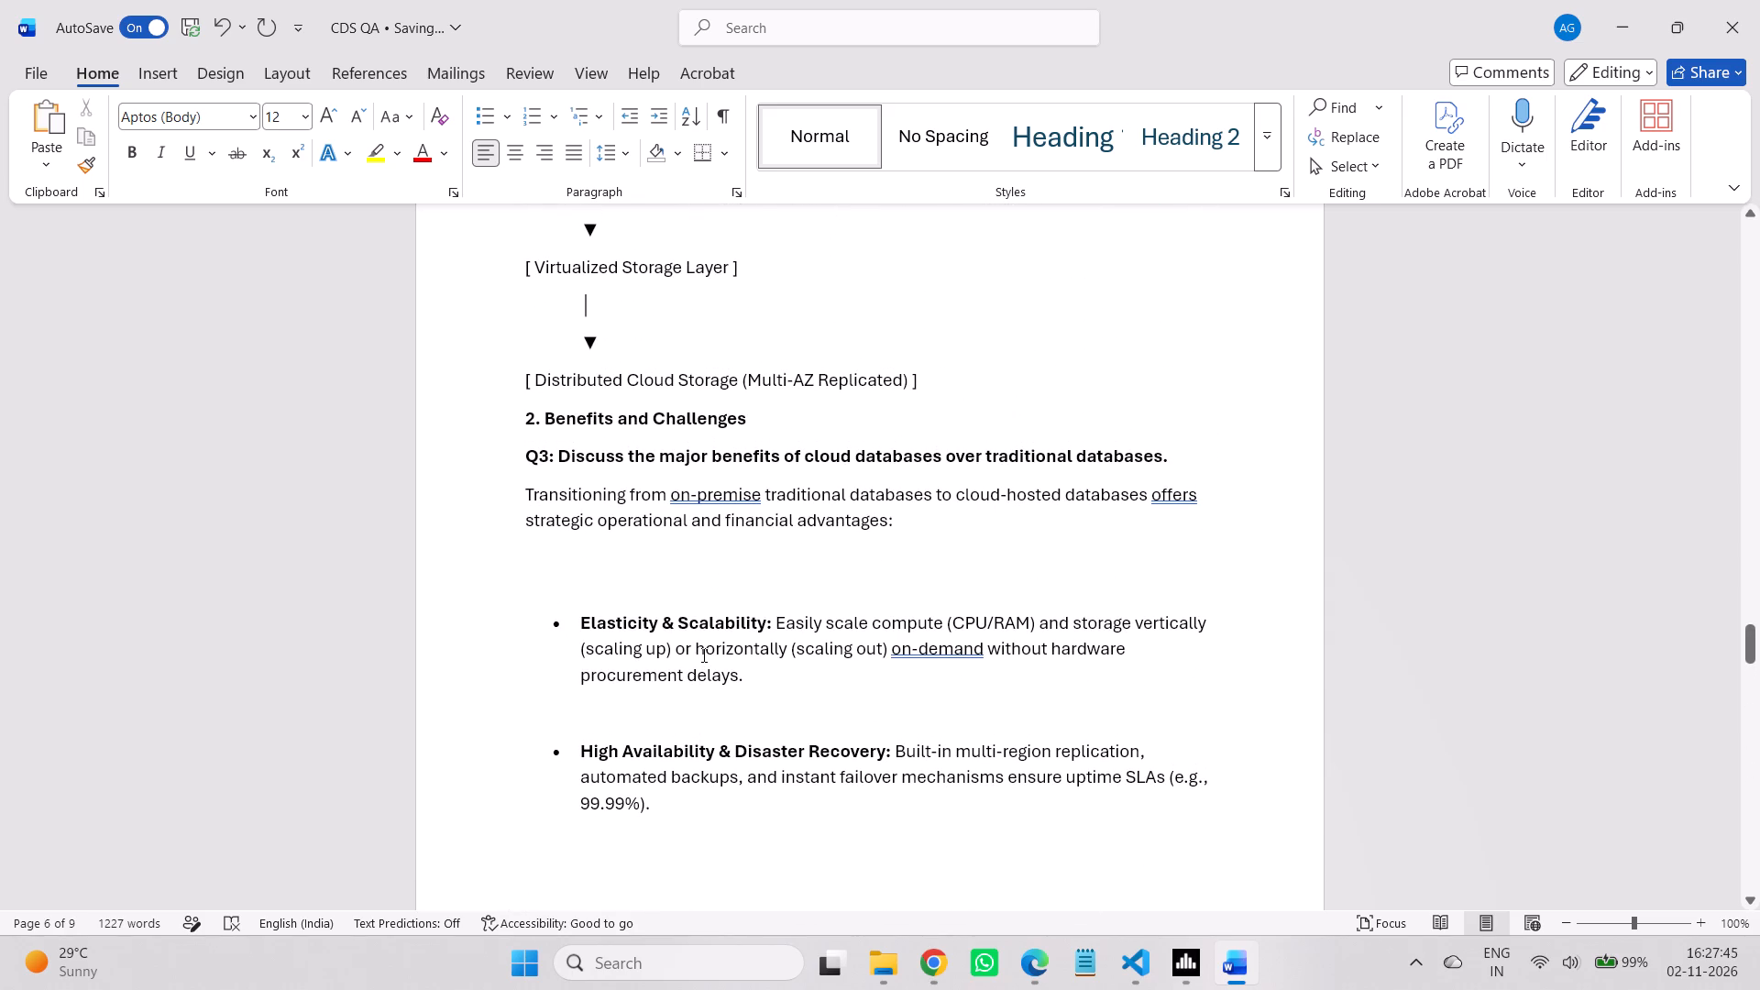
scroll(702, 654, up, 6)
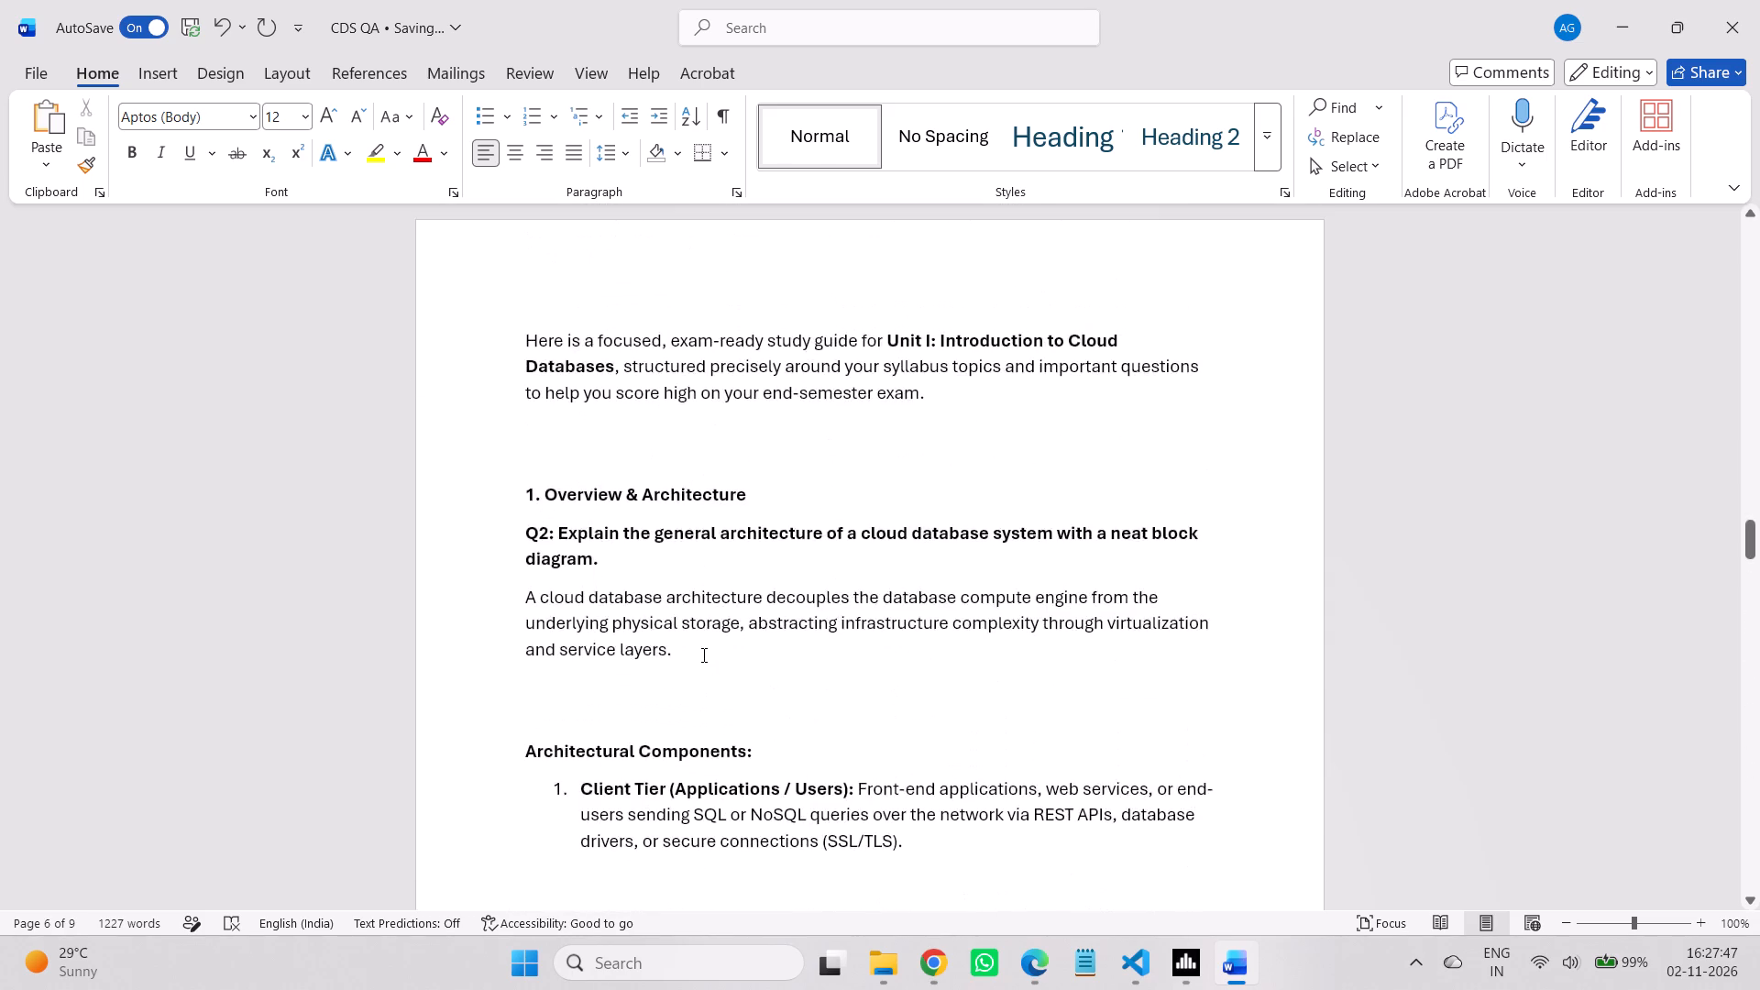
scroll(702, 654, up, 3)
scroll(702, 654, down, 4)
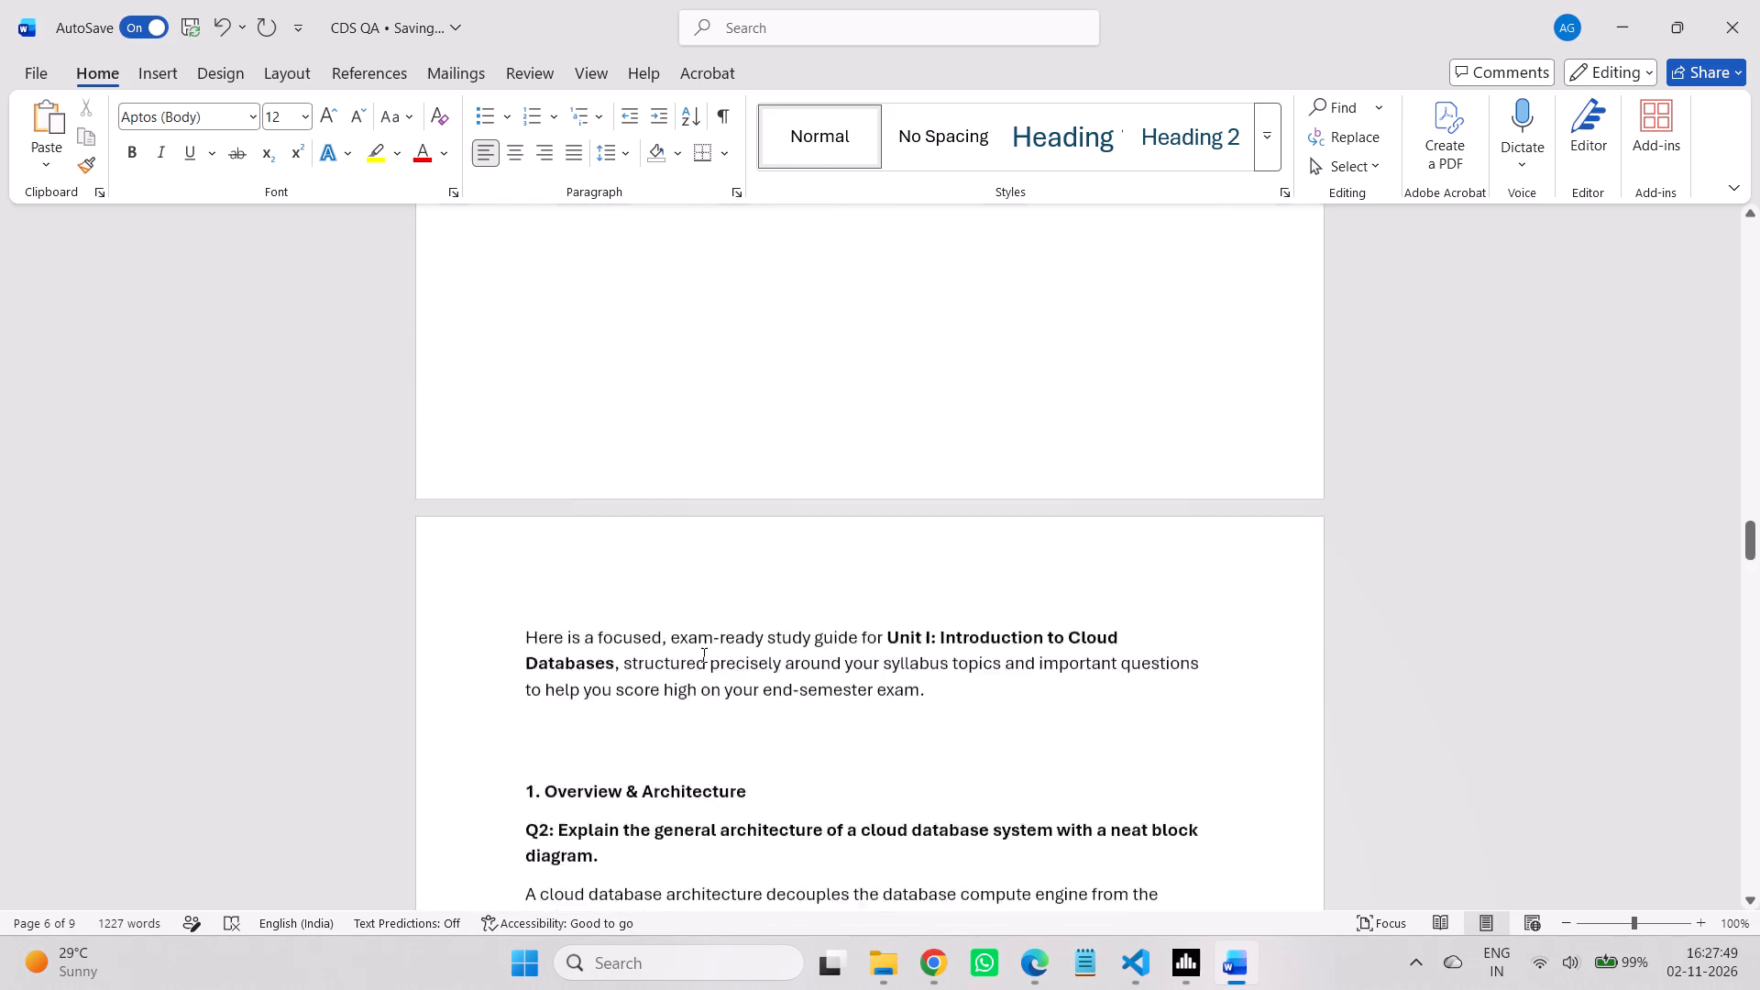
scroll(702, 654, up, 2)
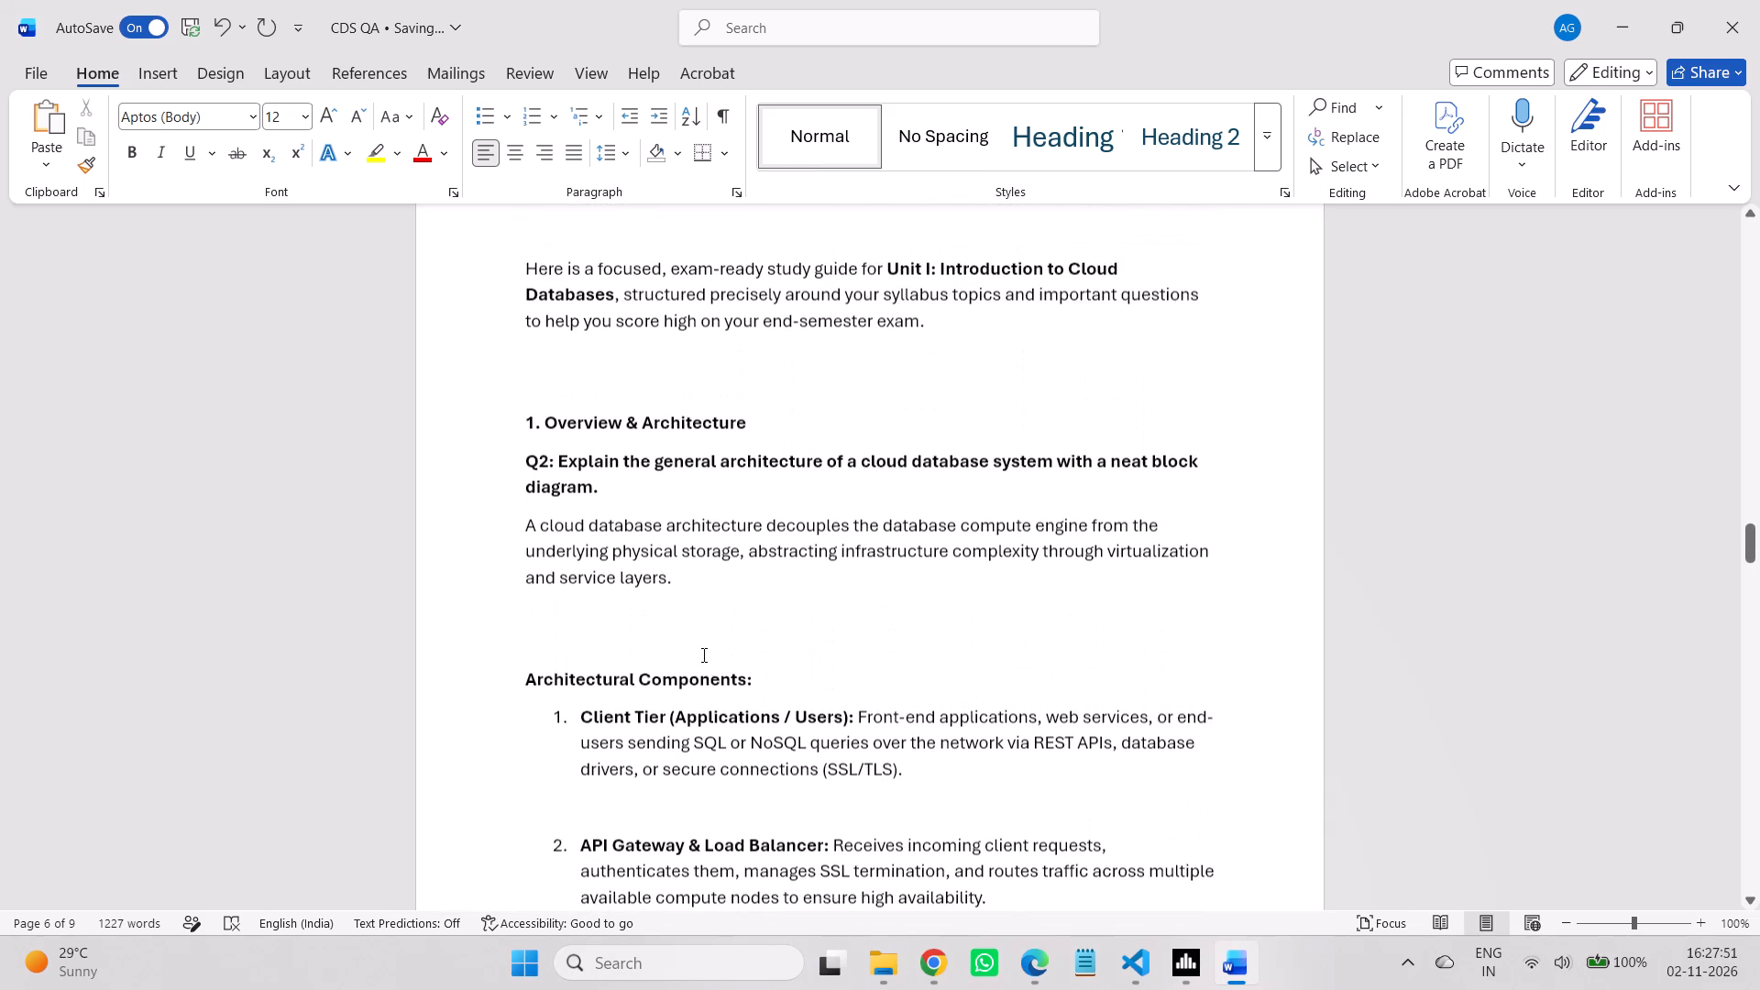
scroll(702, 654, up, 1)
scroll(595, 406, down, 1)
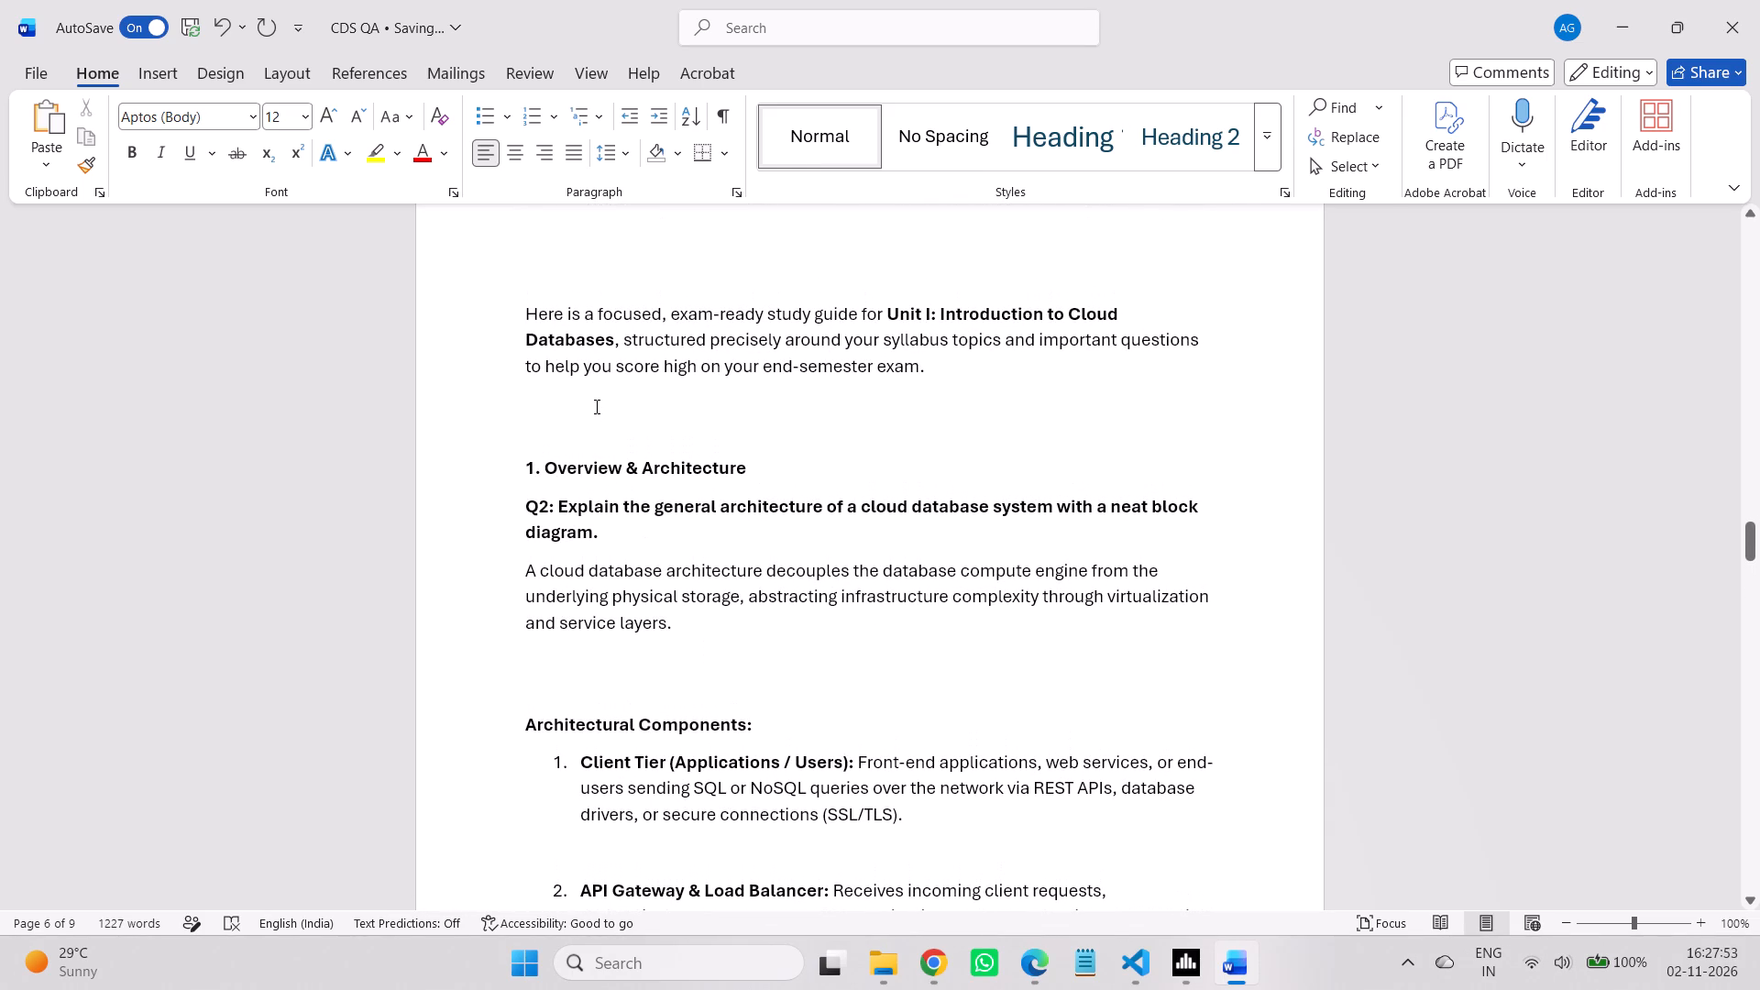
scroll(595, 406, down, 1)
scroll(595, 406, up, 5)
scroll(595, 406, down, 1)
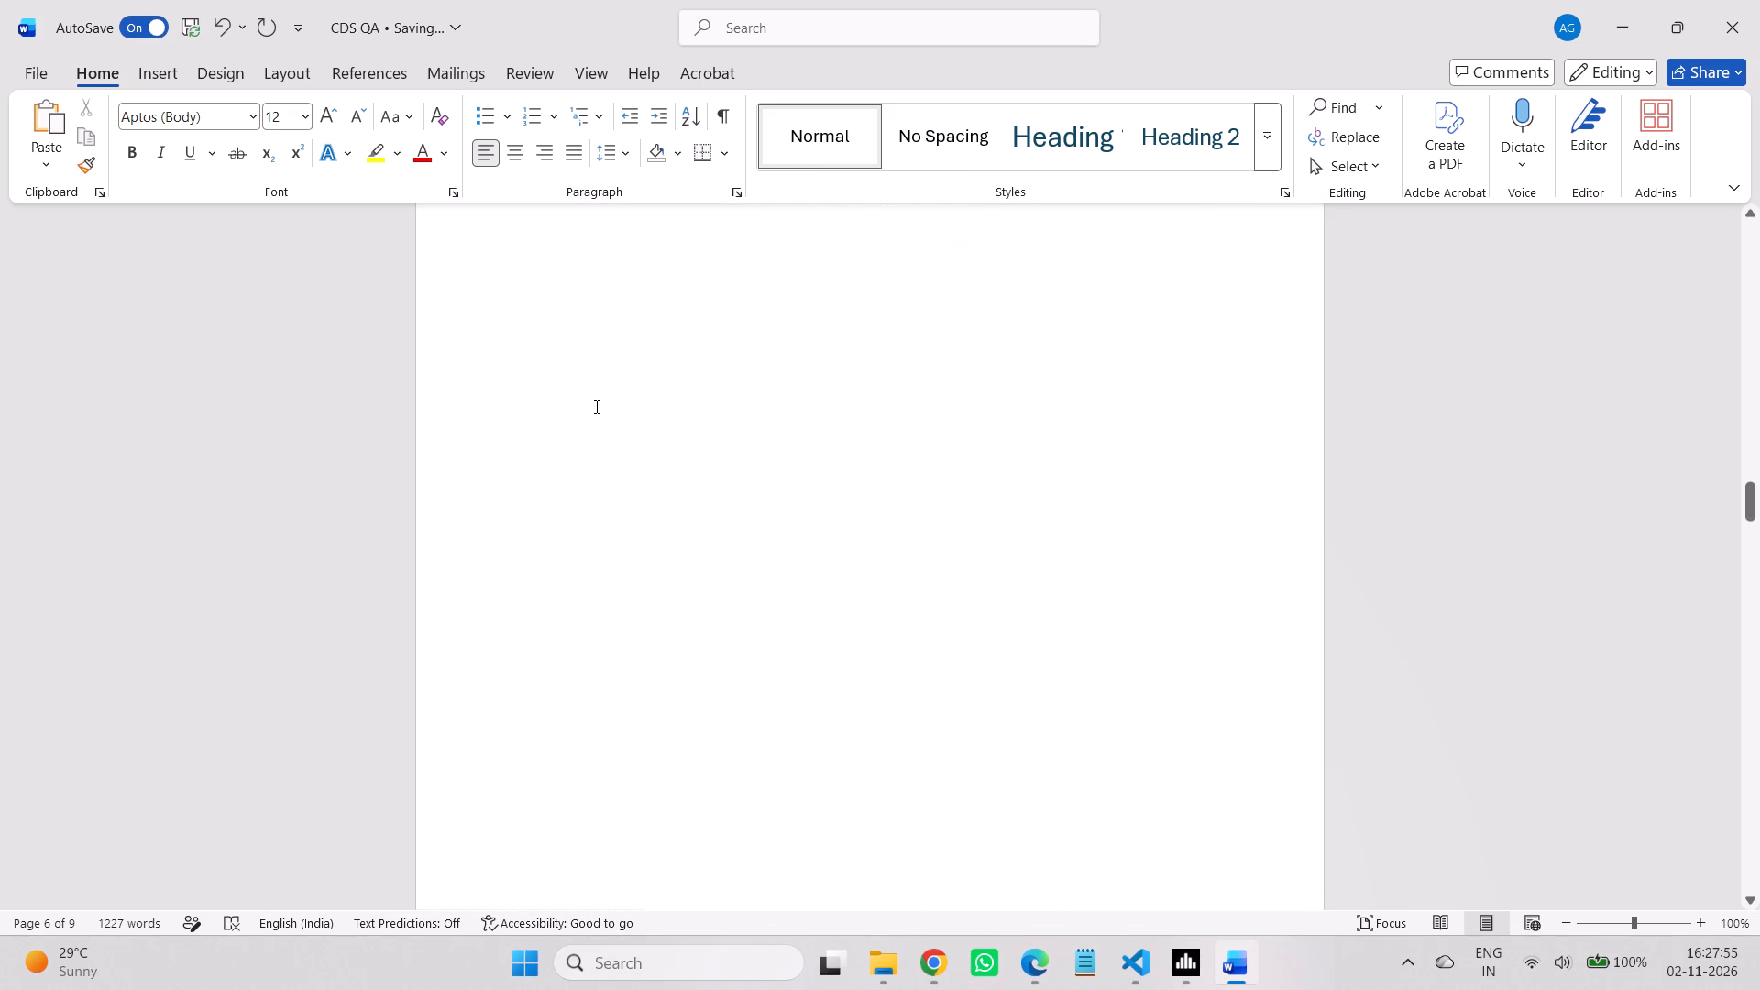
scroll(595, 406, up, 2)
scroll(595, 406, down, 6)
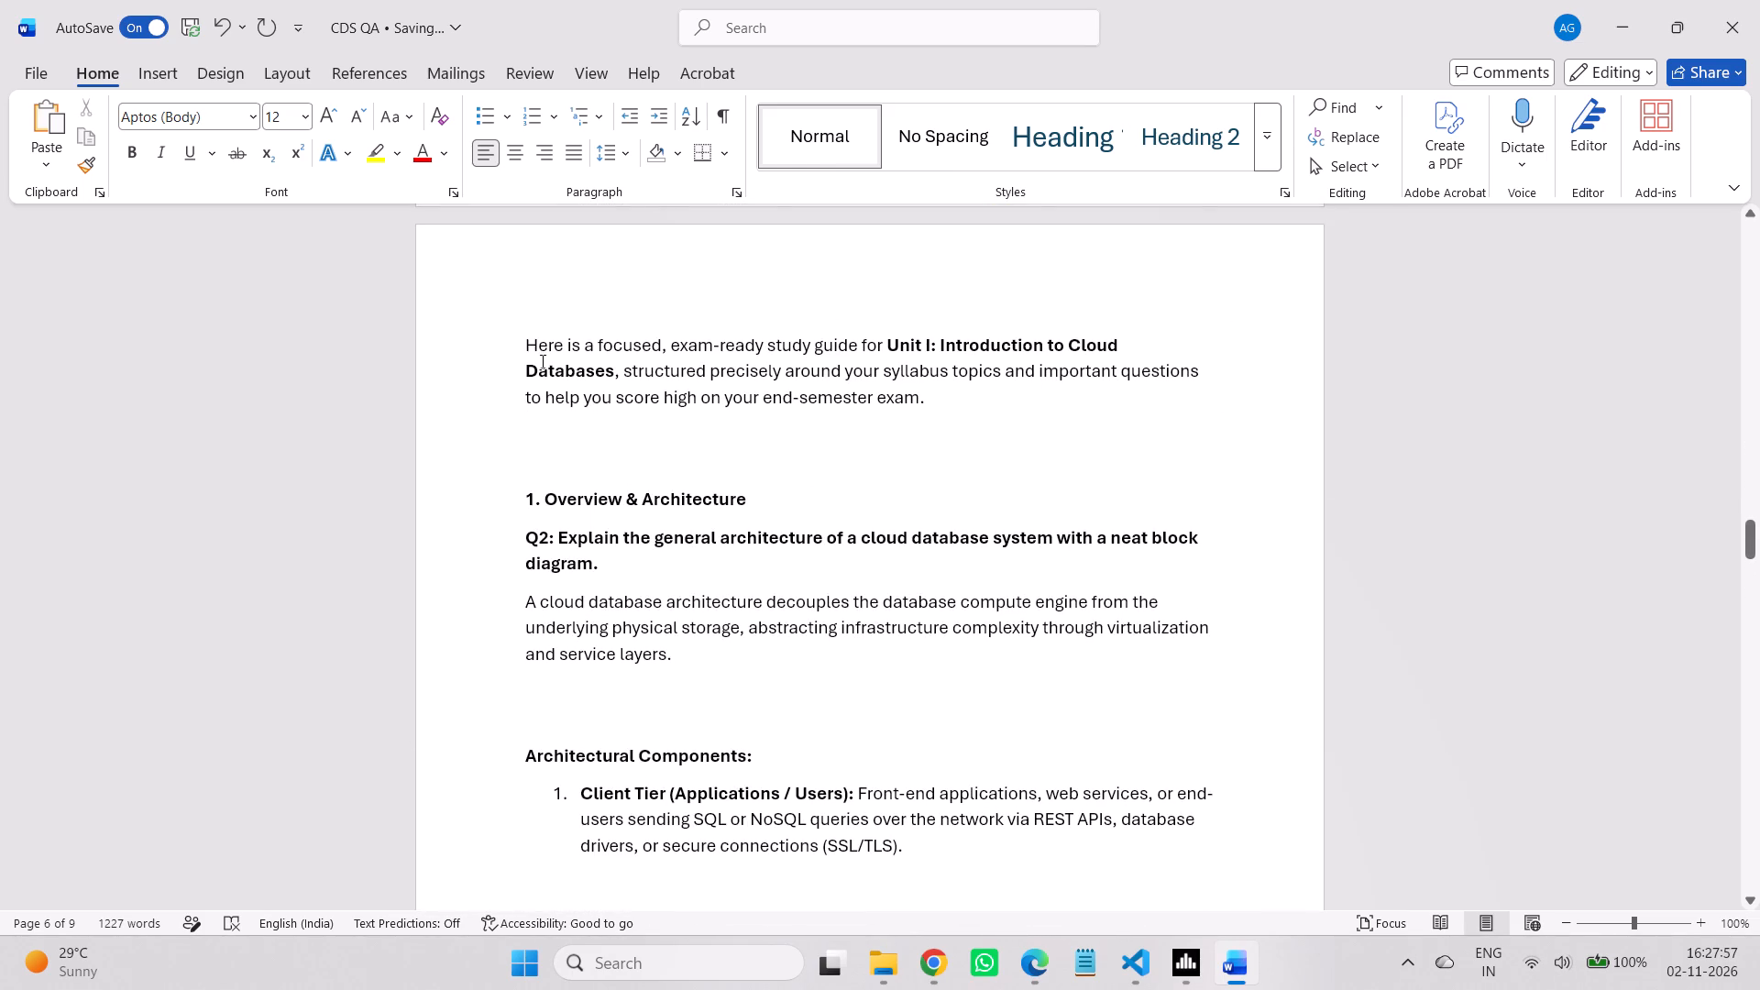
Set the font of the entire pasted Unit I study guide to Times New Roman.
drag(528, 343, 640, 525)
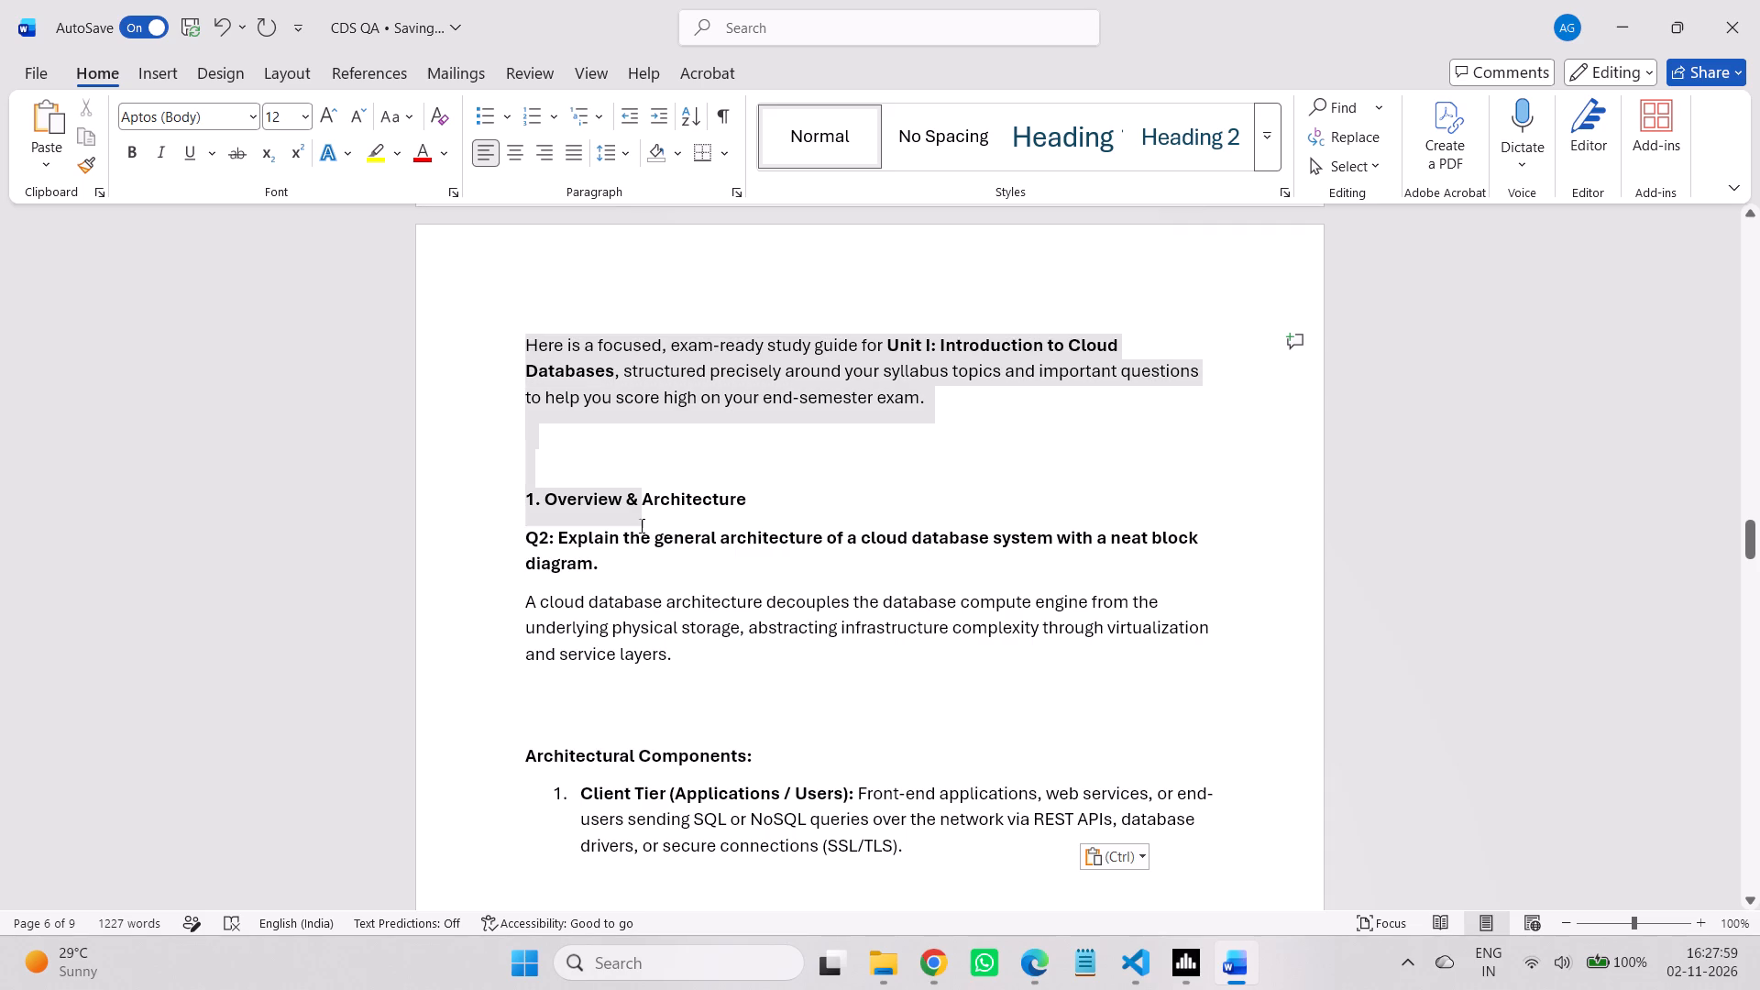
drag(640, 525, 767, 956)
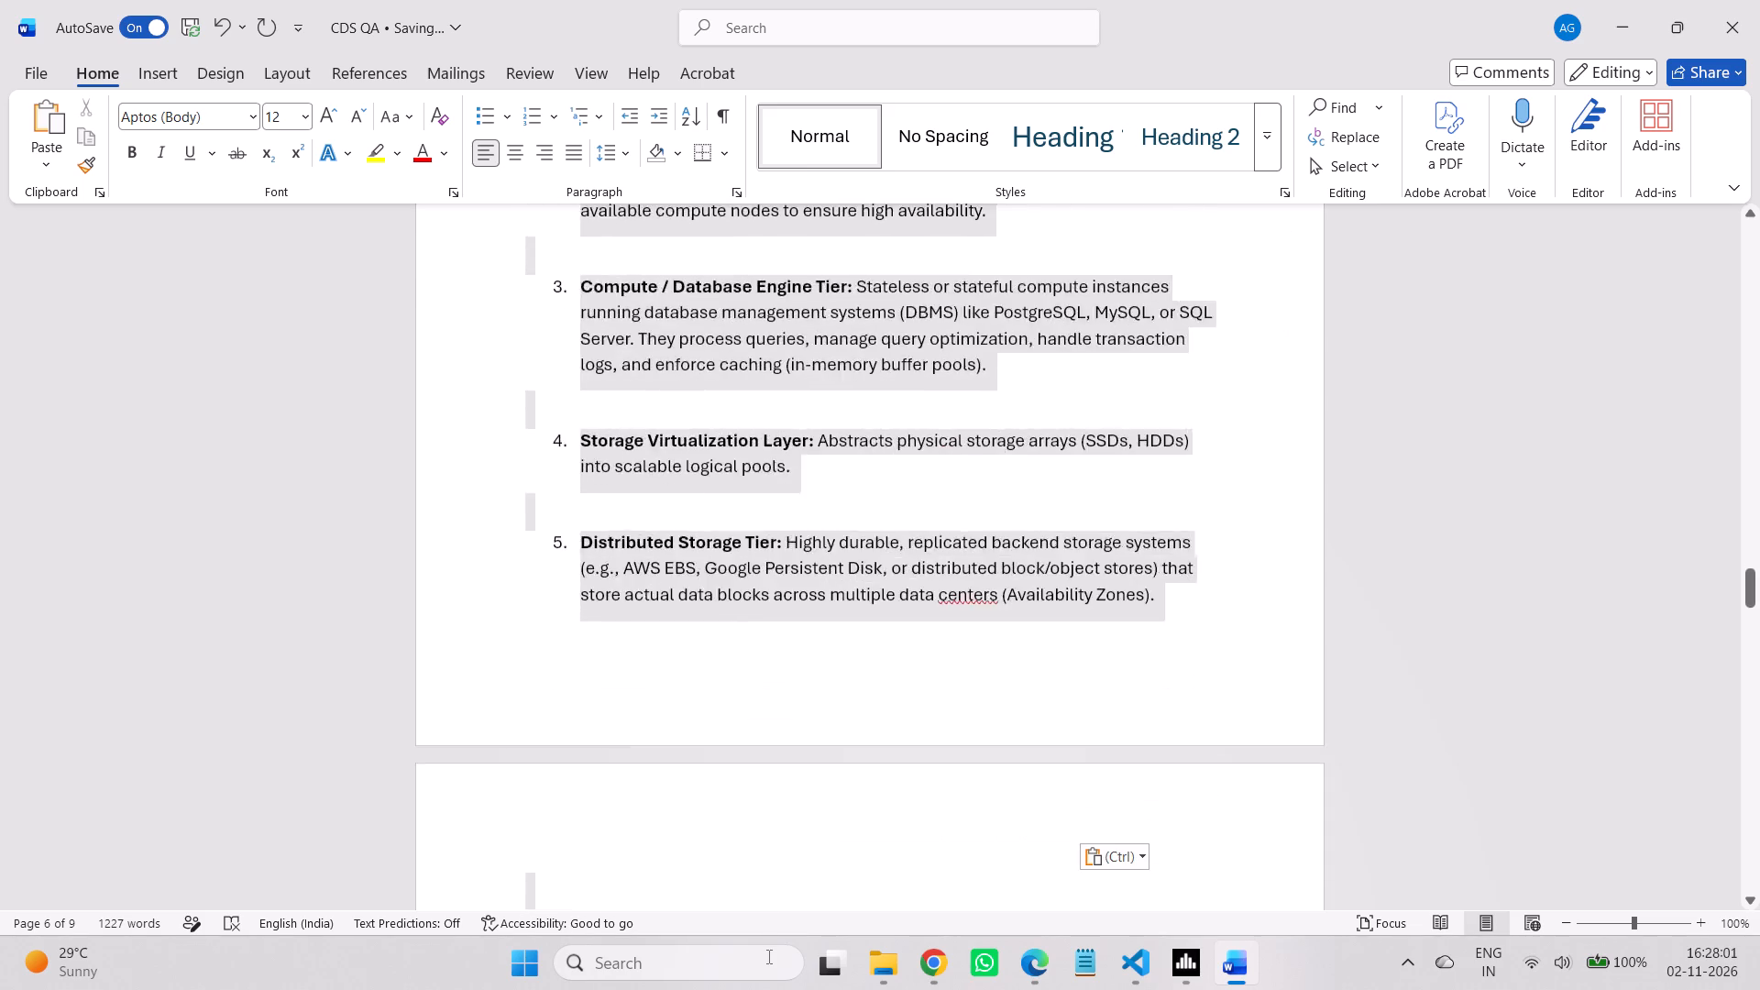
drag(767, 956, 821, 965)
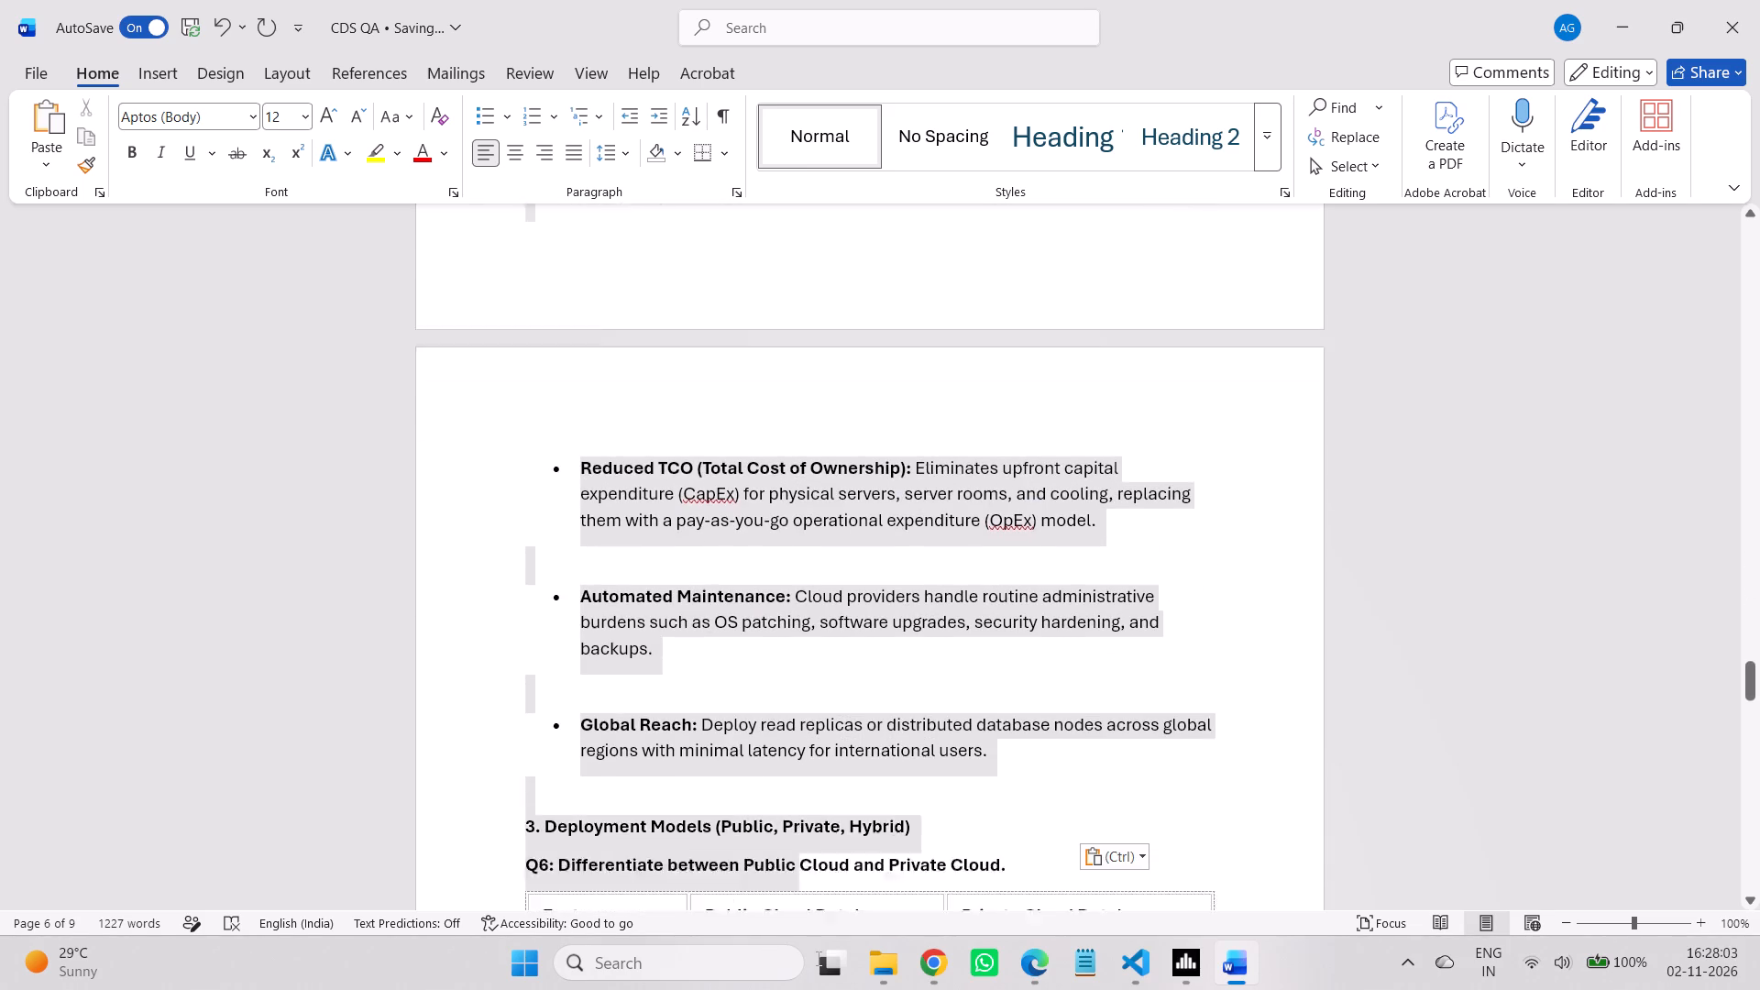
drag(821, 965, 831, 722)
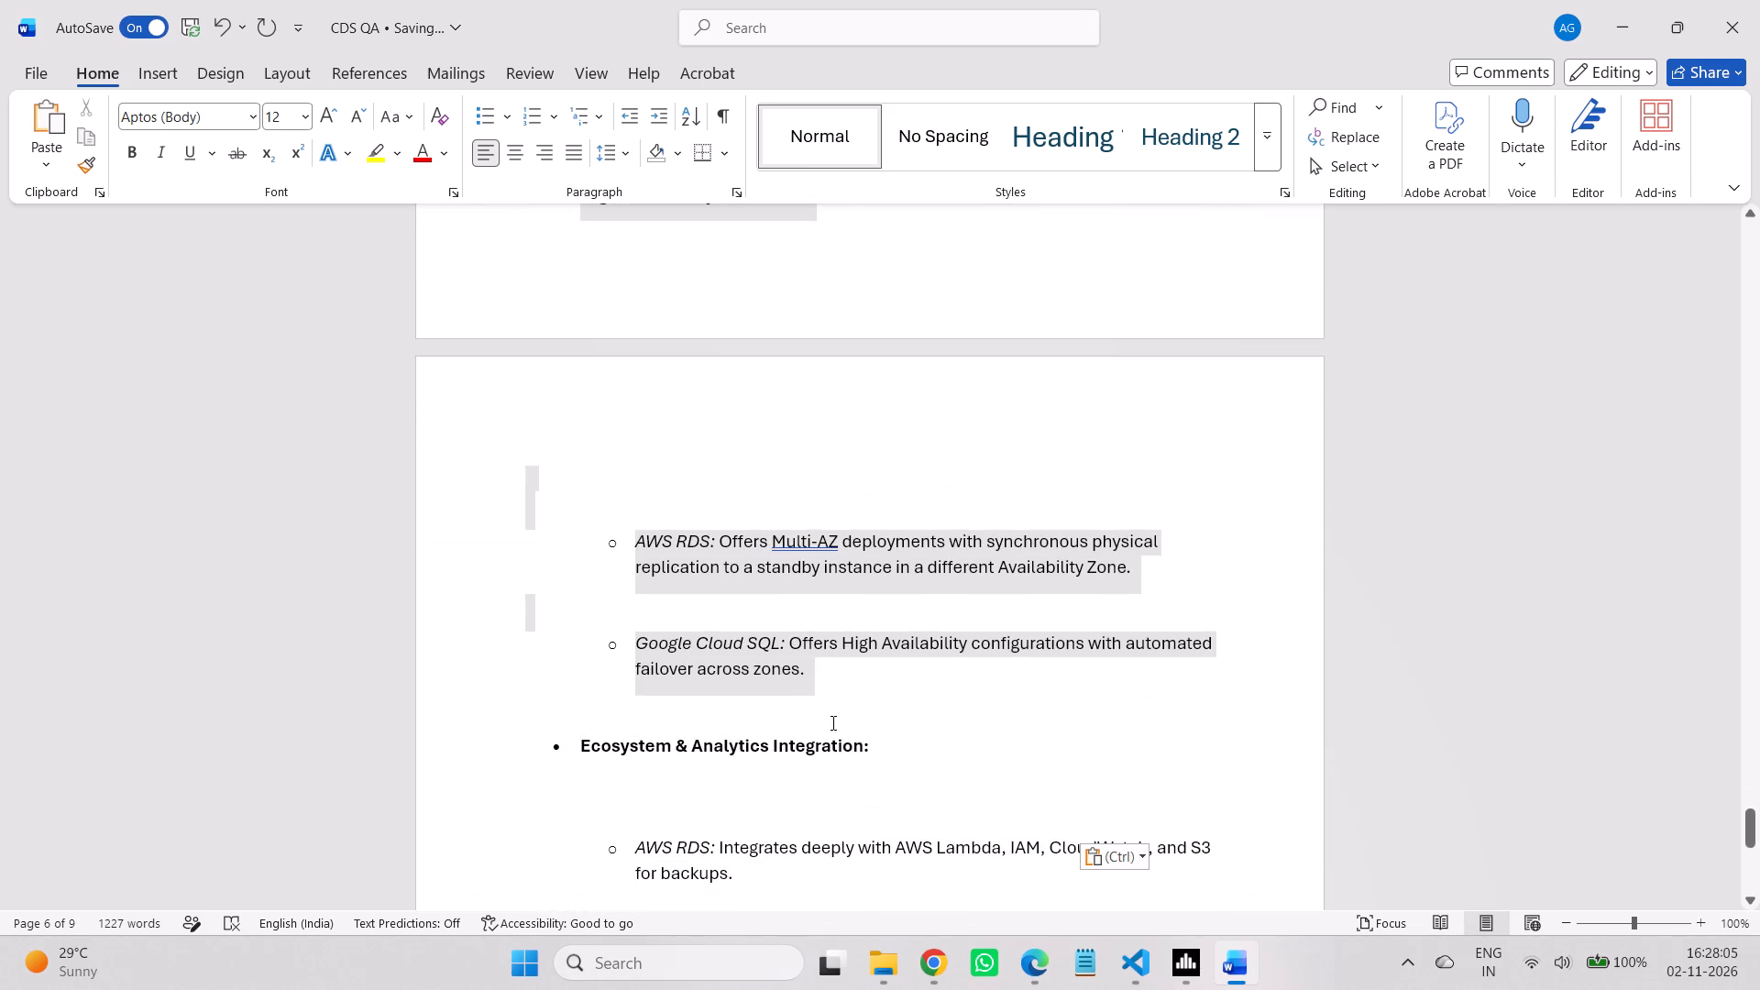
drag(831, 722, 848, 593)
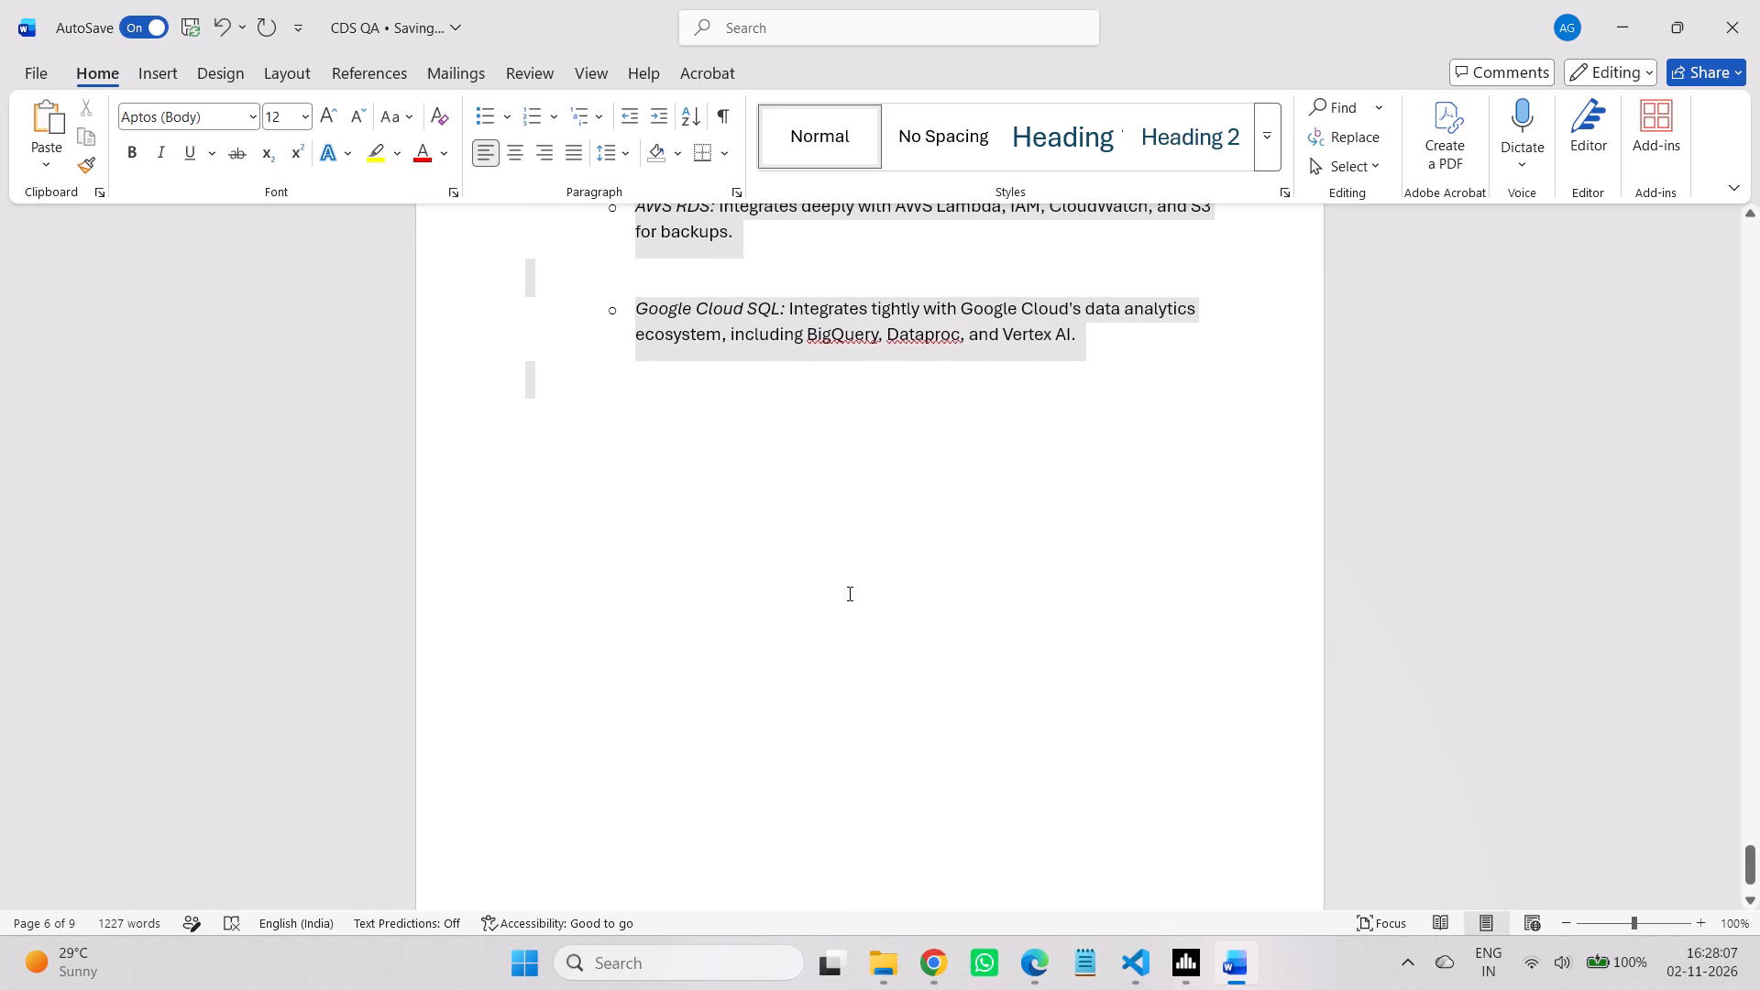
drag(848, 593, 1054, 359)
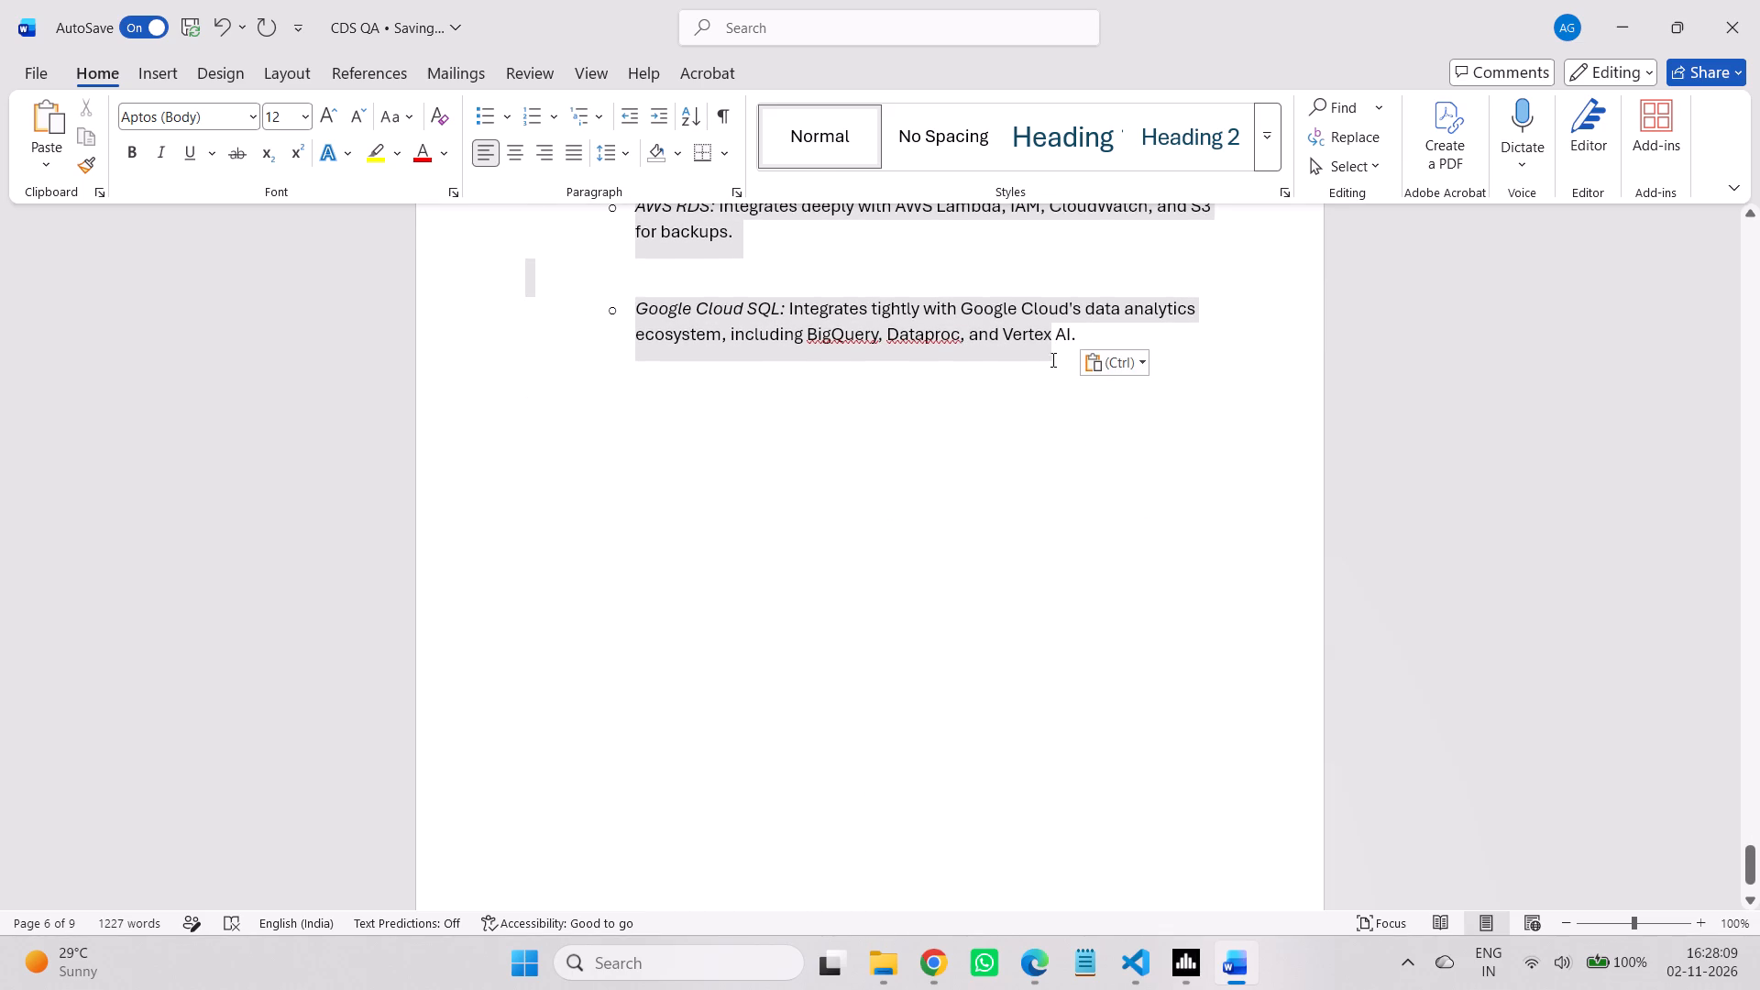
drag(1054, 359, 1133, 423)
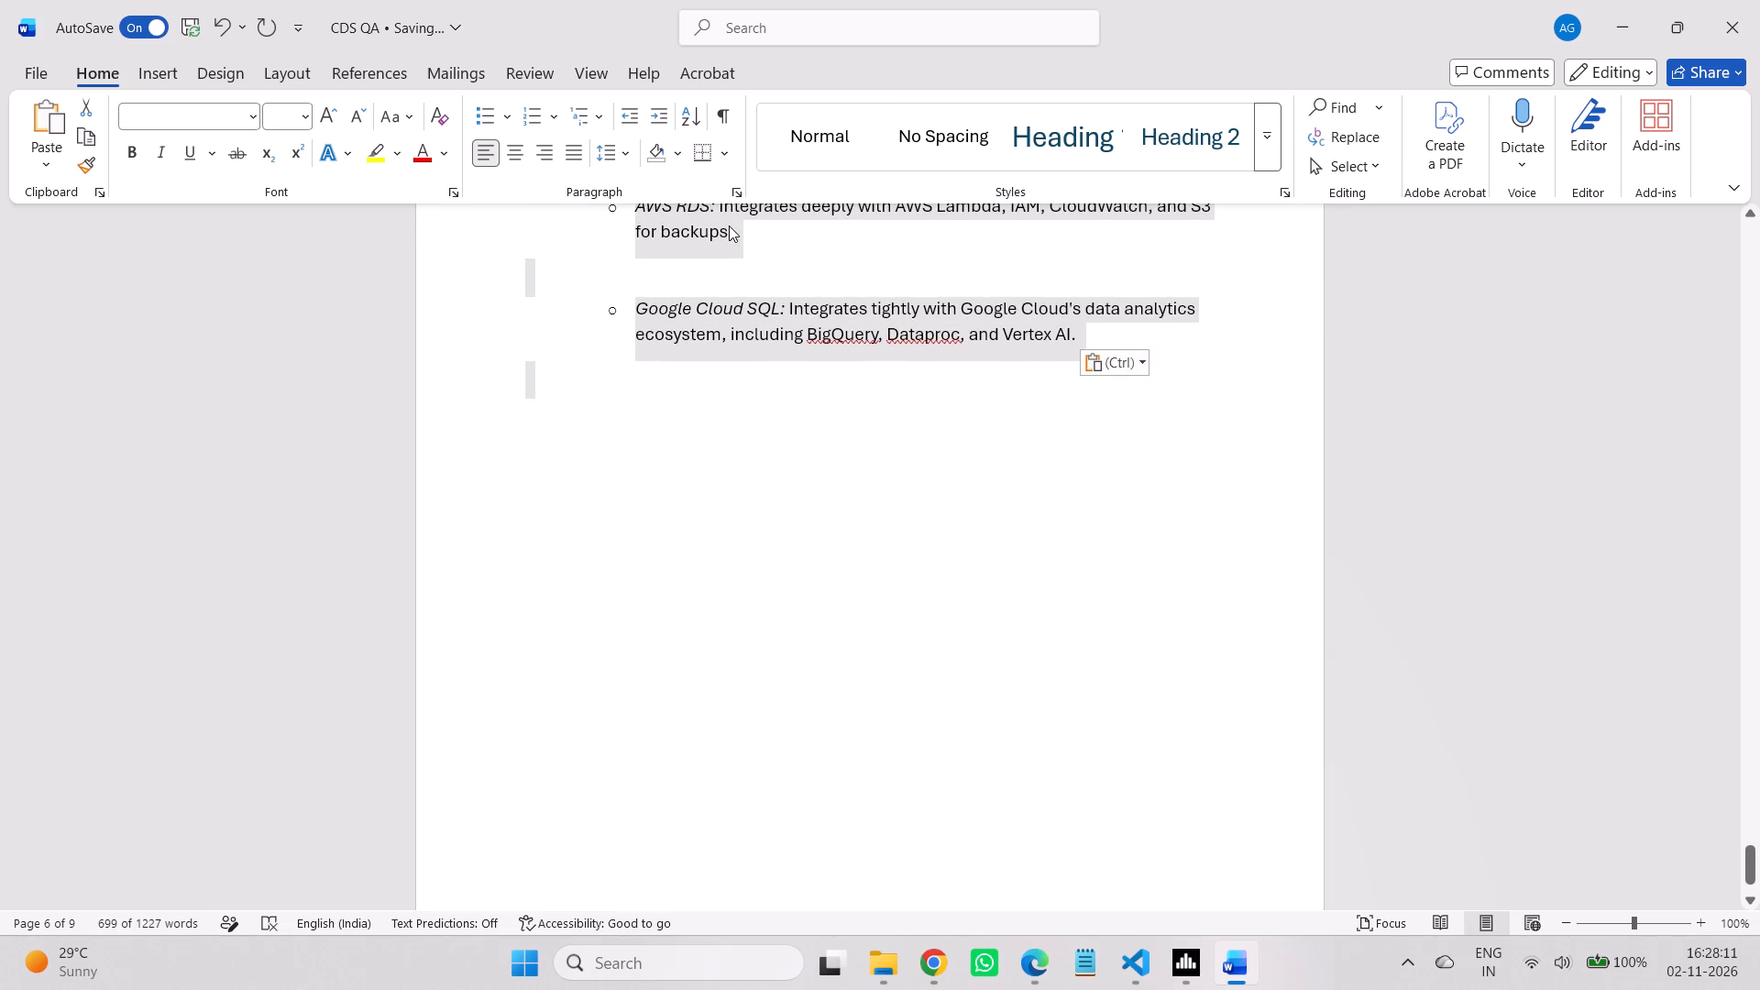
click(212, 121)
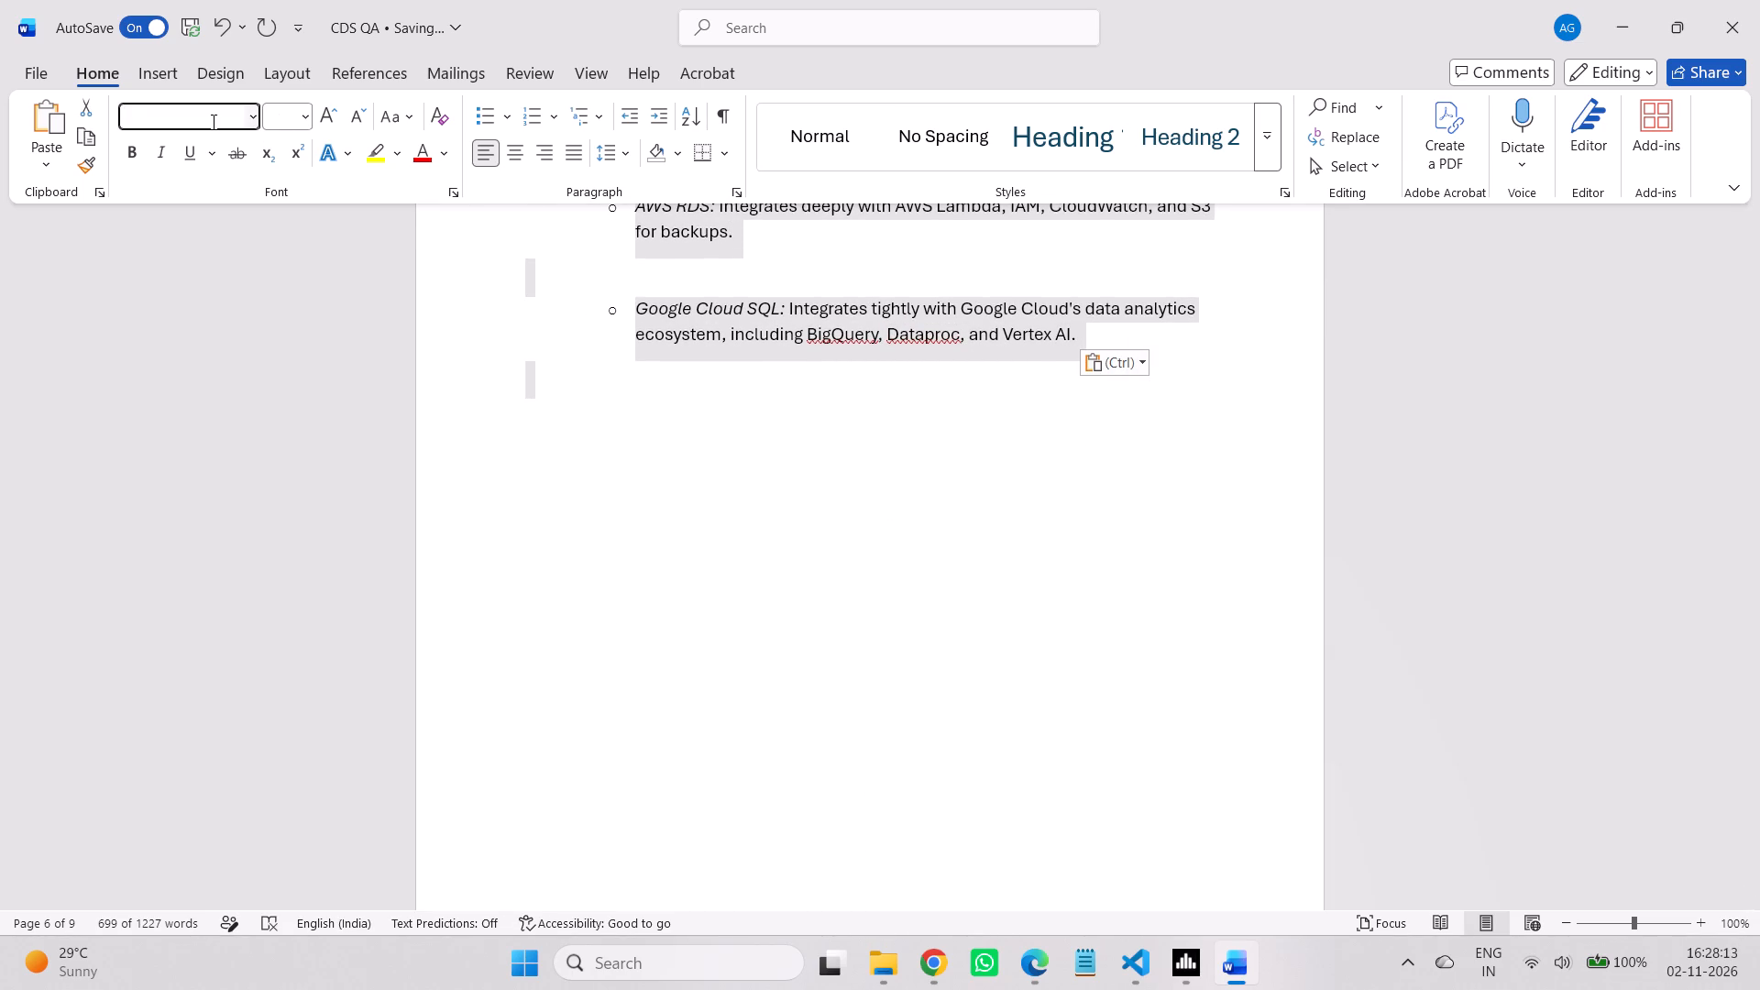
scroll(333, 340, up, 3)
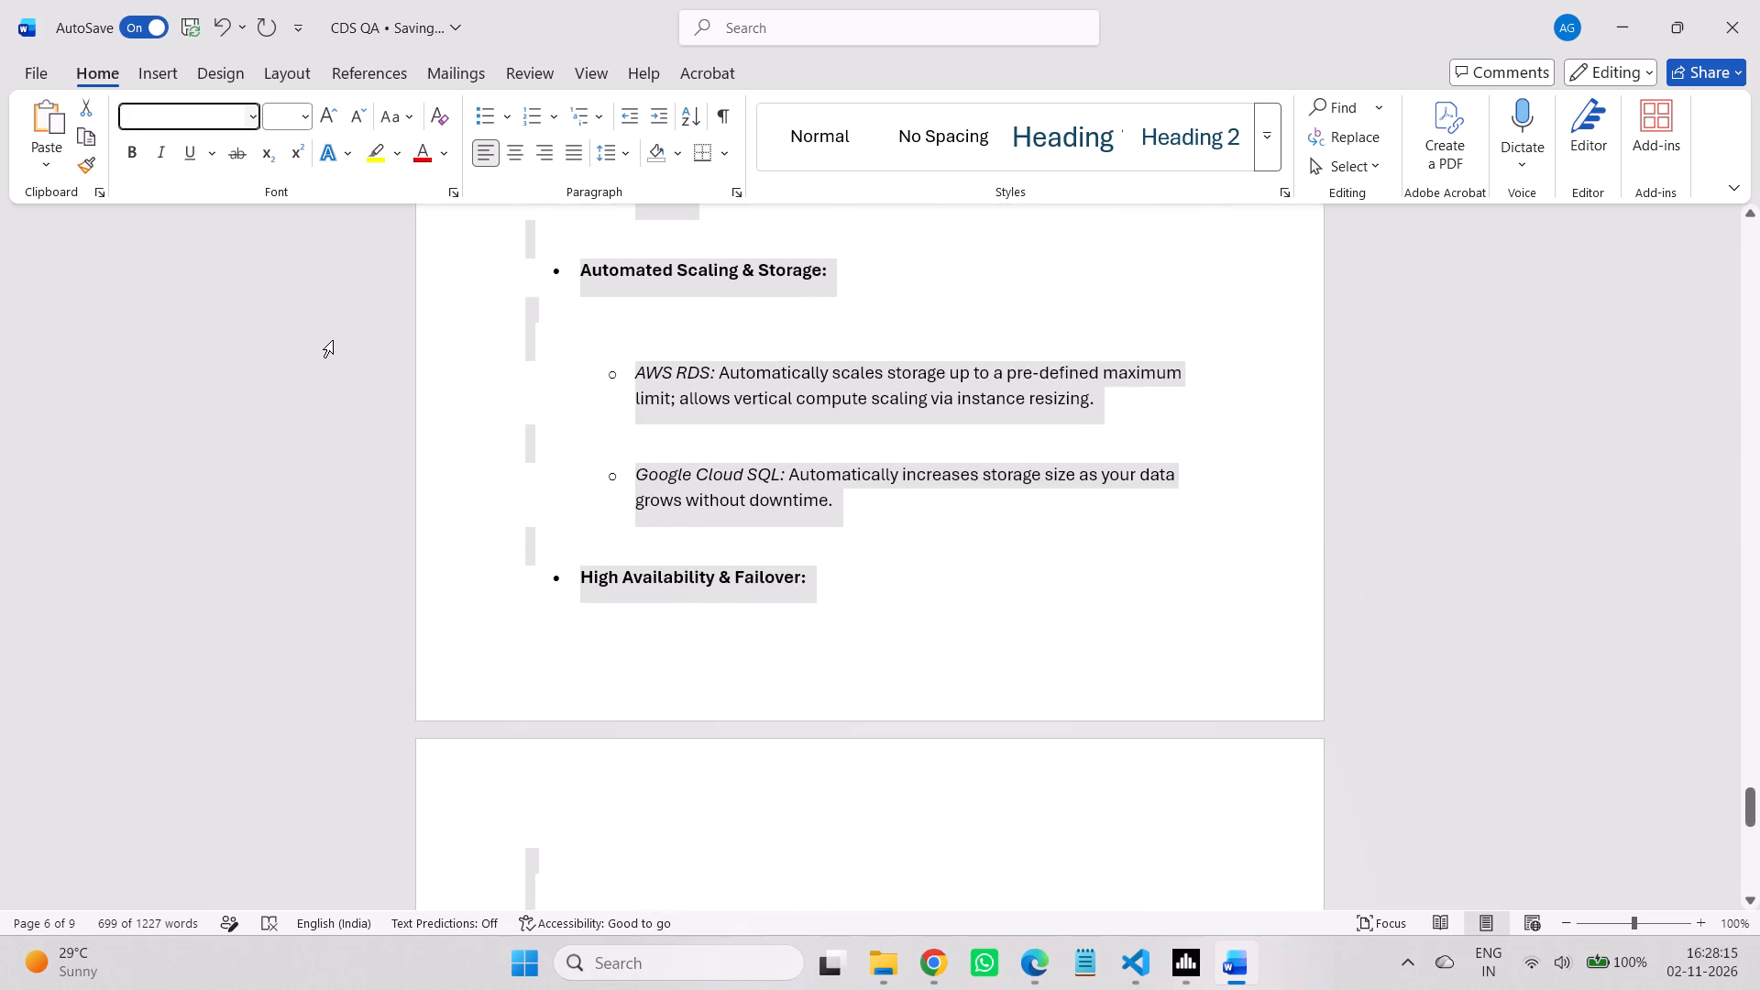
scroll(333, 340, up, 4)
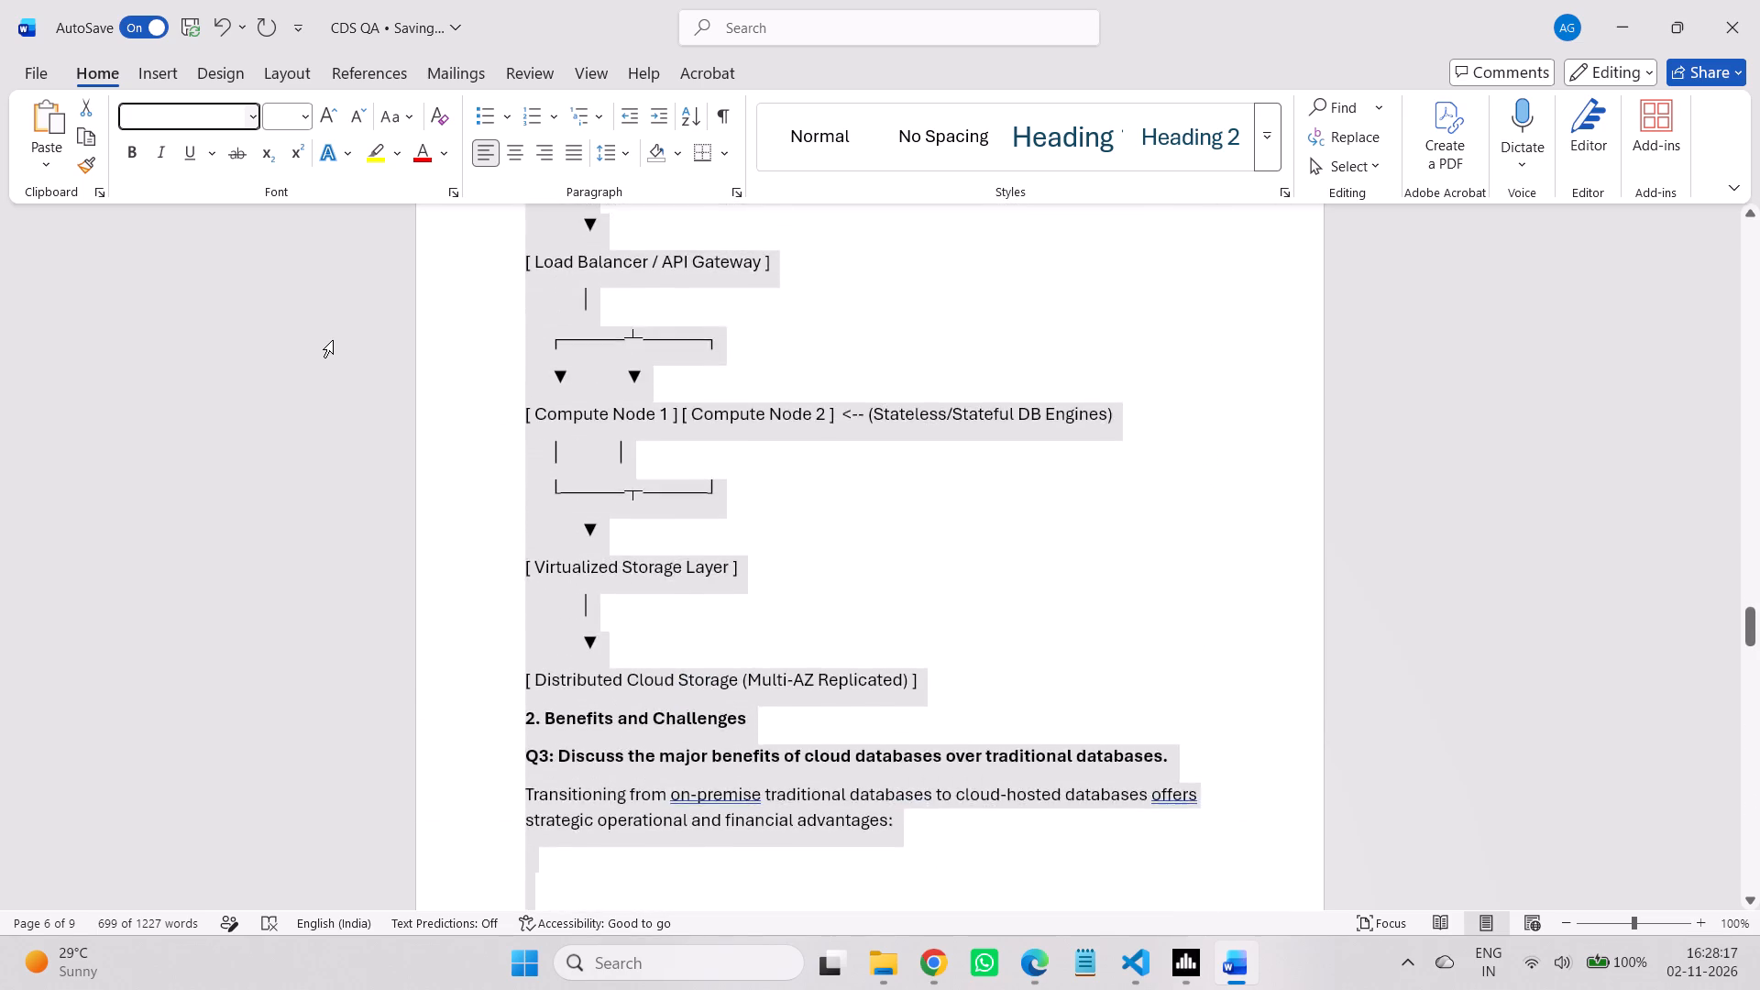
scroll(333, 340, up, 4)
scroll(333, 340, down, 1)
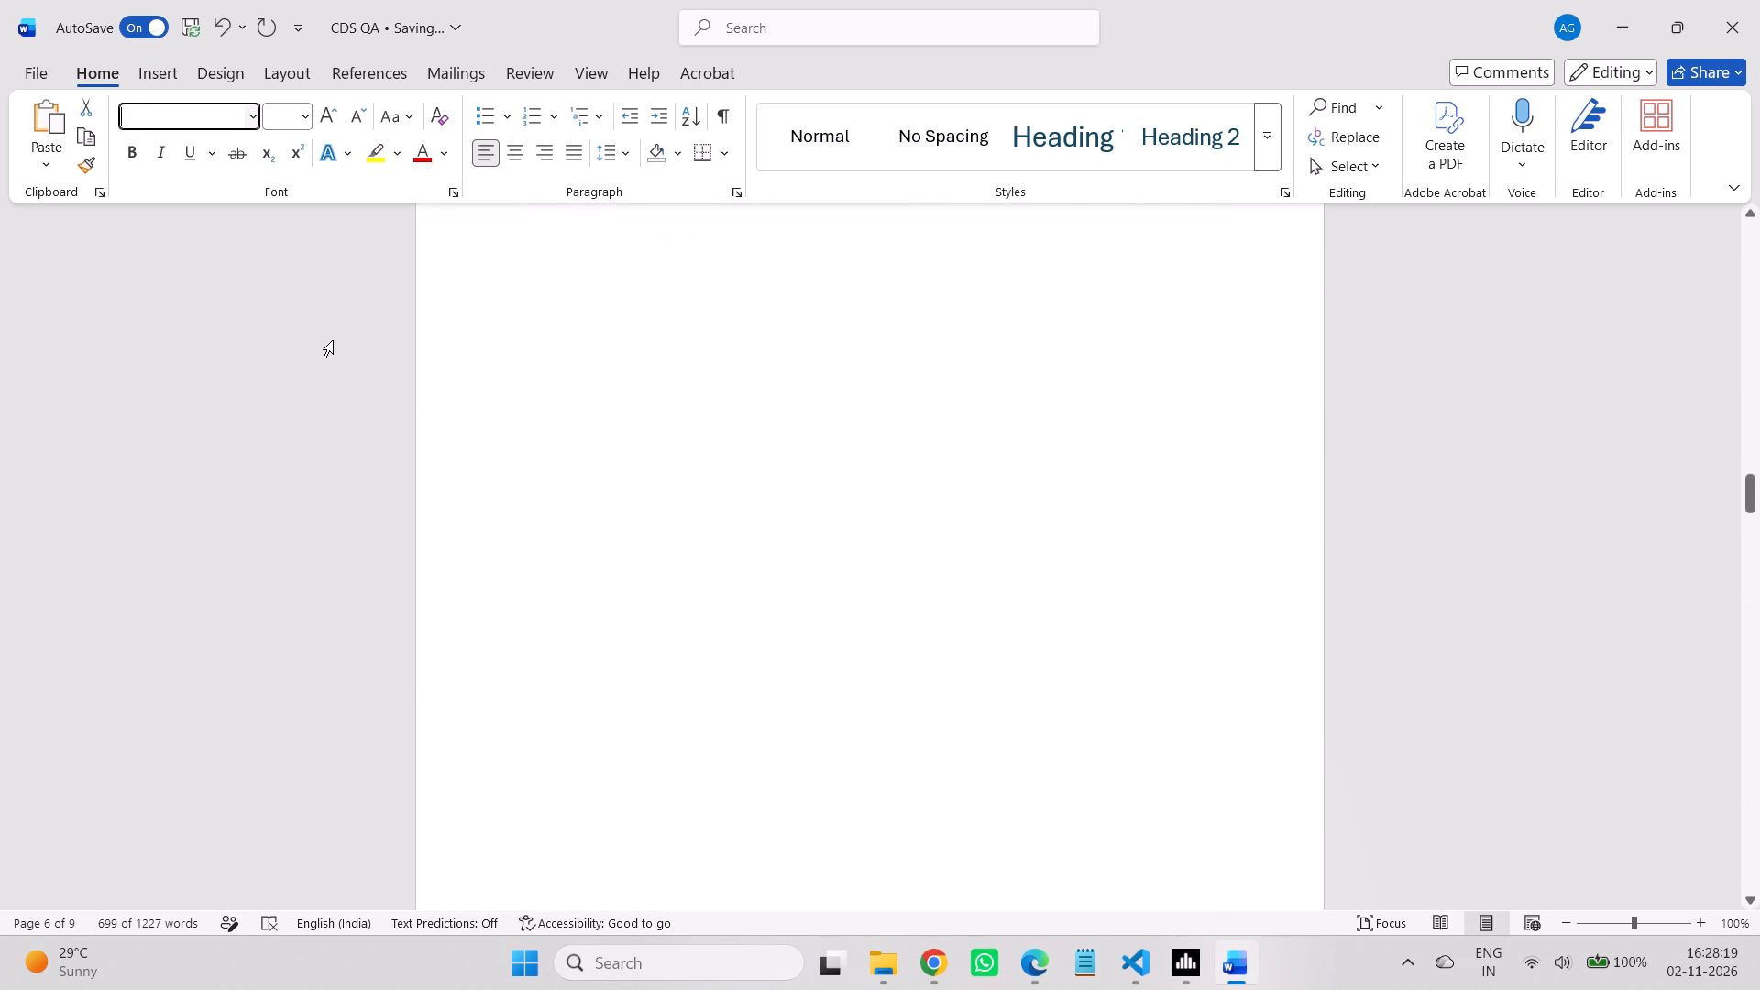
scroll(333, 340, down, 2)
key(t)
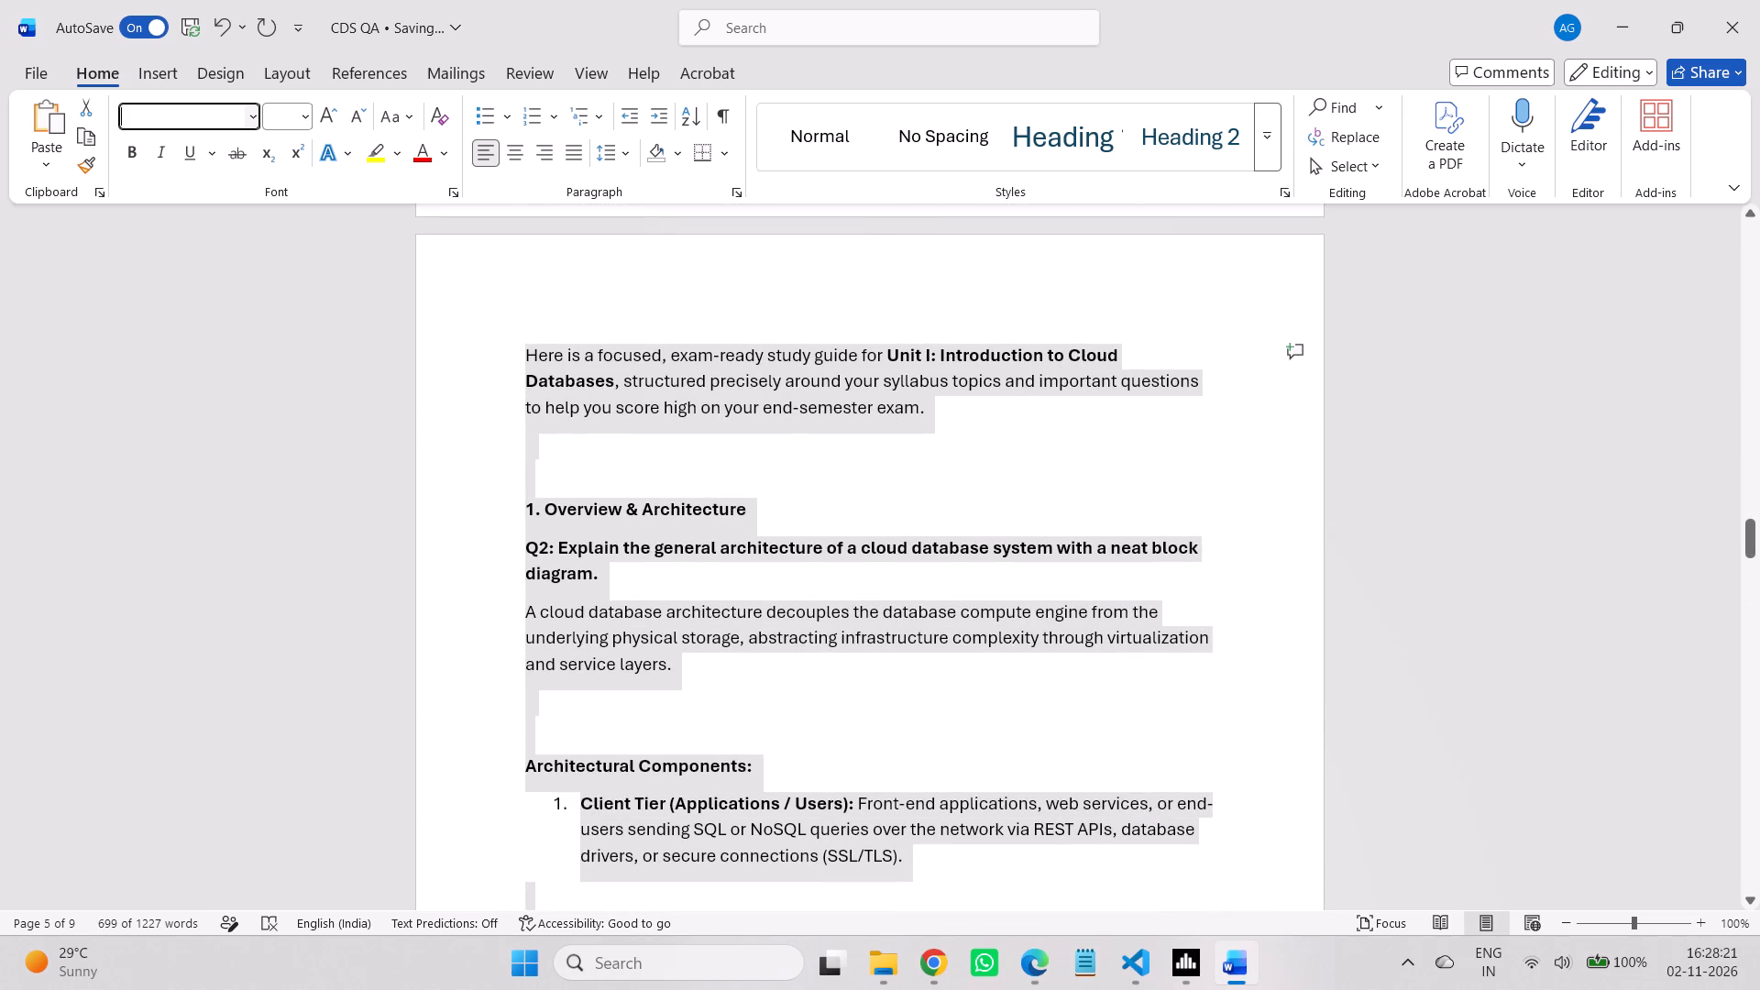
key(Return)
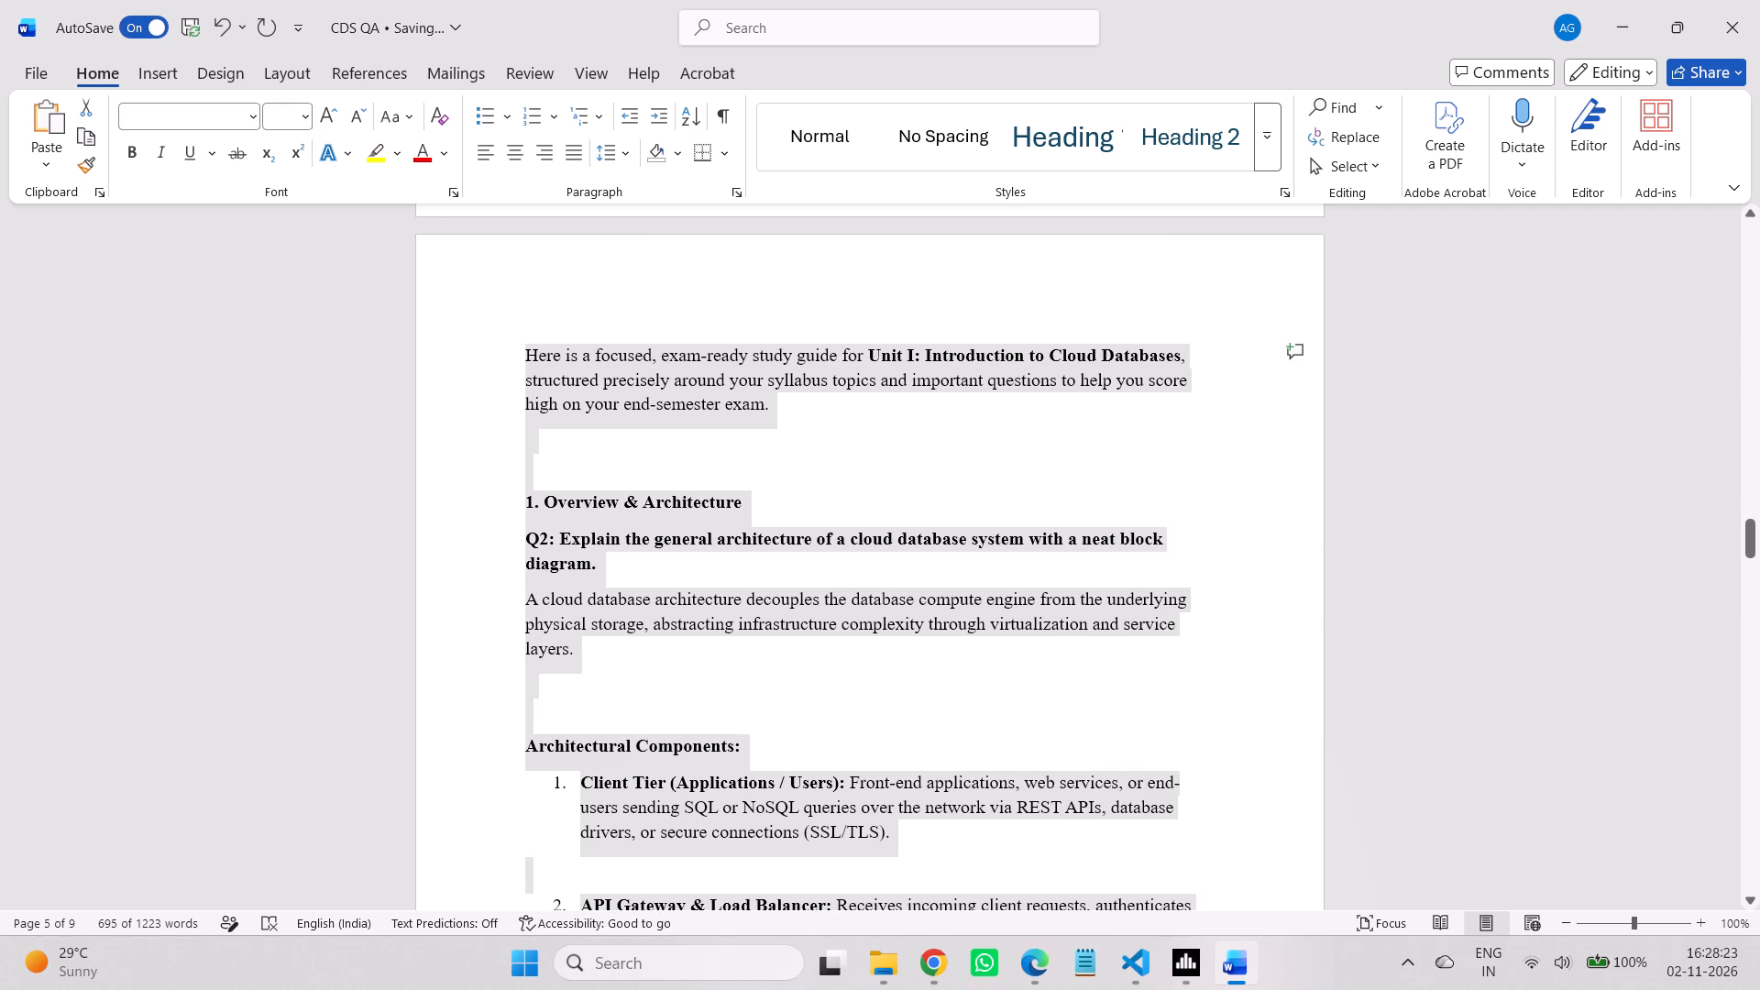
Justify the whole Unit I study guide and set its line spacing to 1.5.
click(572, 157)
click(611, 149)
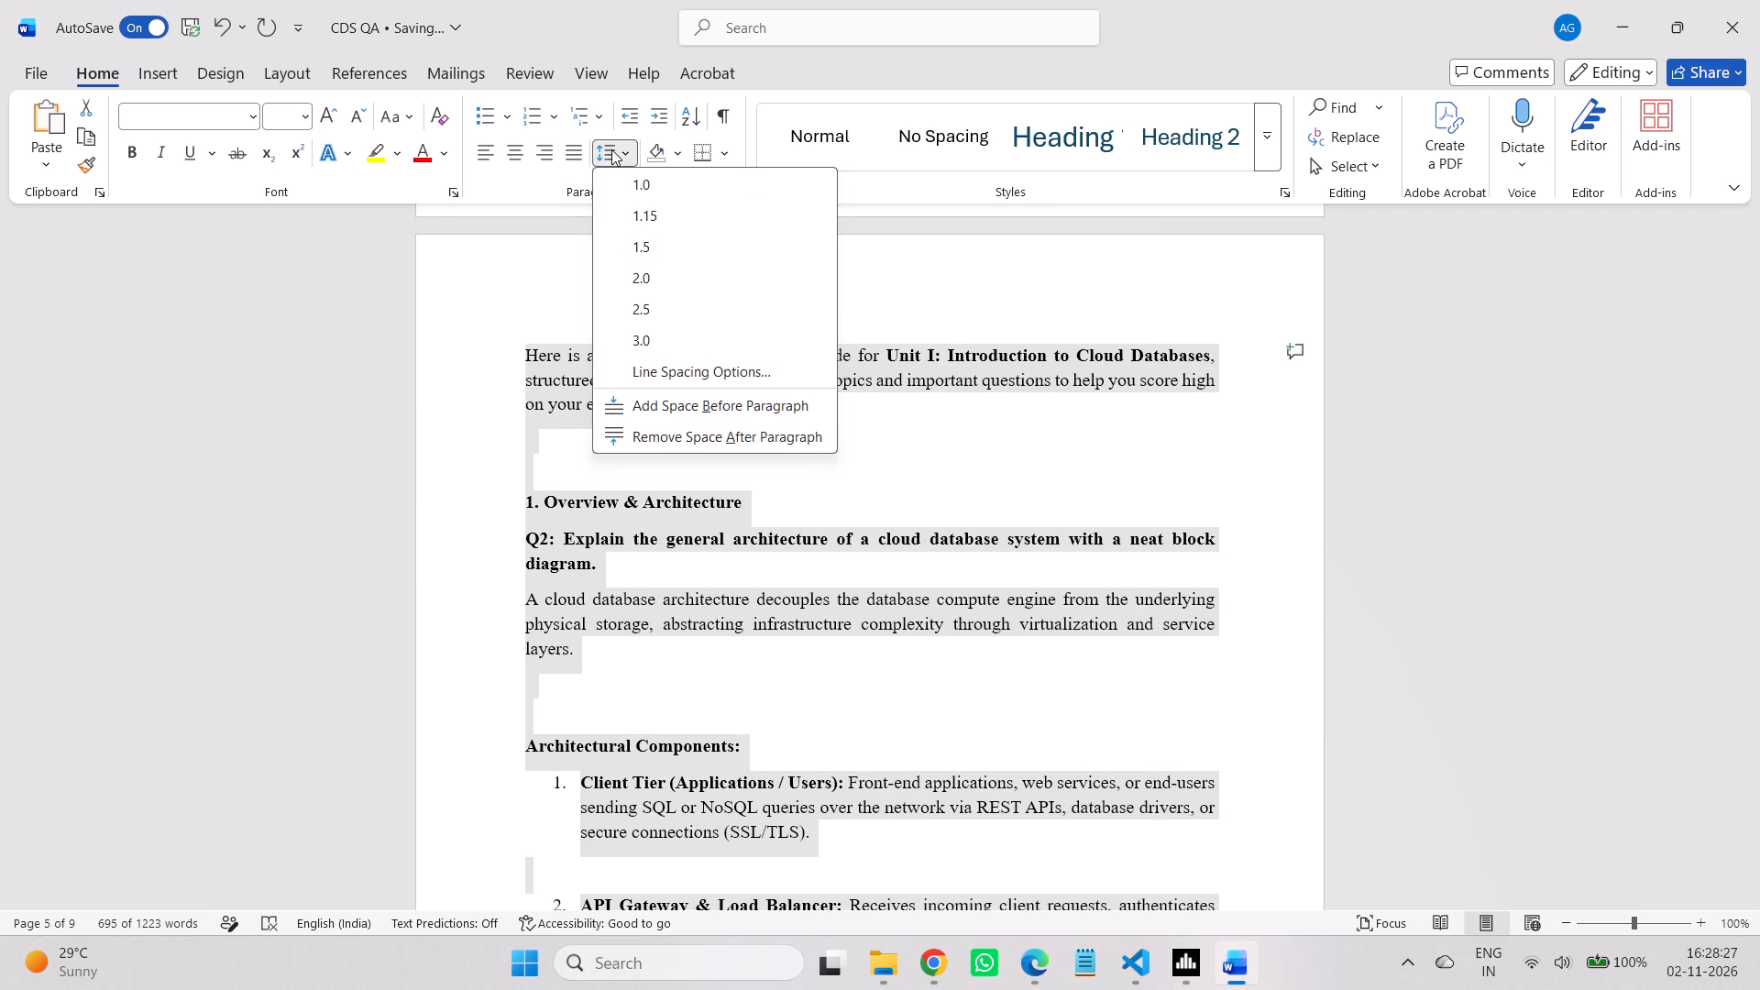
click(640, 251)
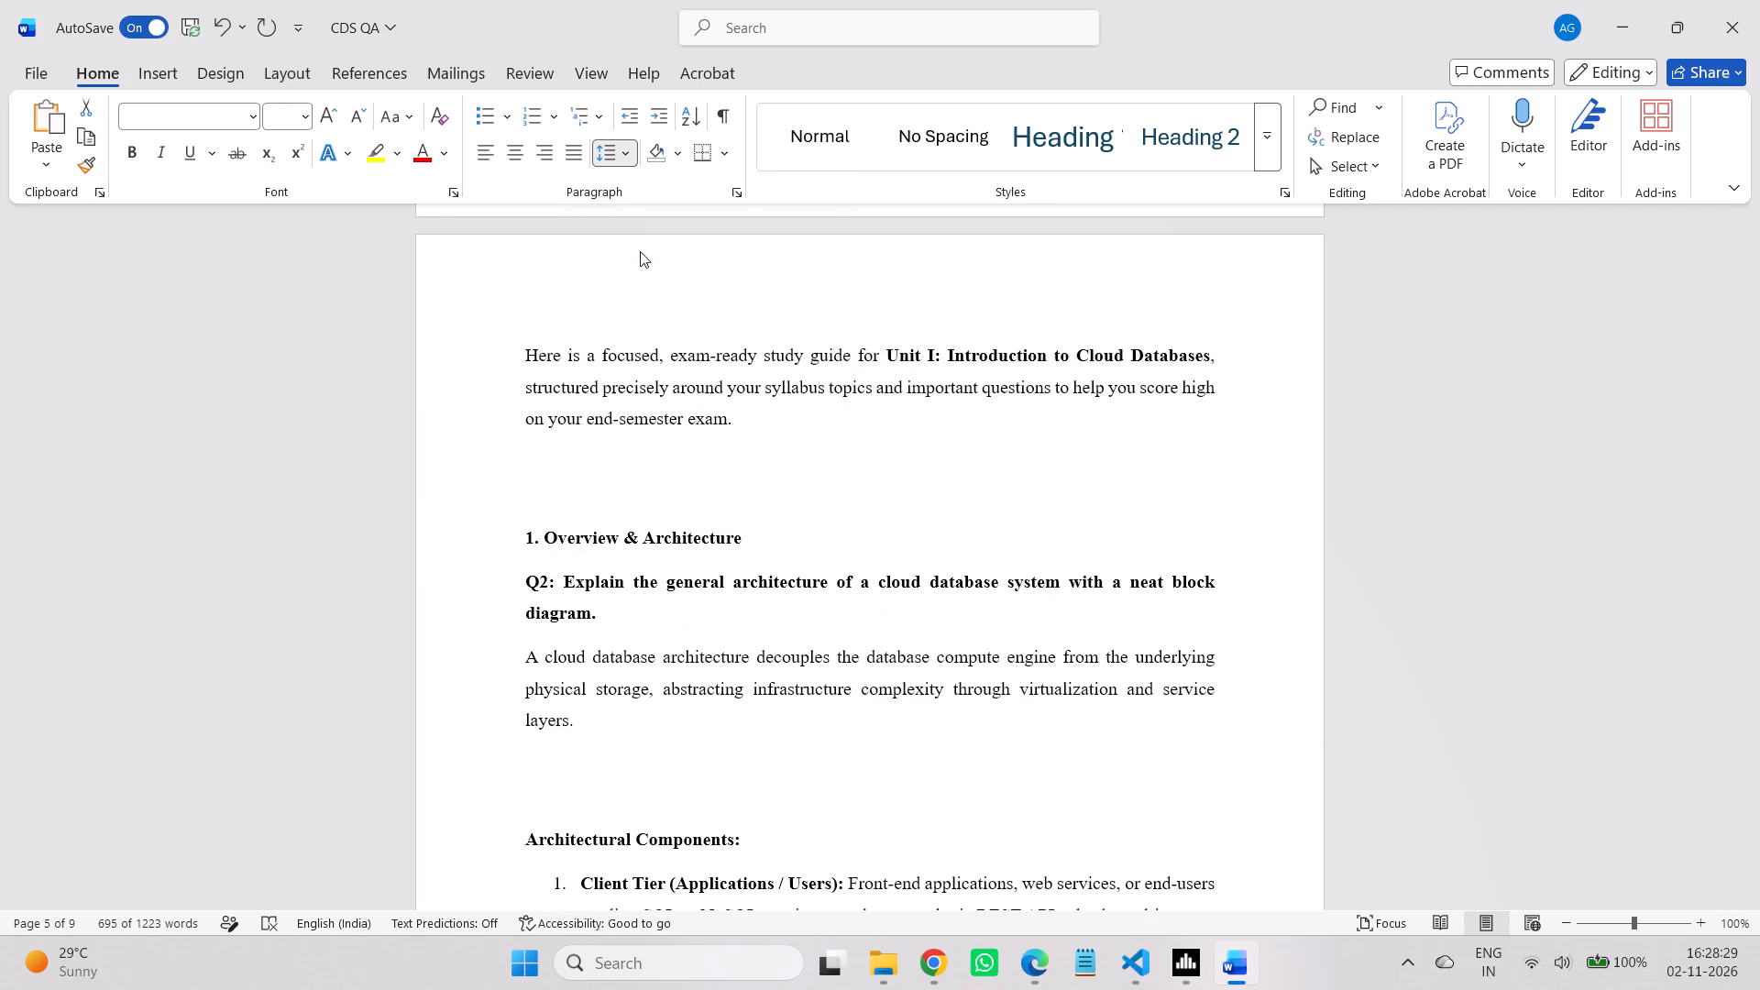
Delete the blank lines above the "1. Overview & Architecture" and "Architectural Components:" headings.
click(617, 508)
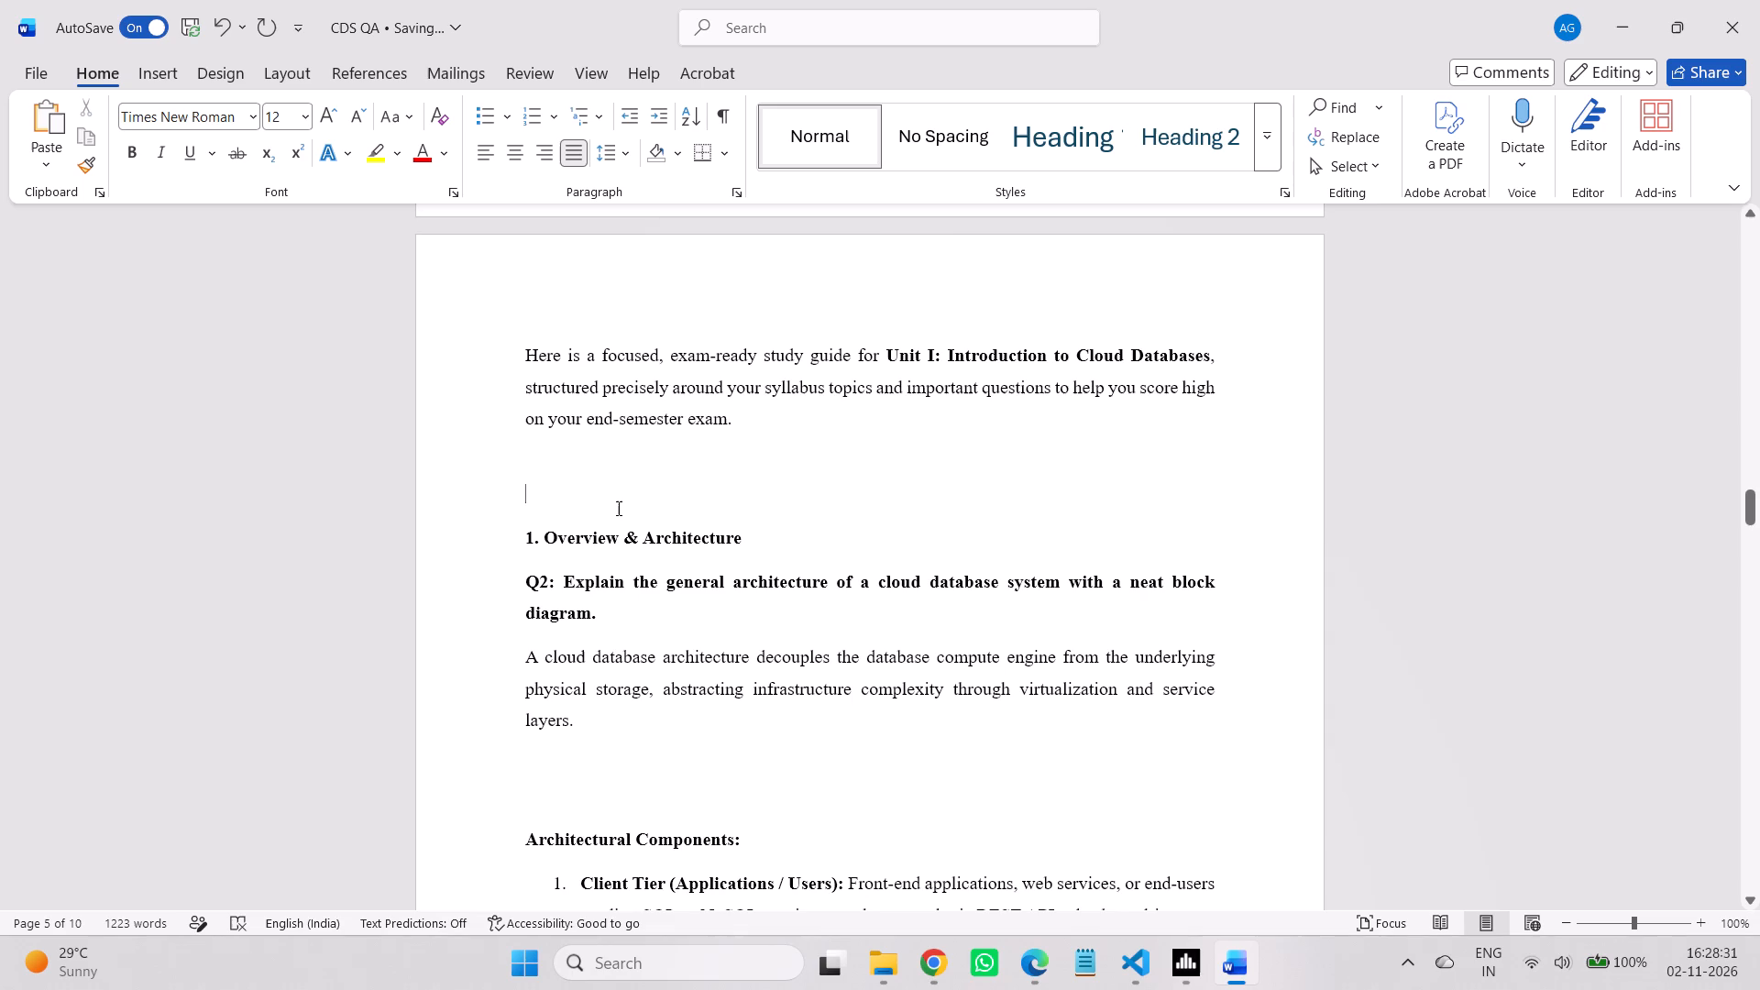
key(Down)
key(Up)
key(BackSpace)
key(BackSpace)
key(Down)
key(Down)
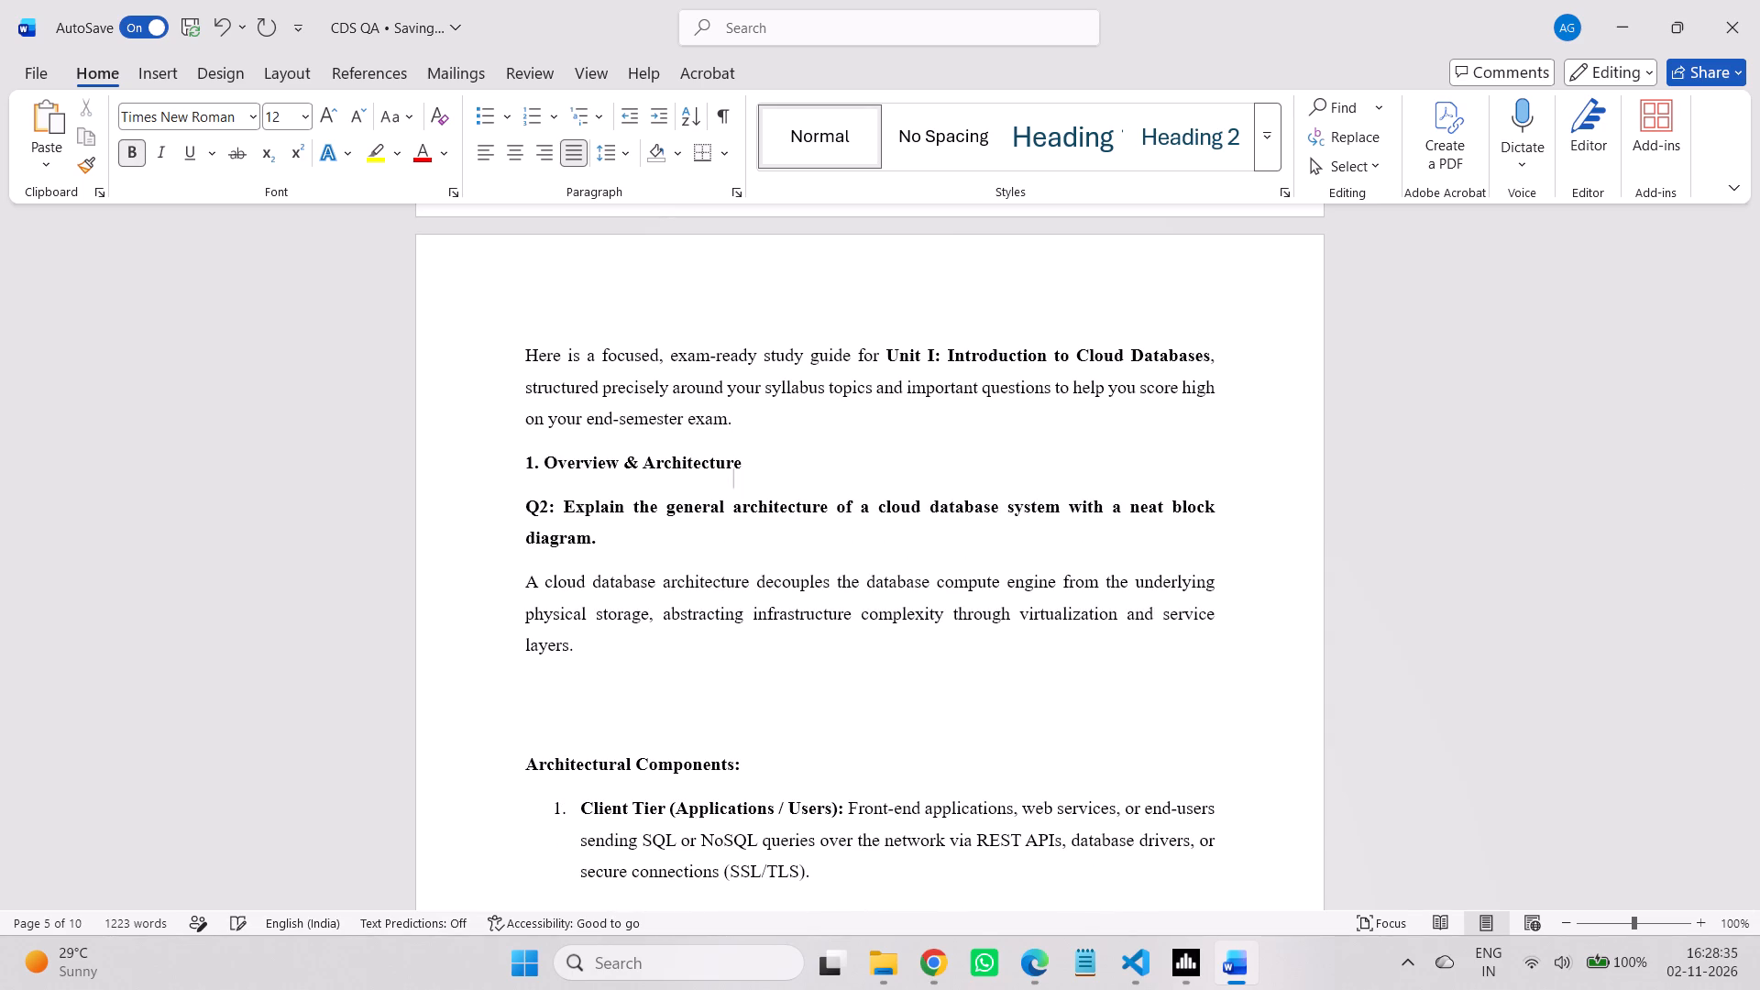
key(Down)
key(Down)
key(Down)
key(Down)
key(Down)
key(Down)
key(BackSpace)
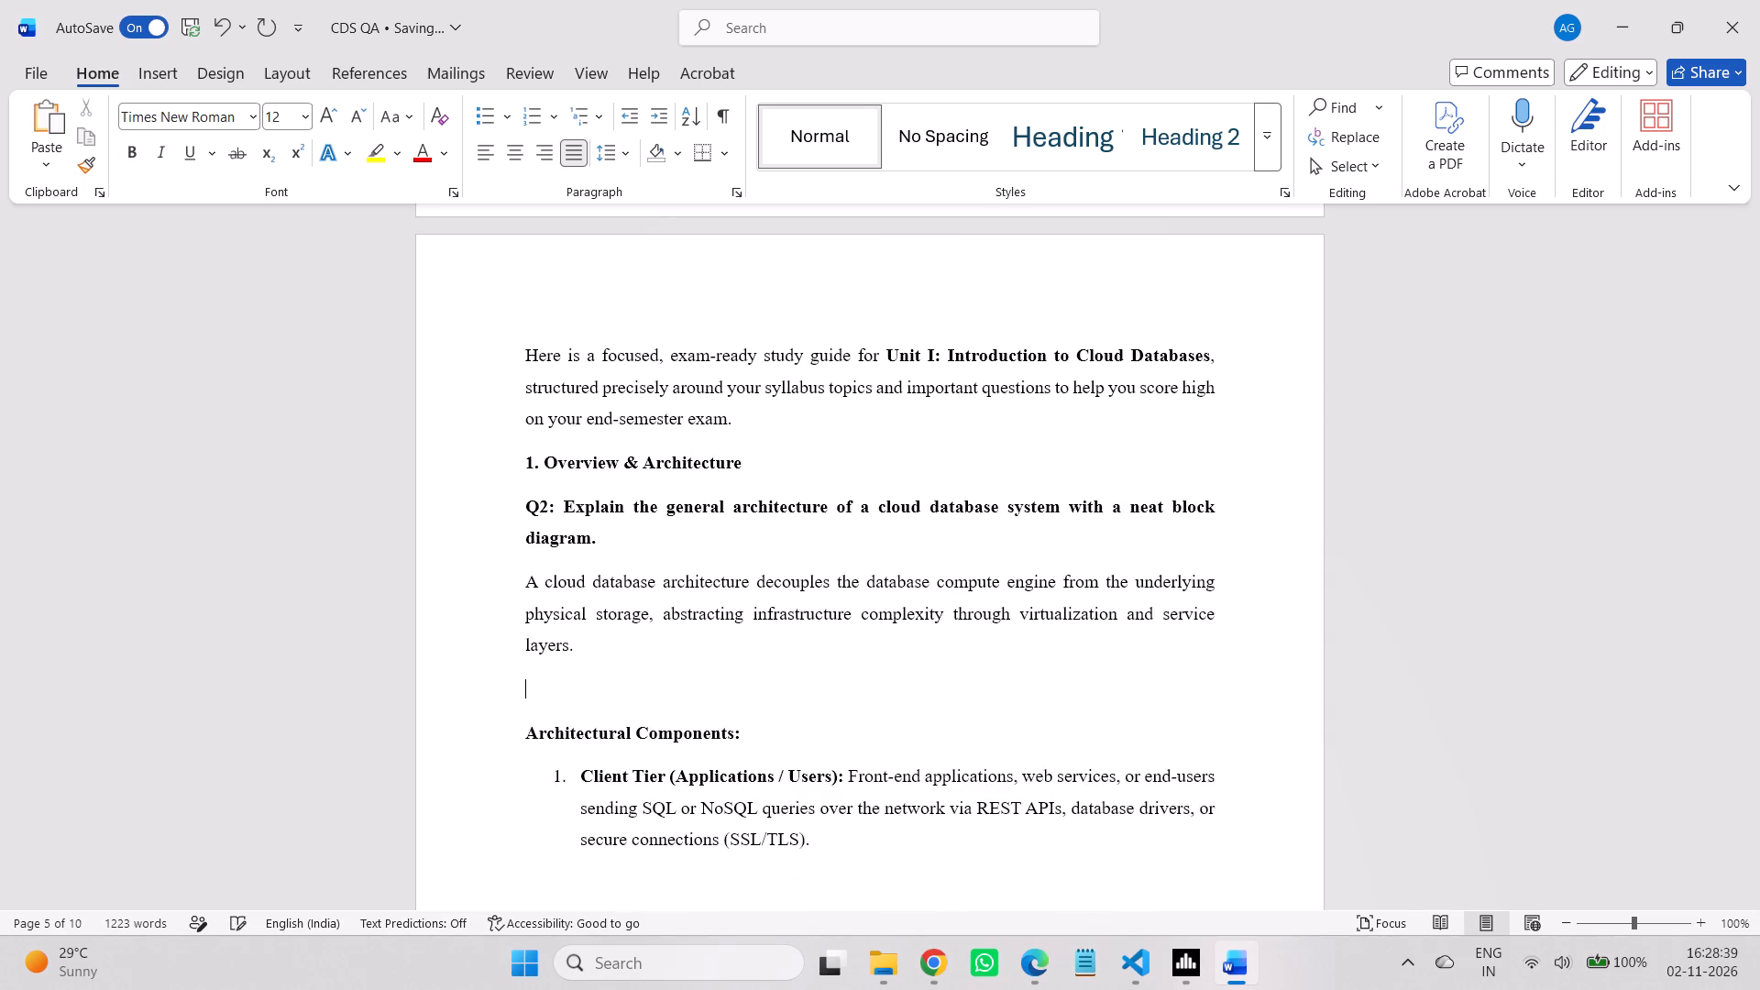
key(BackSpace)
Delete the blank lines between the five numbered items under Architectural Components.
key(Down)
key(Down)
key(Down)
key(Down)
key(Down)
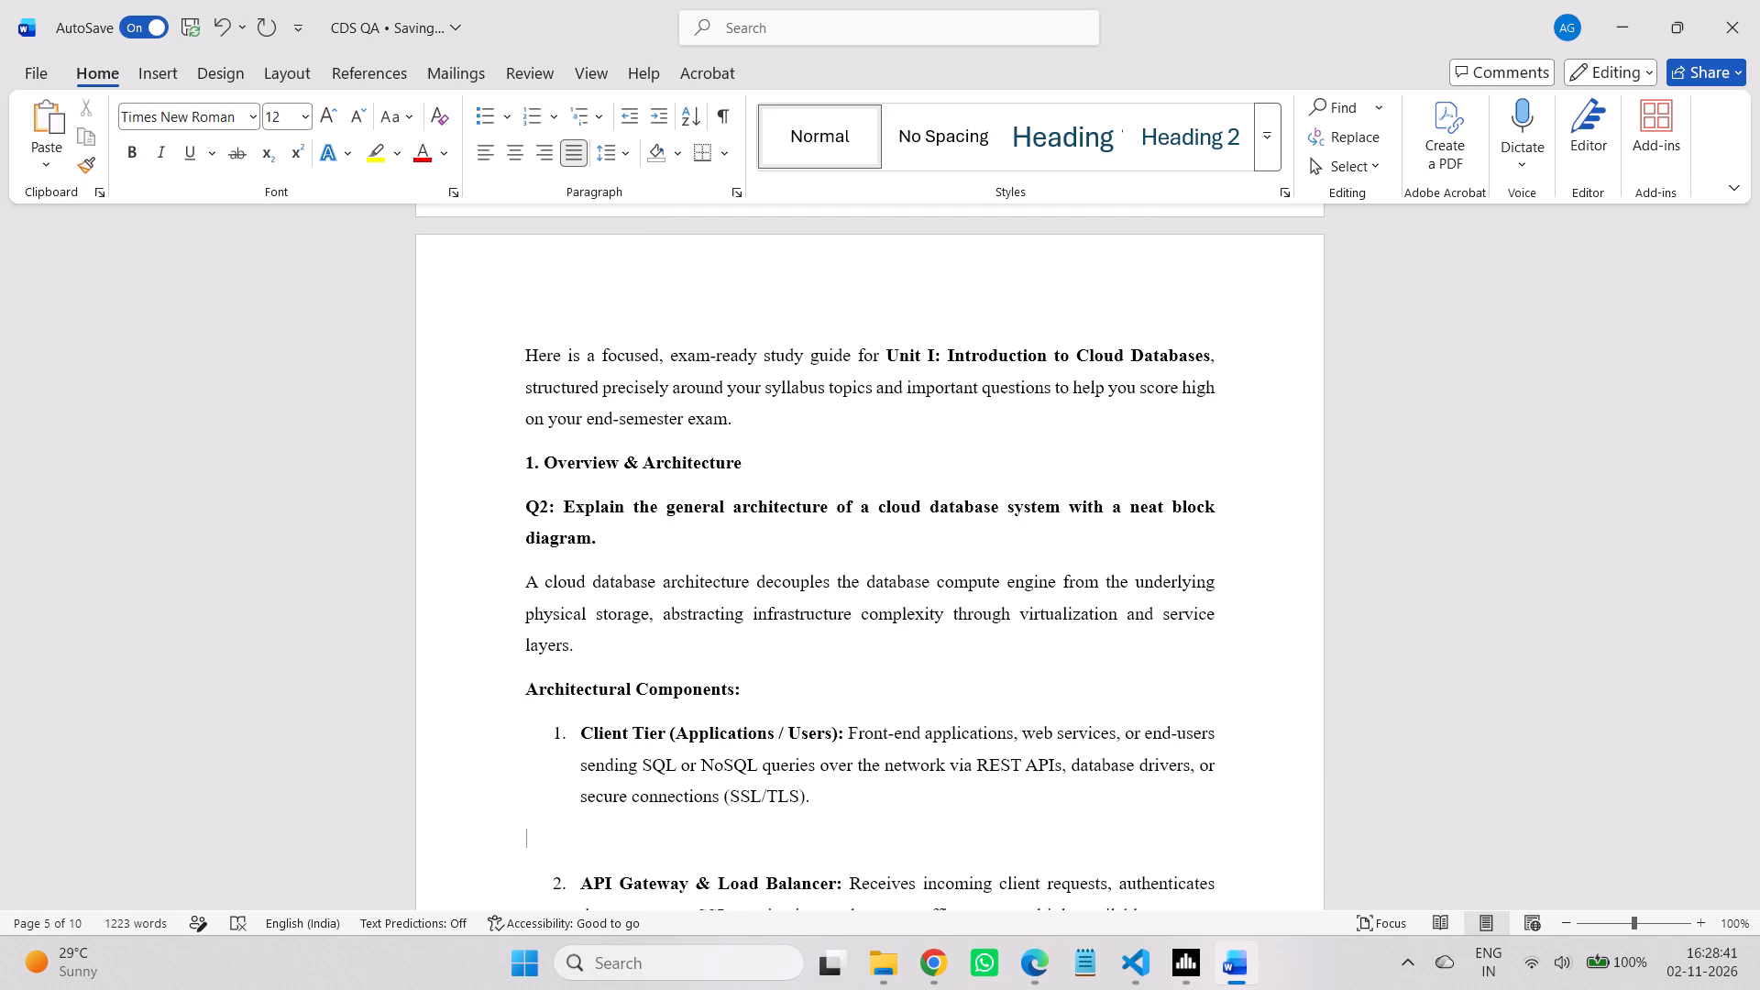
key(BackSpace)
key(Down)
key(Down)
key(Down)
key(Down)
key(BackSpace)
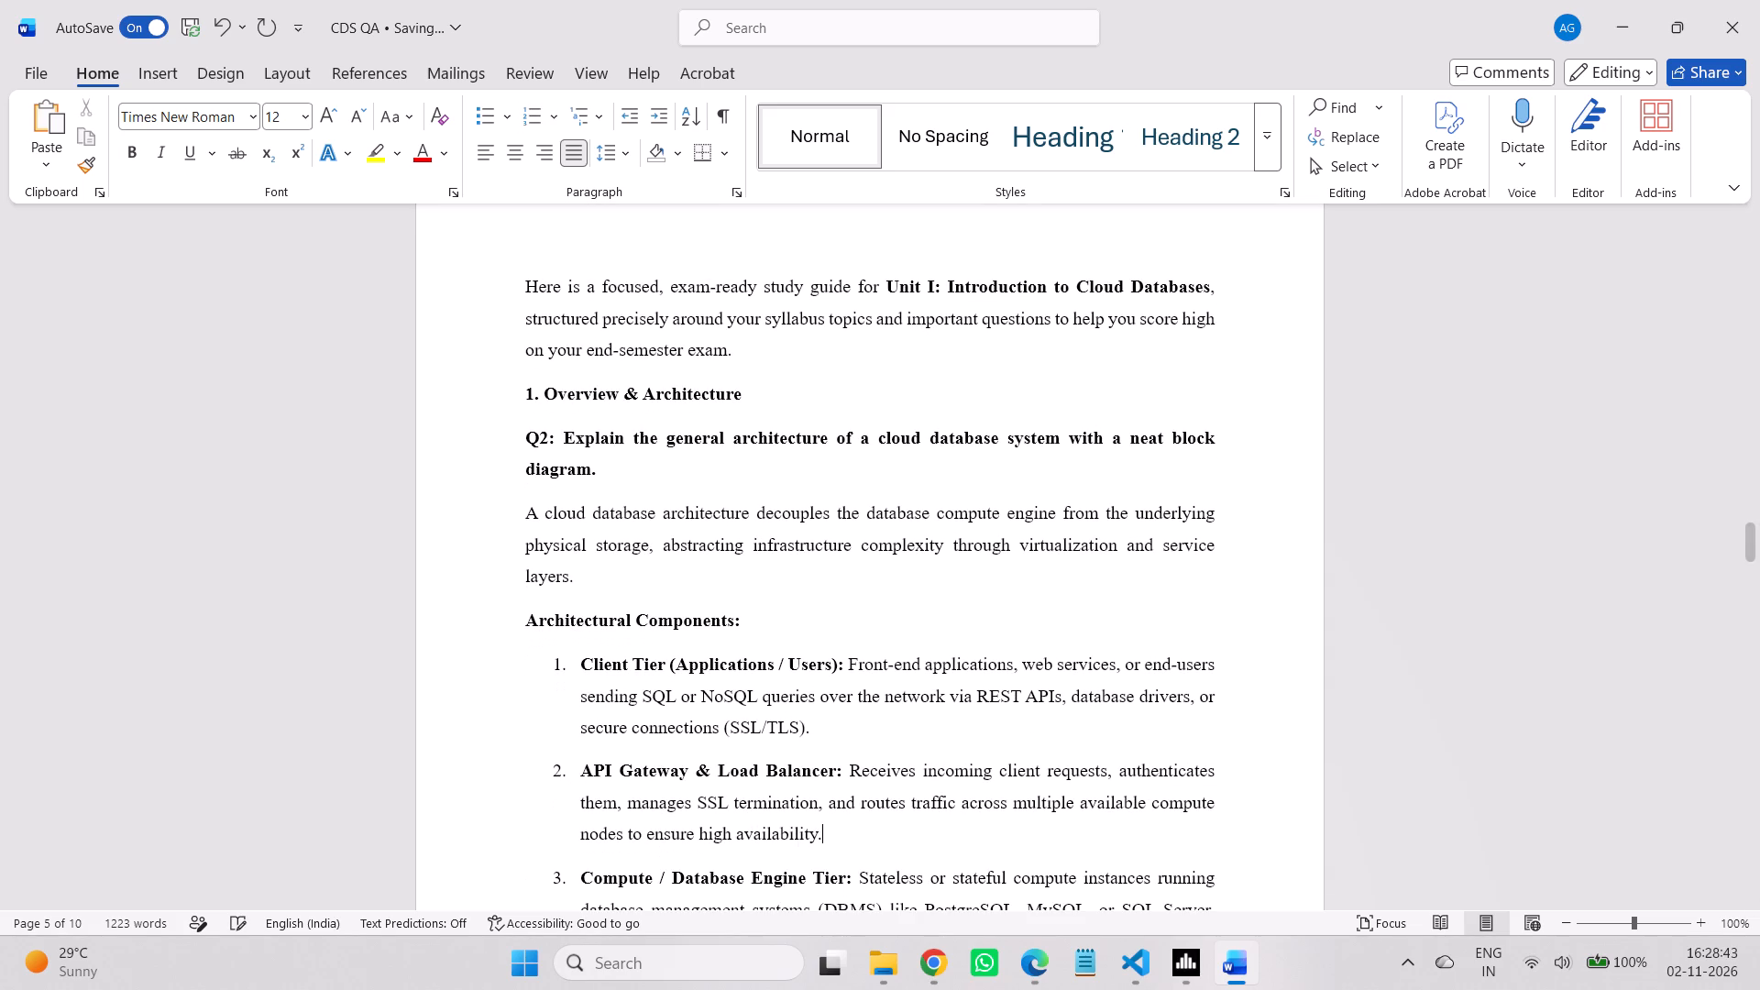
key(Down)
key(Down)
key(Down)
key(Down)
key(Down)
key(BackSpace)
key(Down)
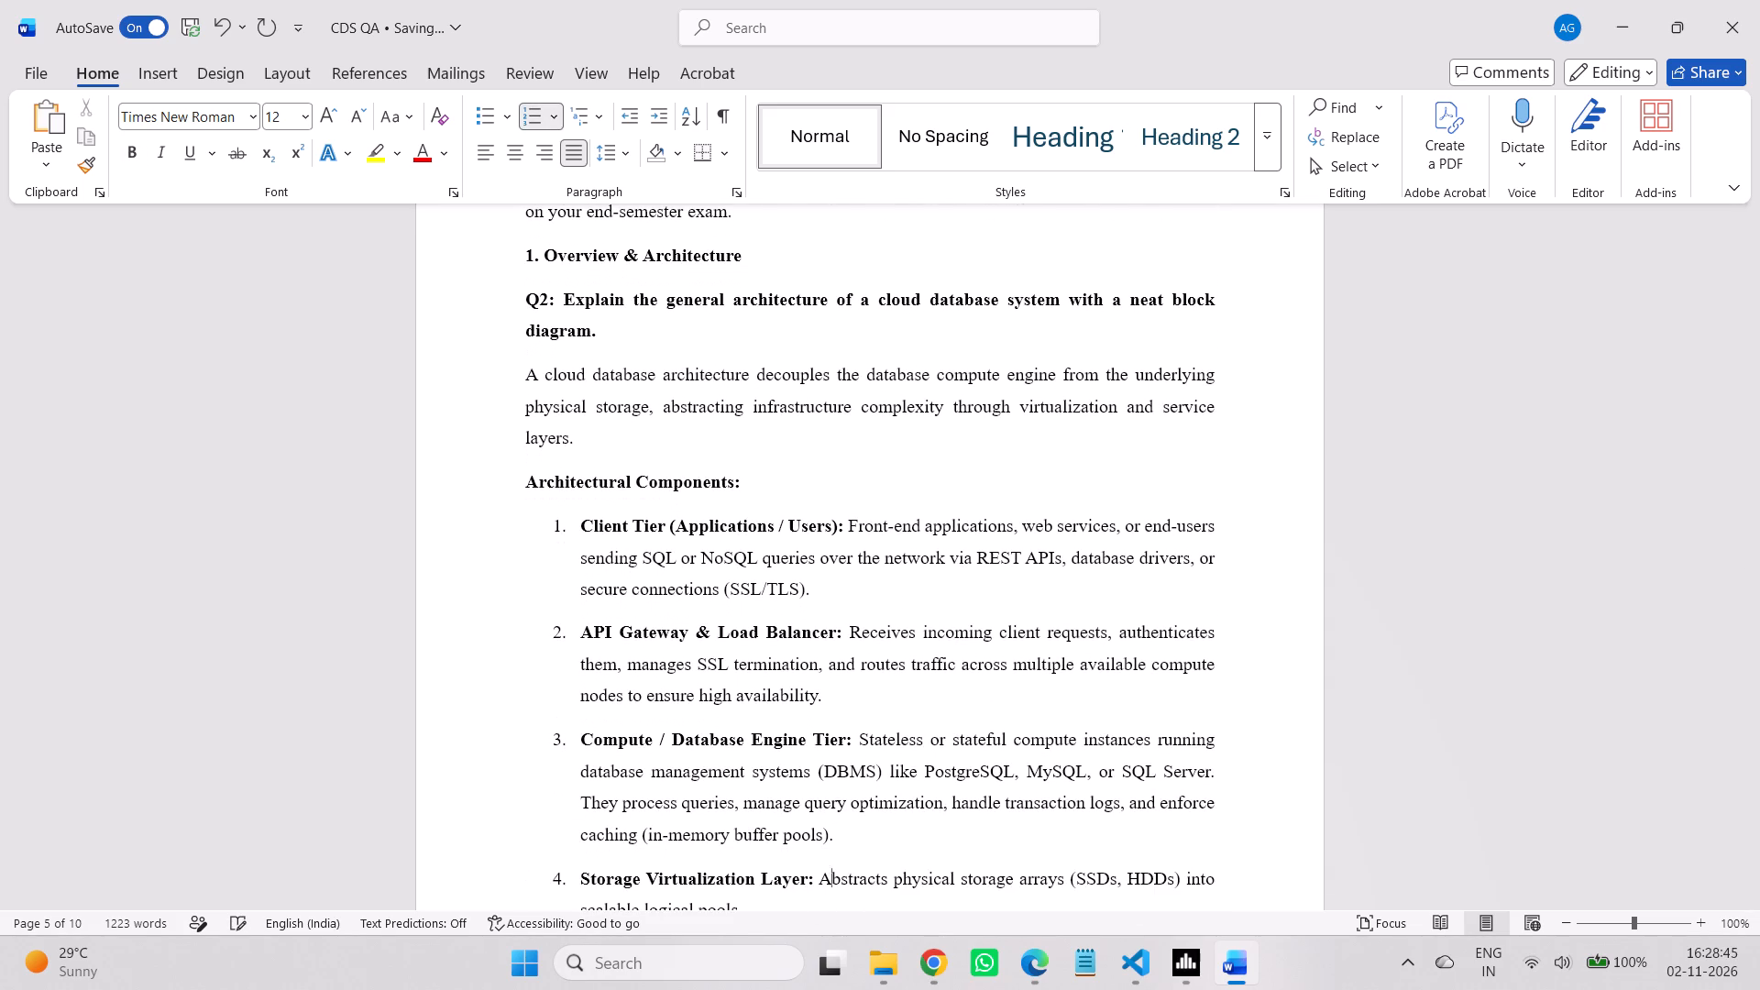
key(Down)
key(Down)
key(Down)
key(Up)
key(BackSpace)
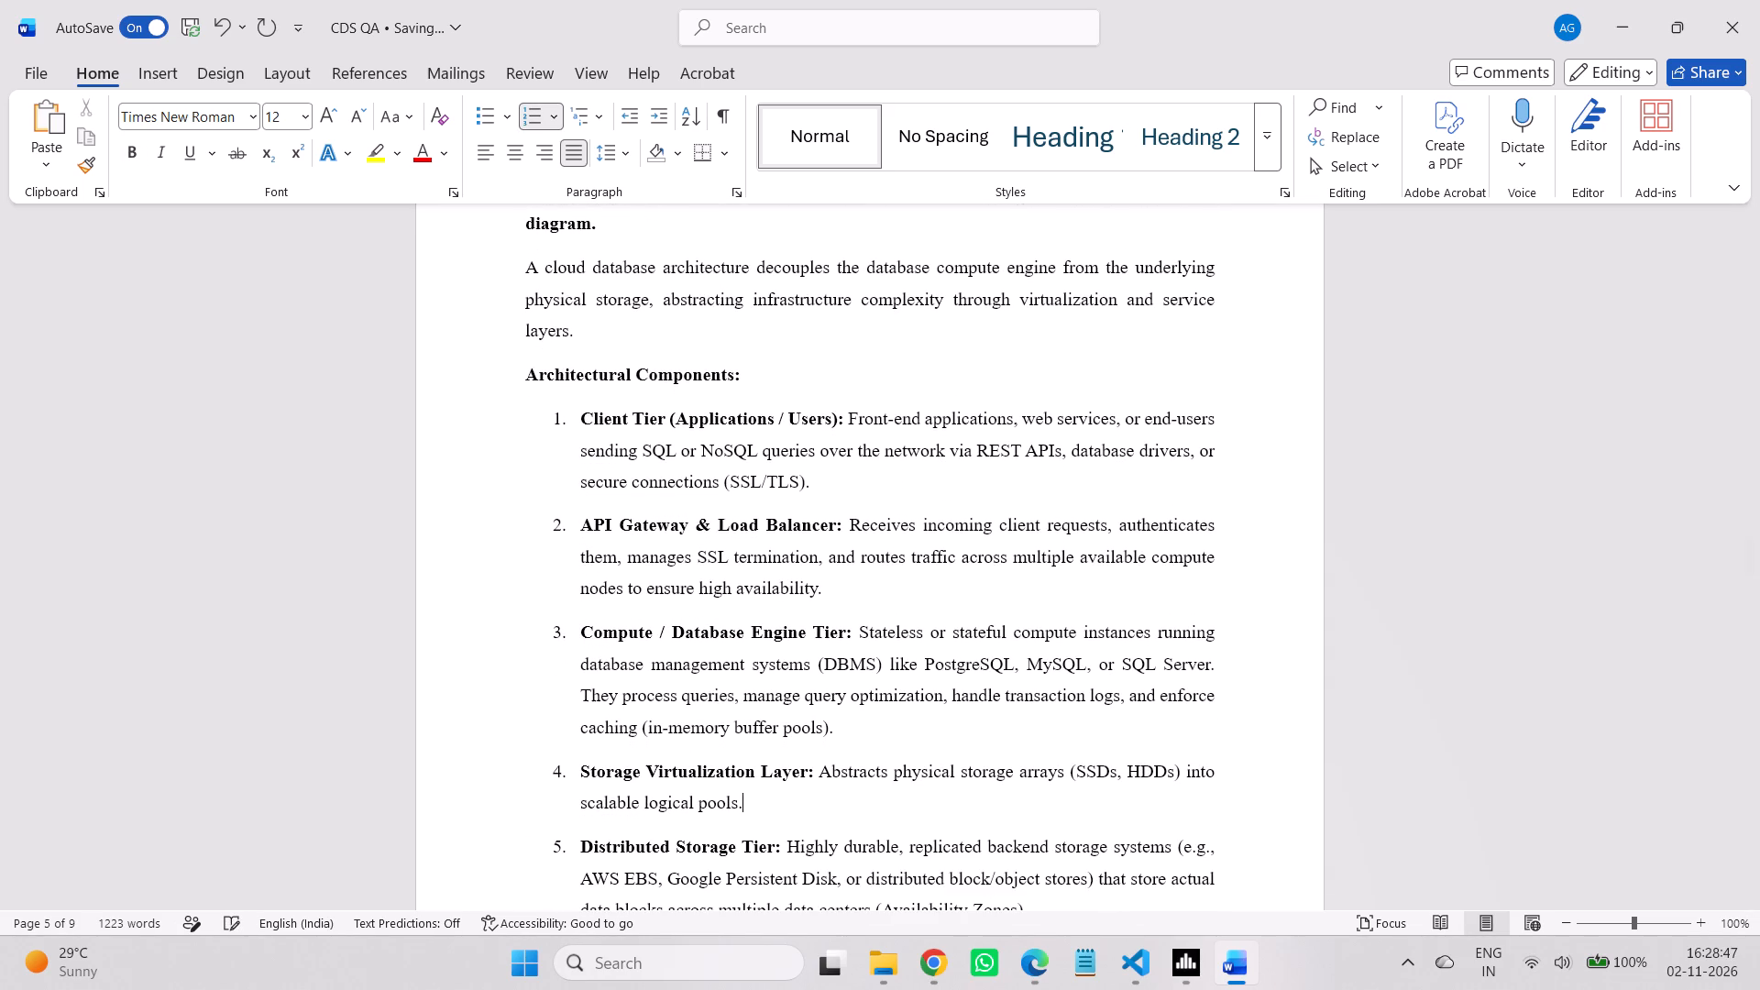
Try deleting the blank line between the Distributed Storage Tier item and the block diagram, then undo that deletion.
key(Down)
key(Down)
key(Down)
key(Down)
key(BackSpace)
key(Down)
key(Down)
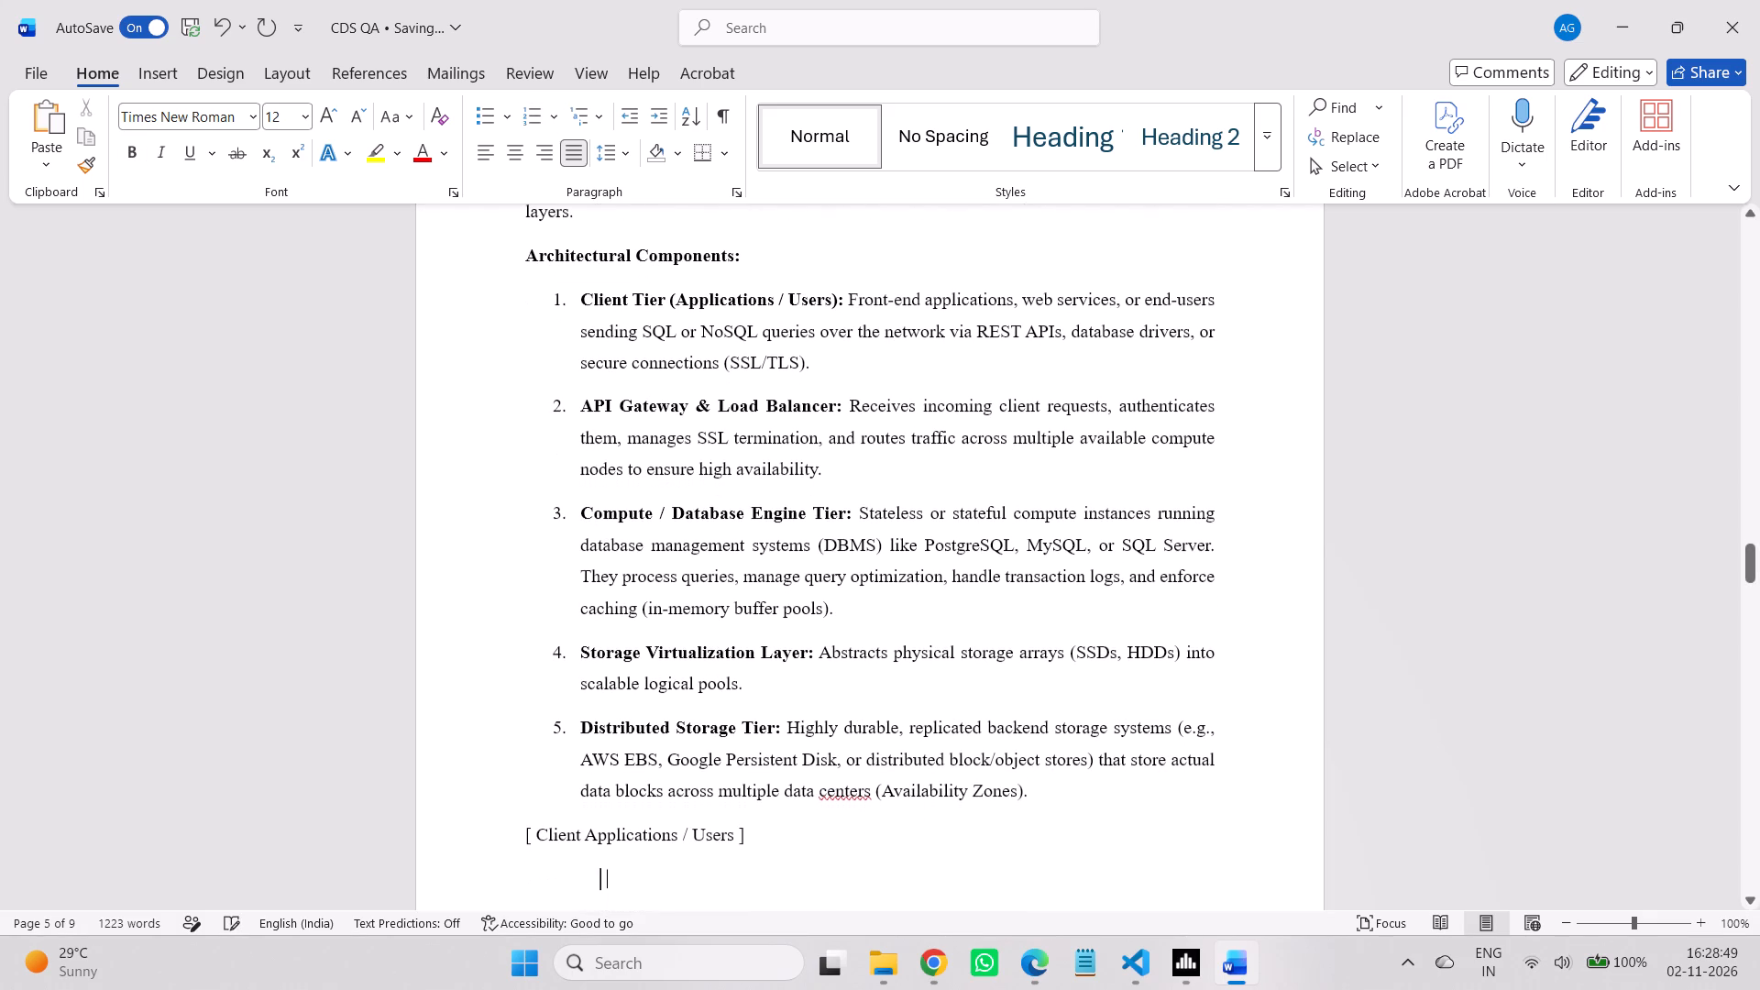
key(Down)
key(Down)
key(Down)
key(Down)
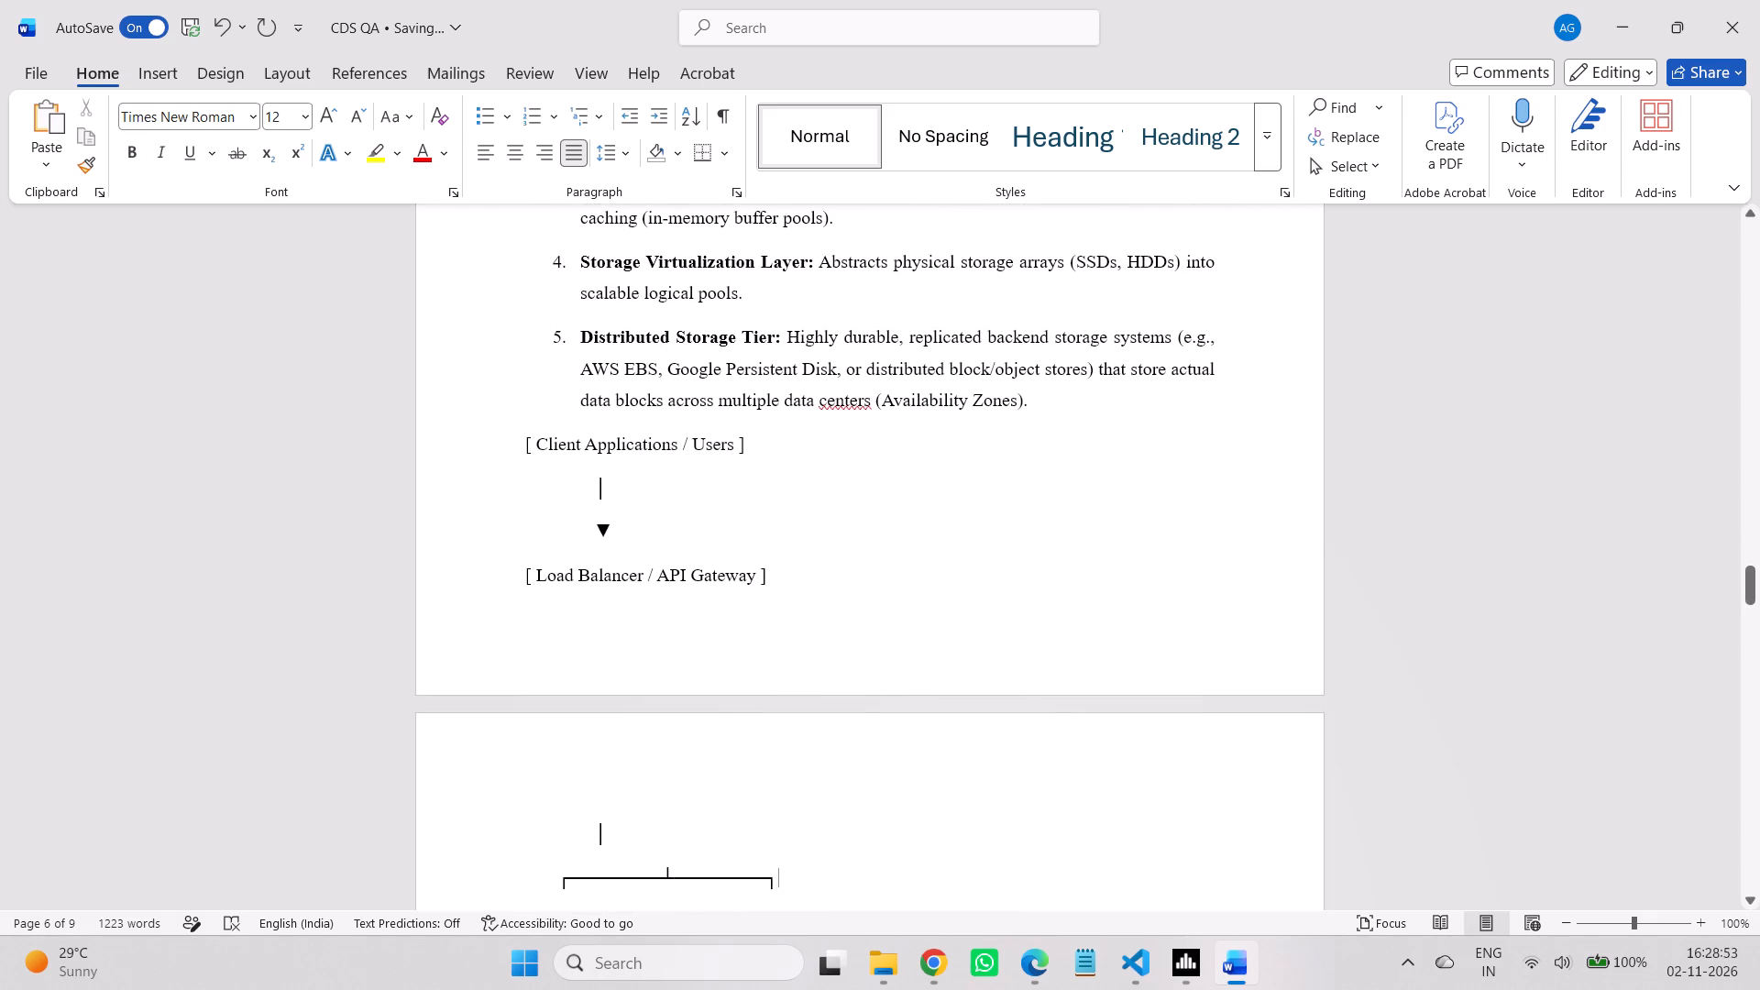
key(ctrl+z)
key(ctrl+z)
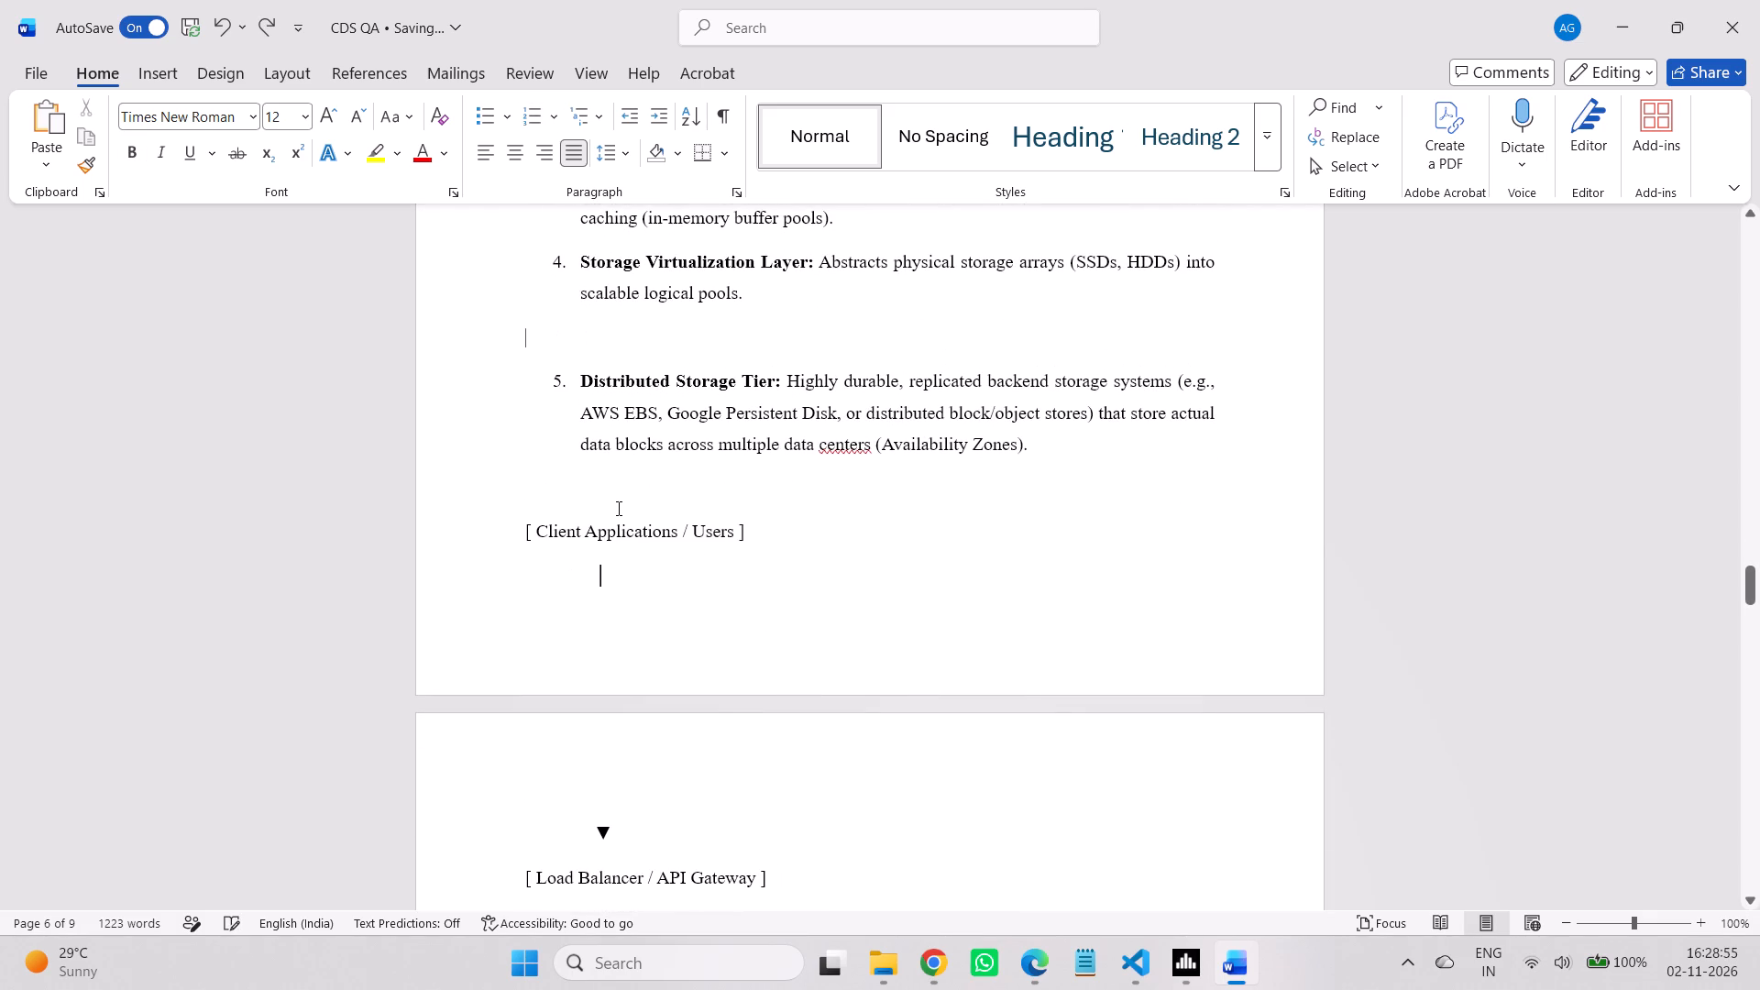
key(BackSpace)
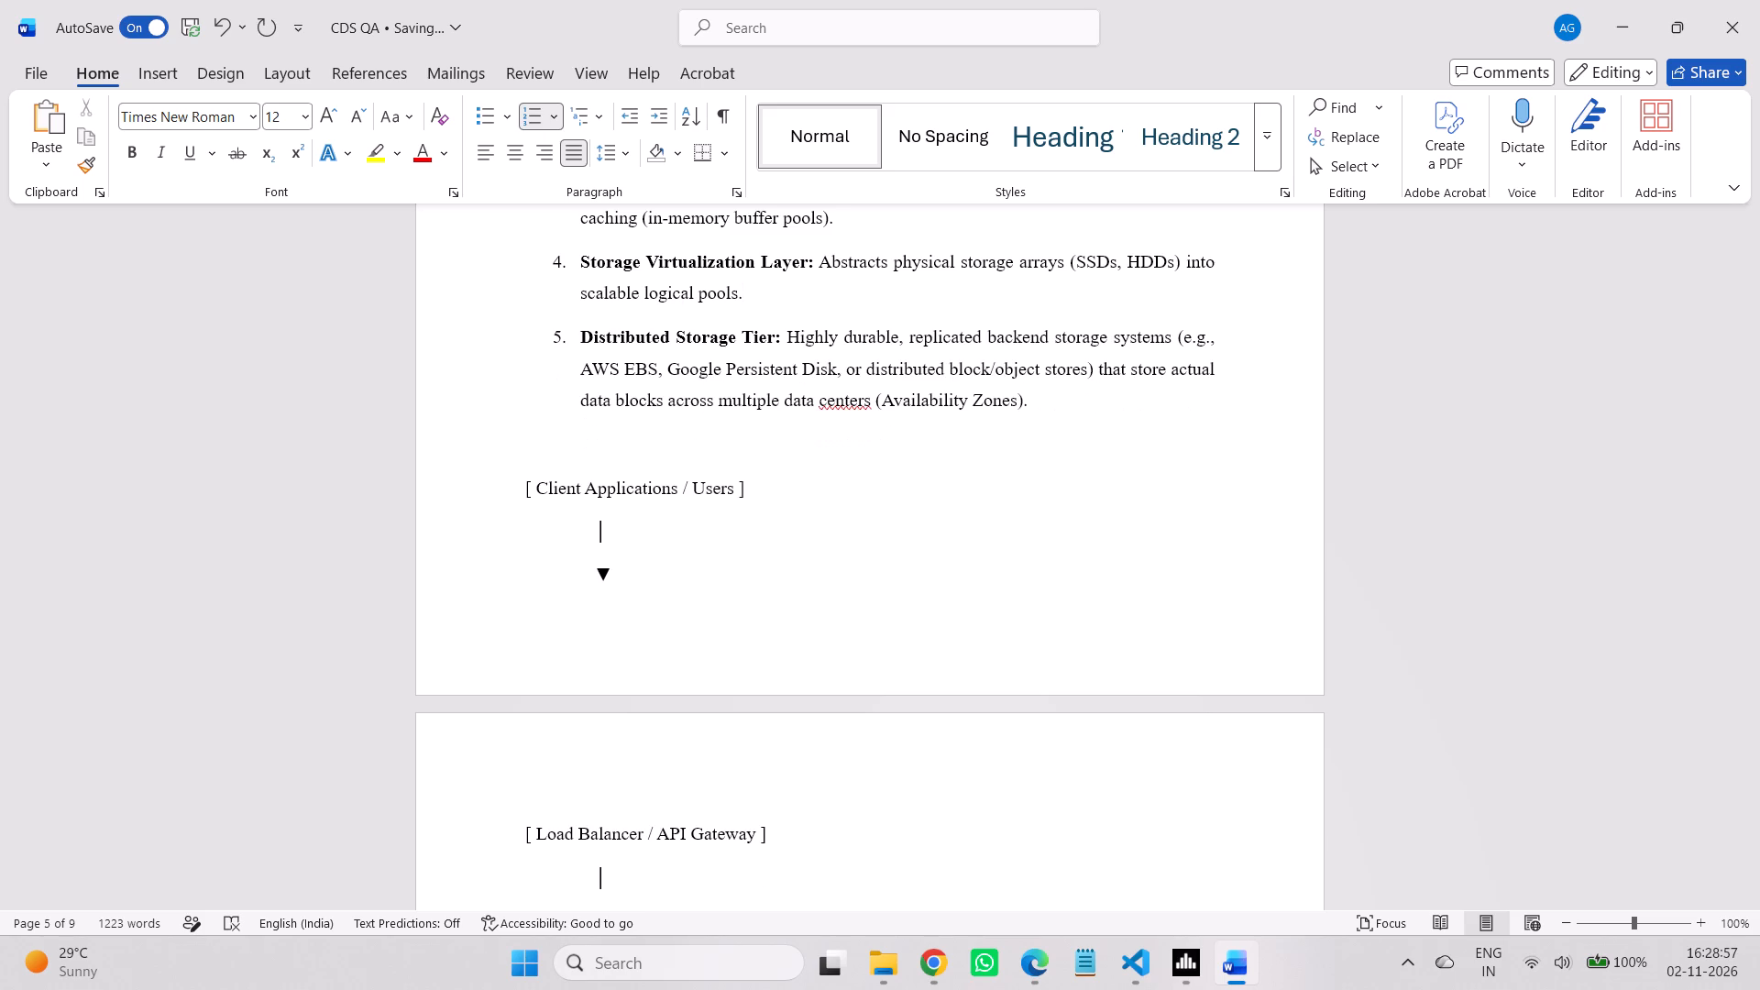
Insert three blank lines above the block diagram so that it starts with [ Client Applications / Users ] on the next page.
key(Down)
key(Down)
key(Down)
key(Down)
key(Return)
key(Return)
key(Return)
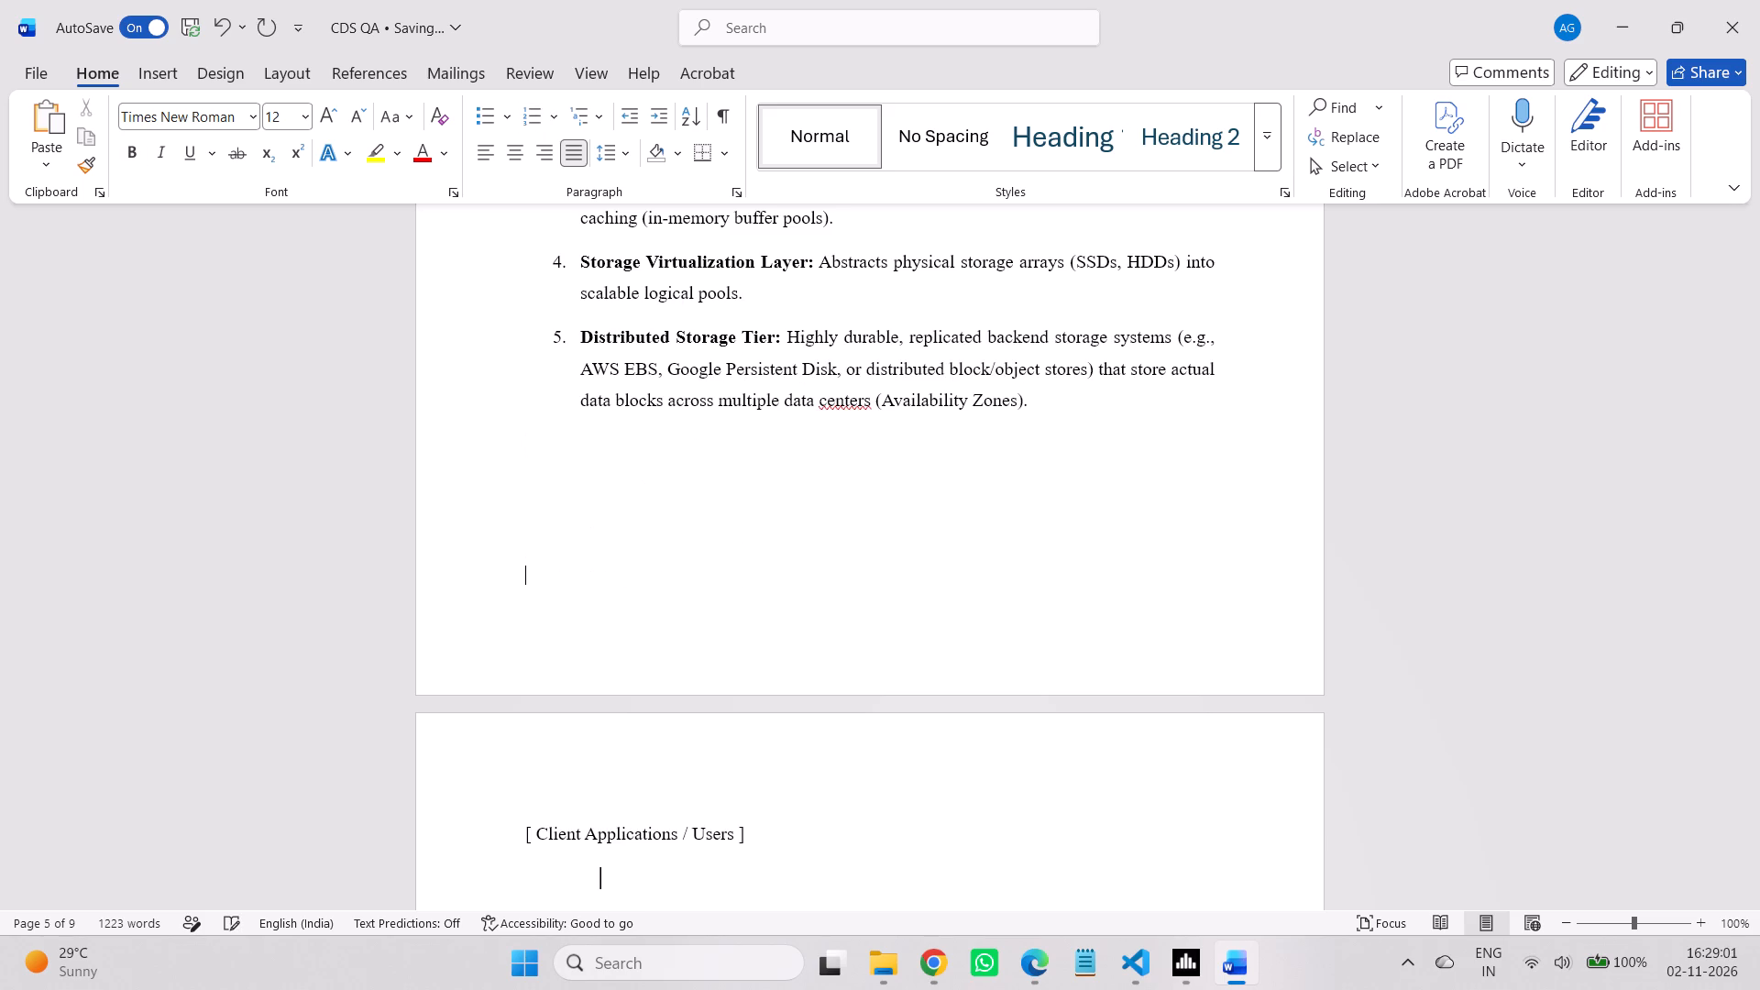
Insert three blank lines between the end of the block diagram and the "2. Benefits and Challenges" heading.
scroll(617, 508, down, 2)
scroll(802, 572, down, 2)
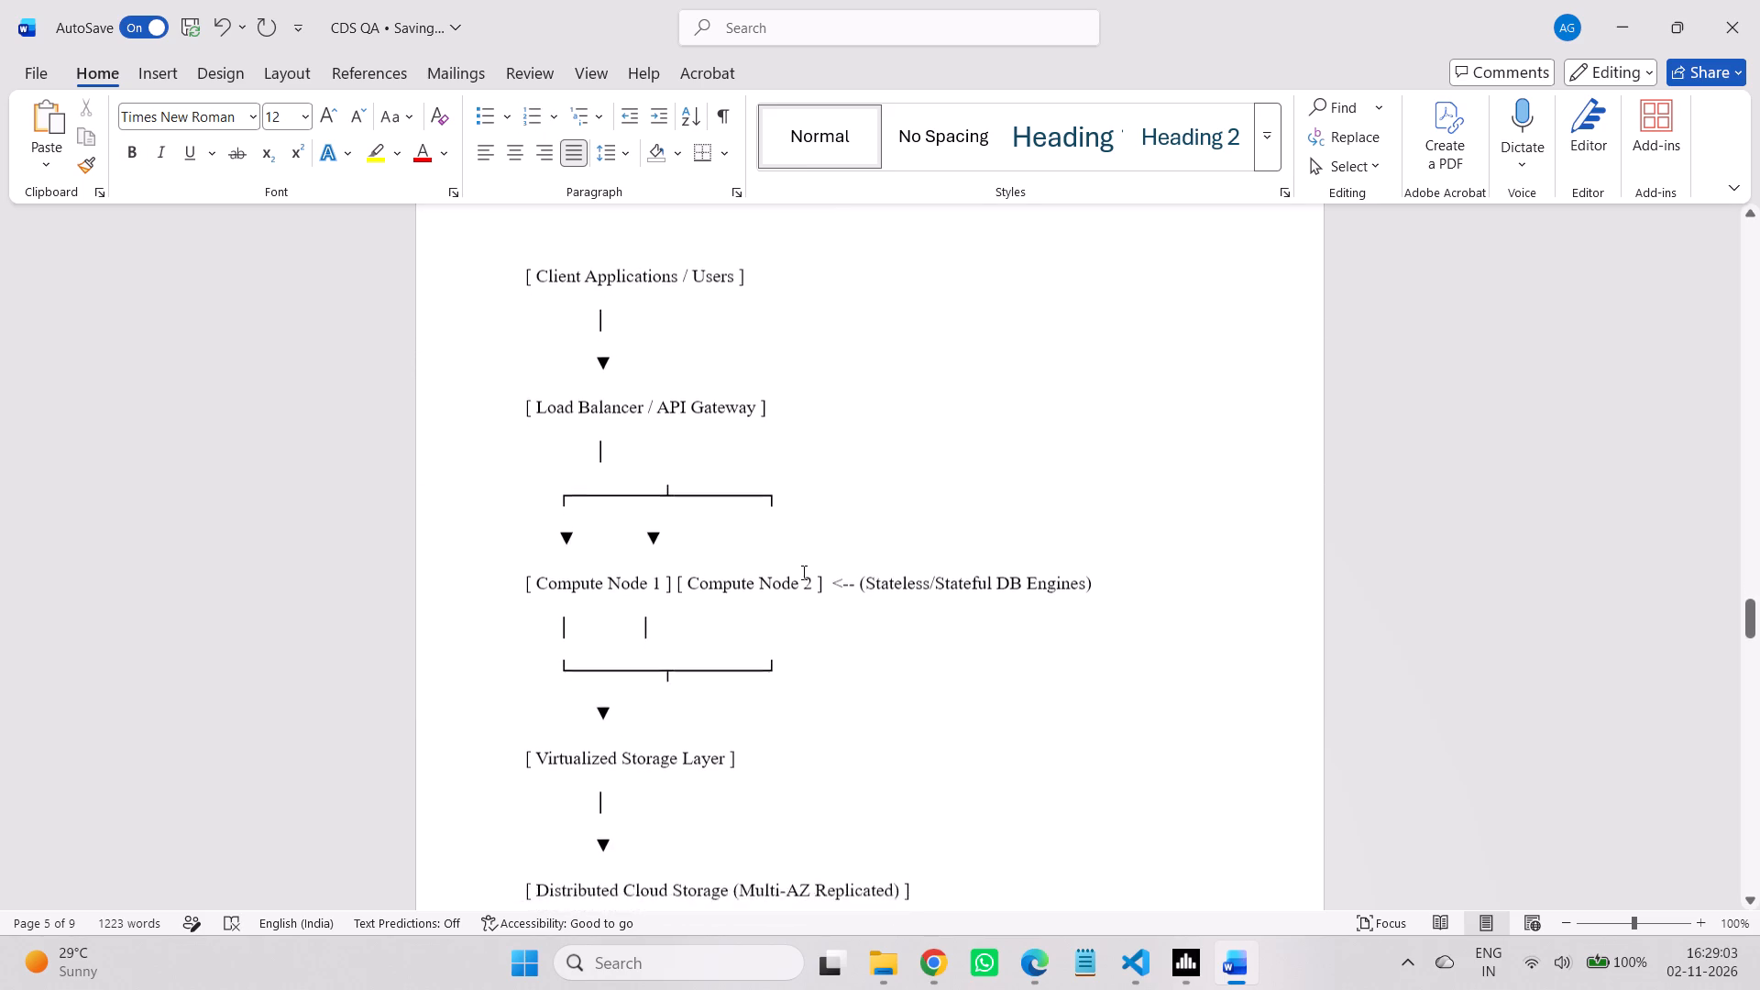
scroll(802, 572, down, 2)
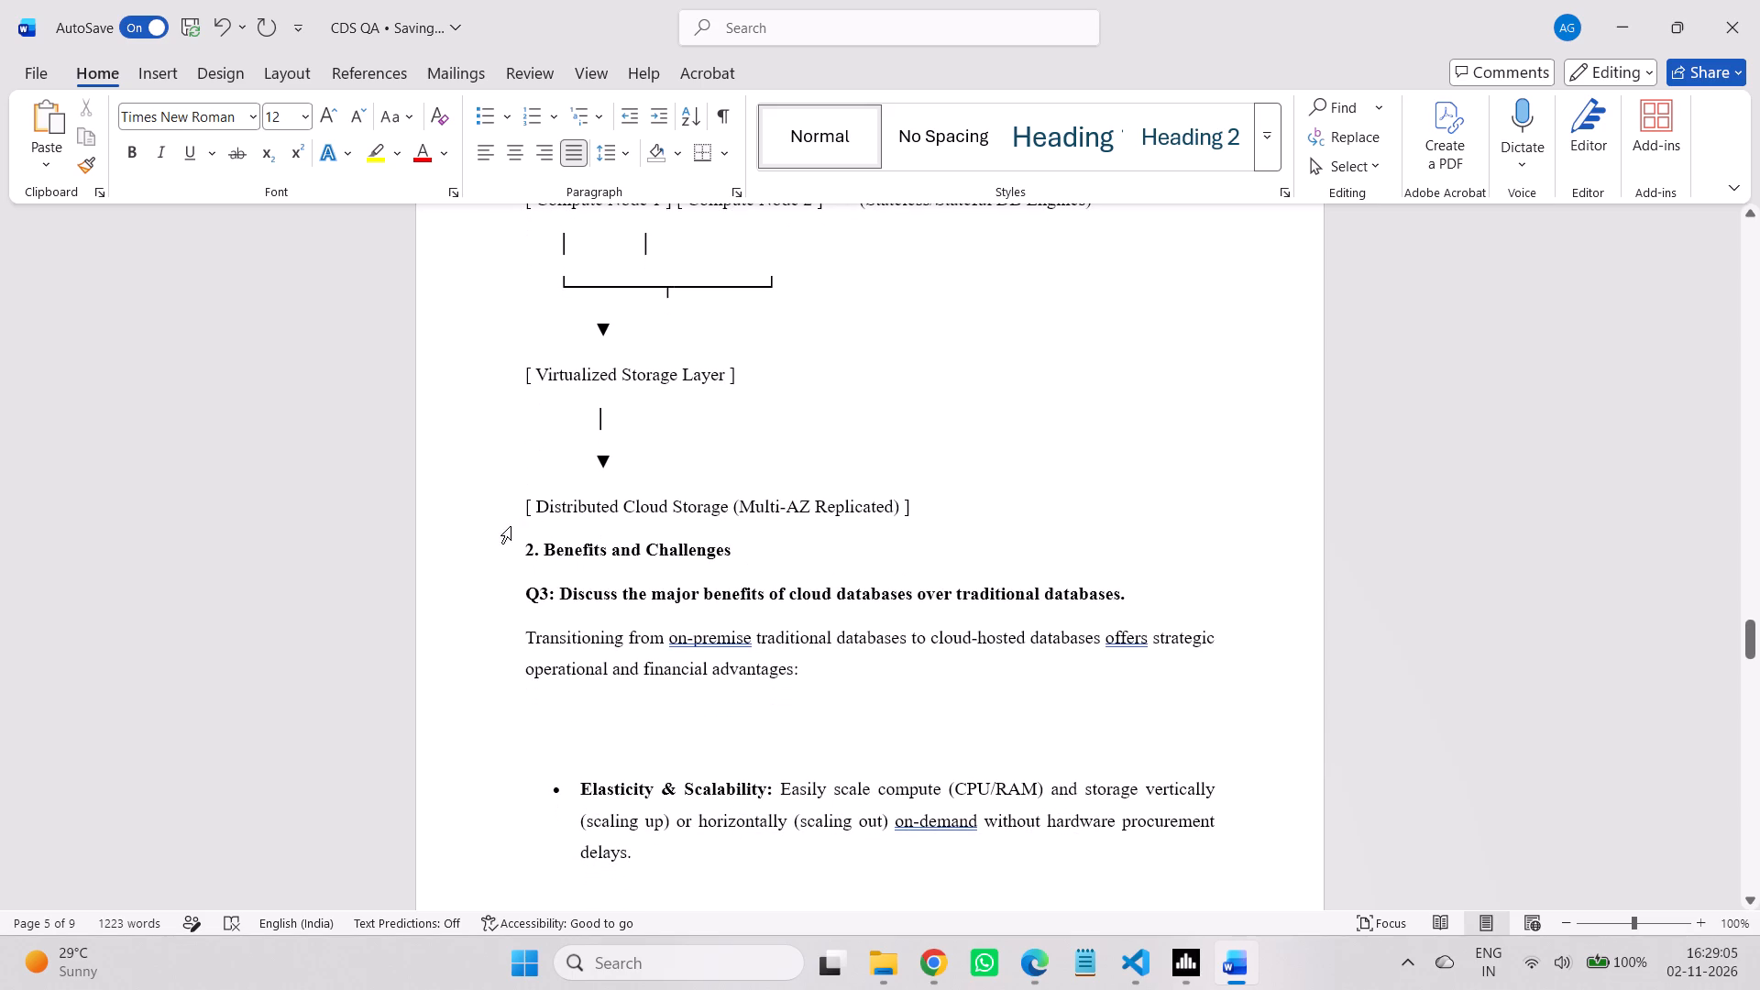
scroll(527, 552, down, 1)
click(661, 585)
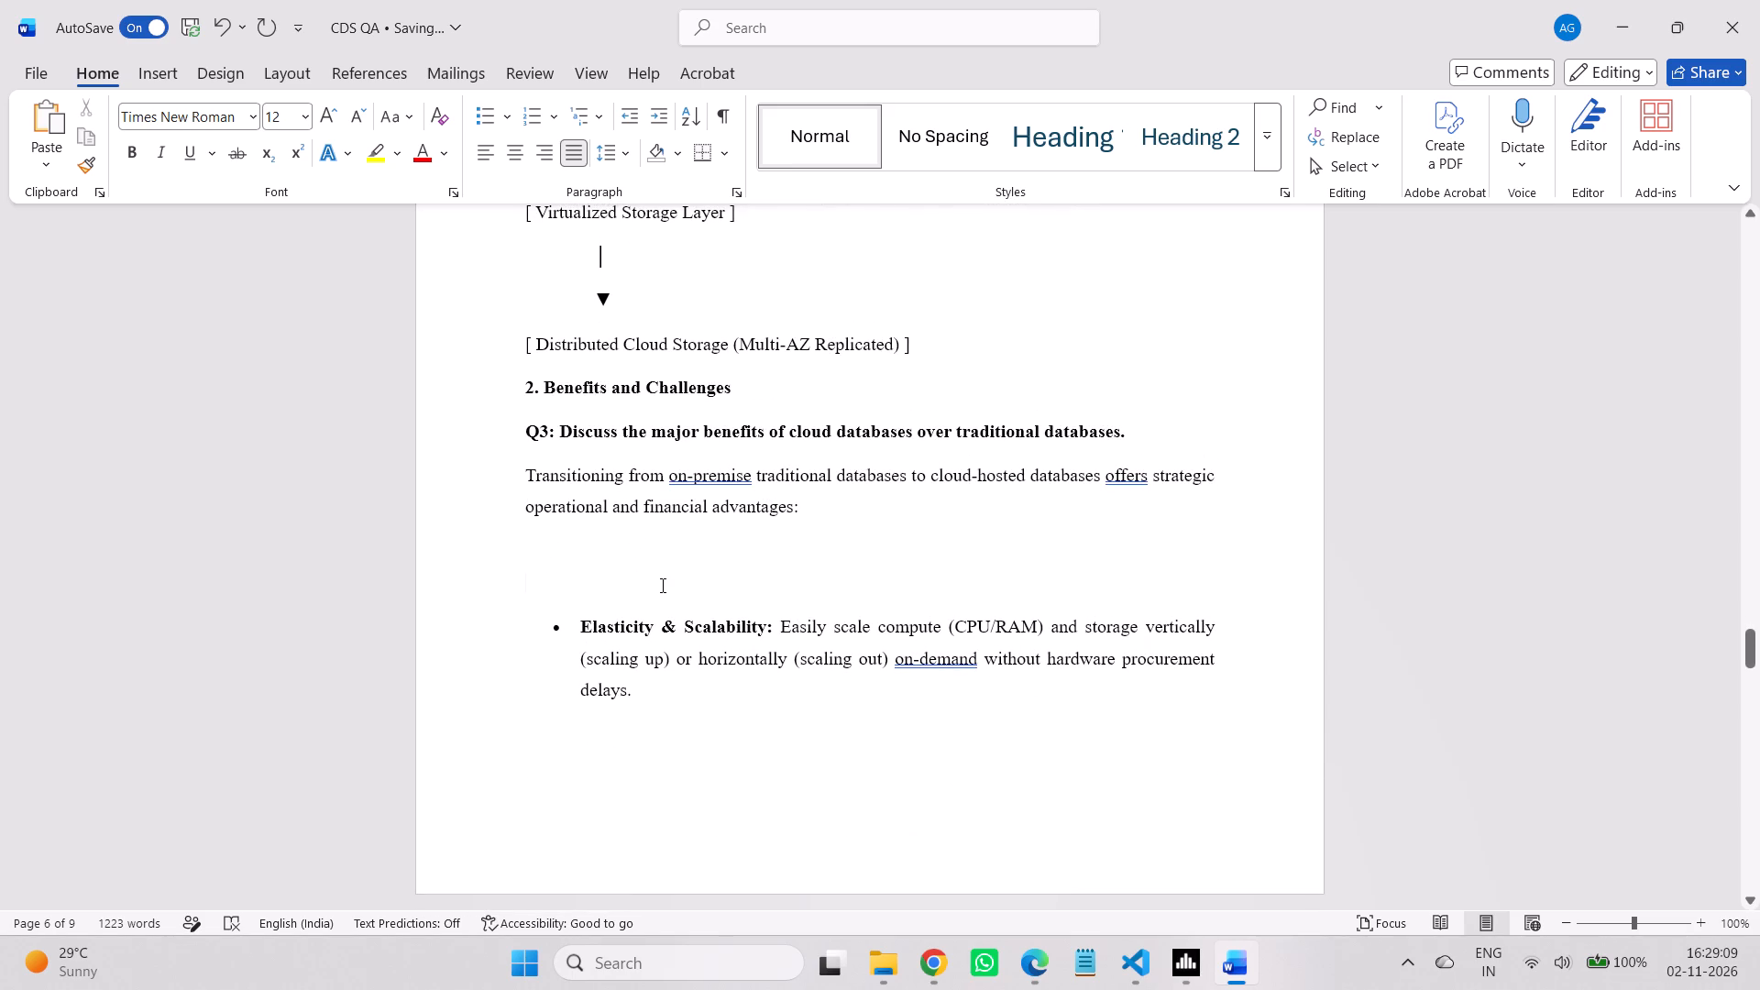
key(Up)
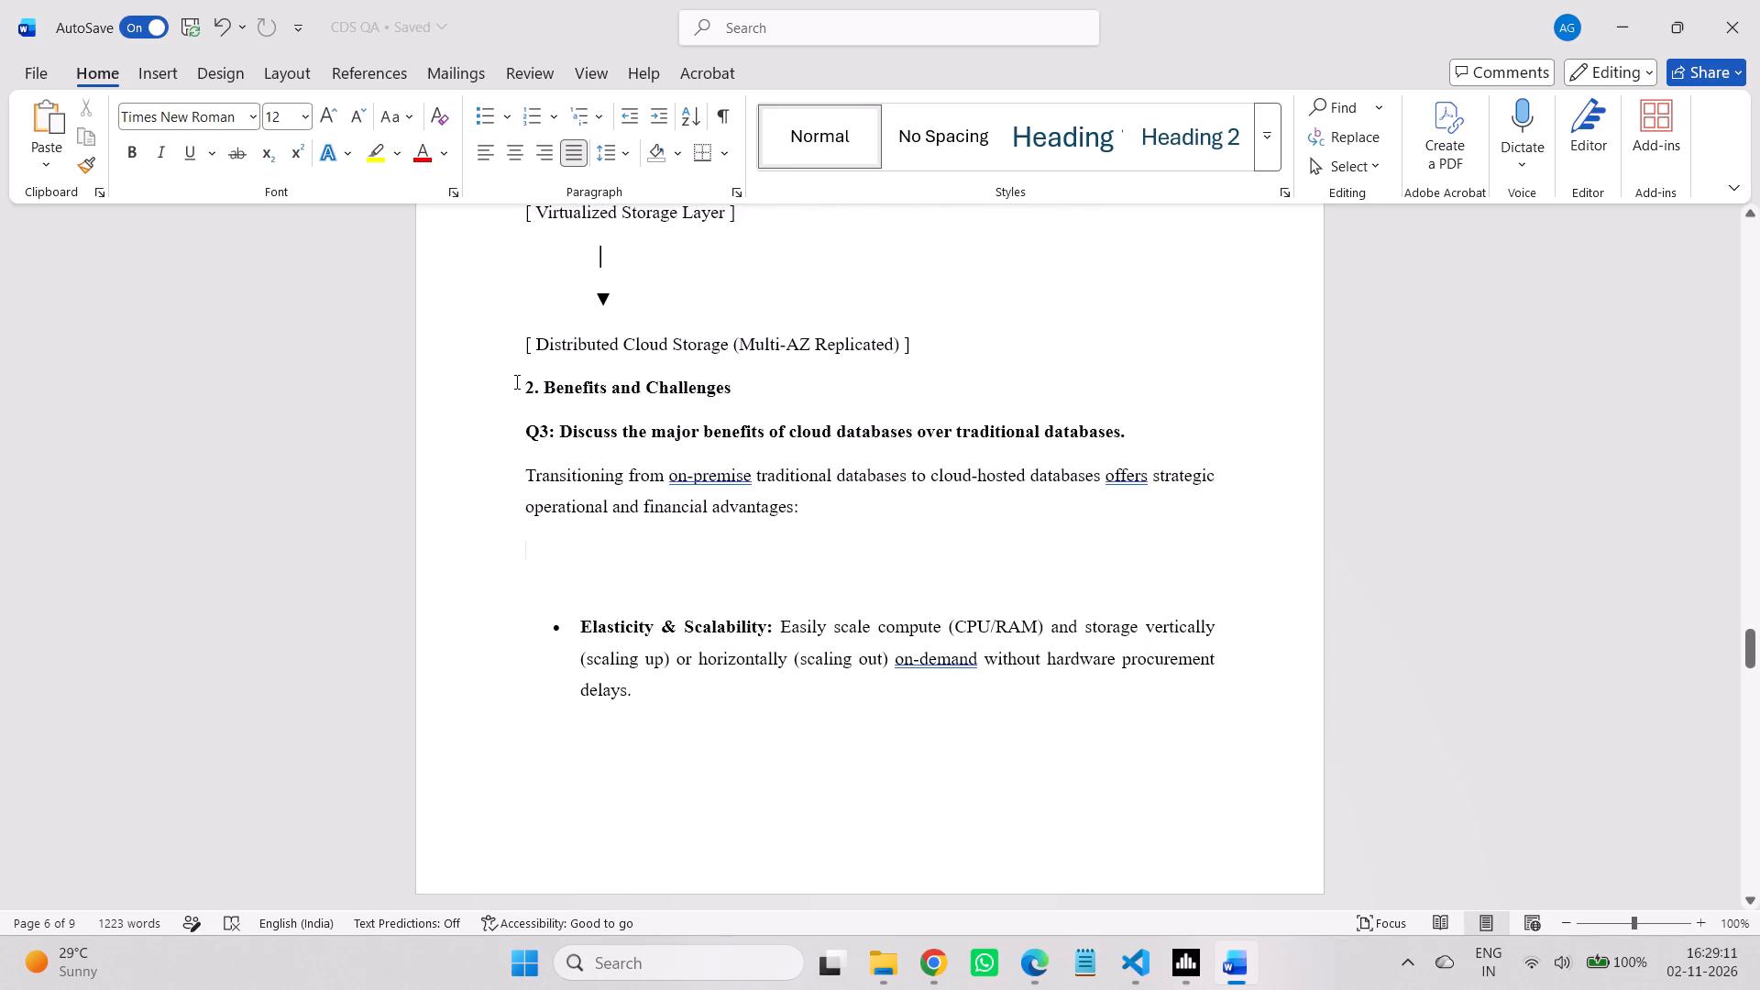
click(525, 390)
key(Return)
key(Return)
key(Return)
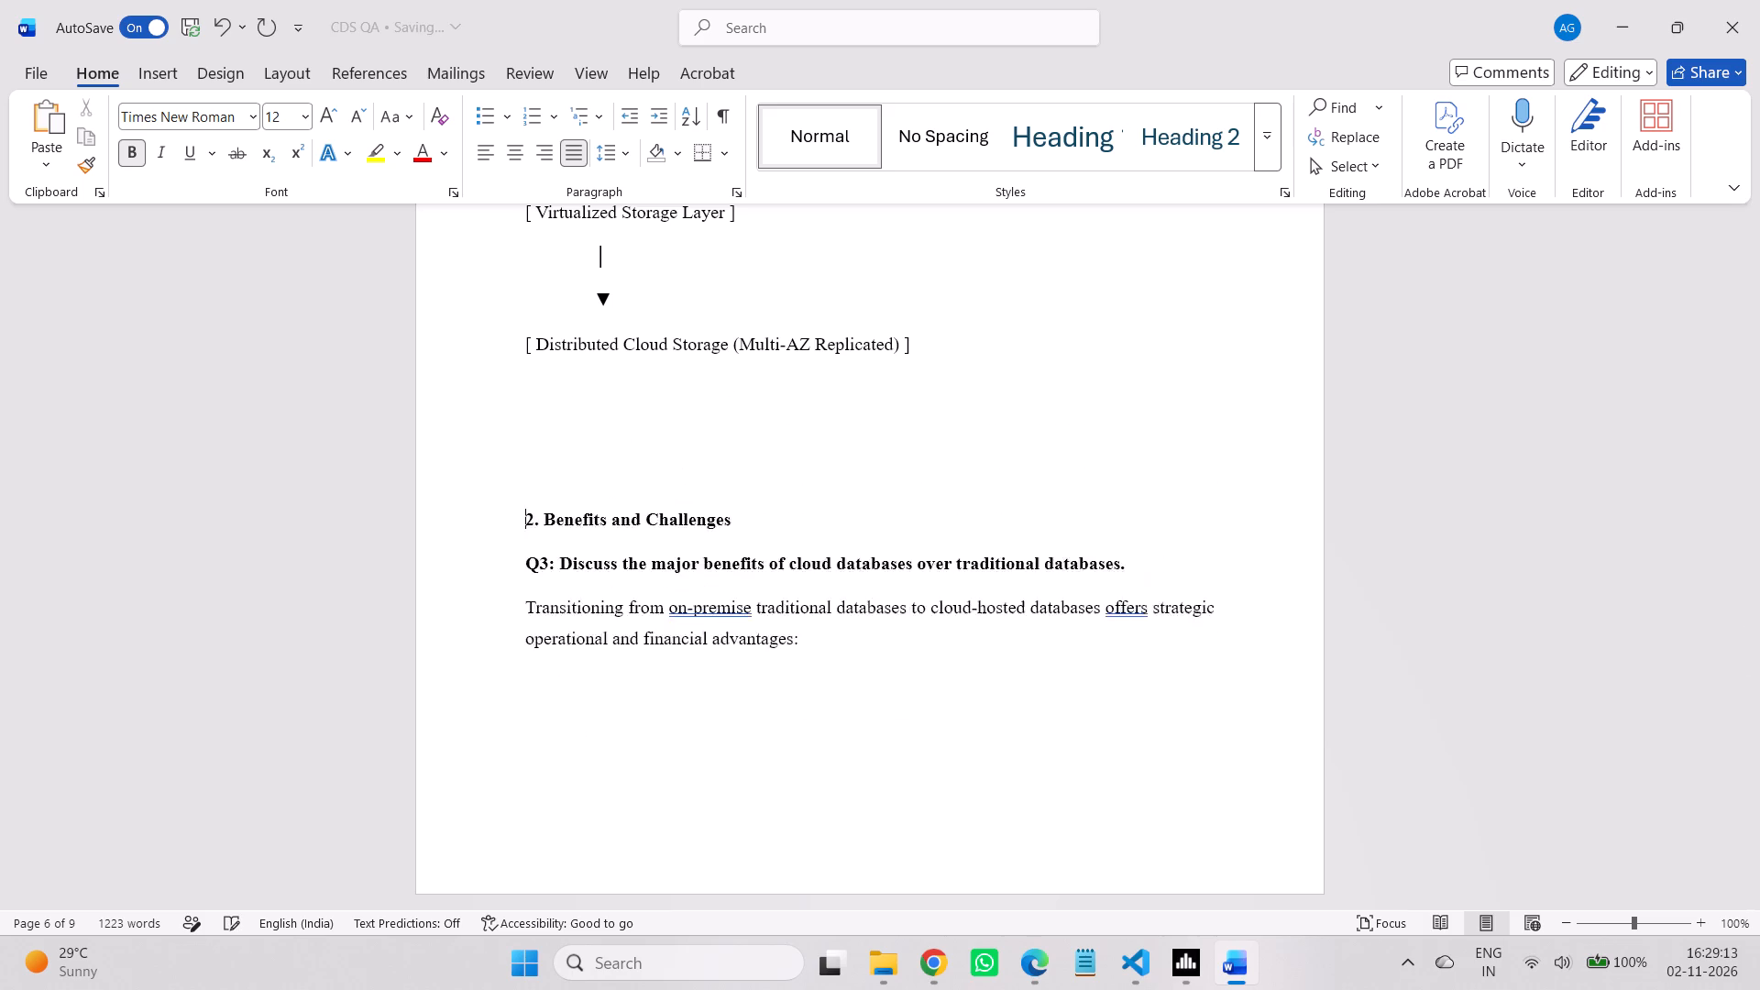
Insert six more blank lines above the "2. Benefits and Challenges" heading so that it starts on the next page.
key(Return)
key(Return)
key(Return)
key(Return)
key(Return)
key(Return)
key(Return)
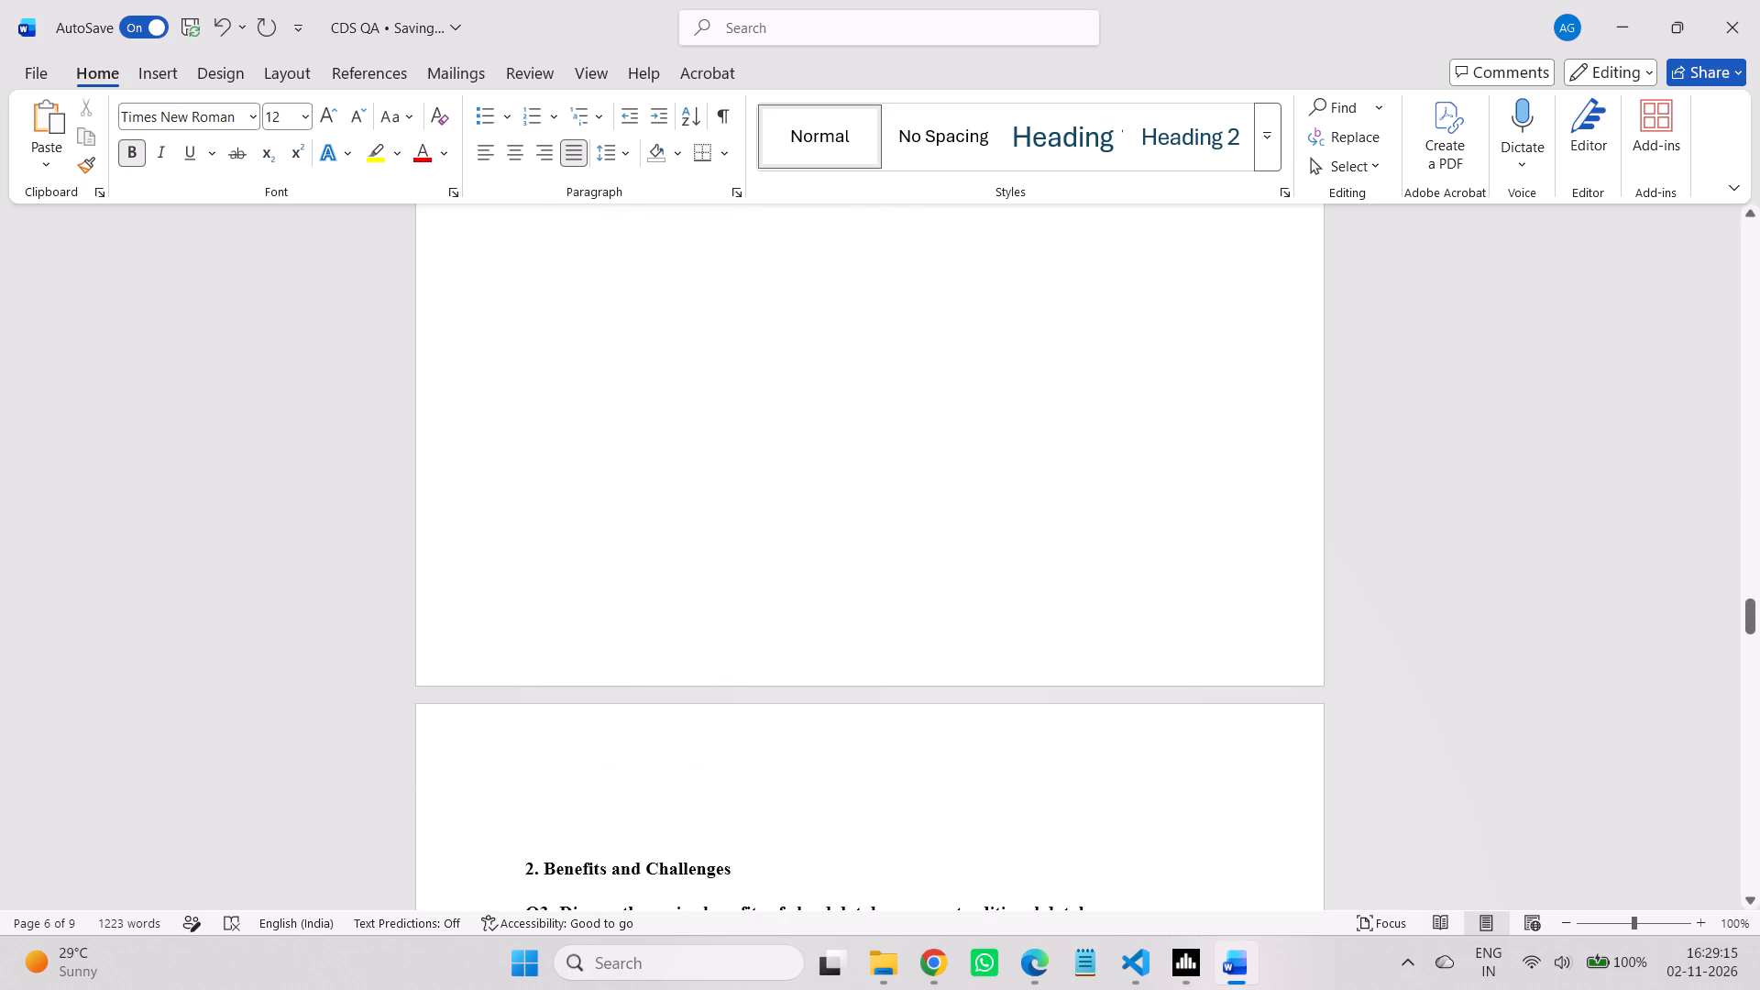
key(BackSpace)
key(BackSpace)
key(Return)
Delete the blank lines between the Q3 introductory paragraph and the Reduced TCO bullet, including those around the Elasticity and High Availability bullets.
scroll(525, 390, down, 3)
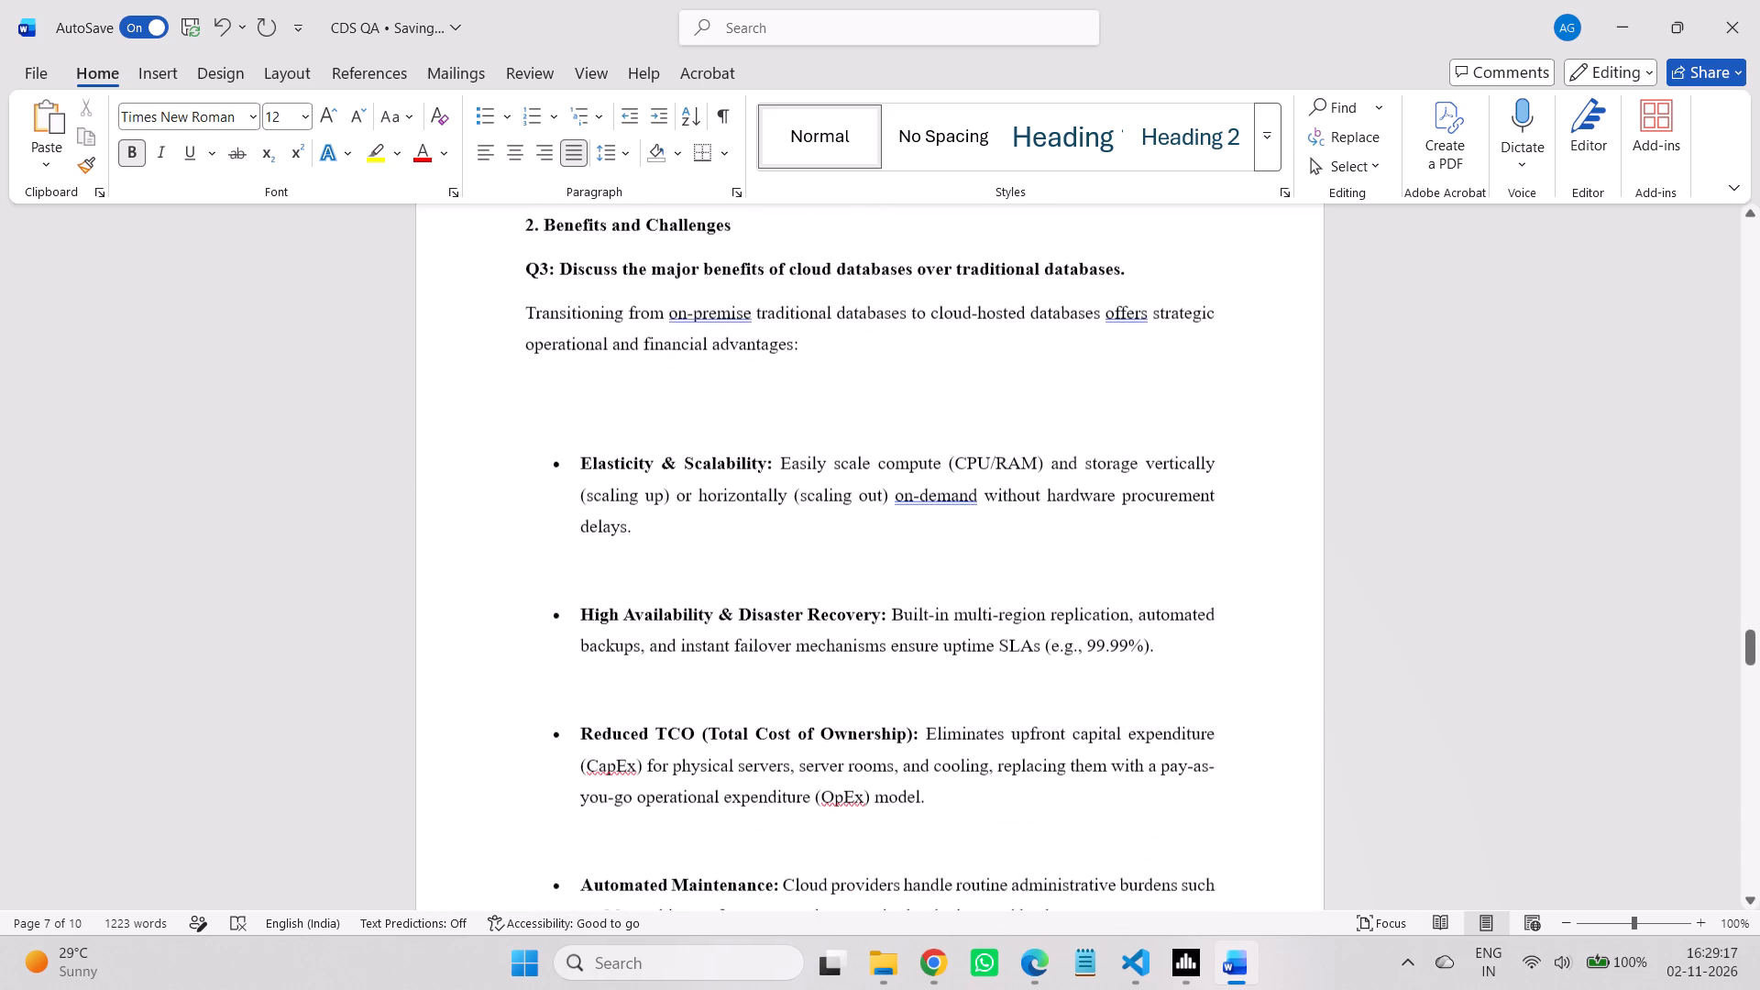
click(590, 392)
key(Down)
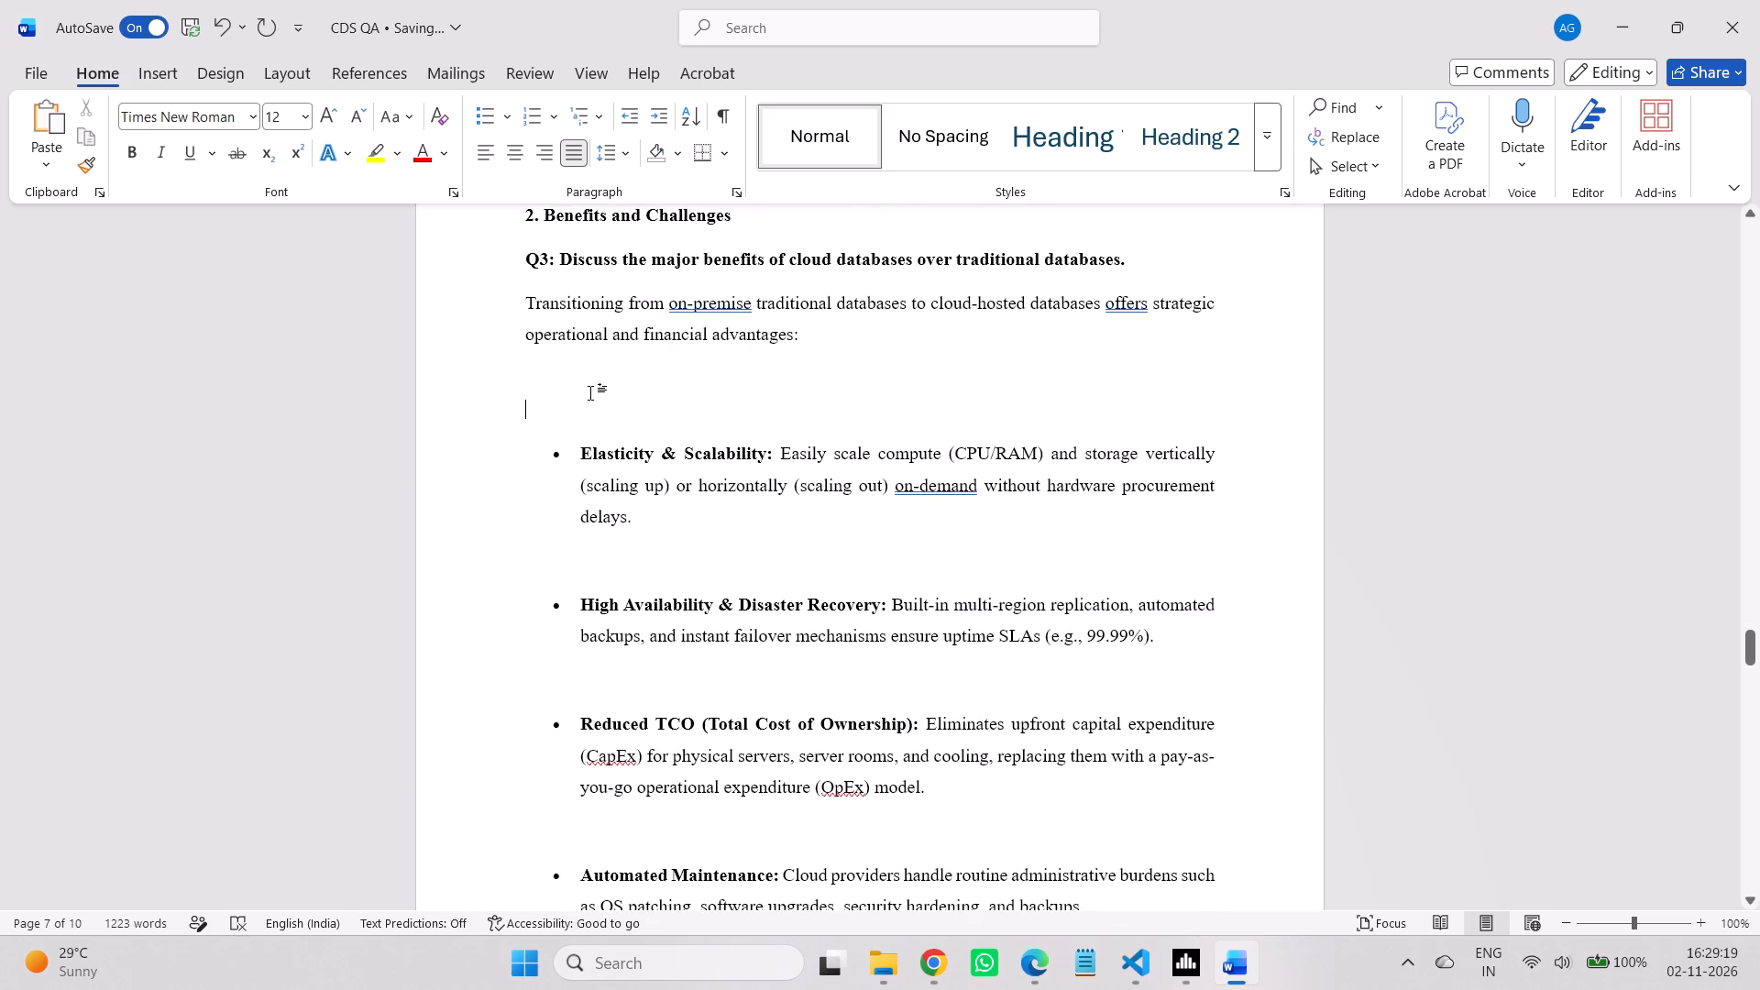
key(BackSpace)
key(BackSpace)
key(Down)
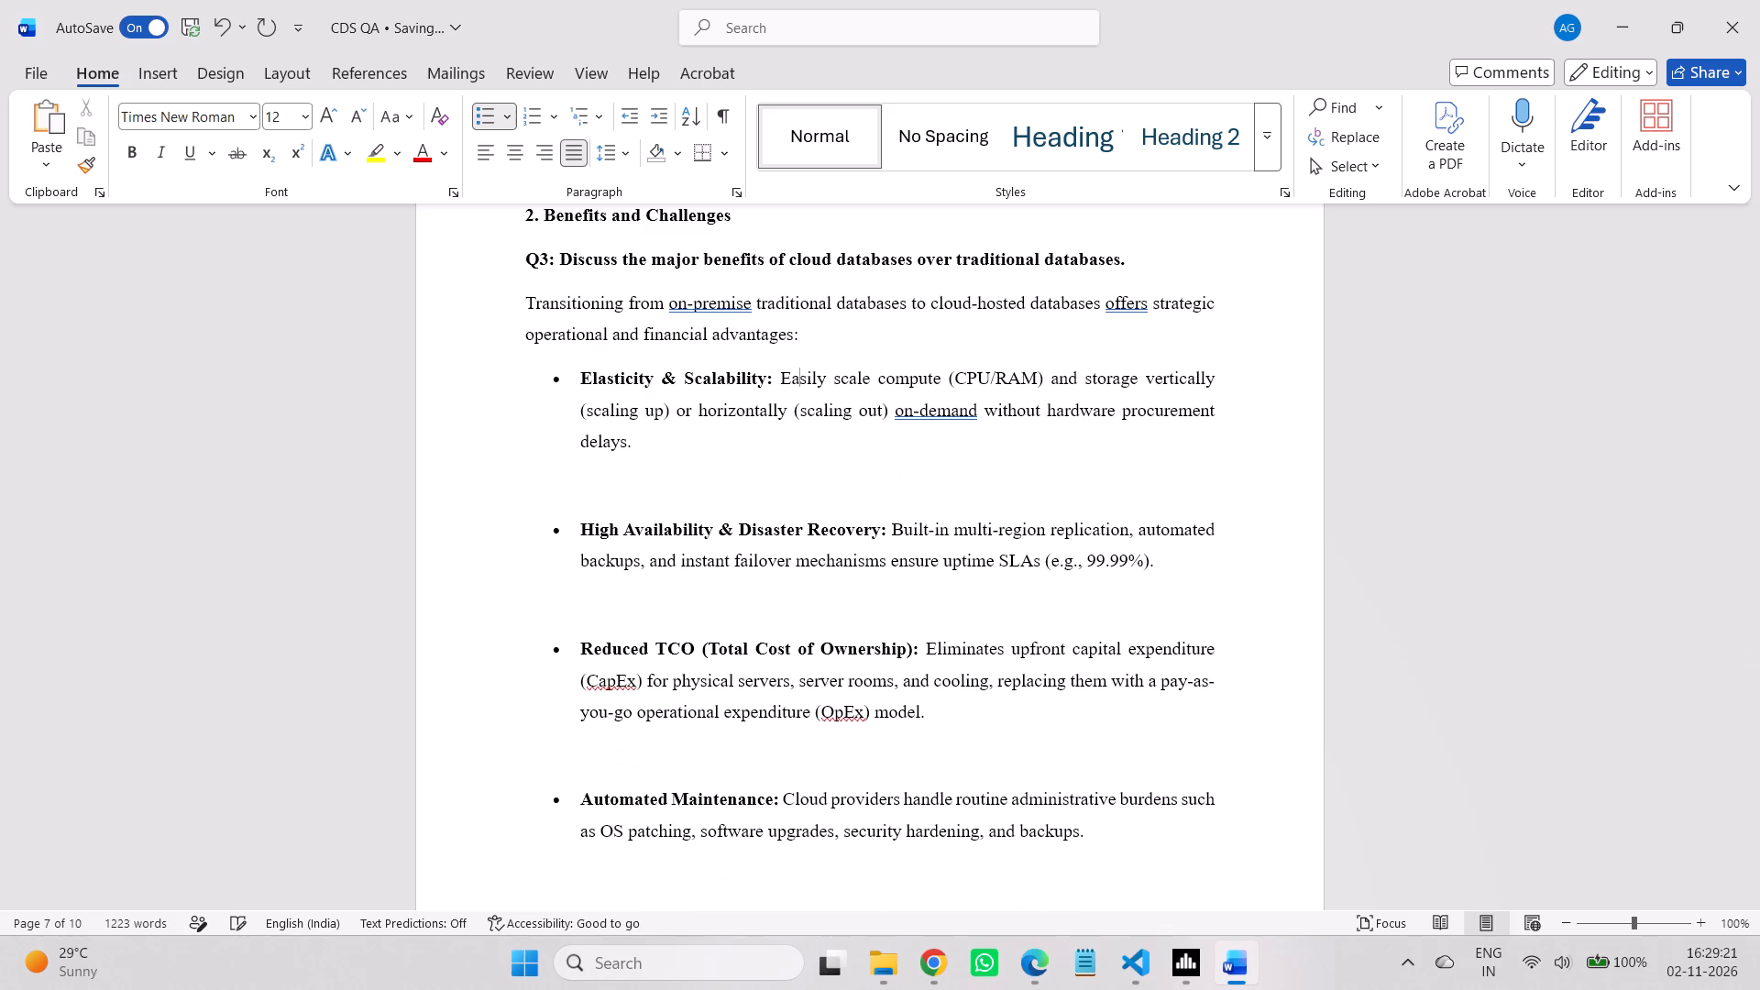
key(Down)
key(Down)
key(Down)
key(BackSpace)
key(Down)
key(Down)
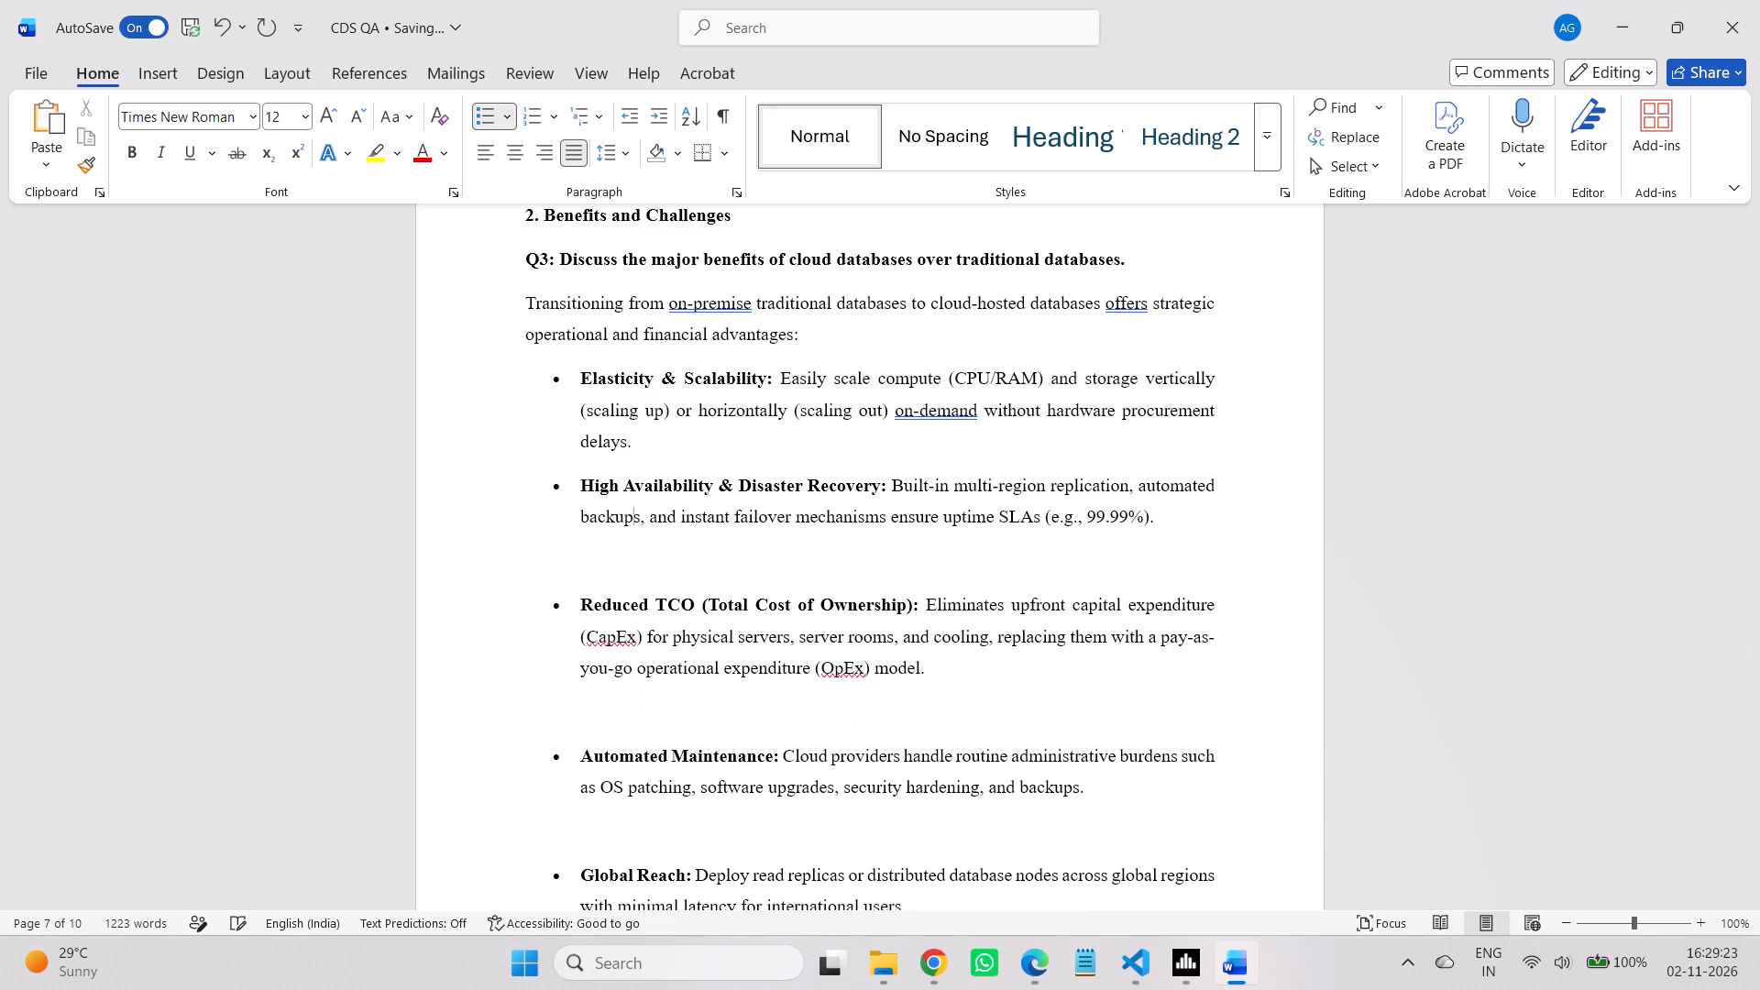
key(Down)
key(BackSpace)
Delete the blank lines from below the Reduced TCO bullet down to the "3. Deployment Models (Public, Private, Hybrid)" heading.
key(Down)
key(Down)
key(Down)
key(Down)
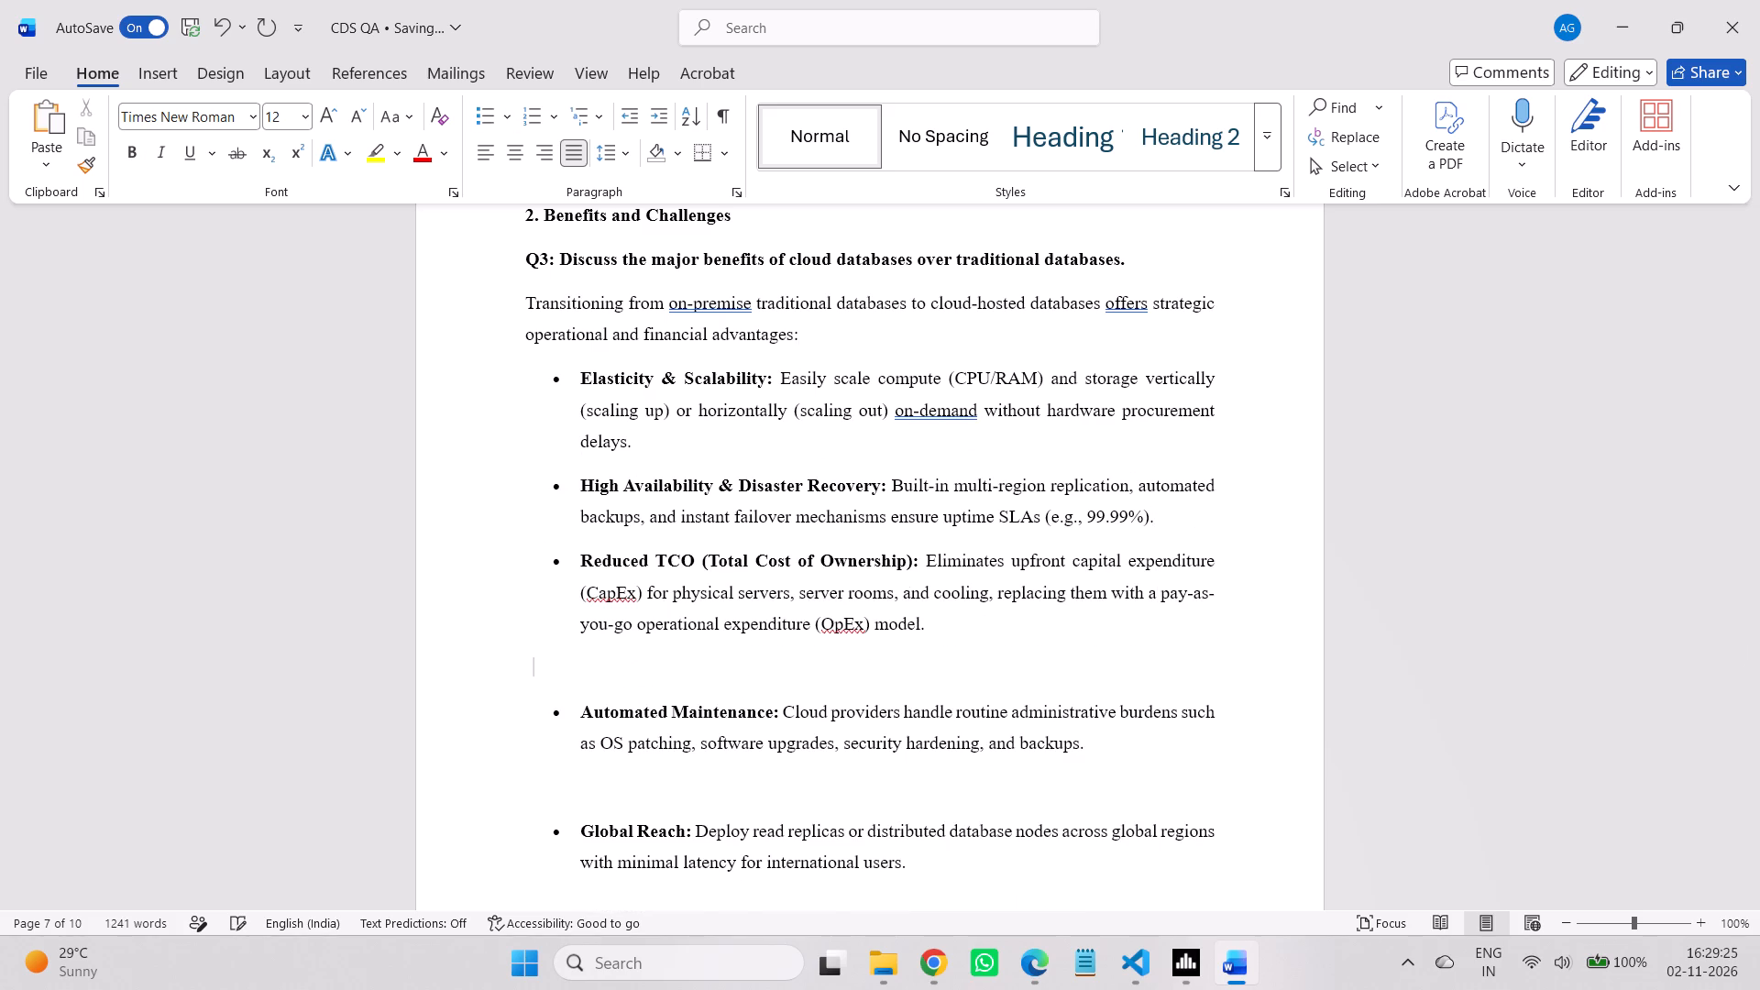
key(BackSpace)
key(Down)
key(Down)
key(Down)
key(BackSpace)
key(Down)
key(Down)
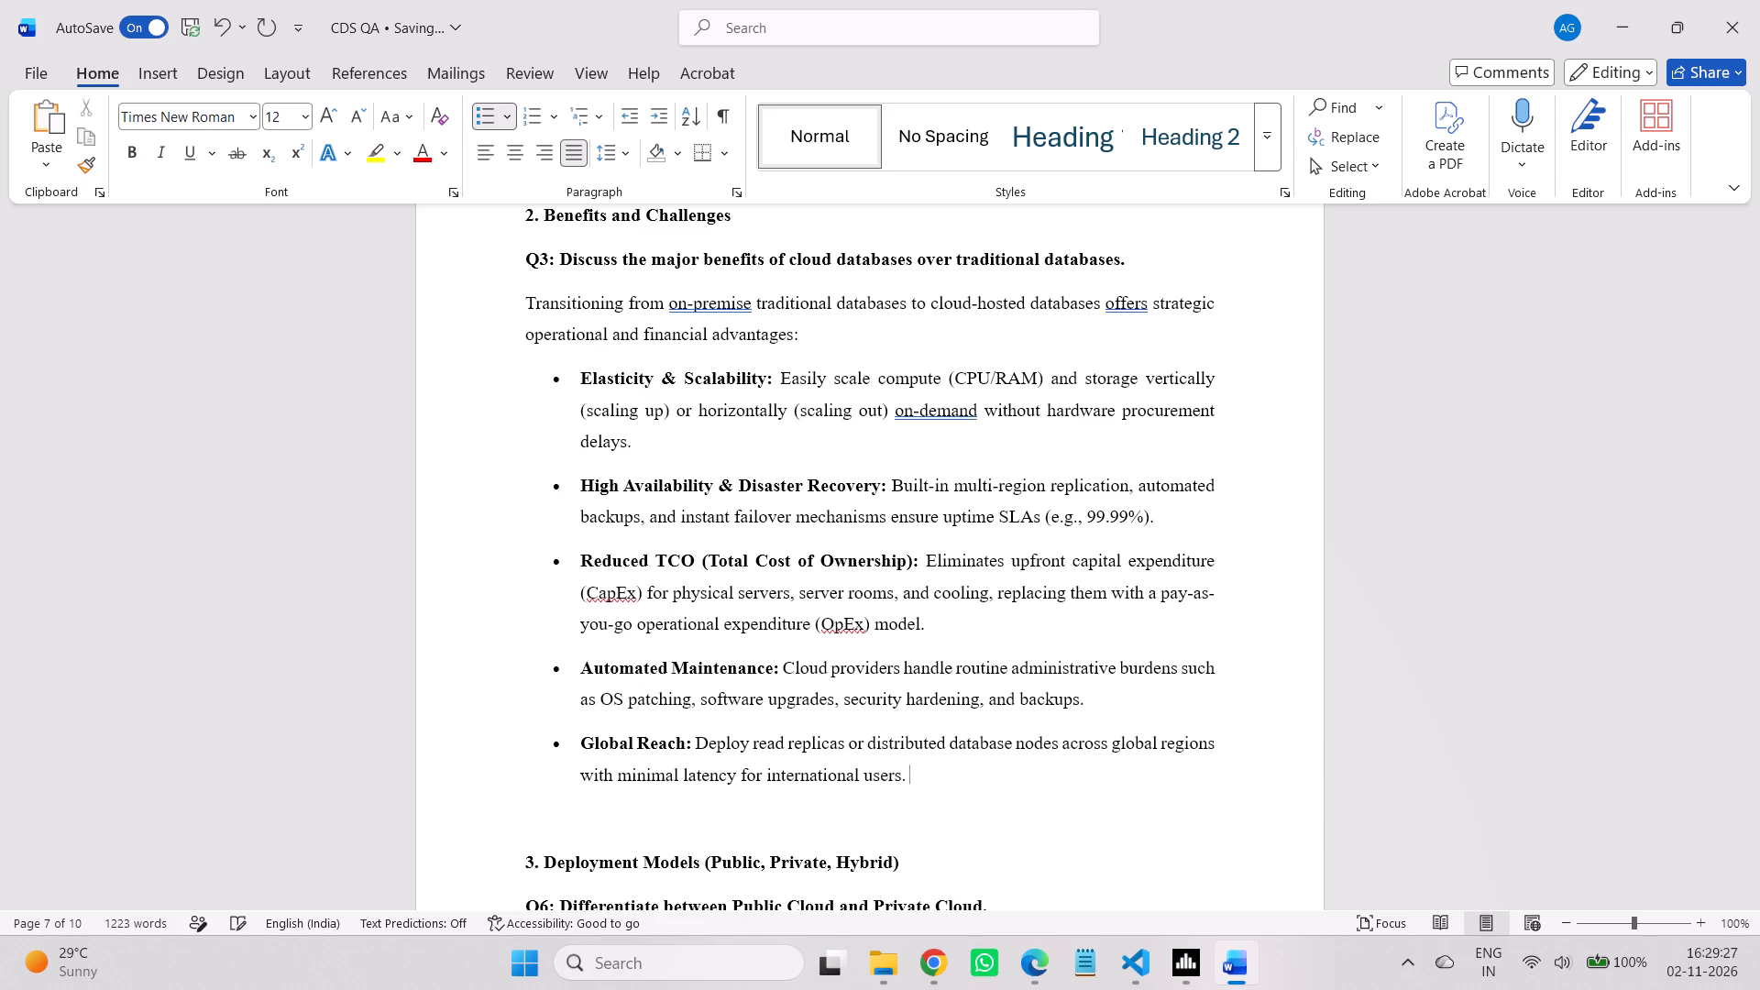
key(Down)
key(BackSpace)
Delete the blank lines between the Q12 introductory paragraph and the Supported Engines bullet in section 4.
key(Down)
key(Down)
key(Down)
key(Down)
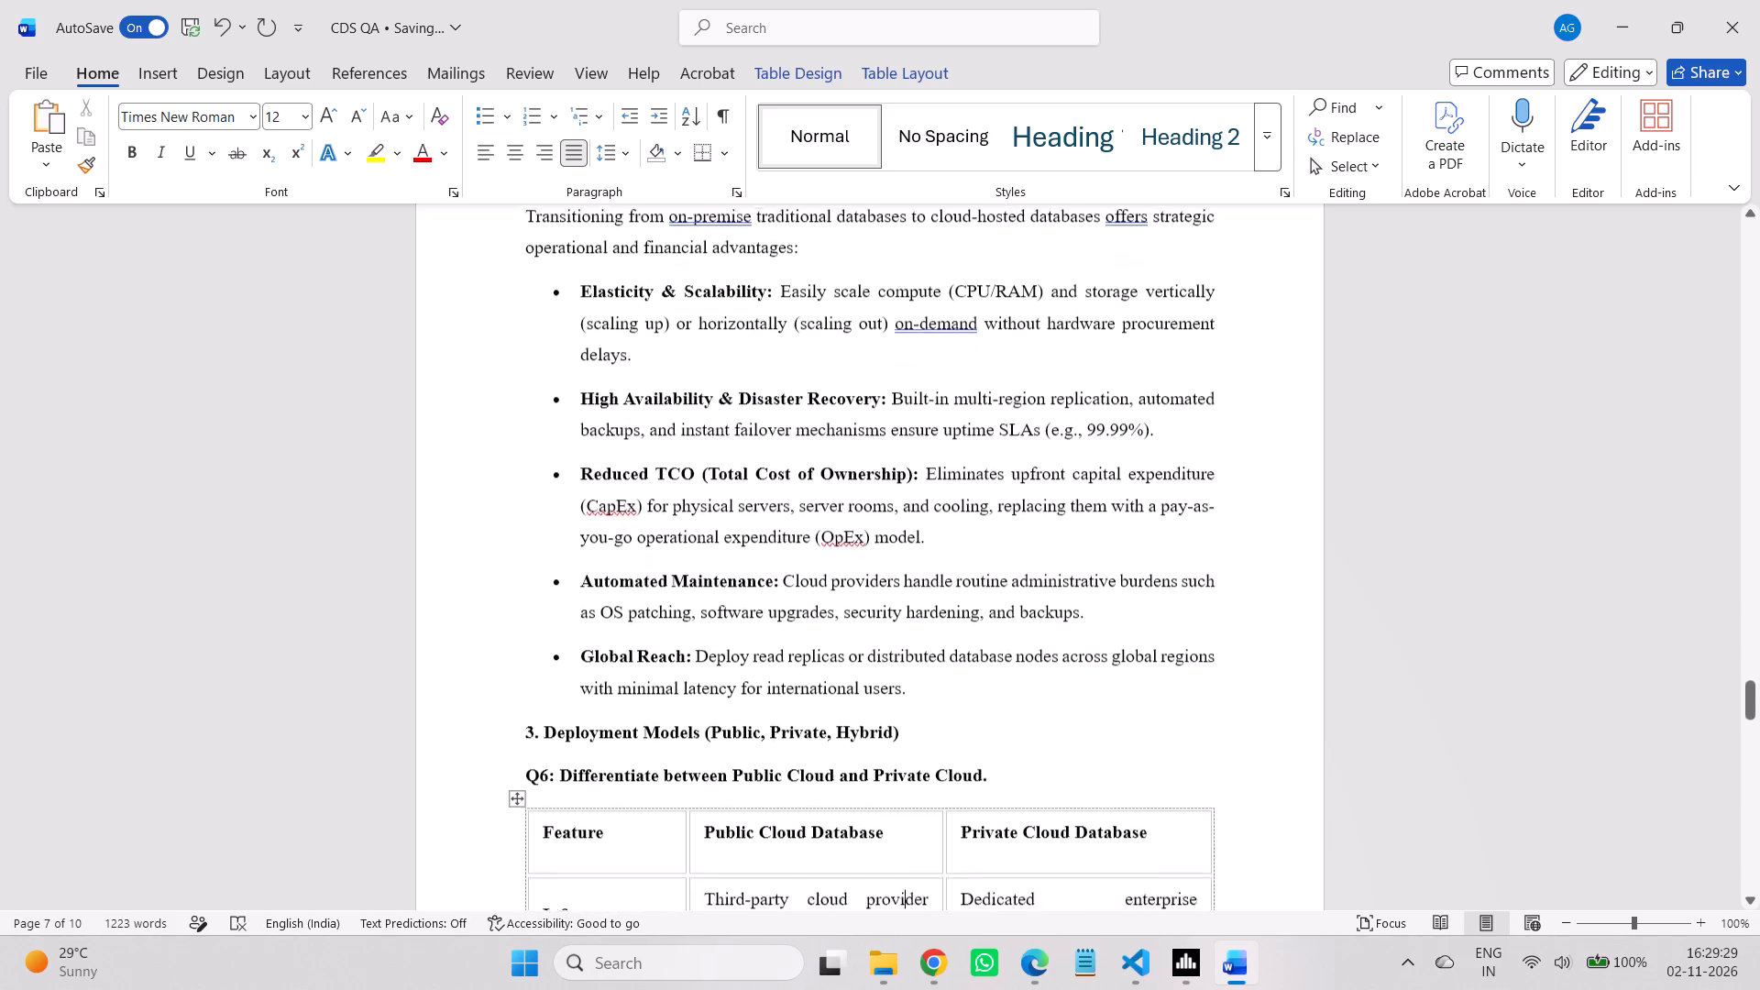
key(Down)
key(Down)
key(Down)
key(Down)
key(Down)
key(Down)
key(Down)
key(Down)
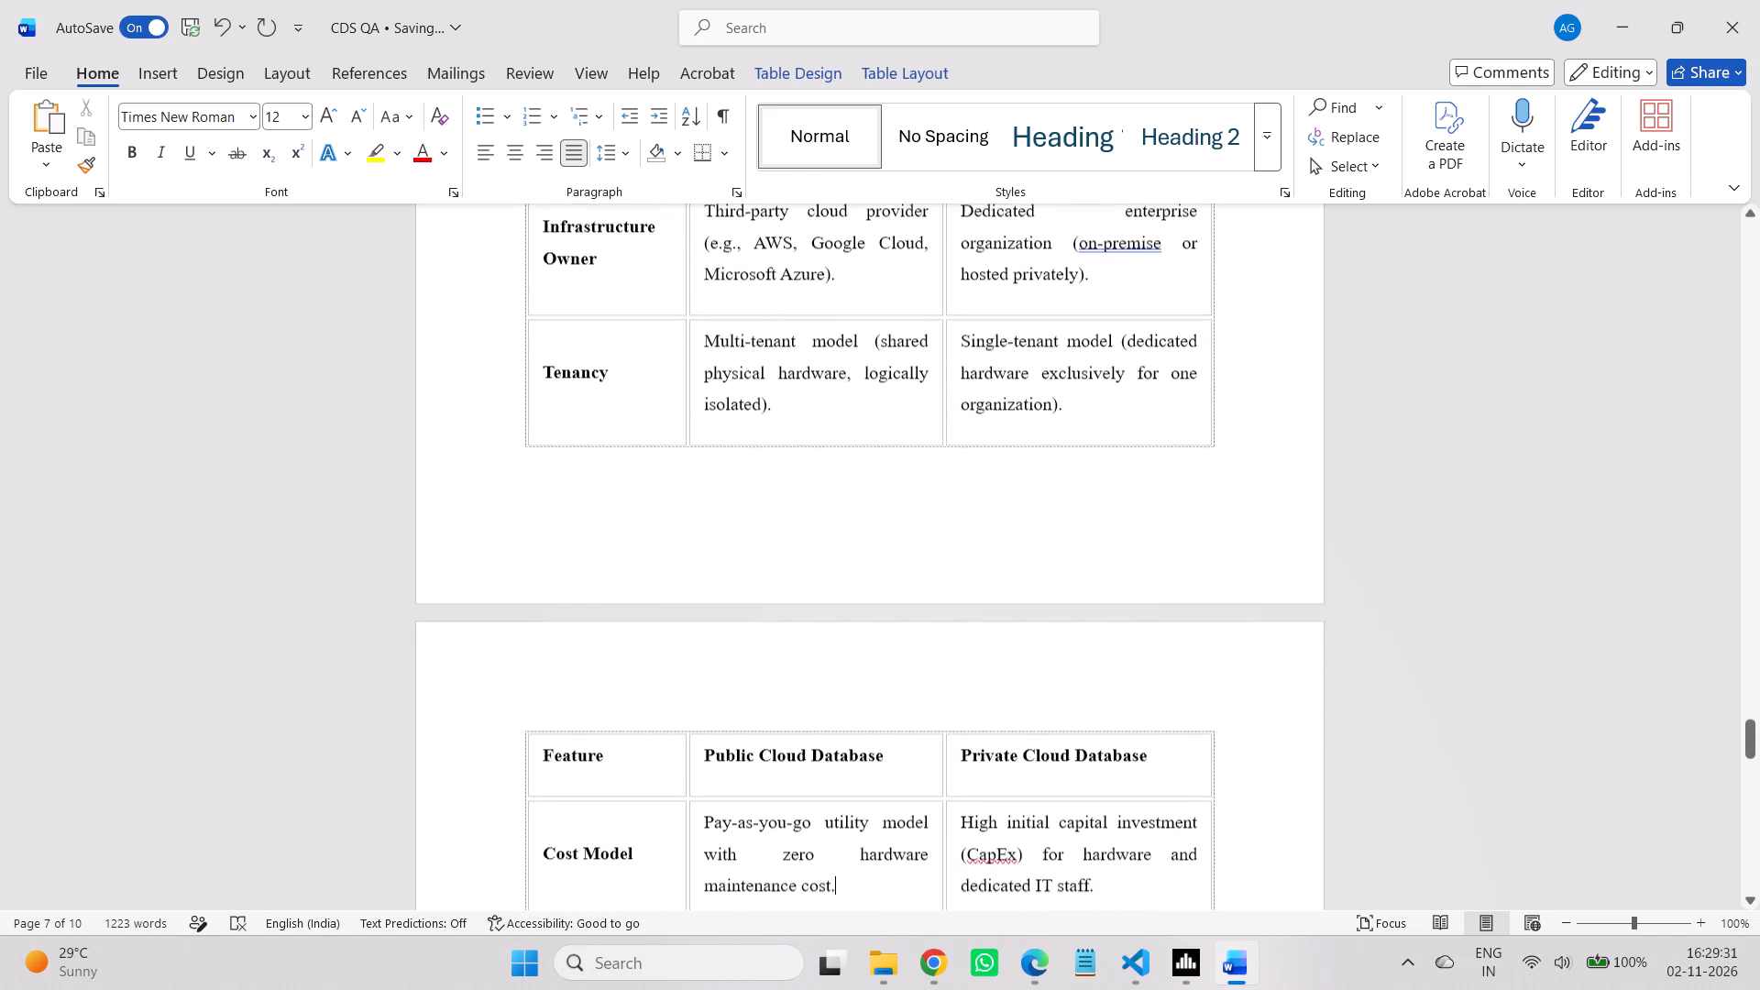
key(Down)
key(Down)
key(Down)
key(Down)
key(Down)
key(Down)
key(Down)
key(Down)
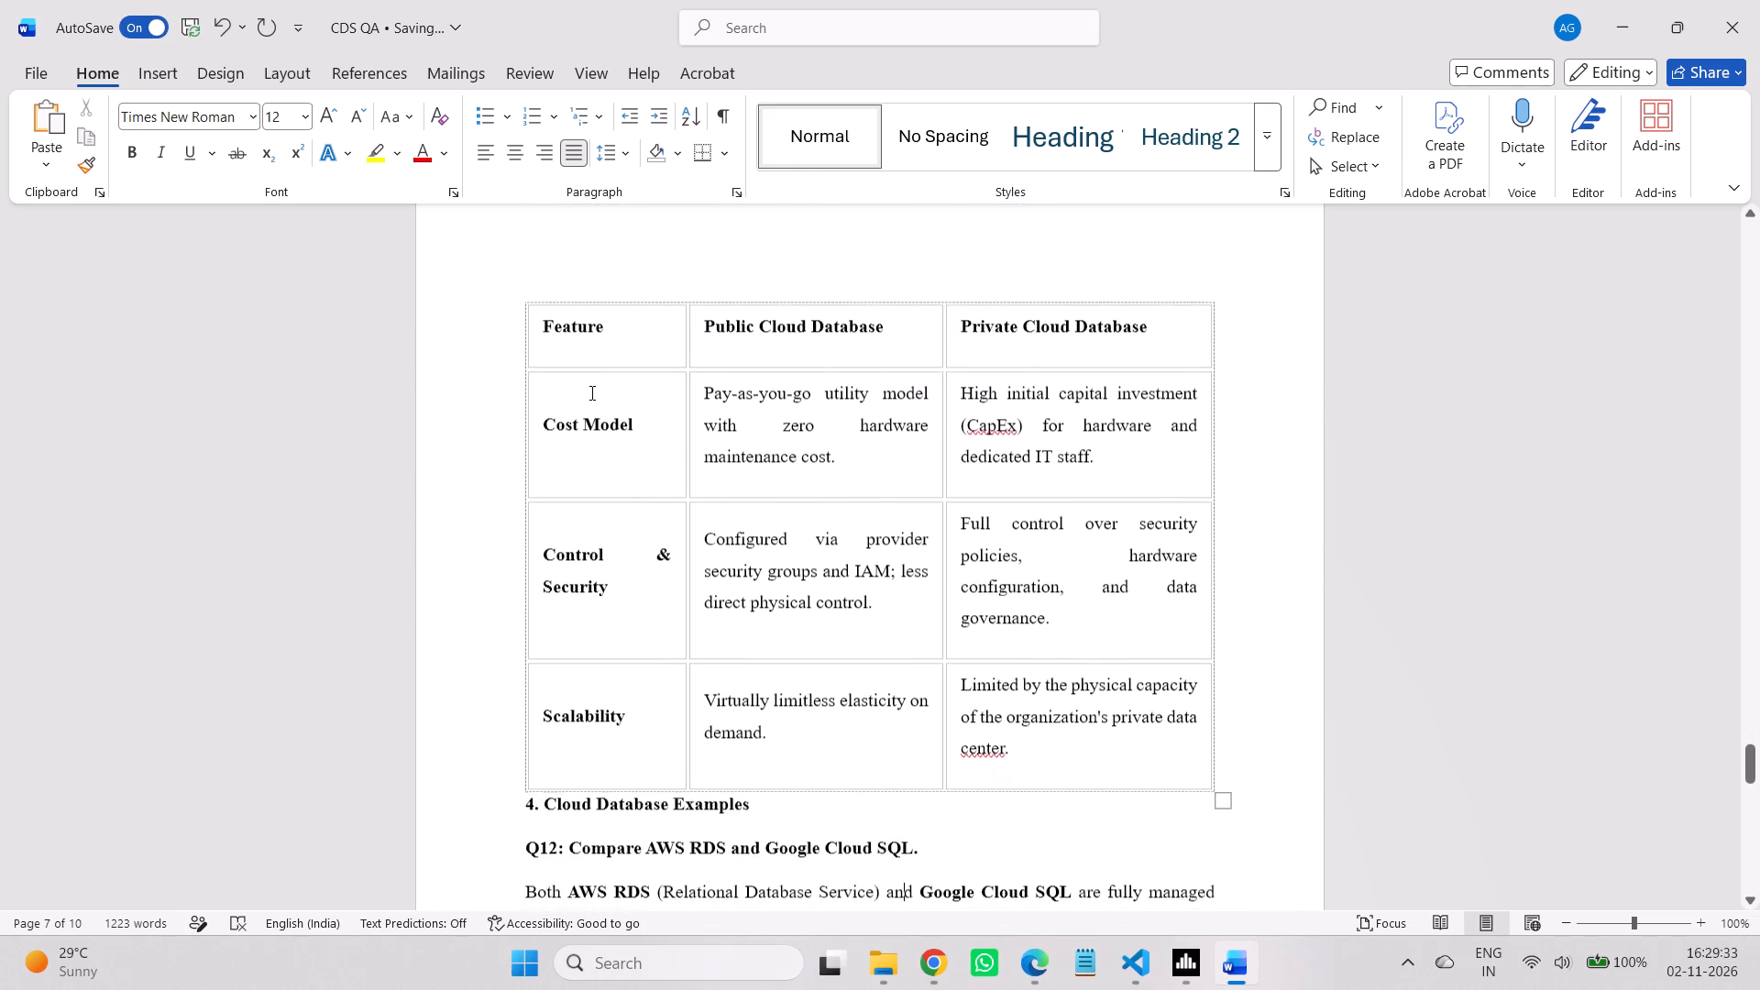
key(Down)
key(Down)
key(Down)
key(Down)
key(Down)
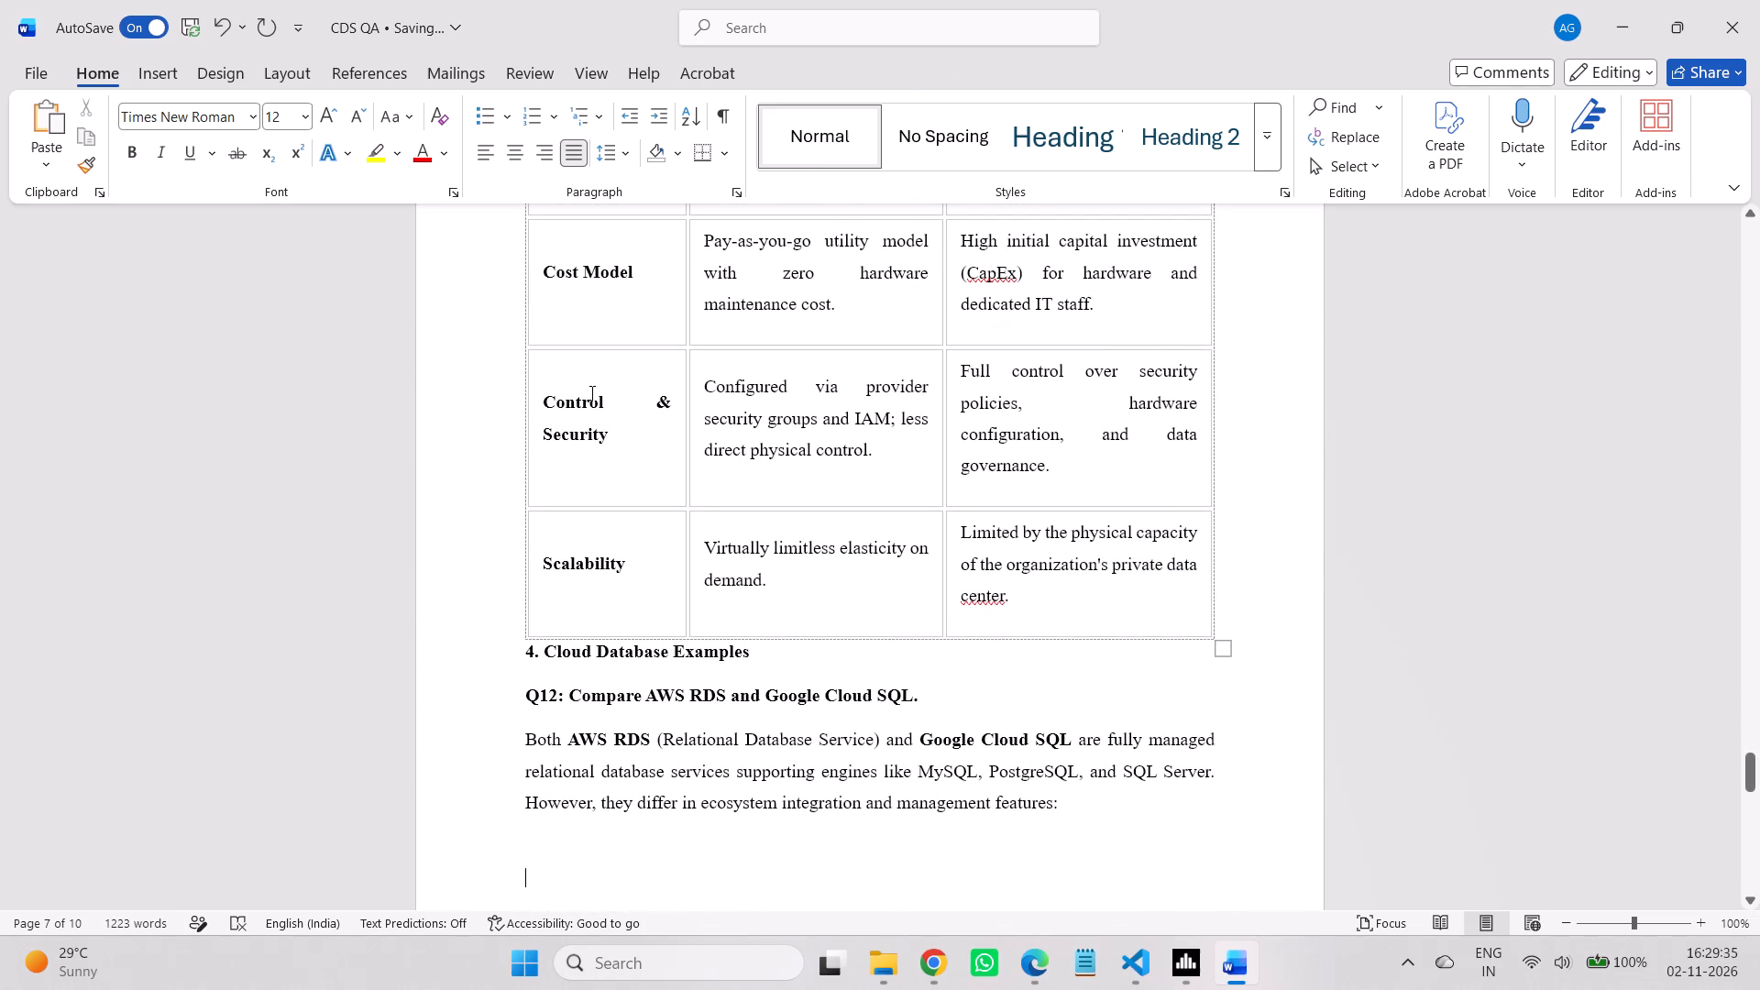
key(Up)
key(BackSpace)
key(BackSpace)
Delete the blank lines under Supported Engines, around its AWS RDS and Google Cloud SQL items, down to the Automated Scaling & Storage bullet.
key(Down)
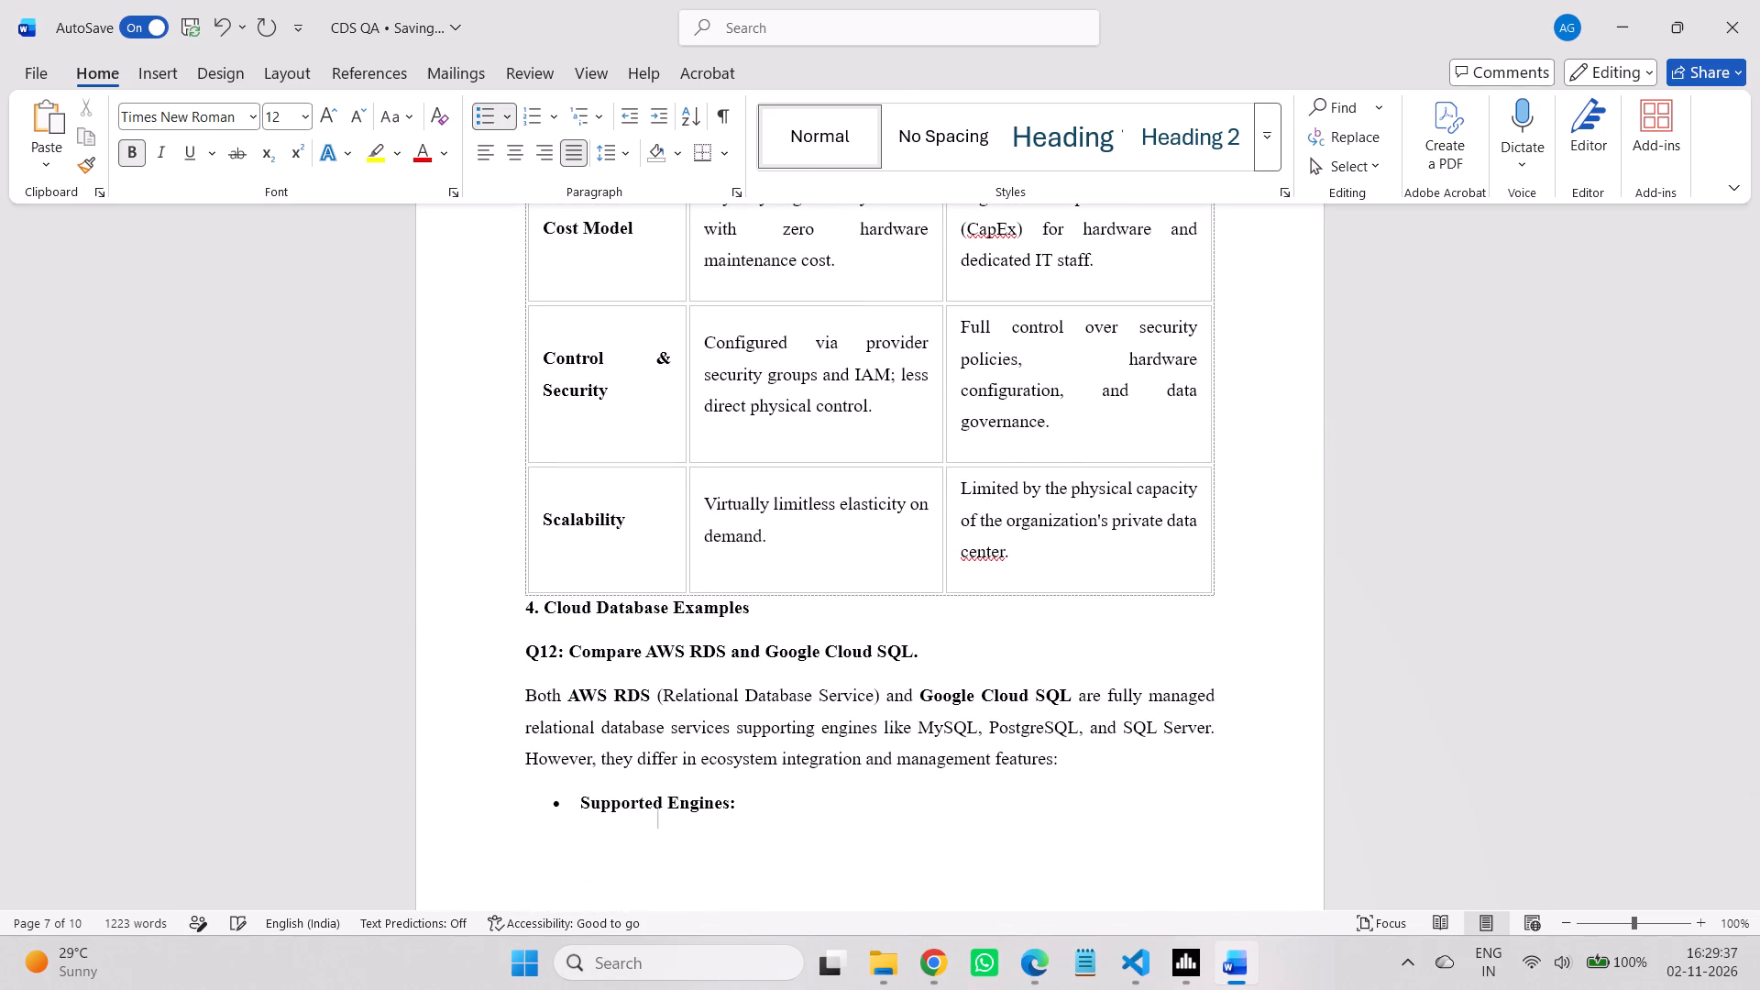
key(Down)
key(Down)
key(Down)
key(Up)
key(BackSpace)
key(BackSpace)
key(Down)
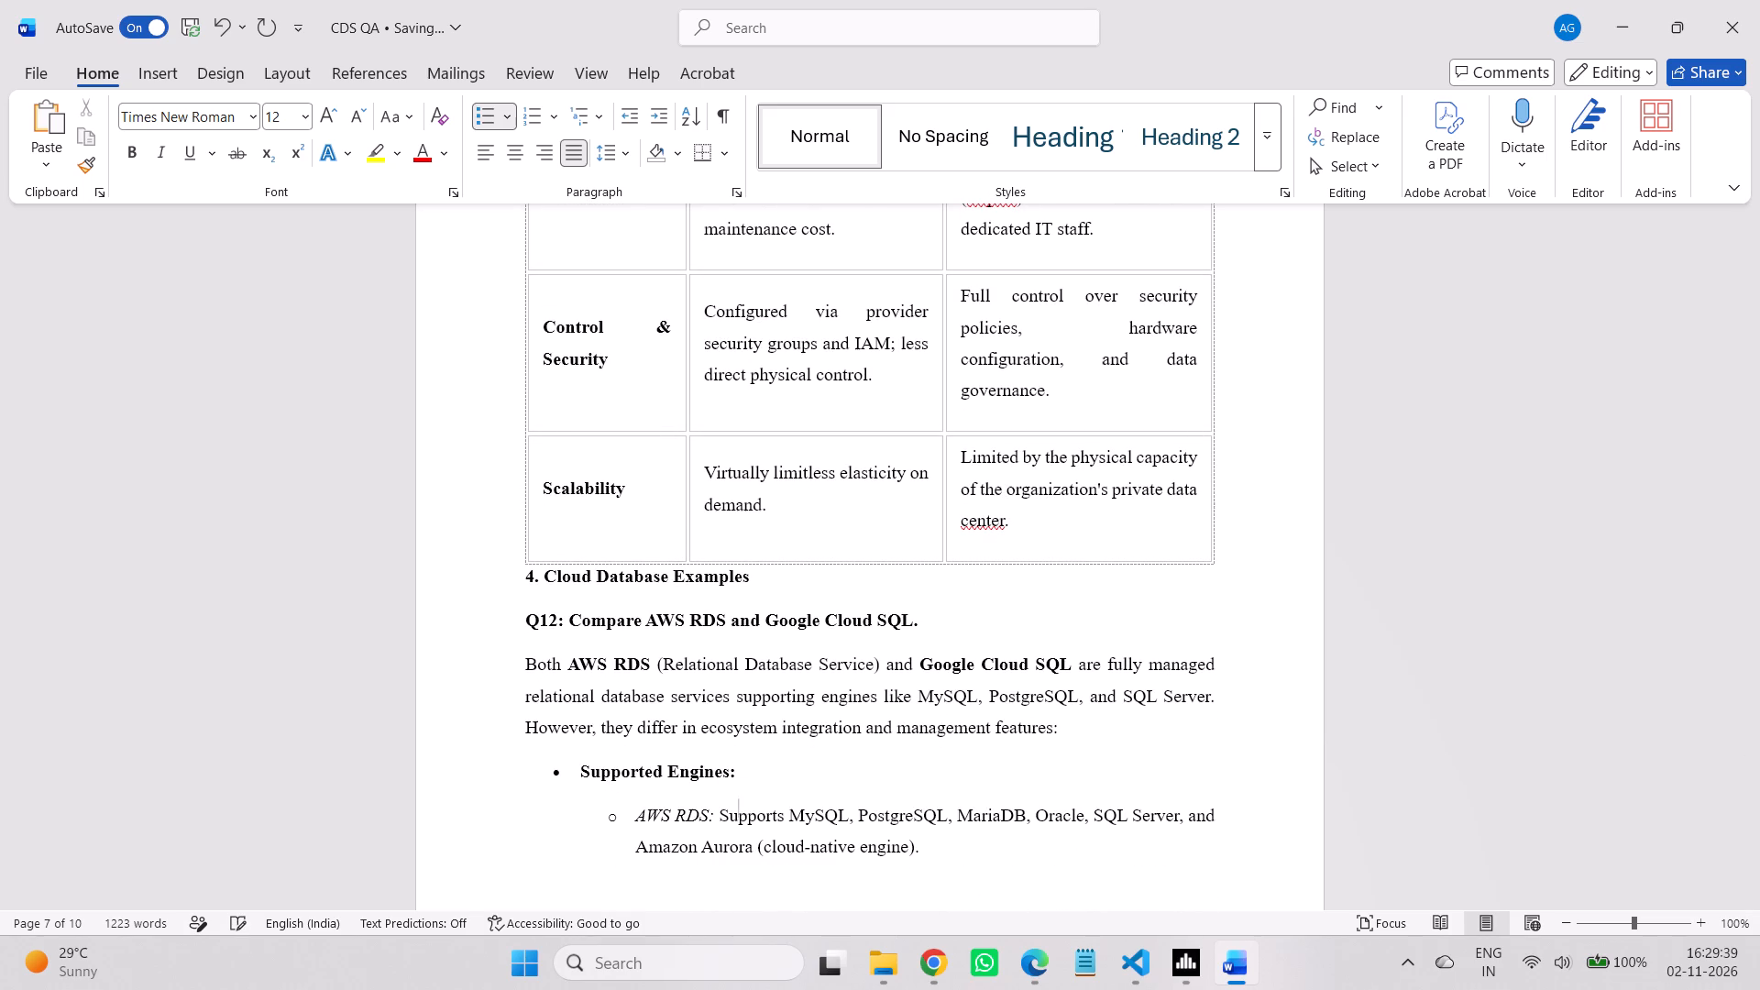
key(Down)
key(Down)
key(Down)
key(Up)
key(BackSpace)
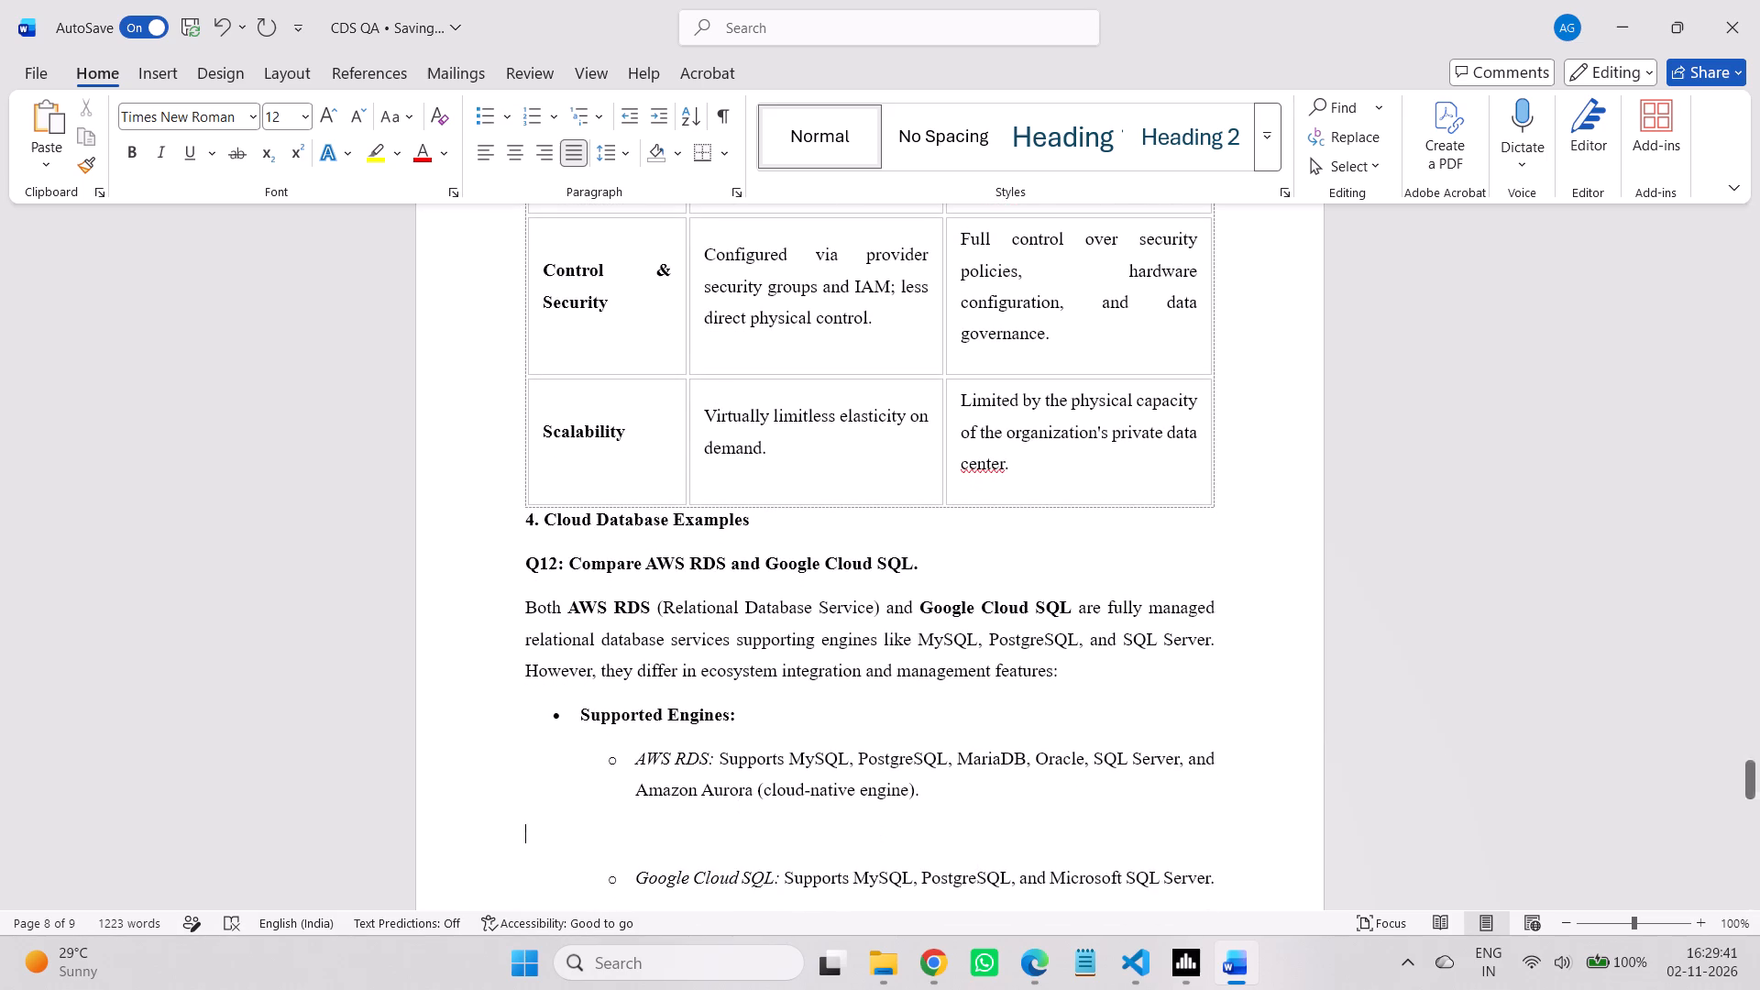
key(Down)
key(Down)
key(Down)
key(Up)
key(BackSpace)
Delete the blank lines under Automated Scaling & Storage, above its AWS RDS item and between its AWS RDS and Google Cloud SQL items.
key(Down)
key(Down)
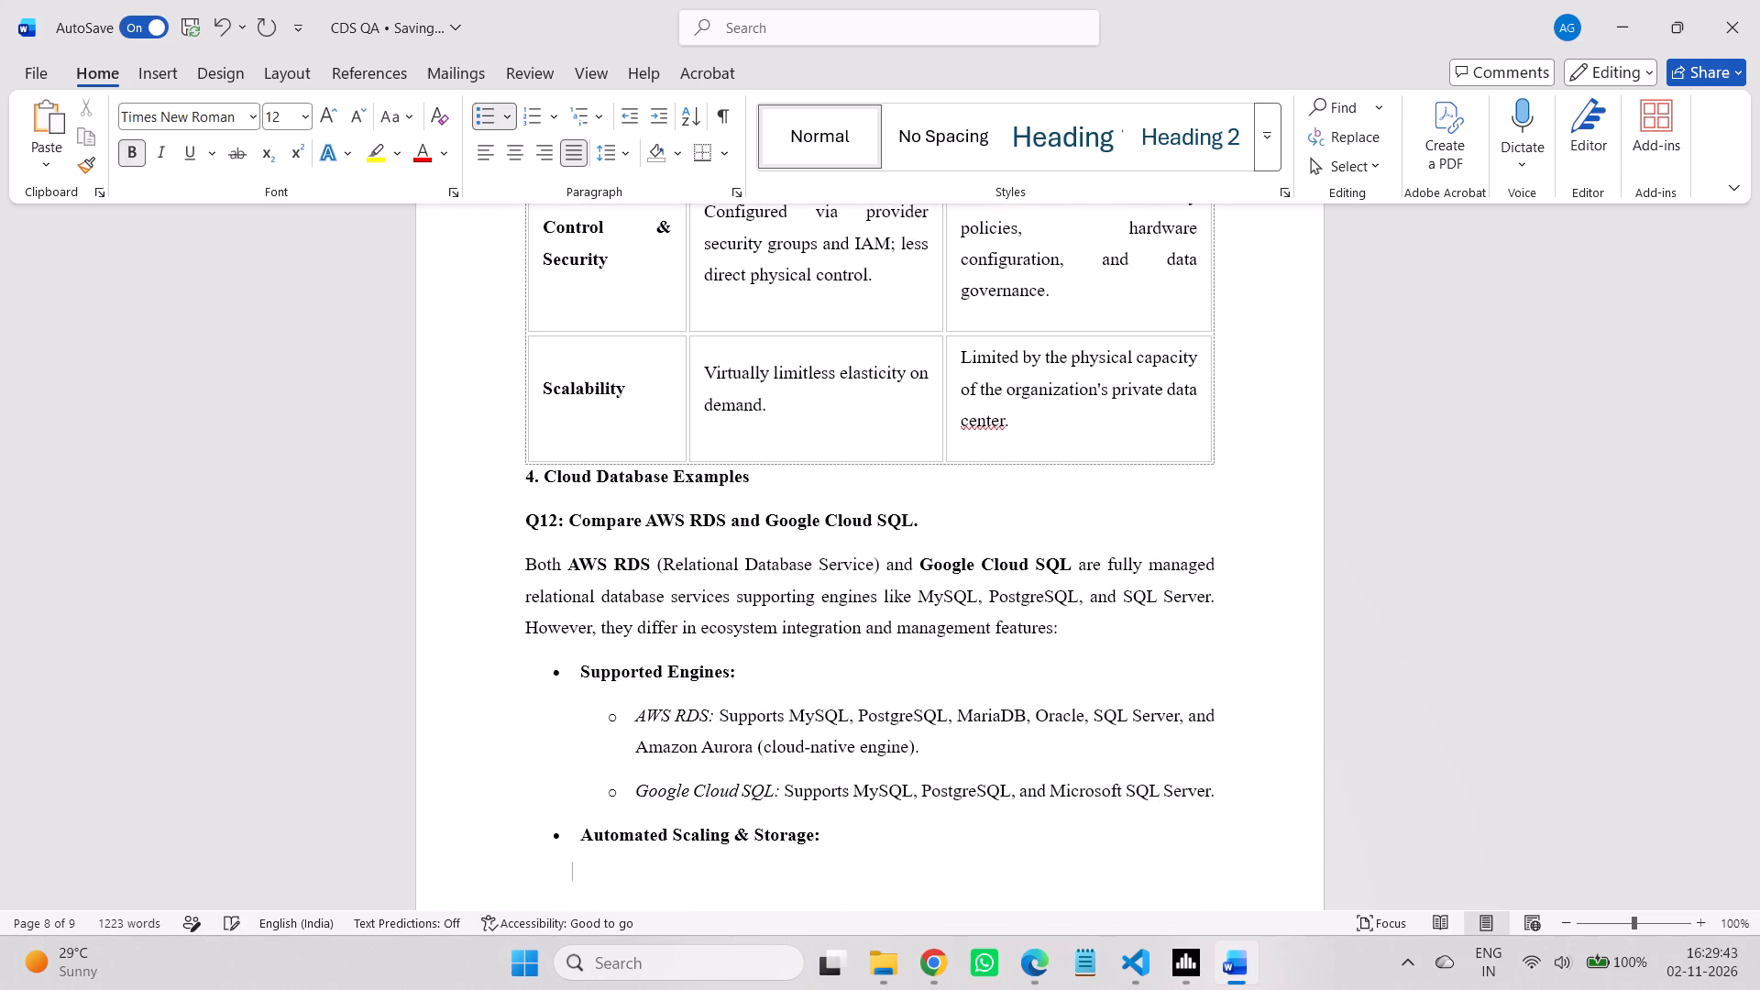
key(Down)
key(BackSpace)
key(BackSpace)
key(Down)
key(Down)
key(Down)
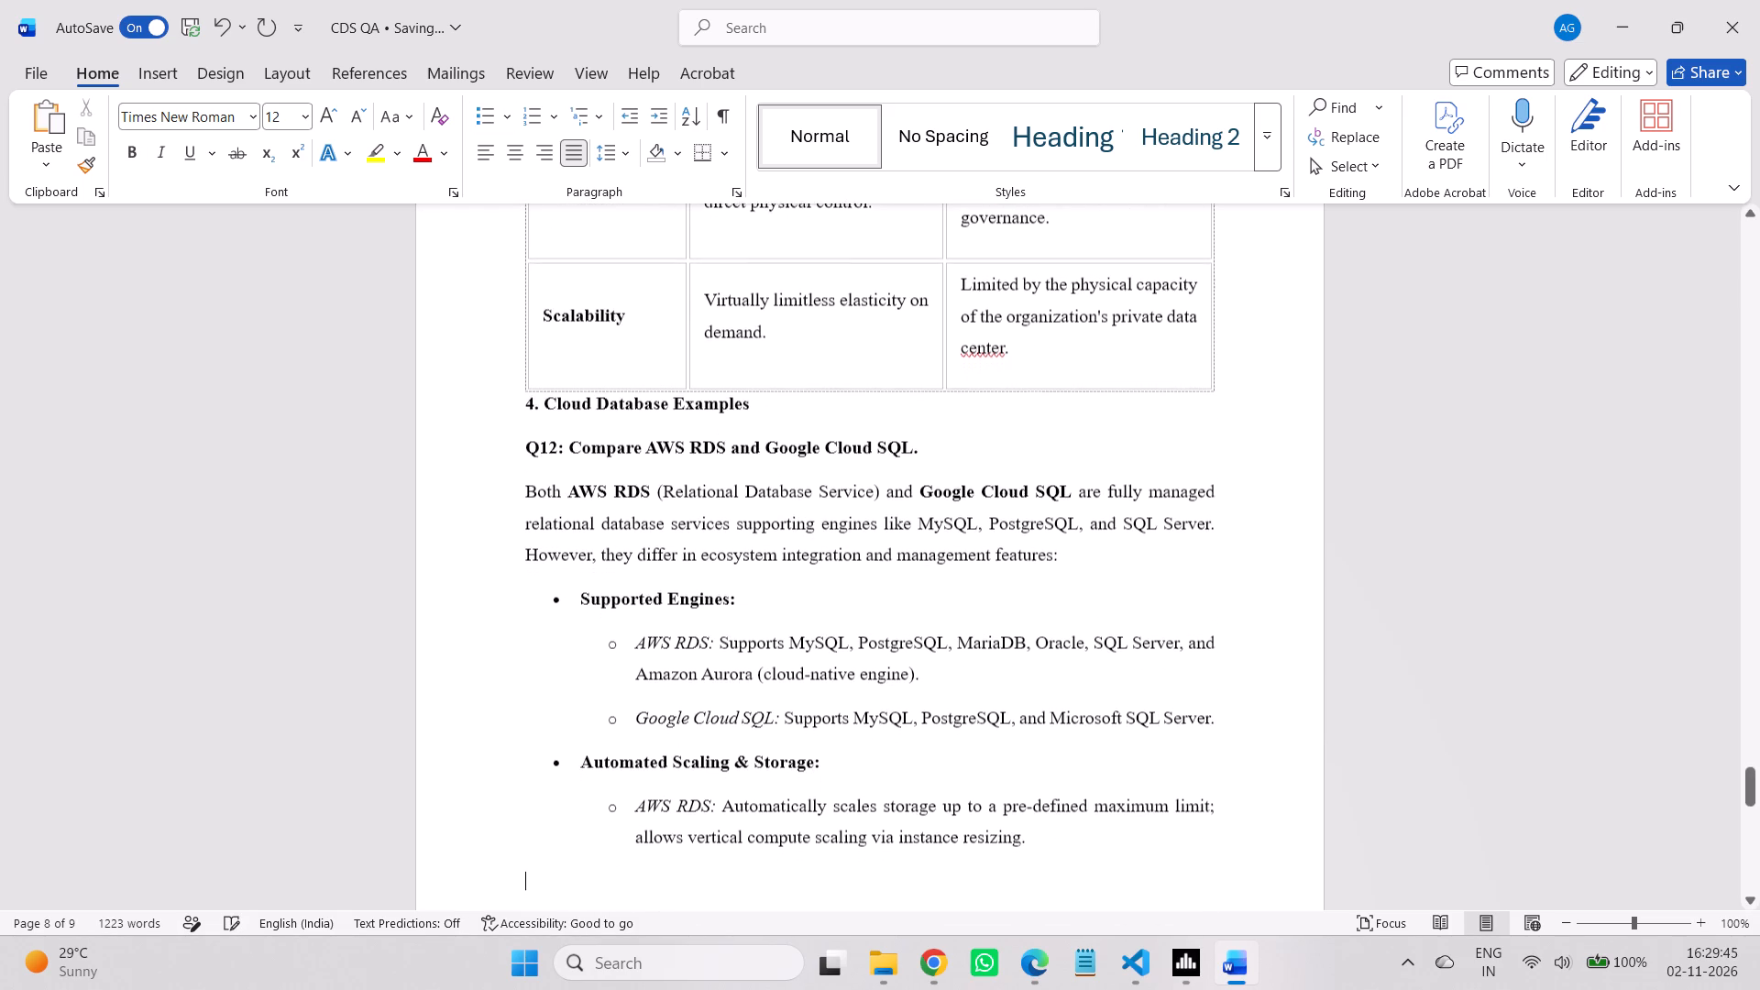
key(Down)
key(Up)
key(BackSpace)
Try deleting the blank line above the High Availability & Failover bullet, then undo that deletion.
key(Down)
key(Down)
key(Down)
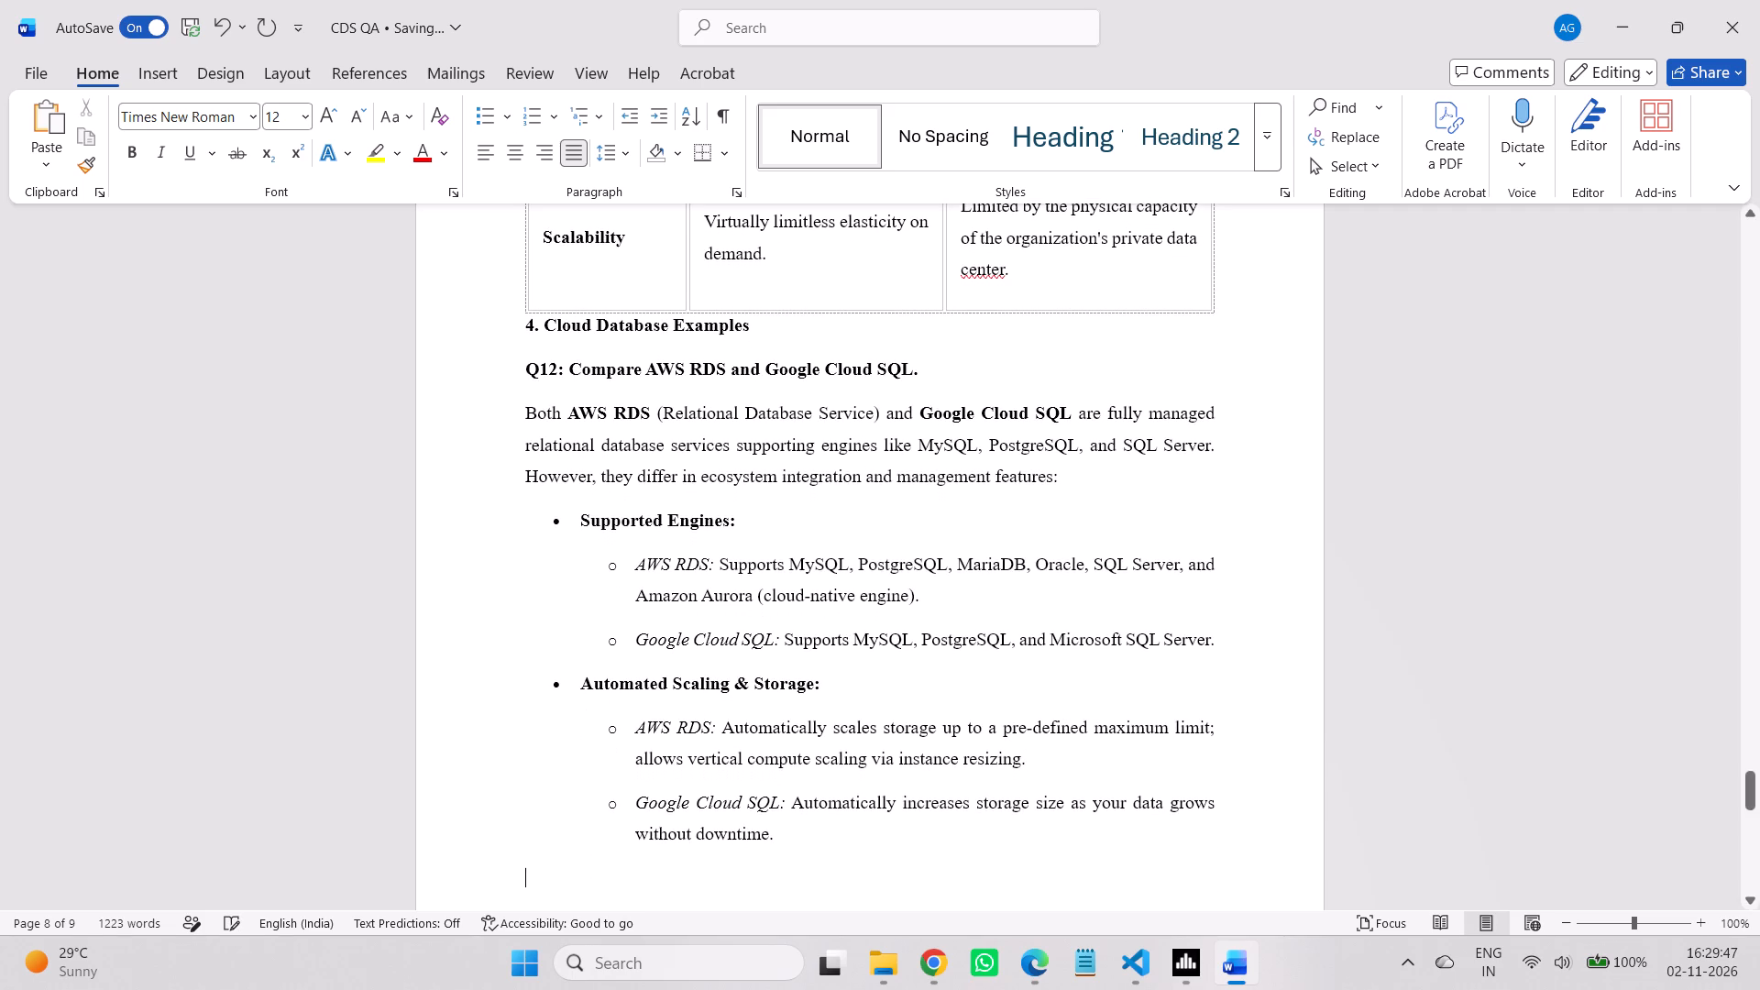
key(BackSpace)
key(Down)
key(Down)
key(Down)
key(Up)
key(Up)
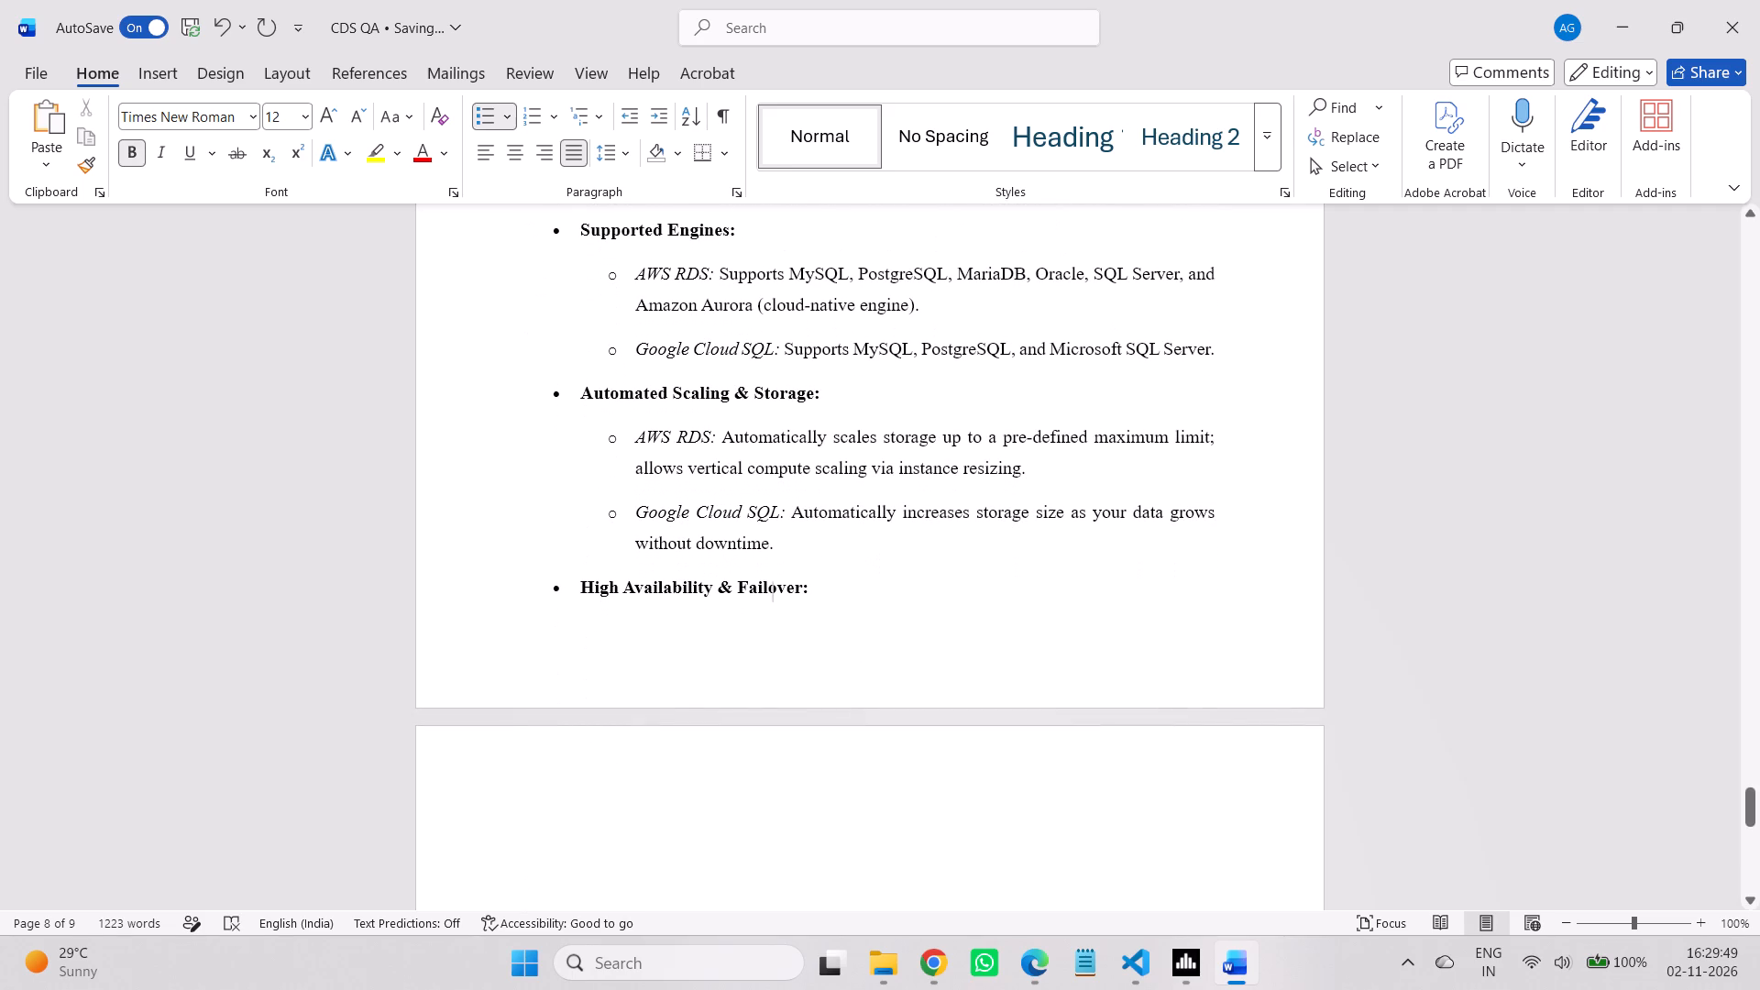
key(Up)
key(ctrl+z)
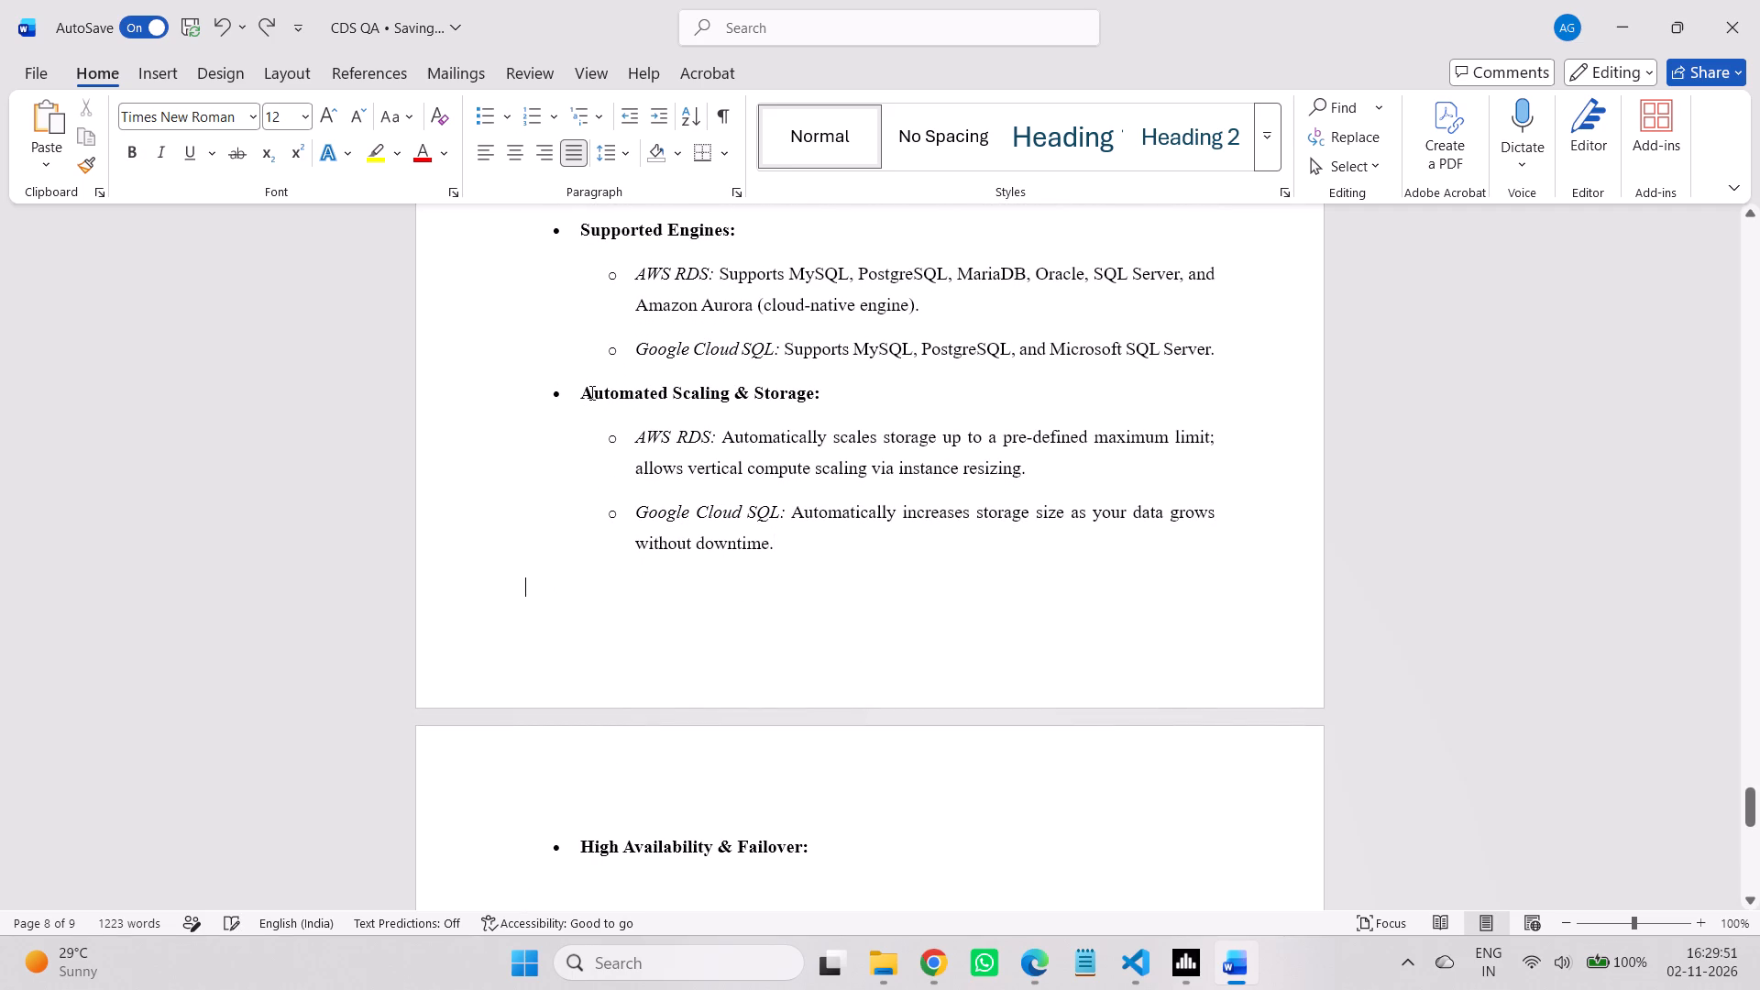
Delete the blank lines under High Availability & Failover, around its two sub-items, down to the Ecosystem & Analytics Integration bullet.
scroll(590, 392, down, 2)
scroll(599, 441, up, 1)
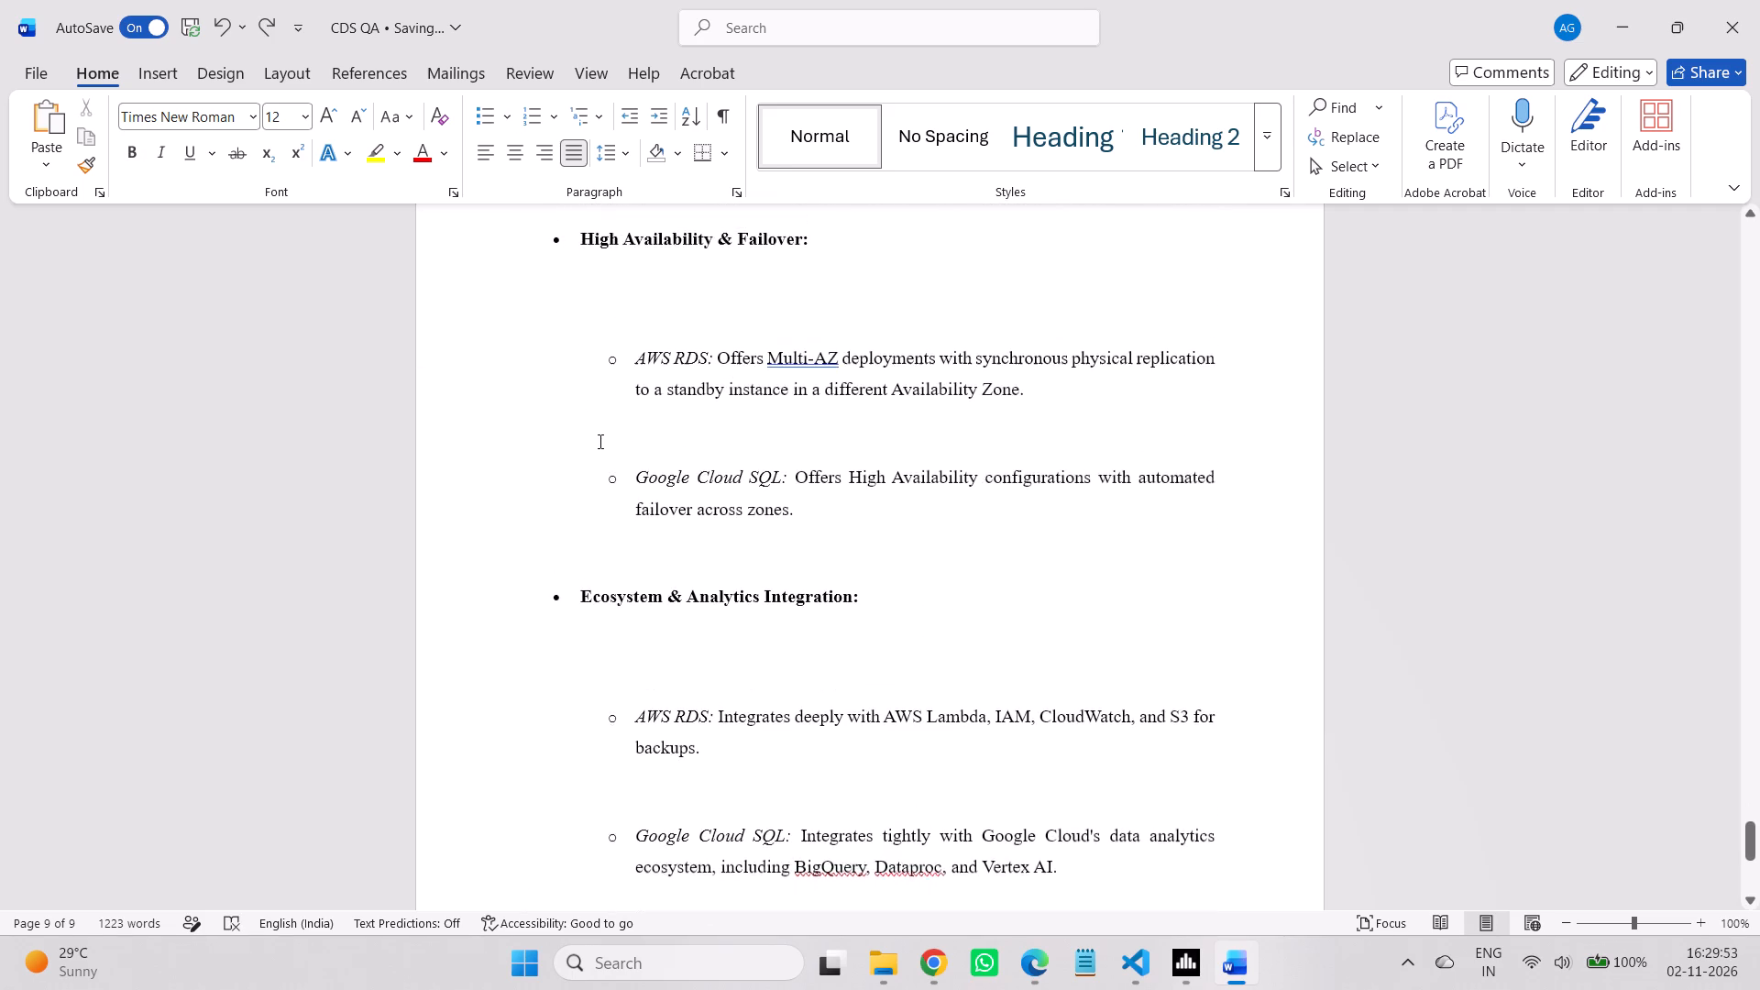
scroll(599, 441, up, 1)
click(692, 348)
key(BackSpace)
key(BackSpace)
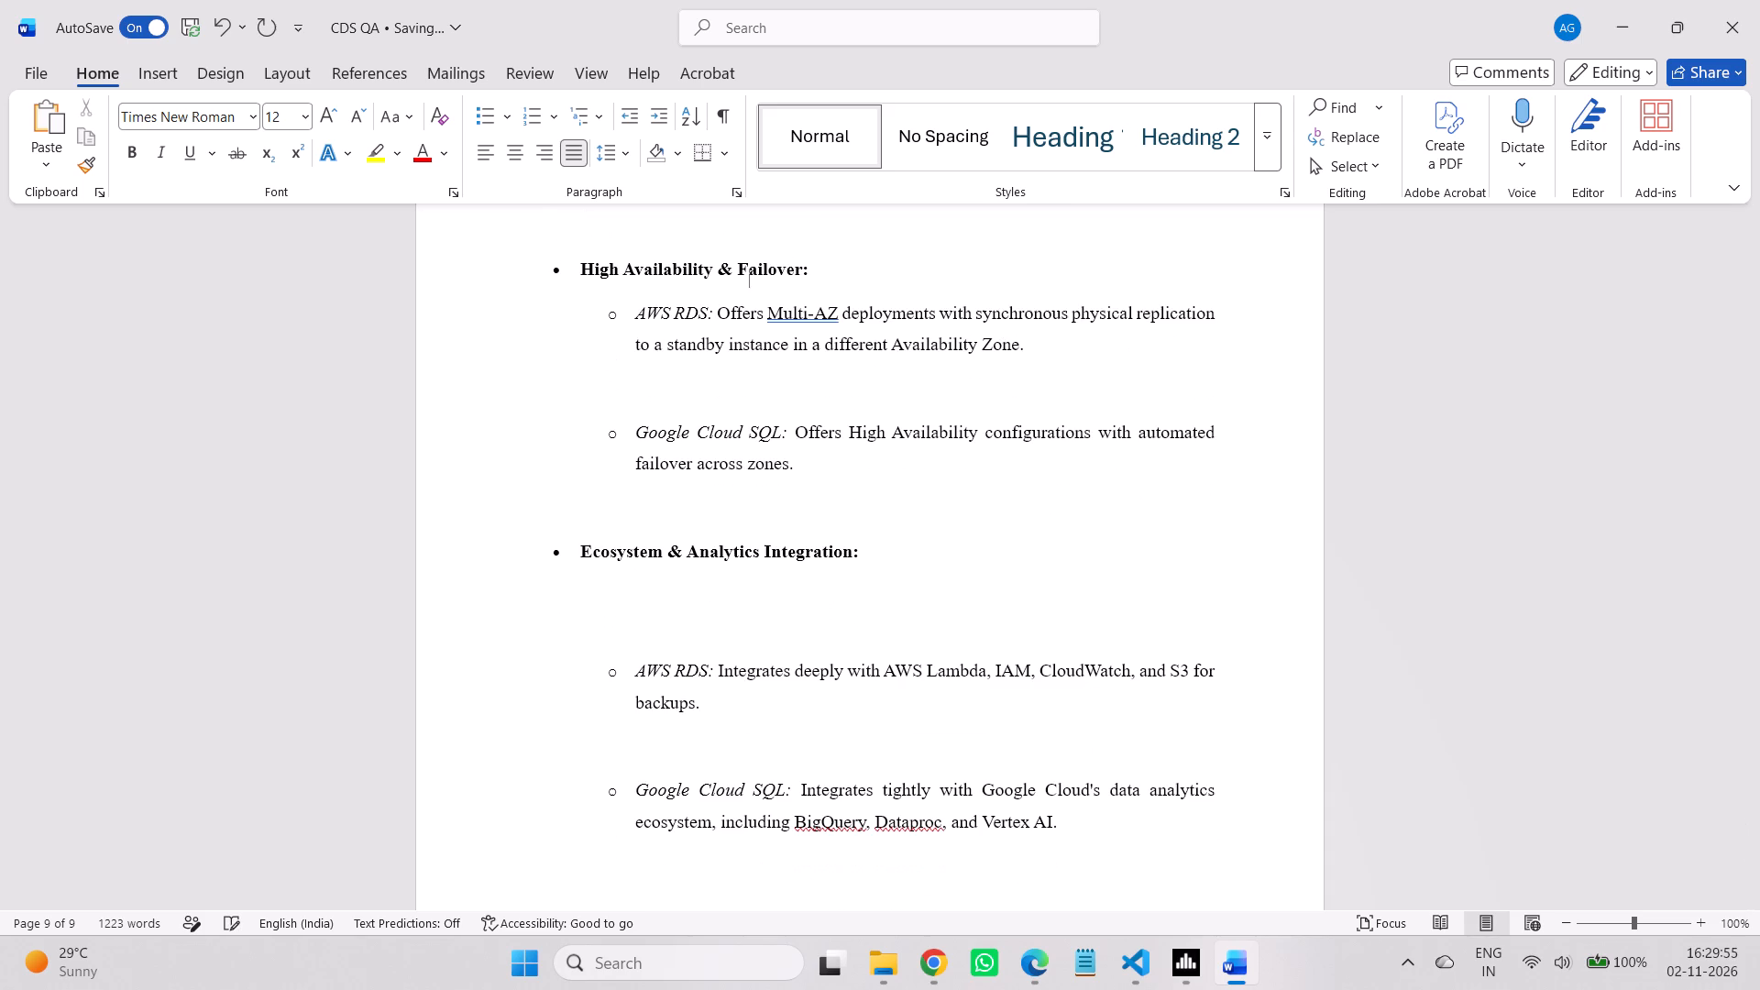
key(Down)
key(Down)
key(Down)
key(BackSpace)
key(Down)
key(Down)
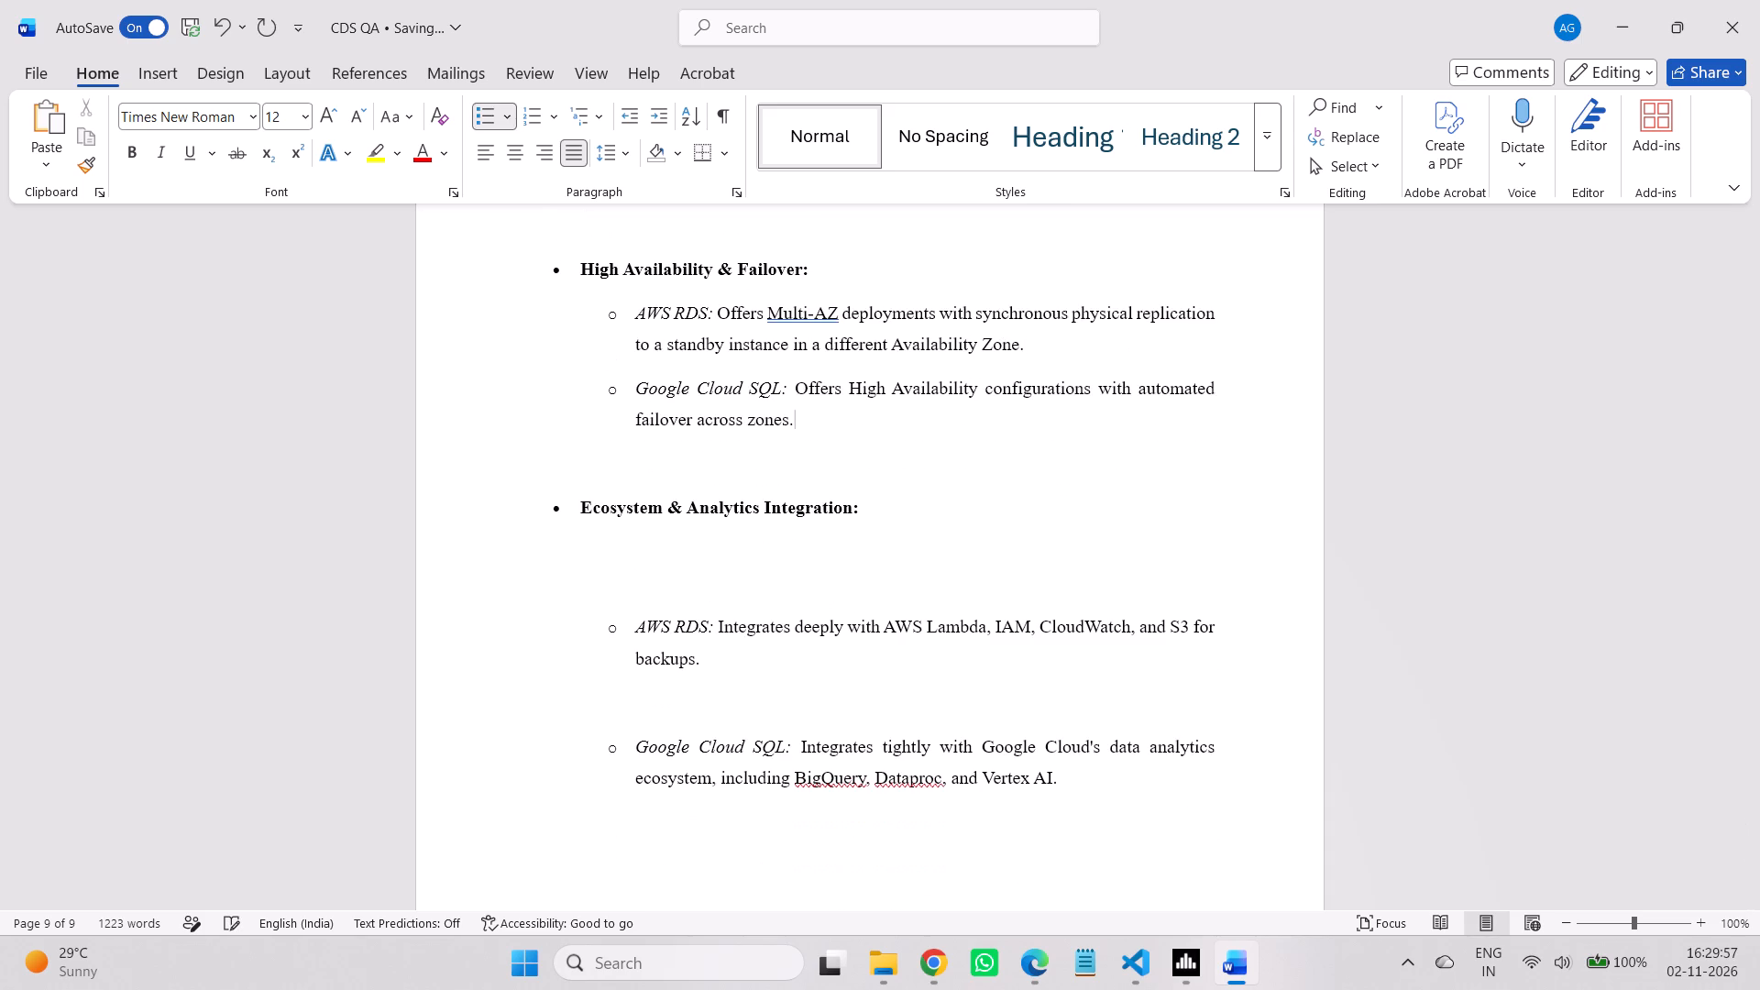
key(Down)
key(BackSpace)
key(Down)
key(Down)
key(Down)
key(BackSpace)
key(Down)
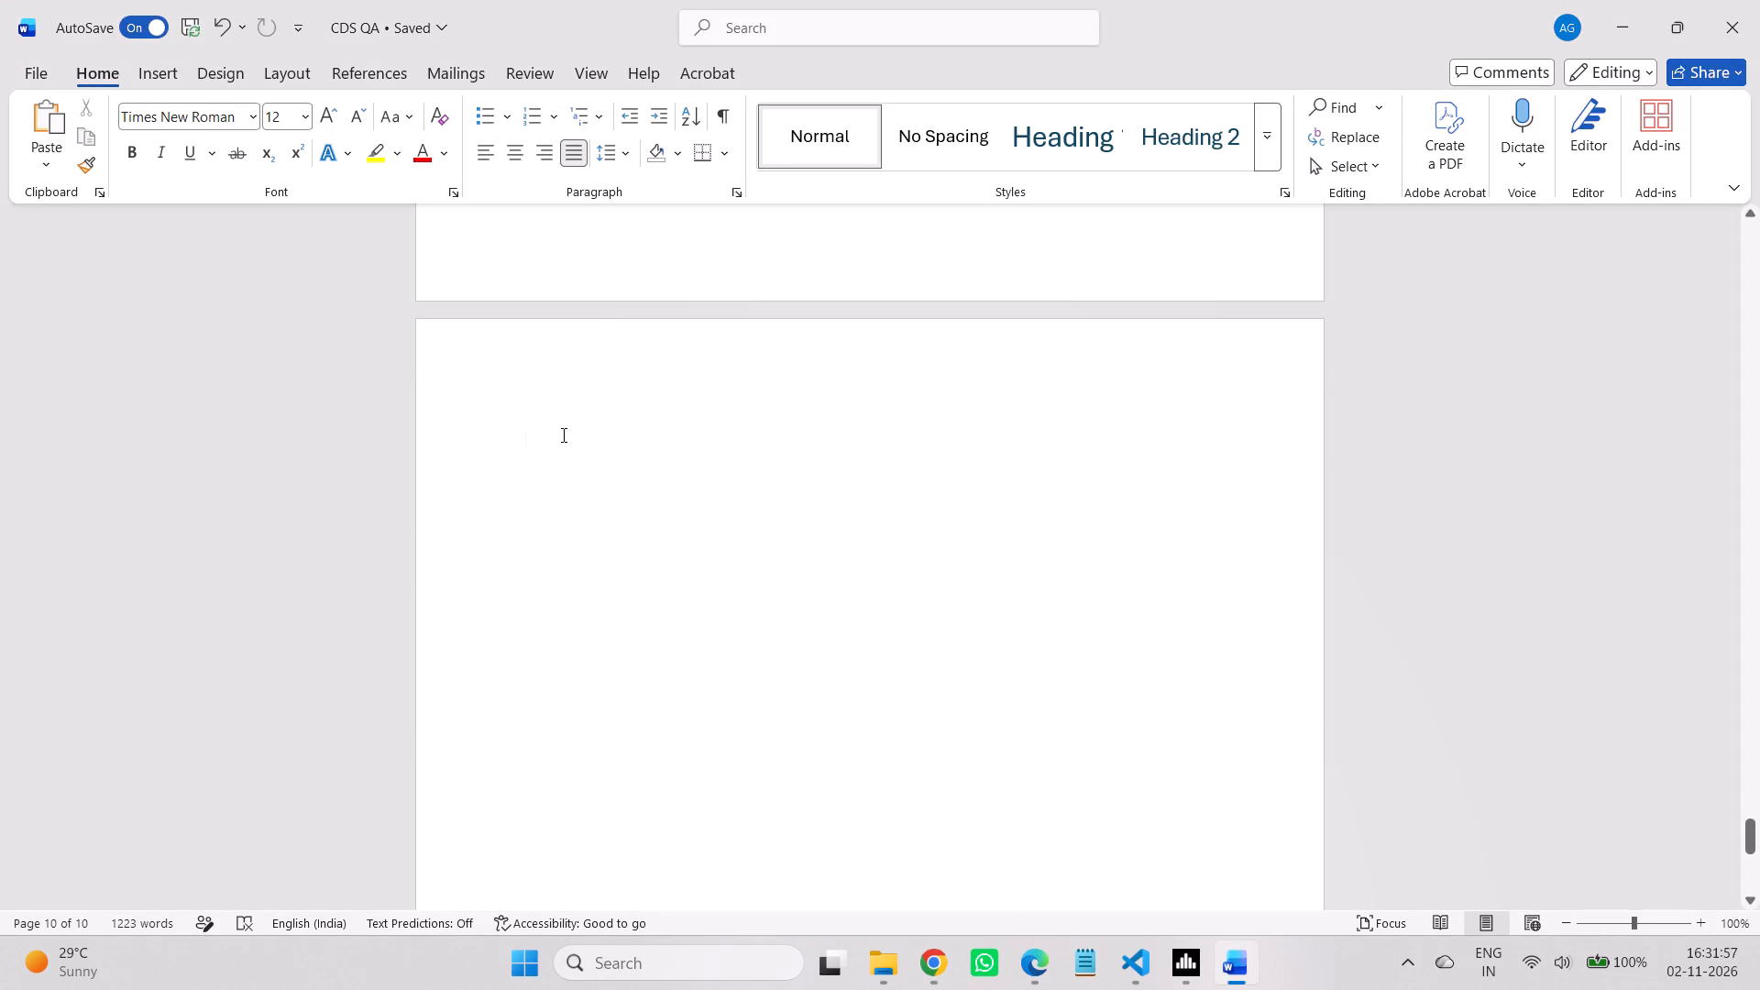
key(ctrl+v)
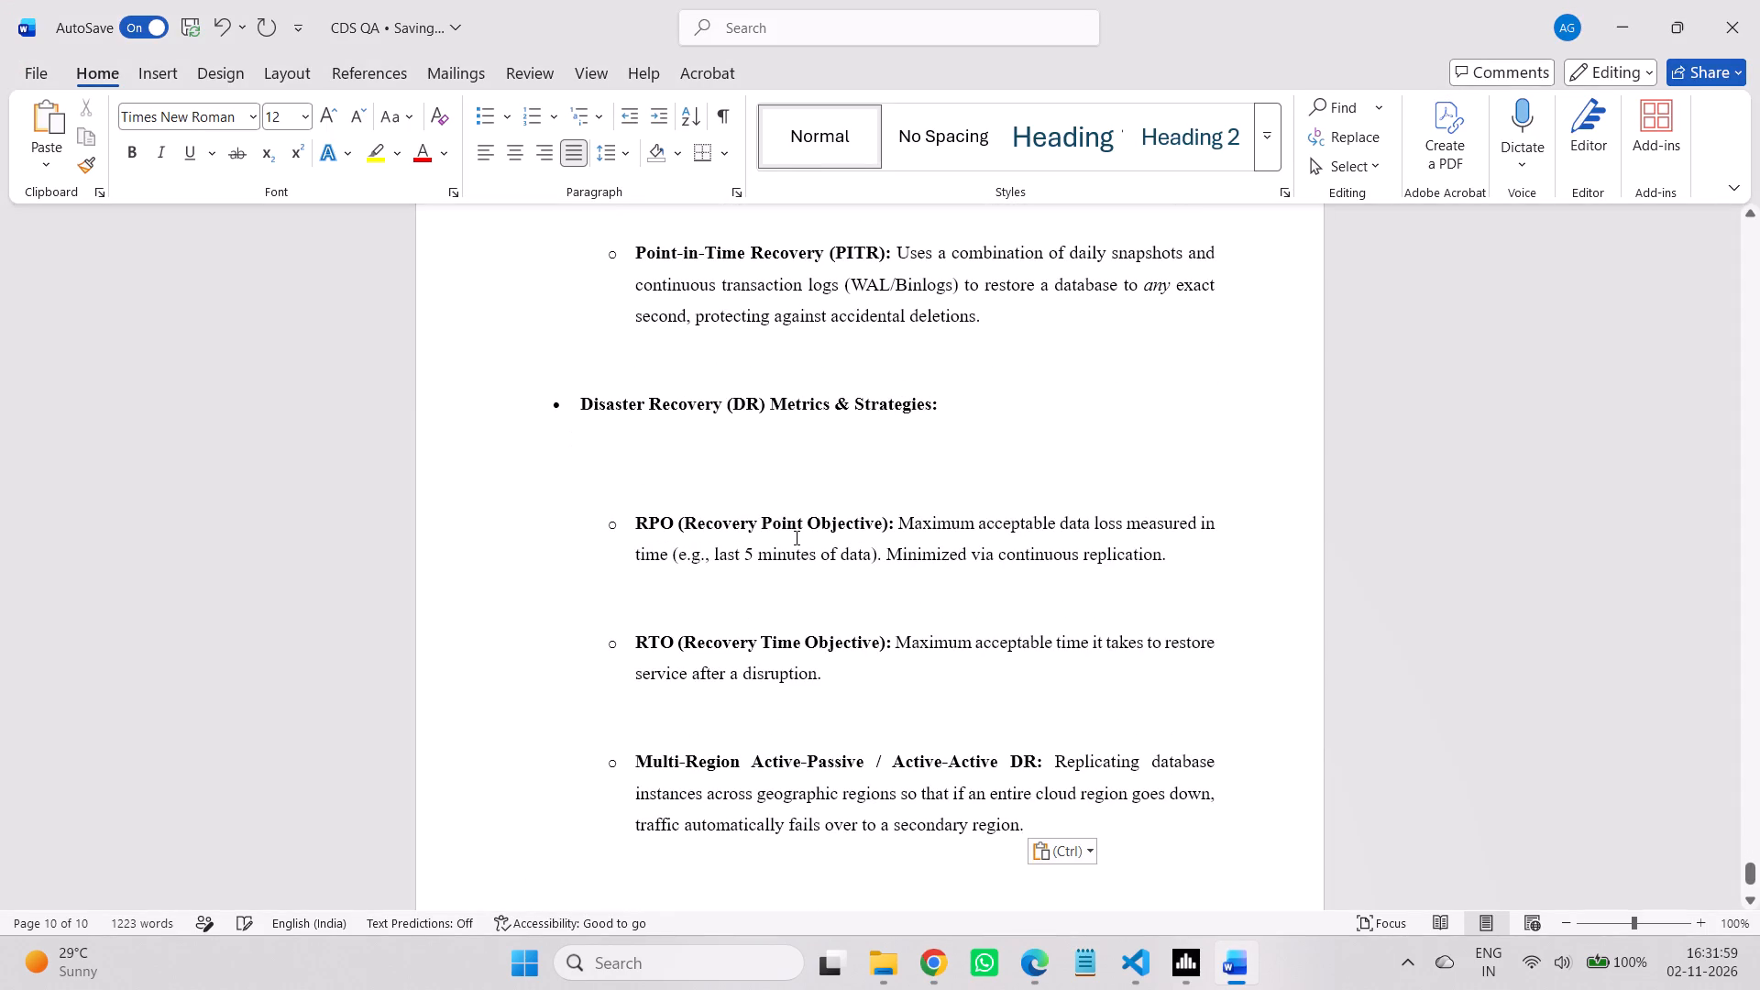
Select the whole pasted Unit II answer, from its introduction to the last bullet, and apply Times New Roman with justified alignment.
scroll(795, 537, up, 8)
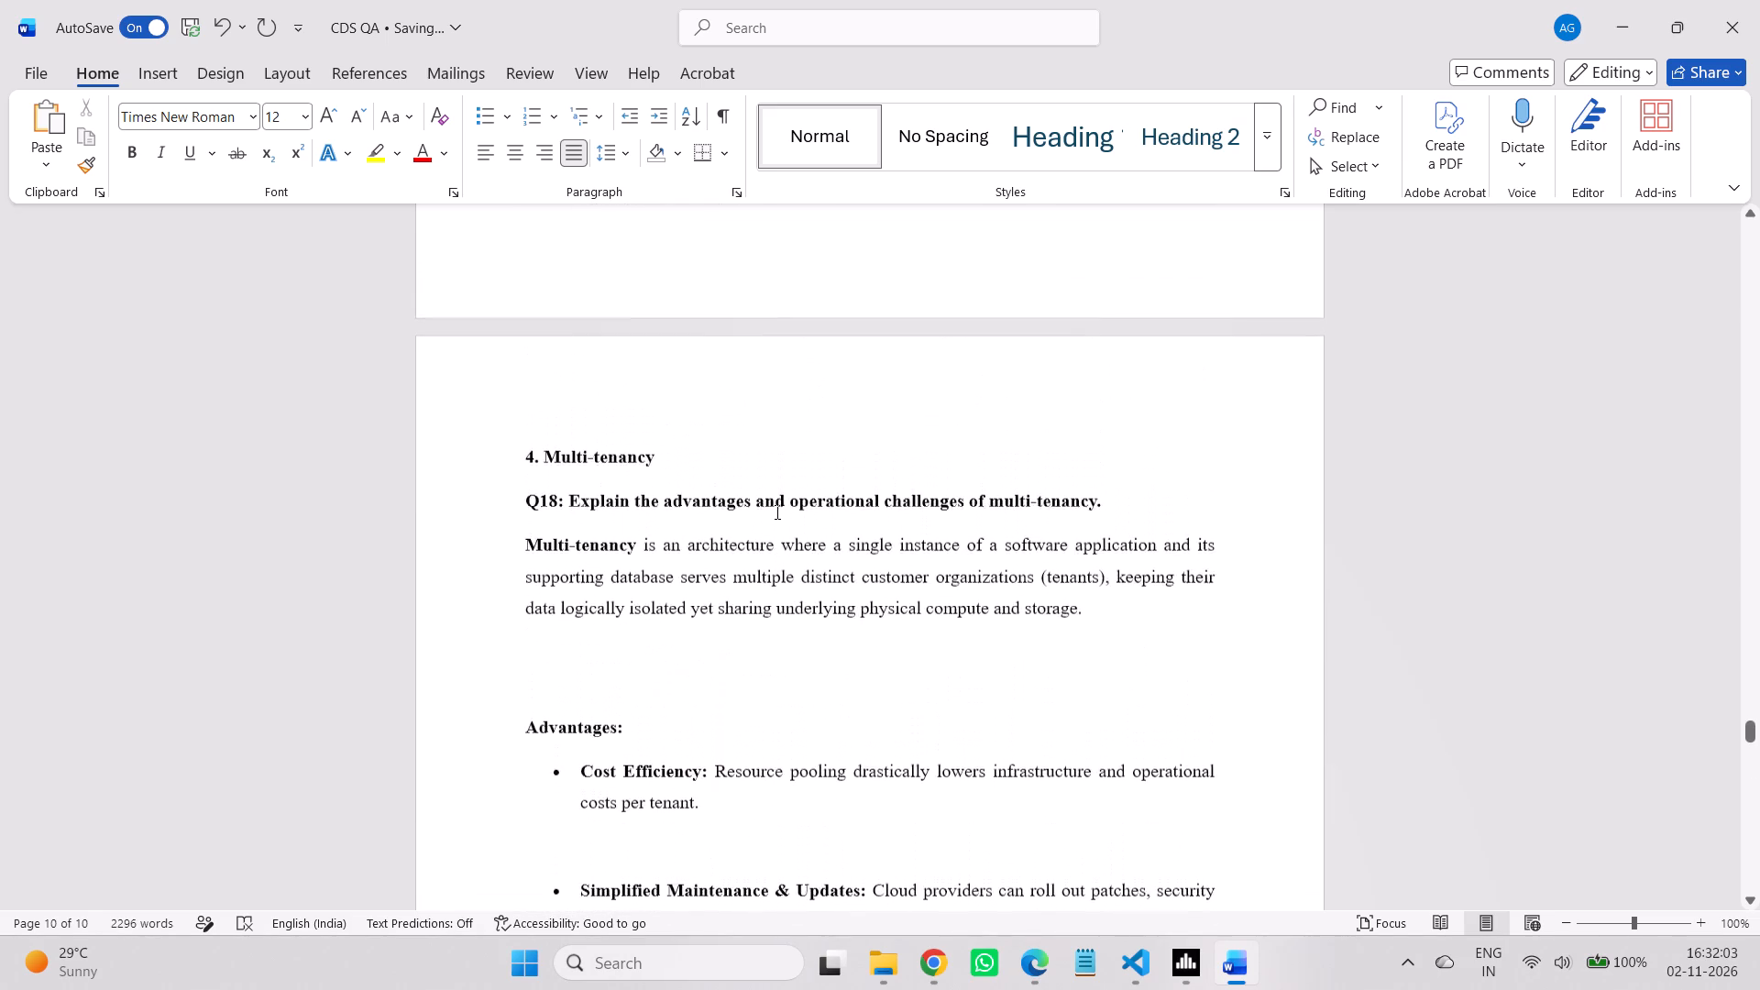
scroll(775, 511, up, 4)
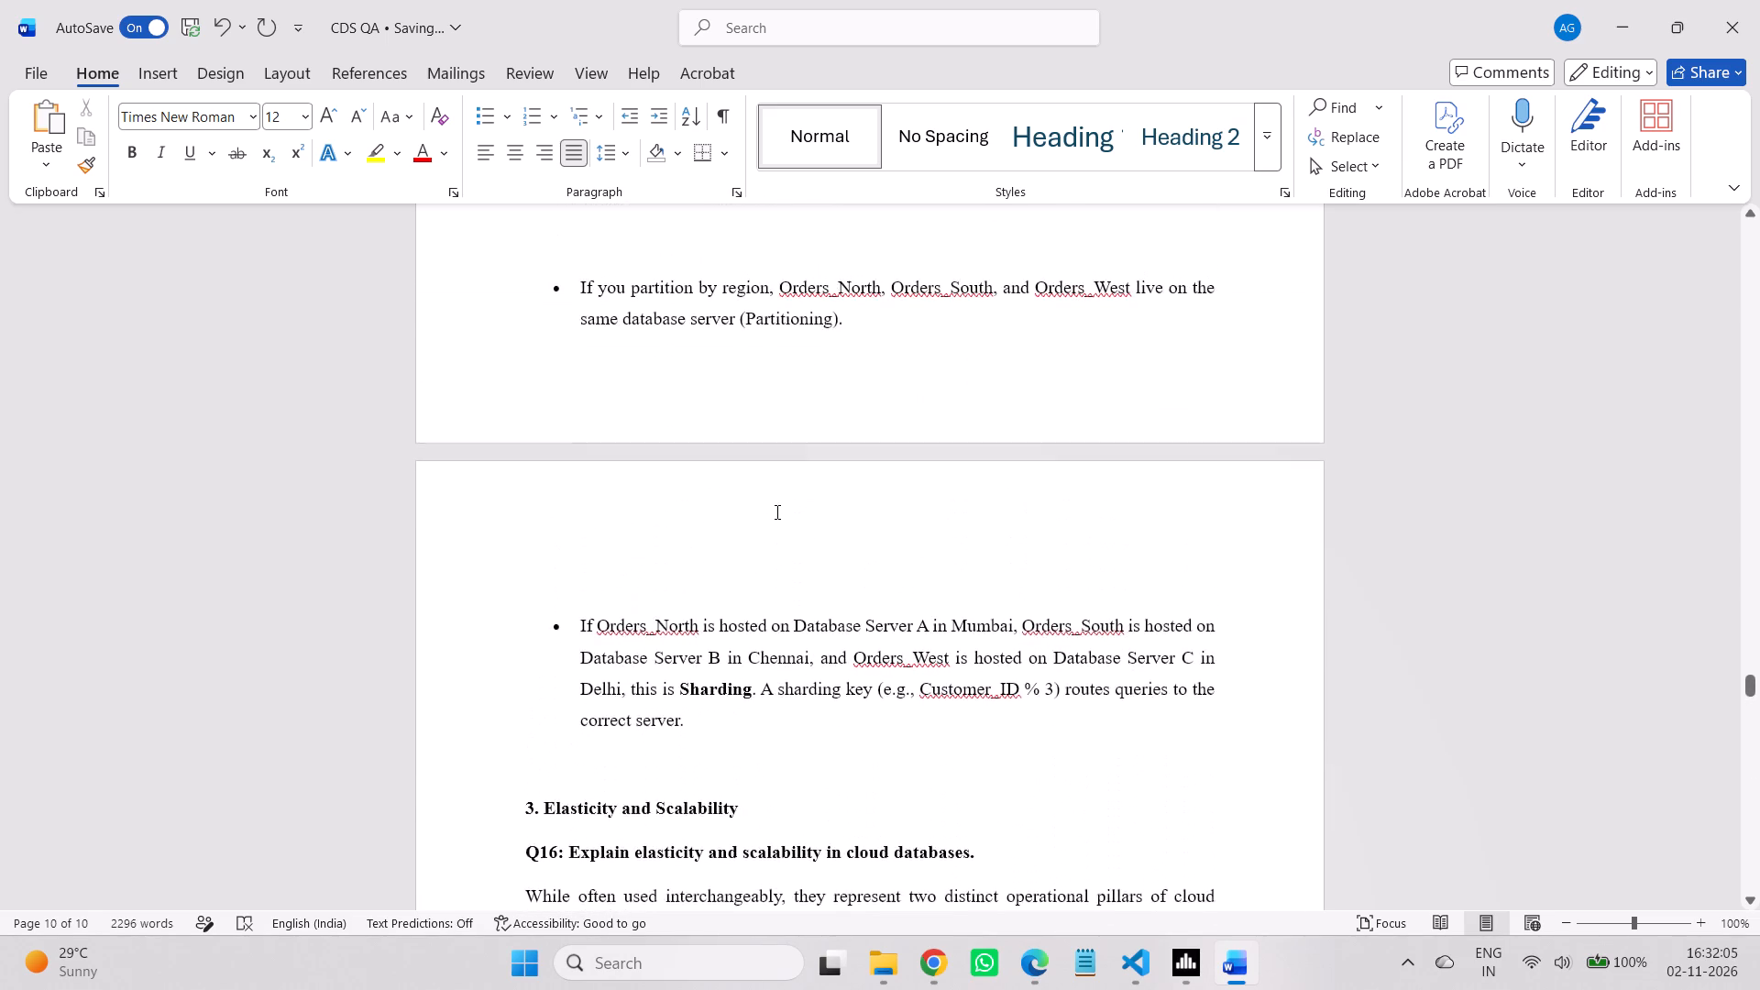
scroll(775, 511, up, 4)
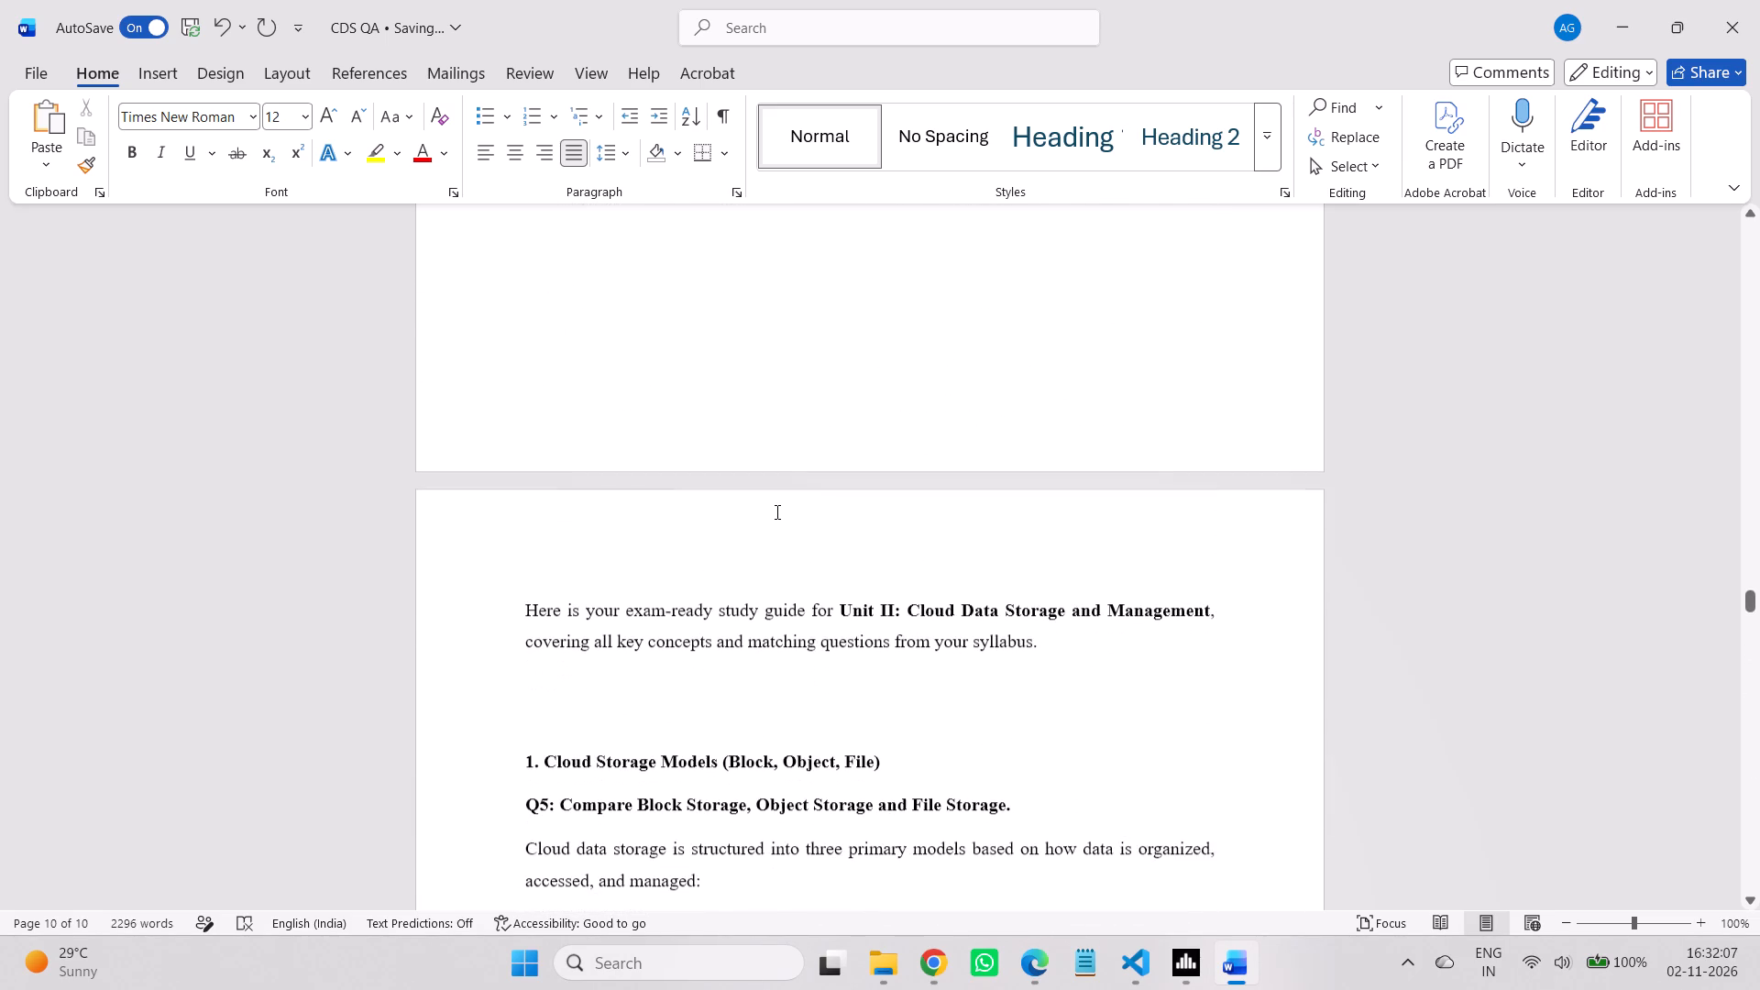
drag(523, 598, 579, 637)
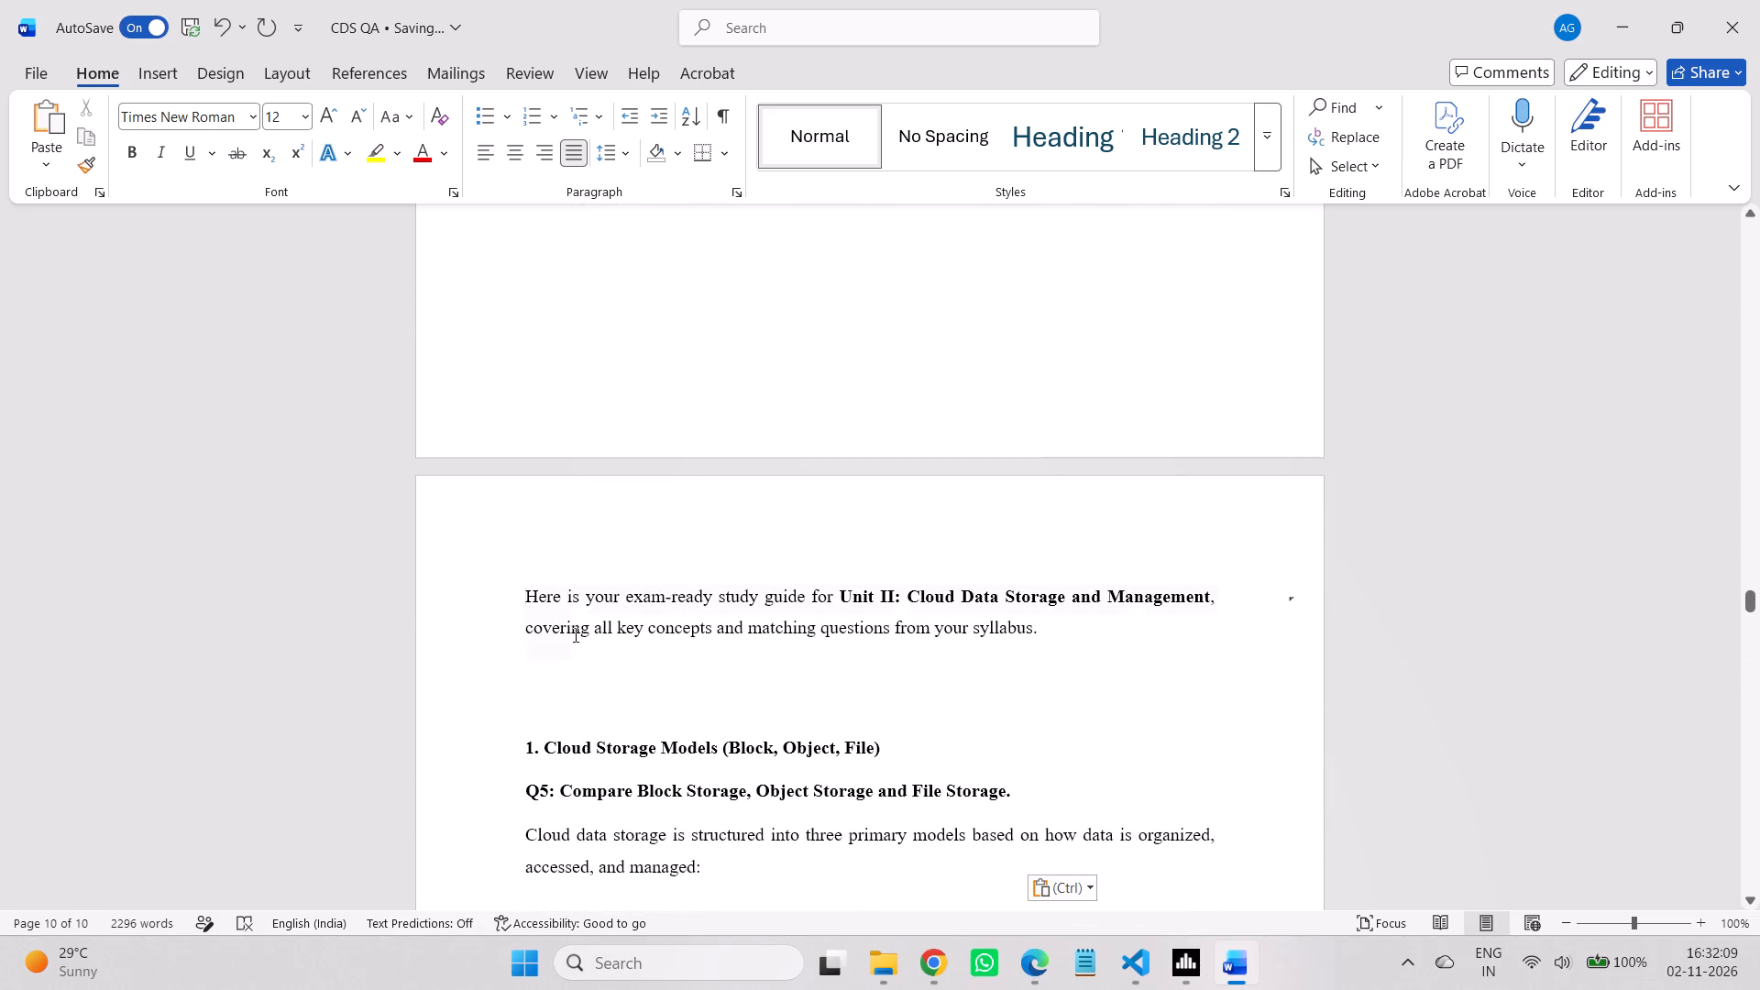
drag(579, 637, 748, 989)
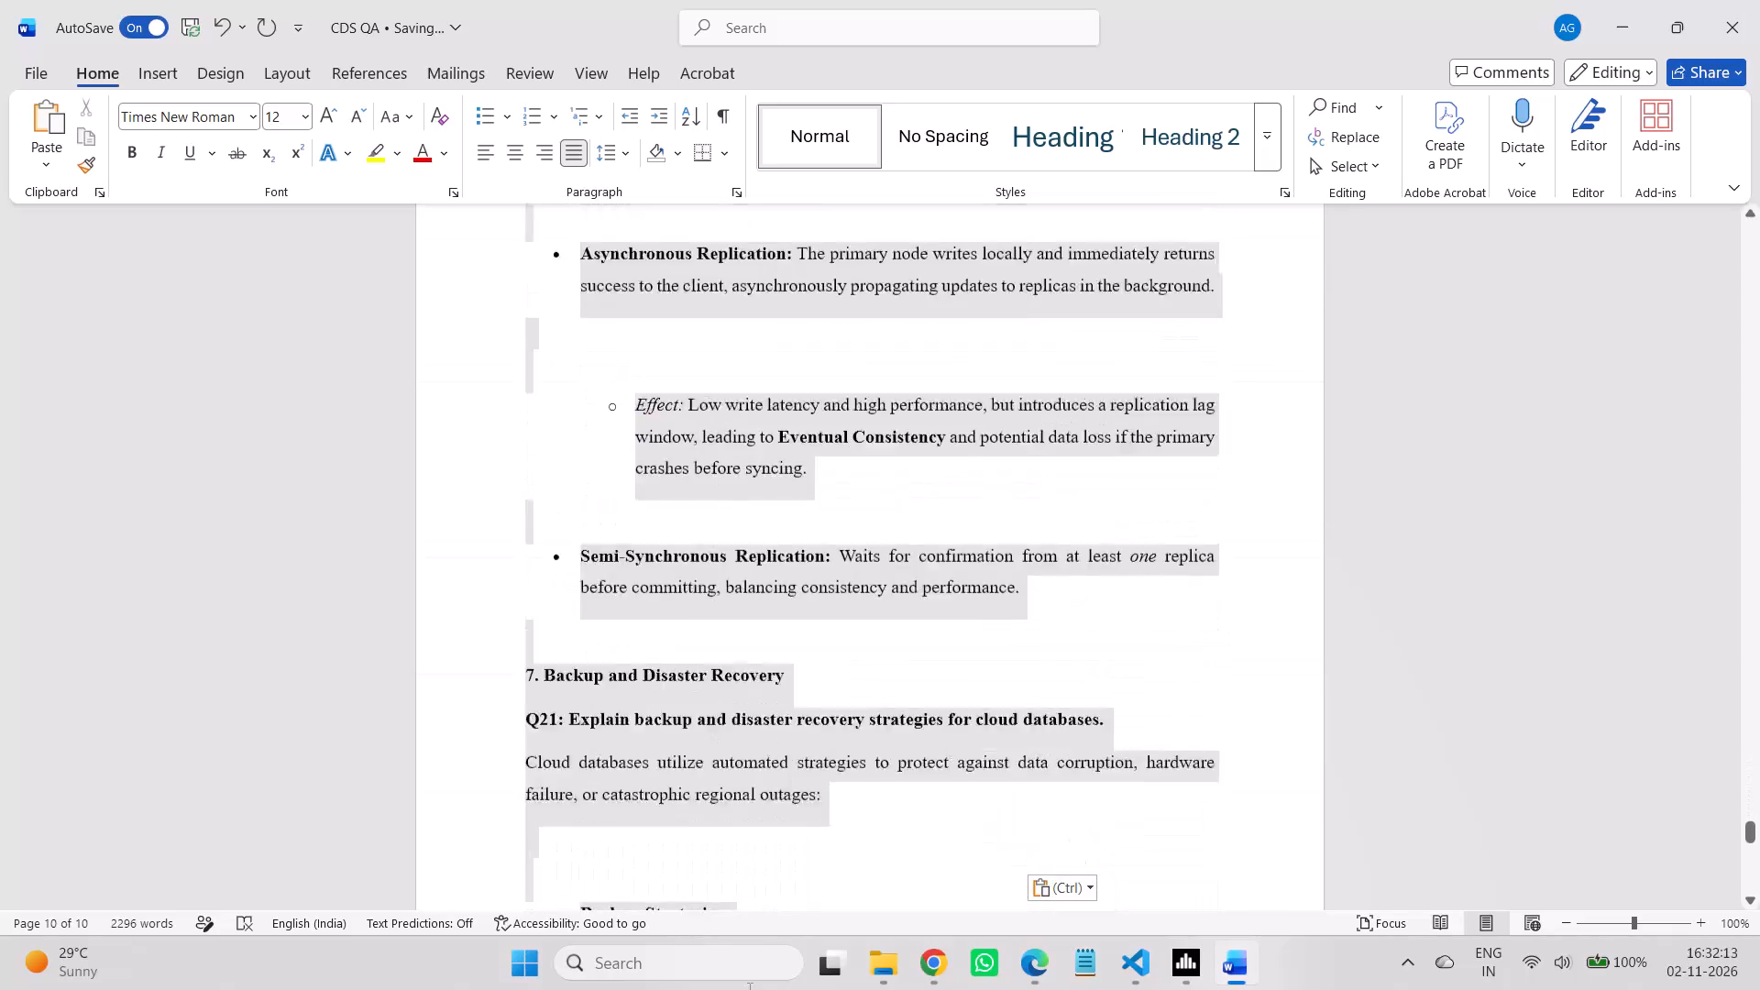
drag(748, 989, 1104, 709)
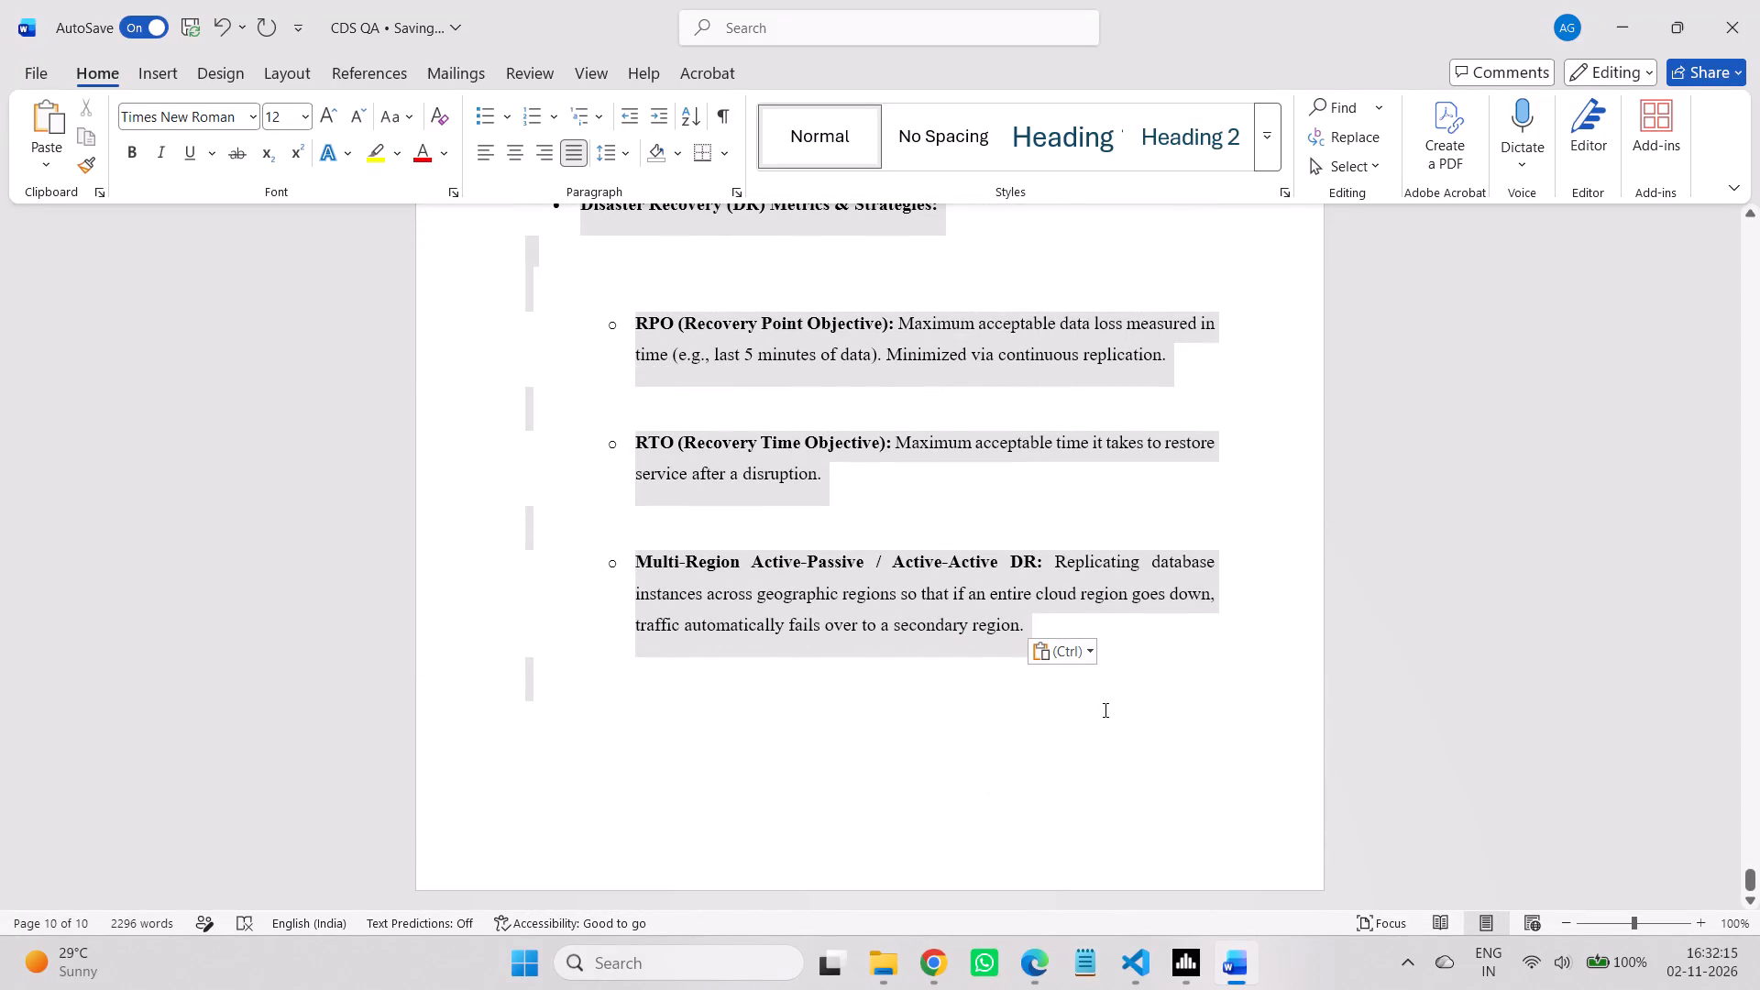
drag(1104, 709, 1105, 709)
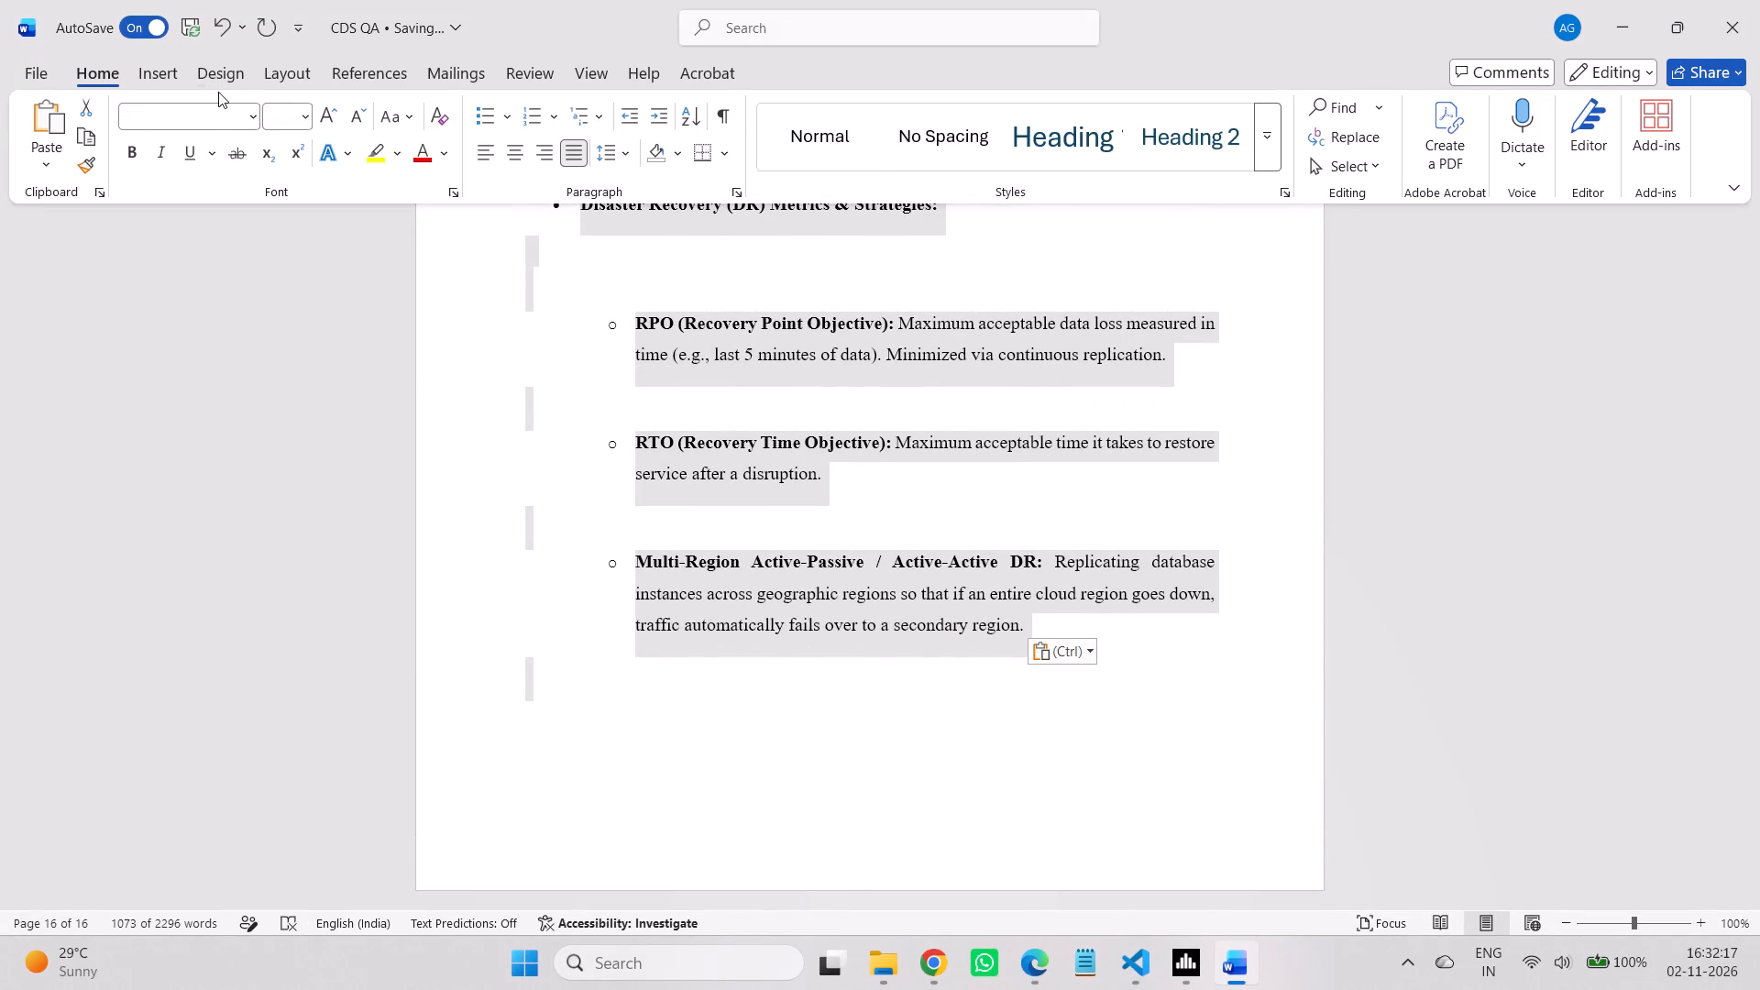
click(212, 115)
key(t)
key(Return)
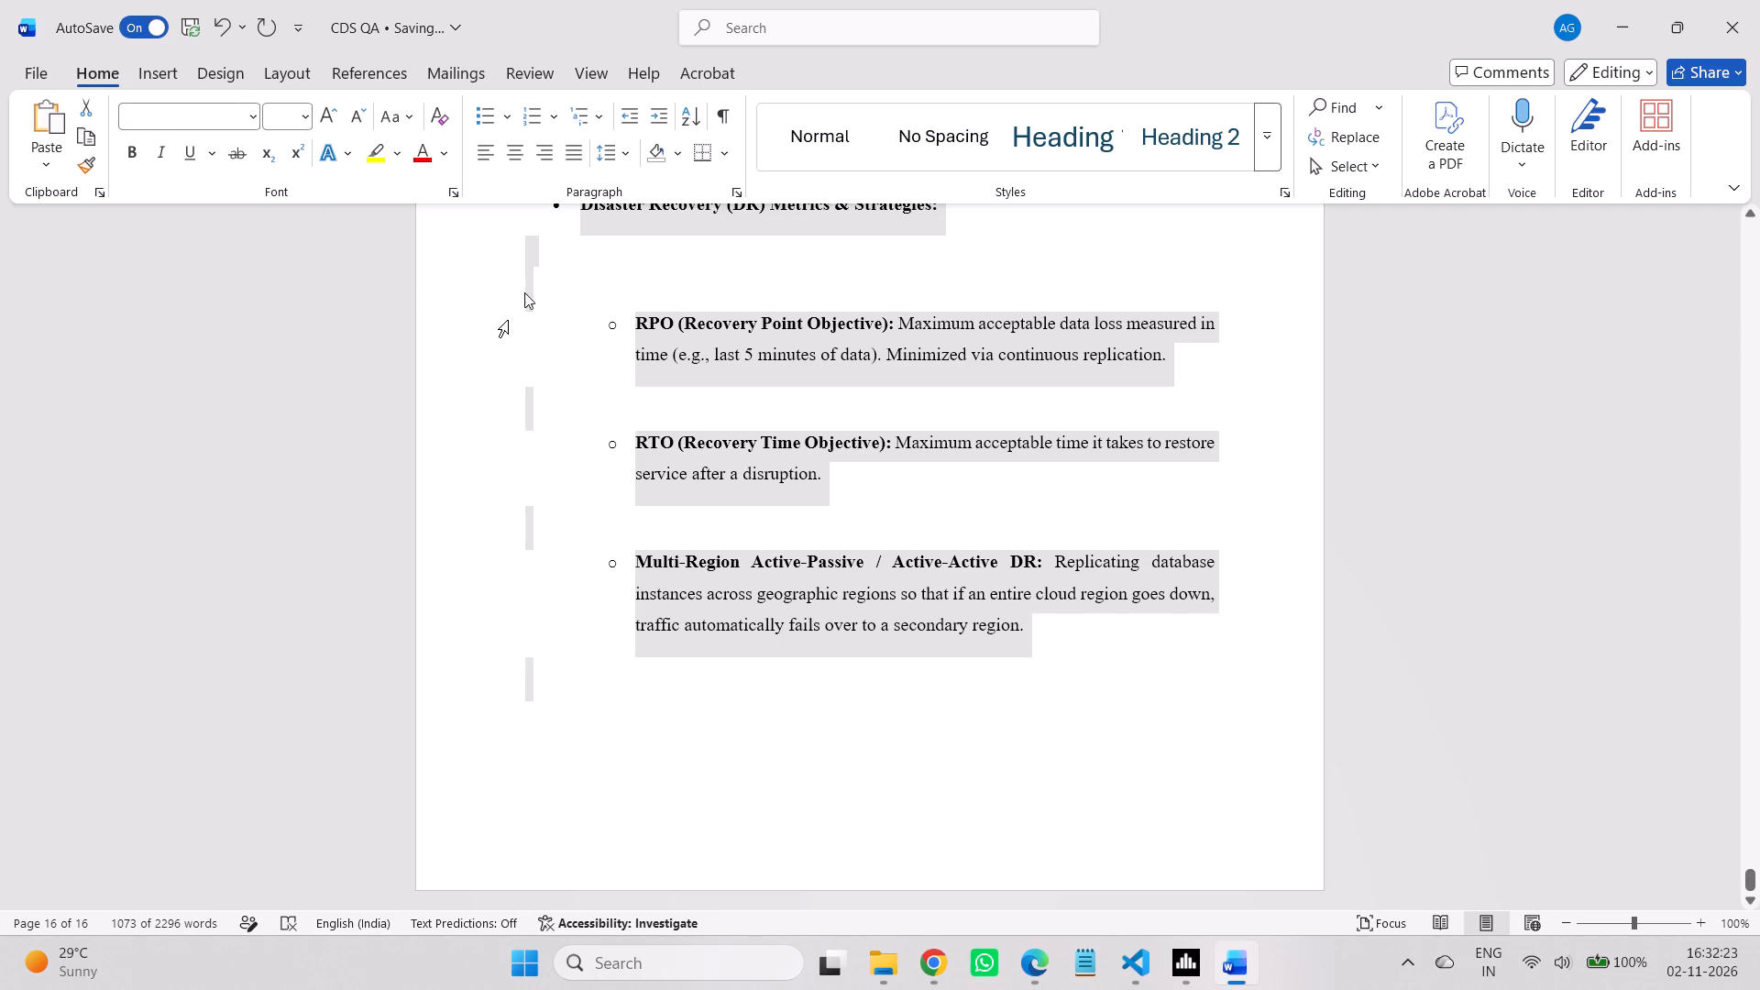
click(569, 157)
Review the pasted Unit II answer from the disaster recovery section back to its introduction, and clear the selection.
scroll(712, 462, up, 2)
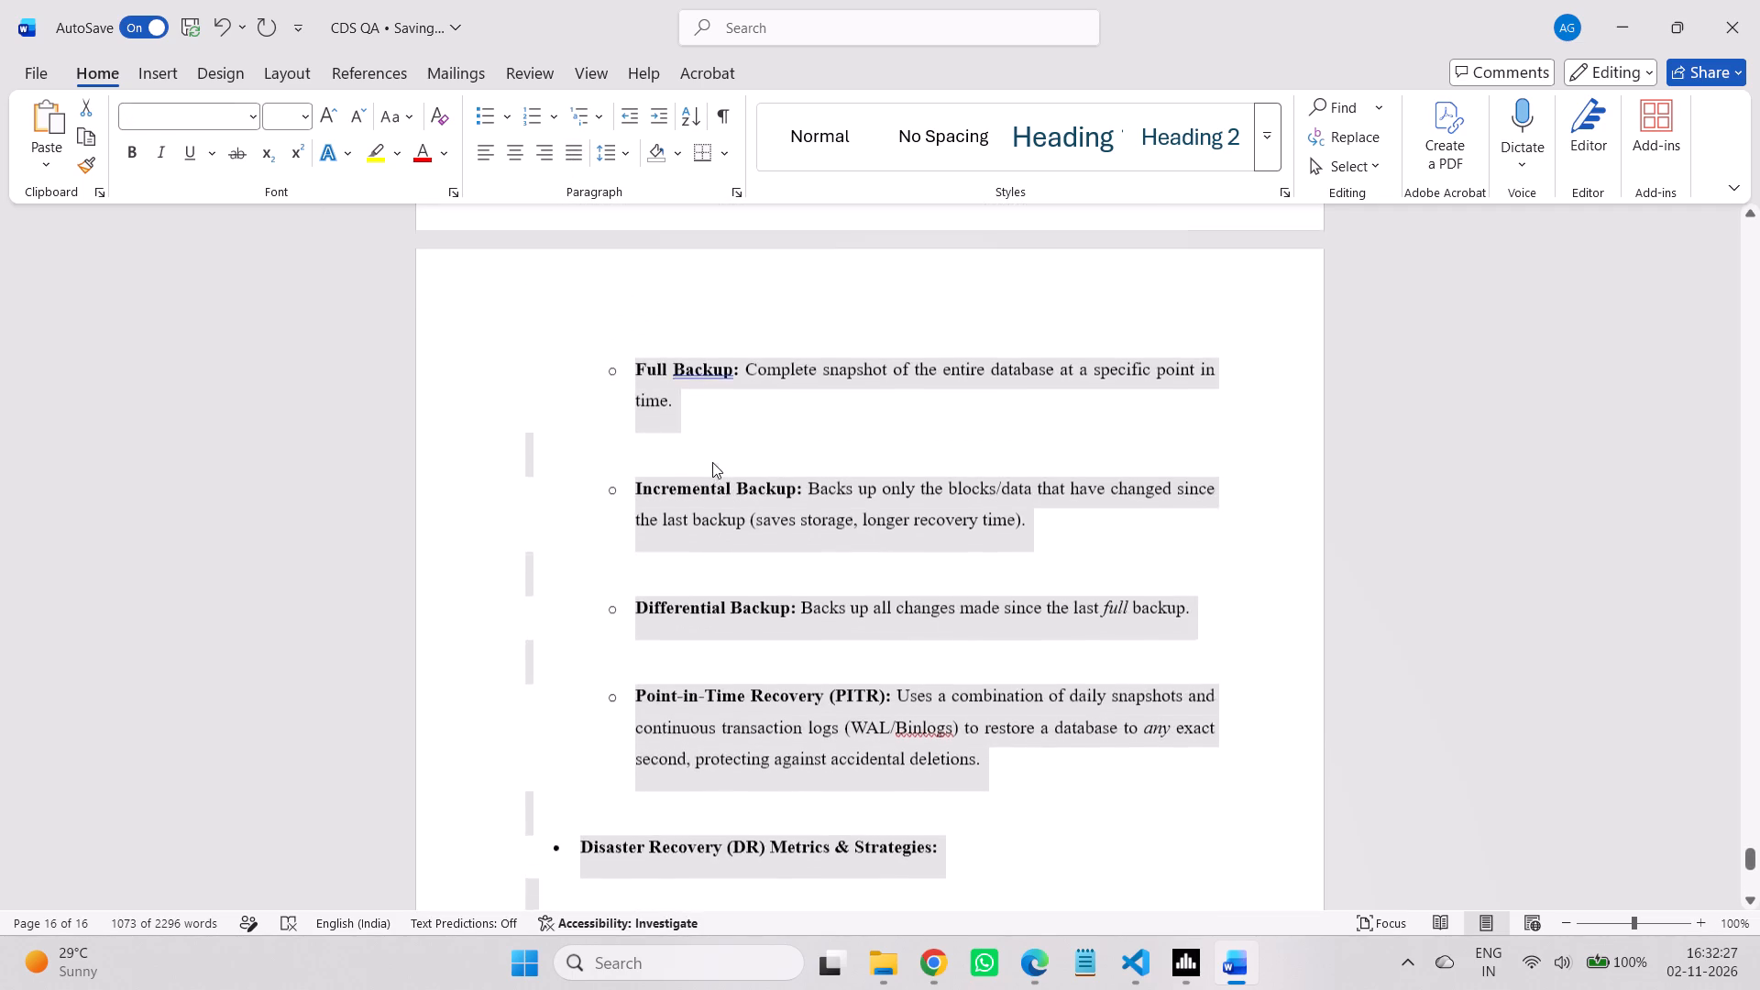
scroll(712, 462, up, 4)
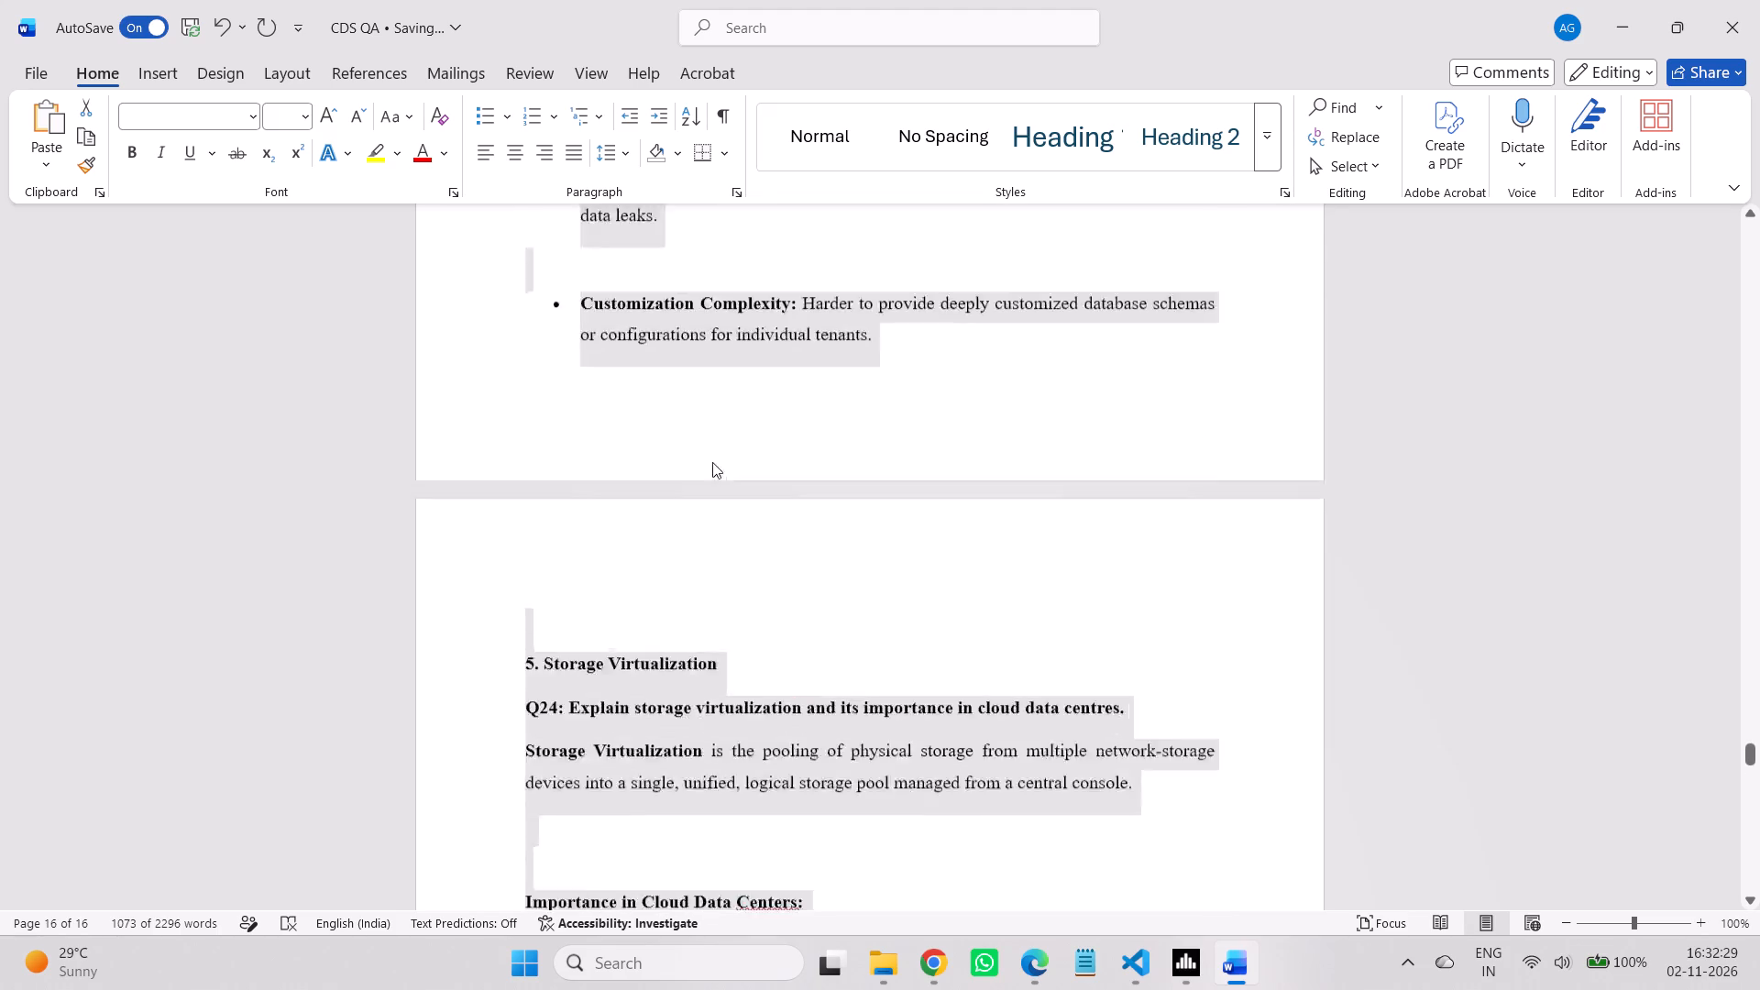
scroll(712, 462, up, 6)
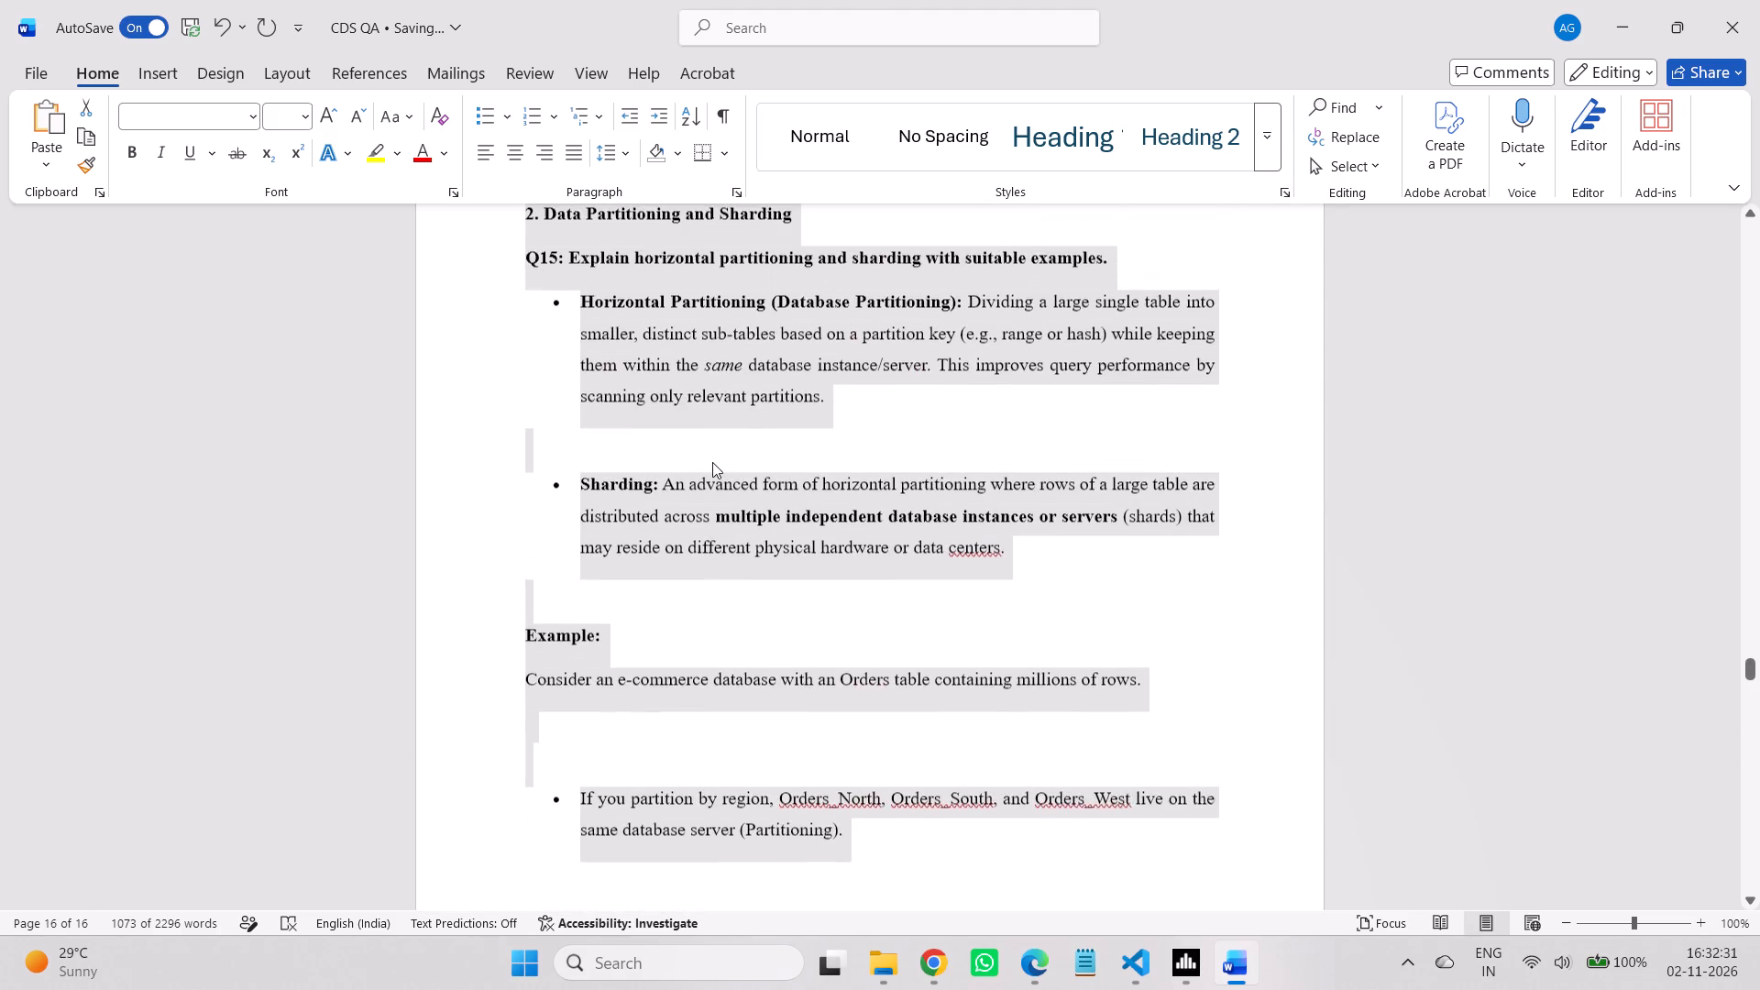
scroll(712, 462, up, 4)
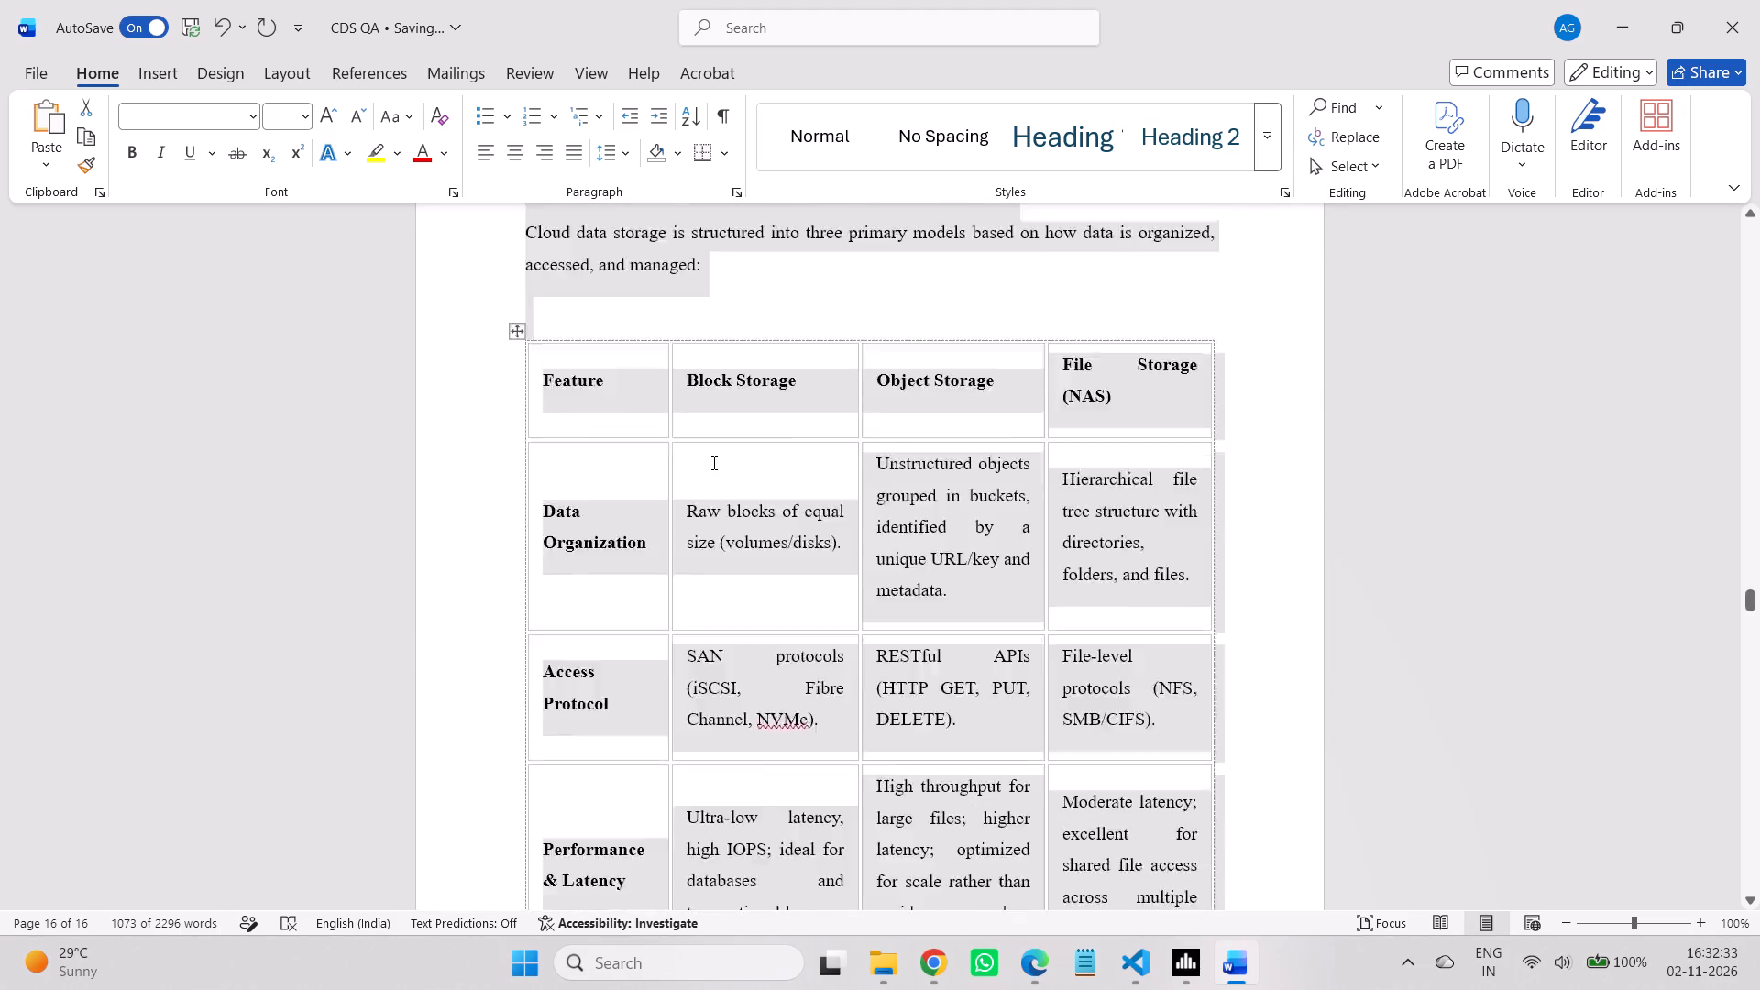
scroll(712, 462, down, 3)
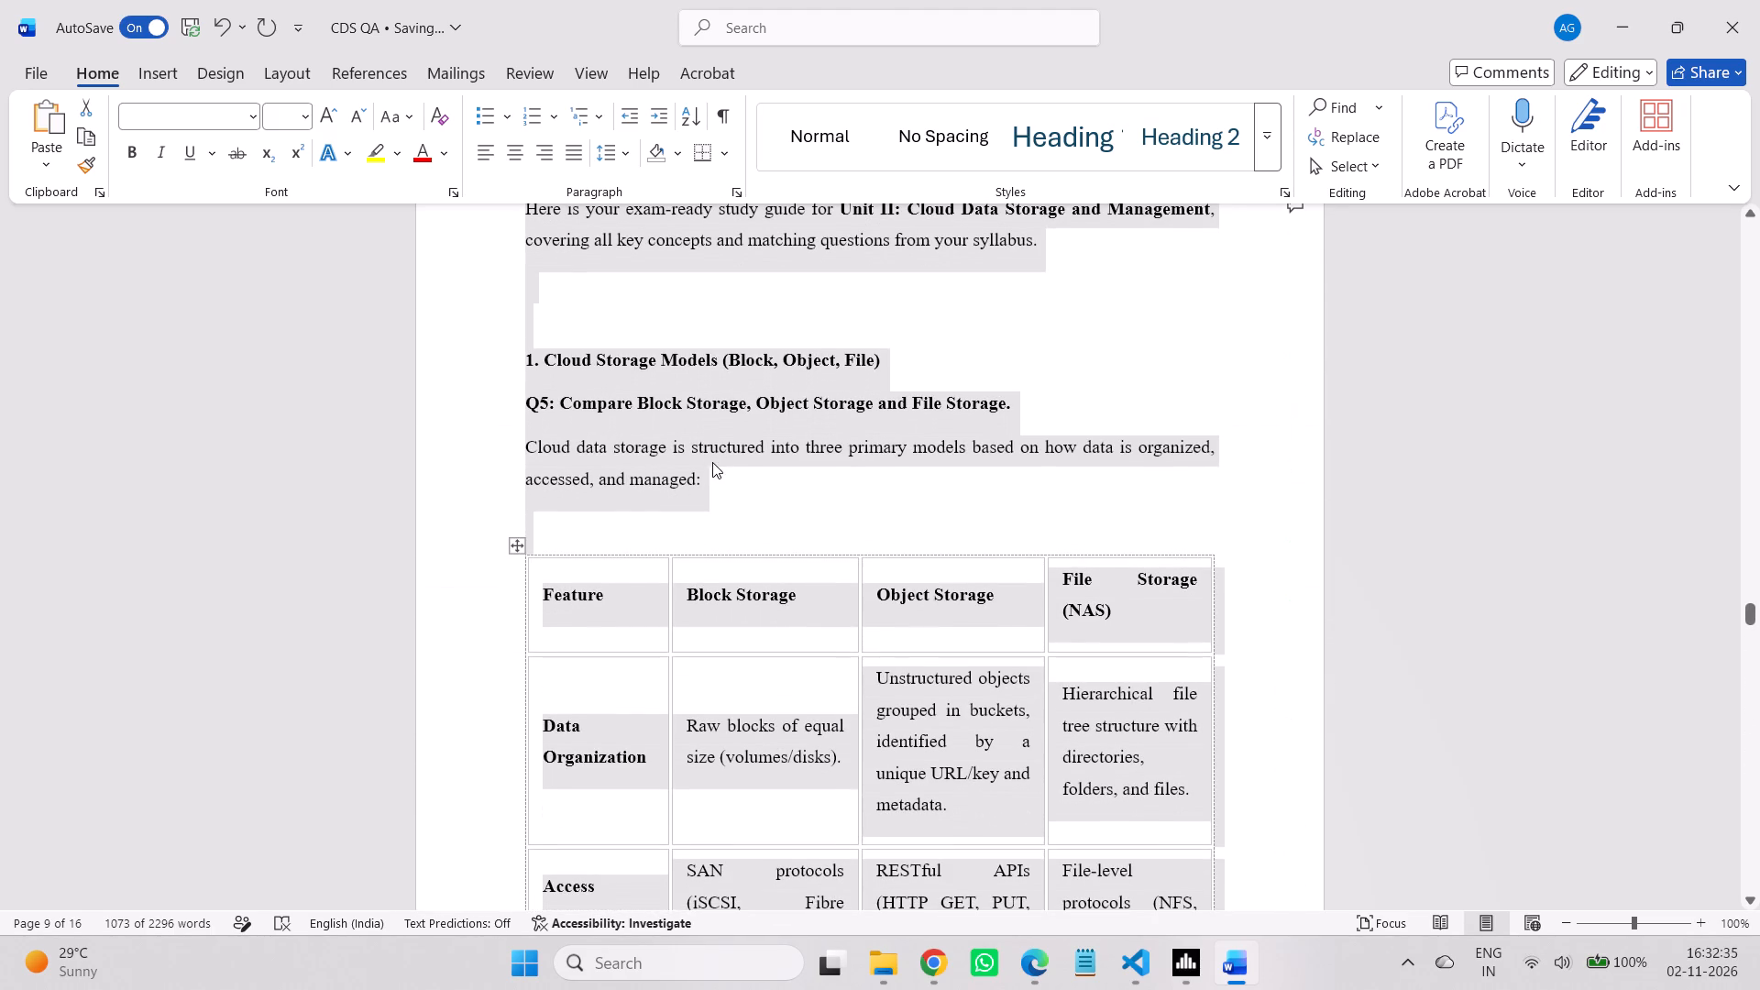
scroll(771, 494, up, 1)
click(743, 395)
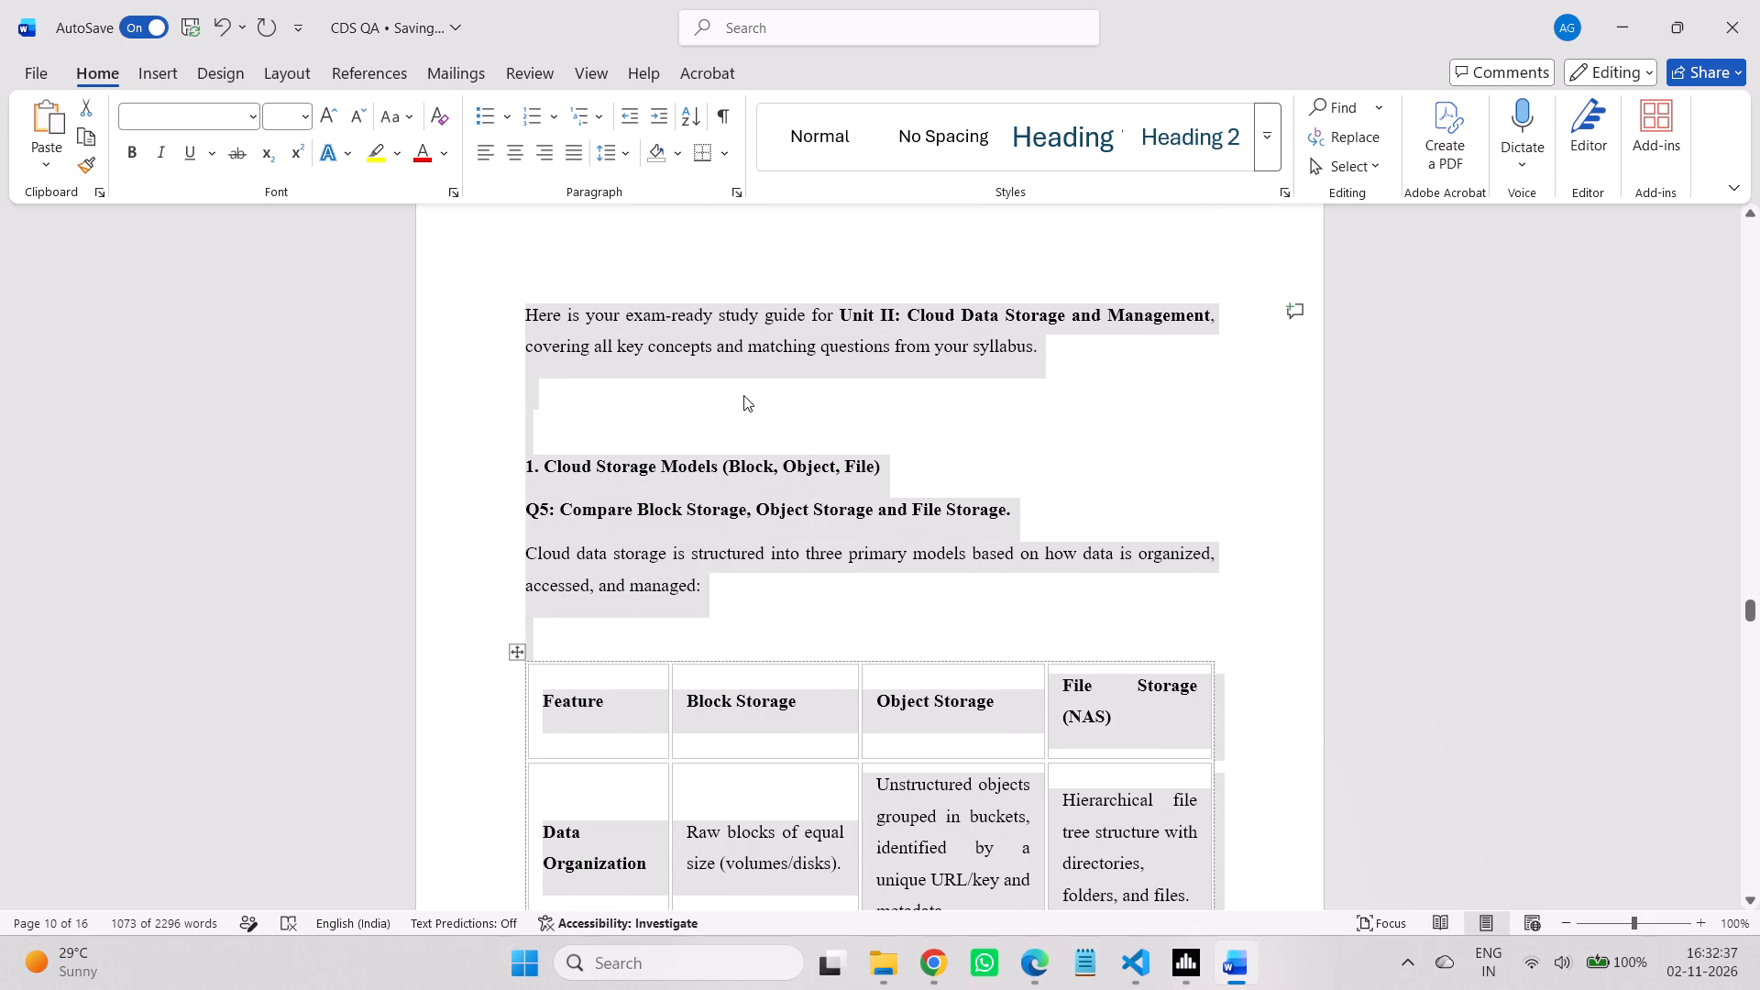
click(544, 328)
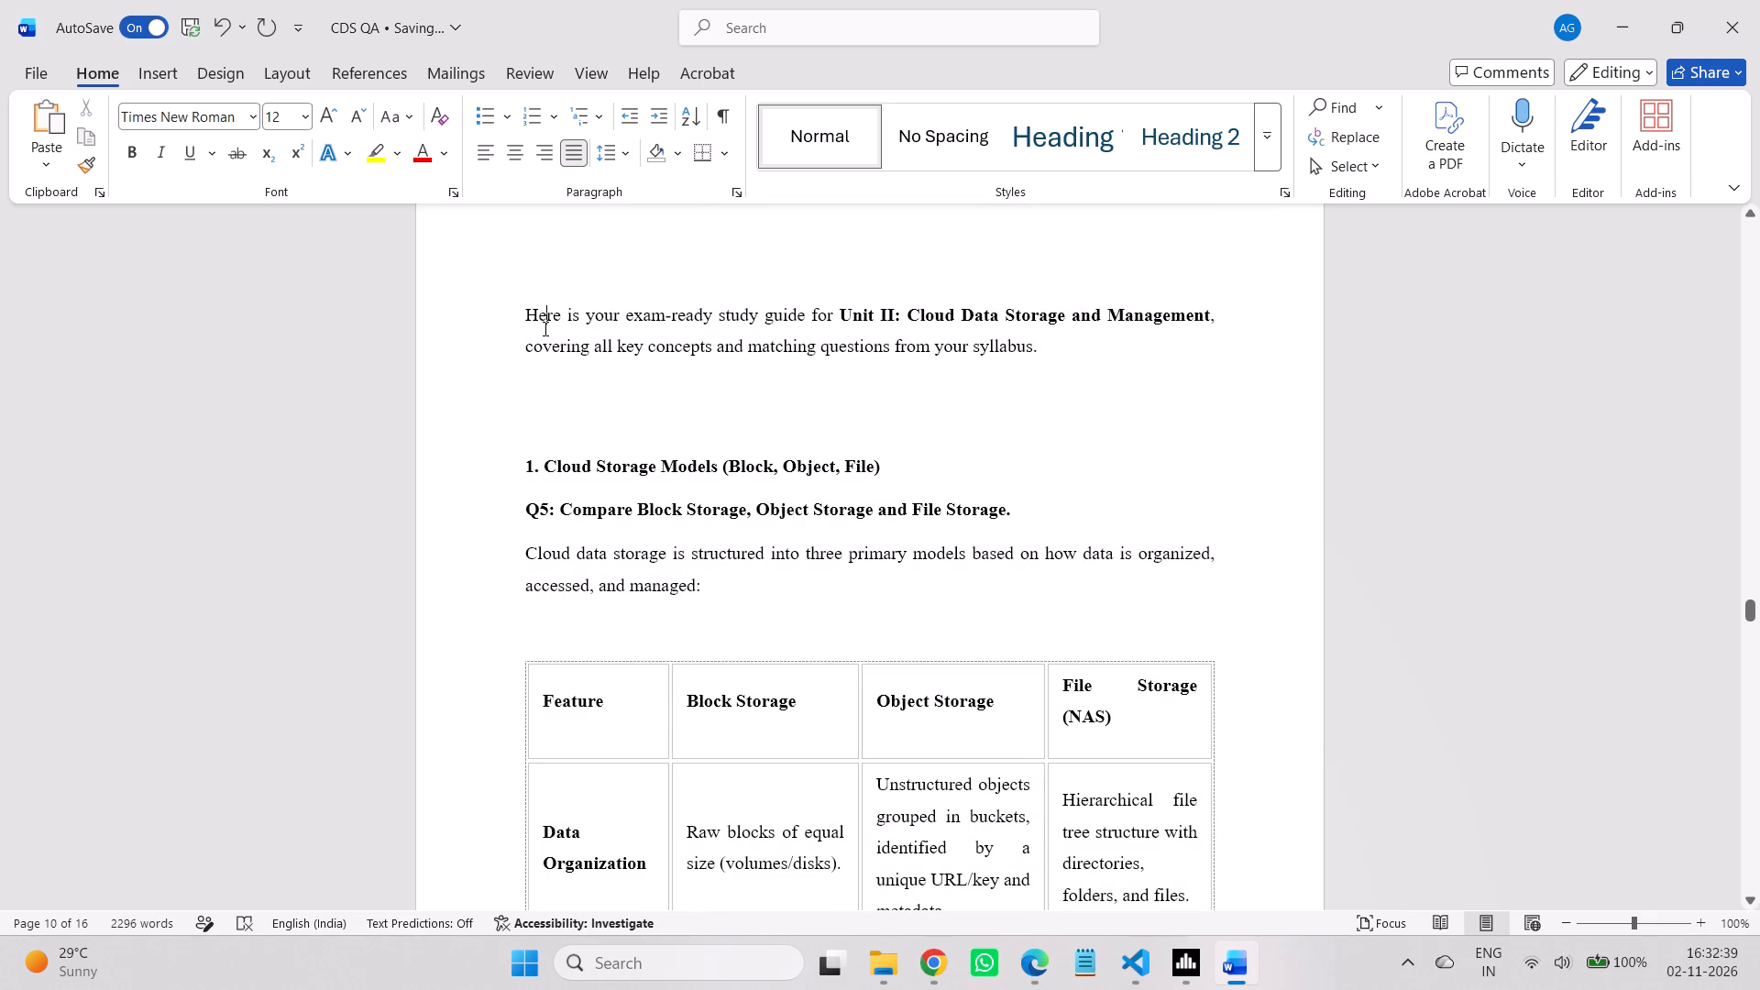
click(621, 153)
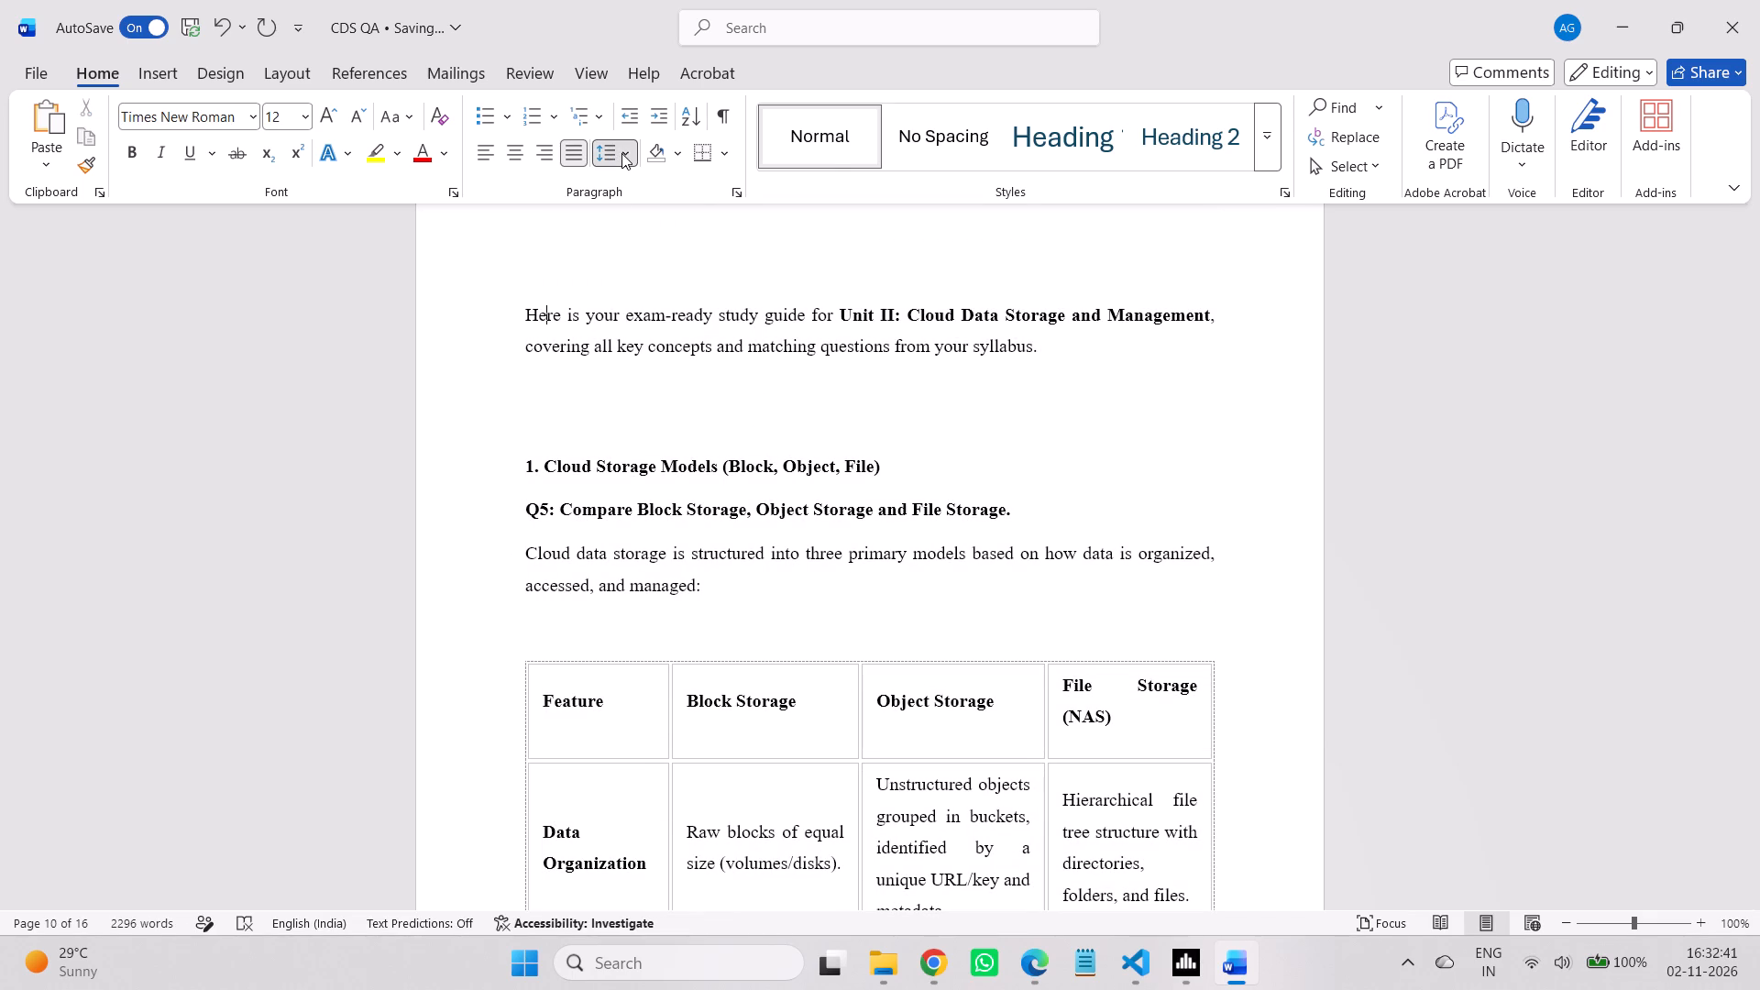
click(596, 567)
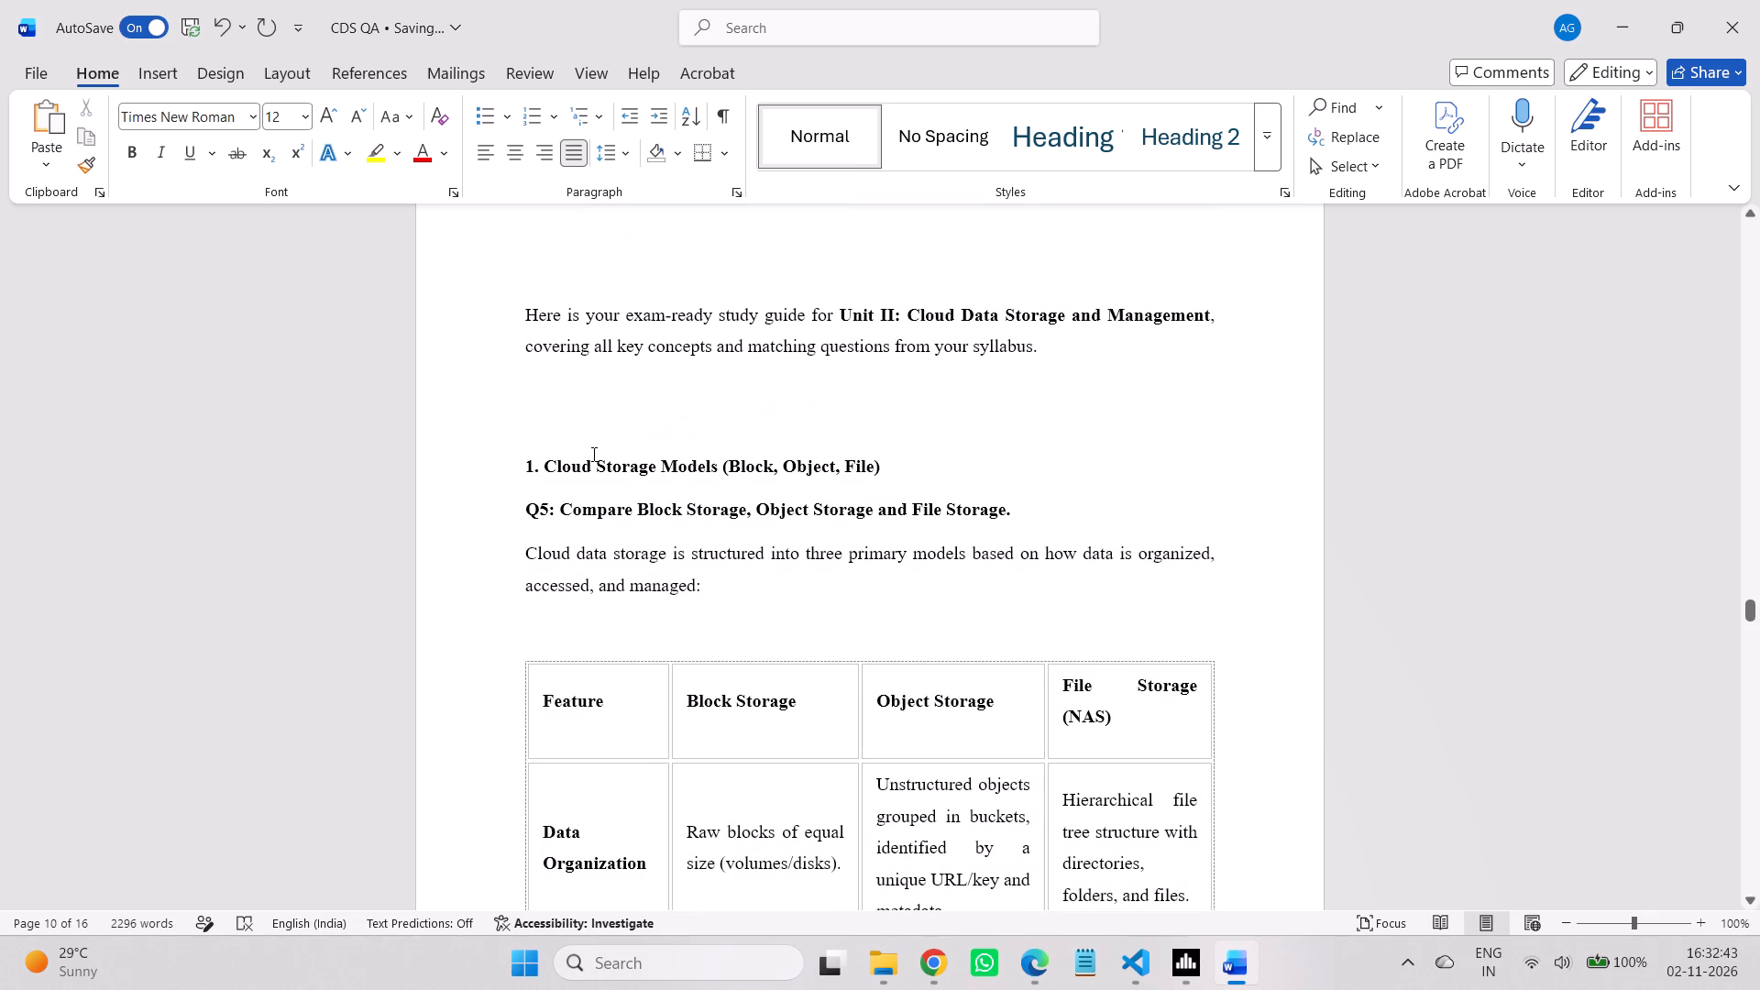
Delete the blank lines above the "1. Cloud Storage Models" heading and the one directly above the storage comparison table.
click(590, 443)
key(BackSpace)
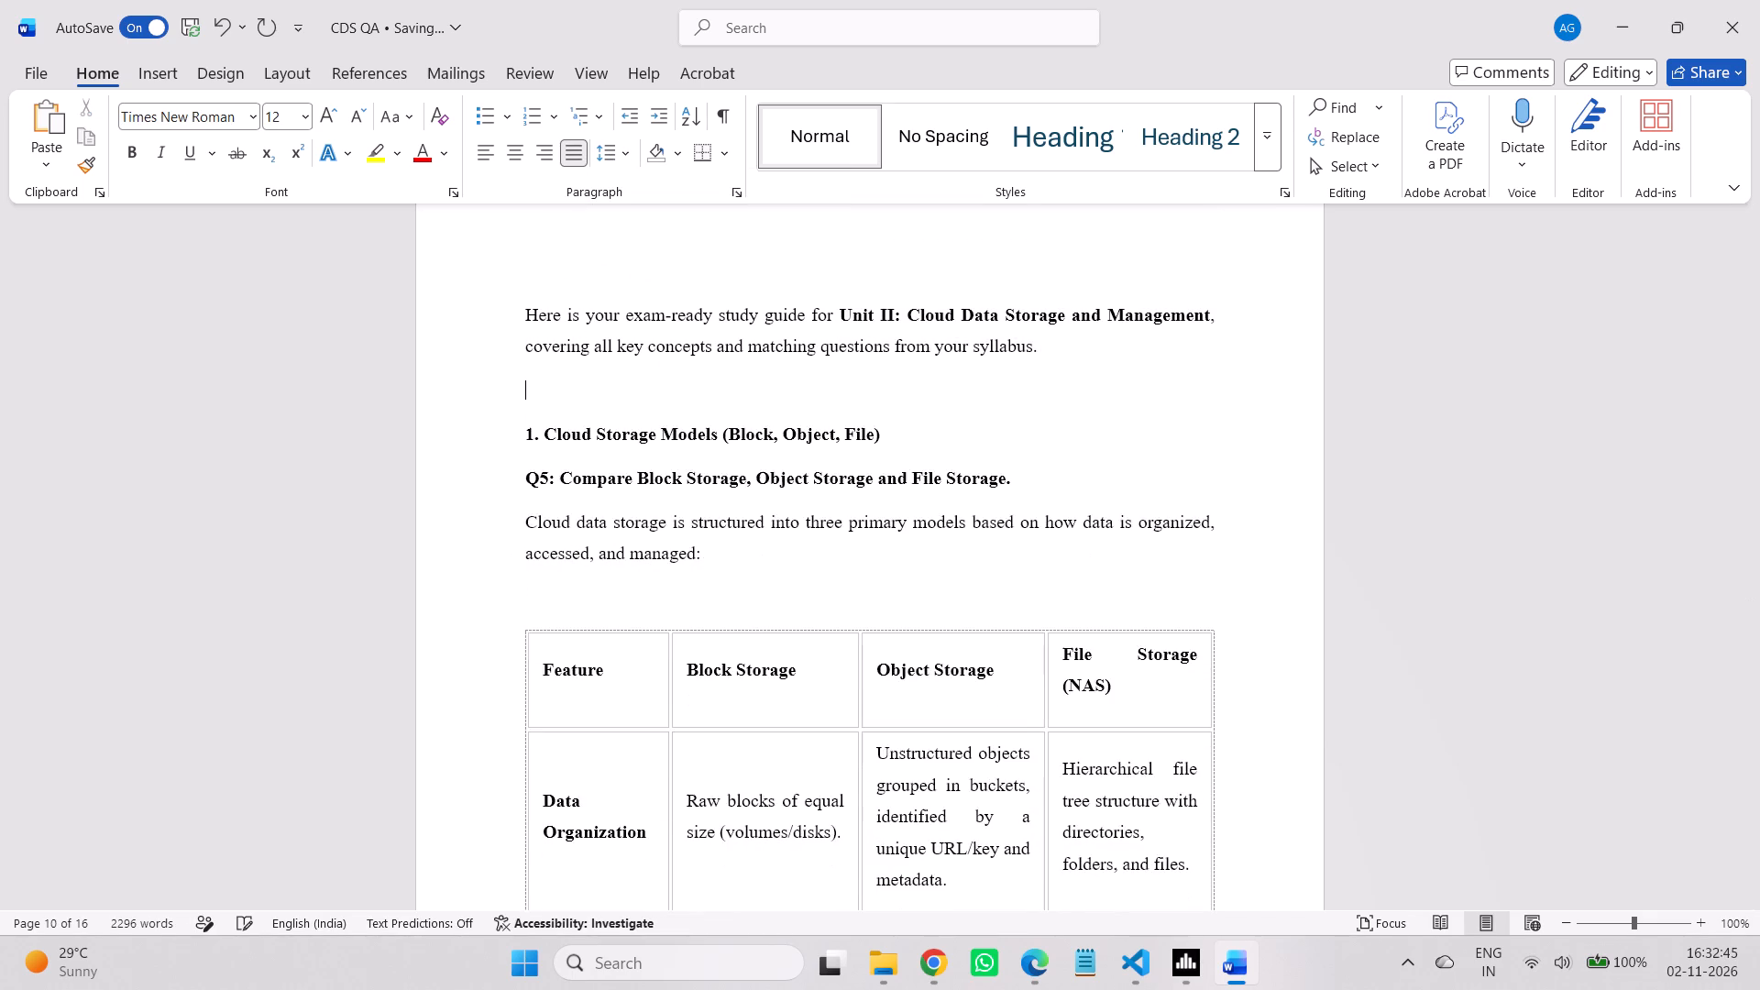
key(BackSpace)
key(Down)
key(Down)
key(Down)
key(Down)
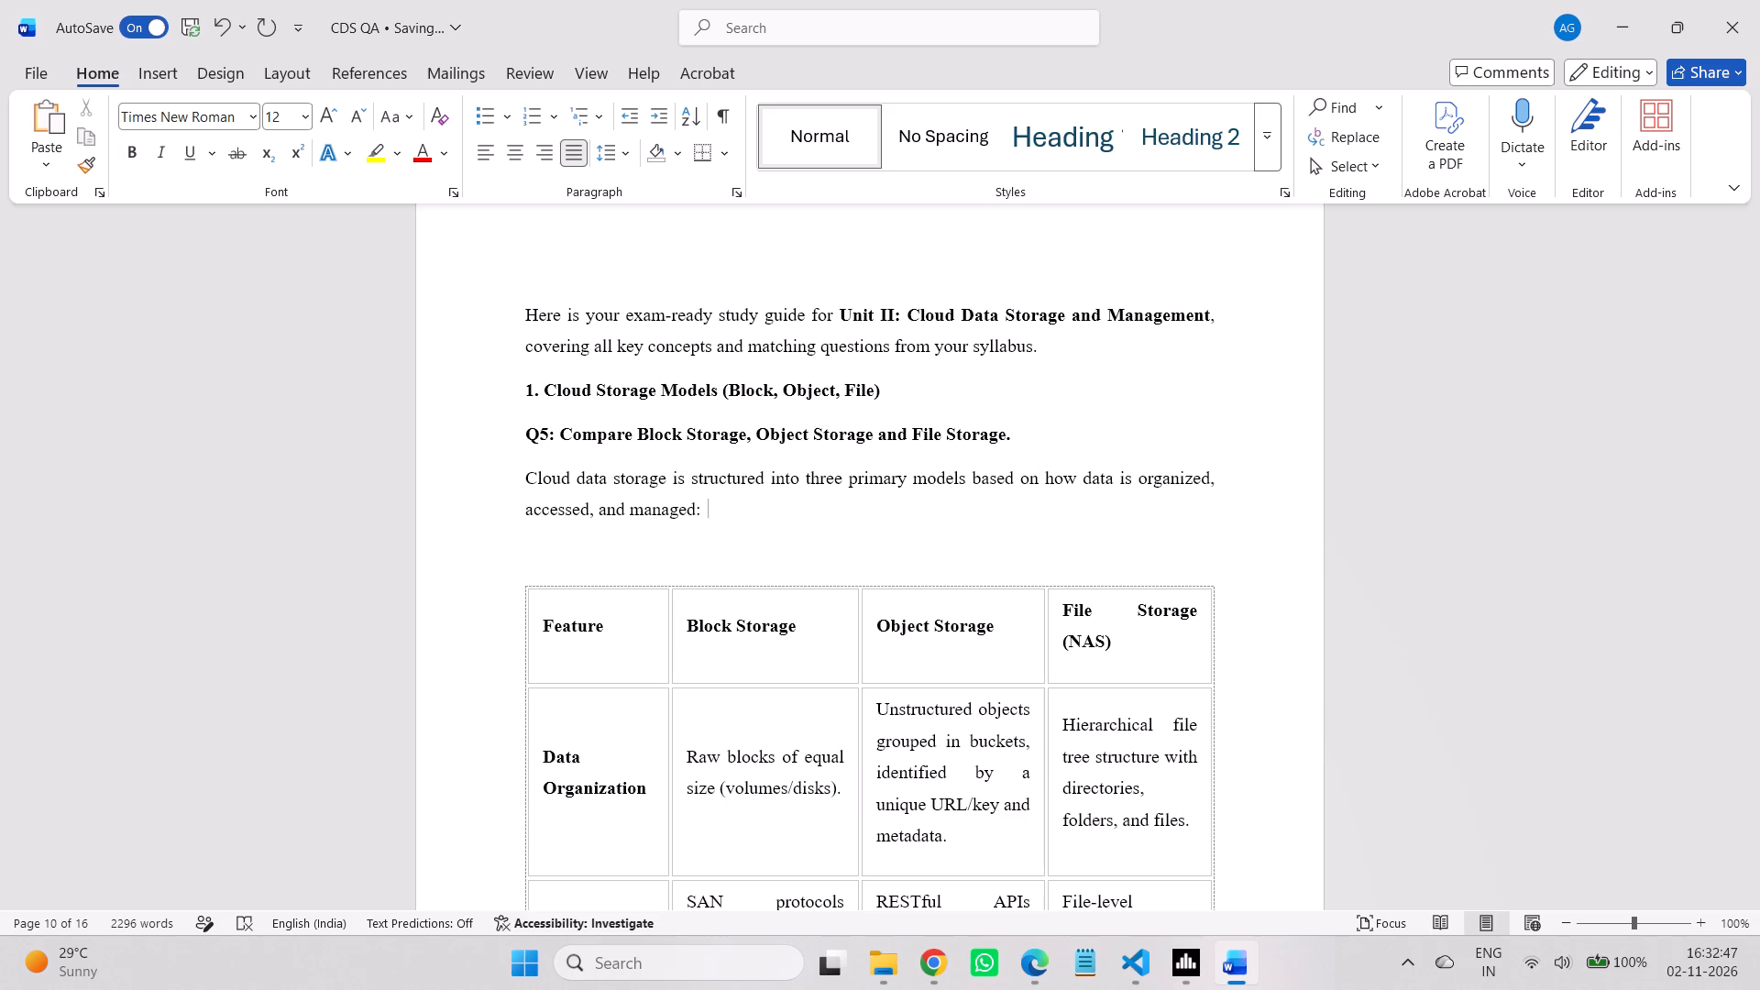
key(Down)
key(BackSpace)
key(Down)
key(Down)
key(Down)
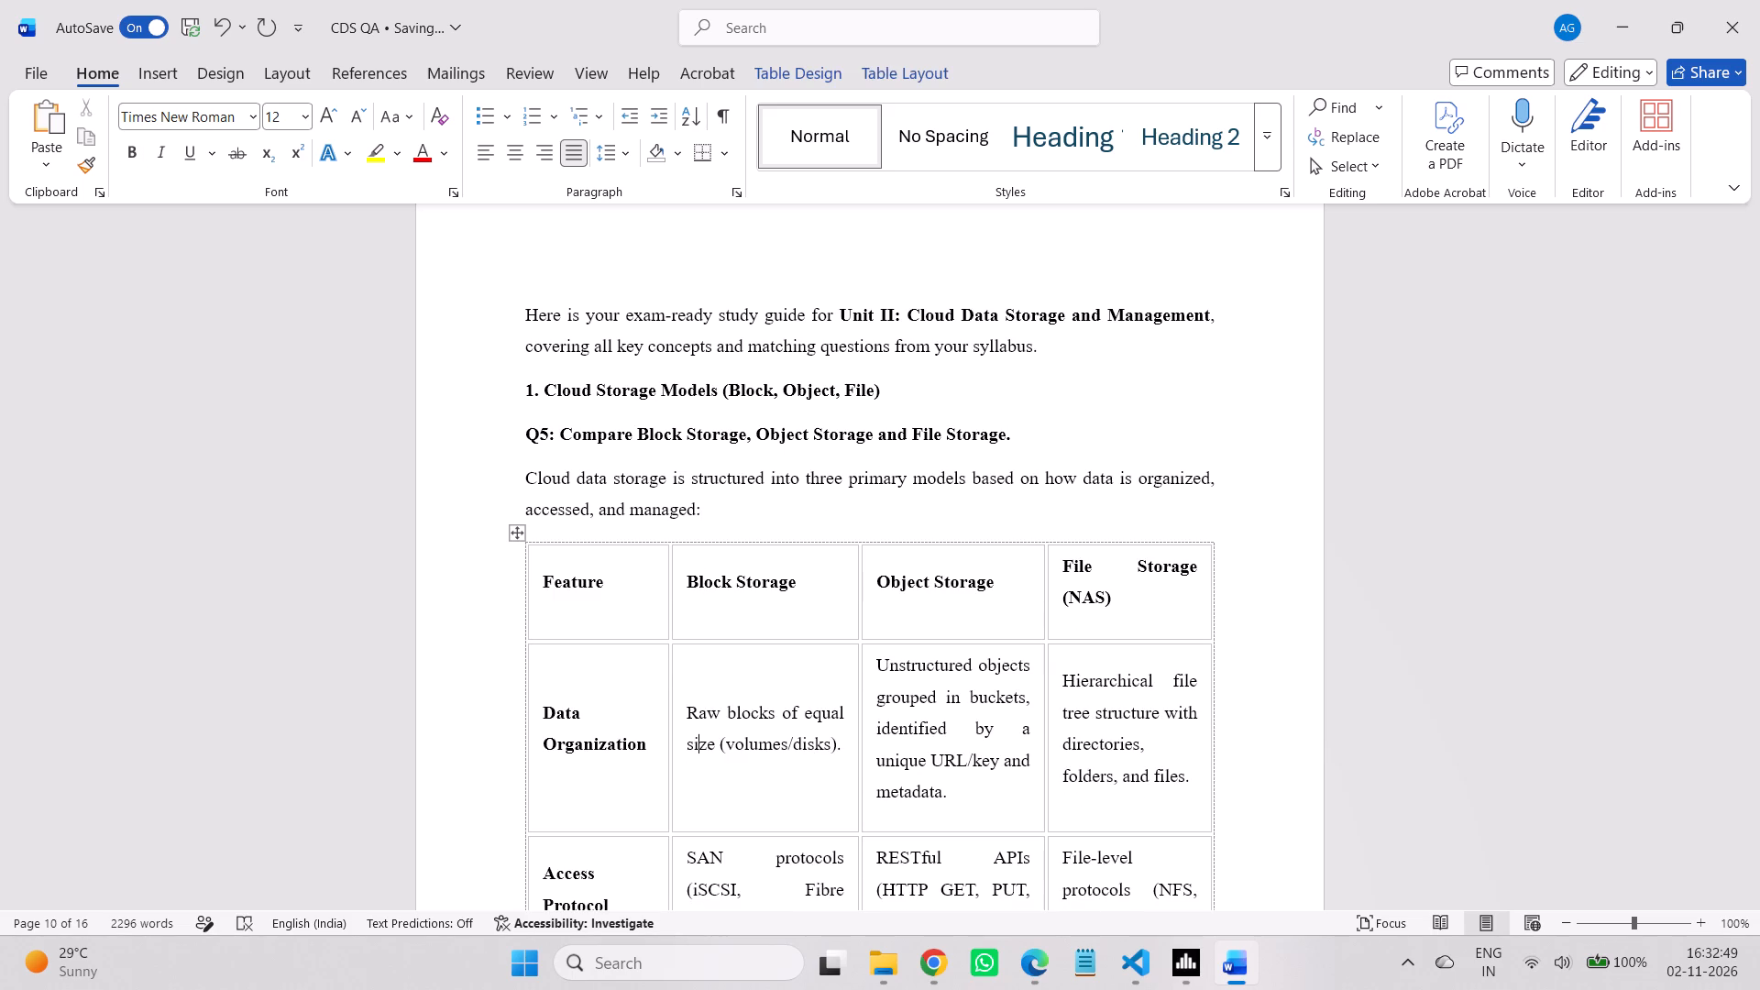
Examine how the storage comparison table runs across the page break, from the Unit II introduction to the Data Partitioning and Sharding section.
scroll(590, 443, up, 1)
click(582, 384)
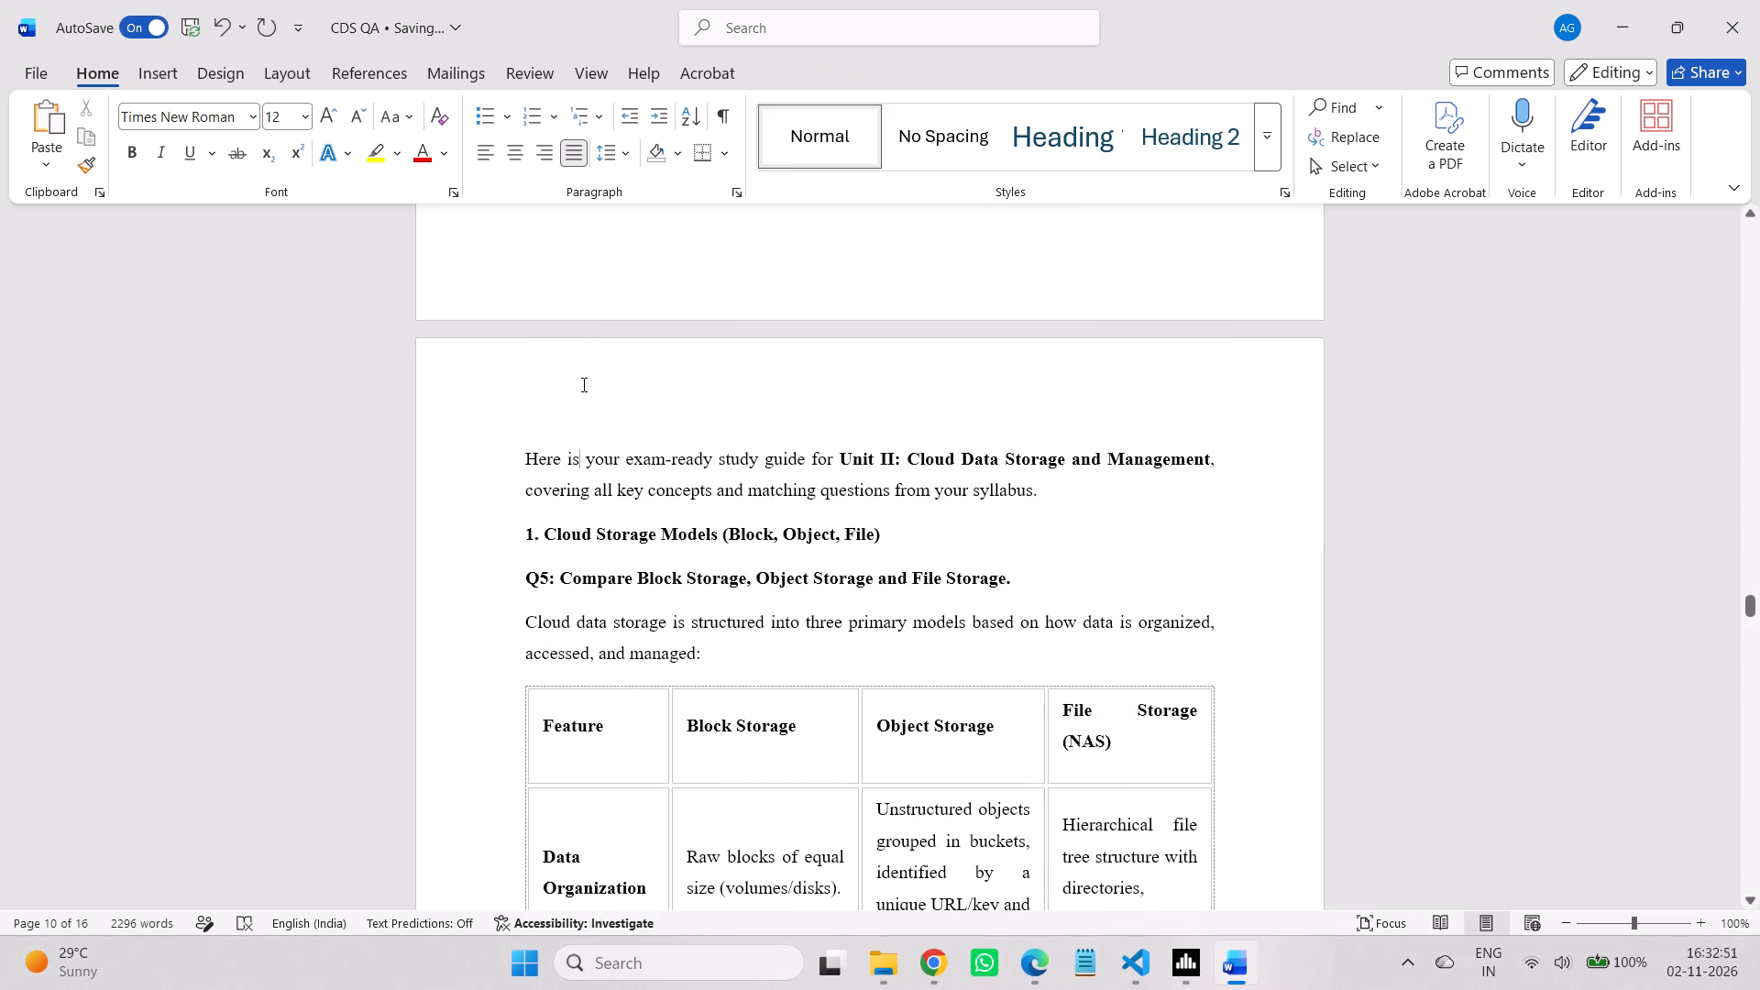
scroll(582, 384, down, 4)
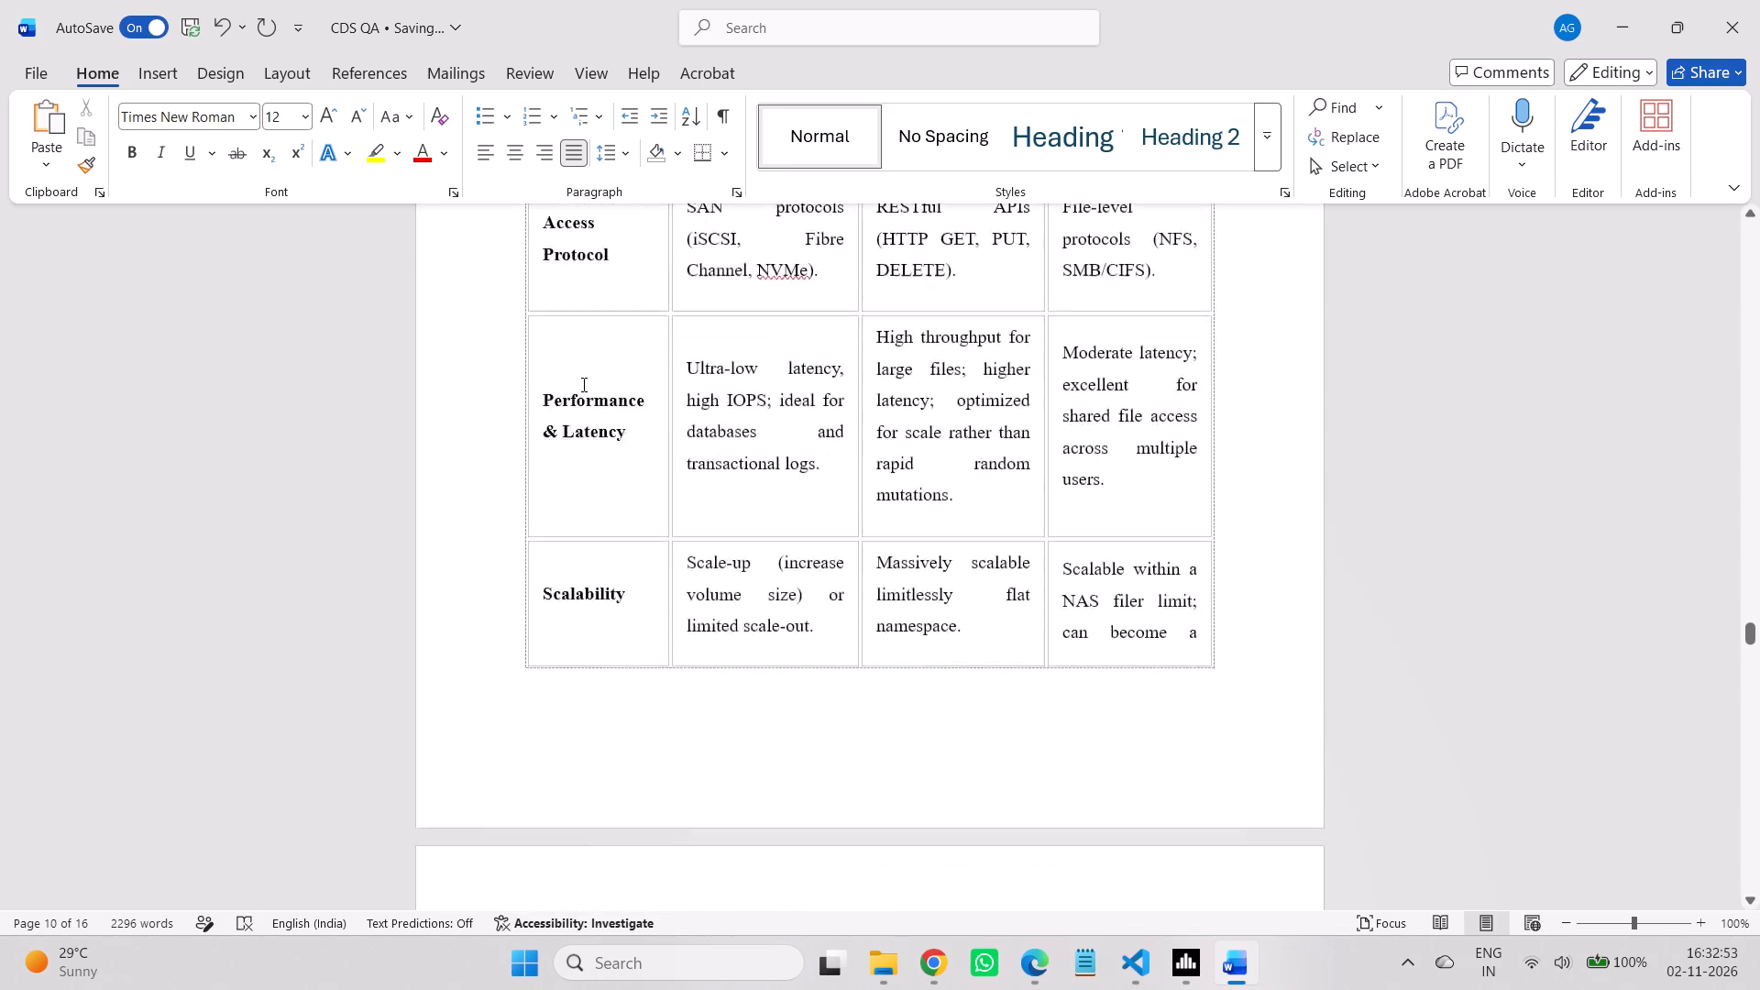
scroll(582, 384, down, 3)
click(598, 415)
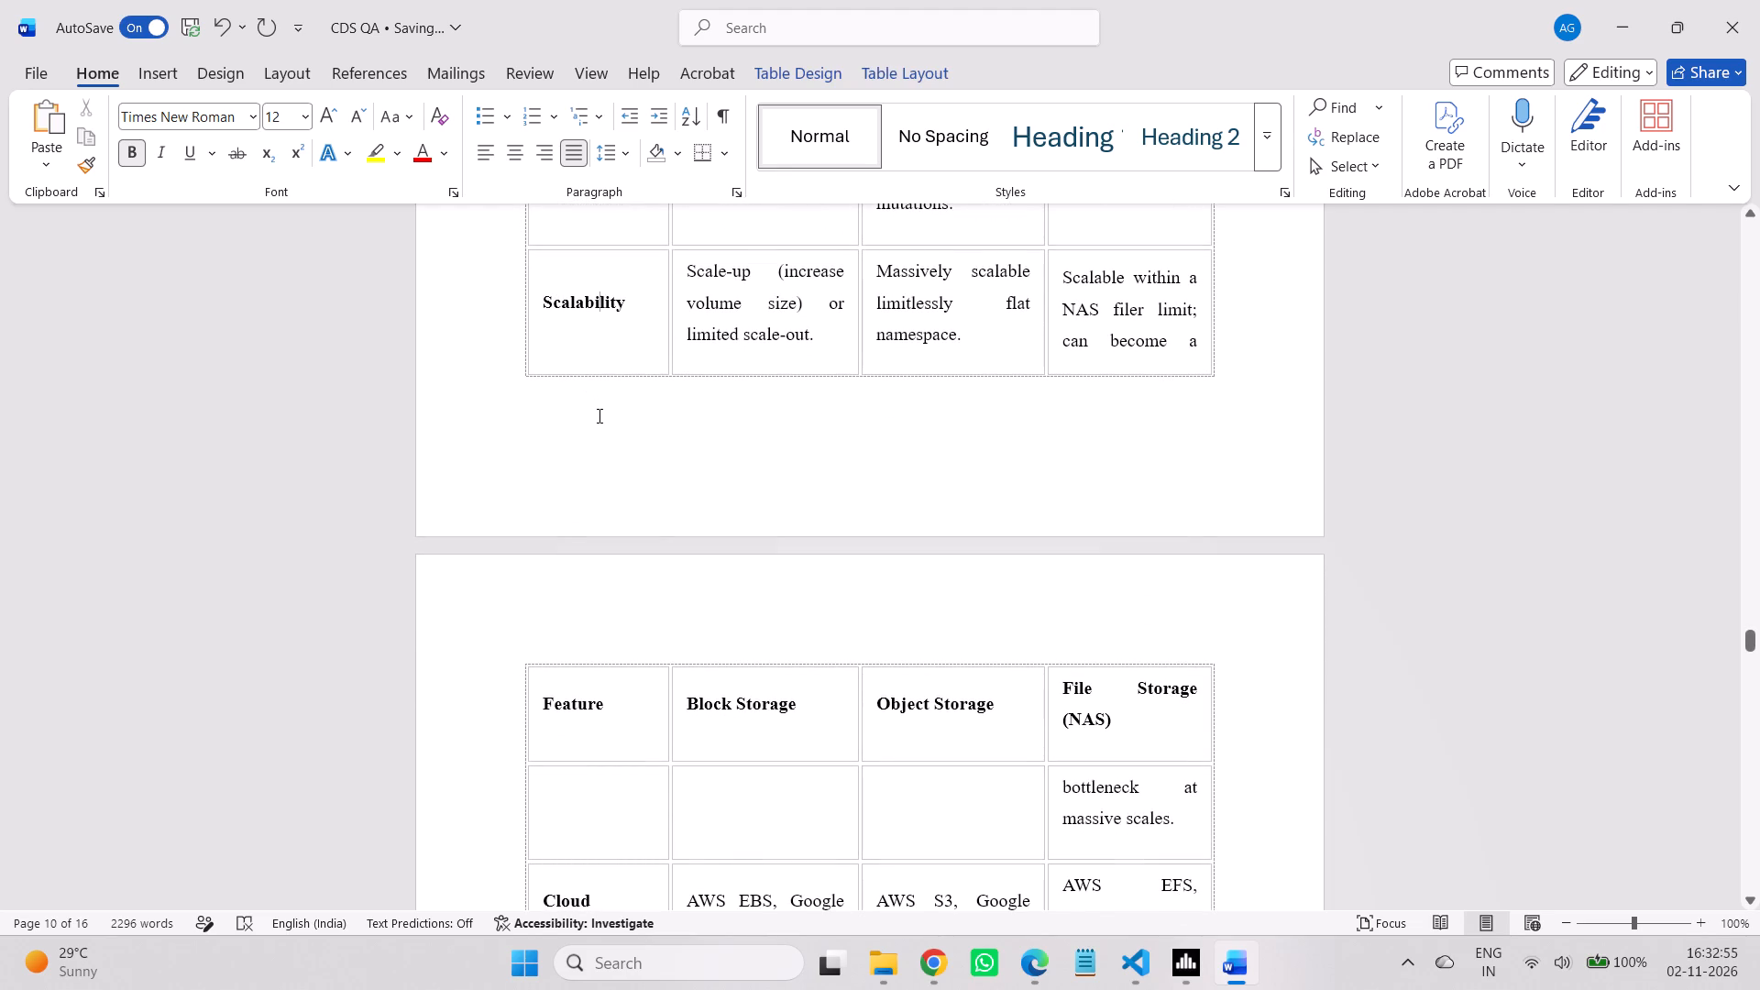
scroll(598, 415, down, 2)
scroll(598, 415, up, 1)
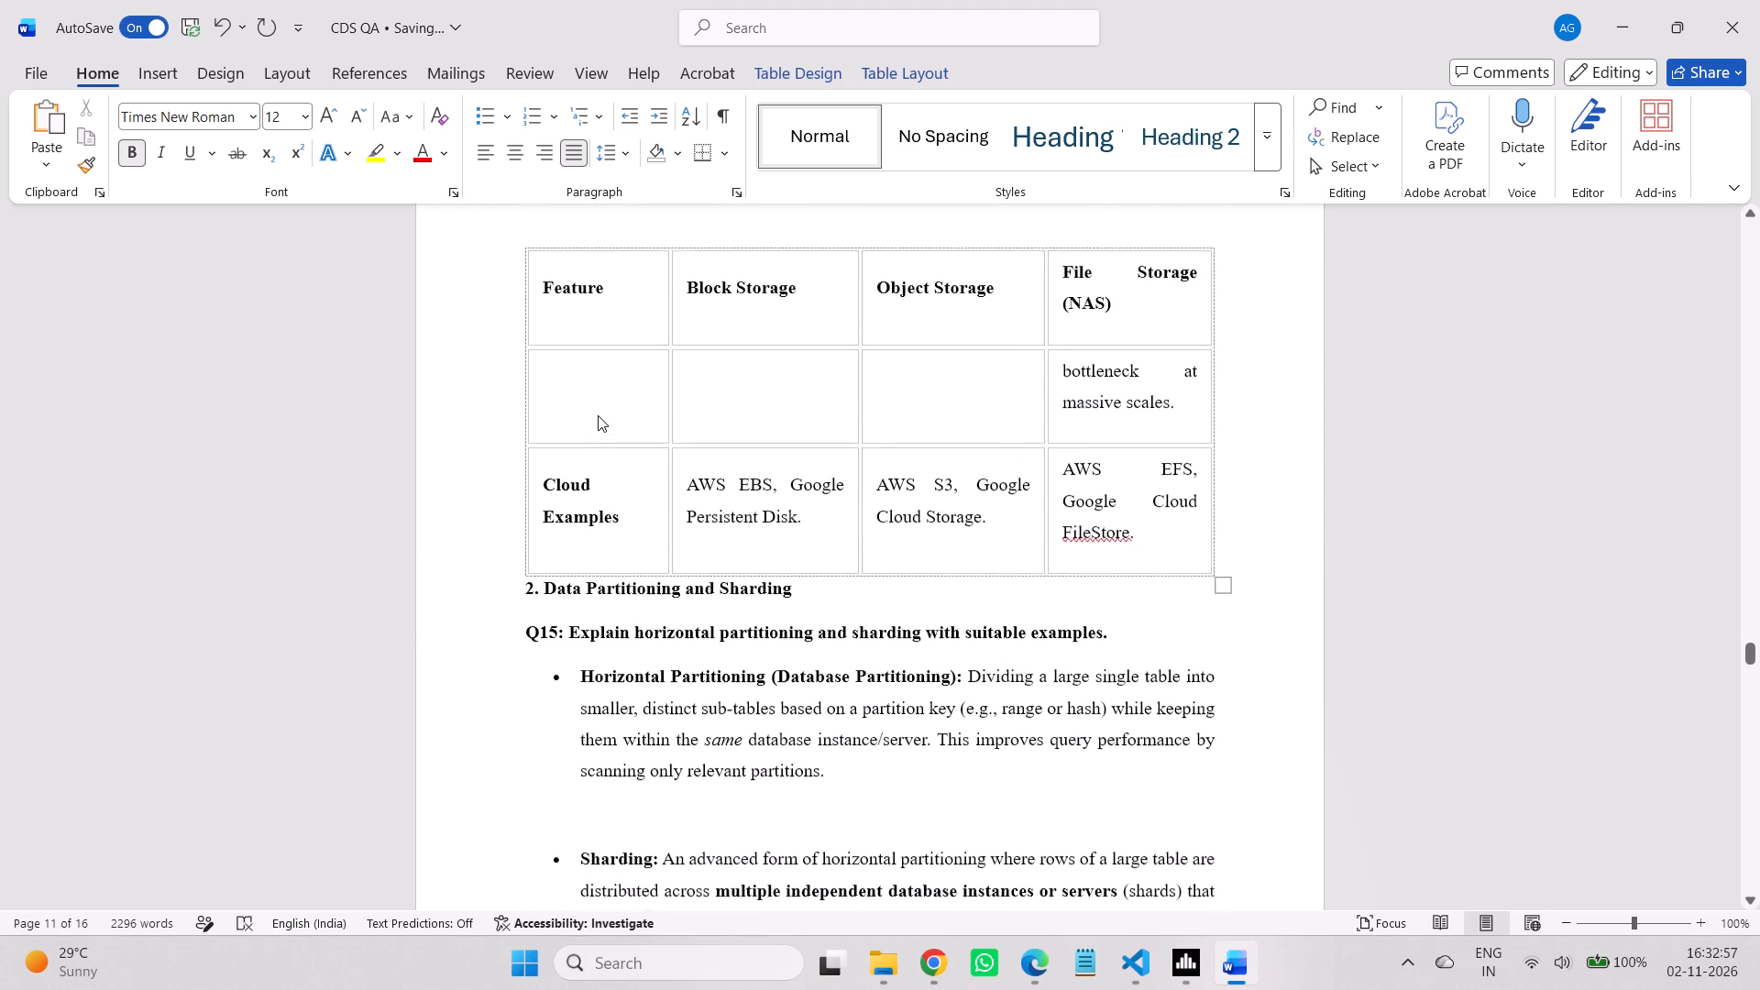
scroll(598, 415, up, 1)
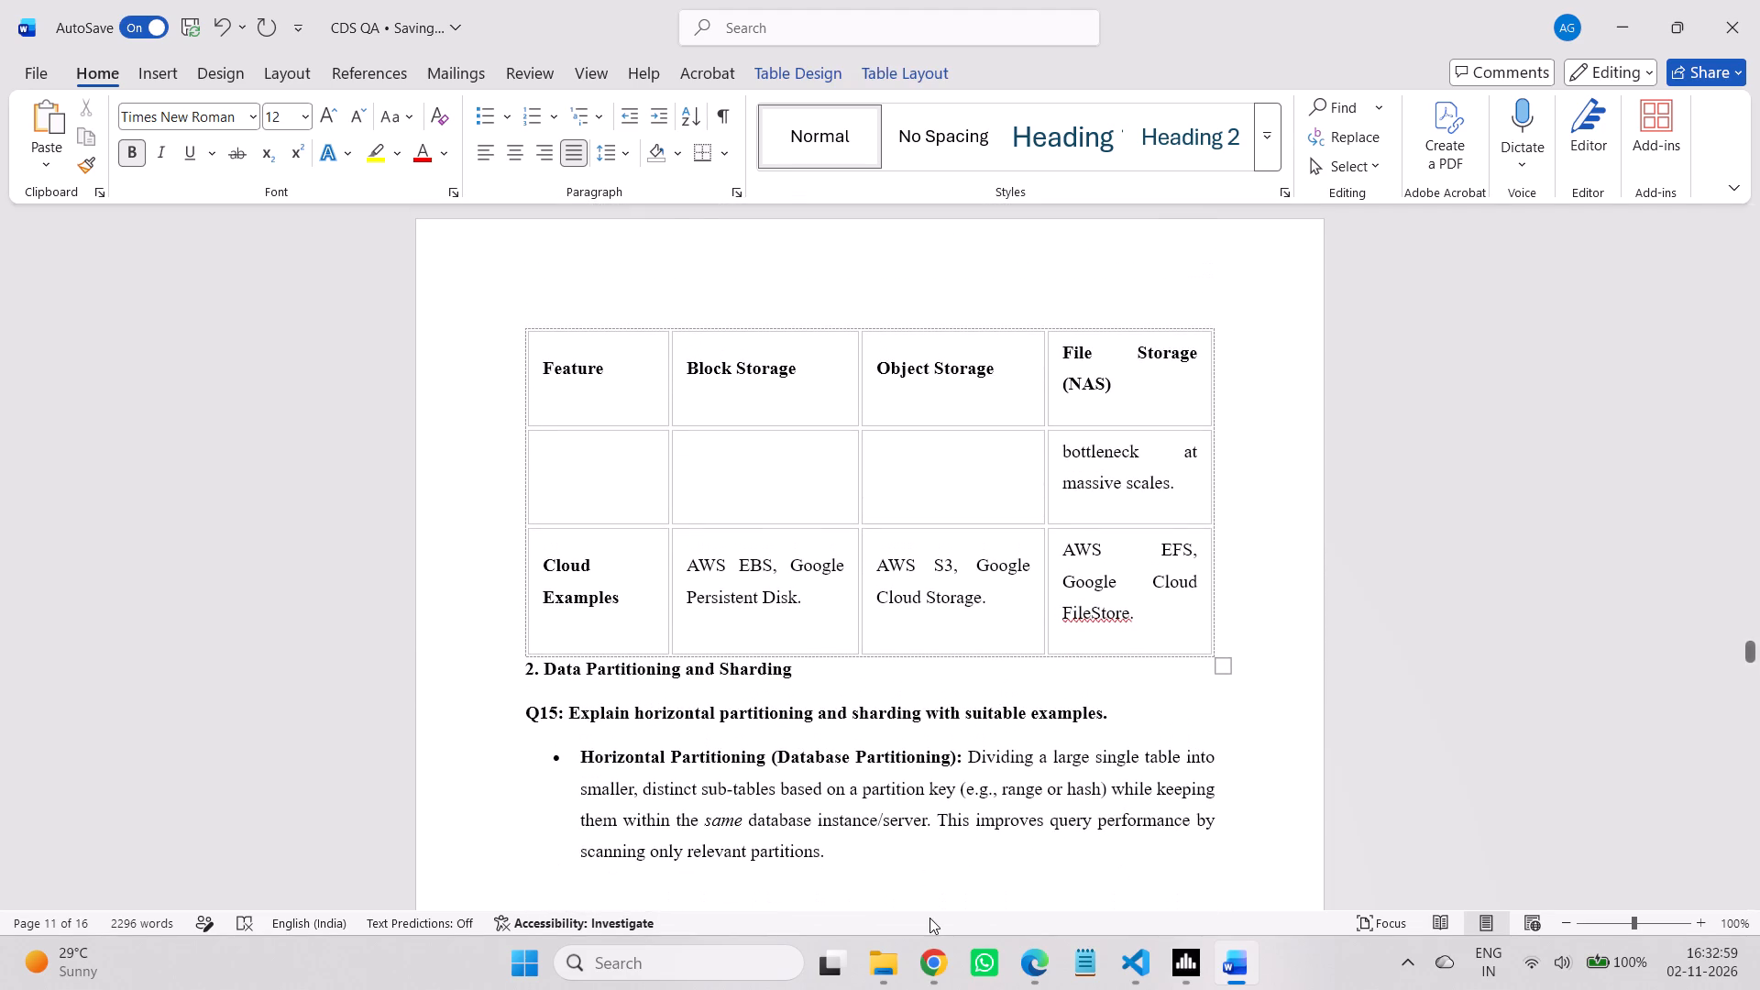
scroll(913, 594, up, 2)
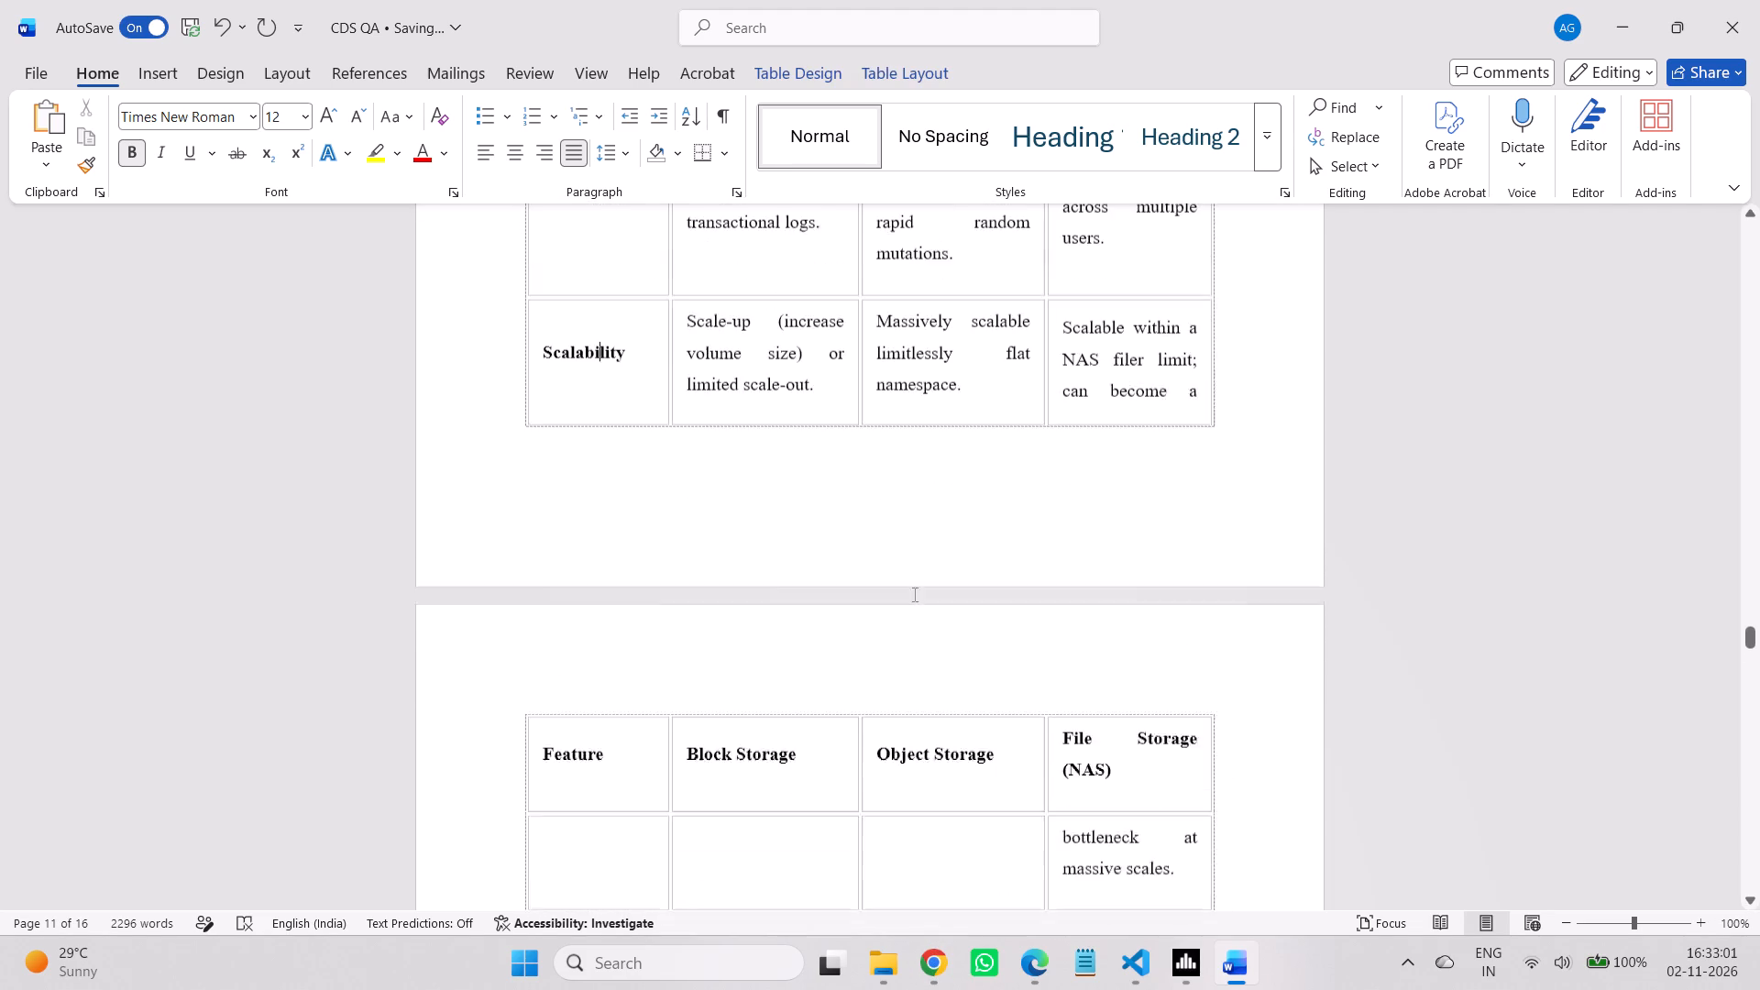
scroll(913, 594, up, 3)
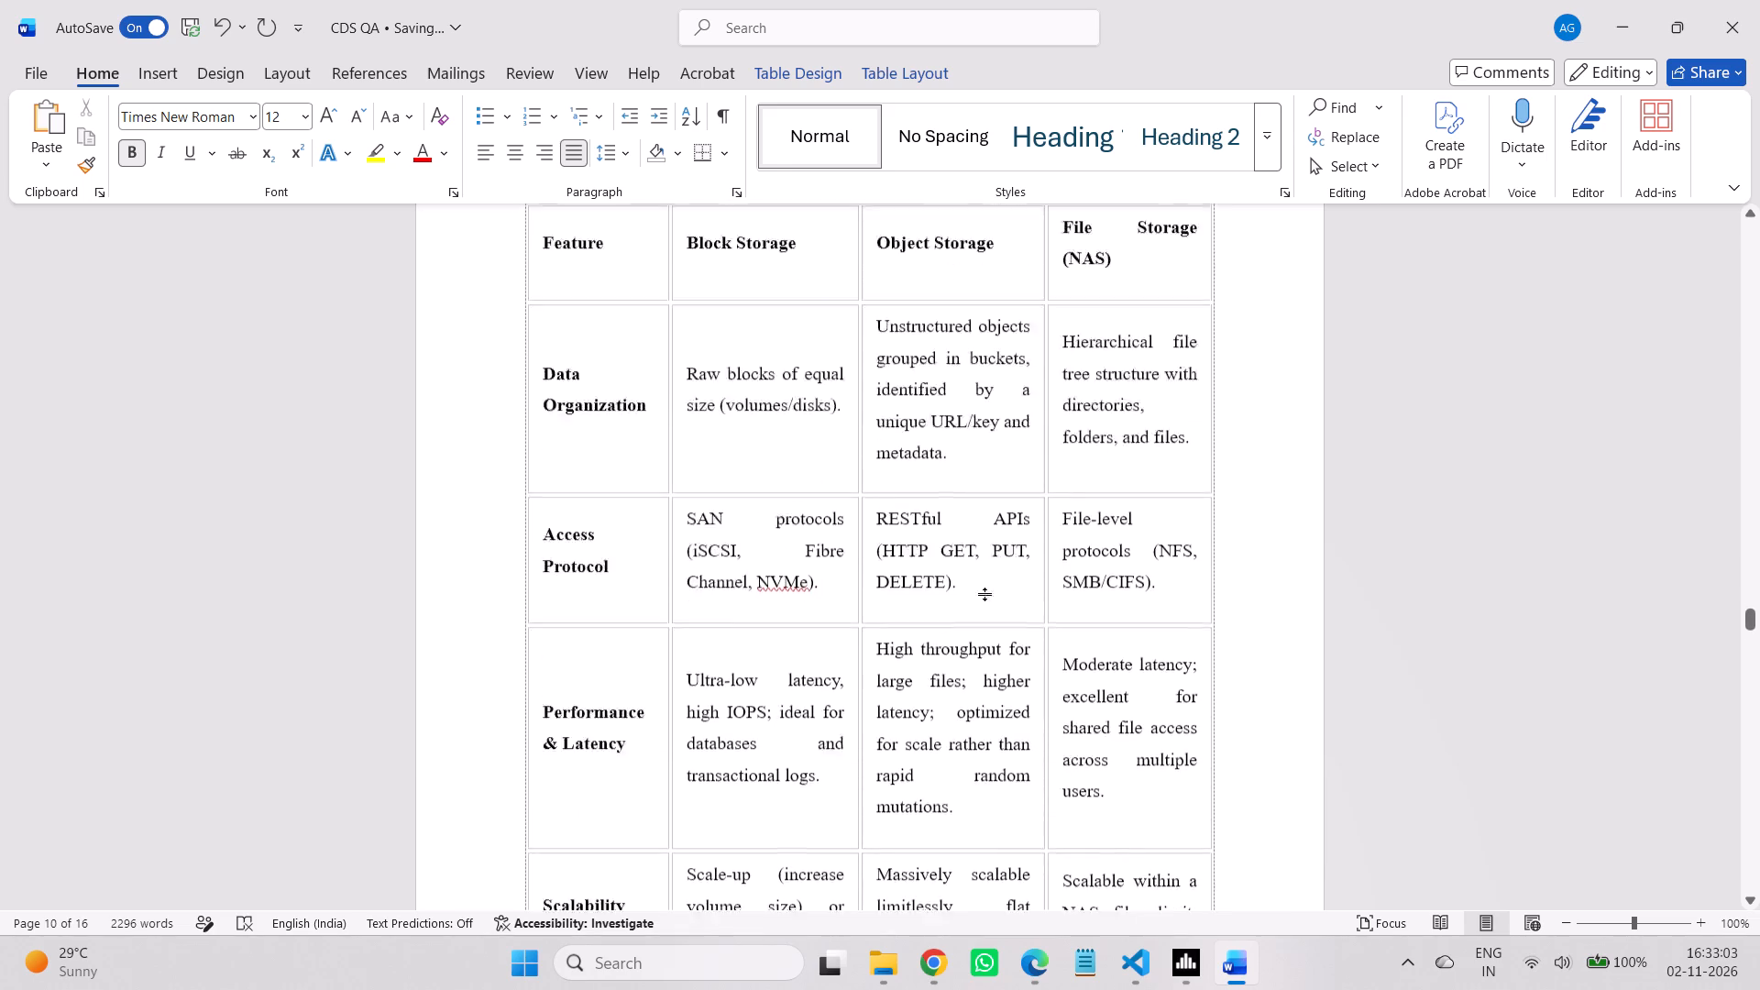
scroll(984, 594, up, 1)
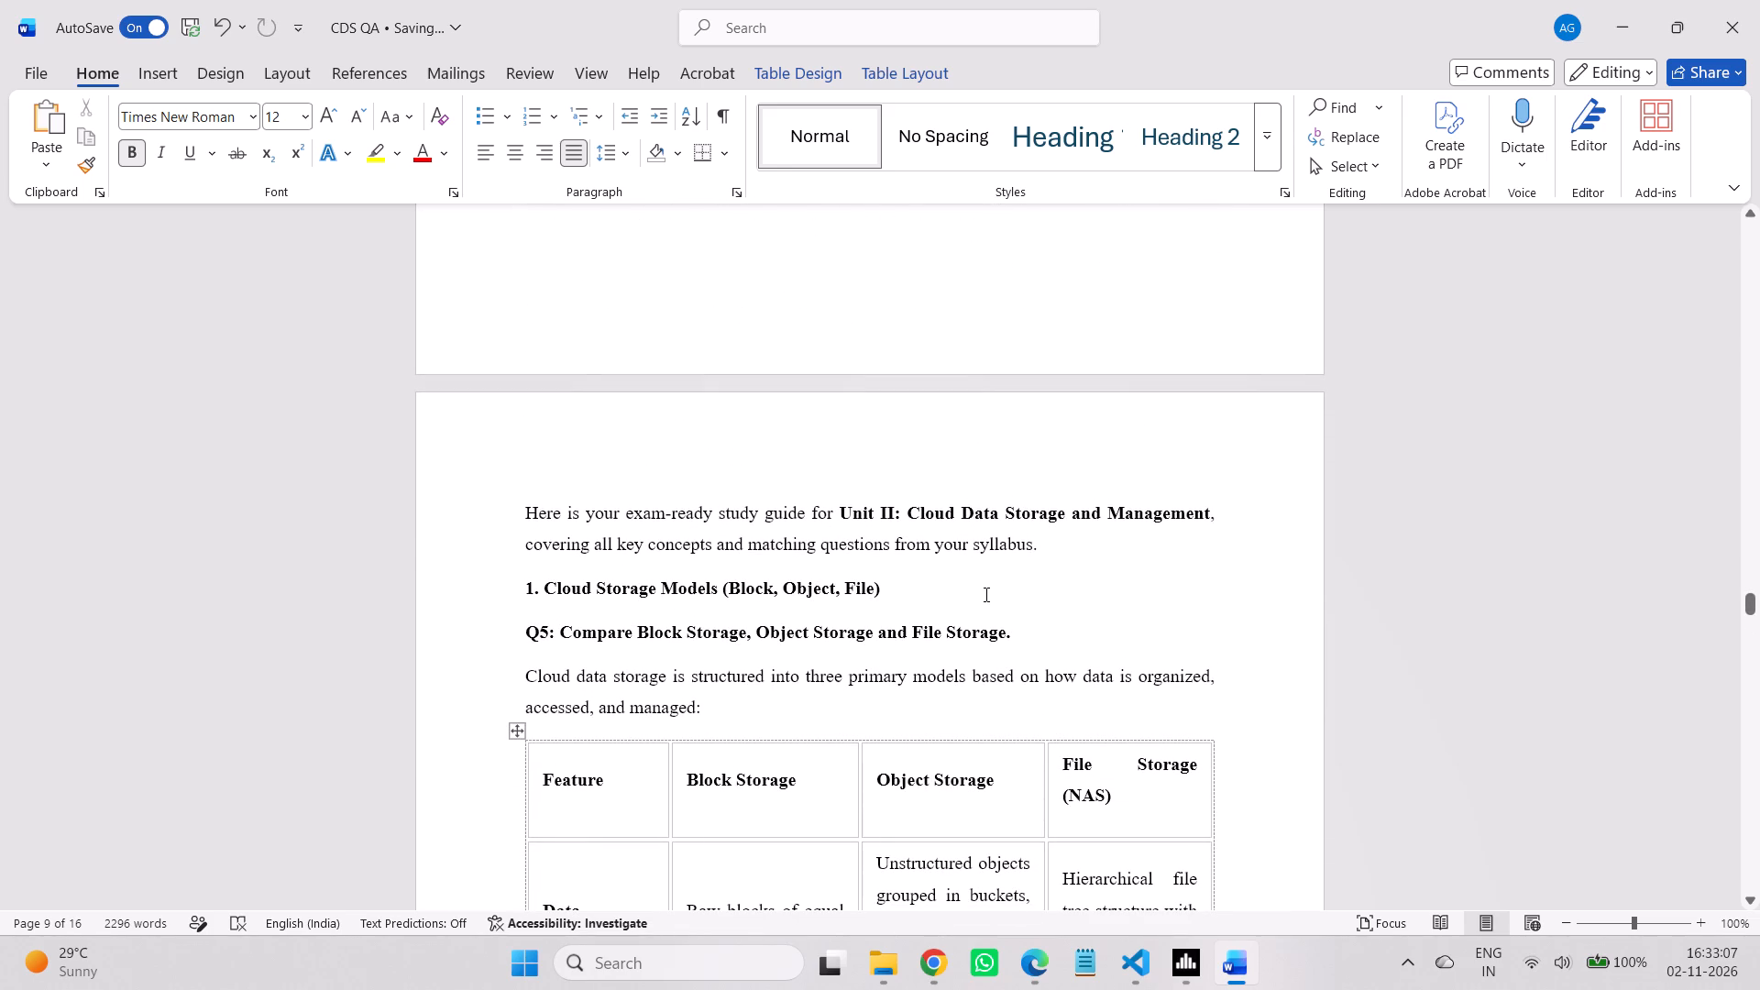
Delete the empty paragraph at the end of the page before the Unit II introduction.
scroll(984, 594, up, 1)
click(615, 369)
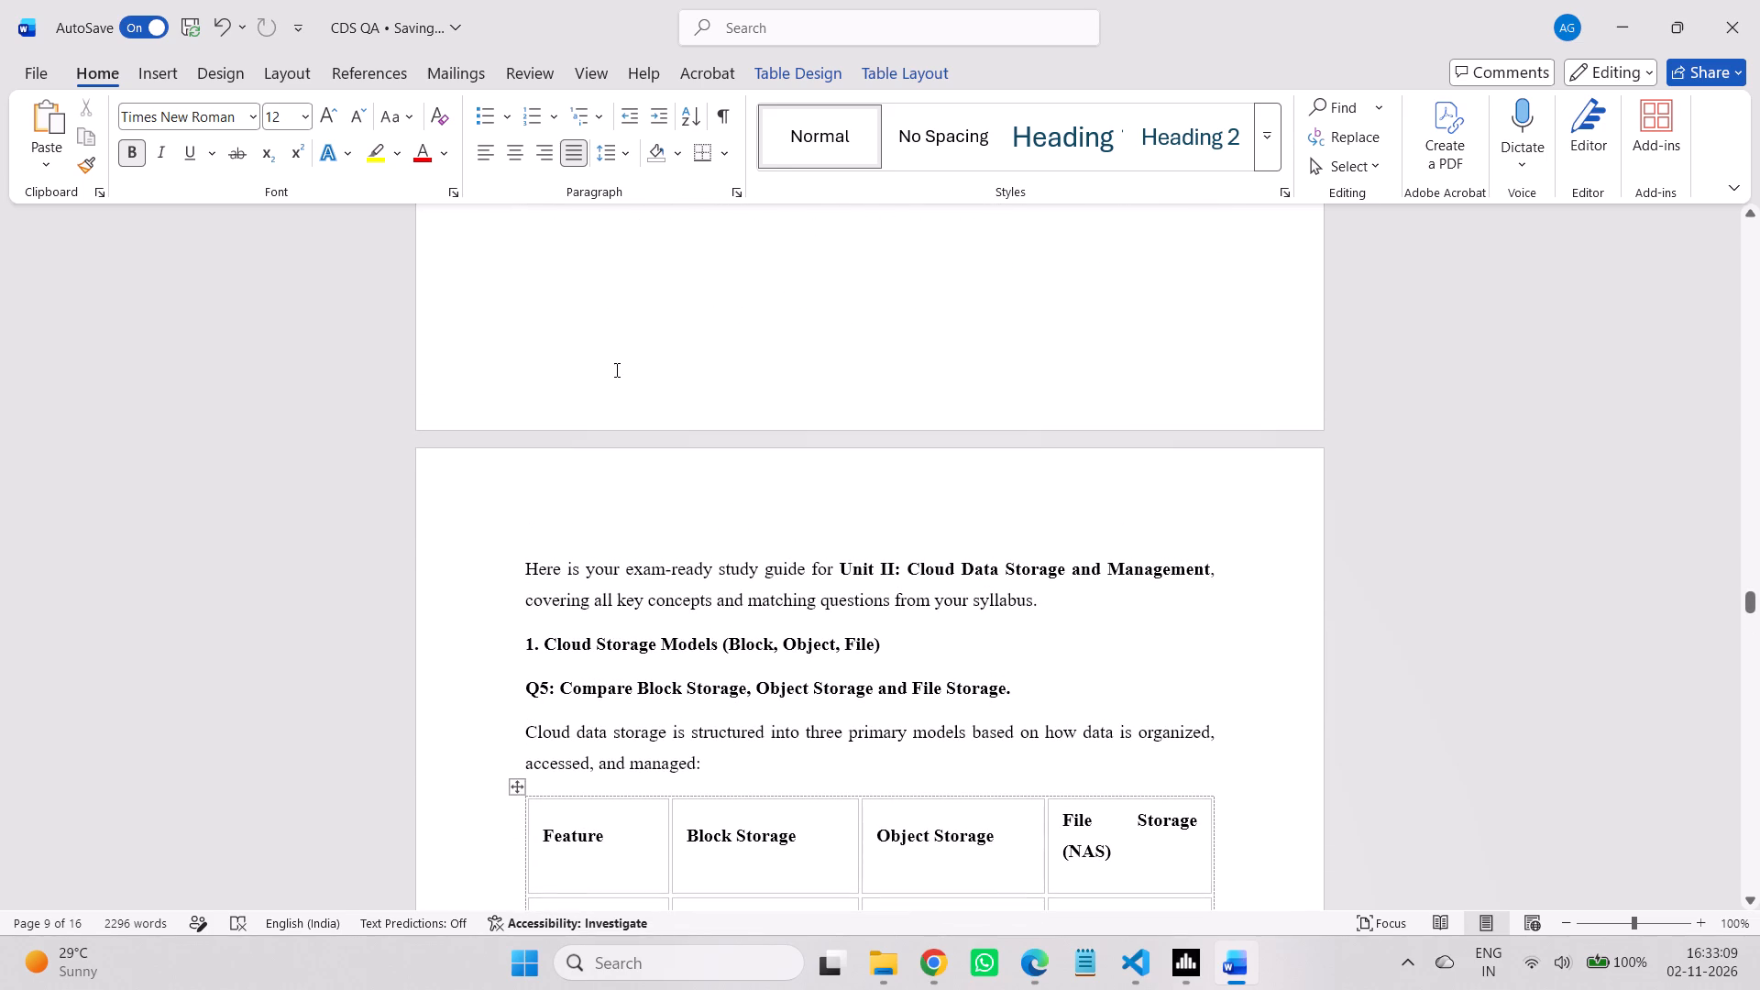
key(BackSpace)
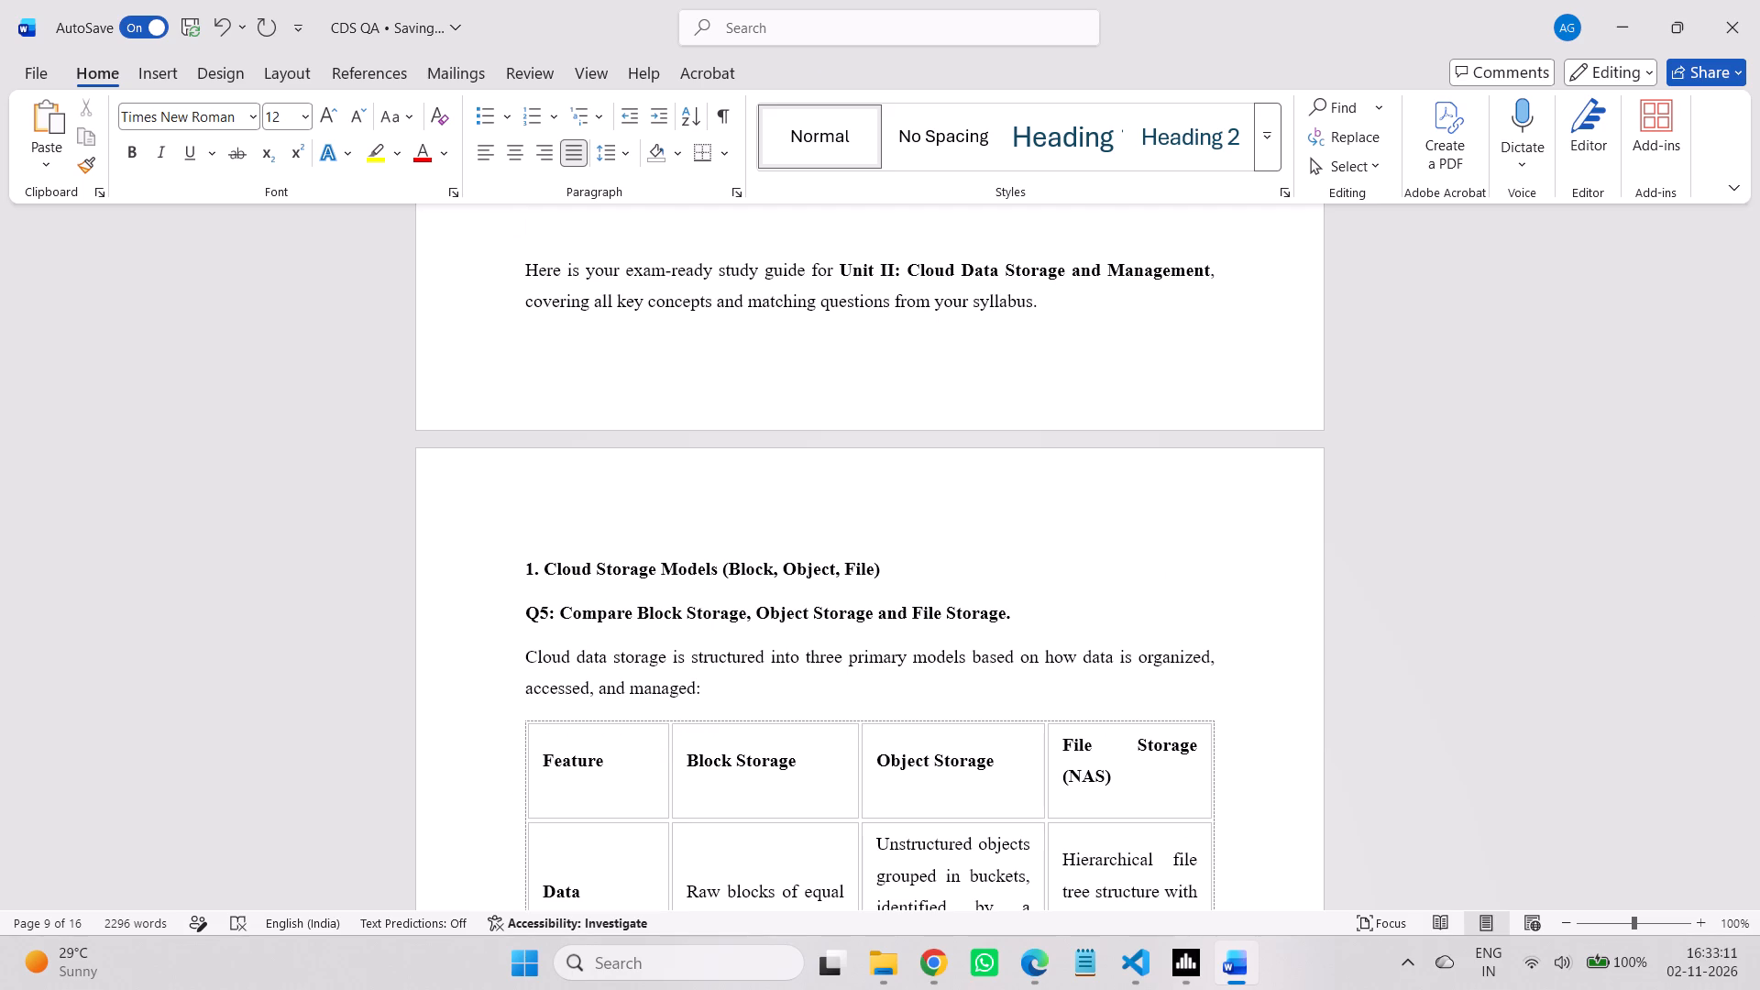
Under Q15, delete the blank lines between the Horizontal Partitioning and Sharding bullets and above the "Example:" line.
scroll(731, 647, down, 3)
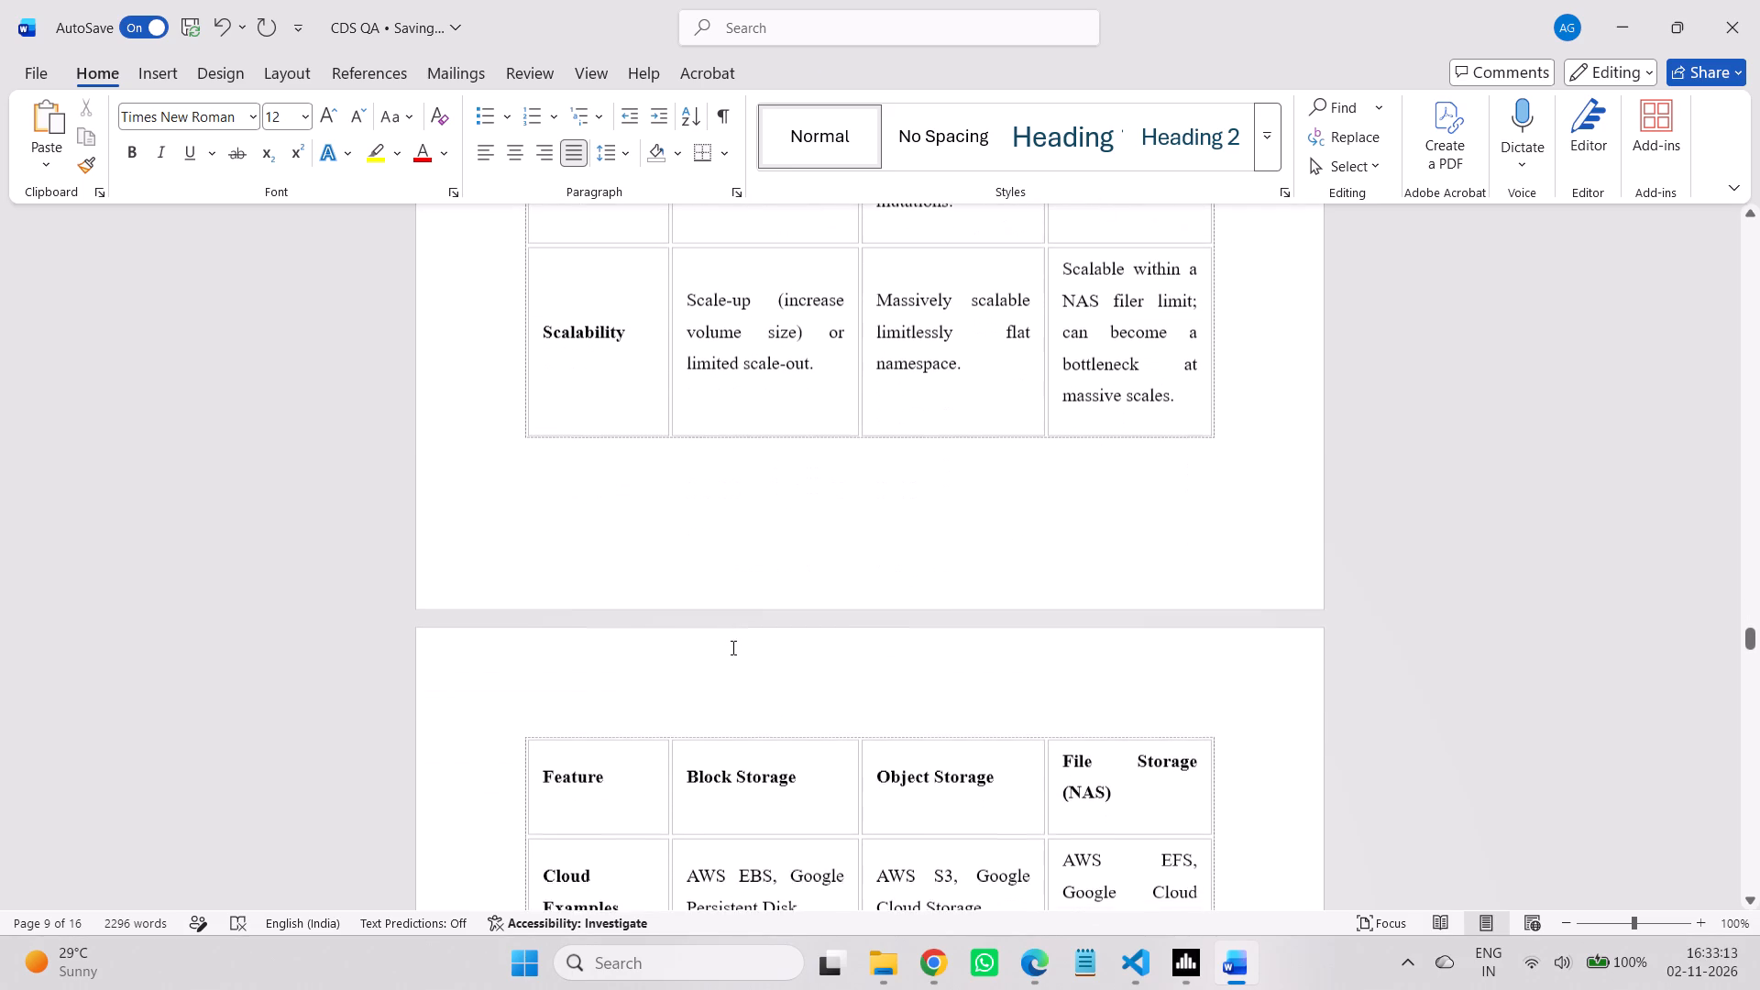
scroll(731, 647, down, 4)
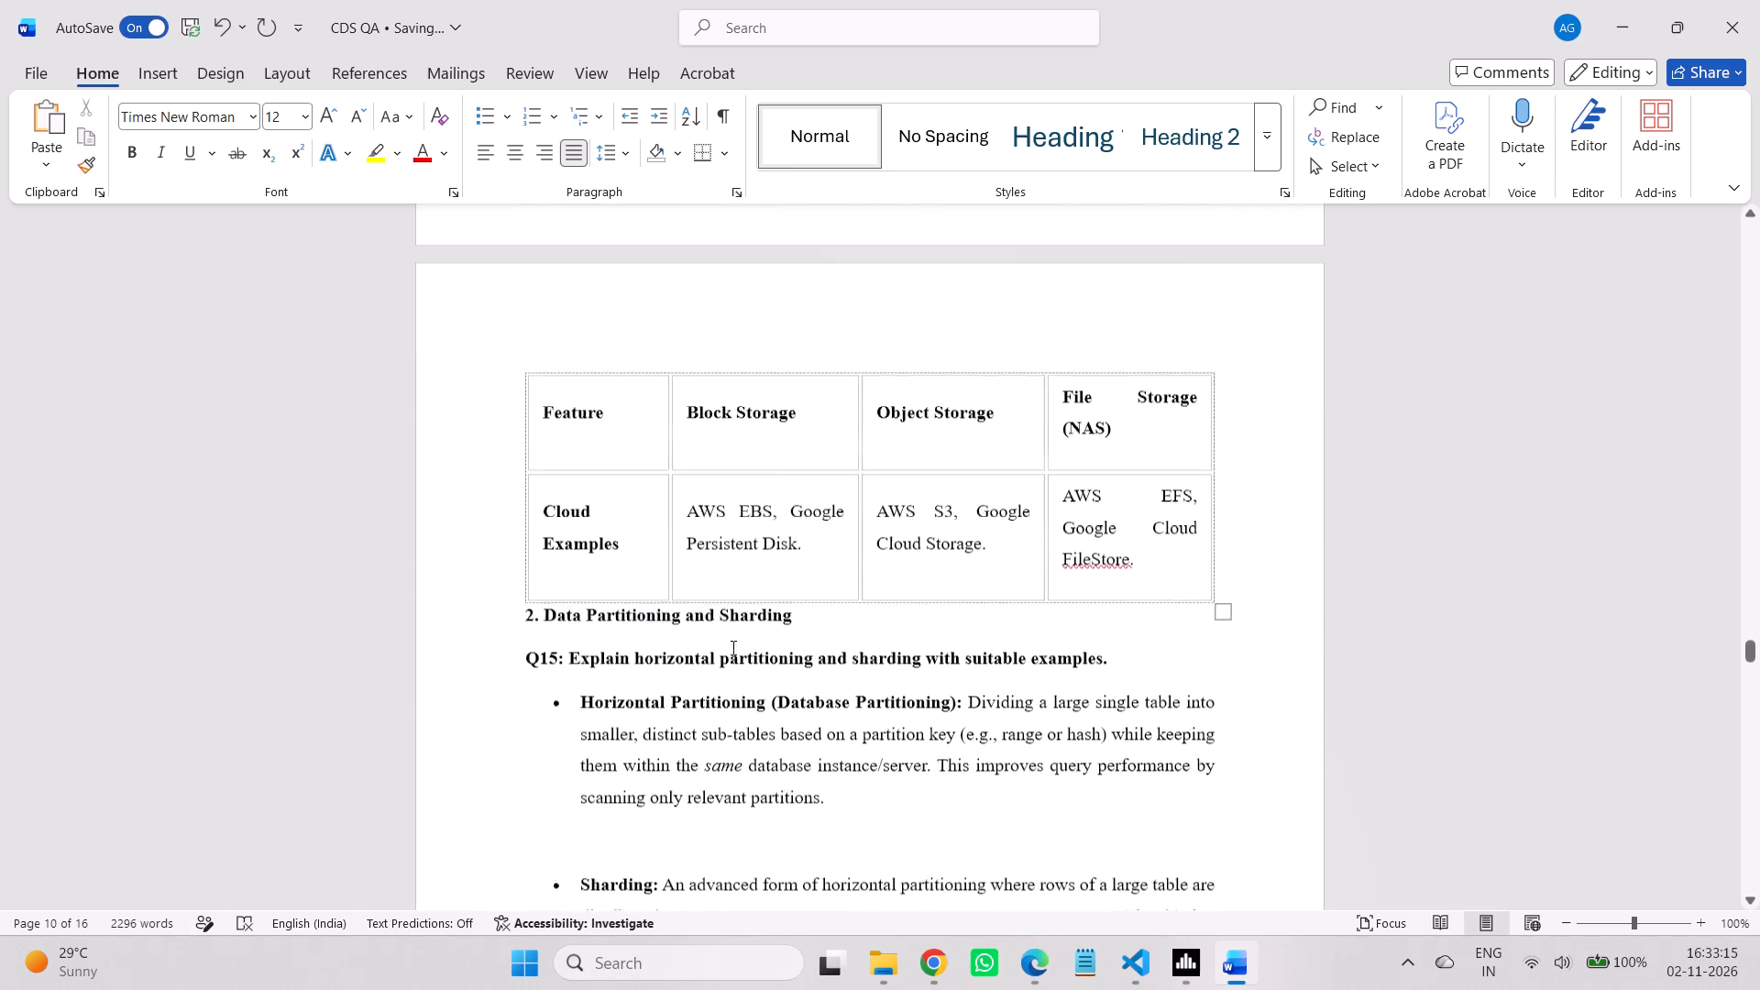
scroll(731, 647, down, 2)
click(695, 548)
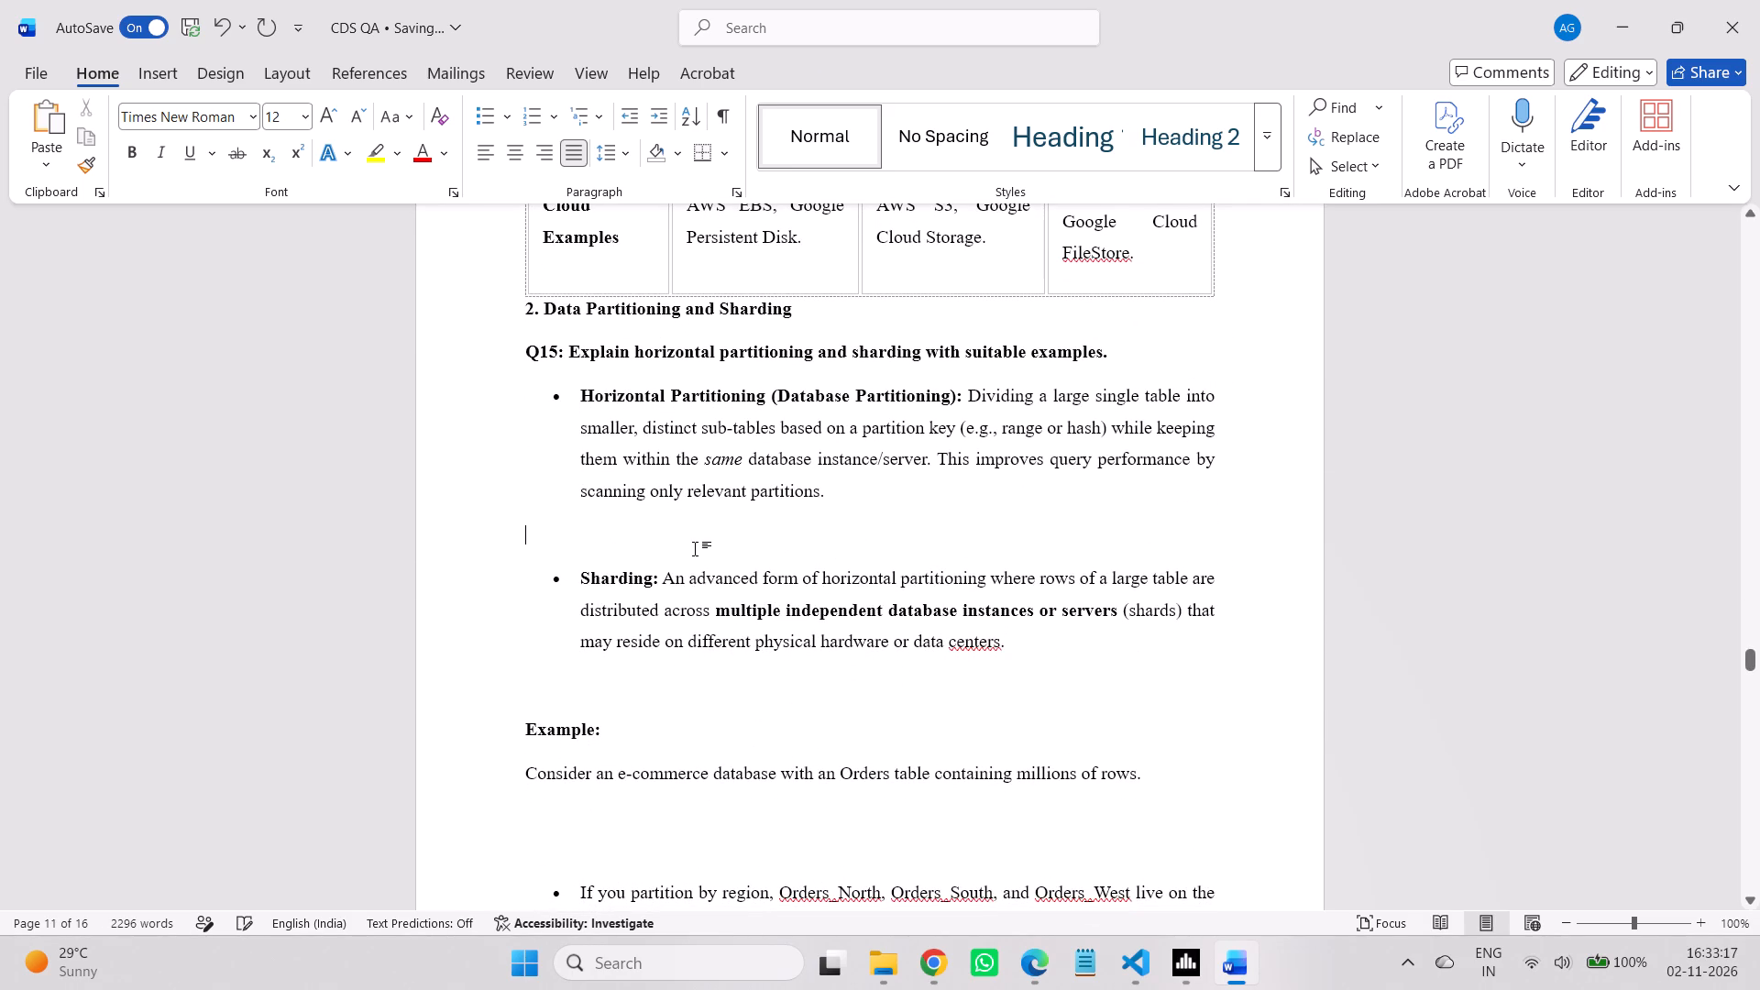
key(BackSpace)
key(Down)
key(Down)
key(Down)
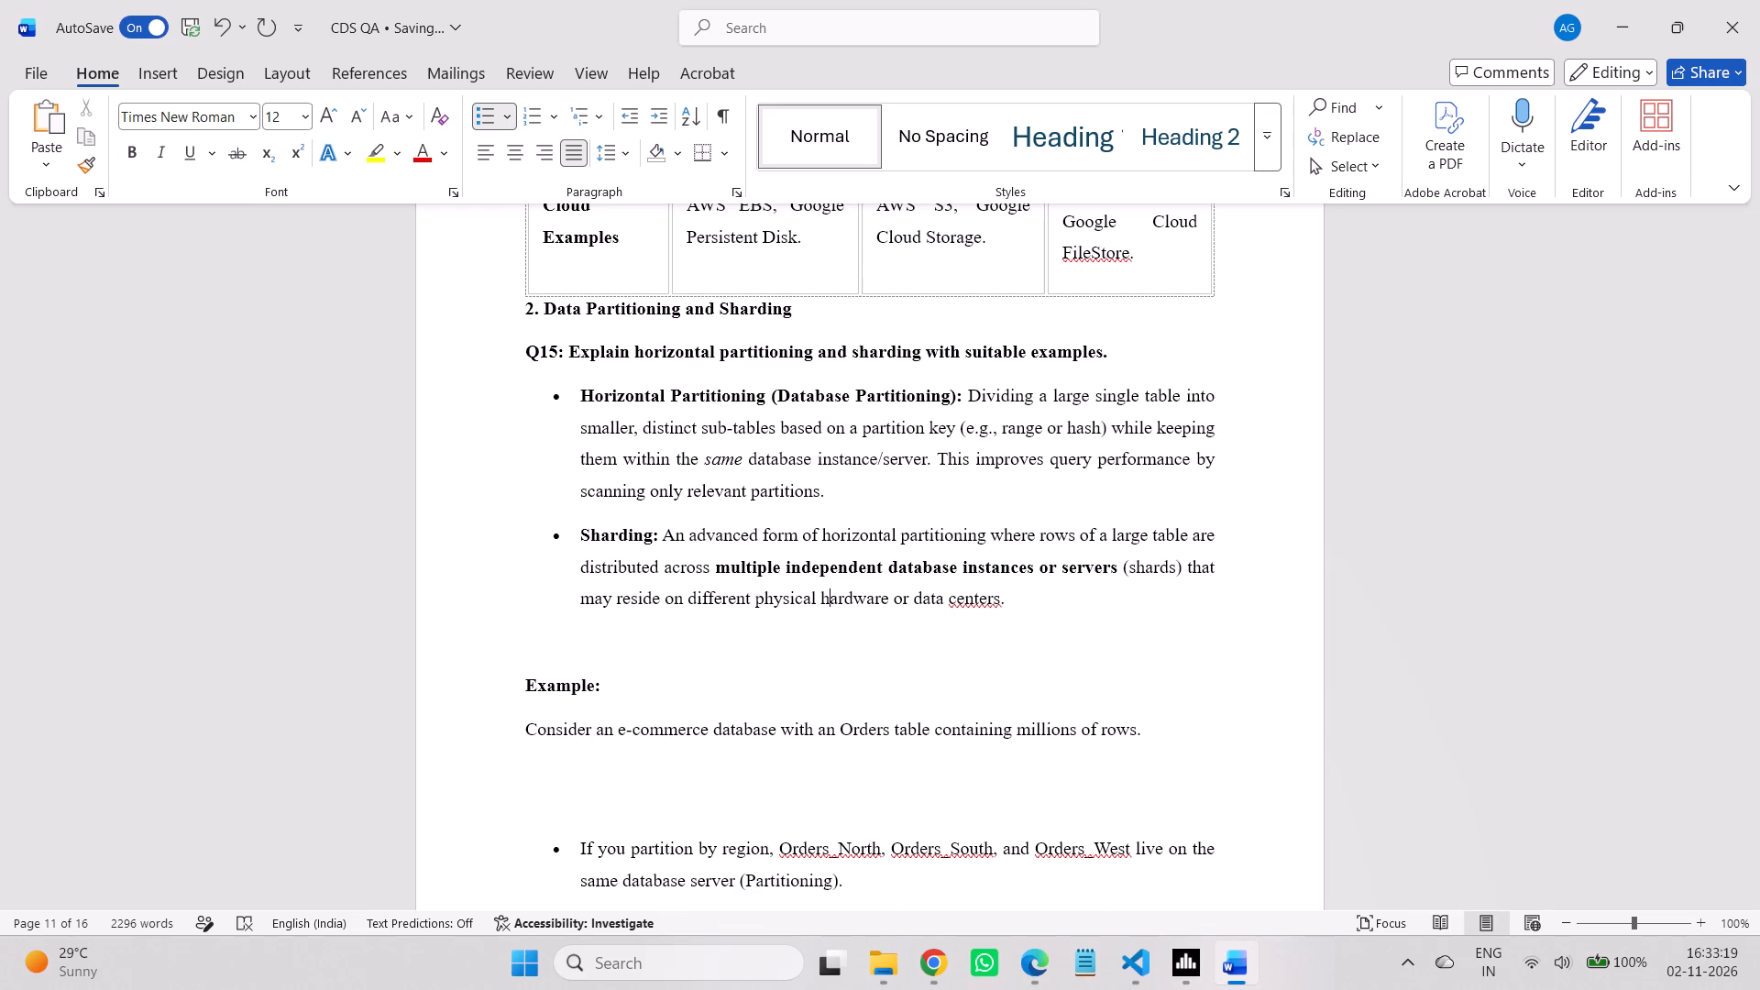
key(Down)
key(BackSpace)
Delete the blank lines after the e-commerce Orders table sentence and between the two example bullets.
key(Down)
key(Down)
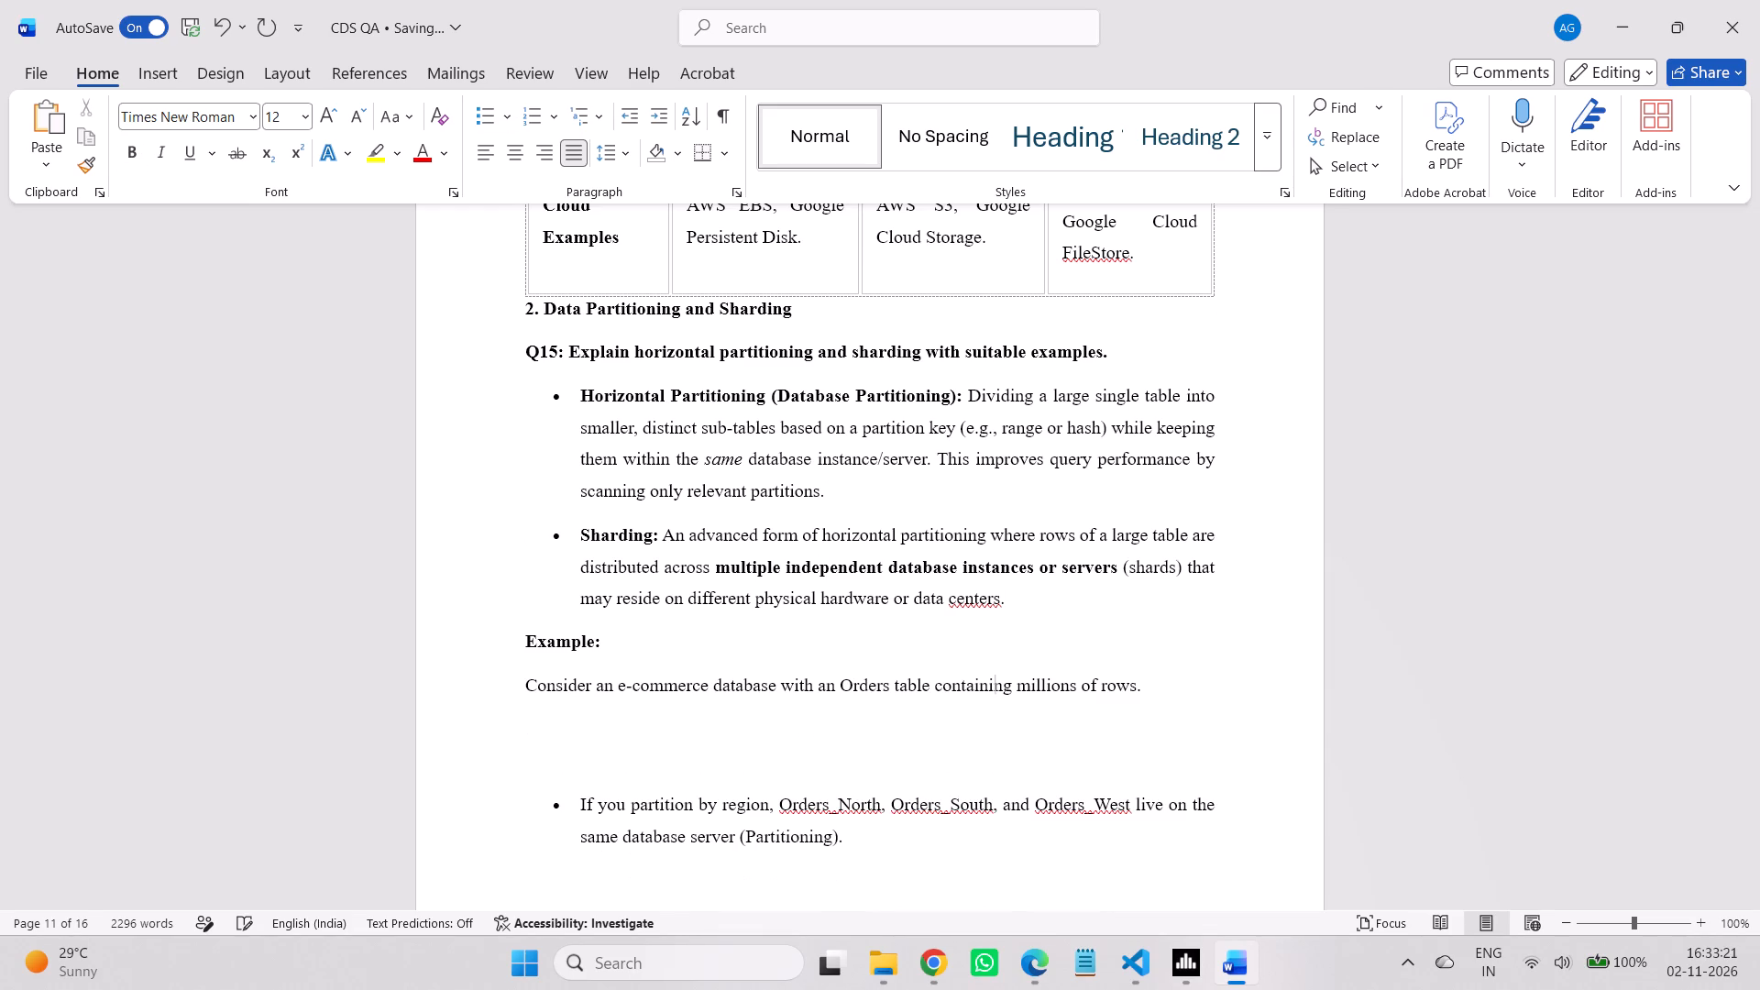
key(Down)
key(BackSpace)
key(Down)
key(Down)
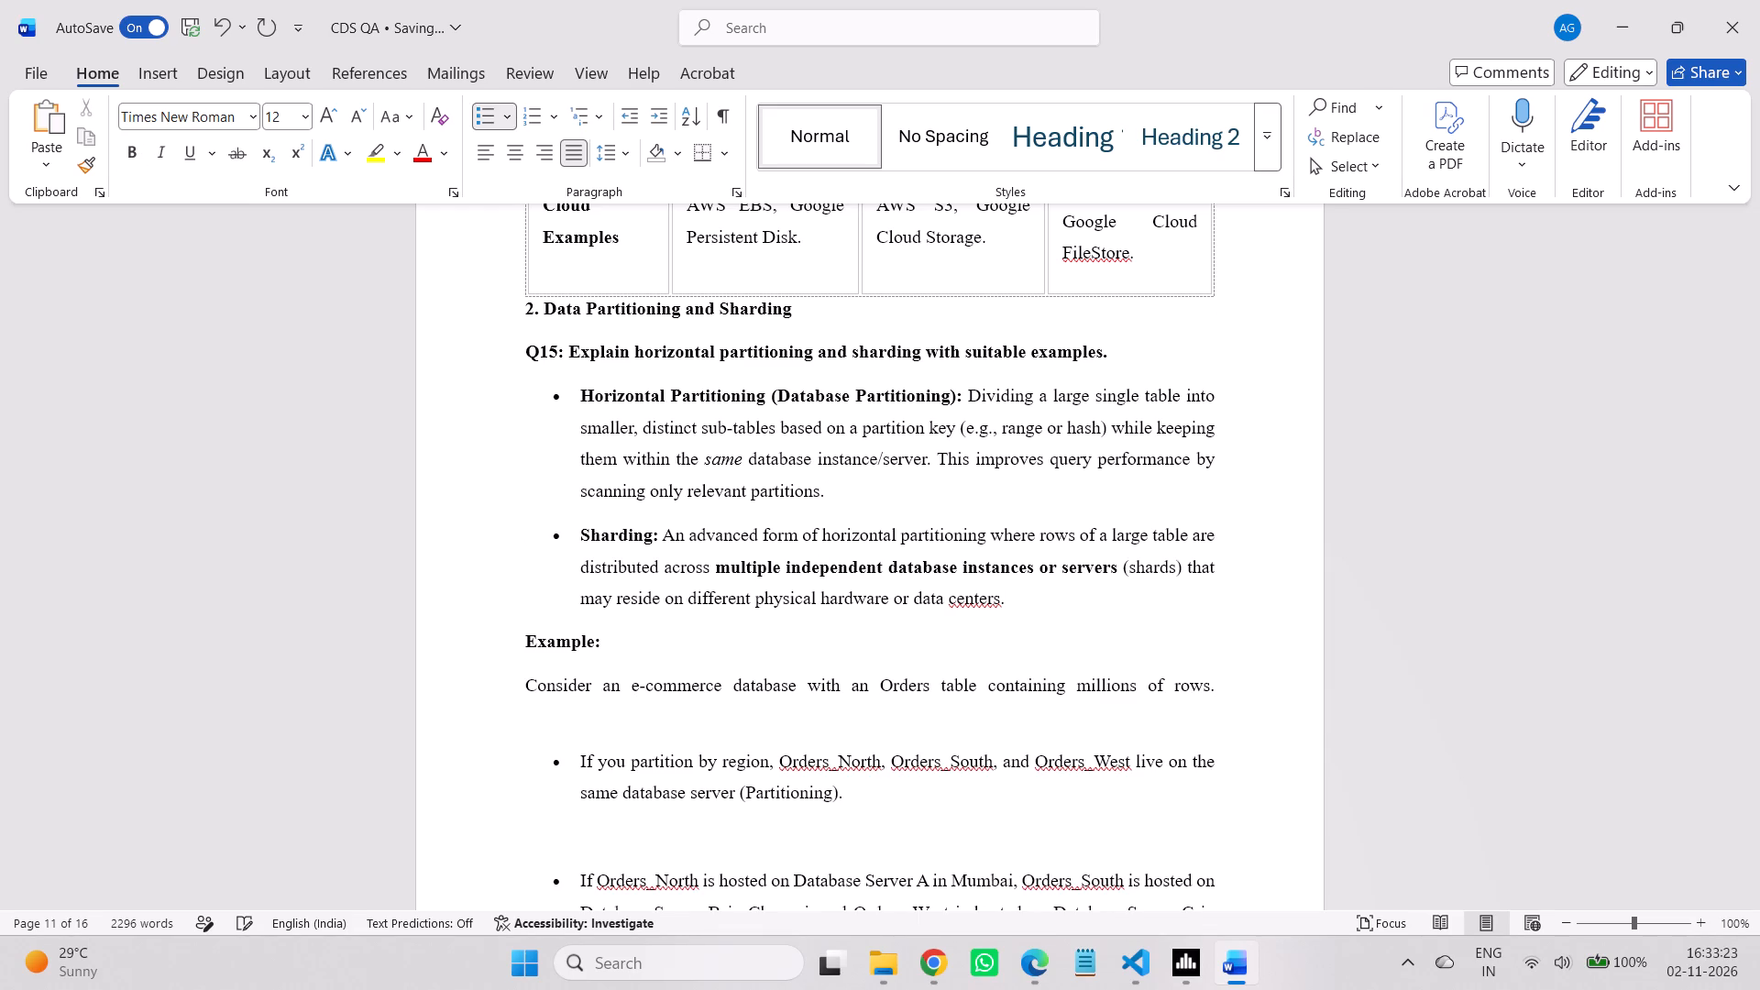
key(Down)
key(Up)
key(Up)
key(BackSpace)
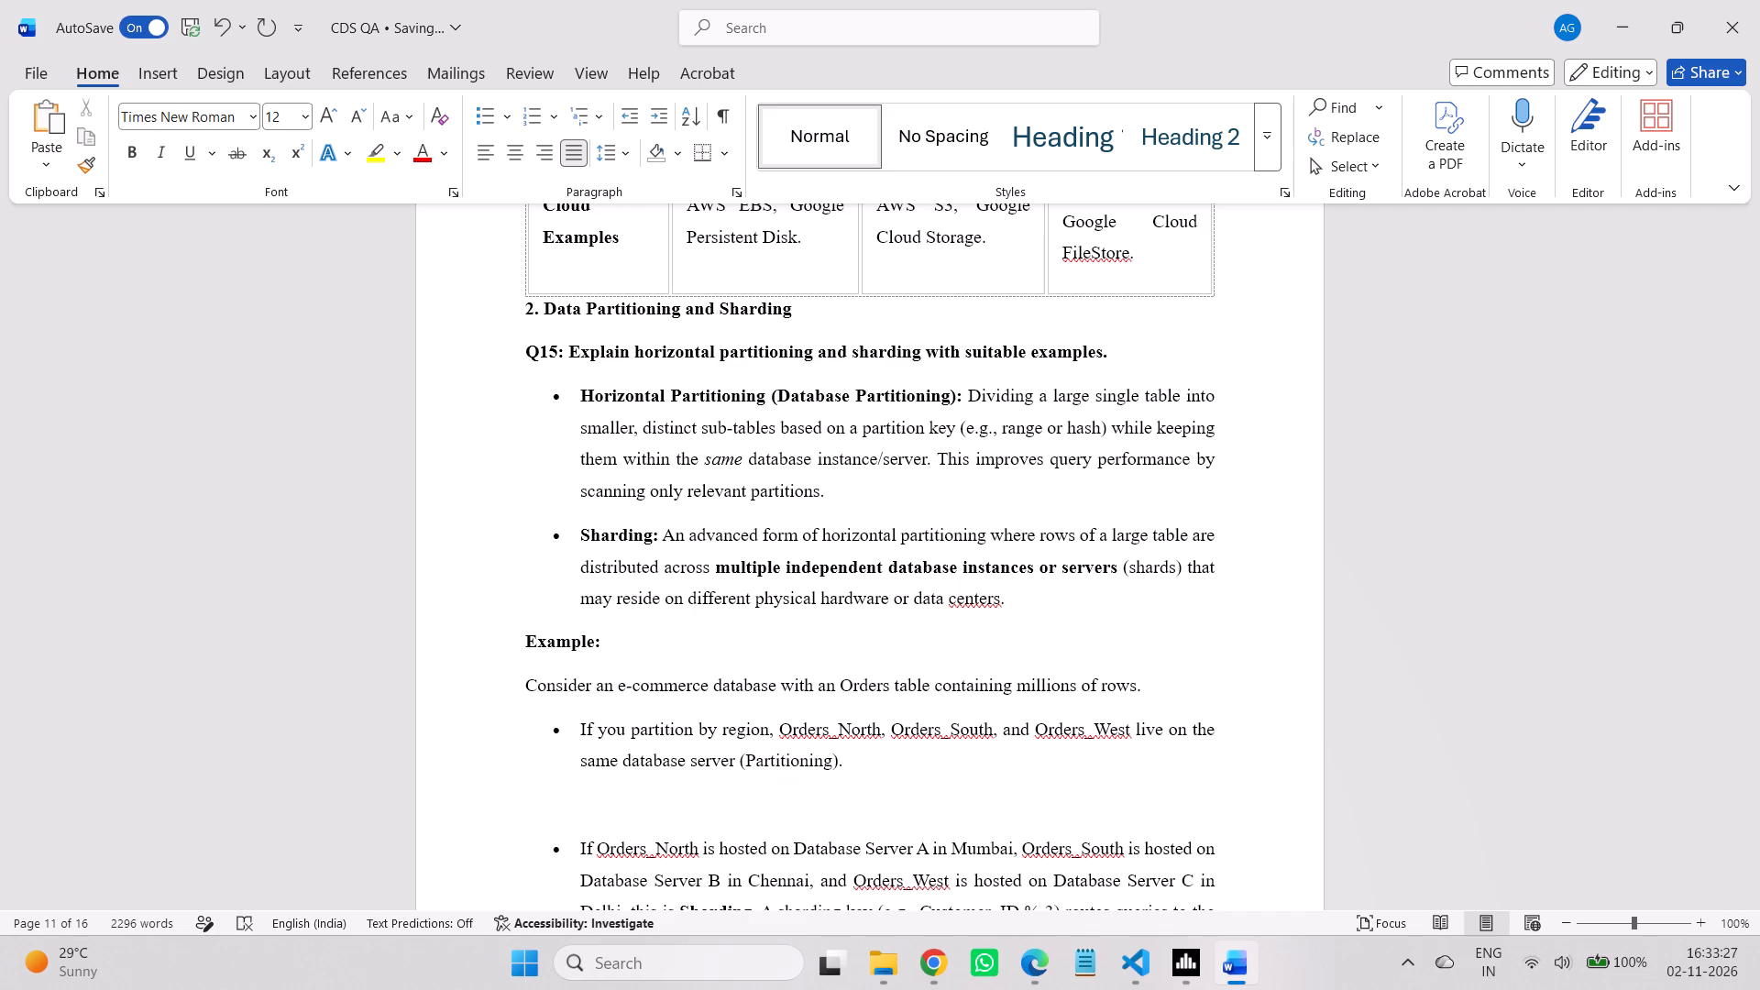
key(Down)
key(Down)
key(Down)
key(BackSpace)
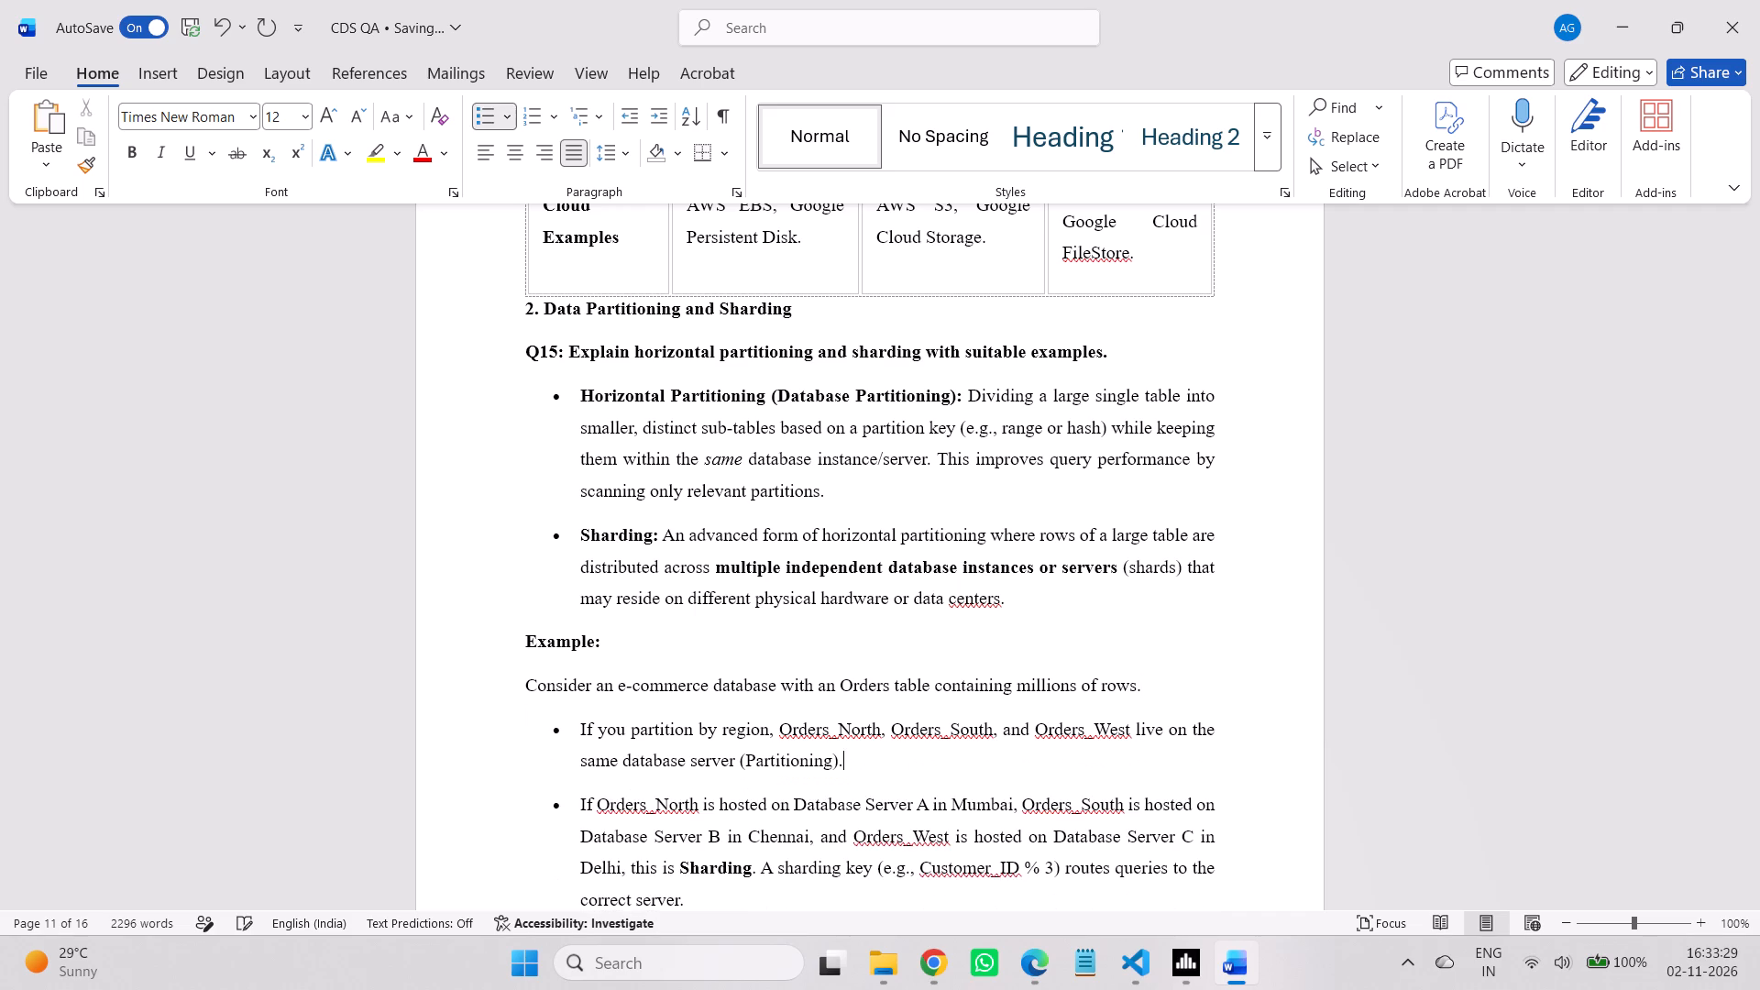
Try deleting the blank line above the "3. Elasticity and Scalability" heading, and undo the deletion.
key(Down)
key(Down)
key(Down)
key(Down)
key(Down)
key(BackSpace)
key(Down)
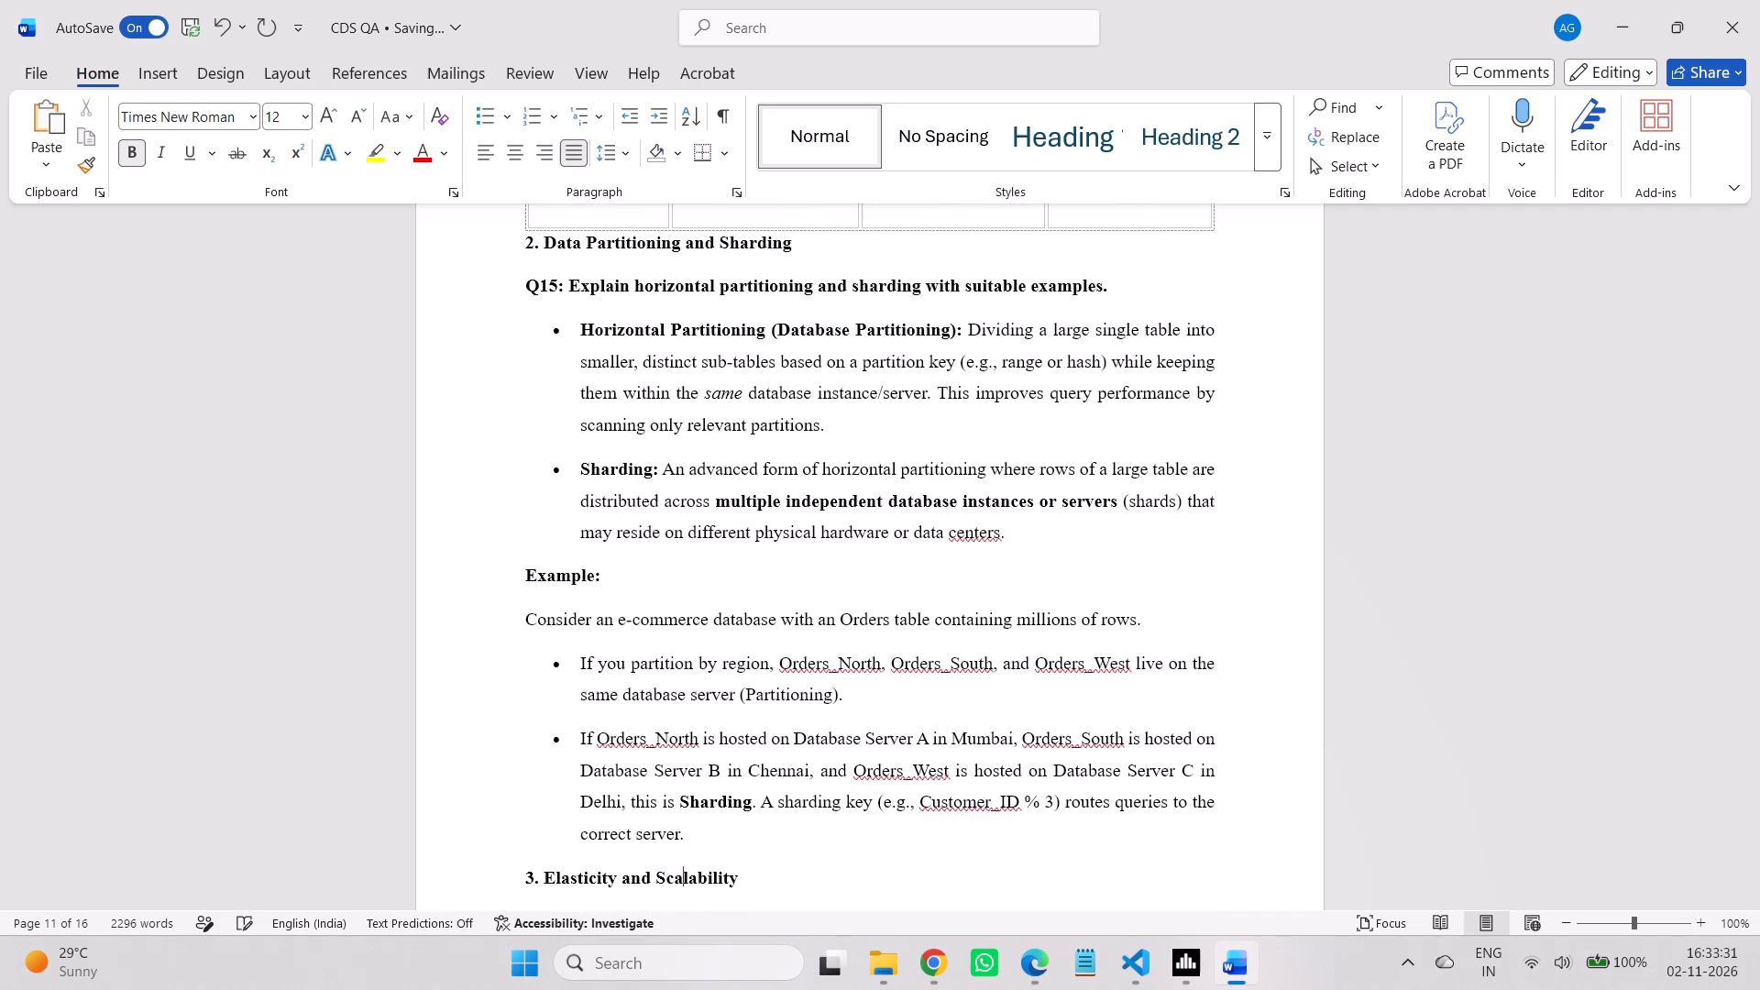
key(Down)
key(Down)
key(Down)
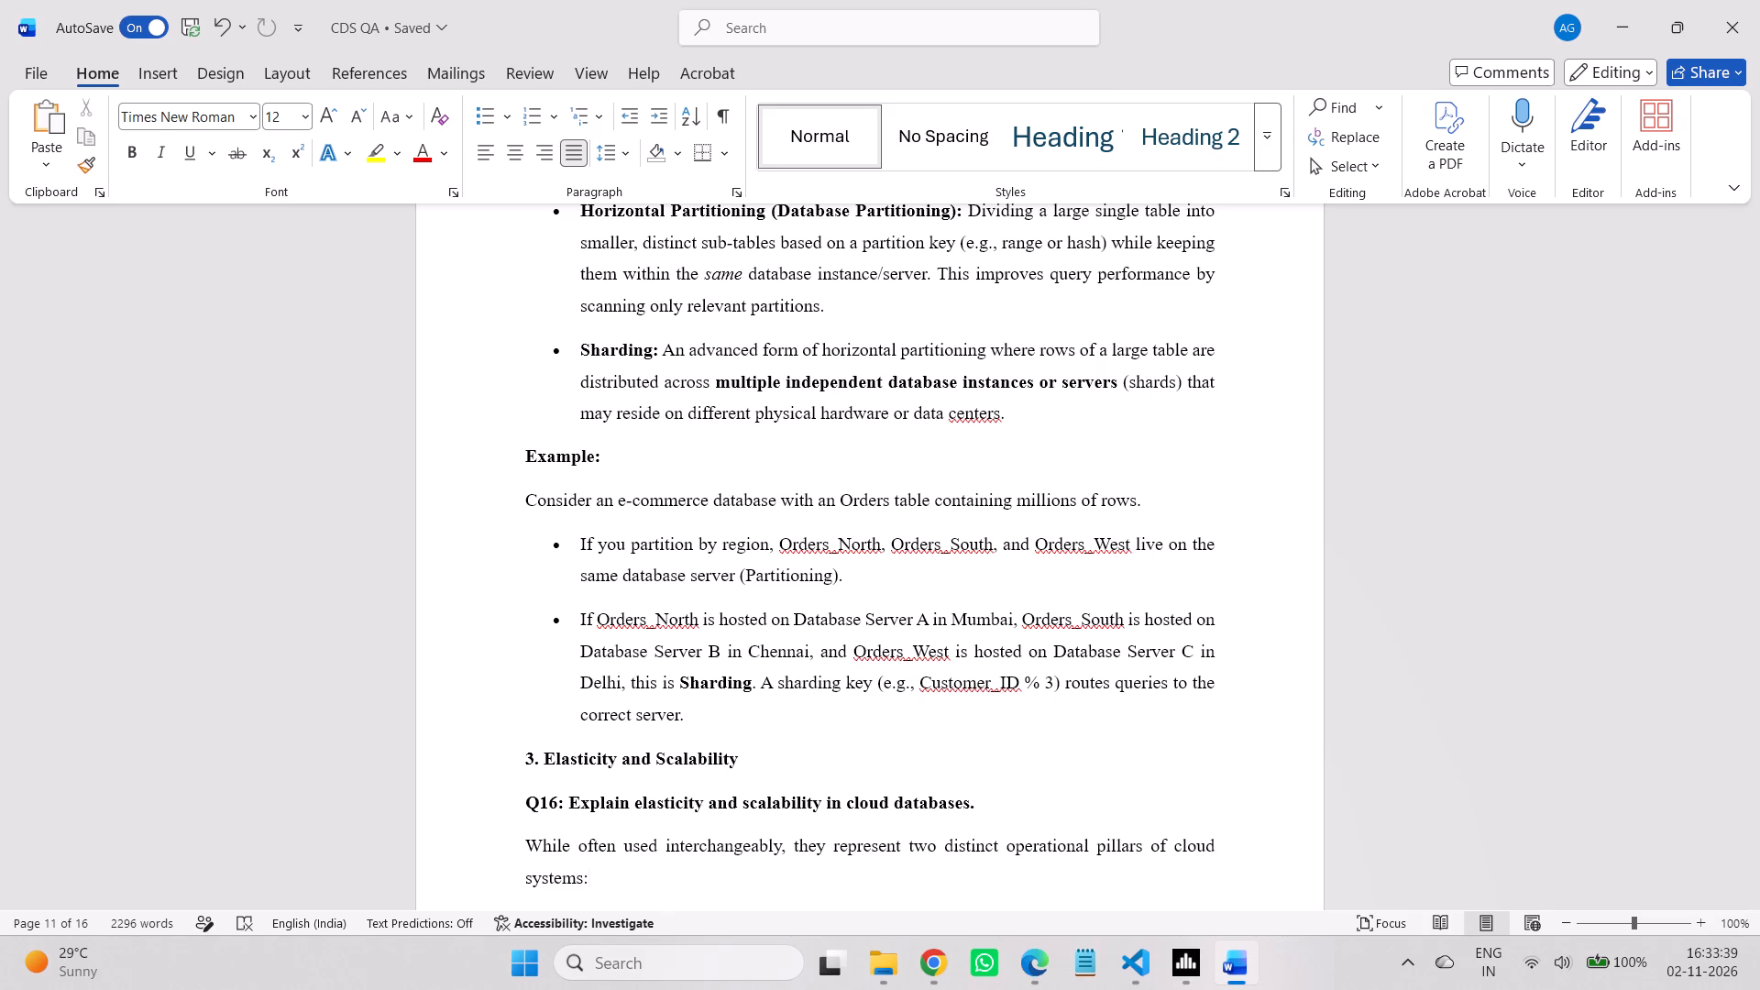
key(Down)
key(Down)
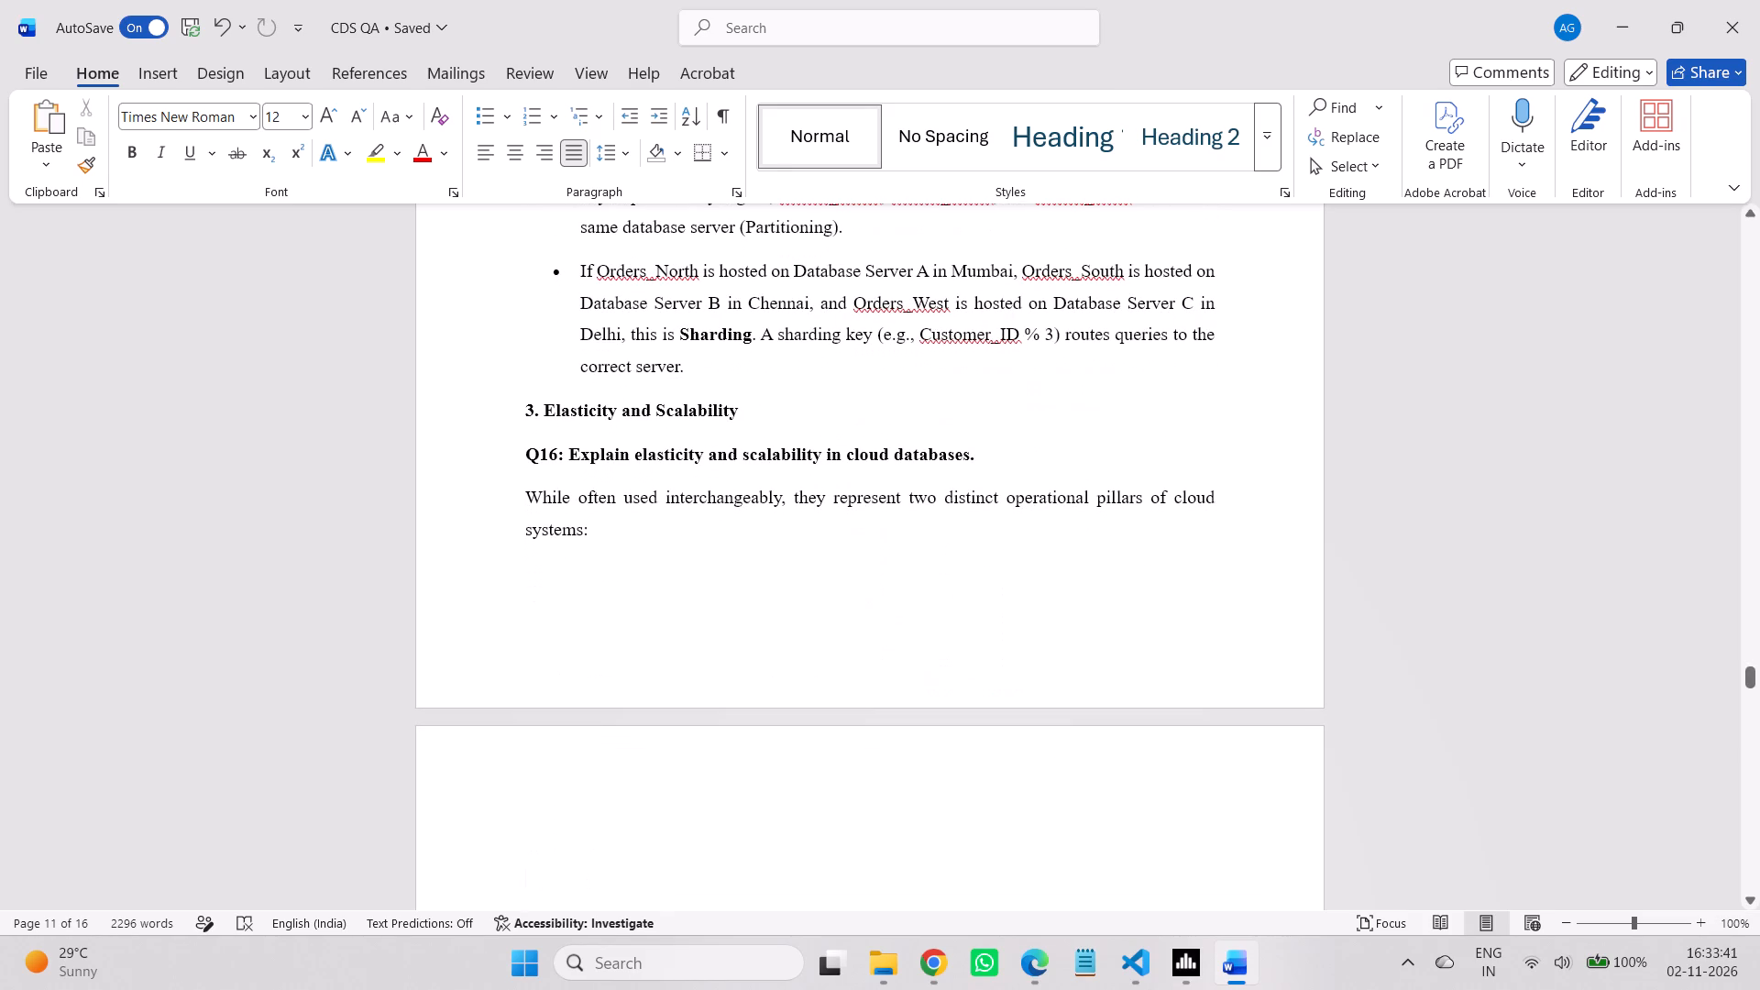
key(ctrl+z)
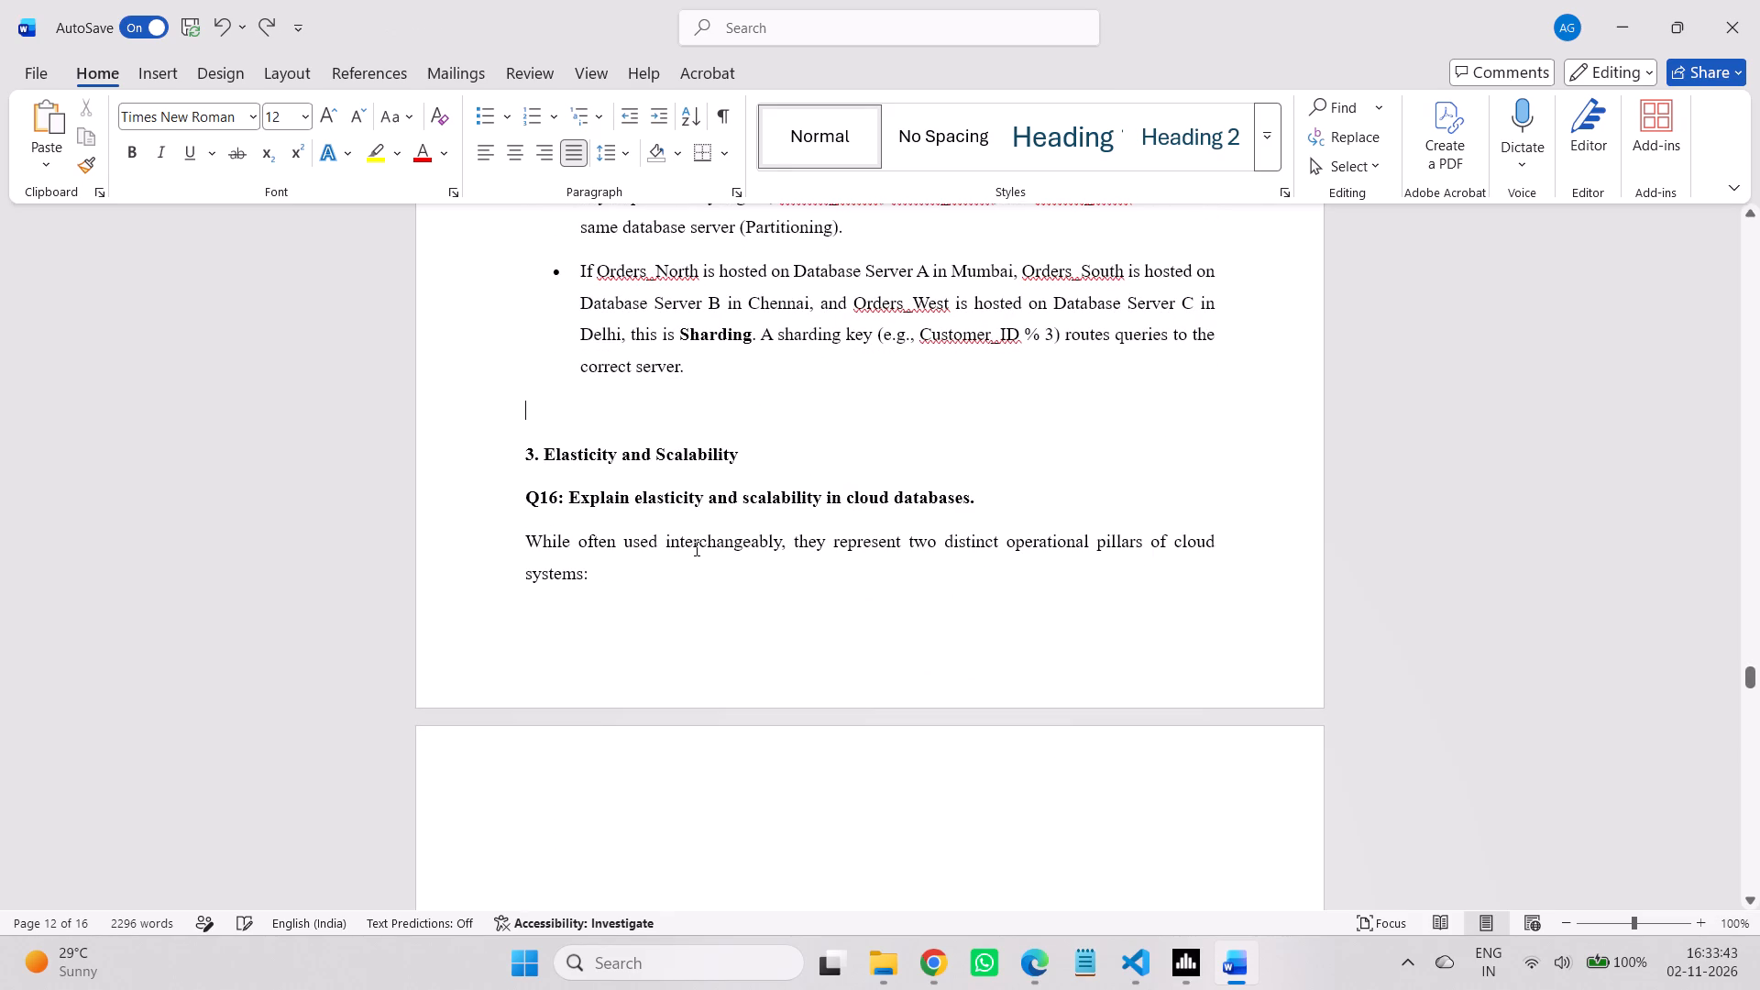
Insert four blank lines above the "3. Elasticity and Scalability" heading to push the section onto the next page.
key(Return)
key(Return)
key(Return)
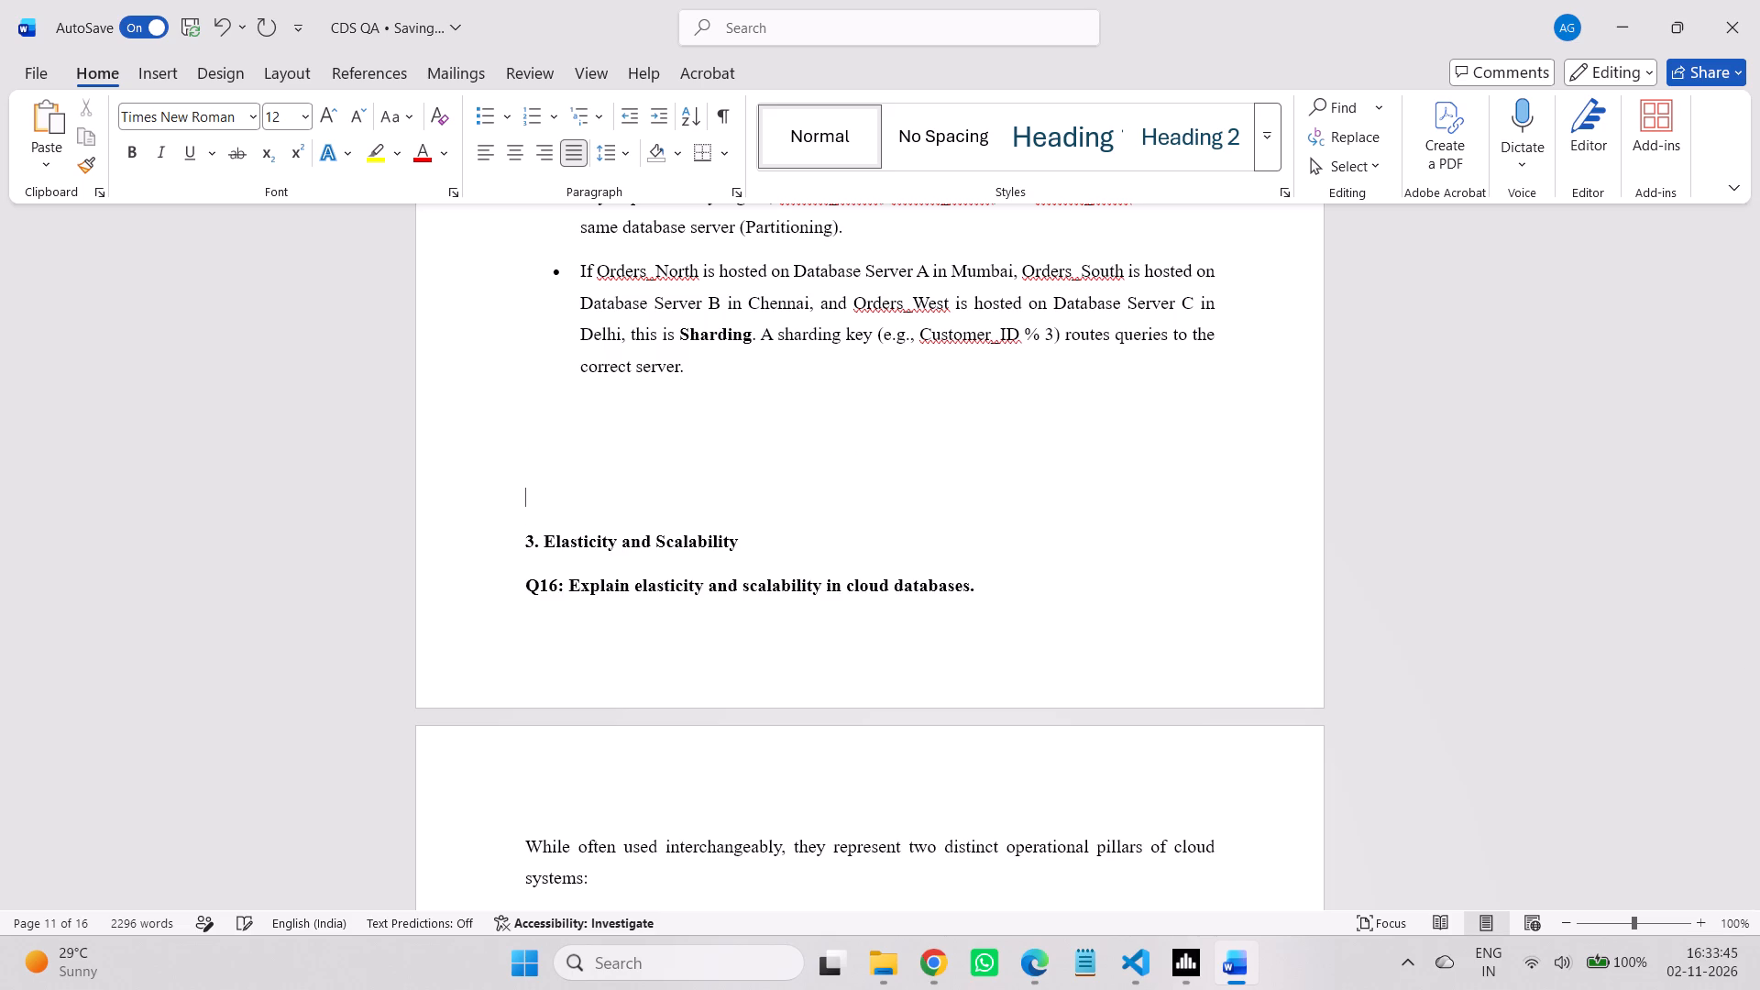
key(Return)
Under Q16, delete the blank lines between the introductory sentence and the Scalability bullet.
scroll(695, 548, down, 1)
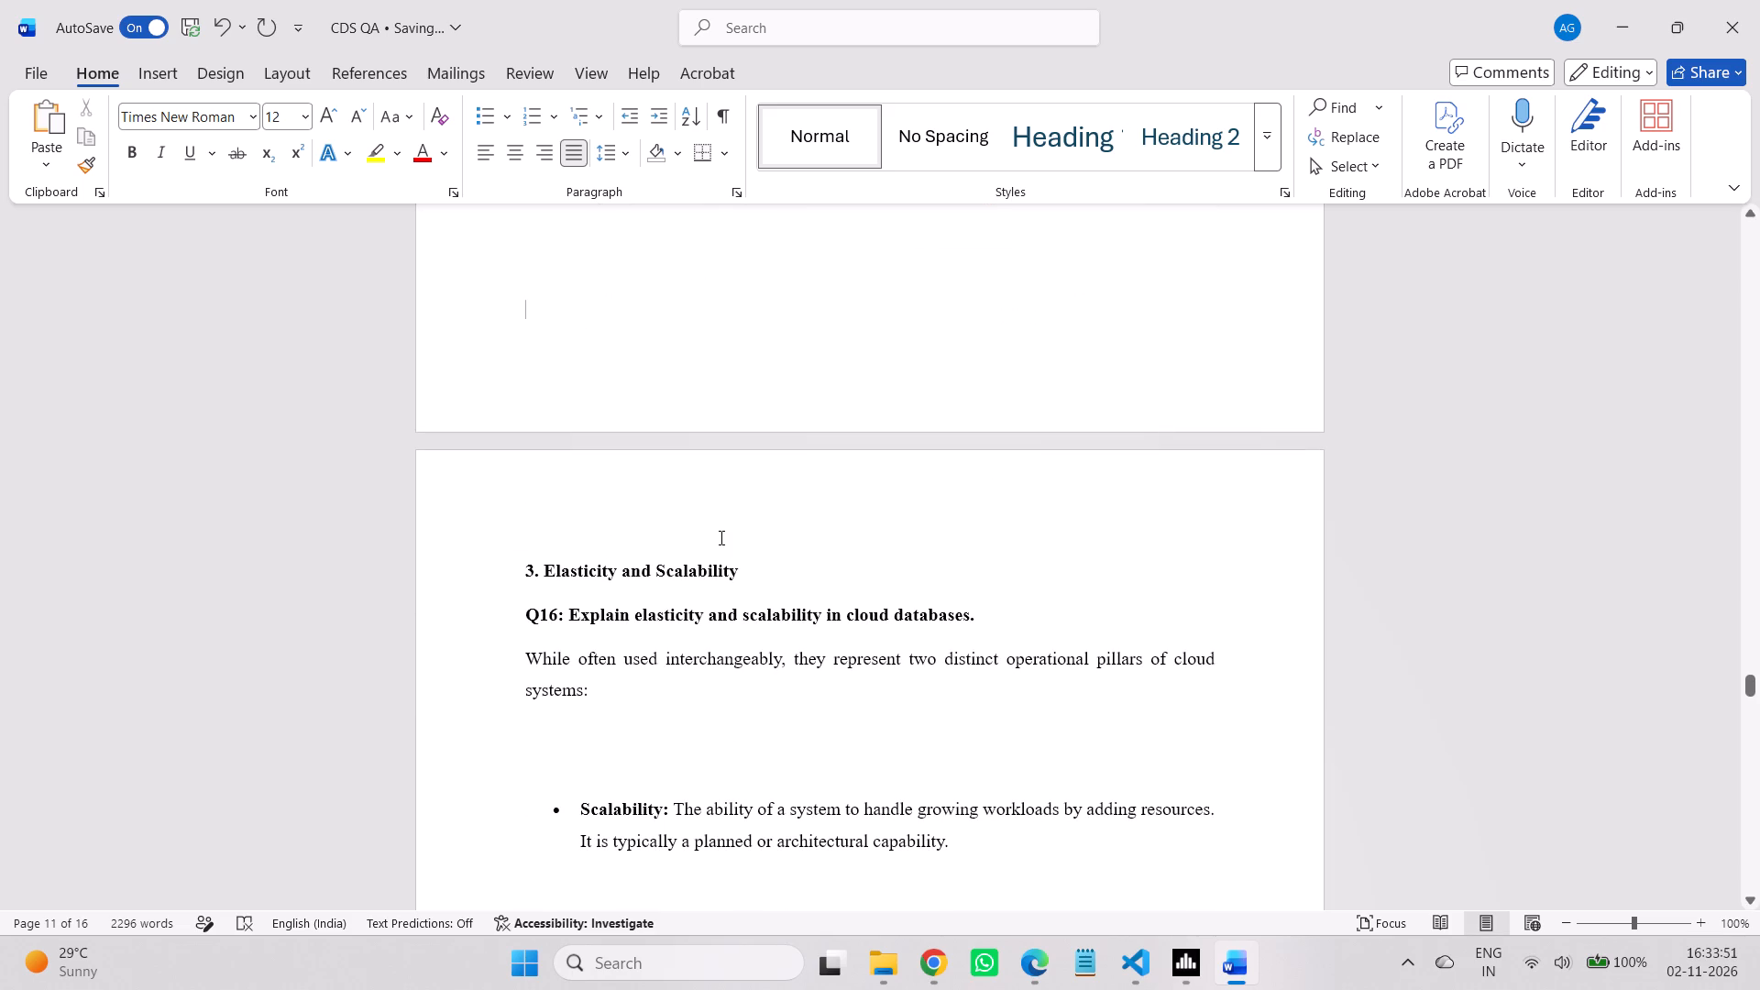
scroll(720, 537, down, 1)
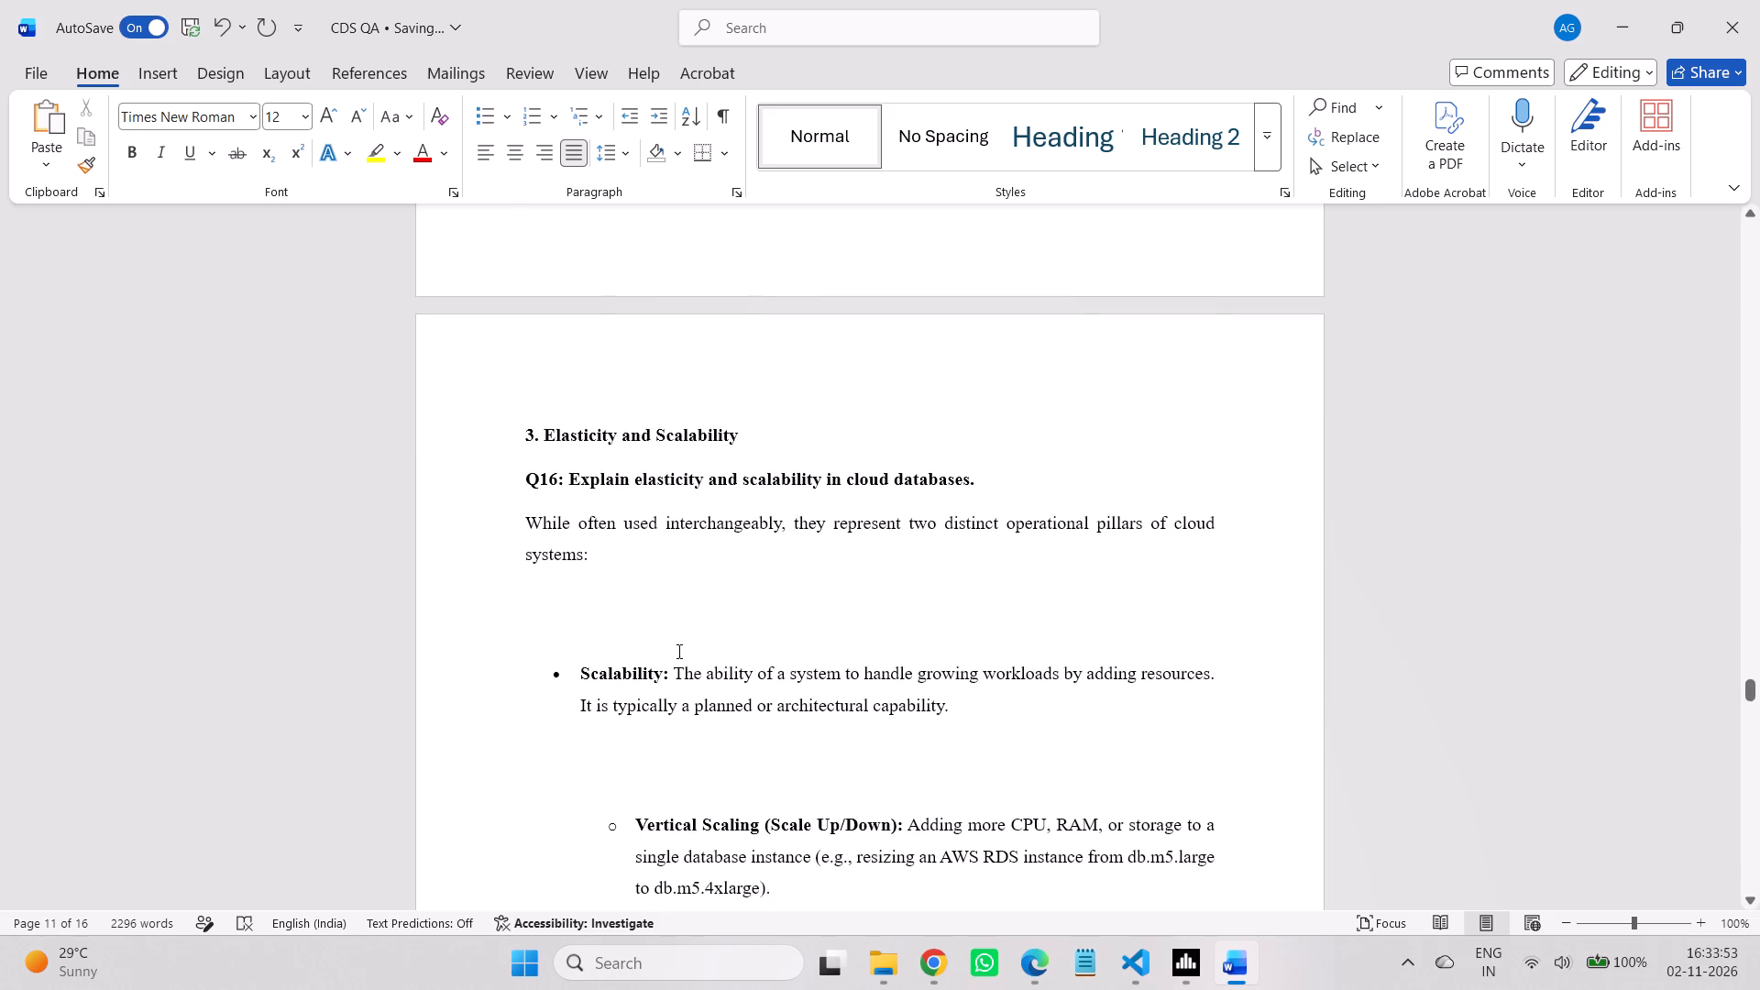
click(666, 624)
key(BackSpace)
key(BackSpace)
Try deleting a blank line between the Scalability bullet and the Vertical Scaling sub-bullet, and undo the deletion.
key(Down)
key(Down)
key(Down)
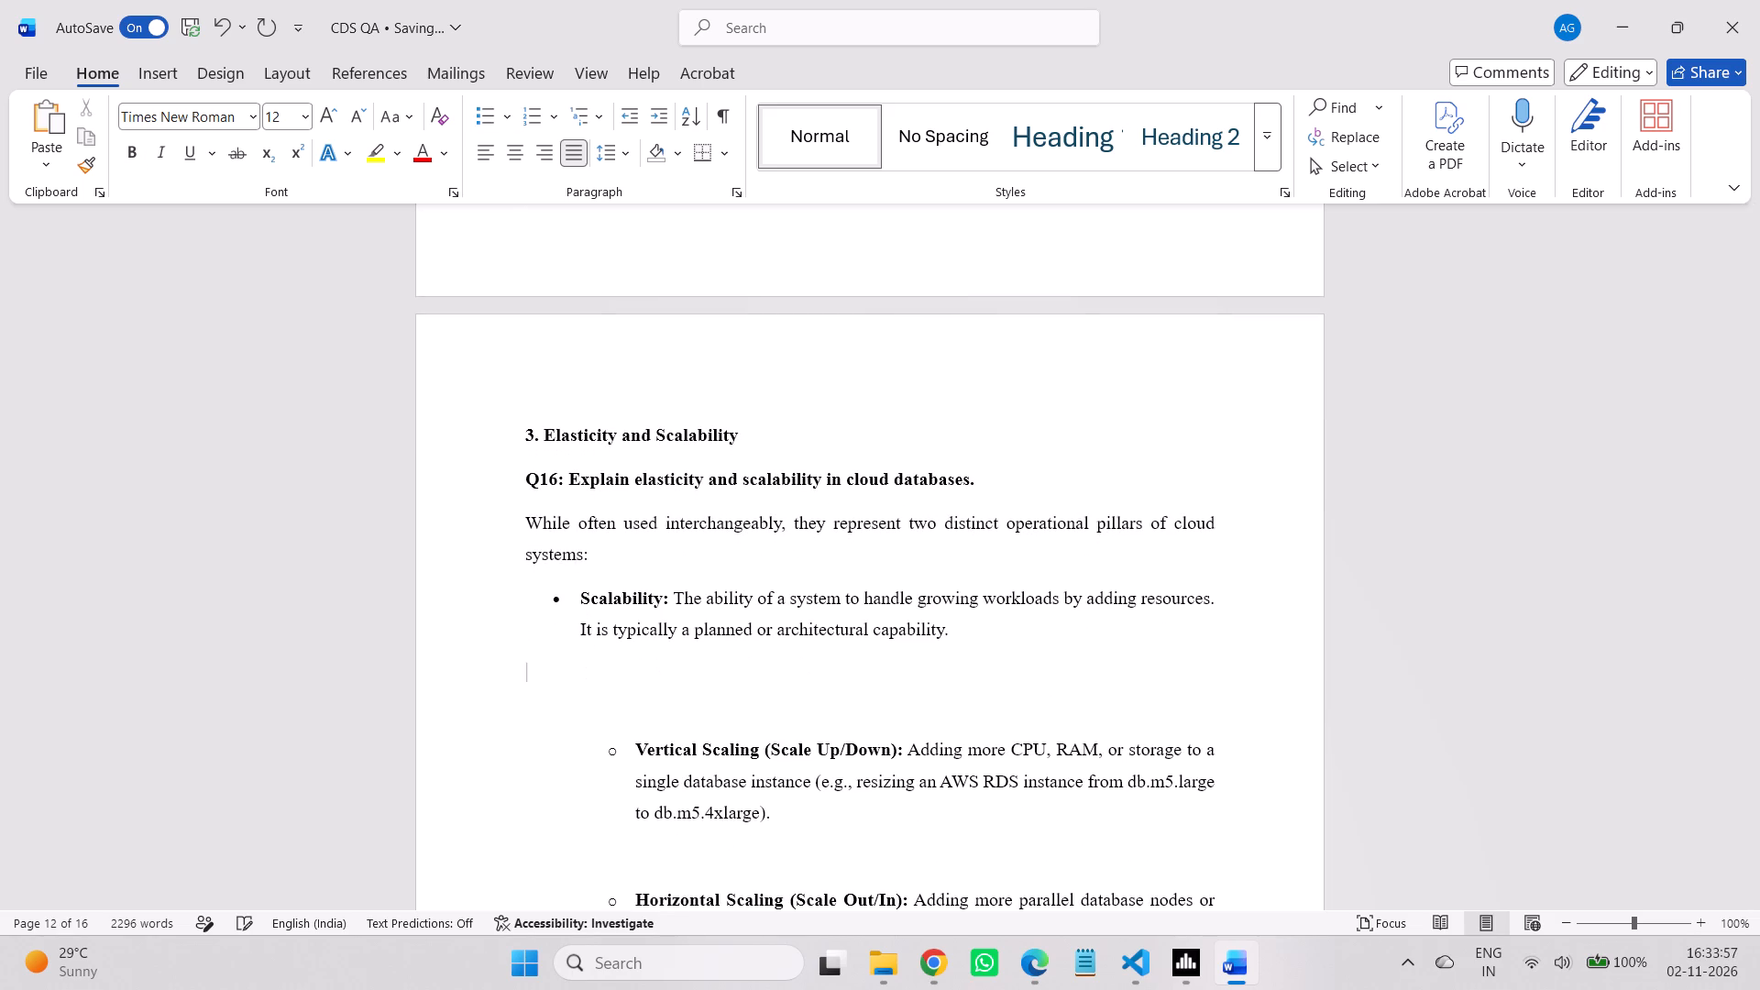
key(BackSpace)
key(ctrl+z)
Under Q16, delete the blank lines separating the Scalability, Vertical Scaling, Horizontal Scaling and Elasticity bullets.
key(Down)
key(BackSpace)
key(BackSpace)
key(Down)
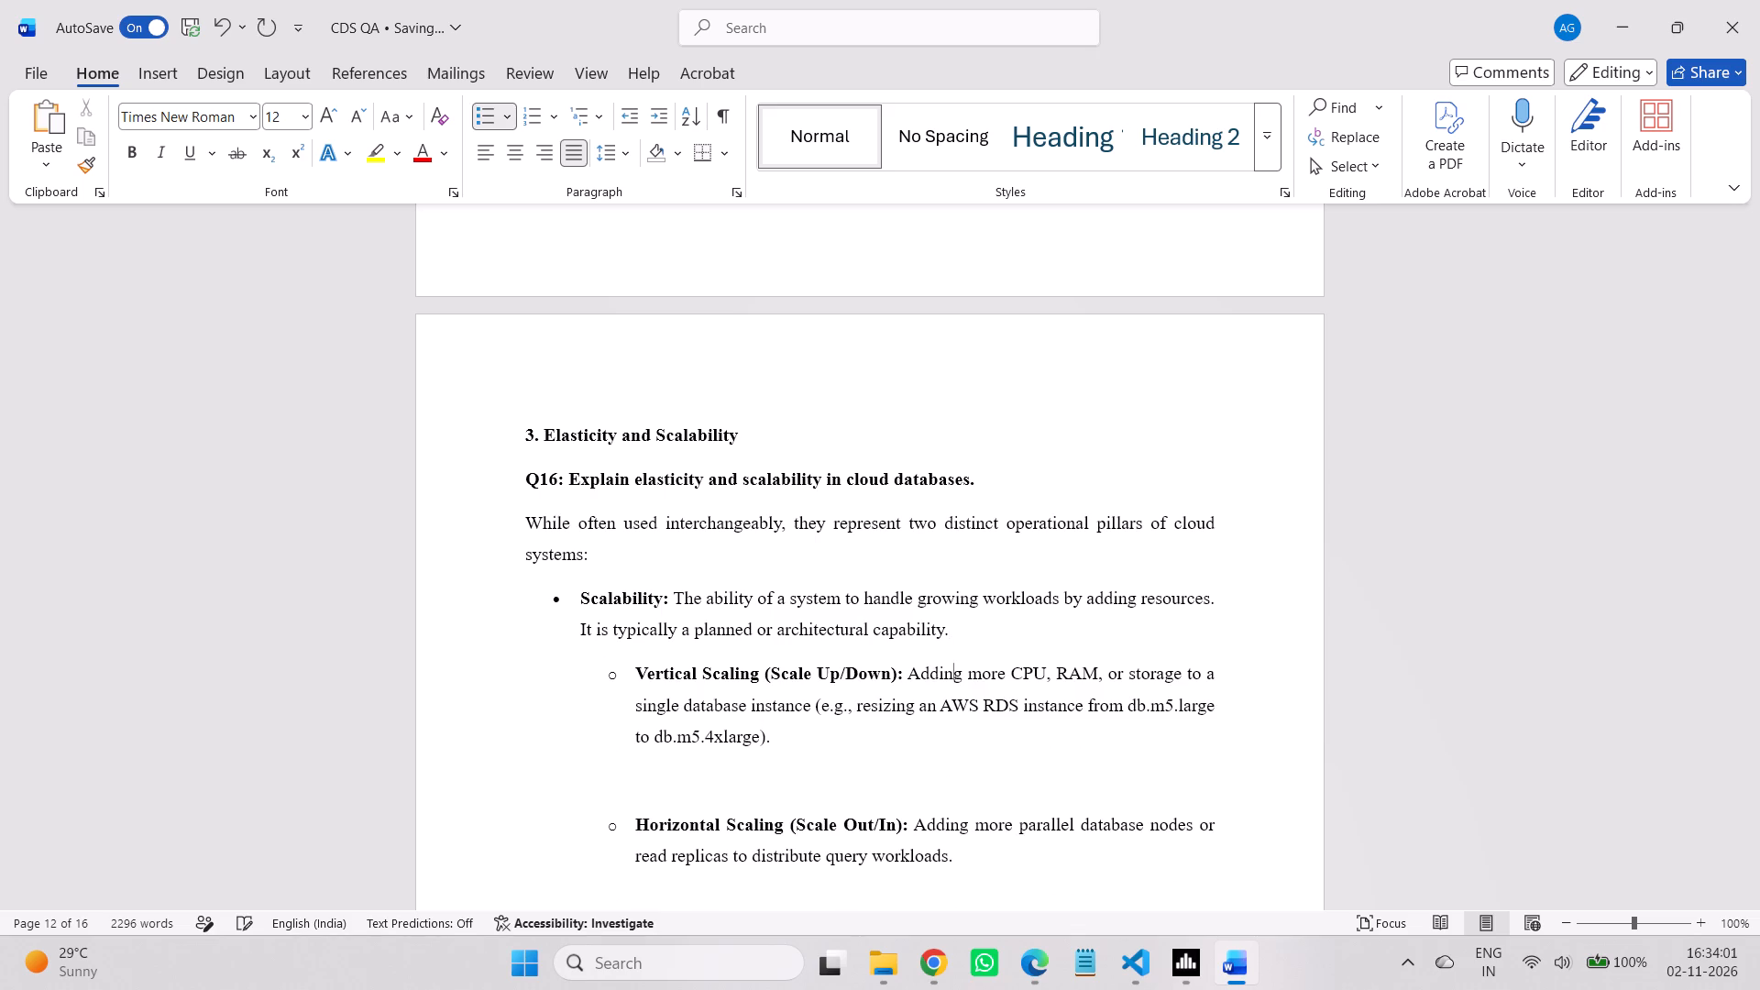
key(Down)
key(Down)
key(Down)
key(BackSpace)
key(Down)
key(Down)
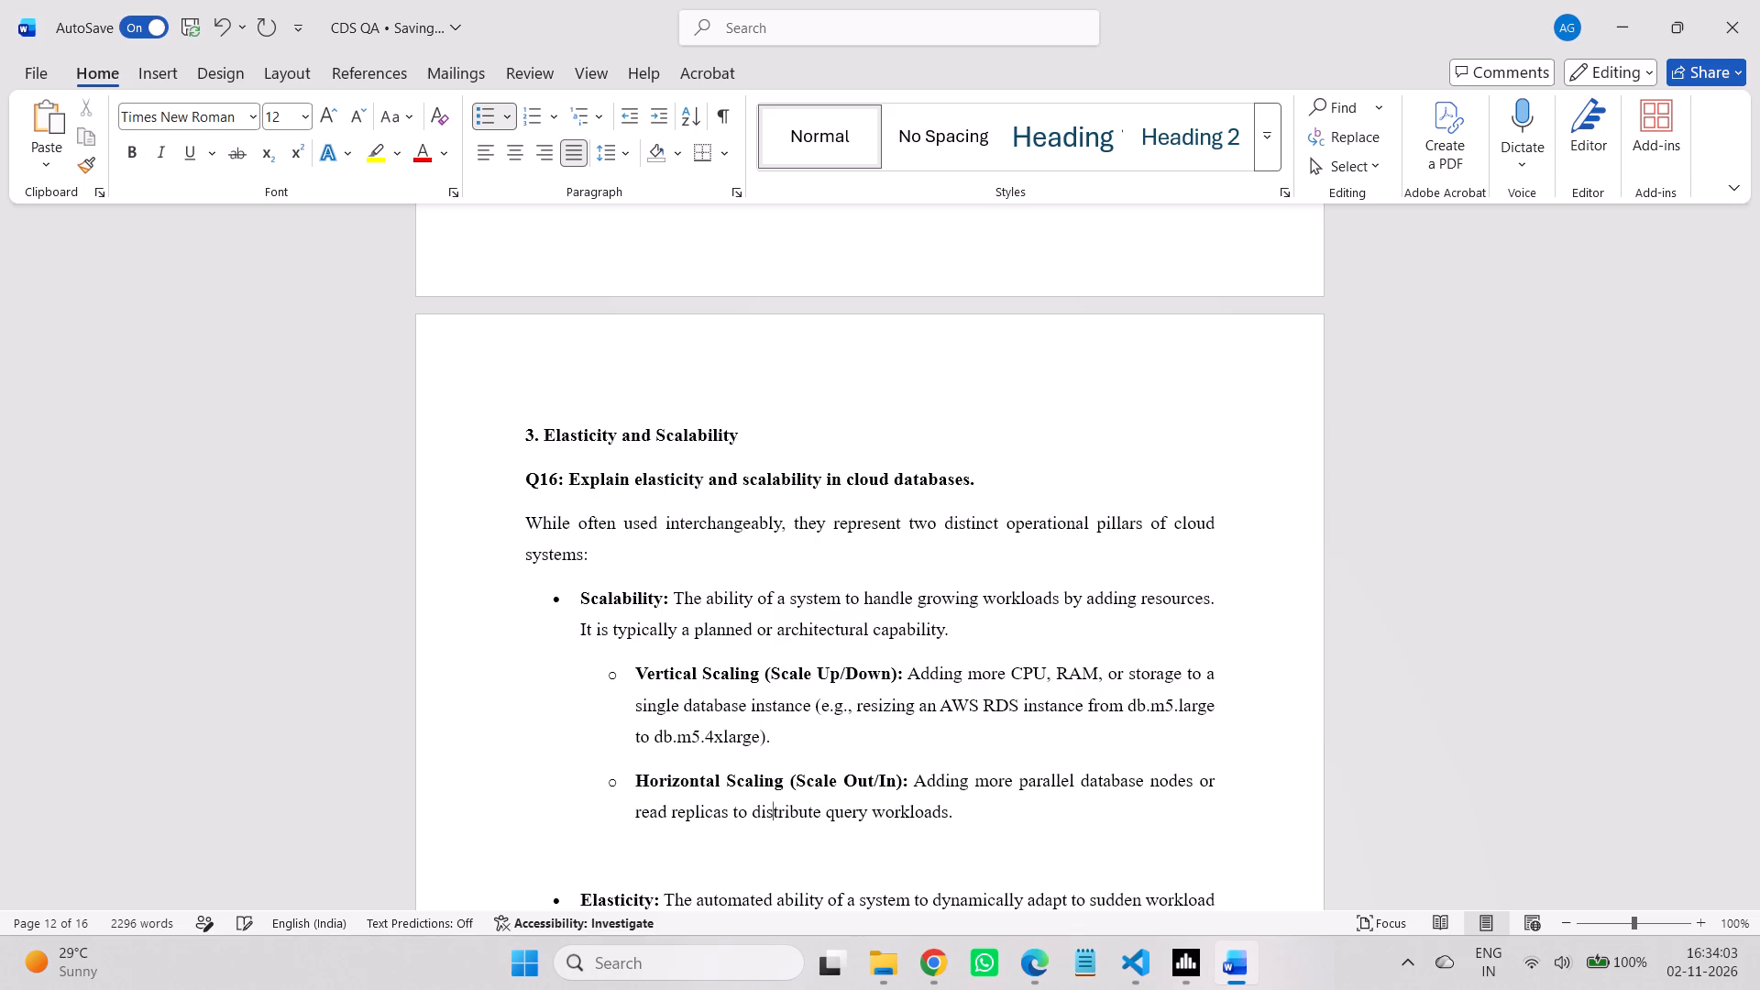
key(Down)
key(BackSpace)
Delete the blank line between the Elasticity bullet and the "4. Multi-tenancy" heading.
key(Down)
key(Down)
key(Down)
key(Down)
key(Down)
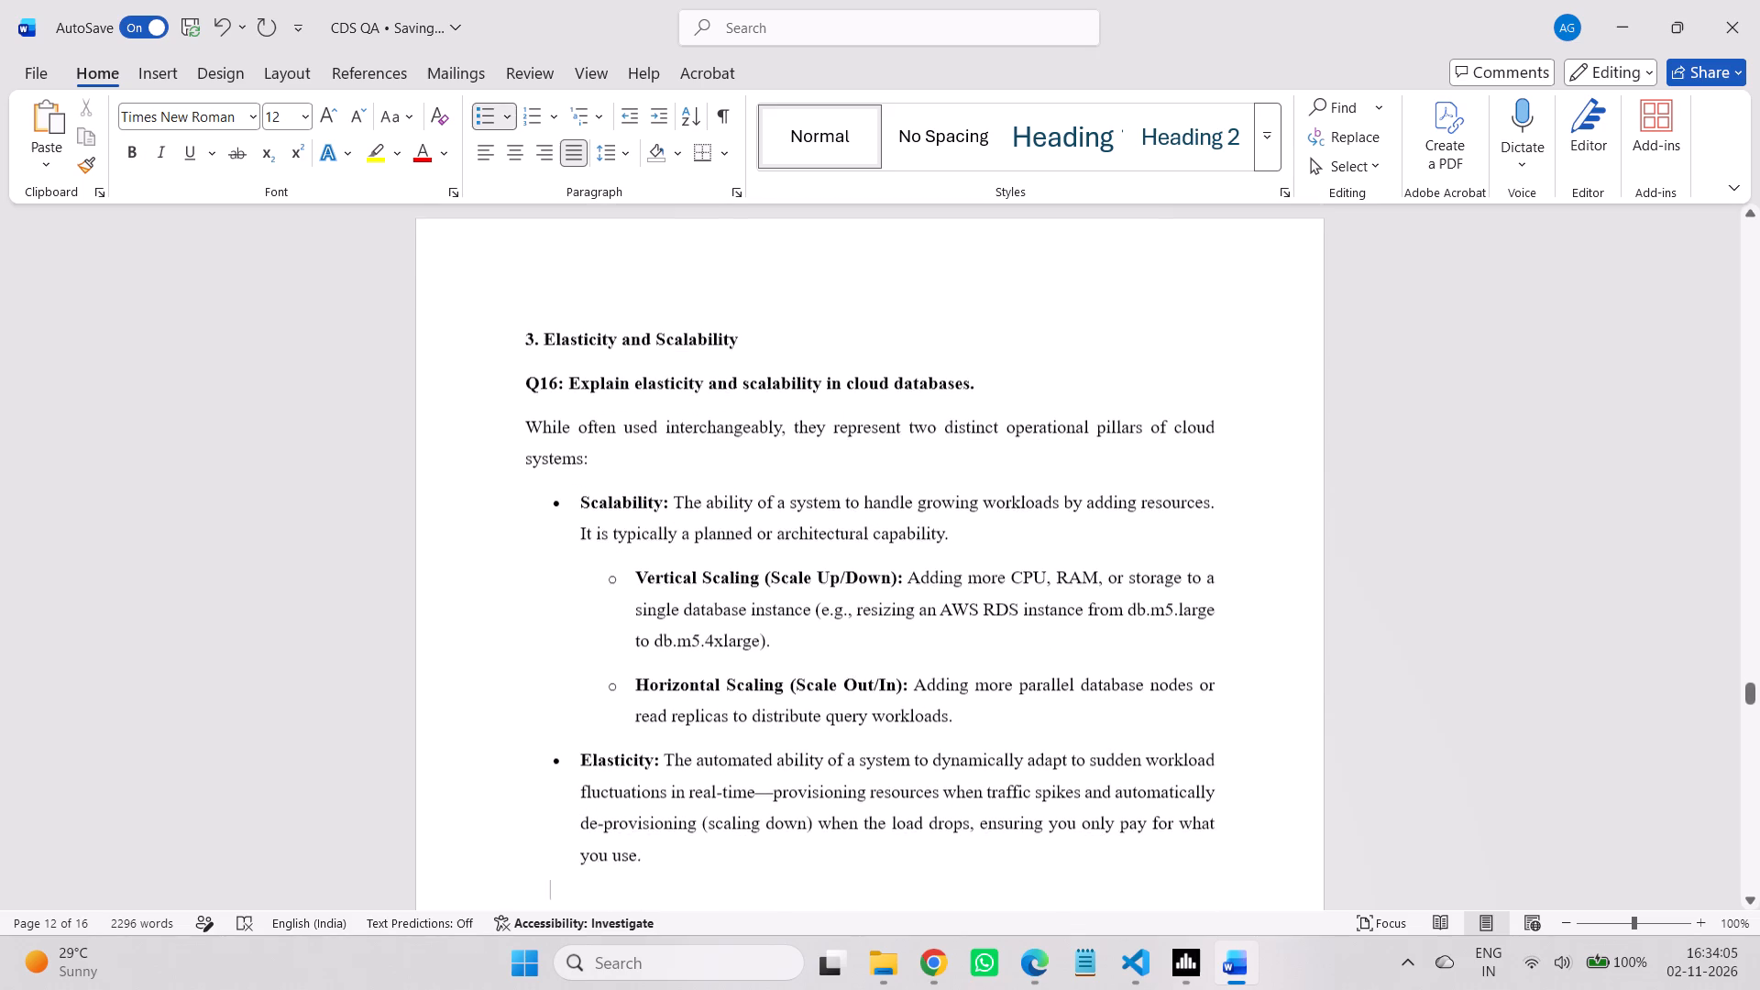
key(Down)
key(Up)
key(BackSpace)
Under Q18, delete the blank lines between the Multi-tenancy definition paragraph and the "Advantages:" subheading.
key(Down)
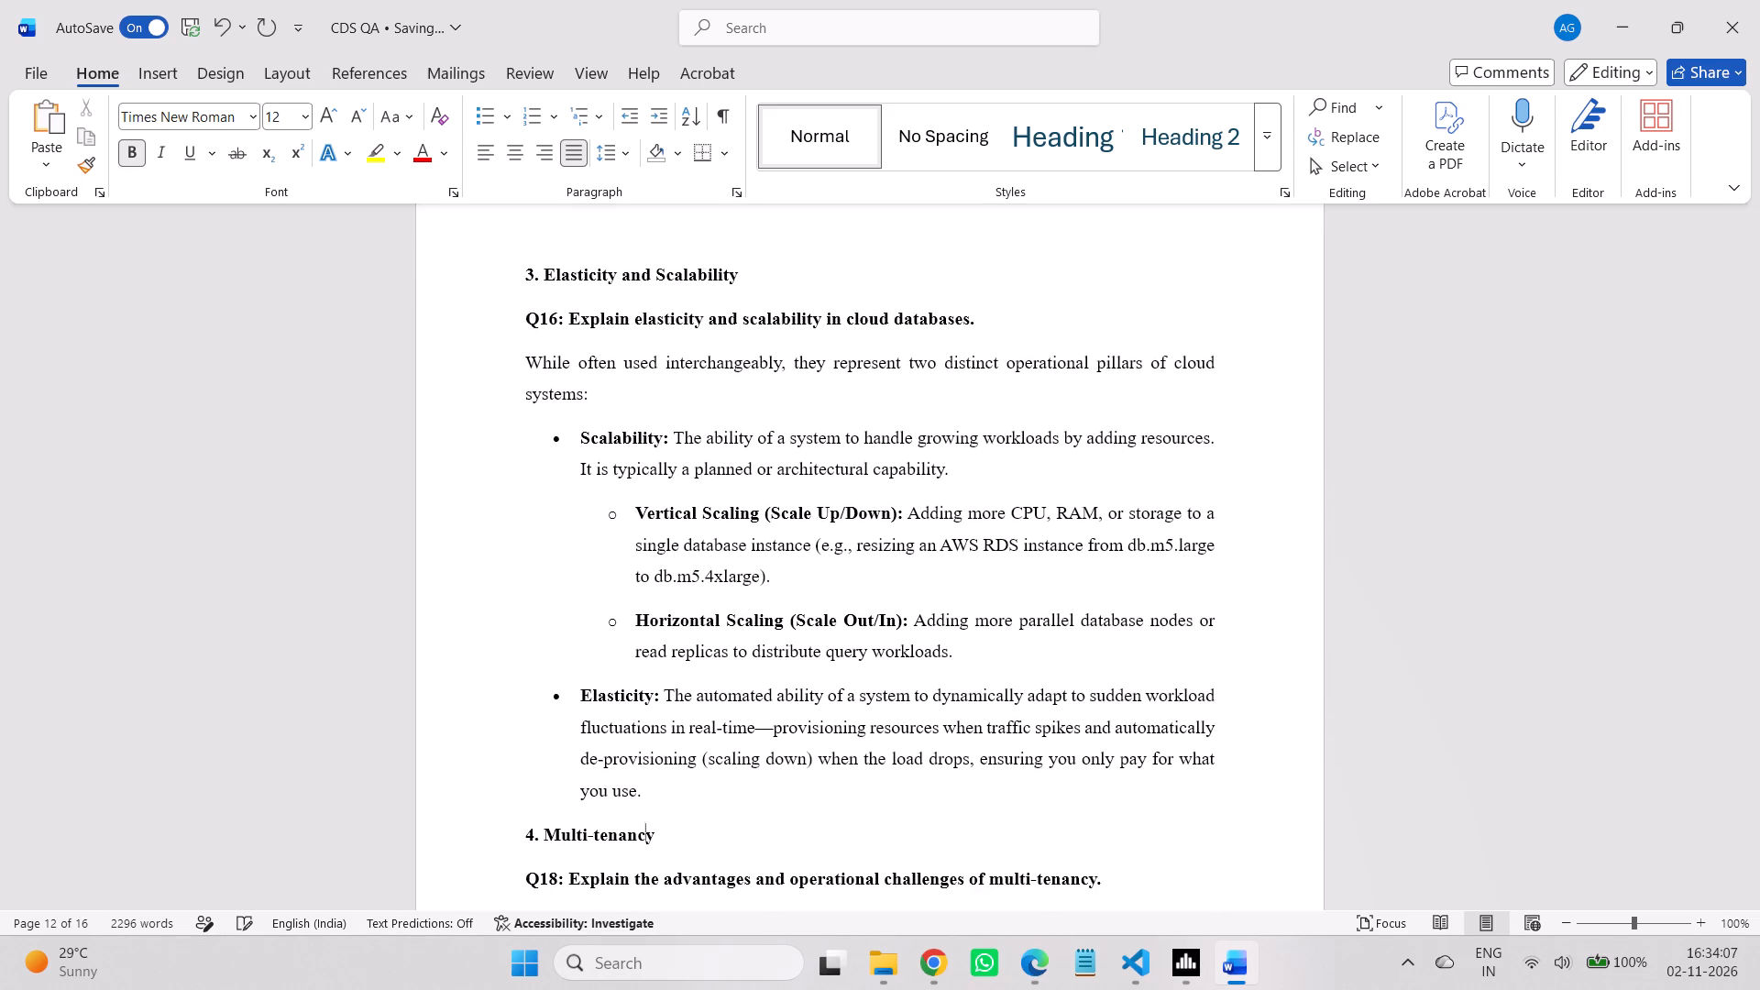
key(Down)
key(Down)
key(Down)
key(Down)
key(Down)
key(Down)
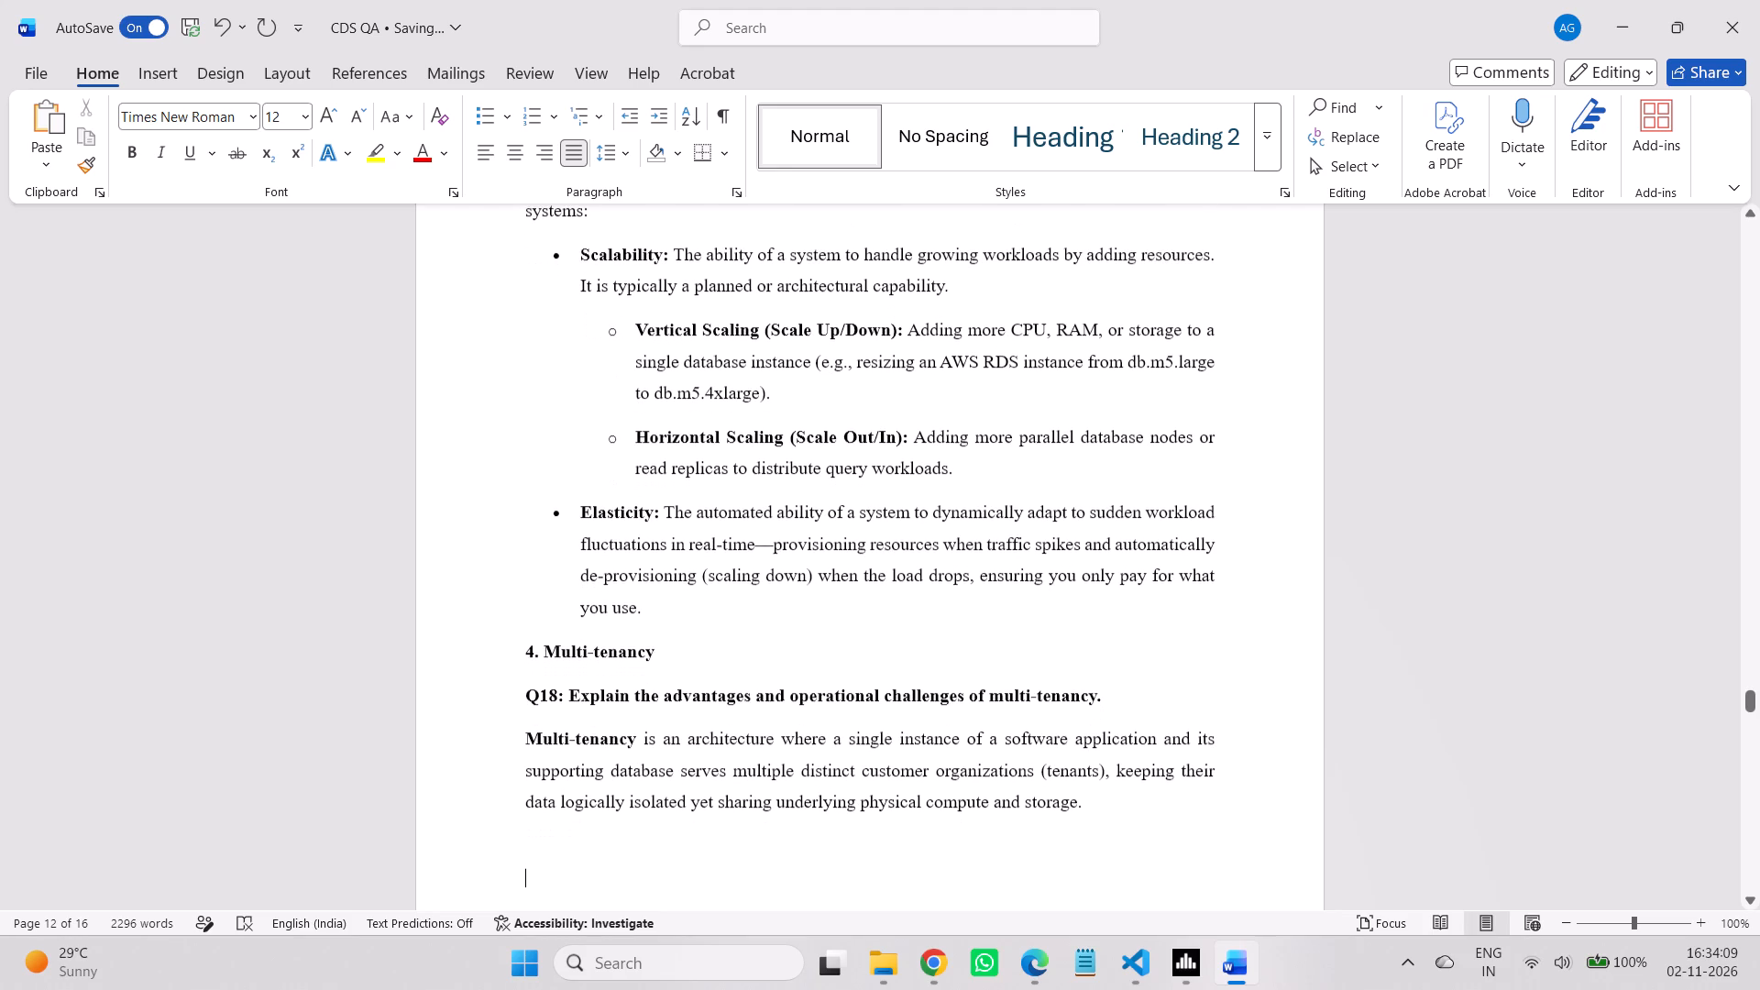
key(Down)
key(Up)
key(BackSpace)
key(BackSpace)
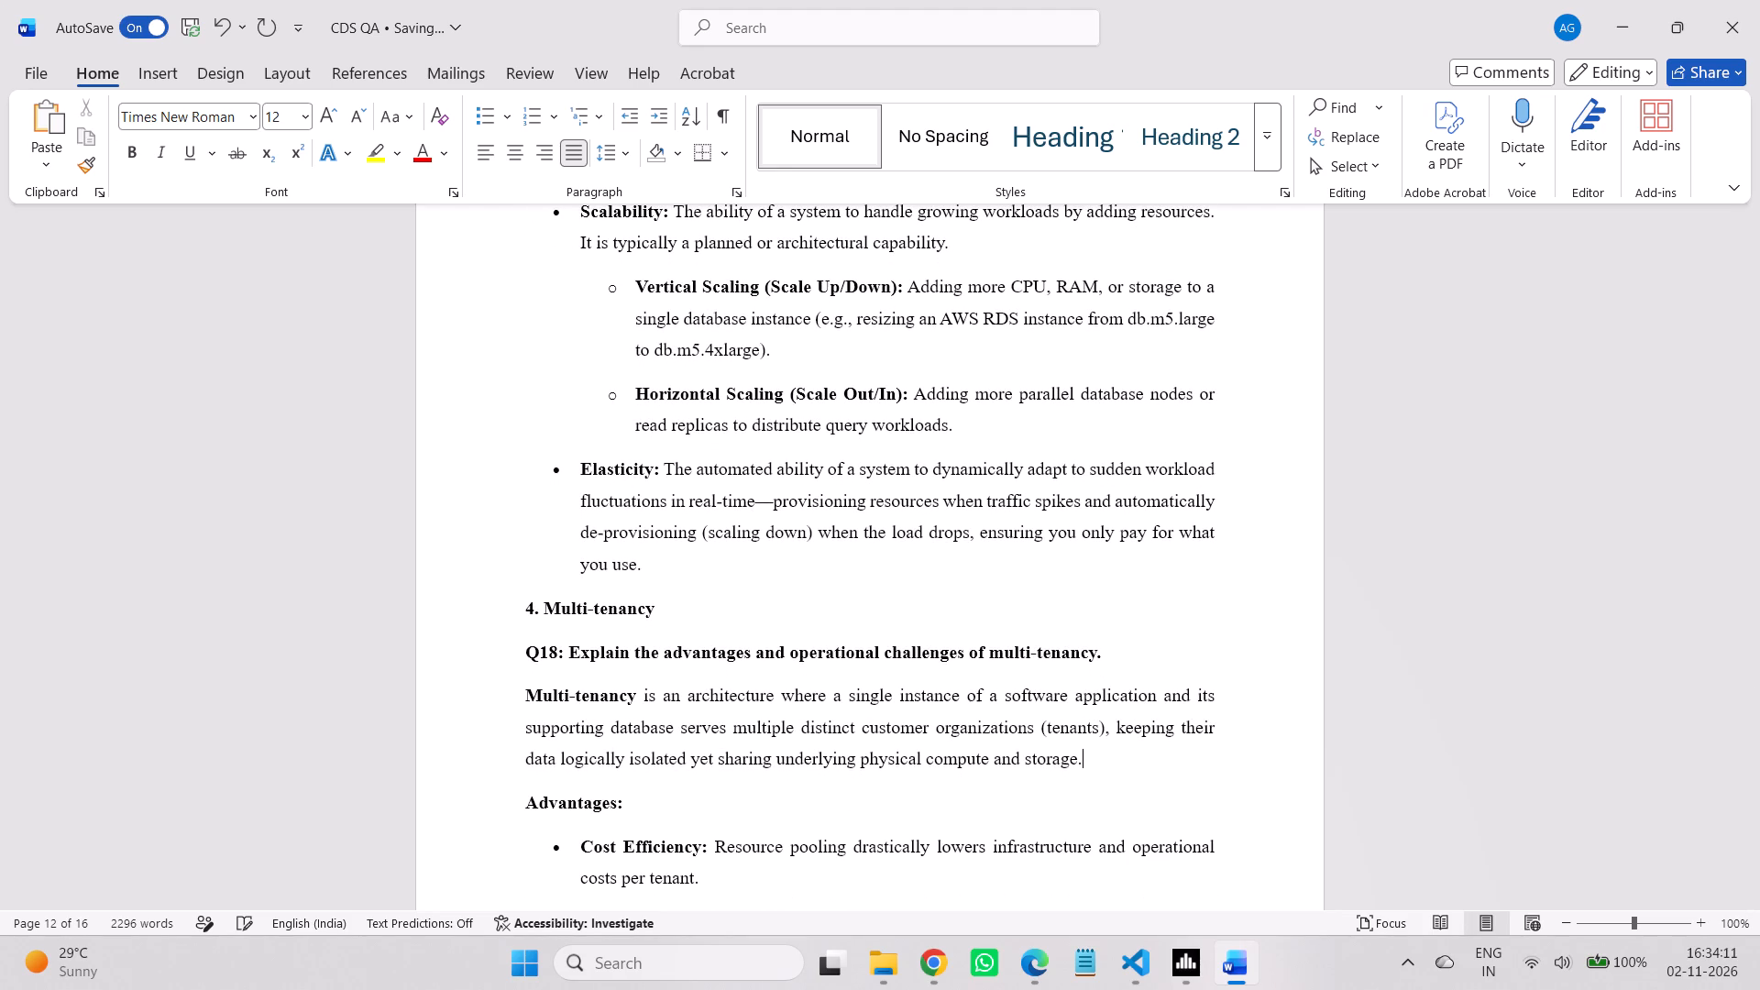
Delete the blank lines between the Cost Efficiency, Simplified Maintenance & Updates and High Resource Utilization bullets under Advantages.
key(Down)
key(Down)
key(Down)
key(Down)
key(Down)
key(Up)
key(BackSpace)
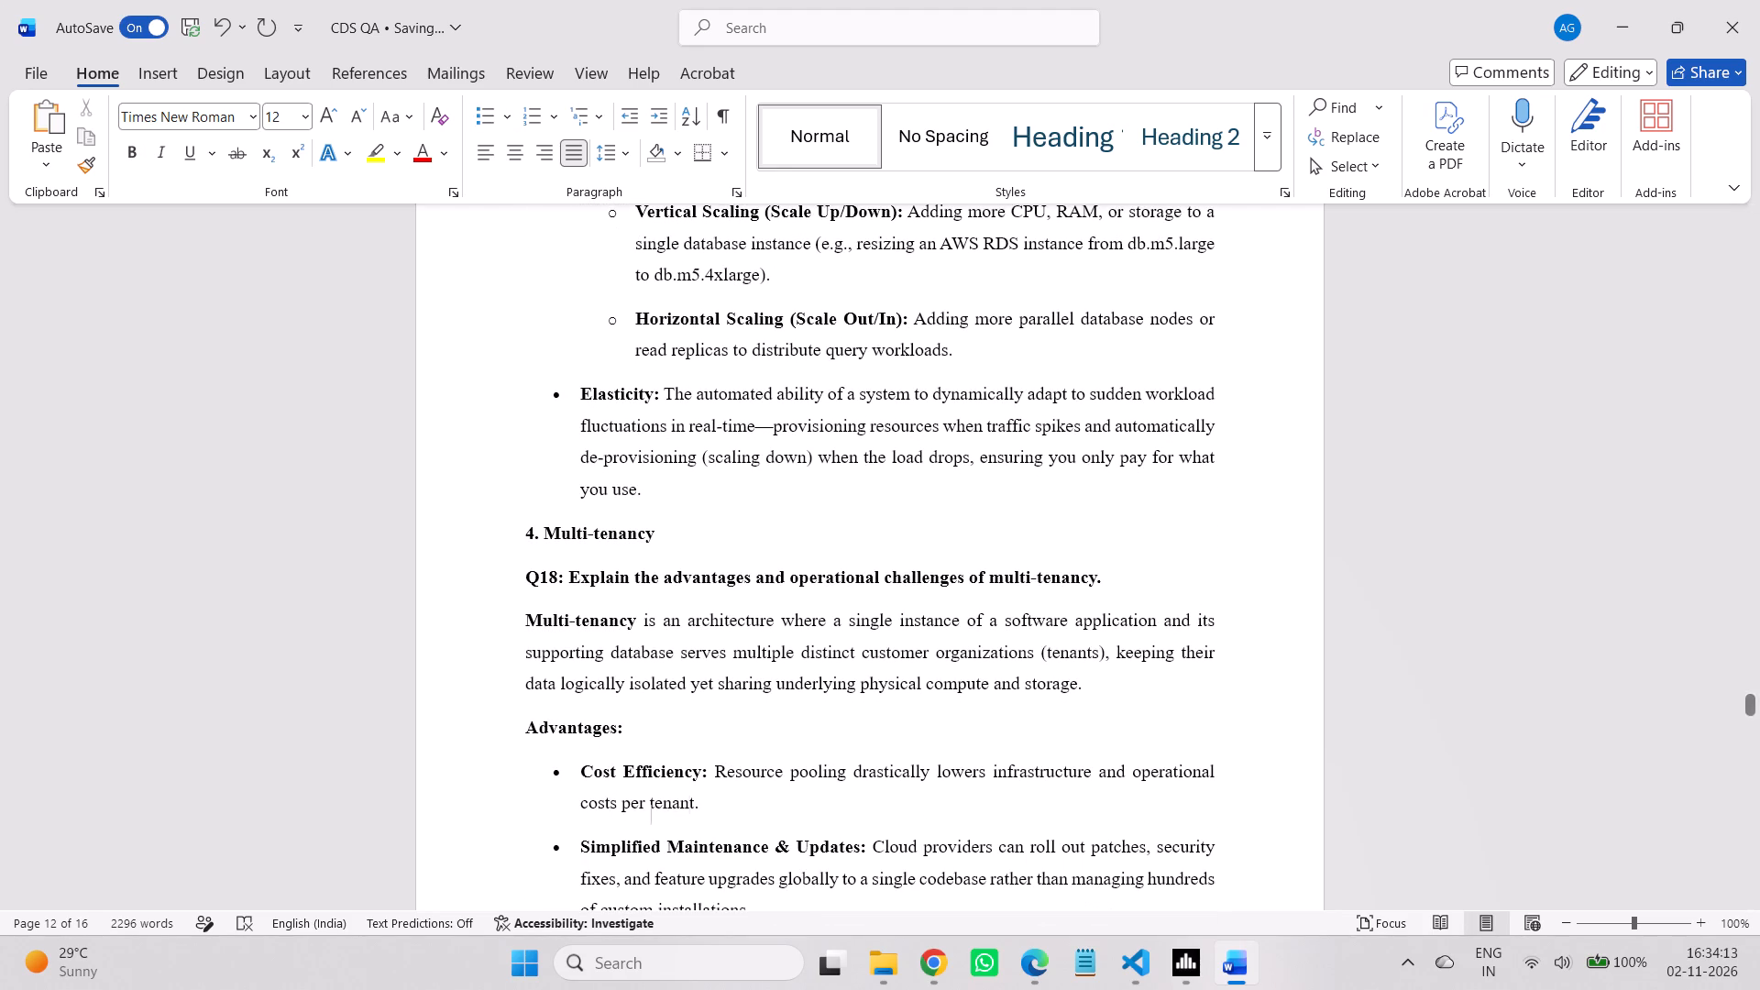
key(Down)
key(Down)
key(Down)
key(Down)
key(Down)
key(Up)
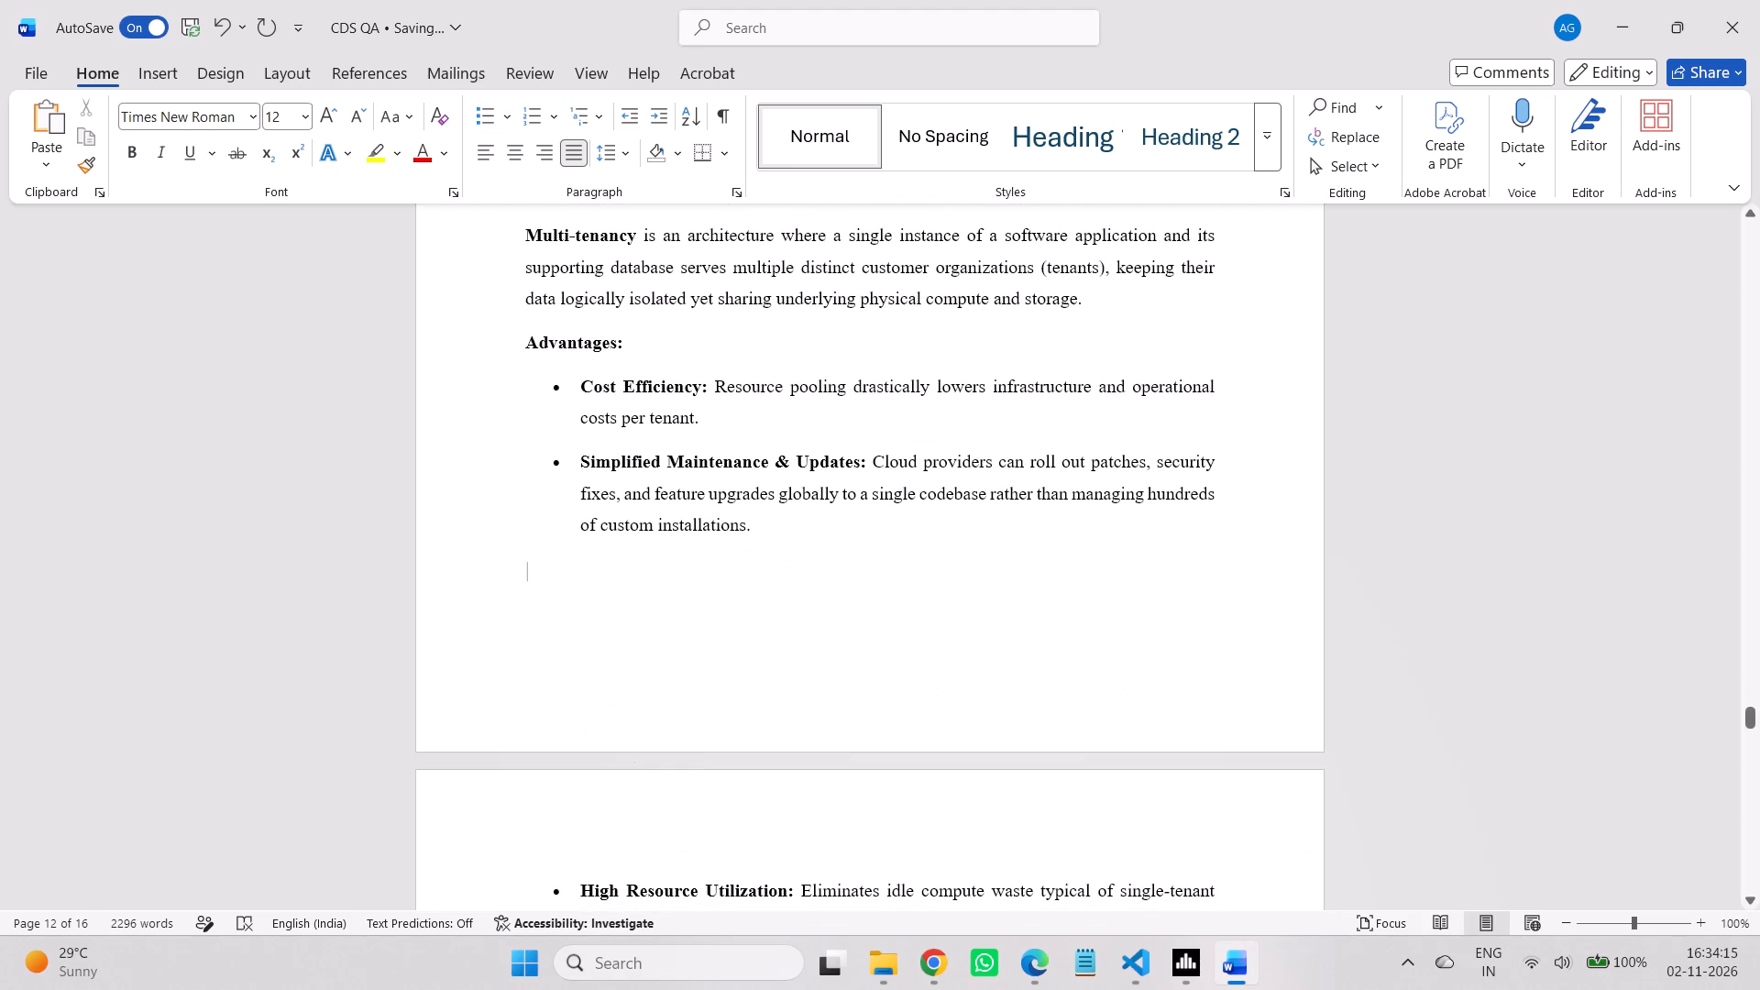
key(BackSpace)
Delete the blank line between the High Resource Utilization bullet and the "Operational Challenges:" subheading.
key(Down)
key(Down)
key(Down)
key(Down)
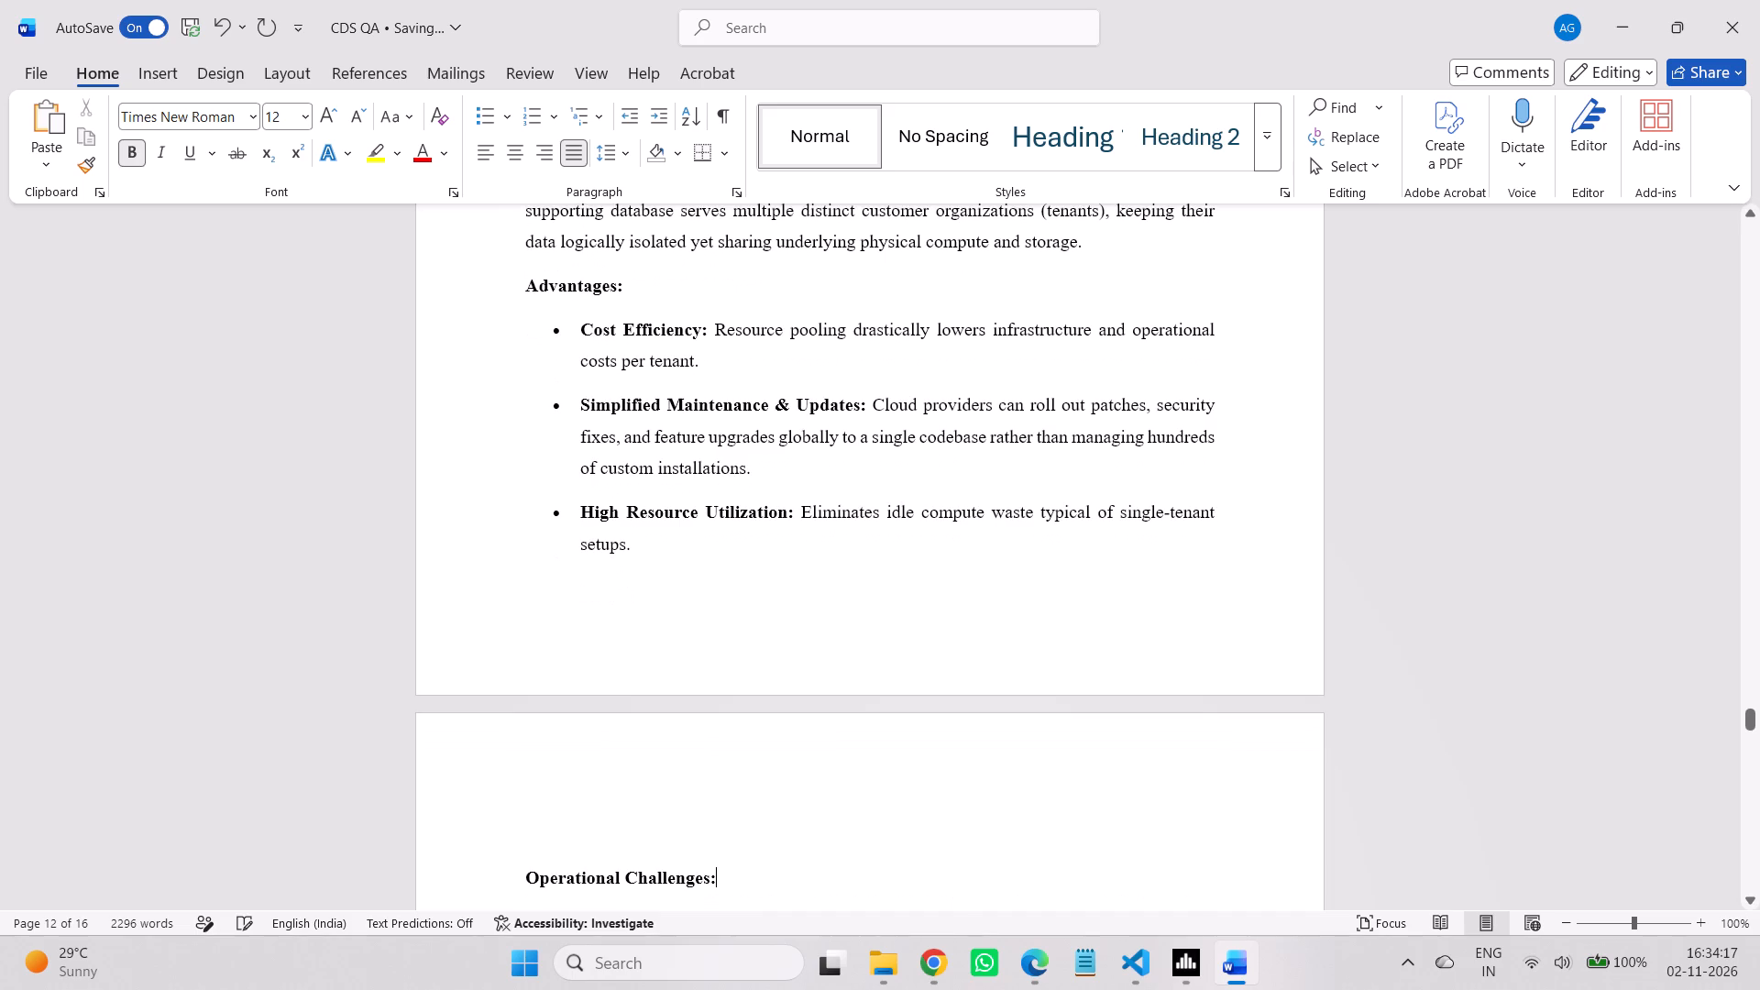
key(Up)
key(BackSpace)
Under Operational Challenges, delete the blank lines between the "Noisy Neighbor" Effect, Data Security & Privacy Risks and Customization Complexity bullets.
key(Down)
key(Down)
key(Down)
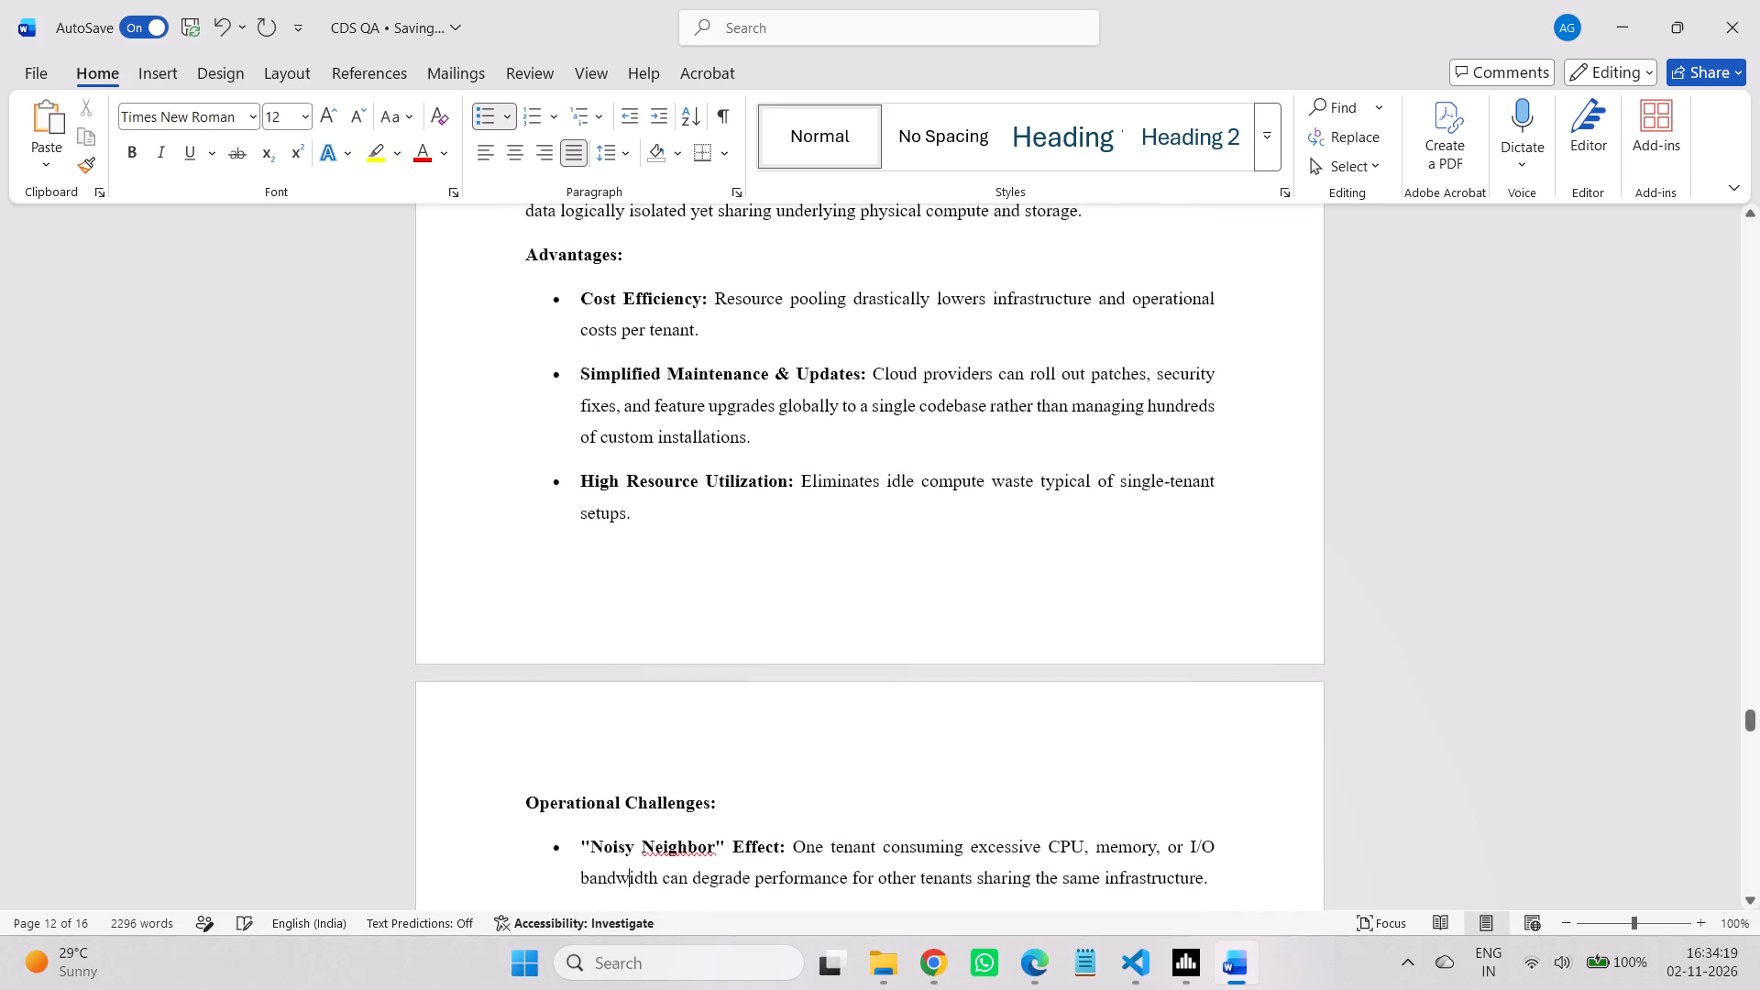
key(Down)
key(Down)
key(Up)
key(BackSpace)
key(Down)
key(Down)
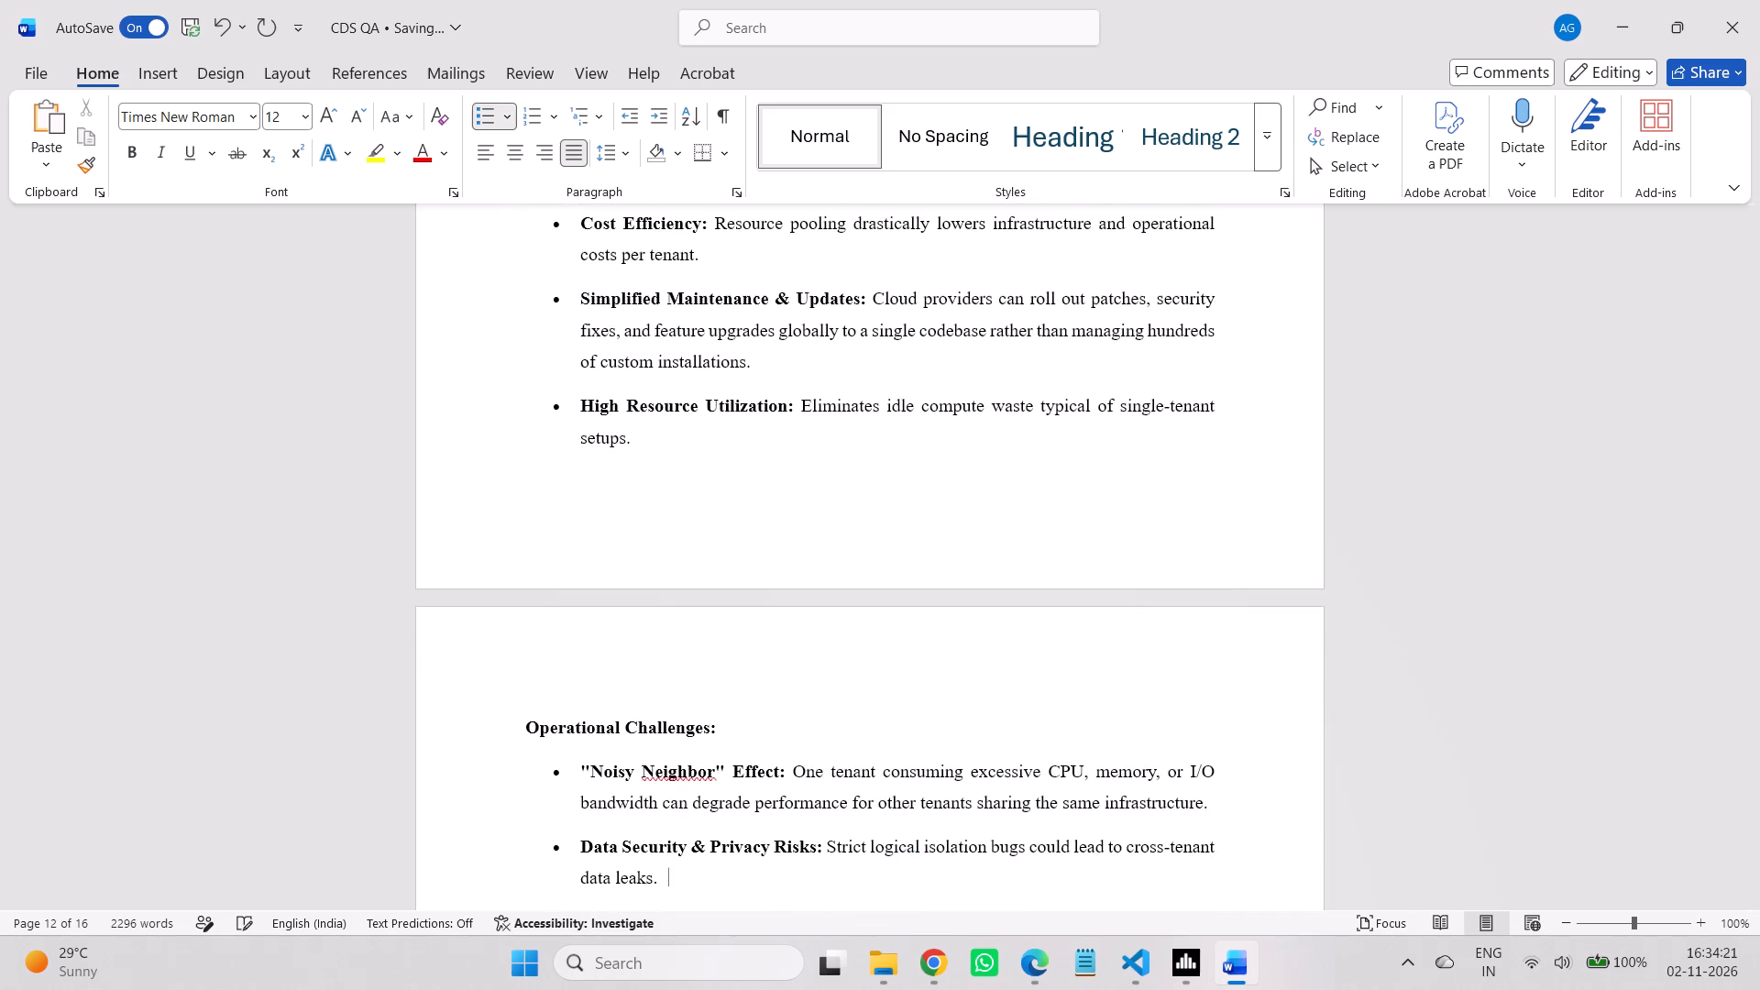
key(Down)
key(BackSpace)
Delete the blank line between the Customization Complexity bullet and the "5. Storage Virtualization" heading.
key(Down)
key(Down)
key(Down)
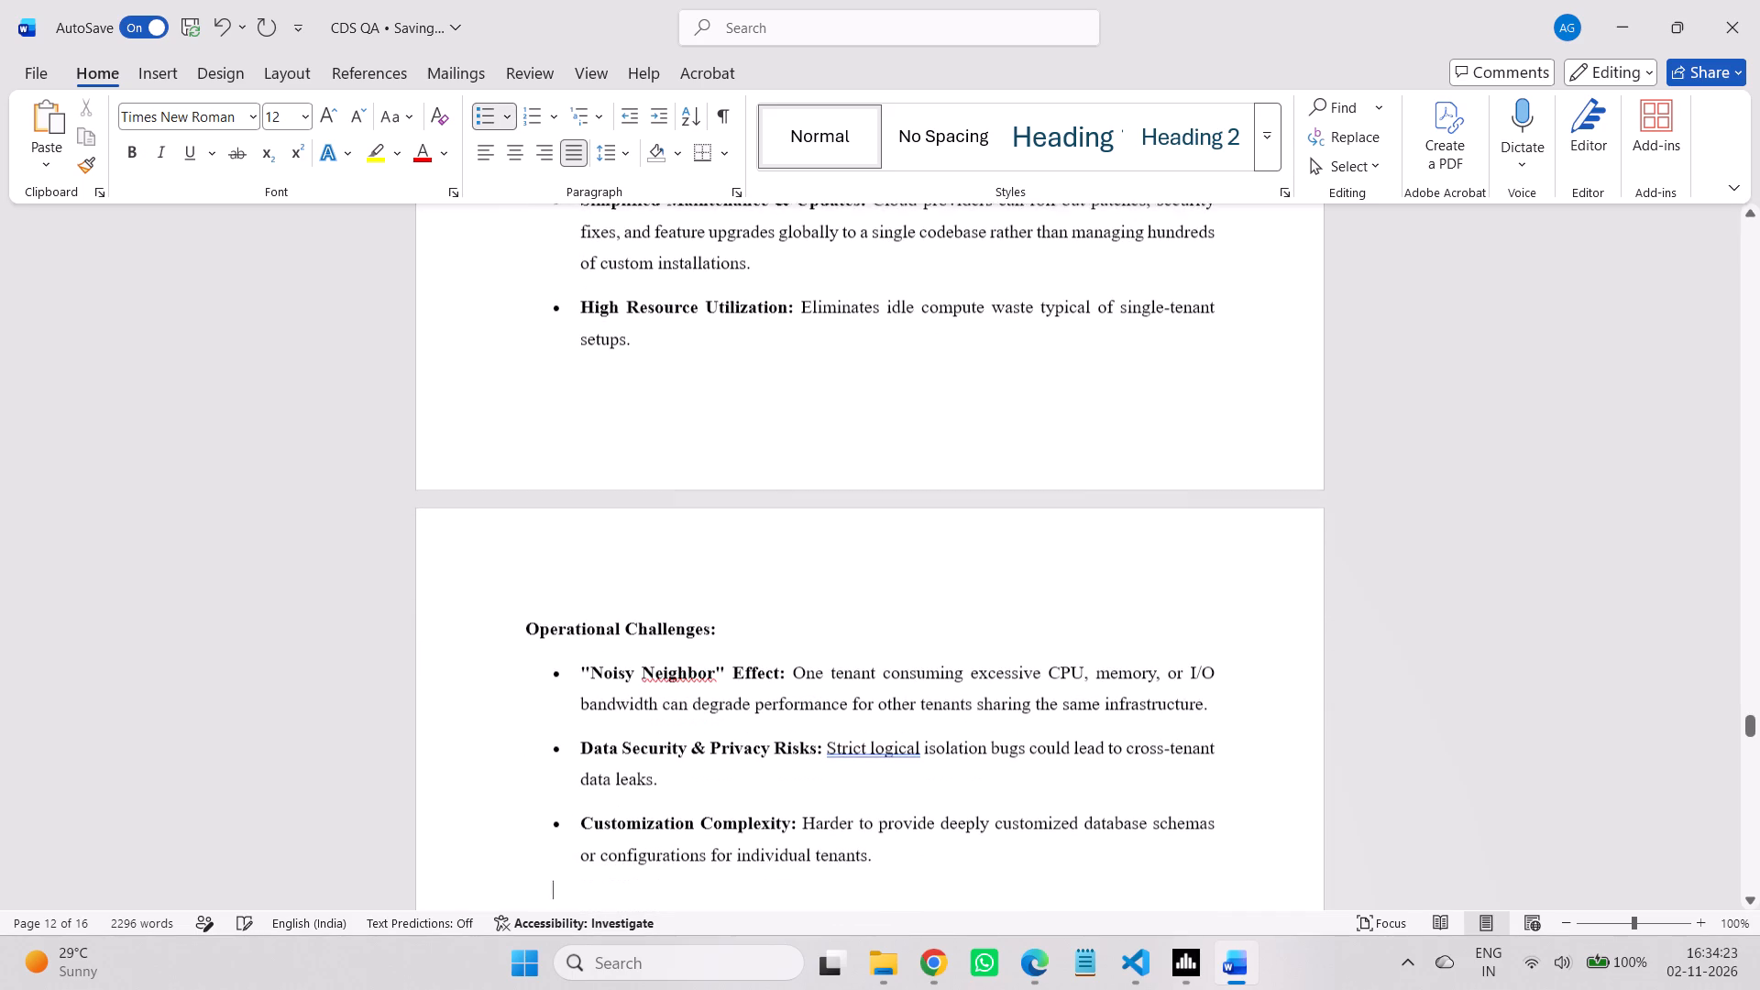
key(BackSpace)
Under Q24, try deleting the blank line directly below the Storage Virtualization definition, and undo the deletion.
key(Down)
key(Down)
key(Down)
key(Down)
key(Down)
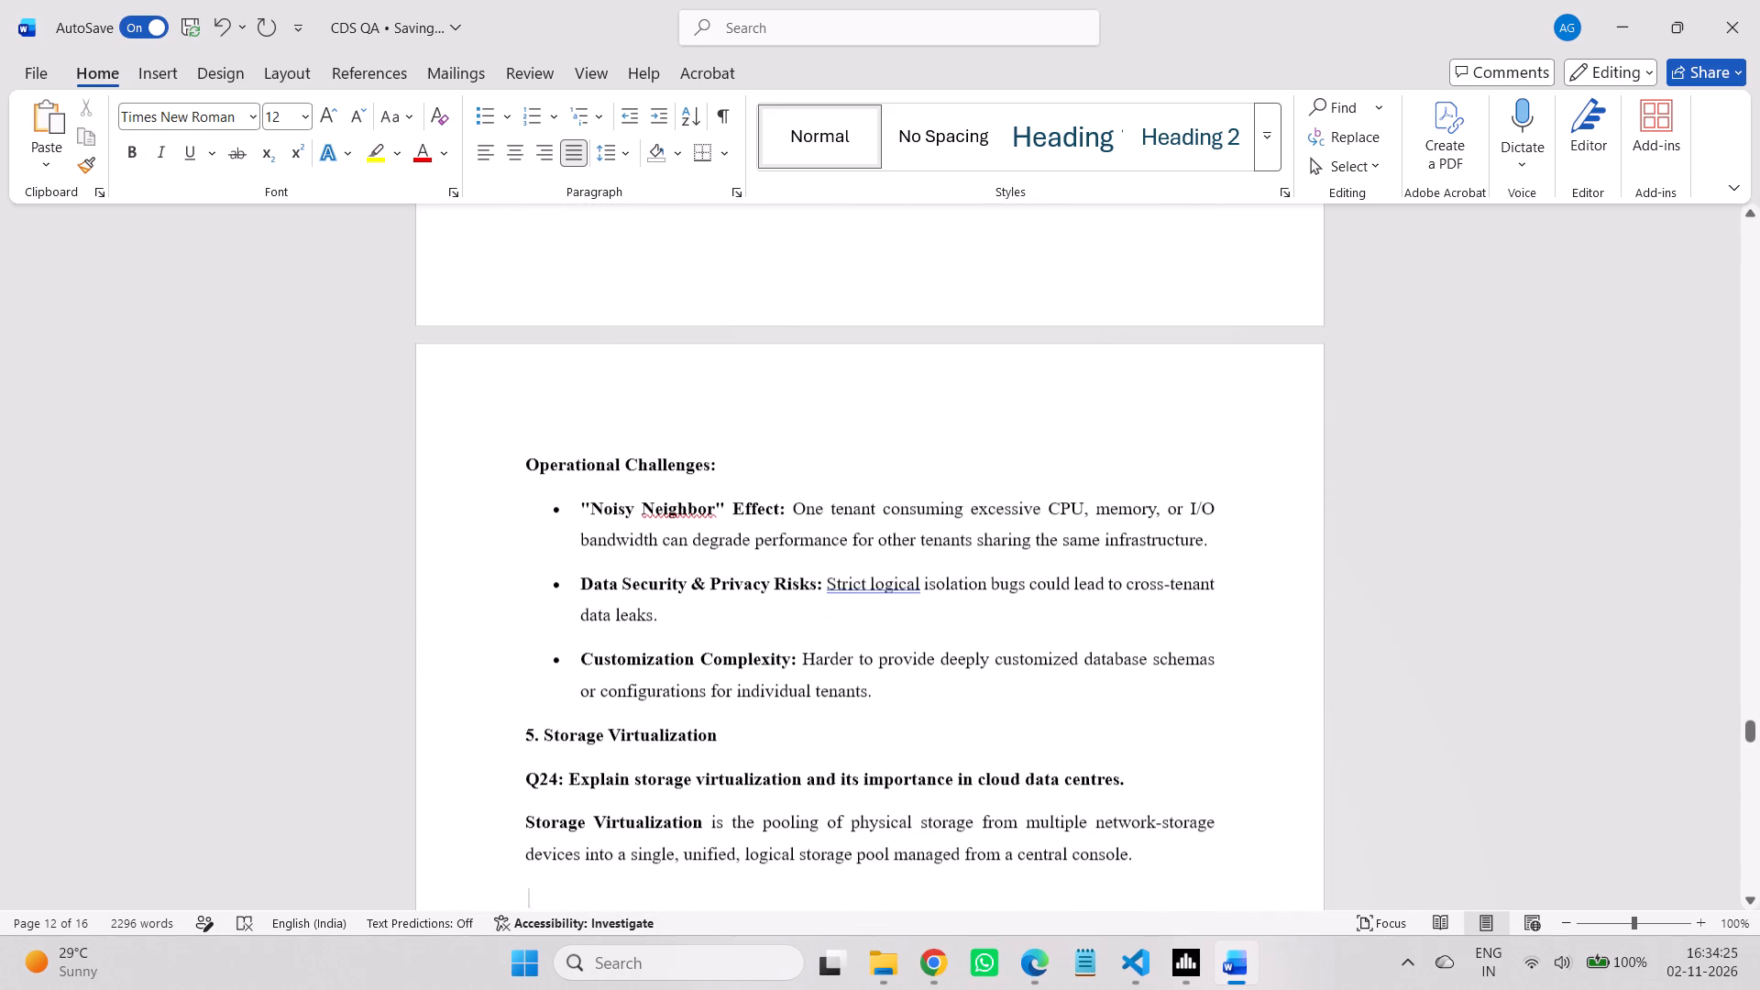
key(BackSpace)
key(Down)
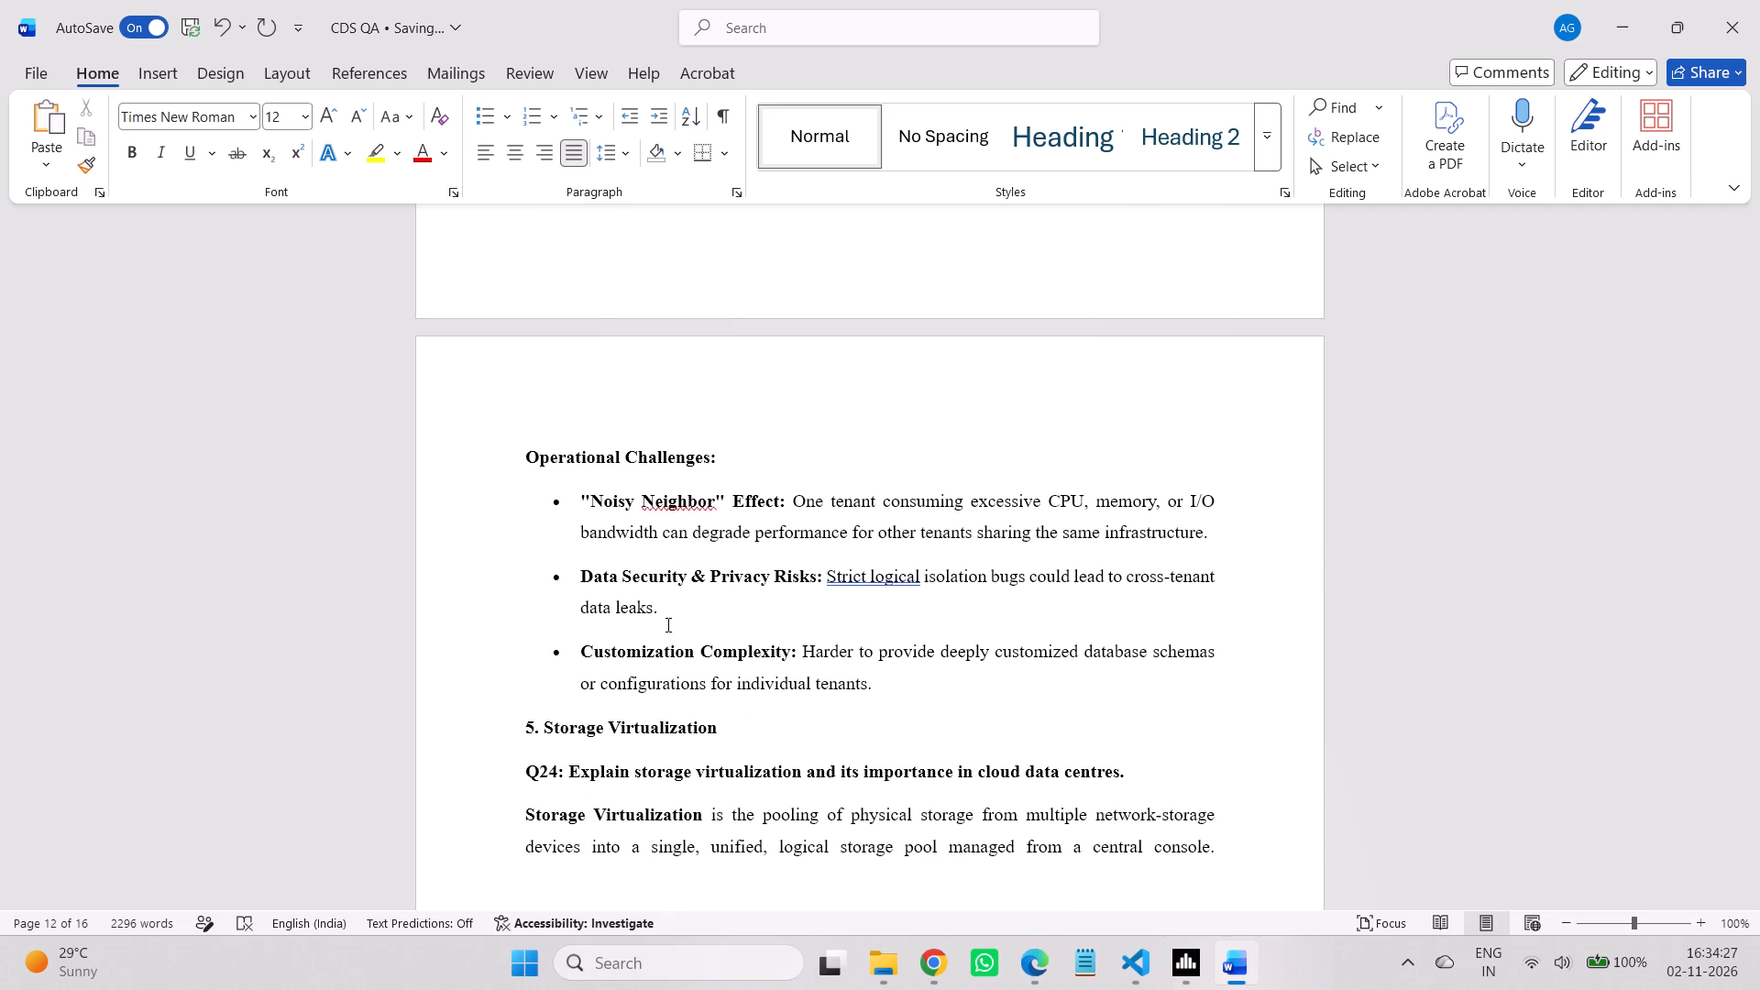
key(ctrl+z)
Under Q24, delete the blank lines between the Storage Virtualization definition and the "Importance in Cloud Data Centers:" subheading.
key(Down)
key(Down)
key(Up)
key(BackSpace)
key(BackSpace)
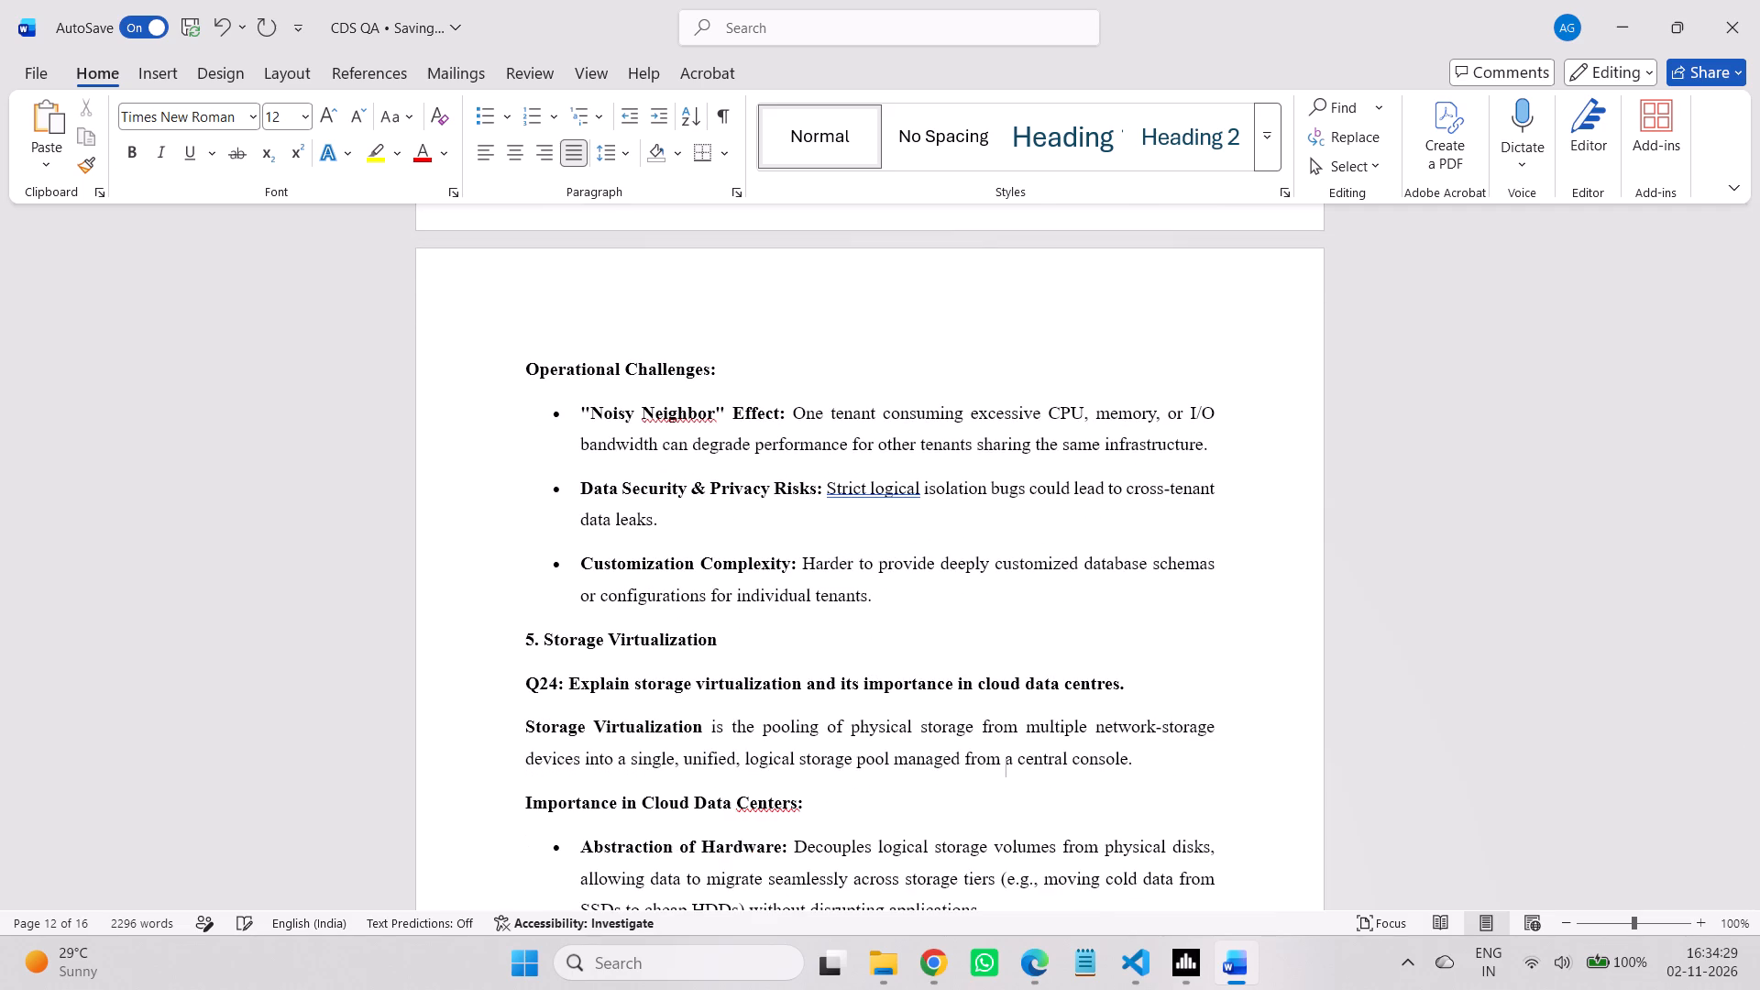
Delete the blank lines between the Abstraction of Hardware, Dynamic Provisioning and Simplified Management bullets.
key(Down)
key(Down)
key(Down)
key(Down)
key(Down)
key(Down)
key(Up)
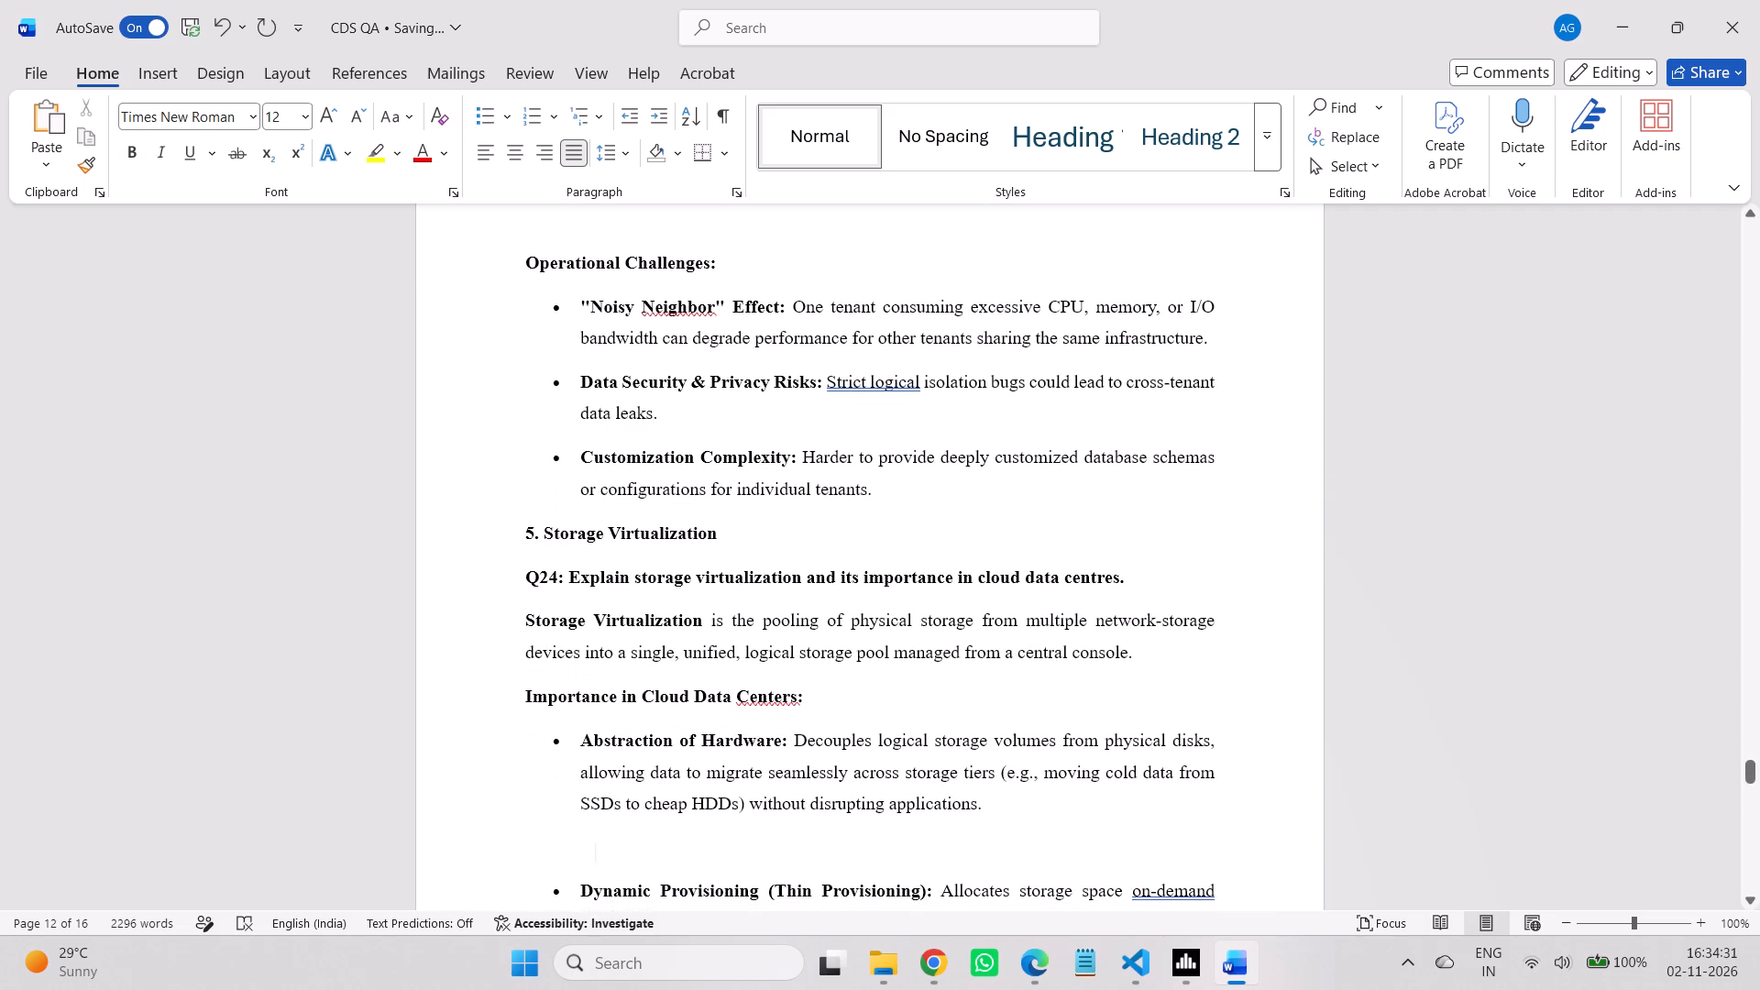
key(BackSpace)
key(Down)
key(Down)
key(Down)
key(Down)
key(Up)
key(BackSpace)
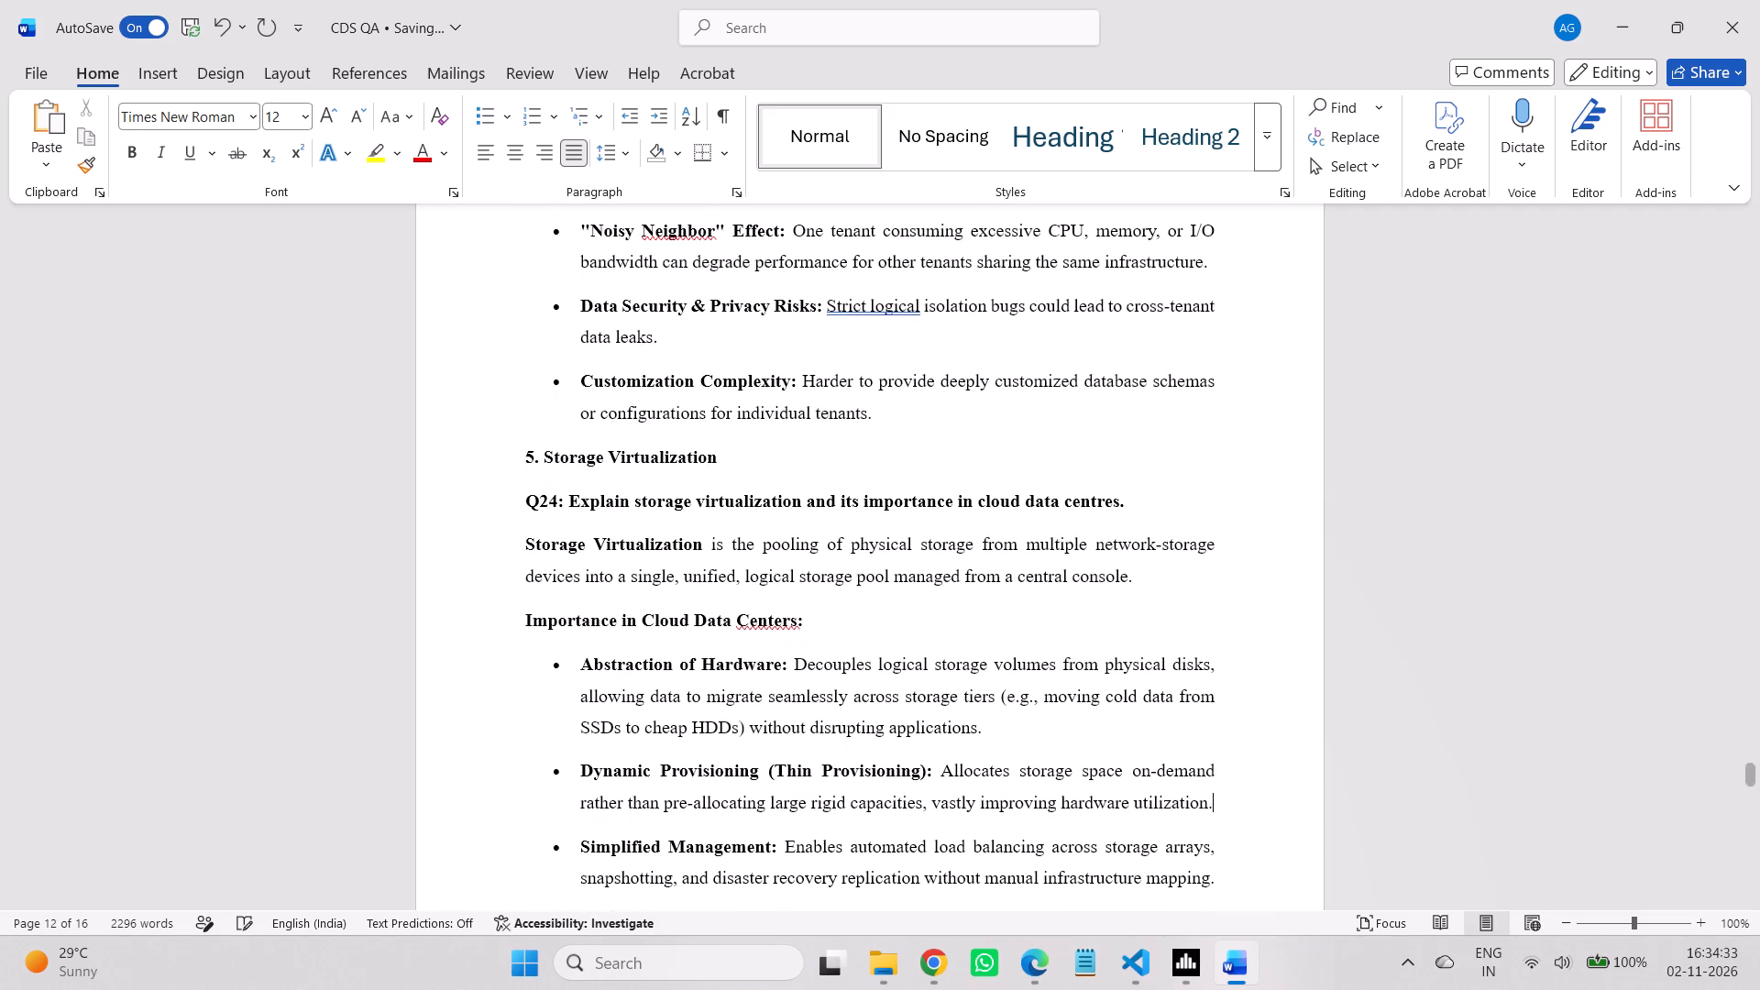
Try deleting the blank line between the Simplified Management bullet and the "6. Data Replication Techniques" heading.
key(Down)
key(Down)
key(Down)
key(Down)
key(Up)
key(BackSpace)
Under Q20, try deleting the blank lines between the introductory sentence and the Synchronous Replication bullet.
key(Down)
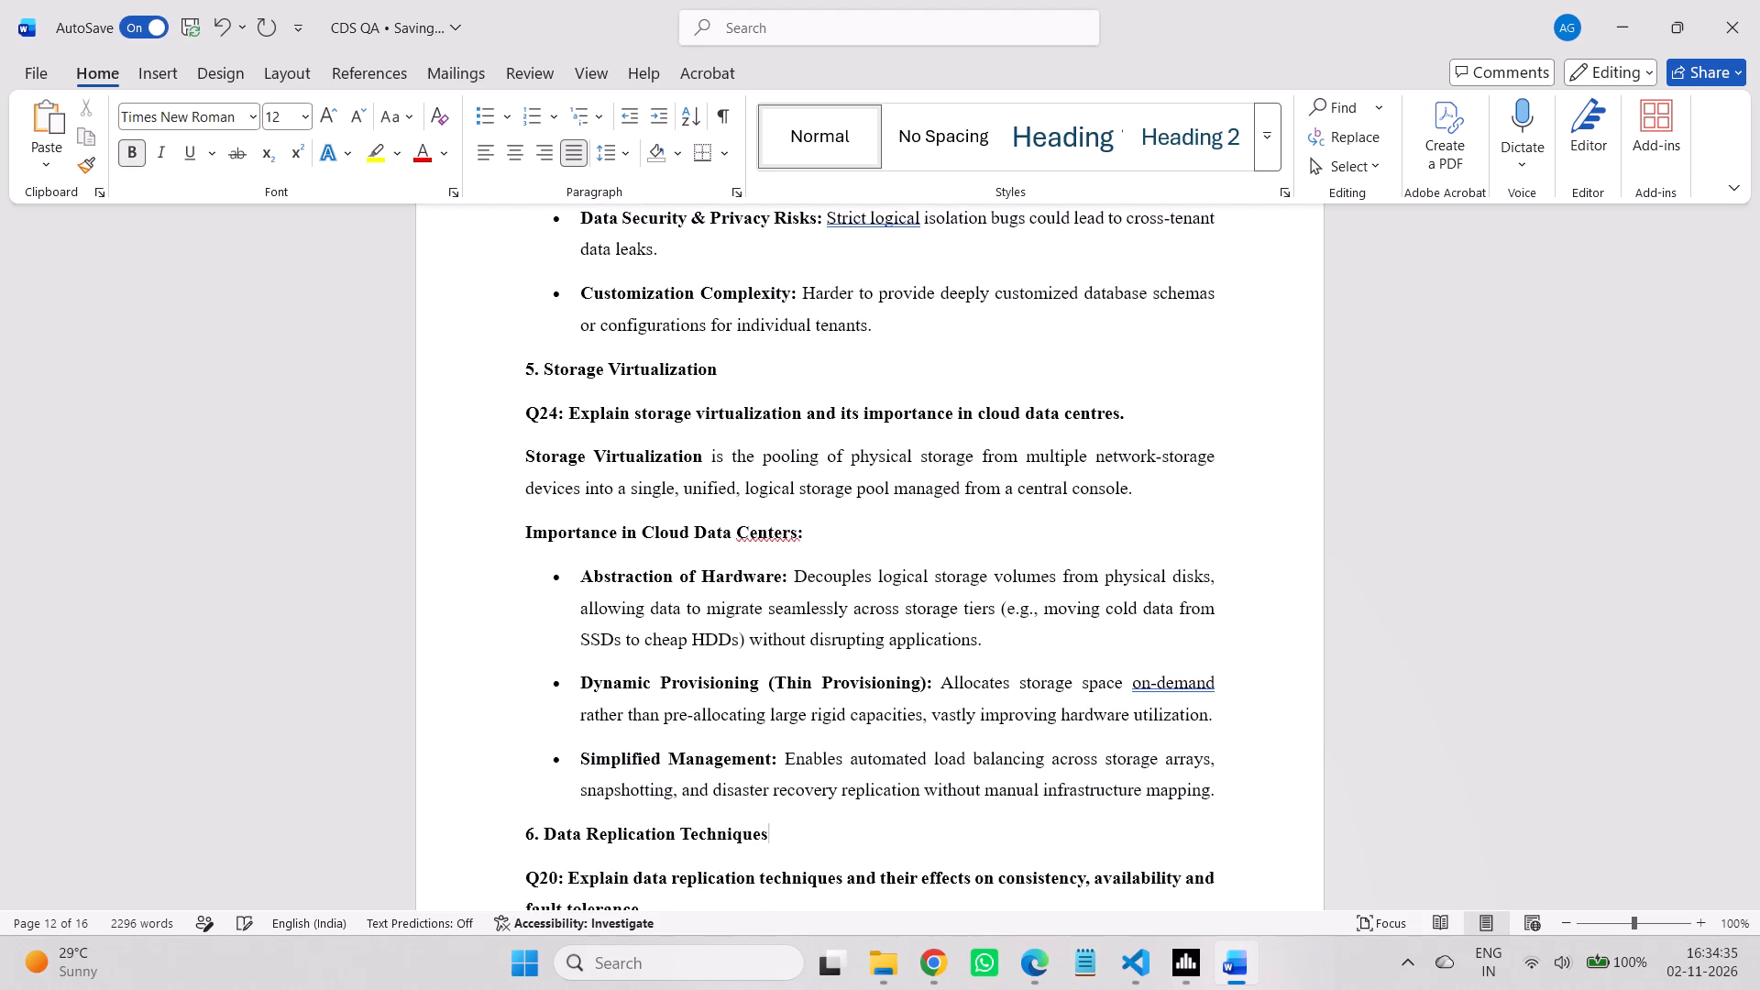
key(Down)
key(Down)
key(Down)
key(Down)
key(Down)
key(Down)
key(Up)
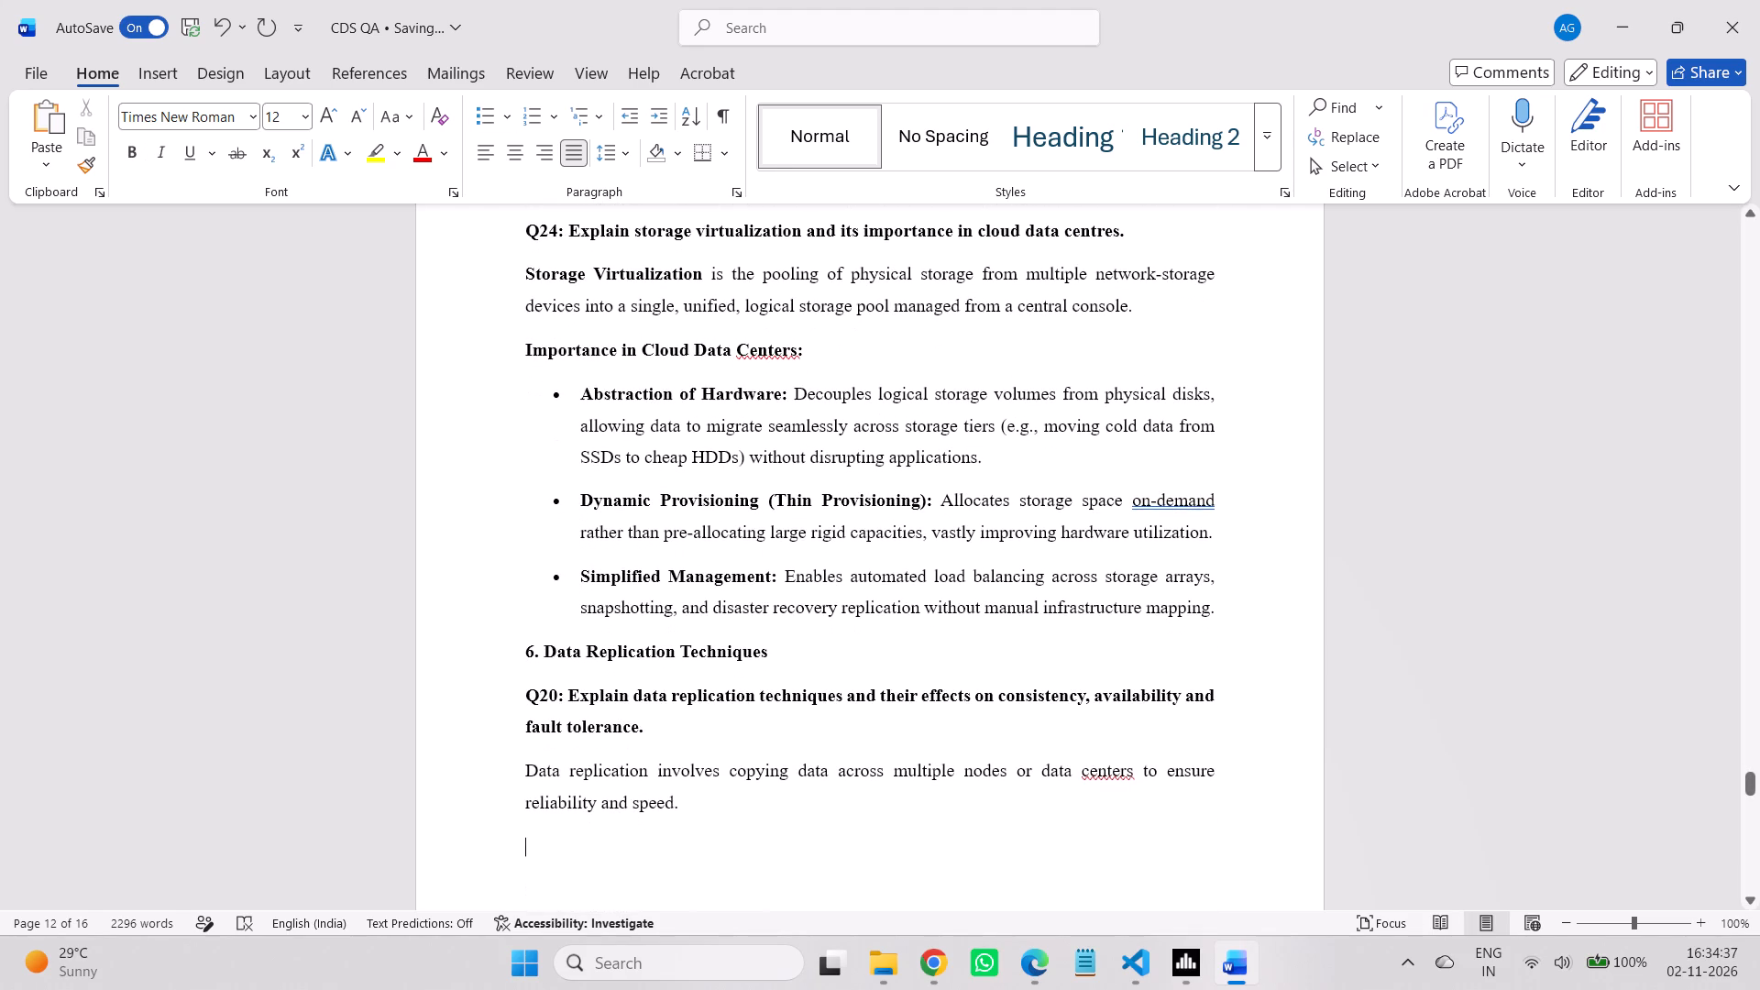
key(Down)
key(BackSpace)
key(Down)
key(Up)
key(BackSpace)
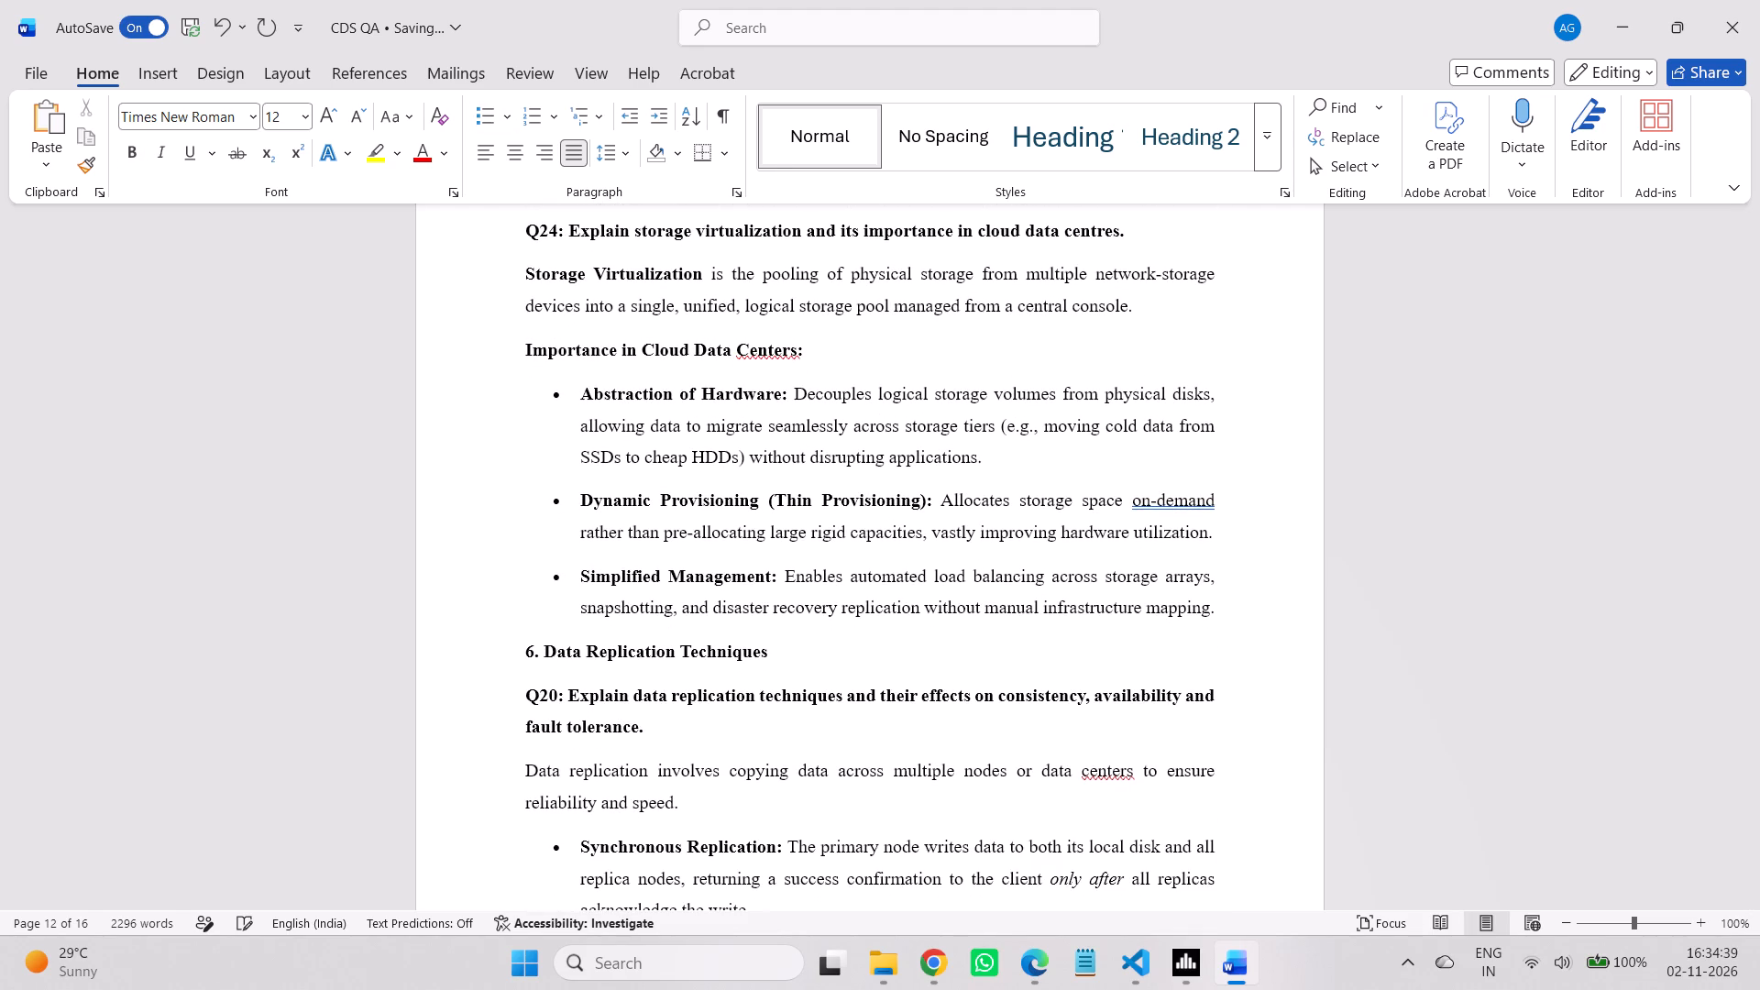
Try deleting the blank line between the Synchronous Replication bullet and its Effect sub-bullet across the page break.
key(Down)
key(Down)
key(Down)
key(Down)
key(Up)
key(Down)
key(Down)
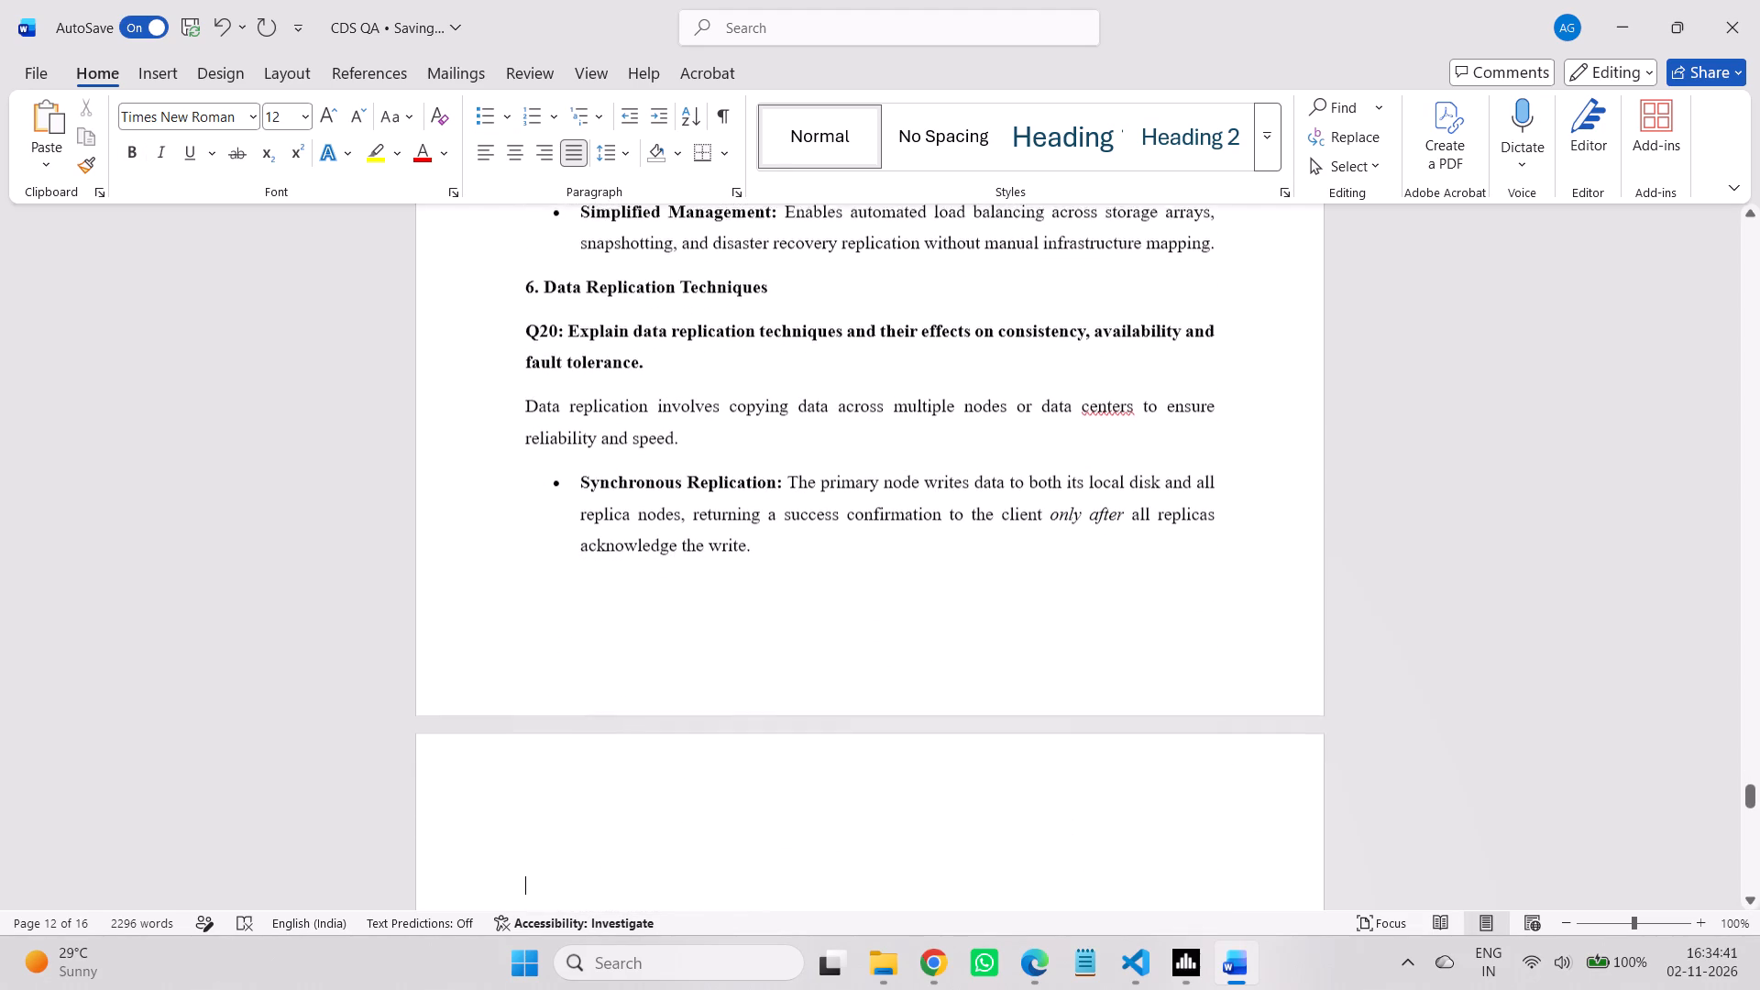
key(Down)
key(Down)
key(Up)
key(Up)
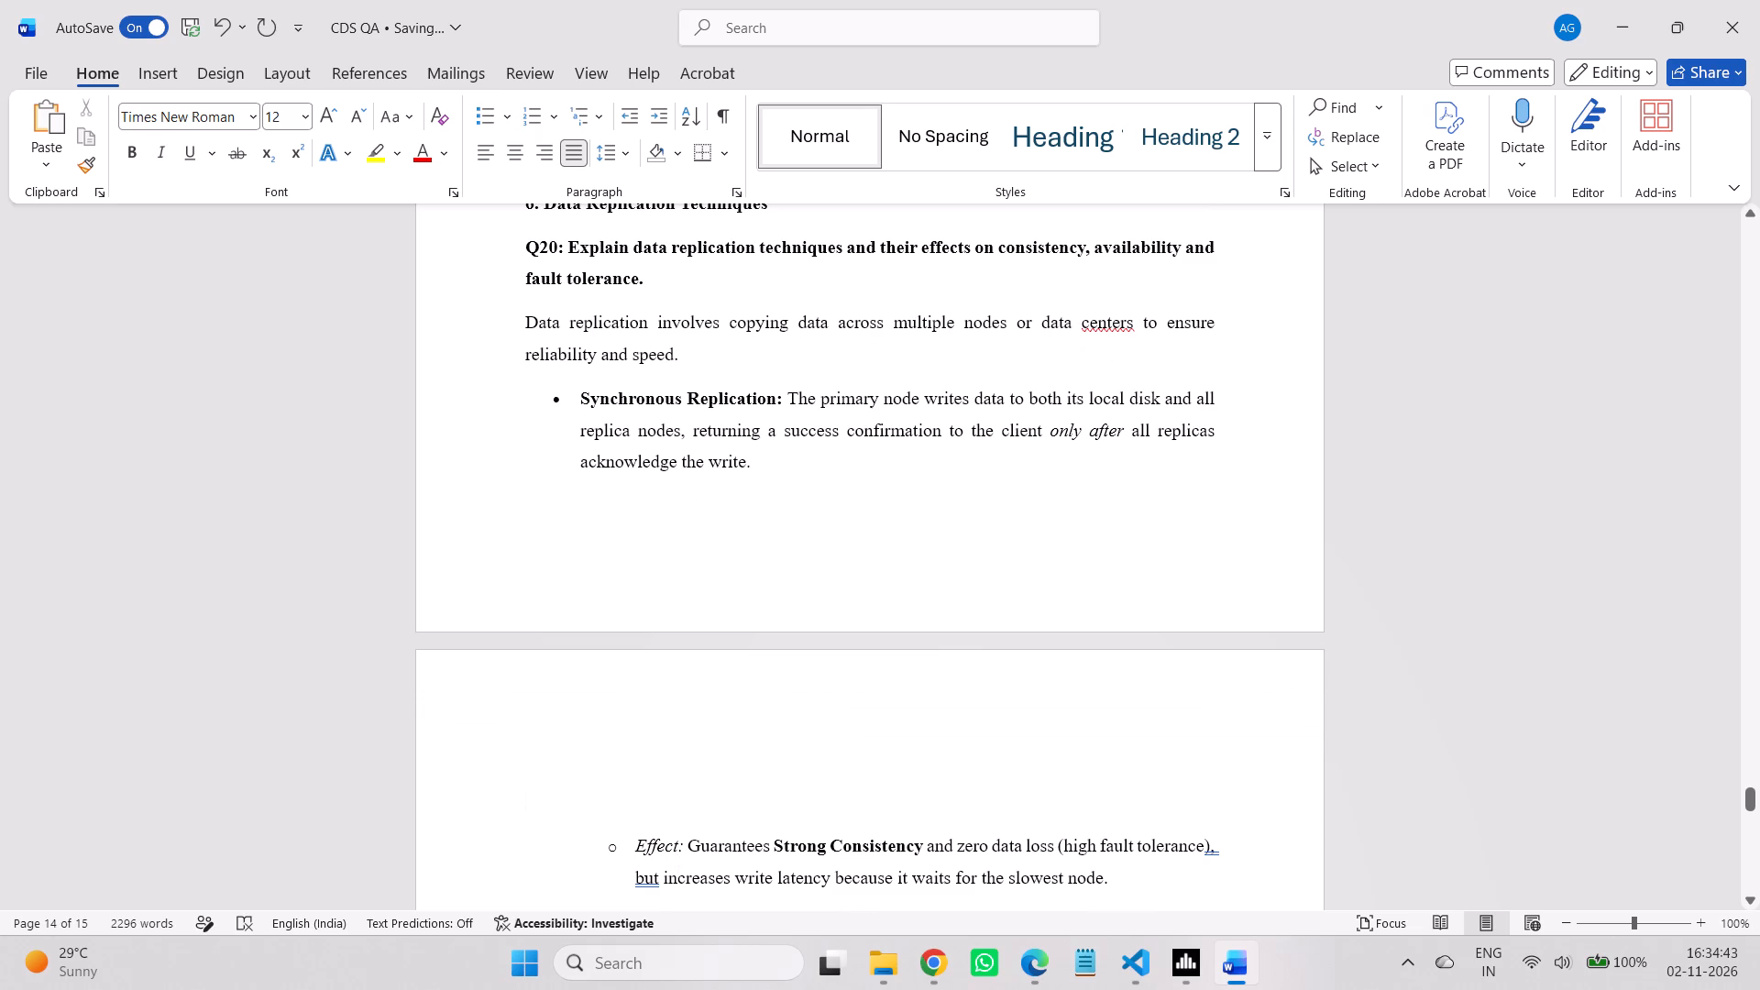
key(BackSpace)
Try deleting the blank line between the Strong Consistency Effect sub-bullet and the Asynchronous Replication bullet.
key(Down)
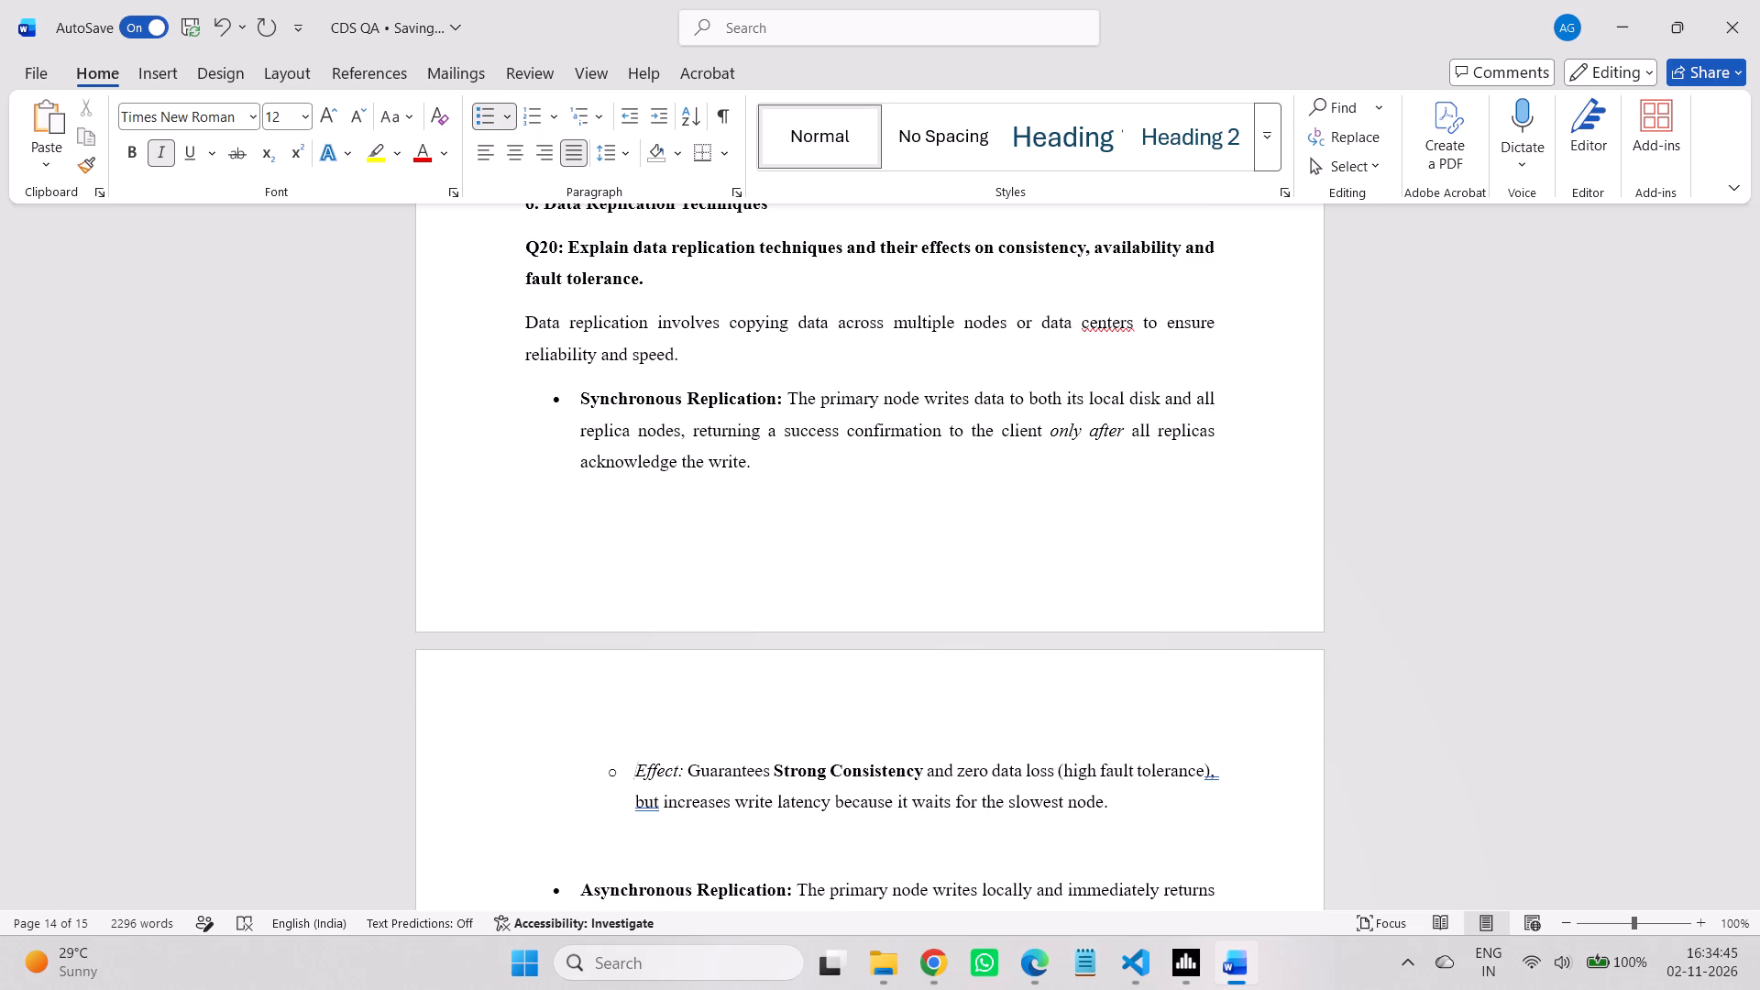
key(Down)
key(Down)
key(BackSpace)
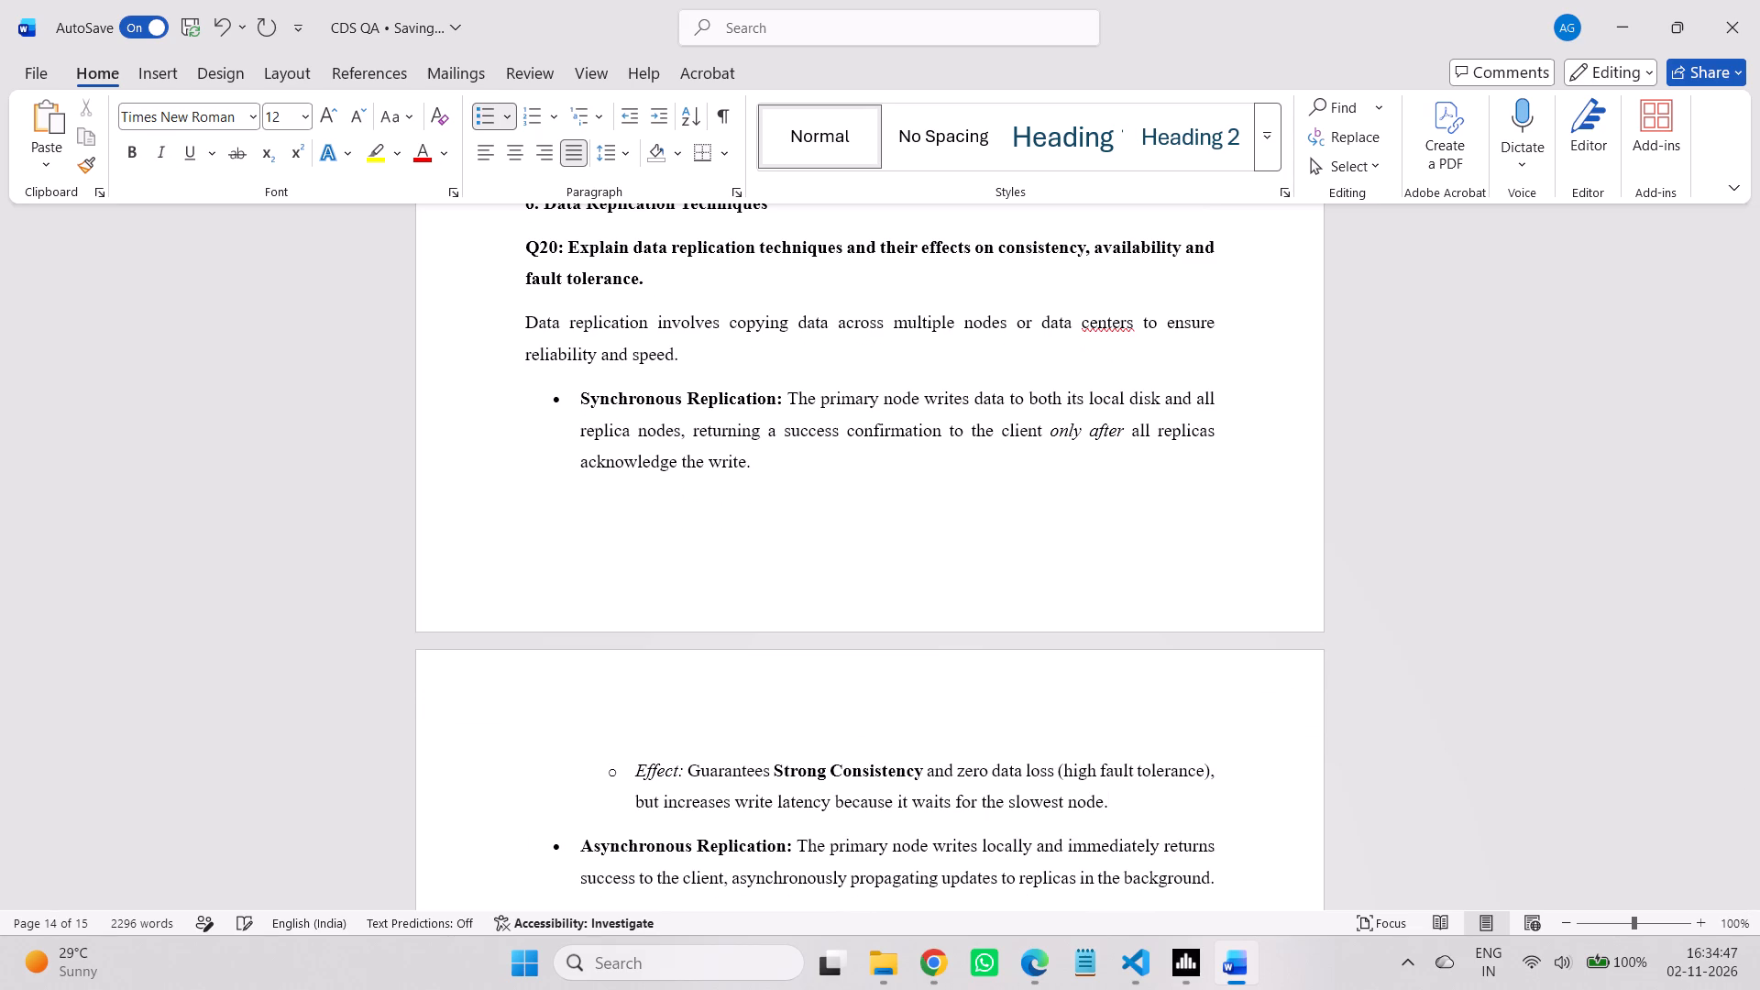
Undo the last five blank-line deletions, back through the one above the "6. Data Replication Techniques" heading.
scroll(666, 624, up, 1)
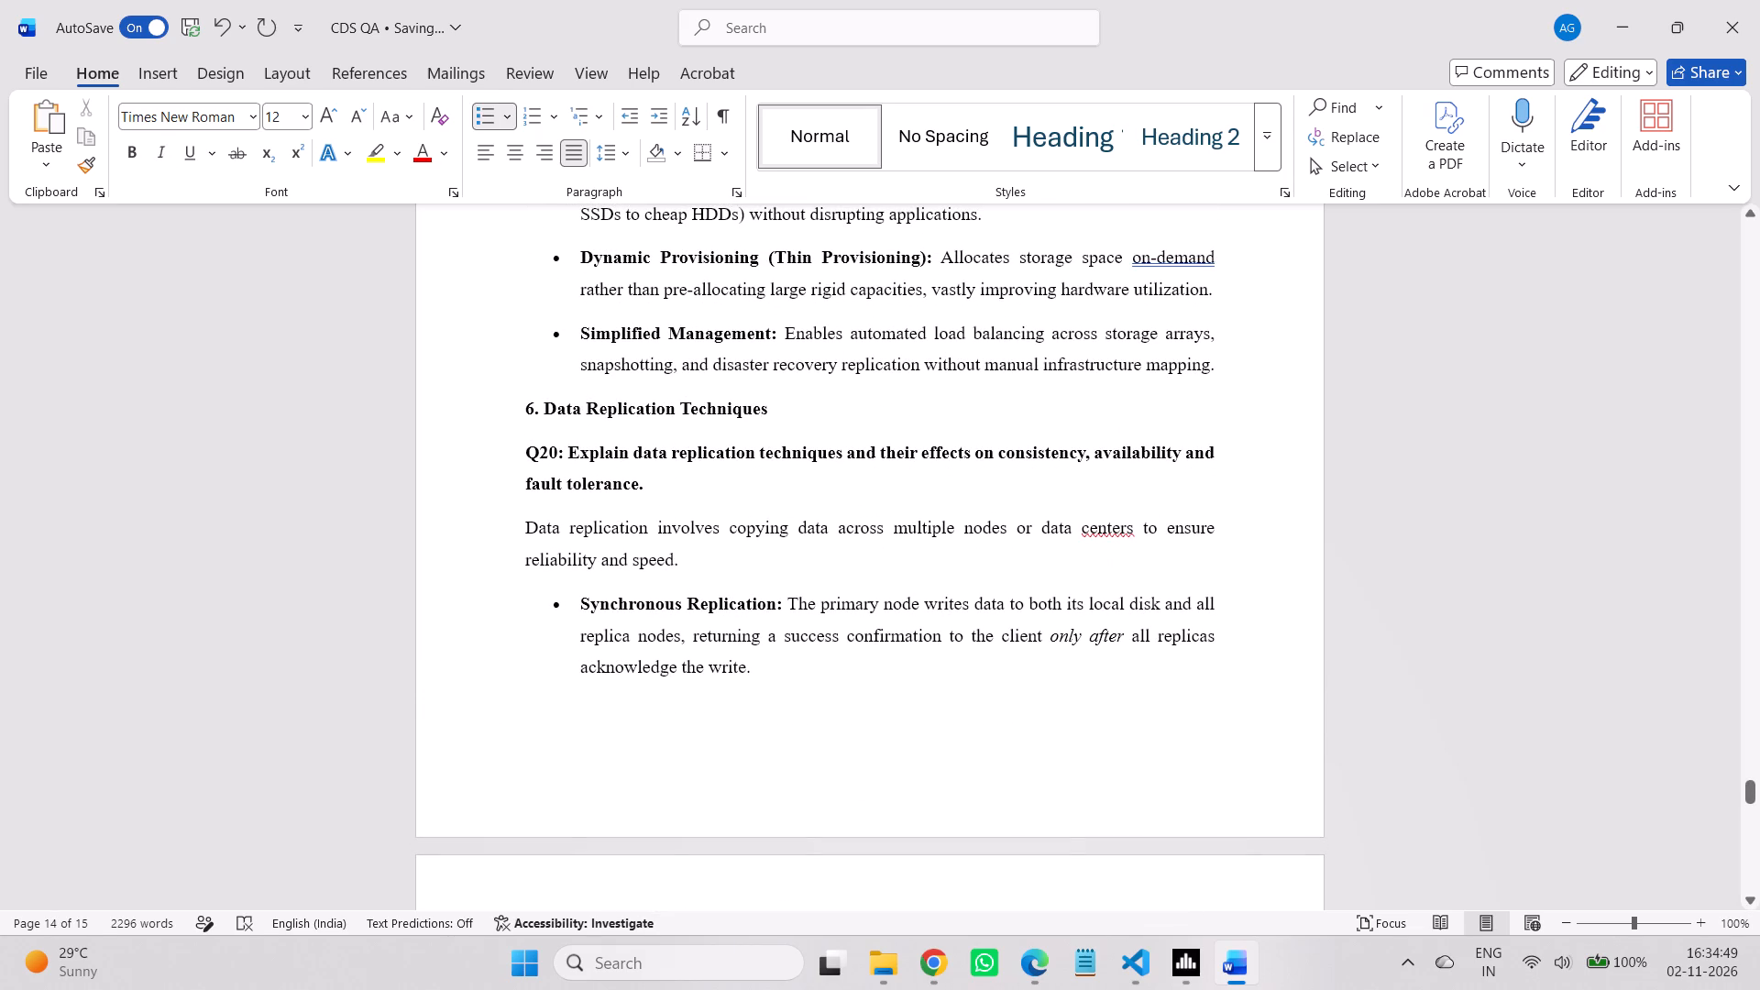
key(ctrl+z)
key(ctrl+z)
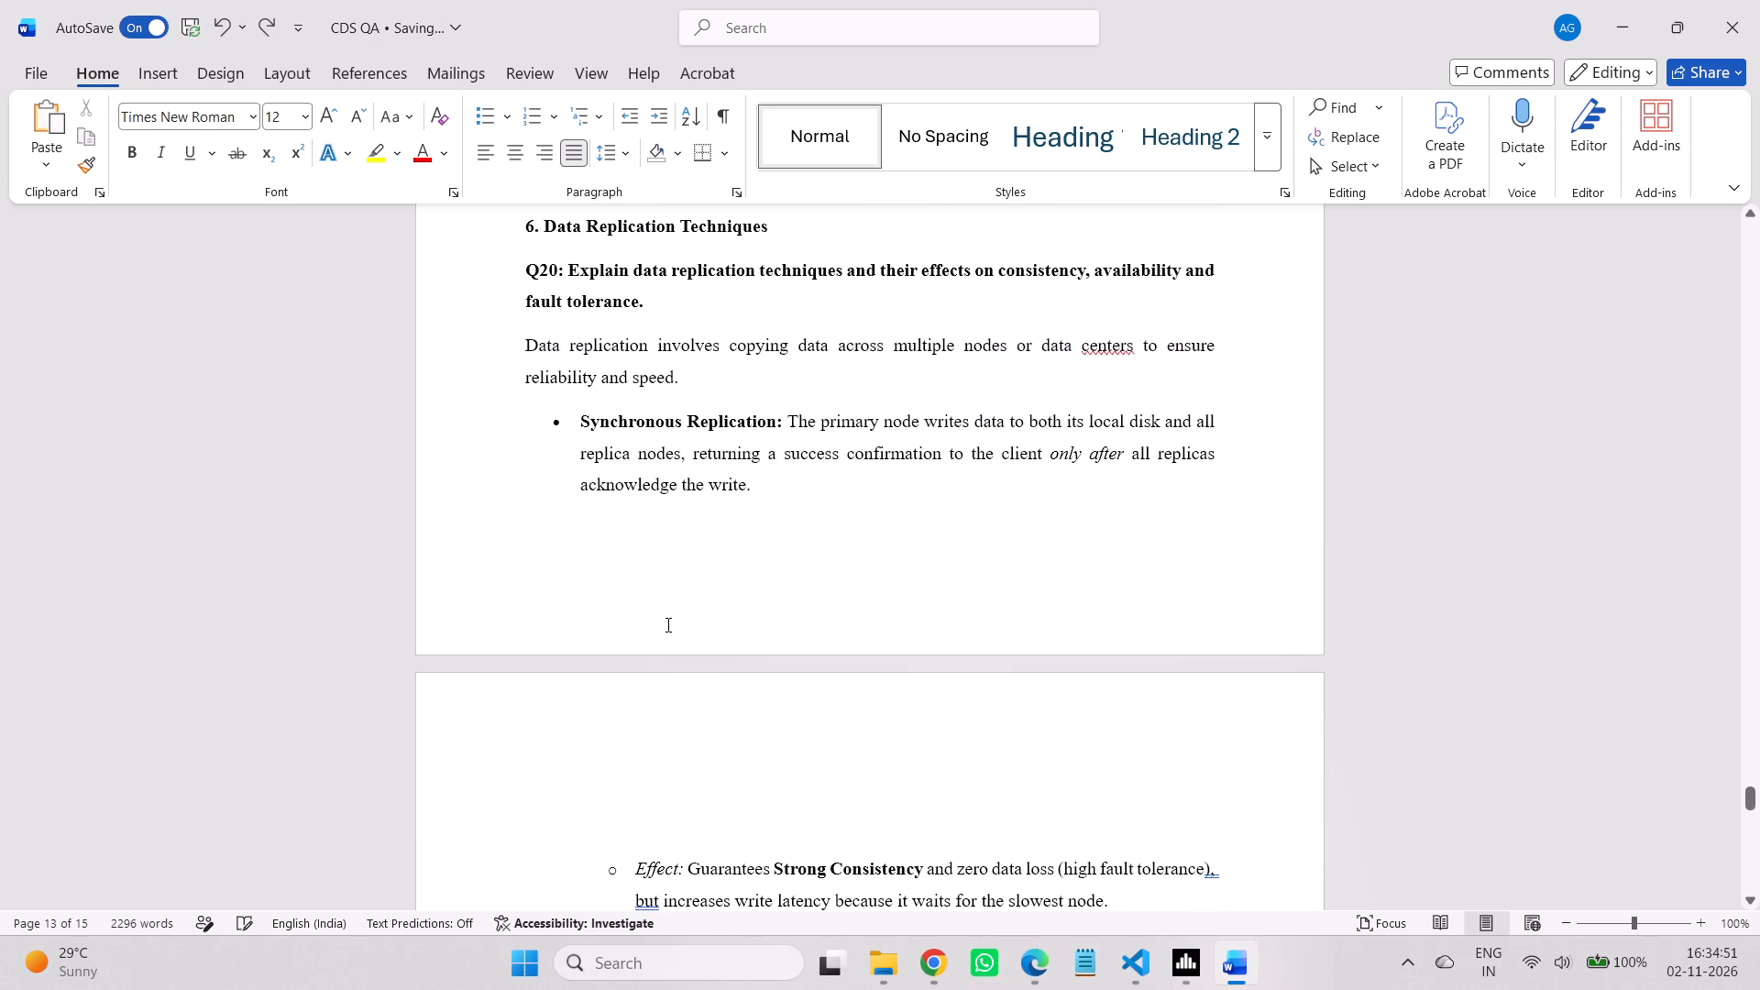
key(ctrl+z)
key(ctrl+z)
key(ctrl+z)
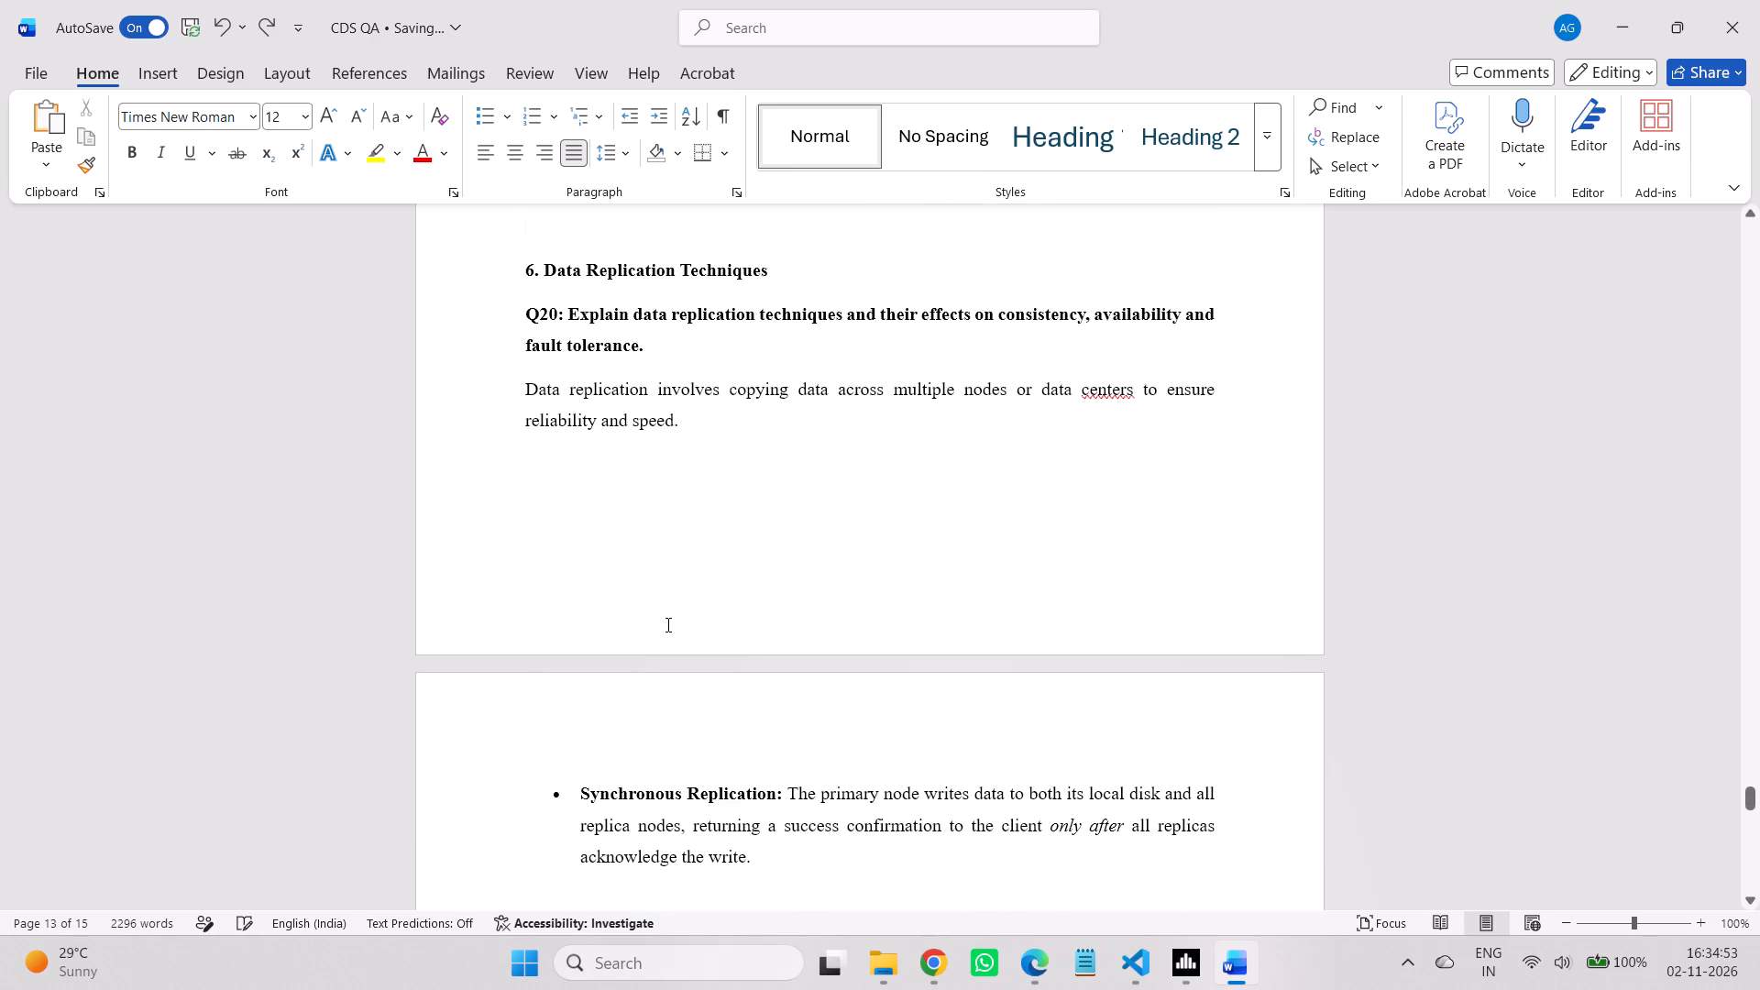
Insert seven blank lines above the "6. Data Replication Techniques" heading to push the section onto the next page.
key(Return)
key(Return)
key(Return)
key(Return)
key(Return)
key(Return)
key(Return)
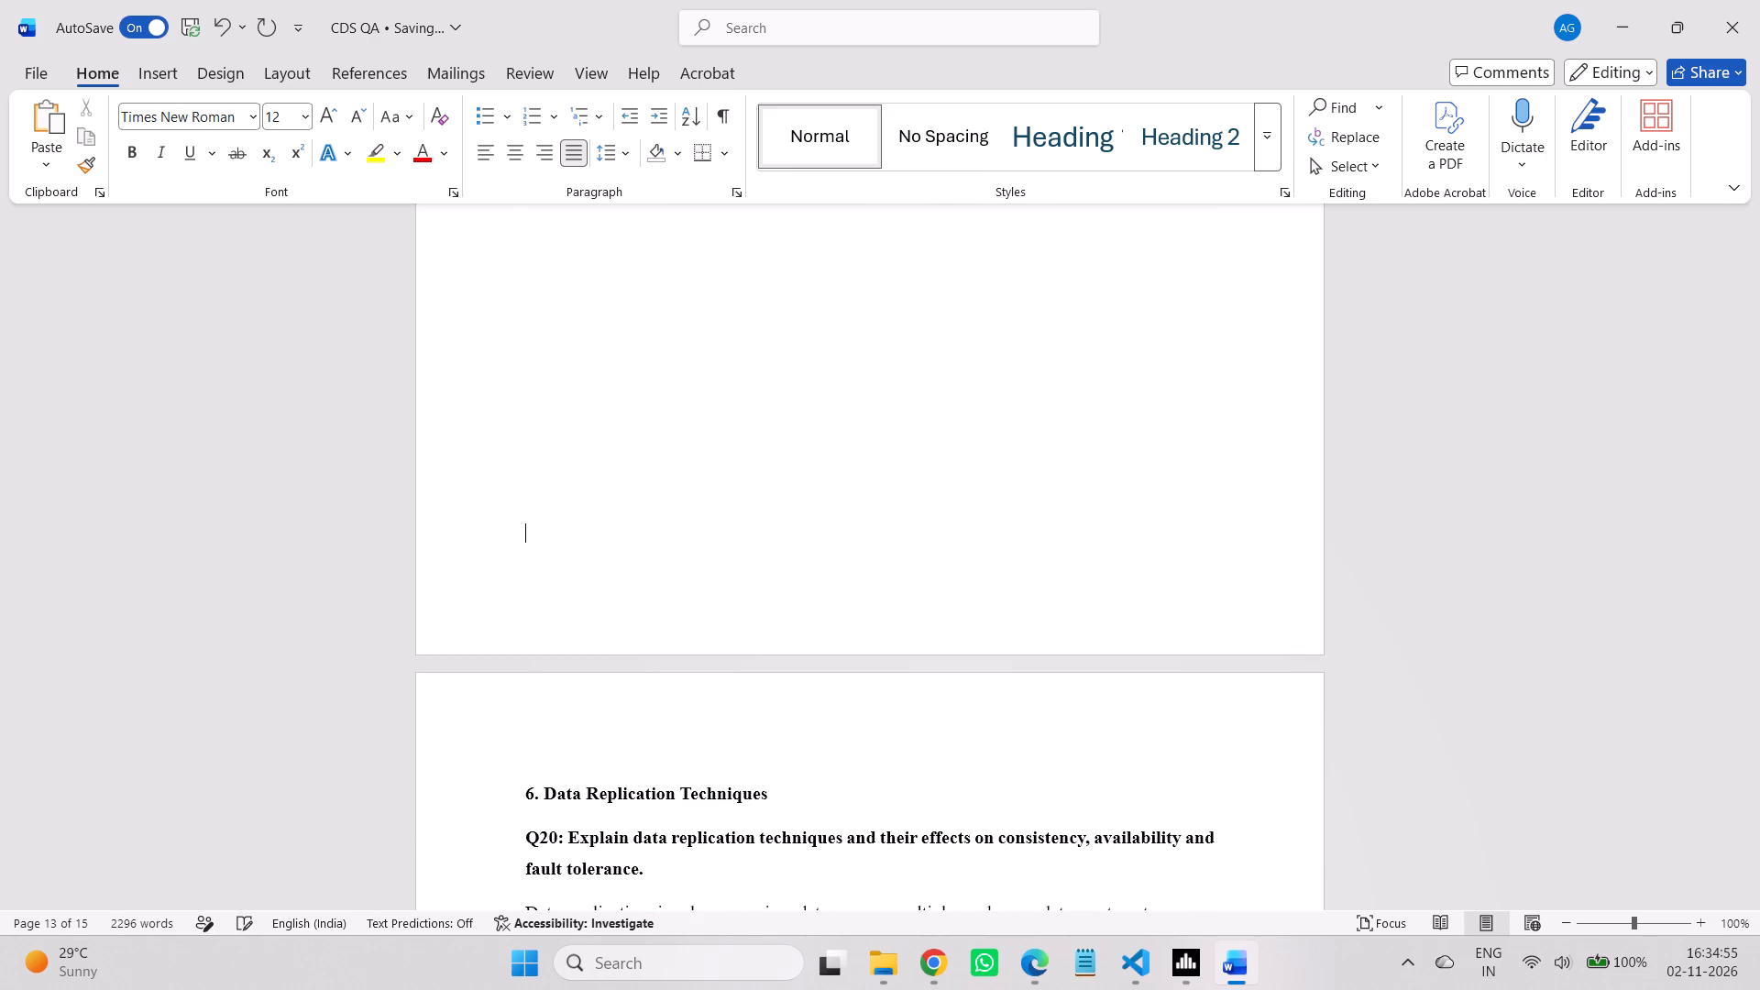
Under Q20, delete the two blank lines between the introductory sentence and the Synchronous Replication bullet.
scroll(666, 624, down, 1)
click(717, 800)
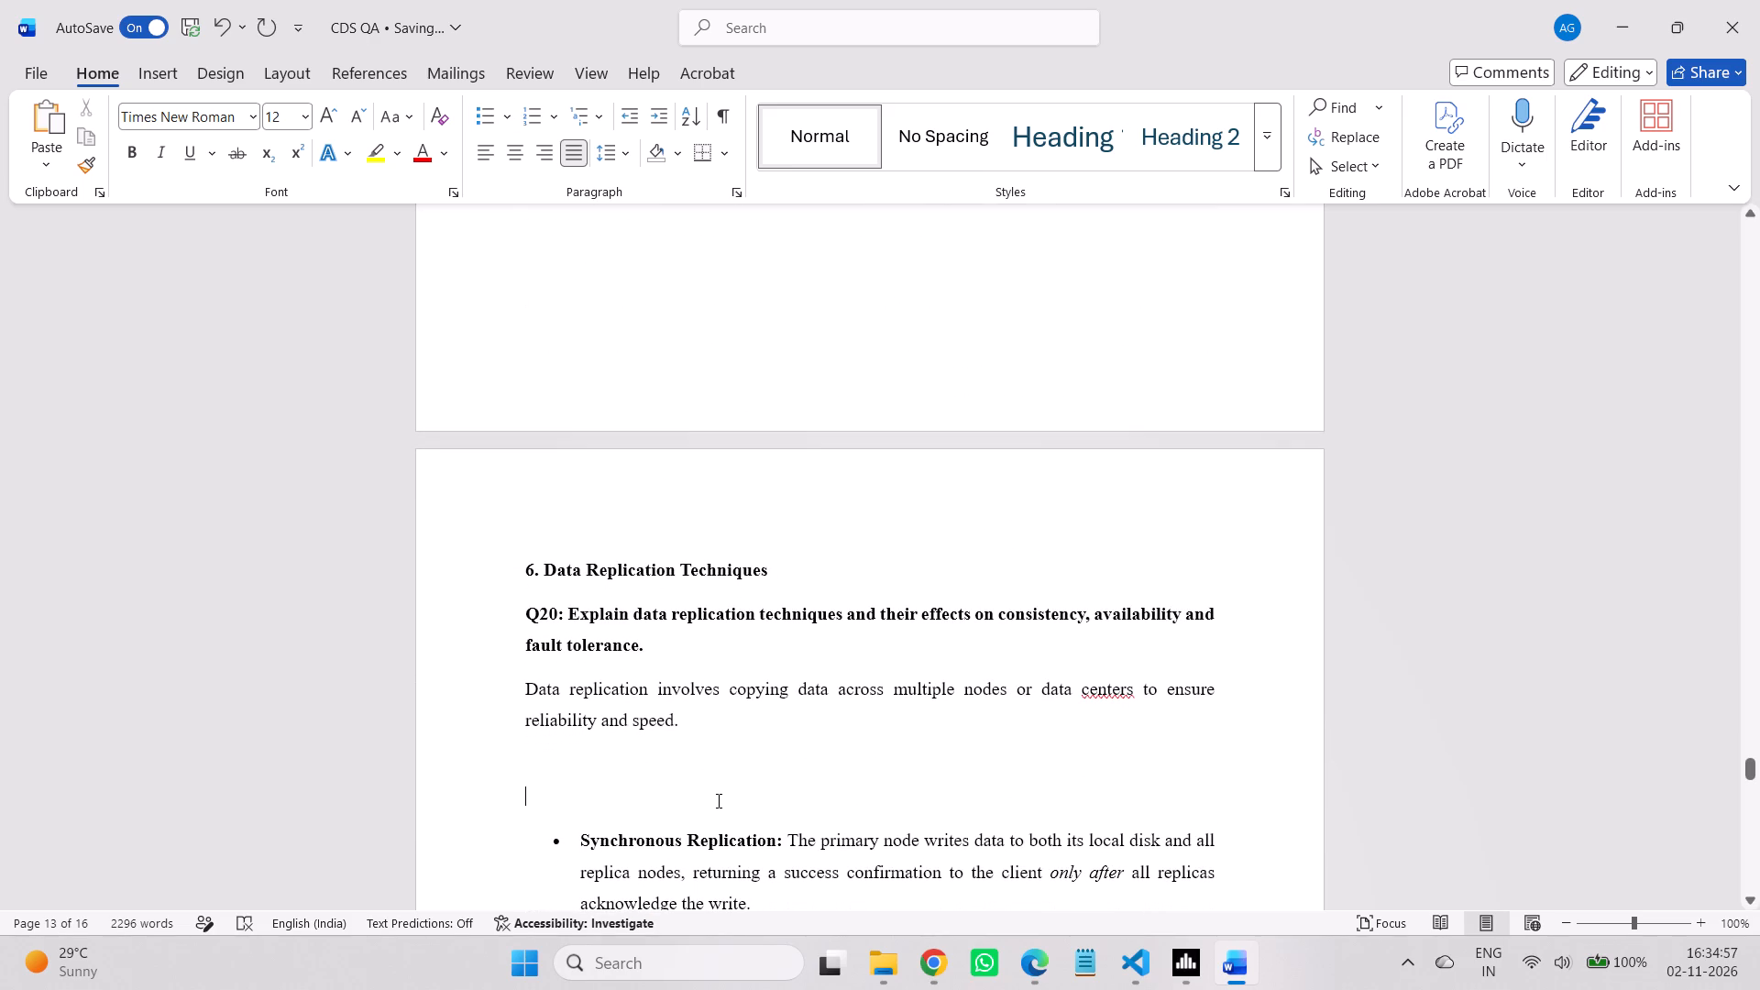
key(BackSpace)
key(BackSpace)
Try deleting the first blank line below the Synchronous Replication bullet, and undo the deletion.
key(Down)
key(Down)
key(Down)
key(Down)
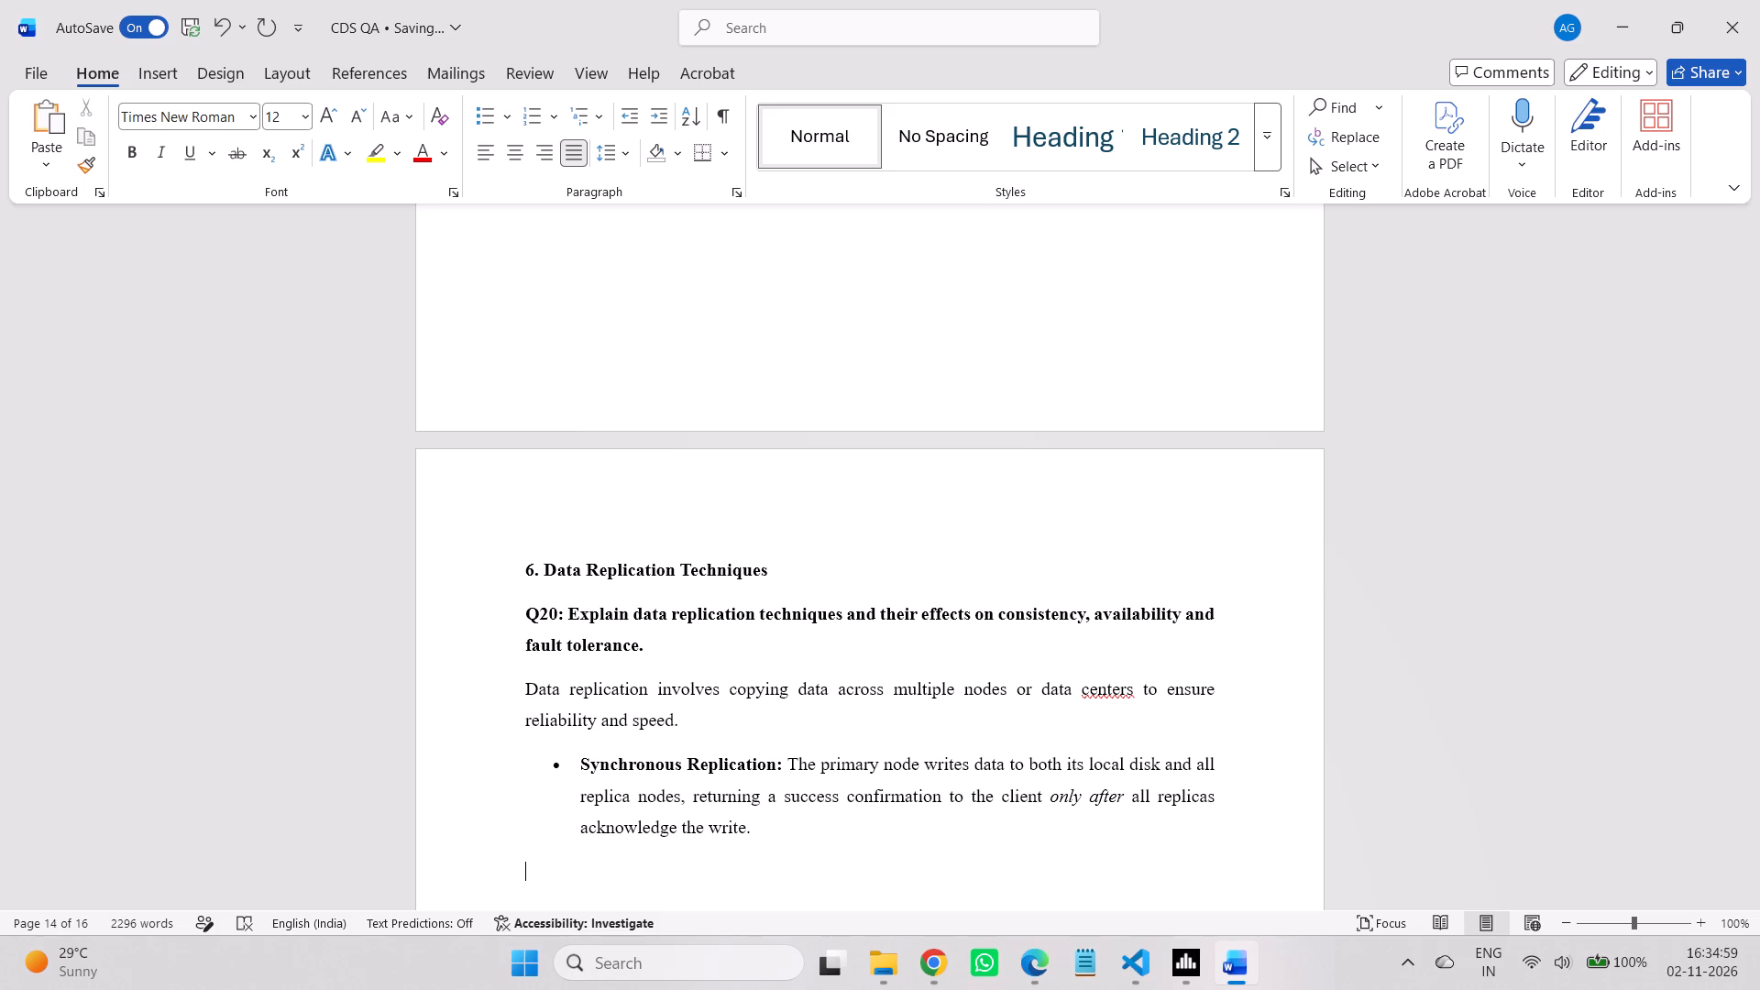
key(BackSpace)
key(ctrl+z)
Delete the blank lines between the Synchronous Replication bullet and its Effect sub-bullet.
key(Down)
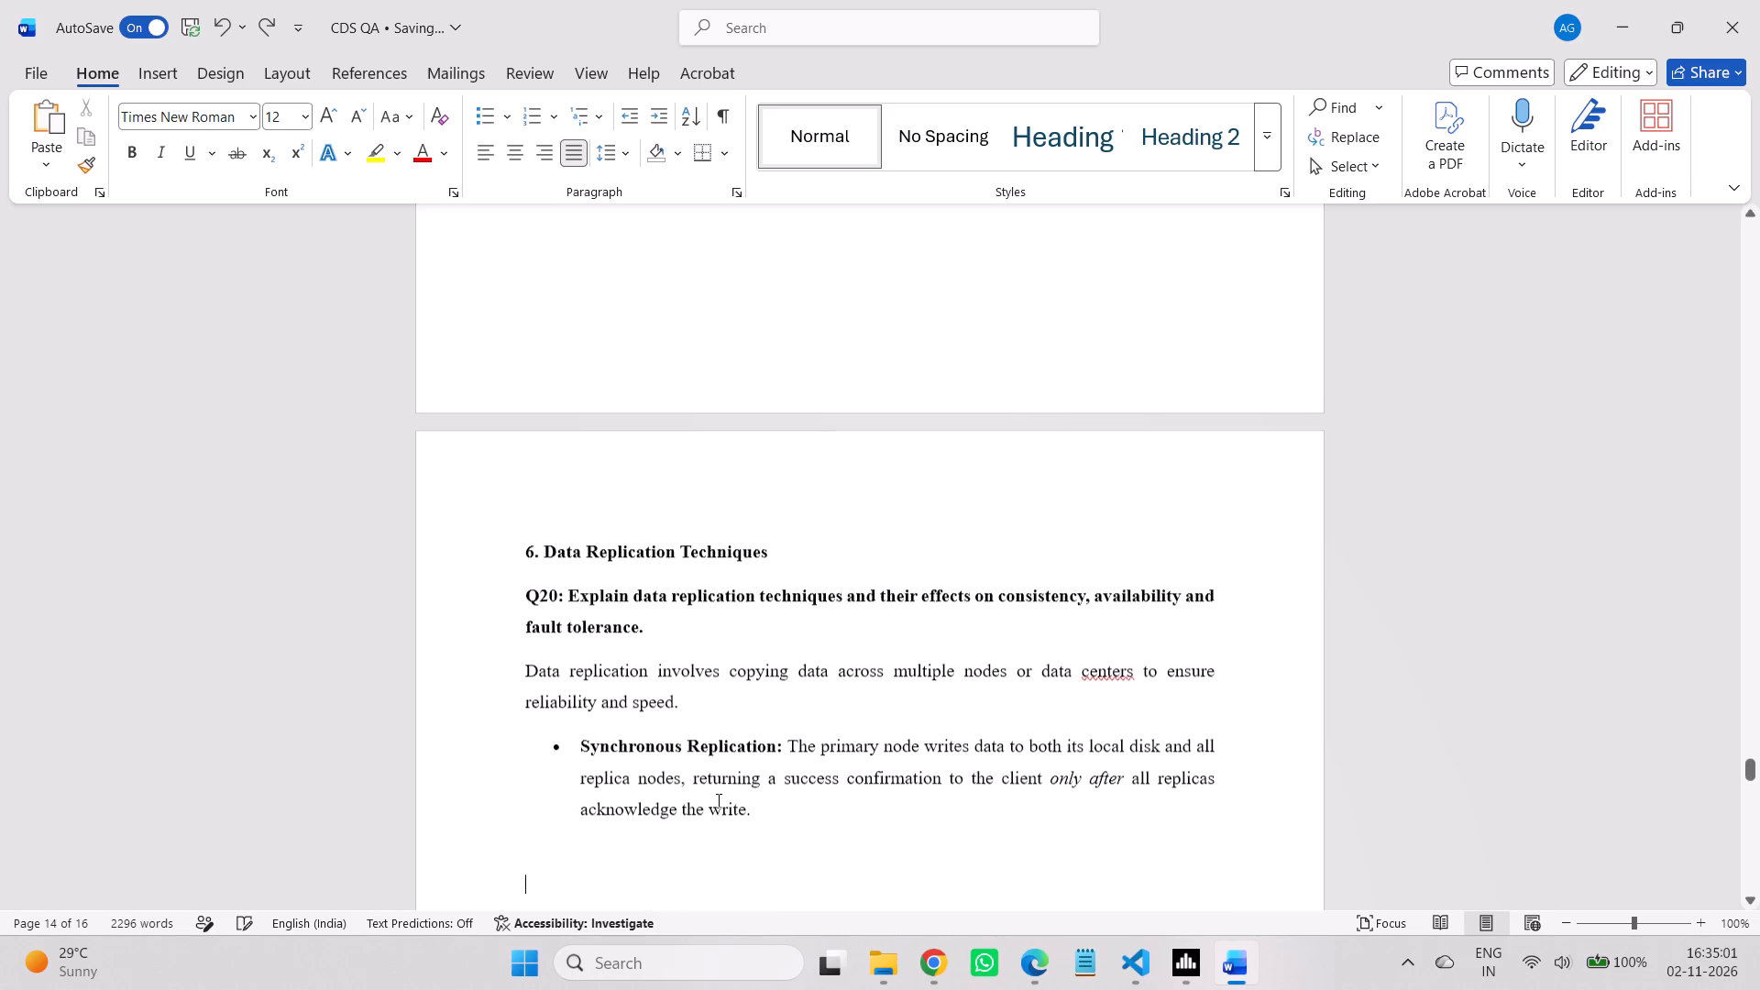
key(BackSpace)
key(BackSpace)
key(Down)
key(Down)
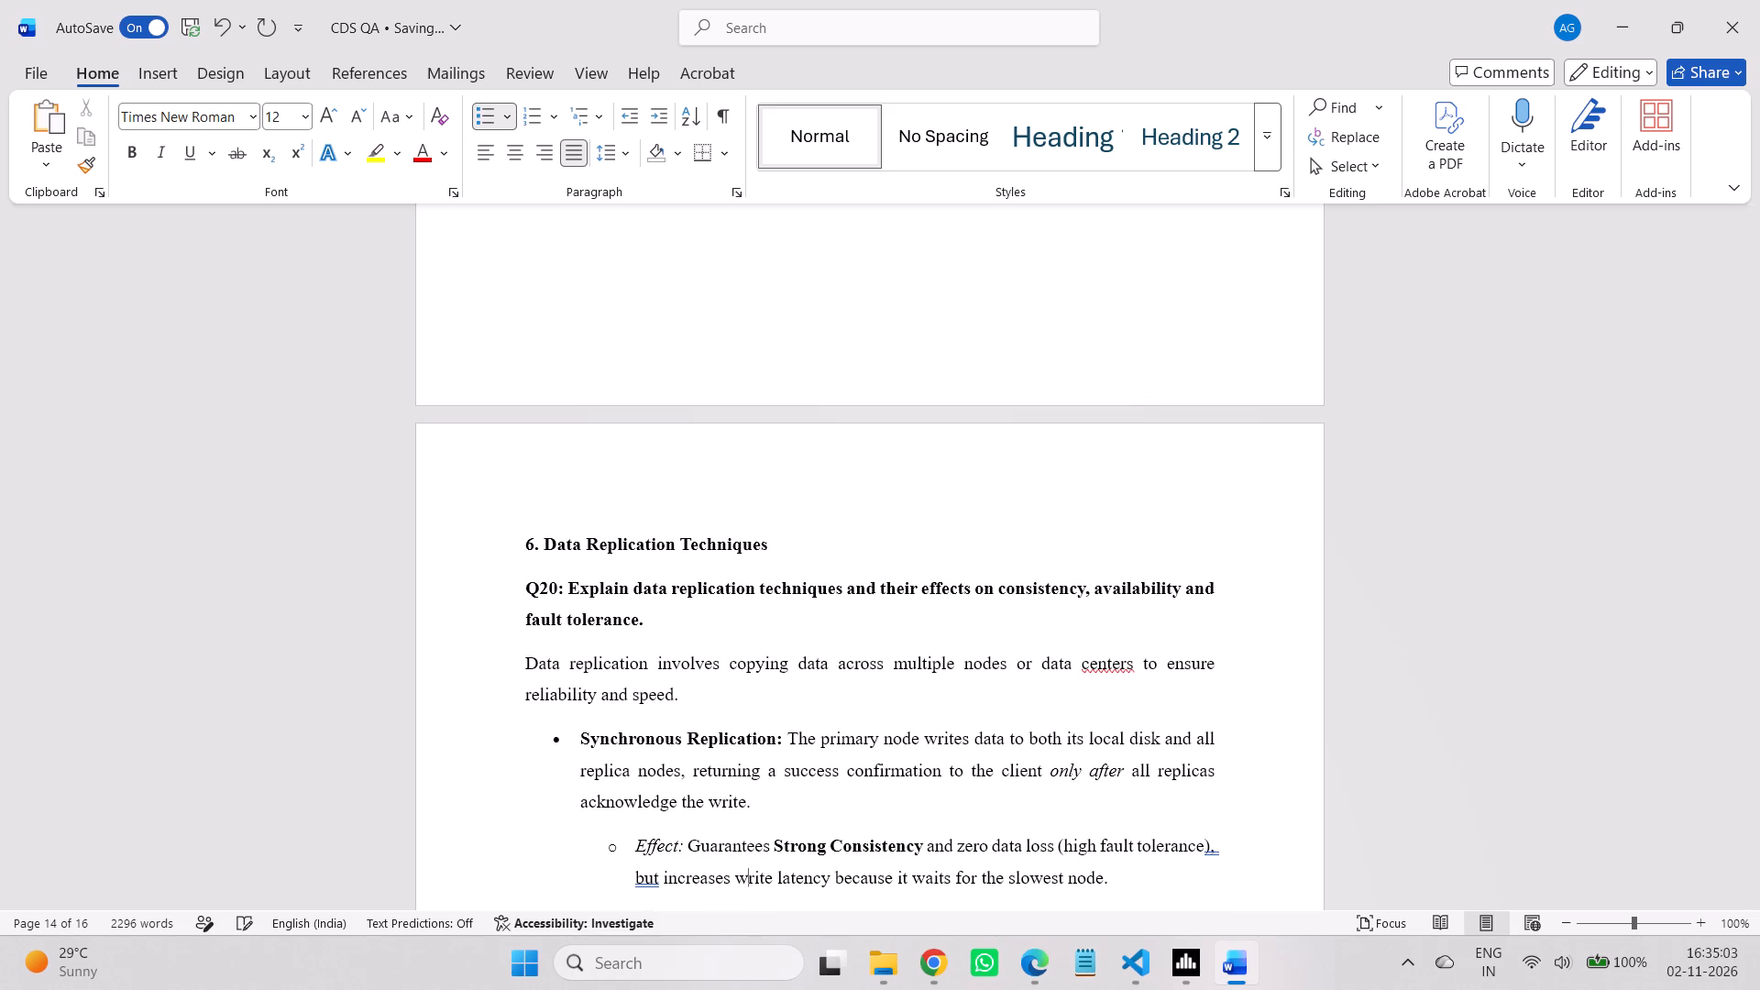
Under Q20, delete the blank lines above the Asynchronous Replication bullet and between it and its Effect sub-bullet.
key(Down)
key(Down)
key(Up)
key(BackSpace)
key(Down)
key(Down)
key(Down)
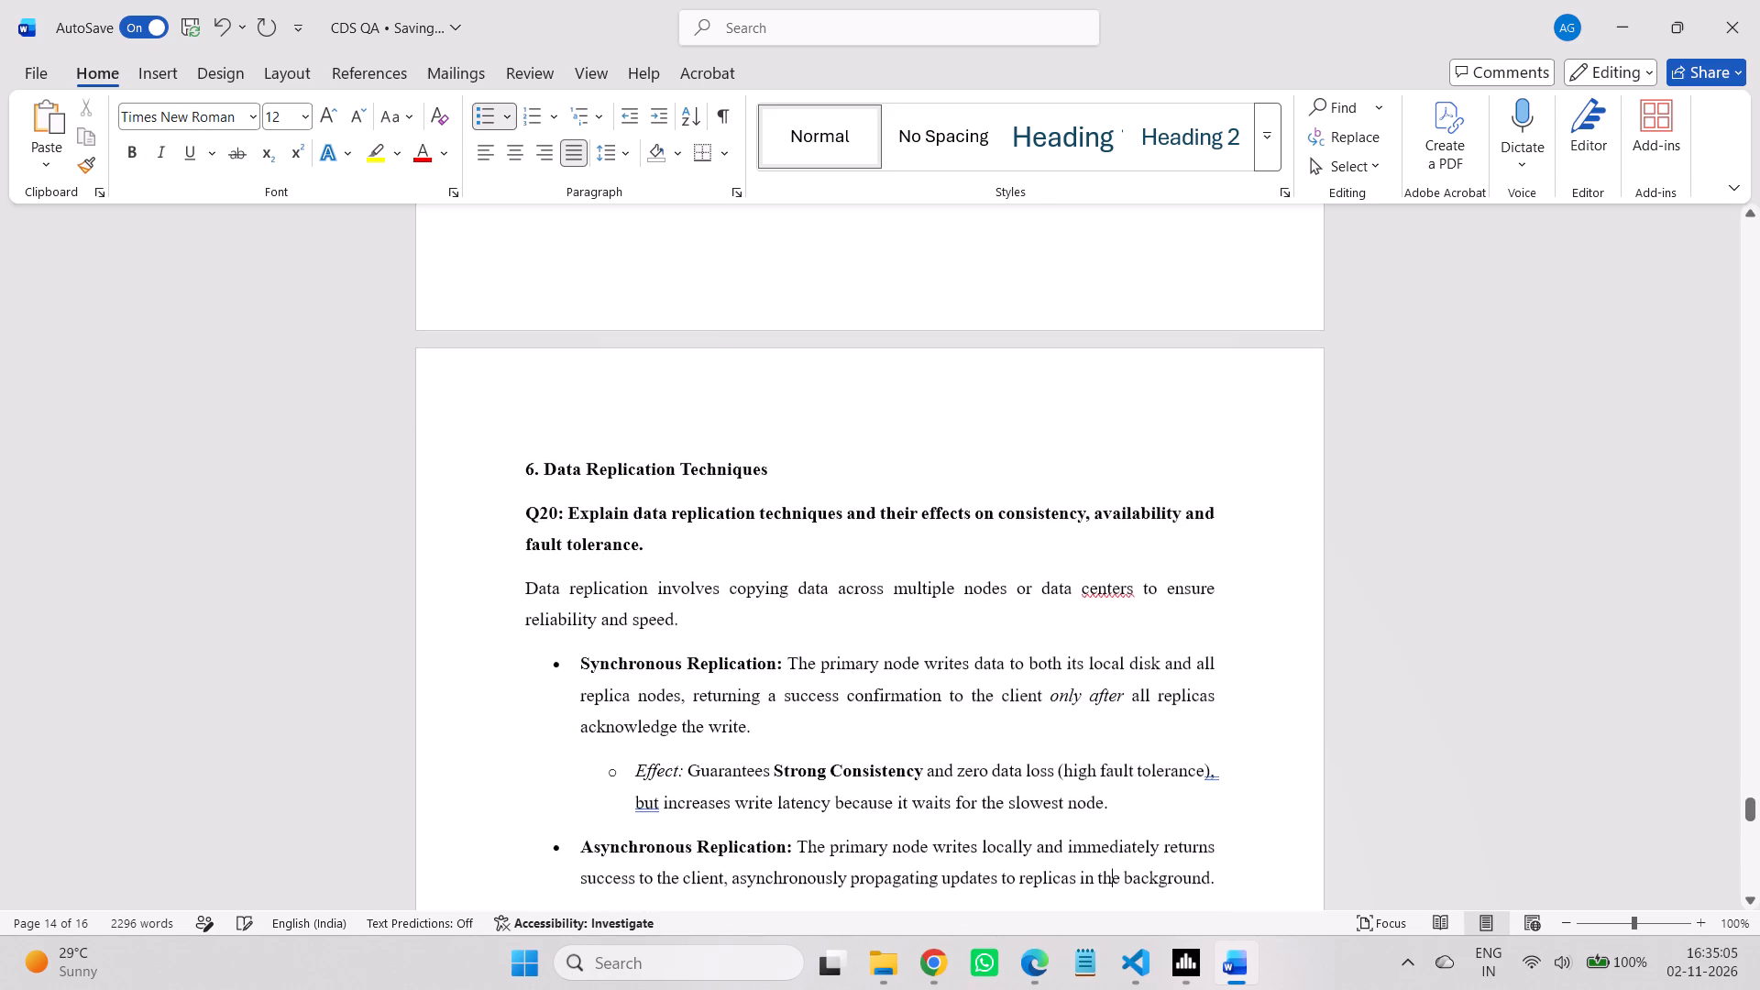
key(Down)
key(BackSpace)
key(BackSpace)
Delete the blank lines above the Semi-Synchronous Replication bullet and above the "7. Backup and Disaster Recovery" heading.
key(Down)
key(Down)
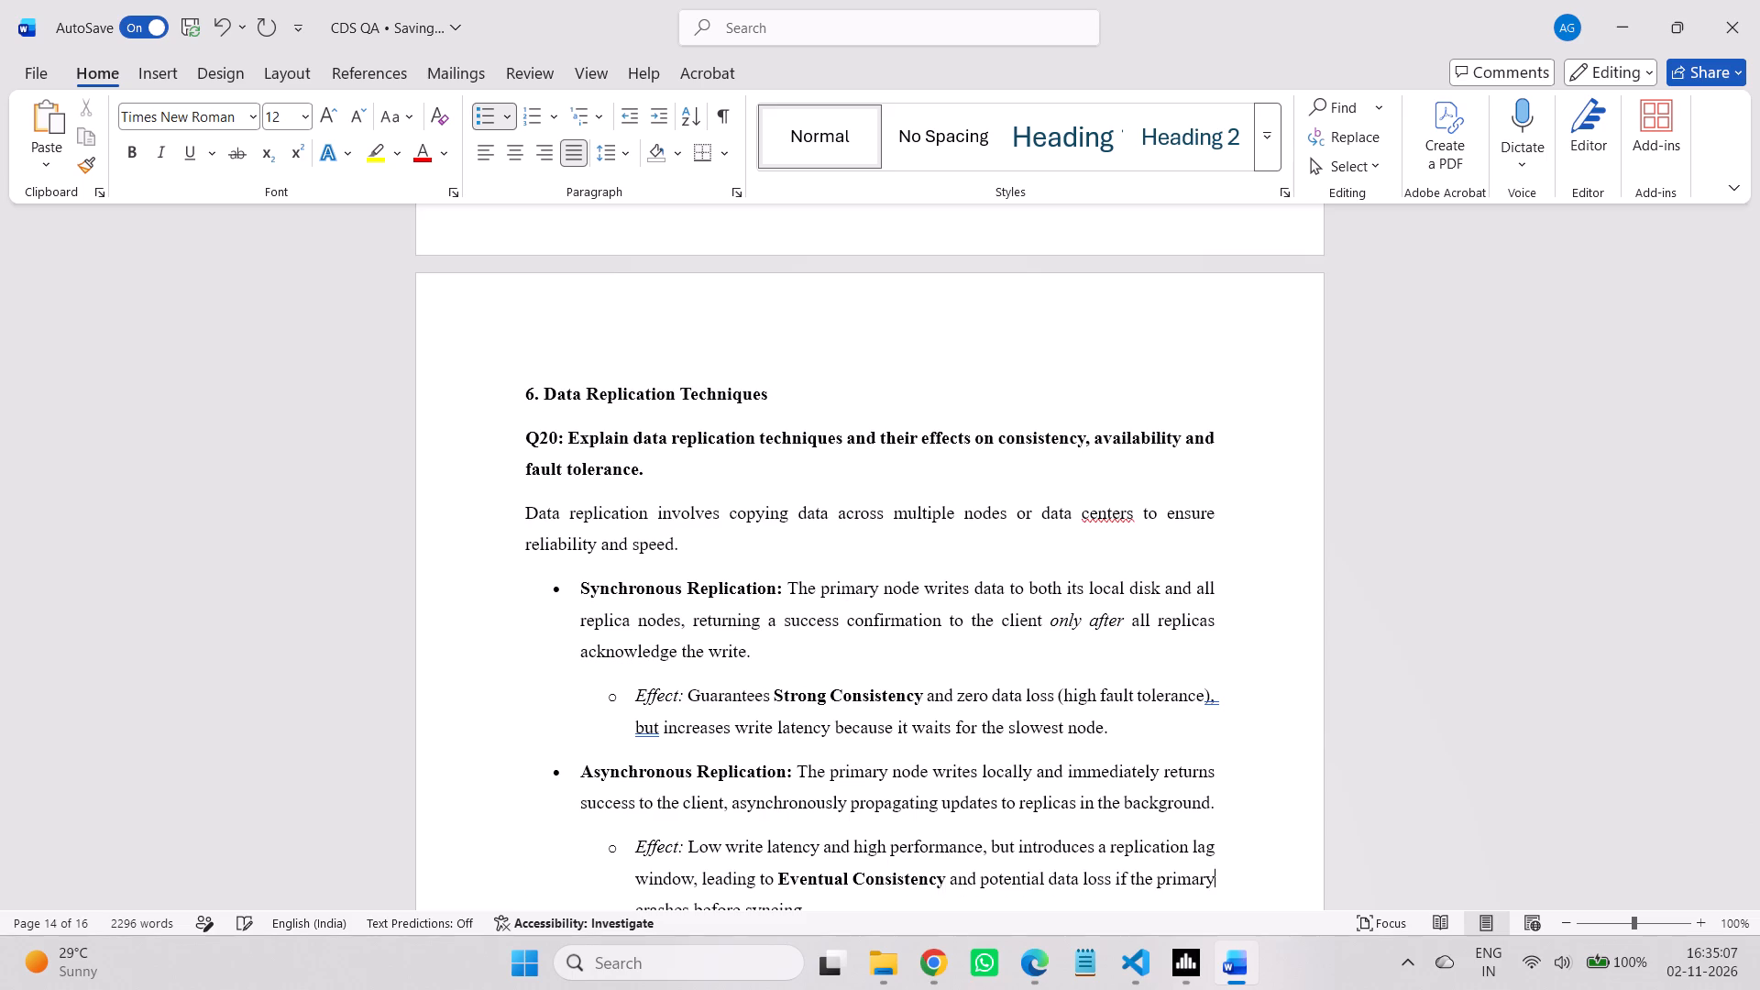
key(Down)
key(Down)
key(Down)
key(Up)
key(BackSpace)
key(Down)
key(Down)
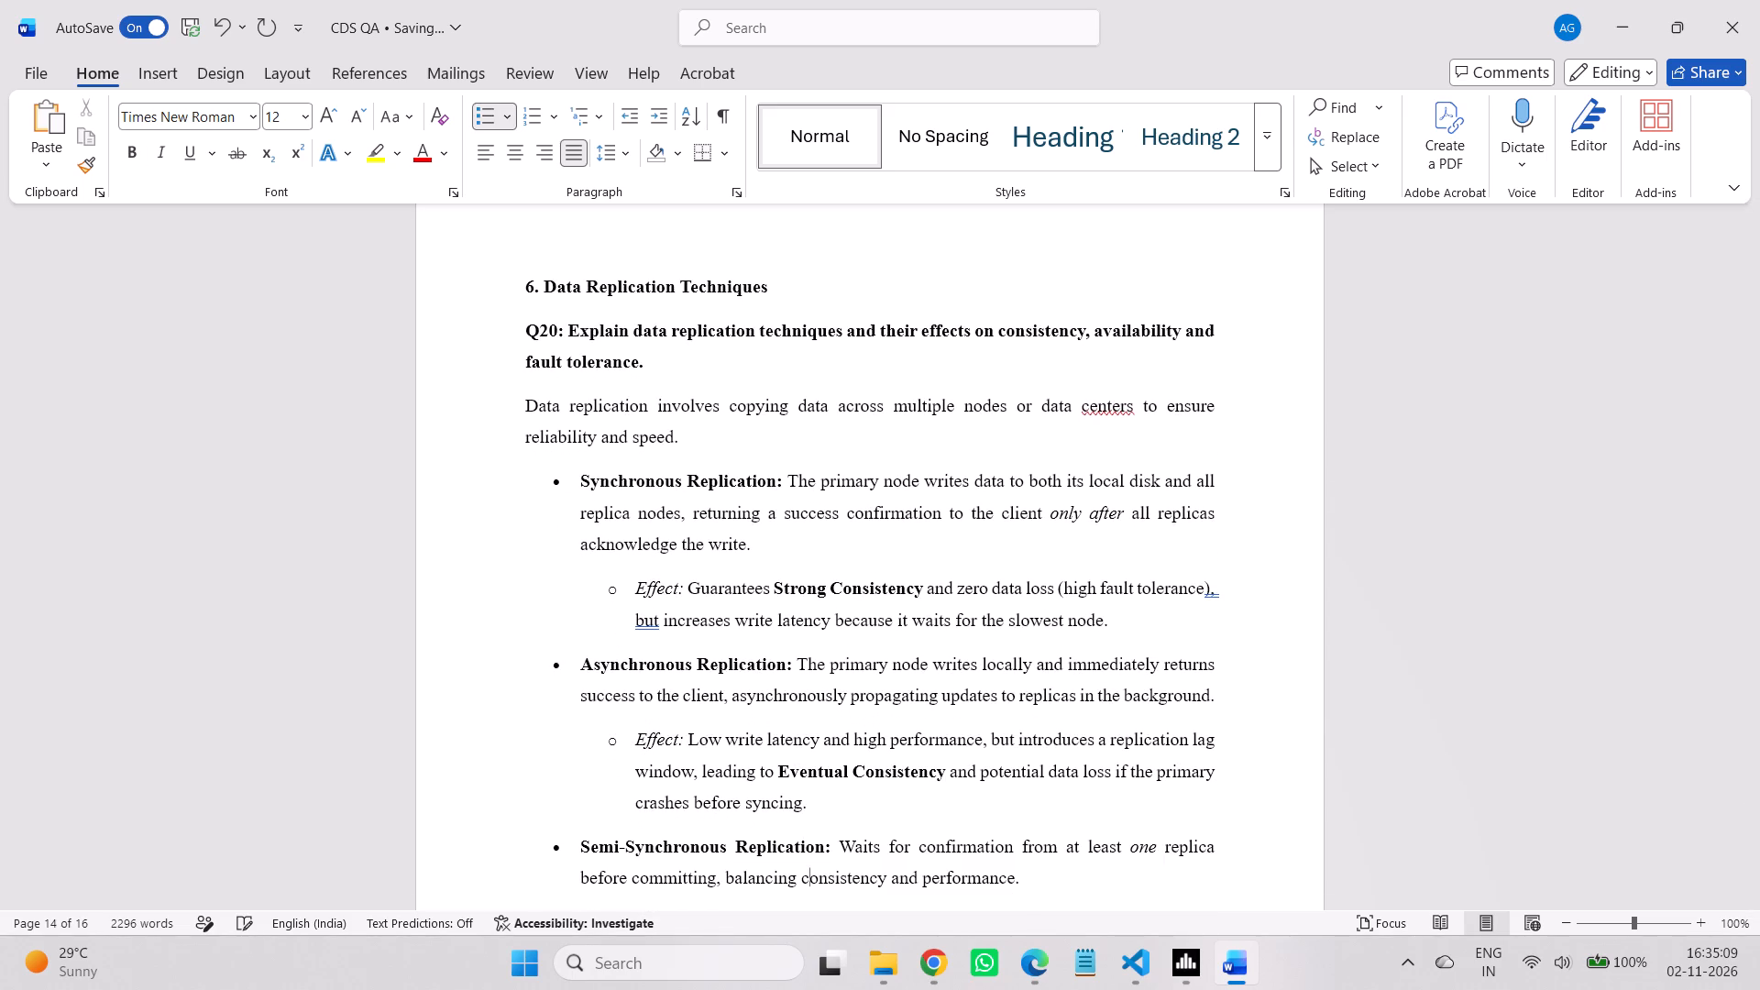
key(Down)
key(Down)
key(Up)
key(BackSpace)
Under Q21, delete the blank lines between the introductory sentence and the Backup Strategies bullet.
key(Down)
key(Down)
key(Down)
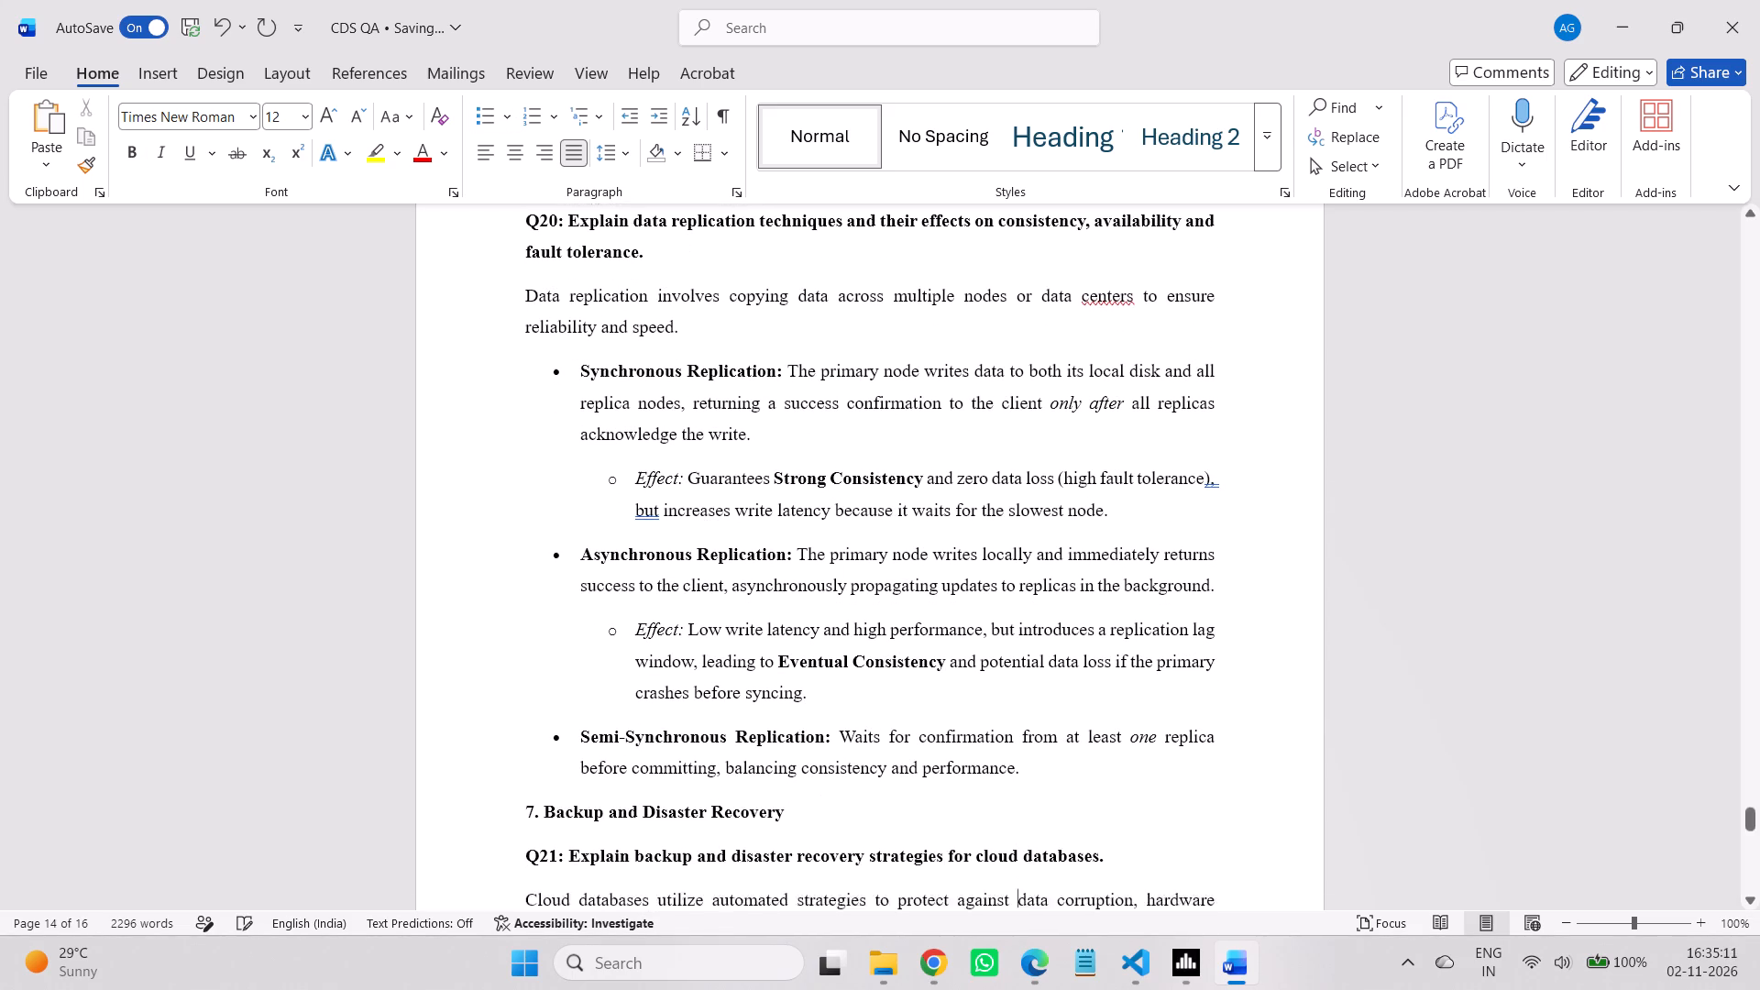
key(Down)
key(Down)
key(BackSpace)
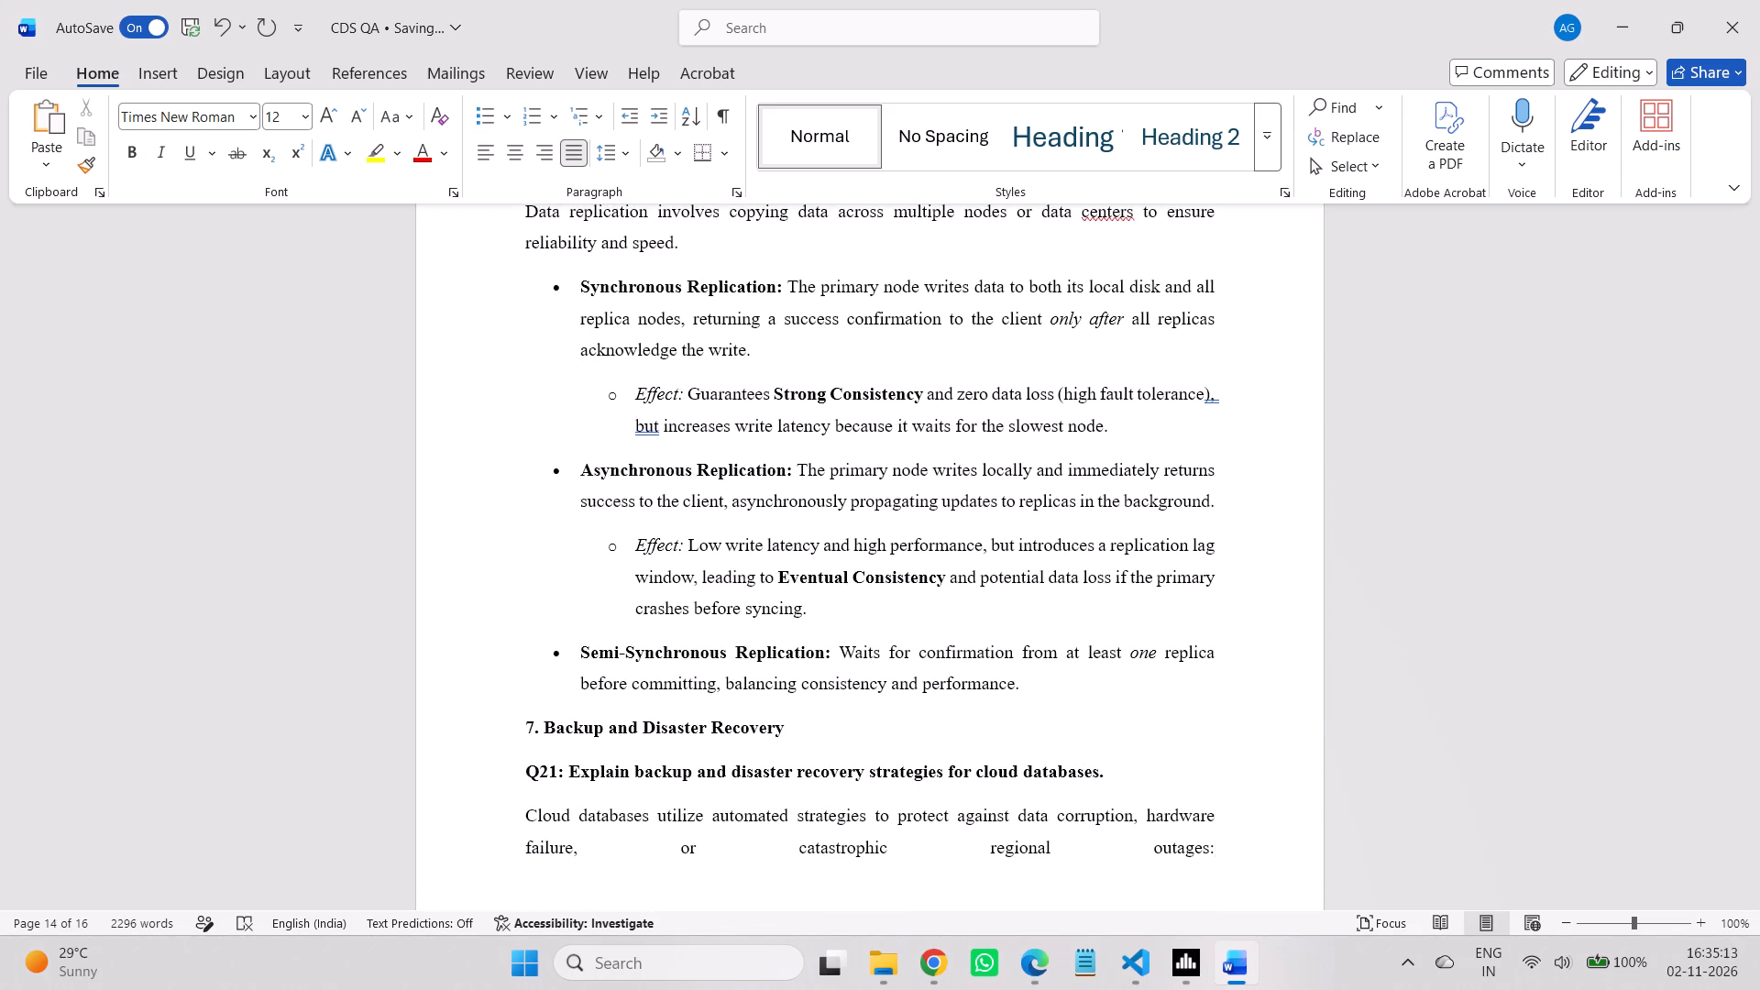
key(ctrl+z)
key(Down)
key(BackSpace)
key(BackSpace)
Delete the blank lines above and below the Full Backup sub-bullet under Backup Strategies.
key(Down)
key(Down)
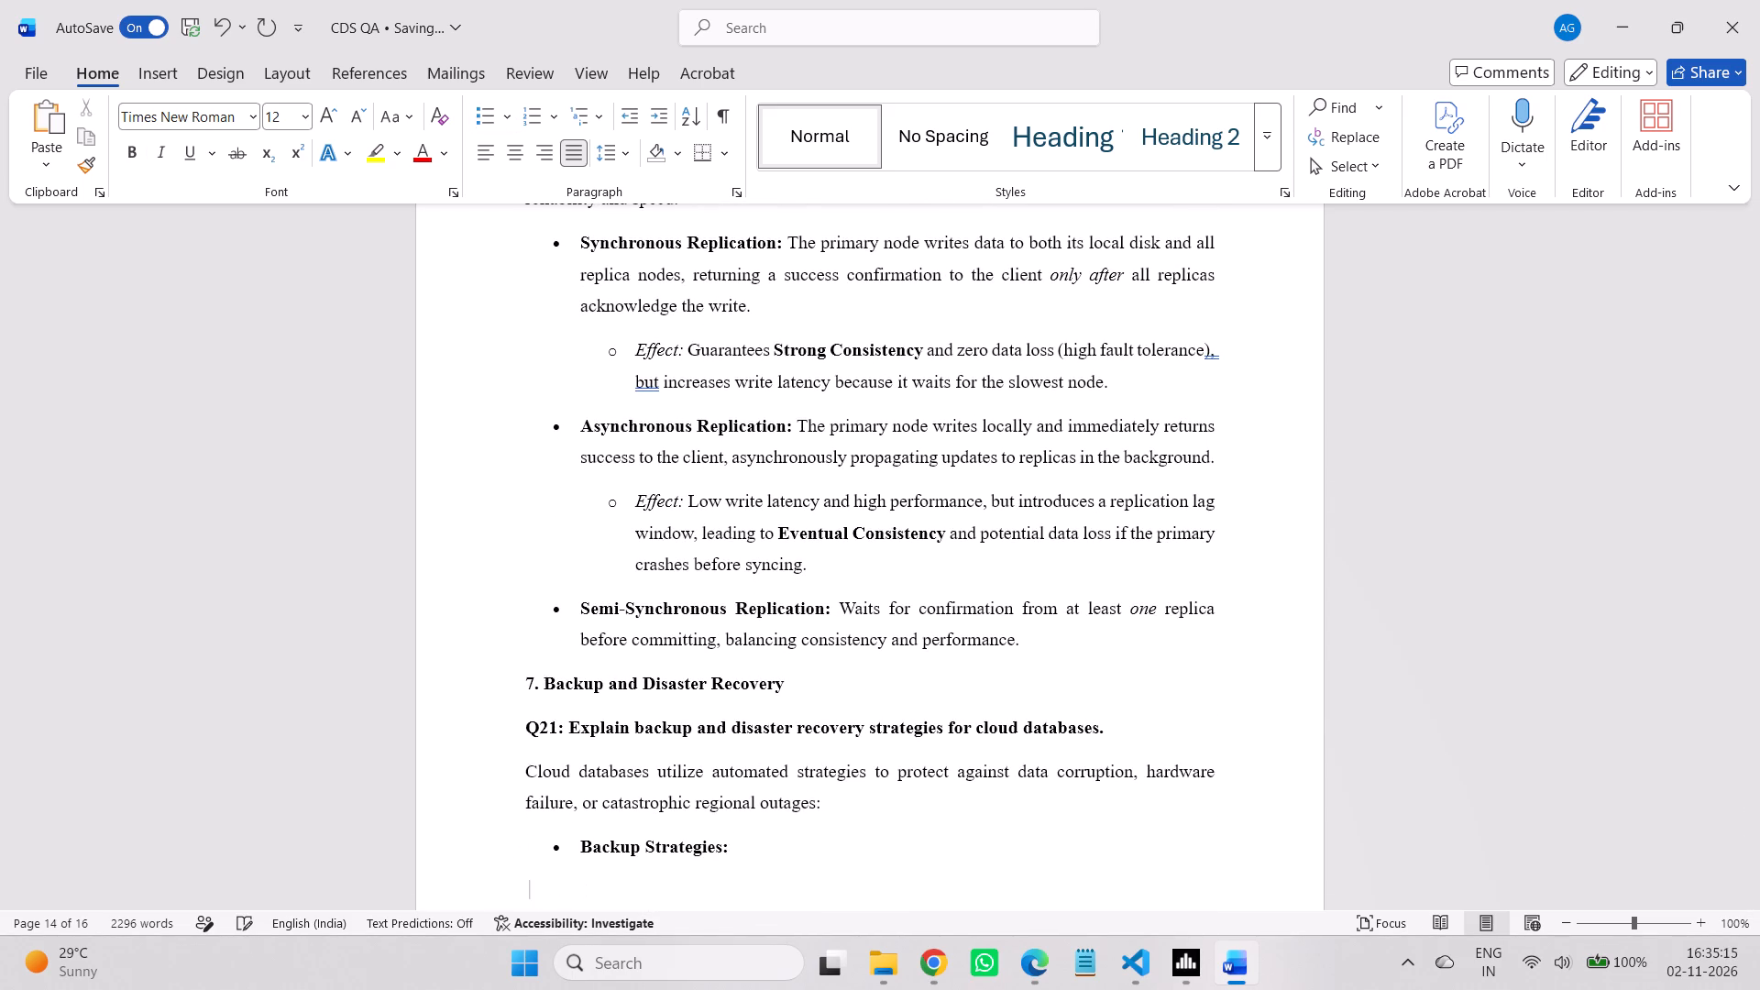
key(Down)
key(BackSpace)
key(BackSpace)
key(Down)
key(Down)
key(Down)
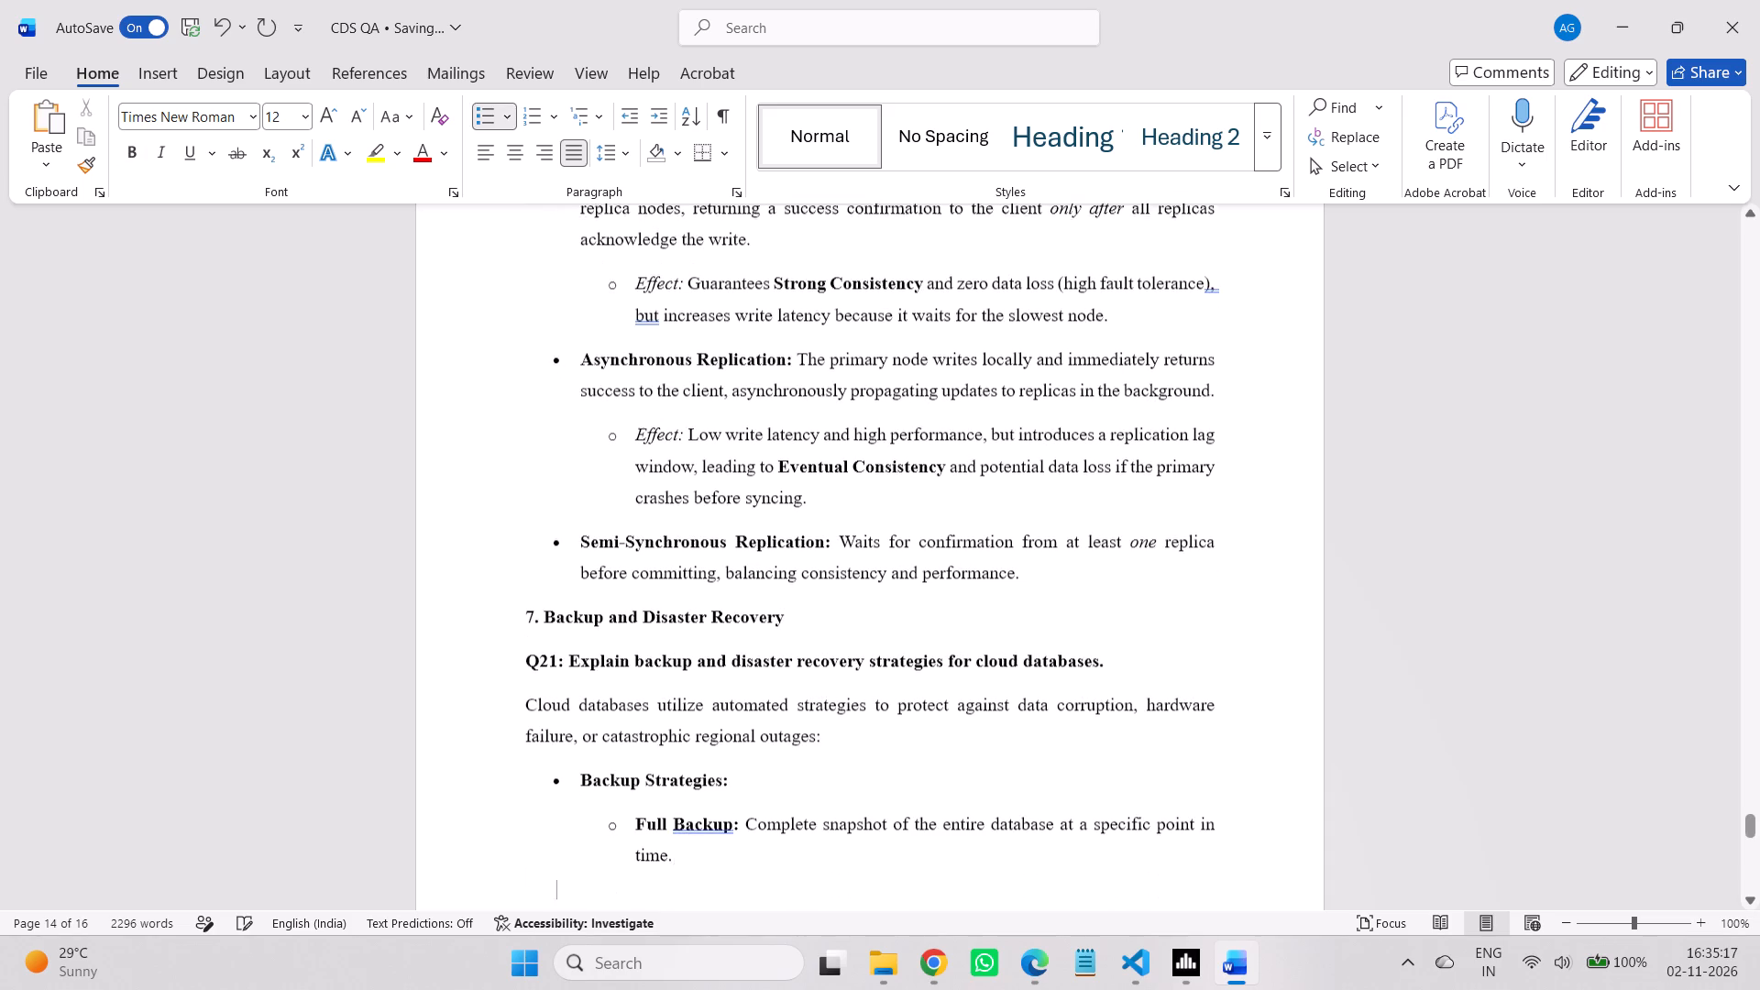
key(Down)
key(Up)
key(BackSpace)
Delete the blank lines above and below the Differential Backup sub-bullet.
key(Down)
key(Down)
key(Down)
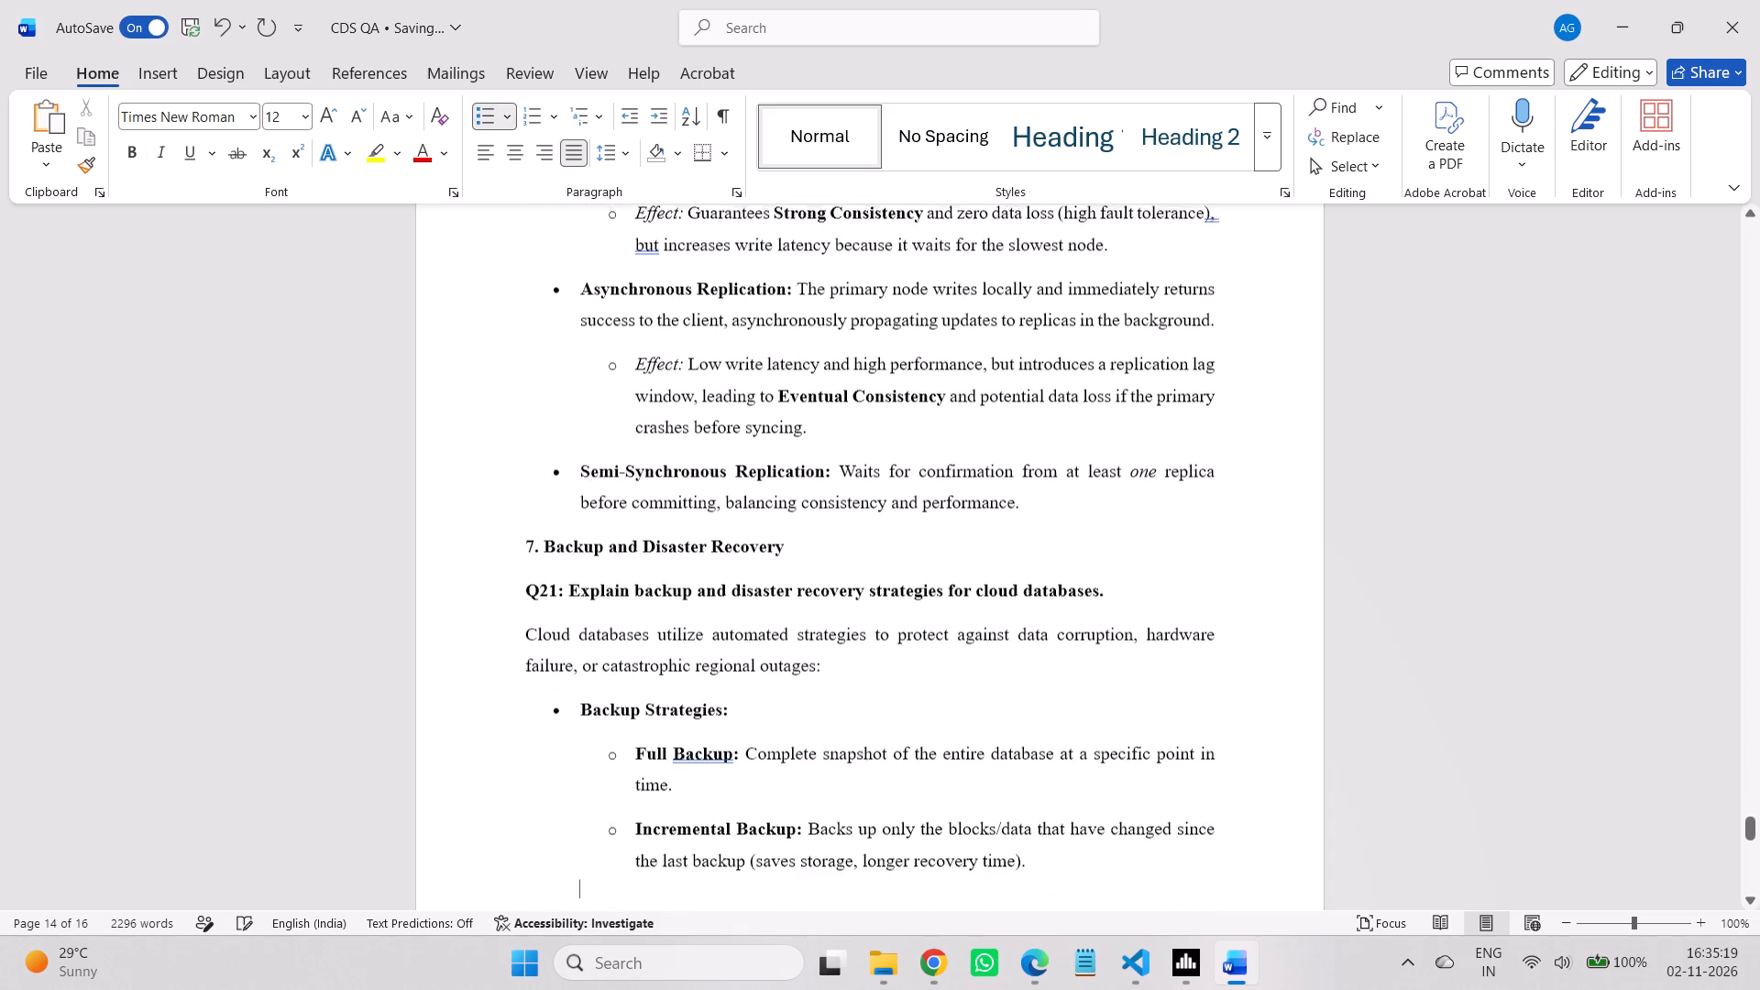
key(BackSpace)
key(Down)
key(Down)
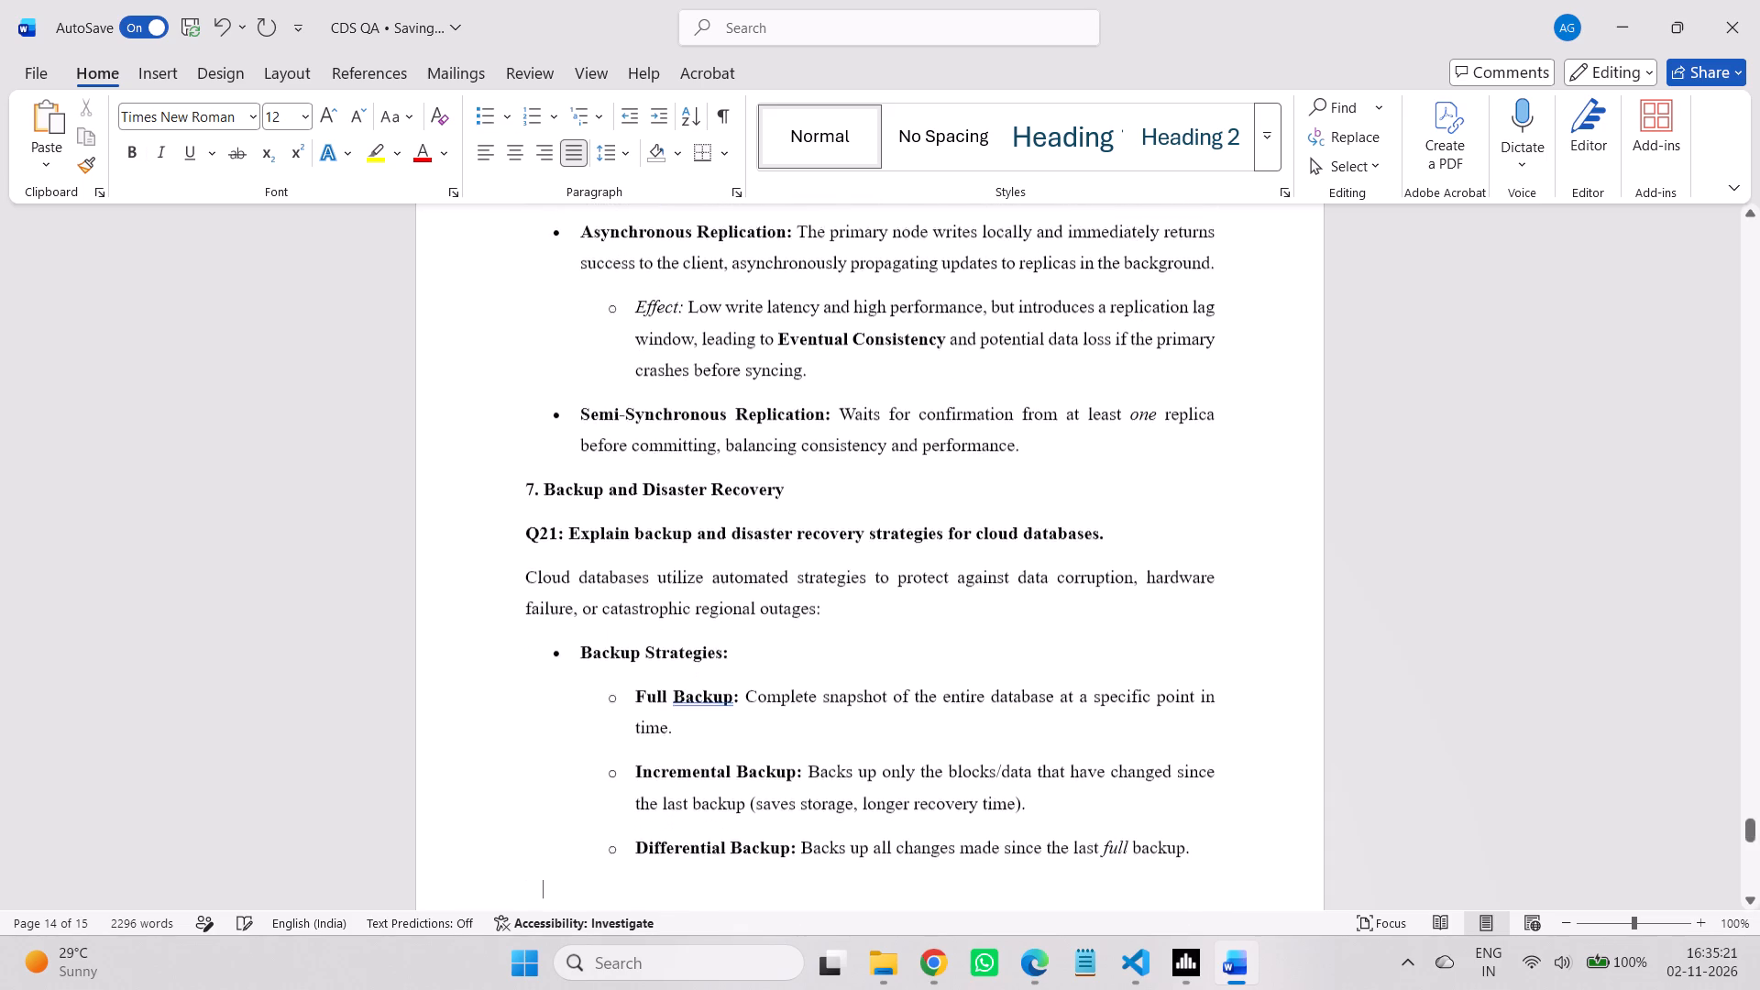
key(Down)
key(Up)
key(BackSpace)
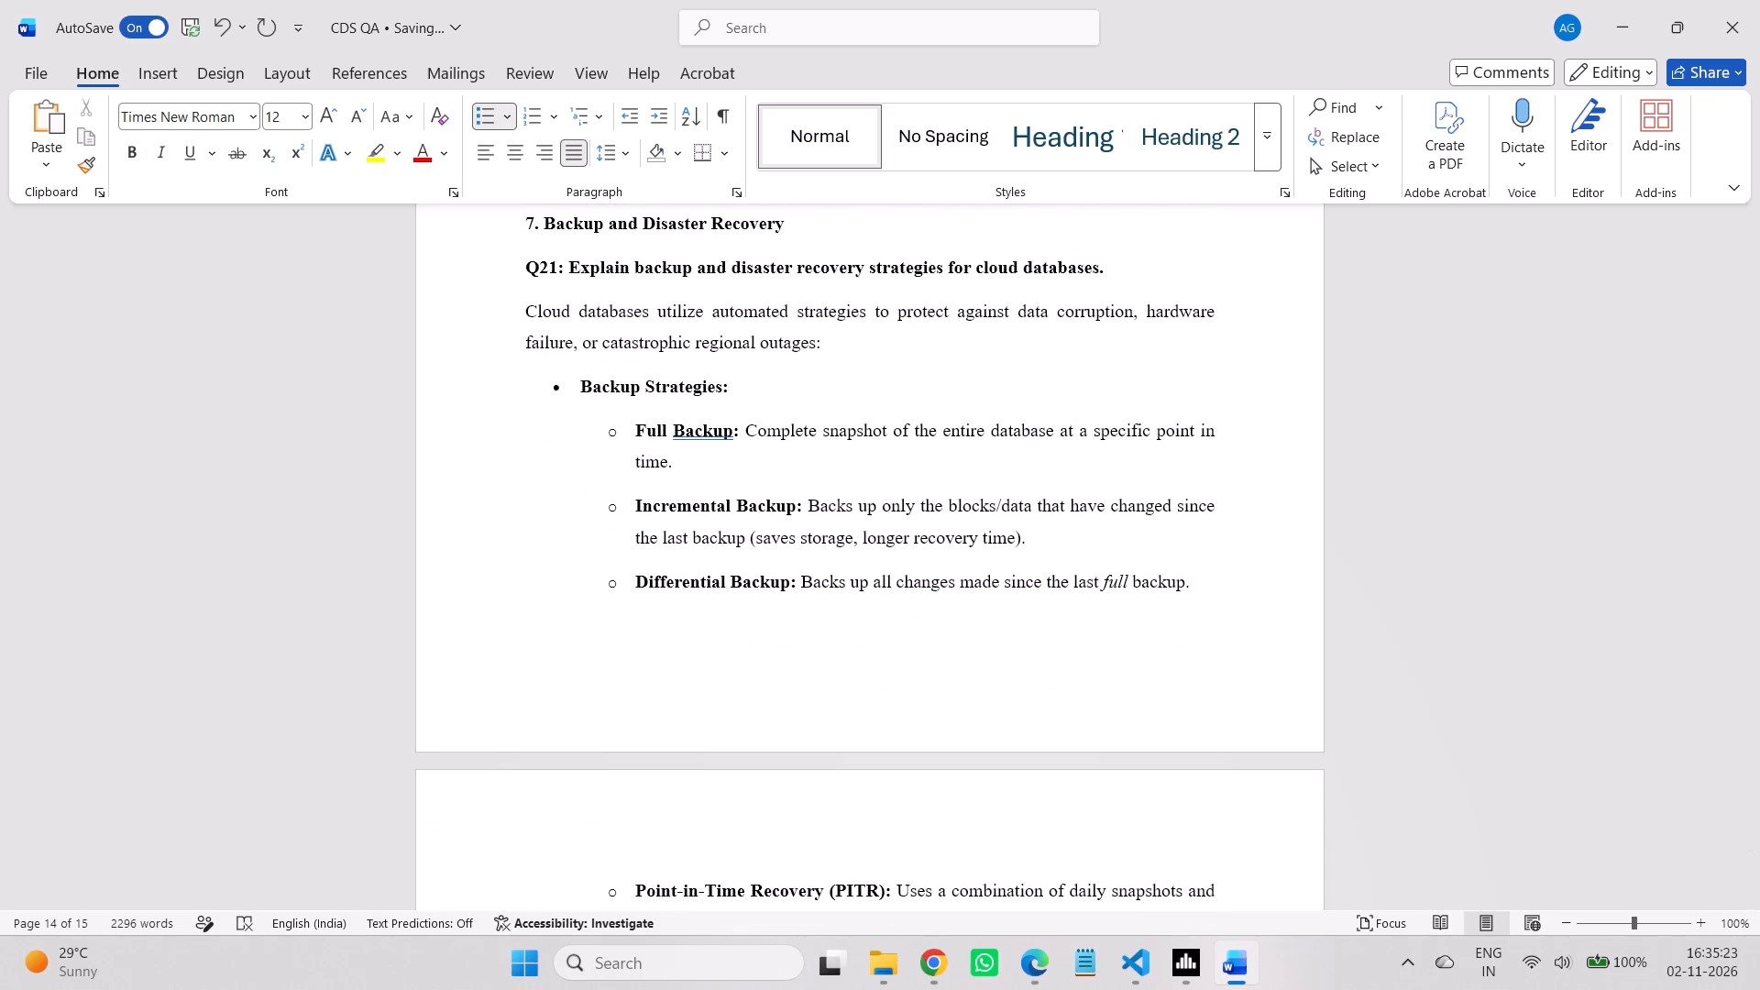
Delete the blank lines above and below the Disaster Recovery (DR) Metrics & Strategies bullet.
key(Down)
key(Down)
key(Down)
key(Down)
key(BackSpace)
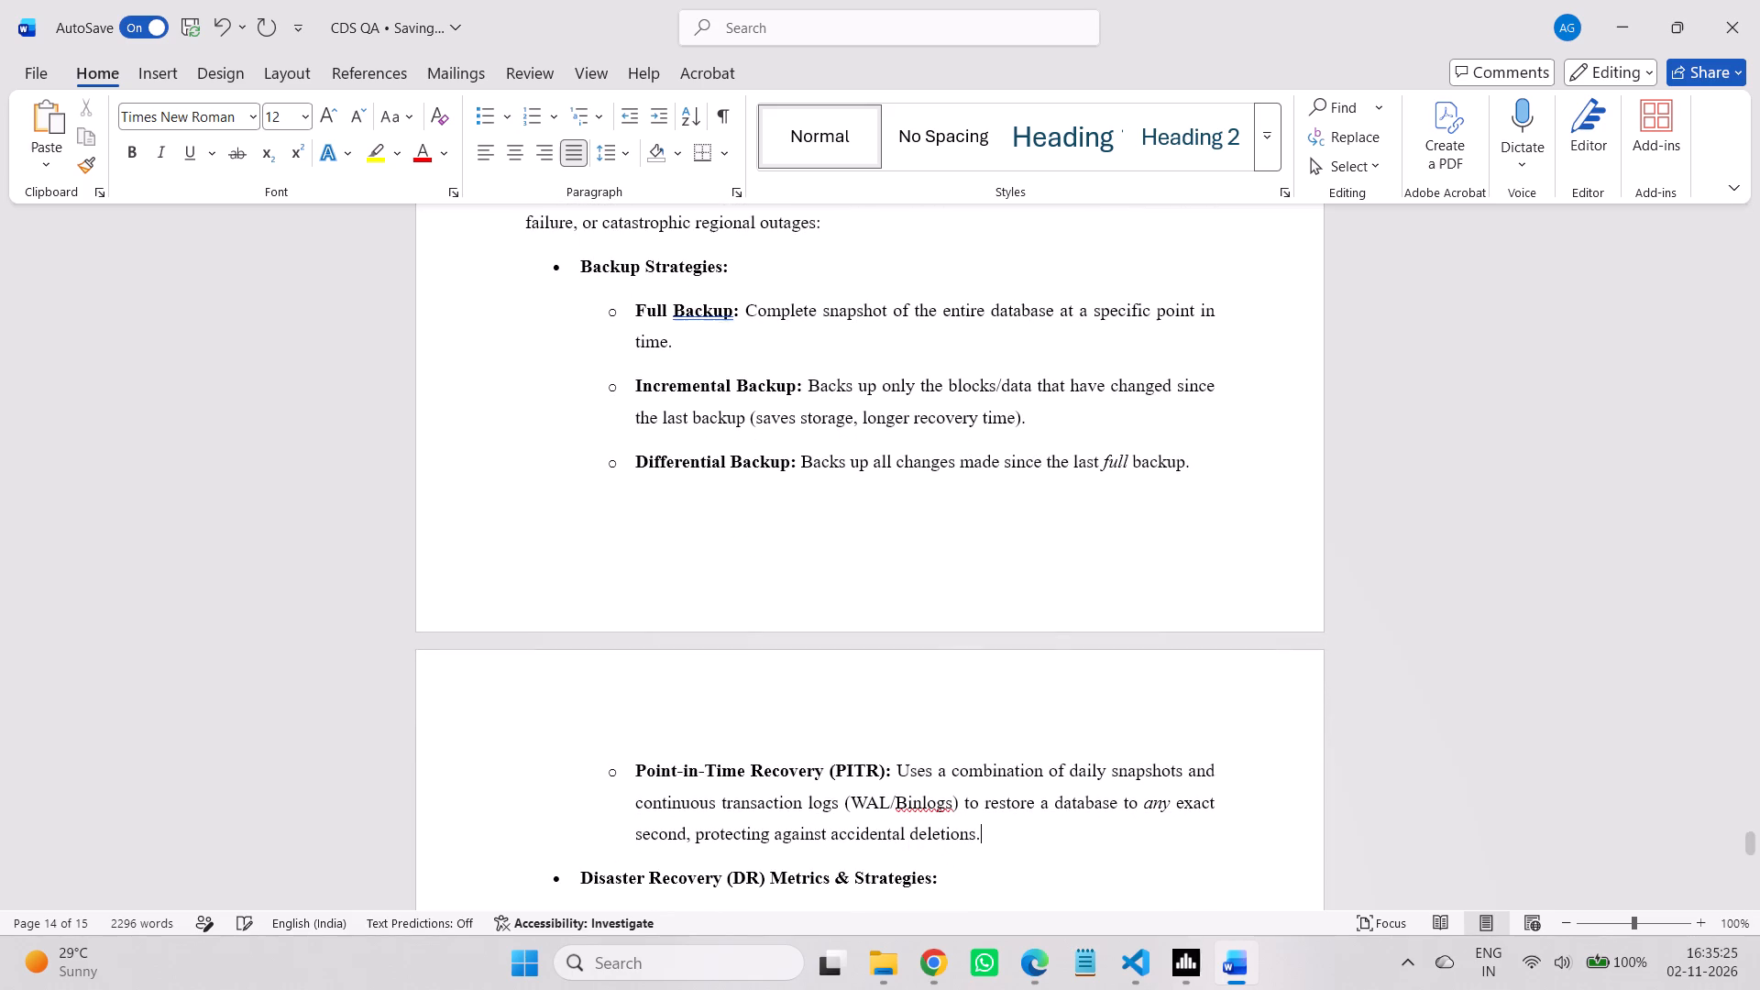
key(Down)
key(Down)
key(Down)
key(BackSpace)
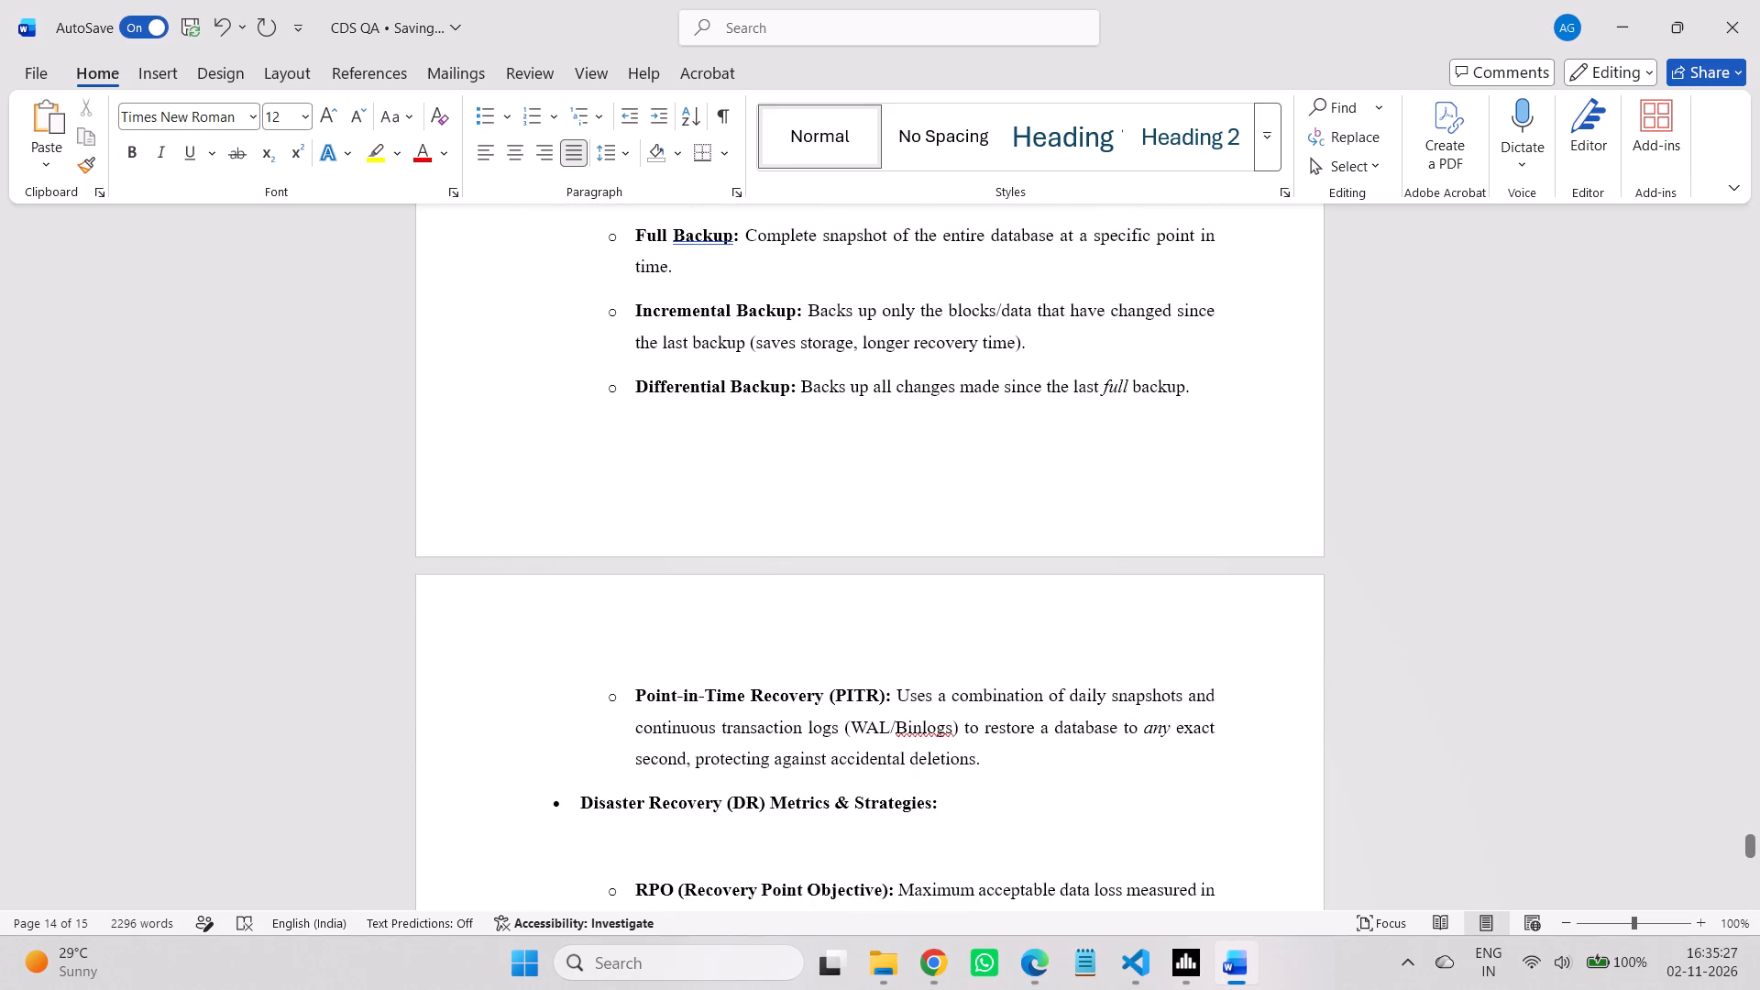
key(BackSpace)
Delete the blank lines above and below the RTO (Recovery Time Objective) sub-bullet.
key(Down)
key(Down)
key(Down)
key(Down)
key(Up)
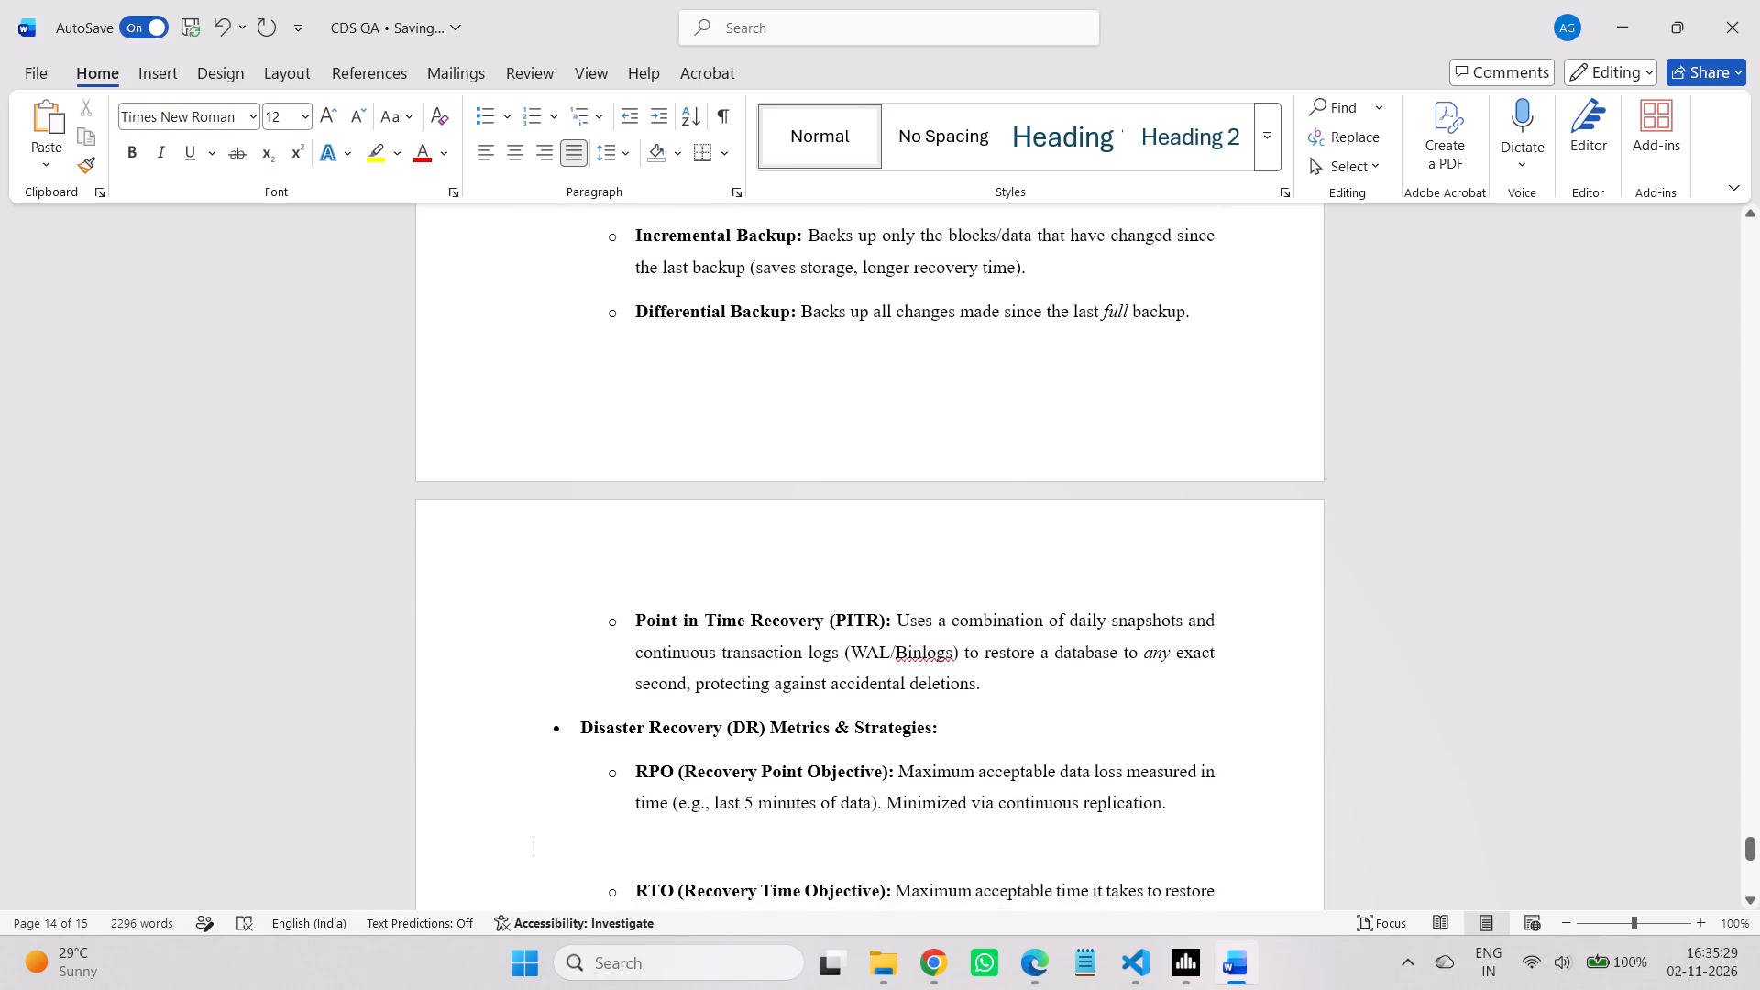
key(BackSpace)
key(Down)
key(Down)
key(Down)
key(Down)
key(Up)
key(BackSpace)
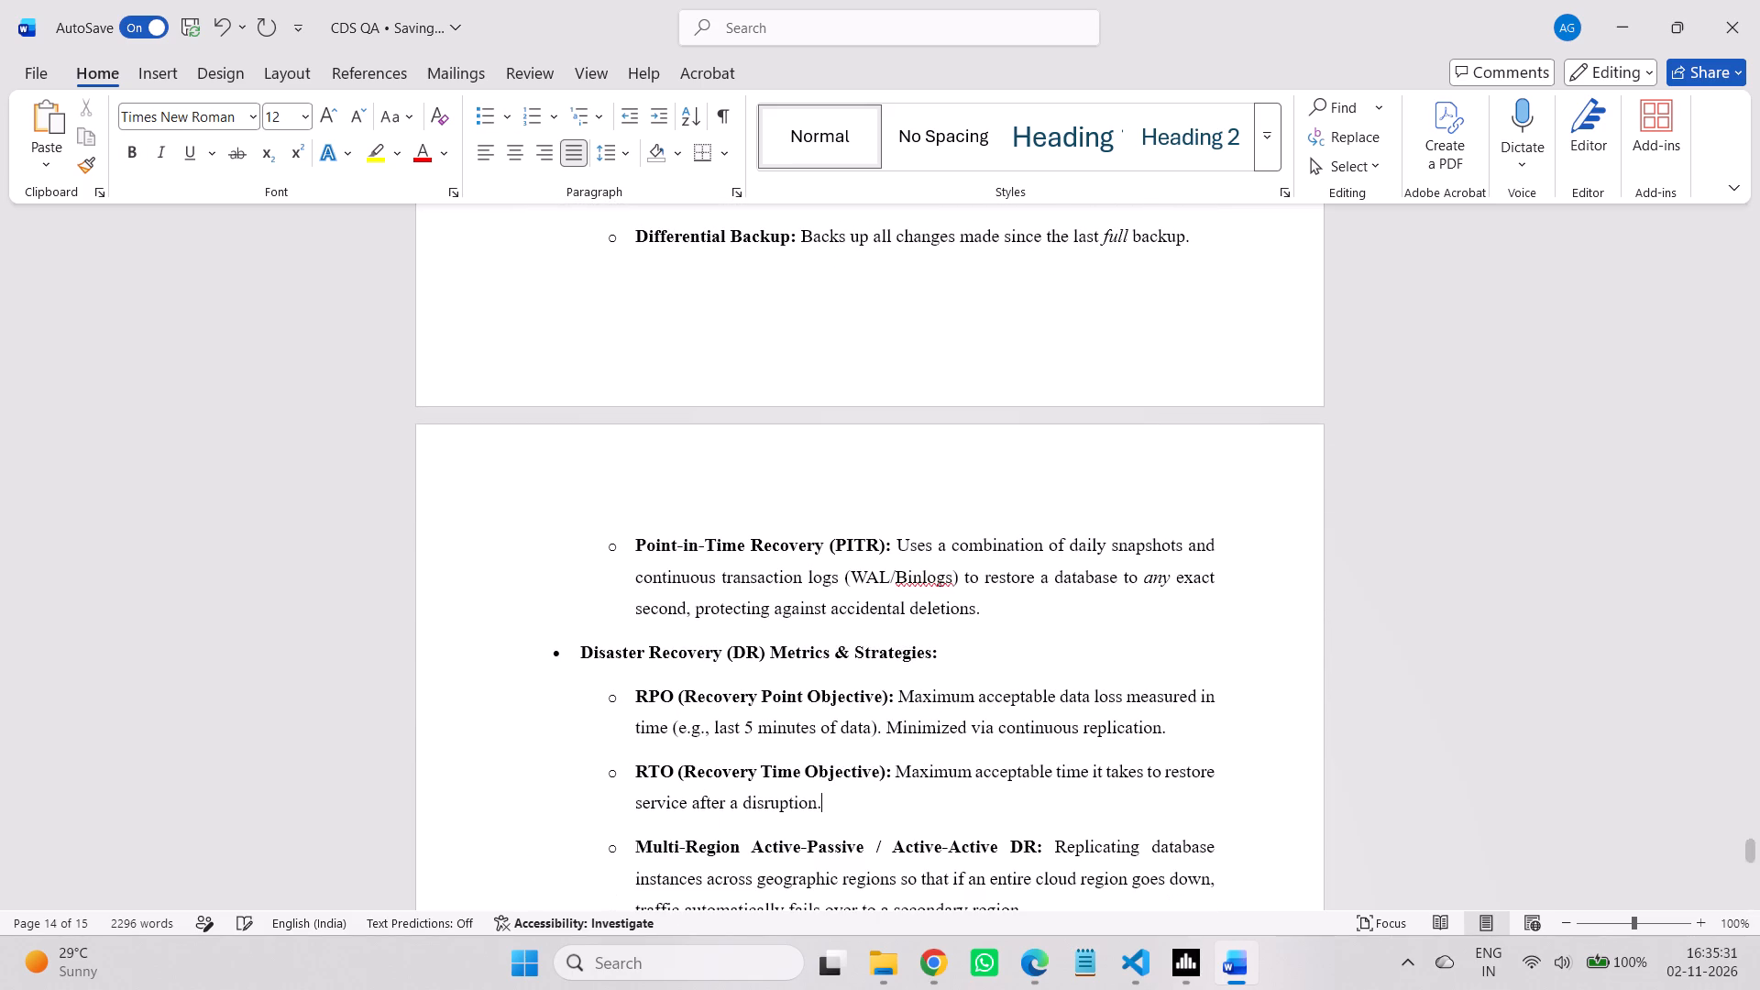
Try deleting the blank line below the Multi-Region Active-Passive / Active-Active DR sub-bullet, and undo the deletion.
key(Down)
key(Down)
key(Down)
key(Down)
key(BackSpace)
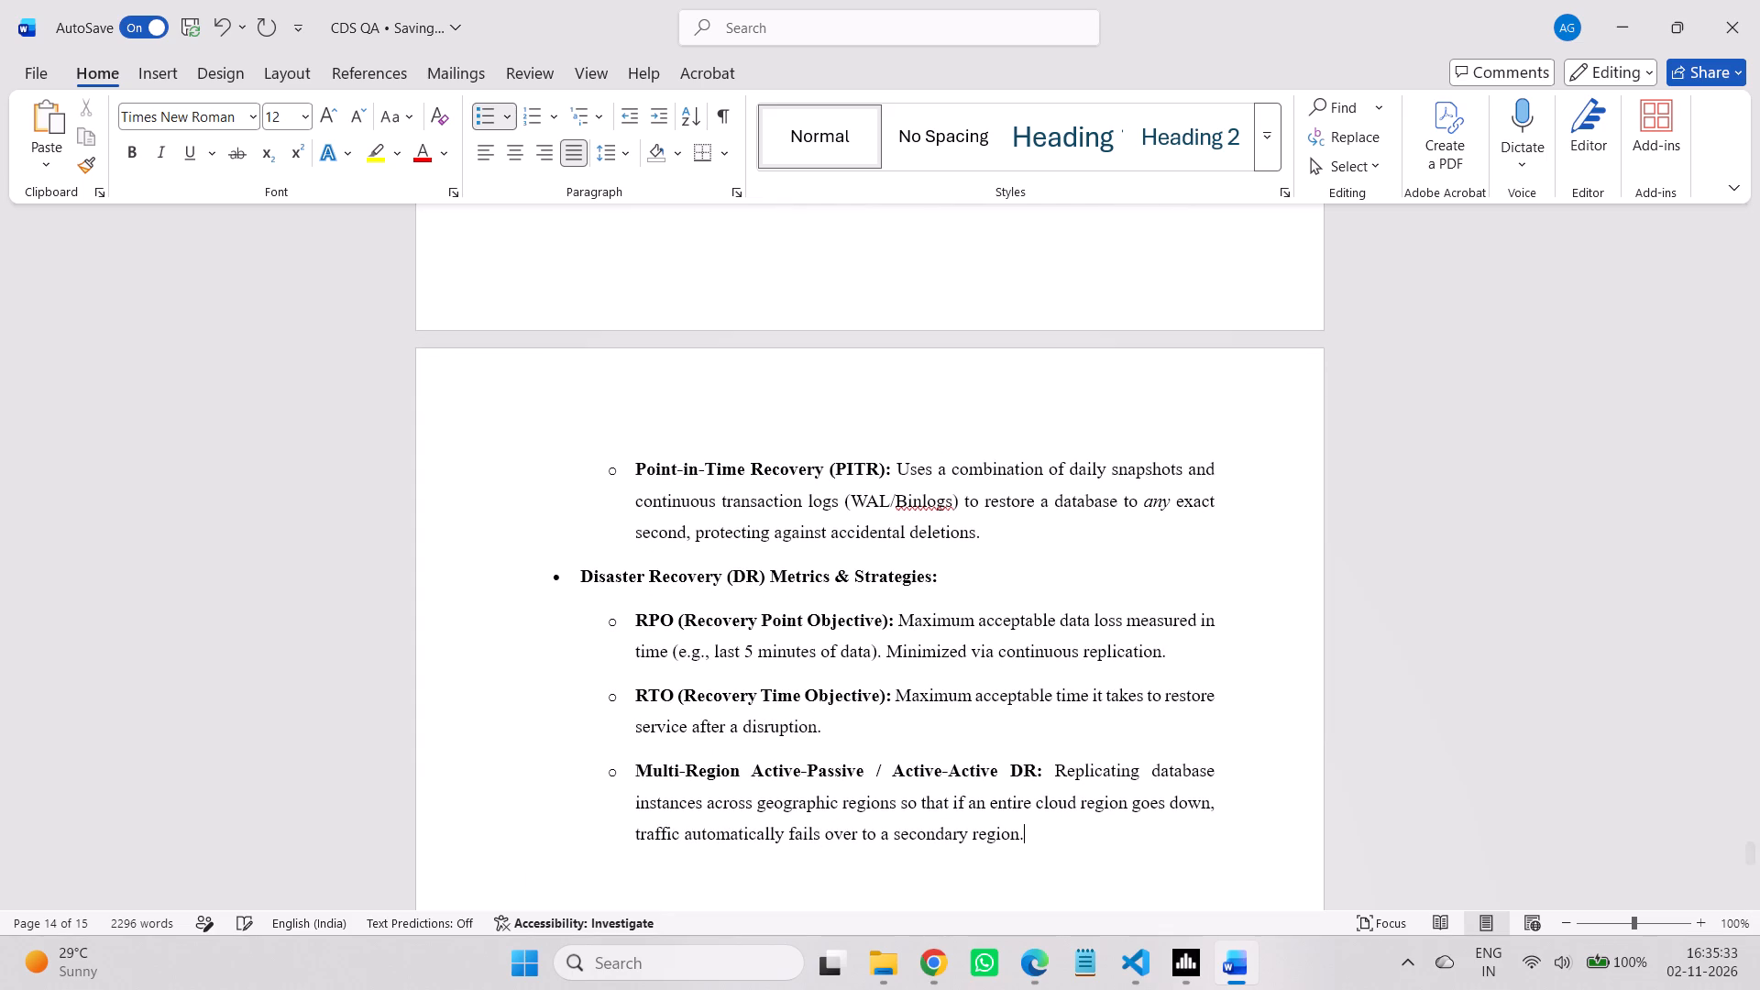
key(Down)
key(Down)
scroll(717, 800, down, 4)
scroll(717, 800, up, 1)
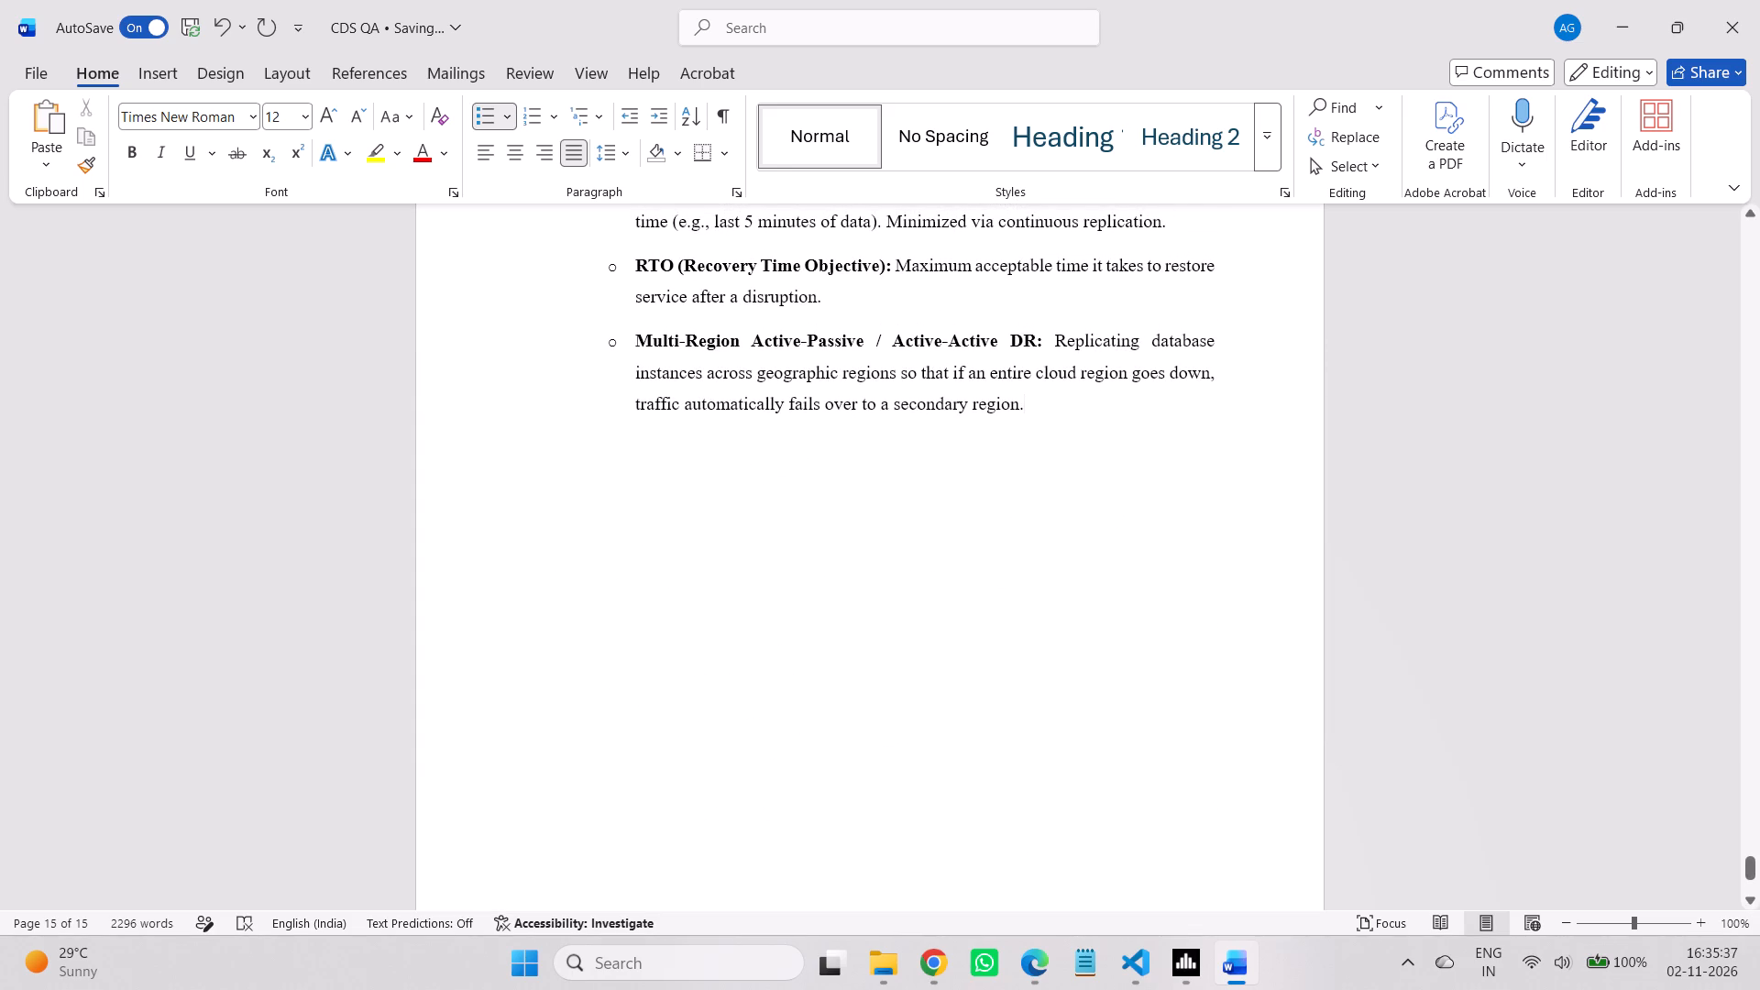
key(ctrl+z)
Insert fifteen blank lines after the last Unit II bullet to start a new page.
key(Return)
key(Return)
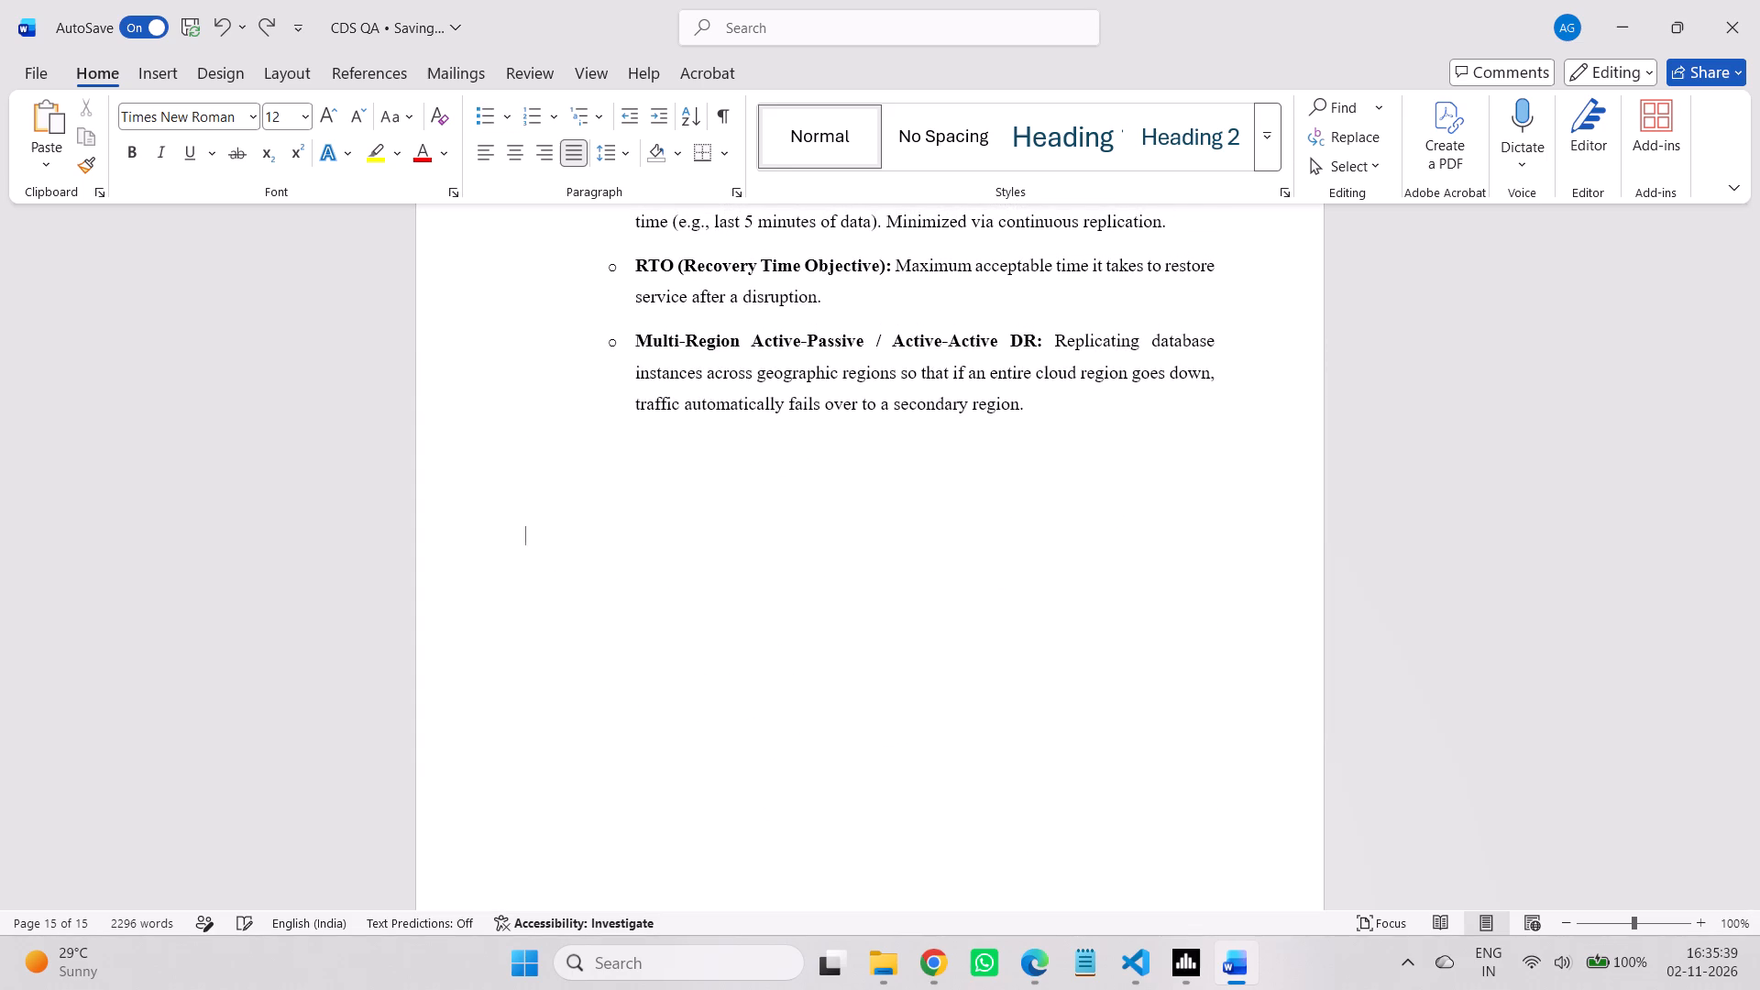
key(Return)
key(Return)
key(Return)
key(Return)
key(Return)
key(Return)
key(Return)
key(Return)
key(Return)
key(Return)
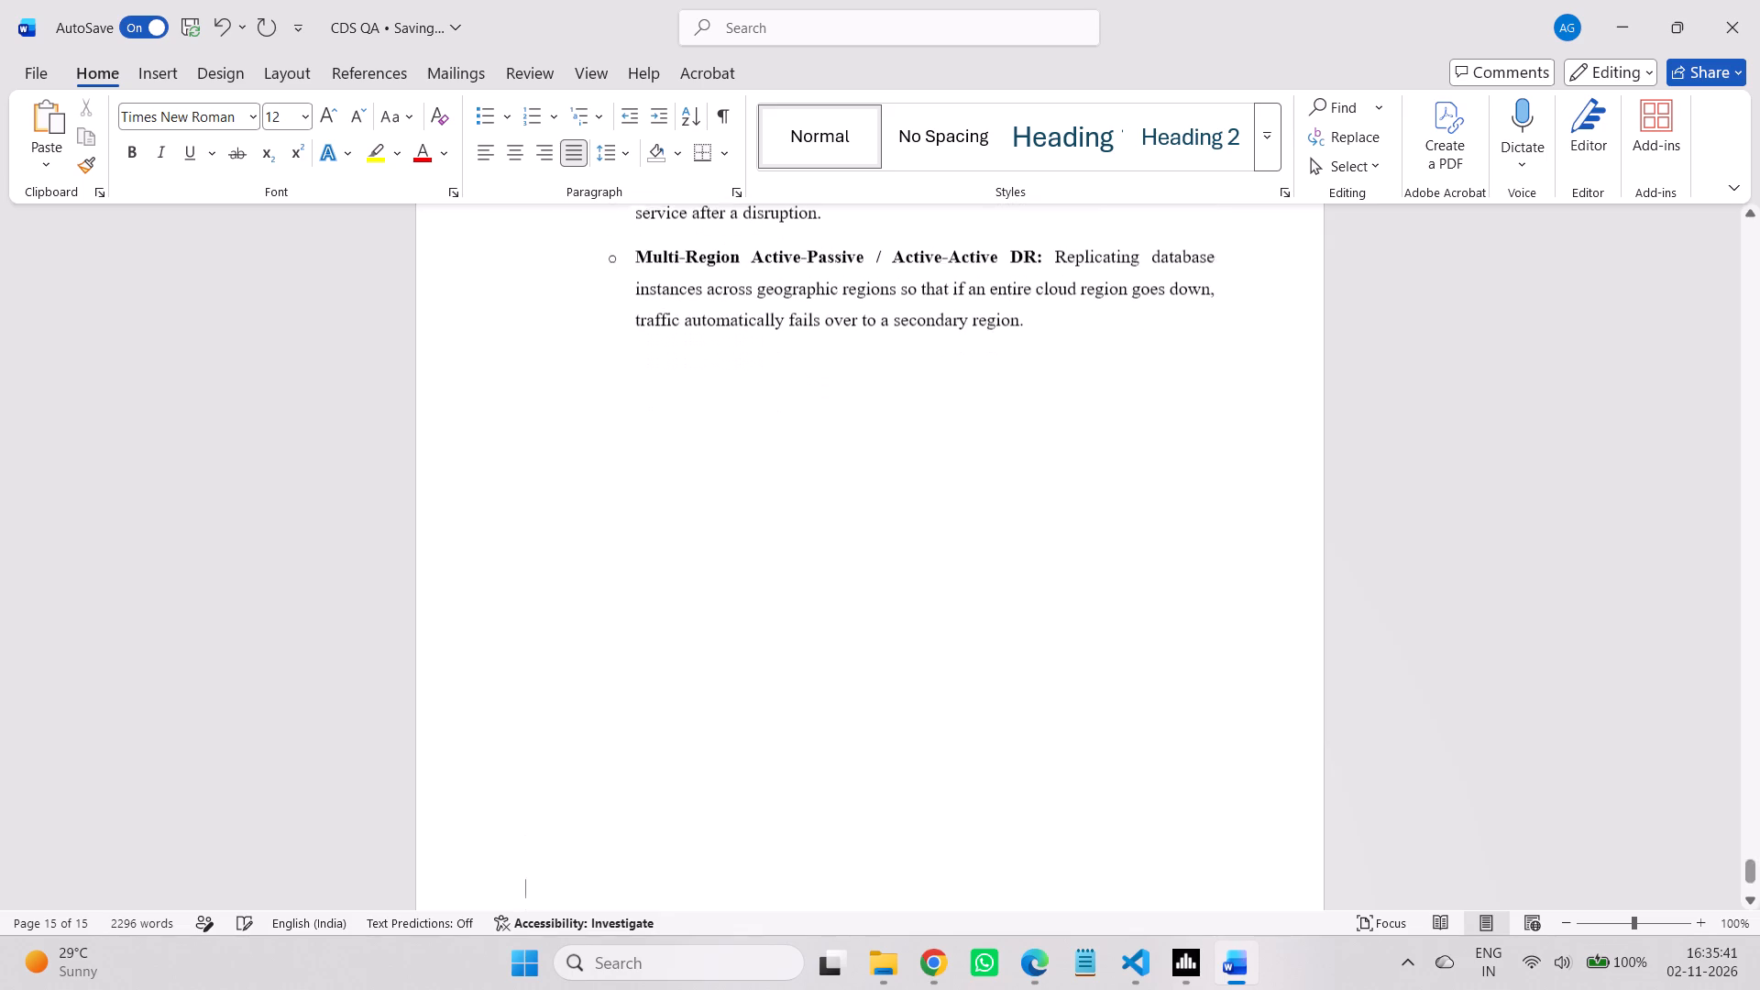
key(Return)
key(Return)
key(Return)
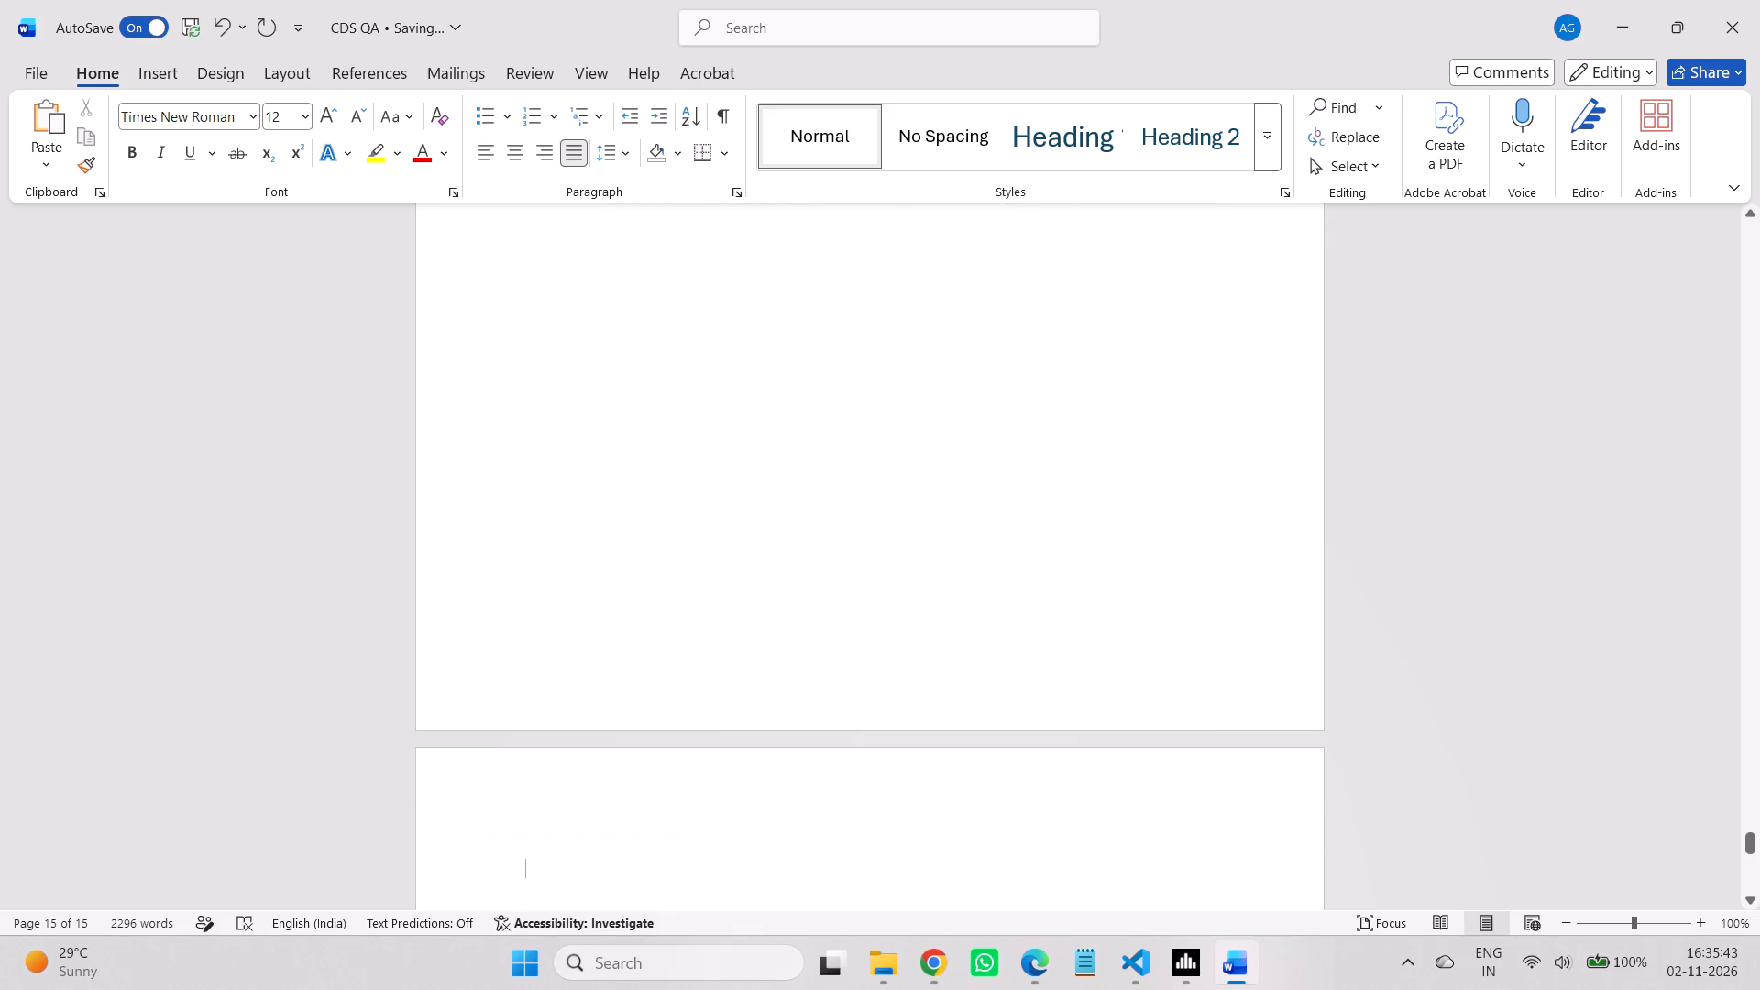
key(BackSpace)
key(Return)
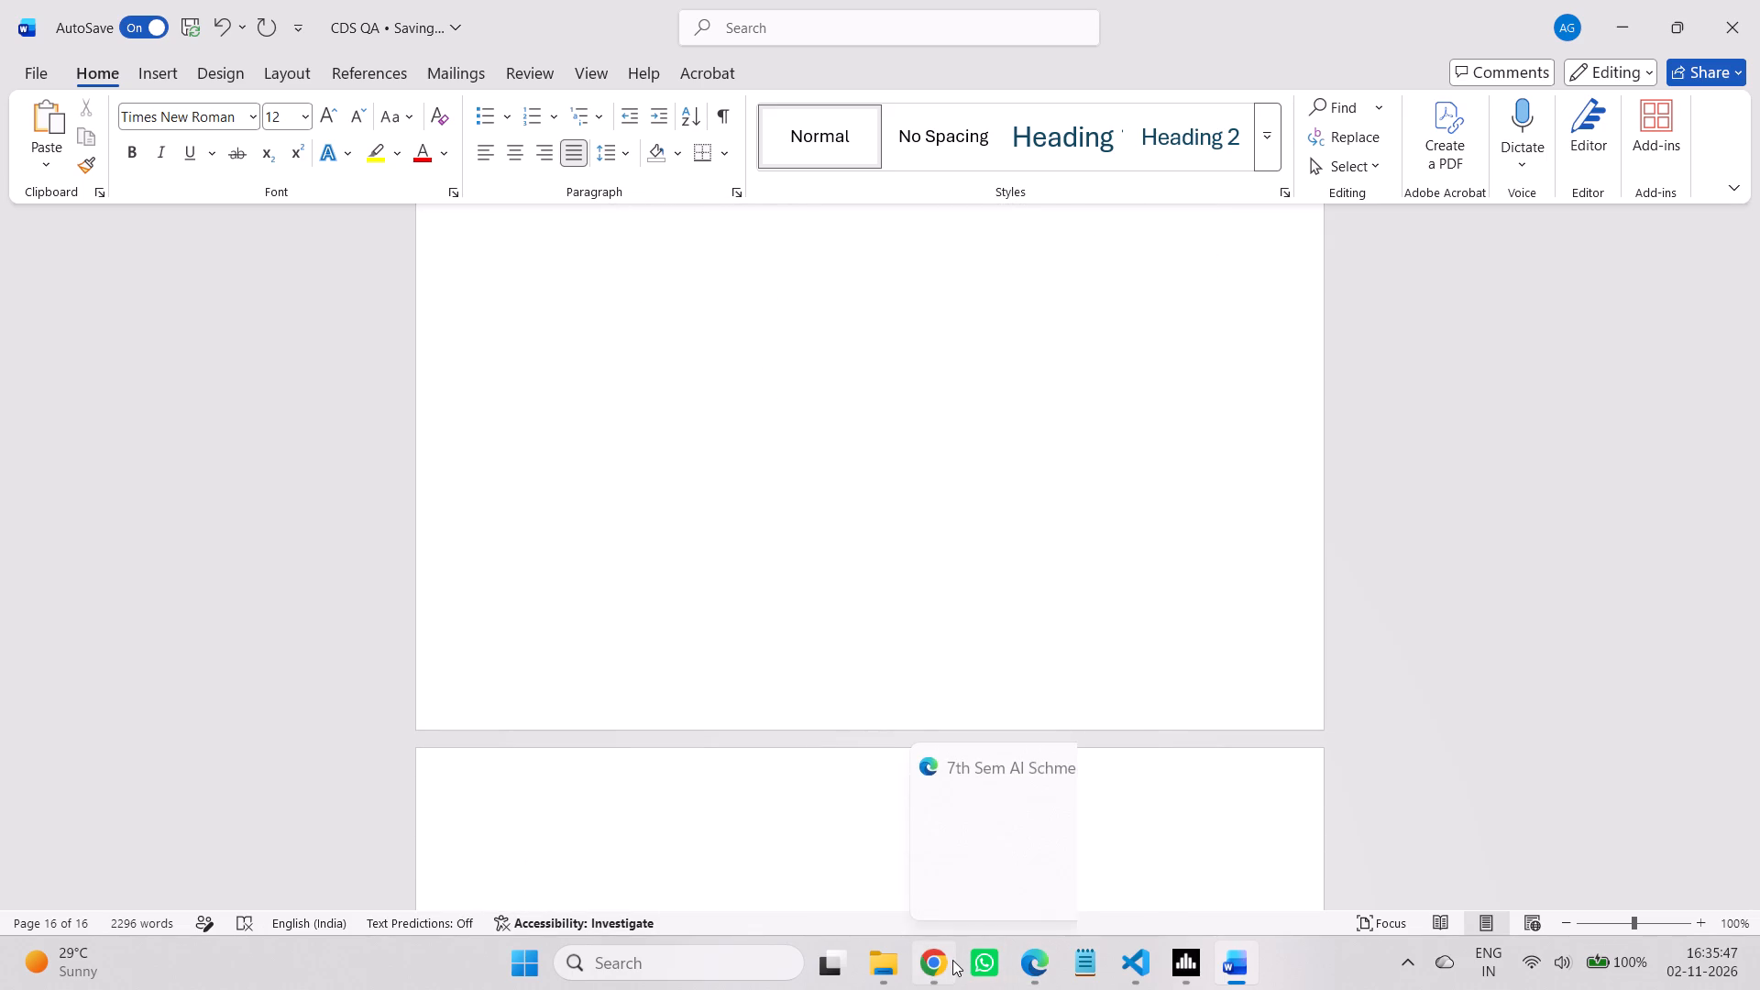
click(1032, 957)
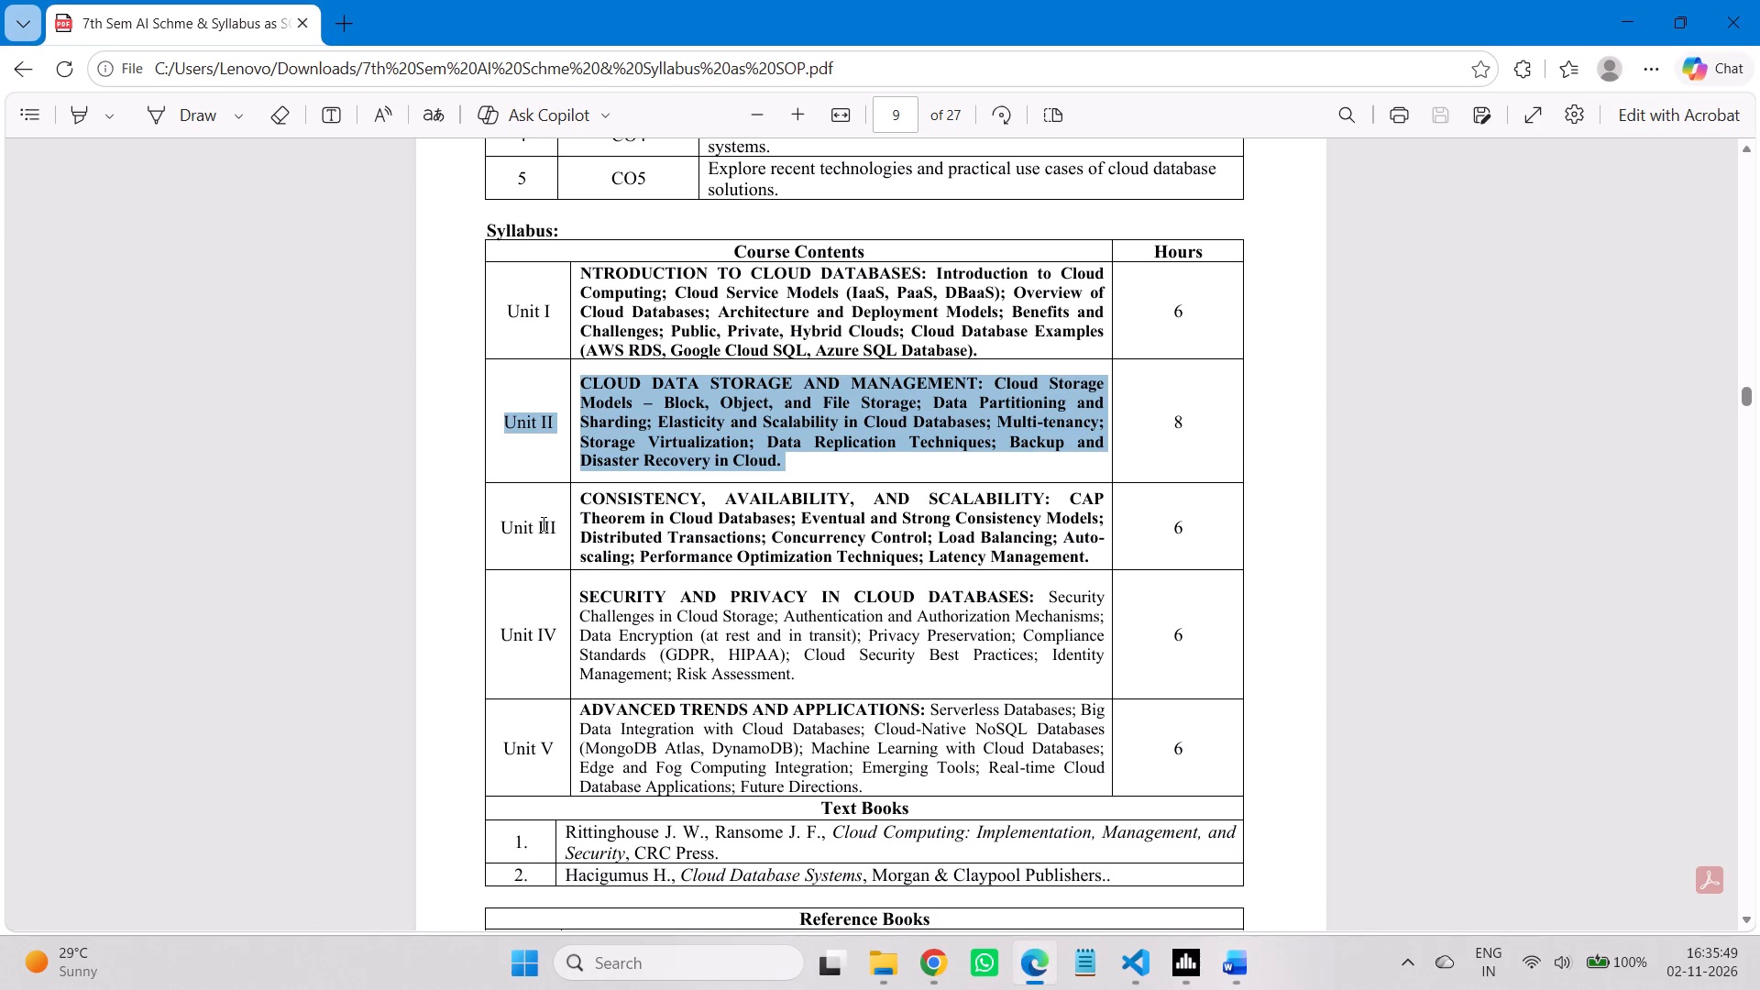
drag(505, 529, 792, 511)
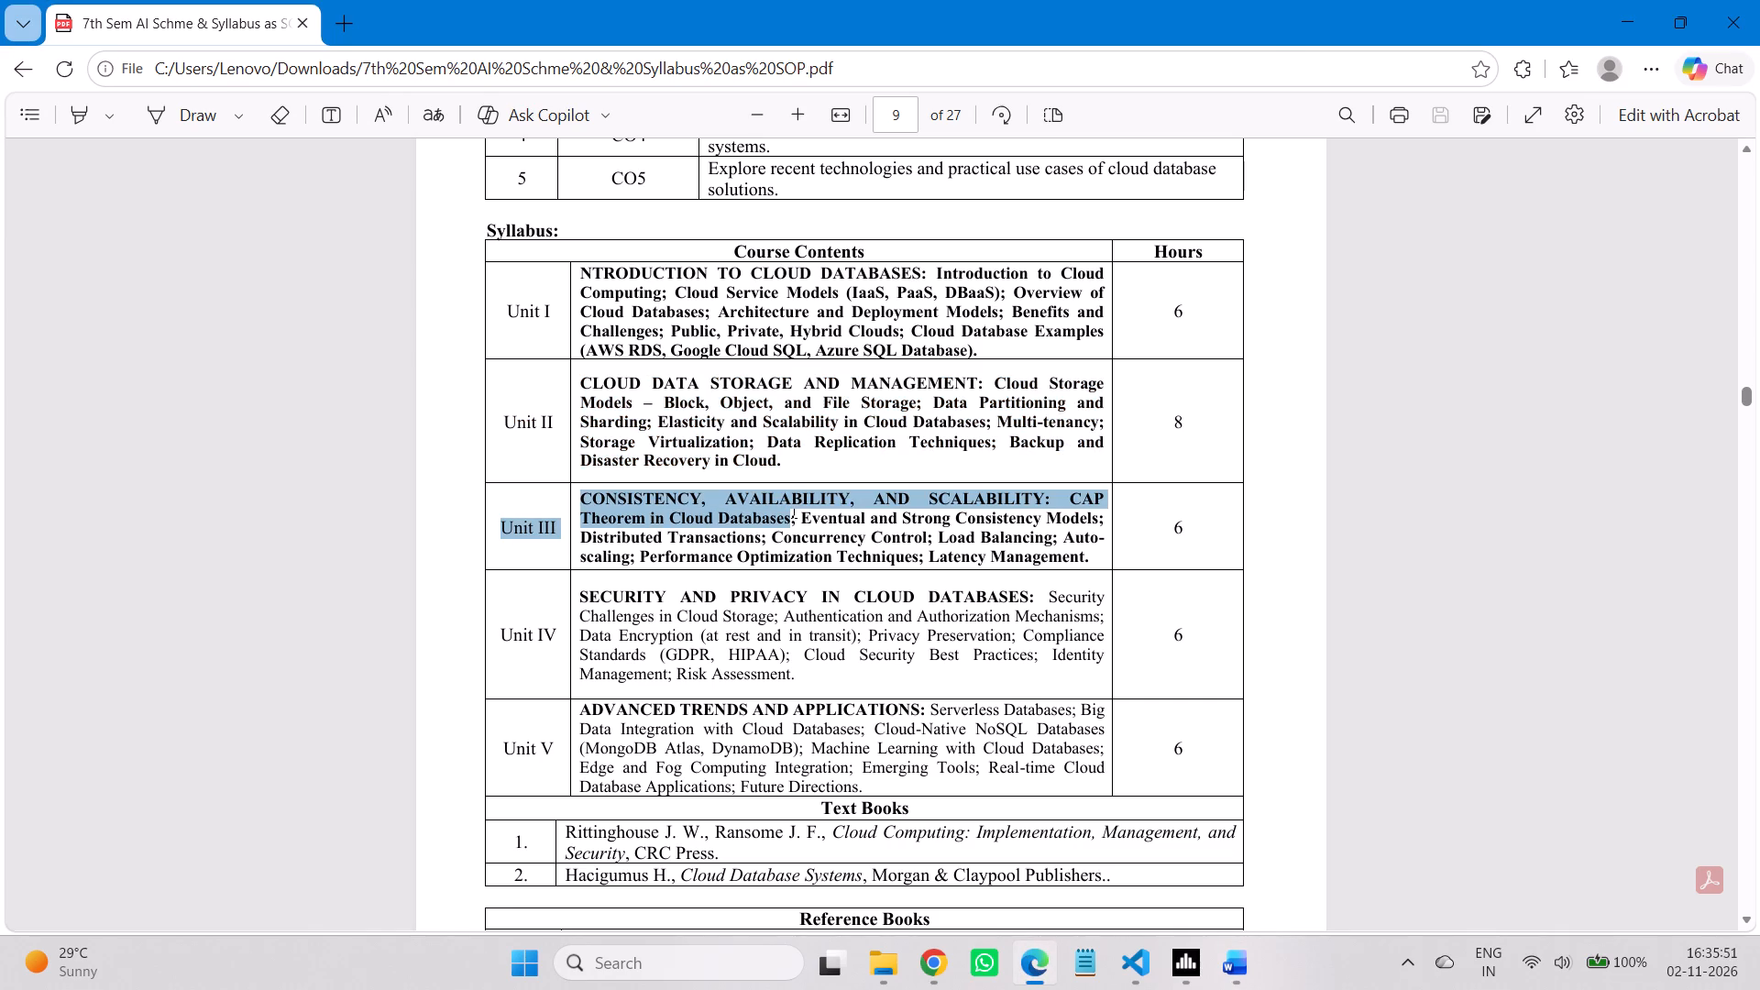
drag(792, 511, 1096, 563)
key(ctrl+c)
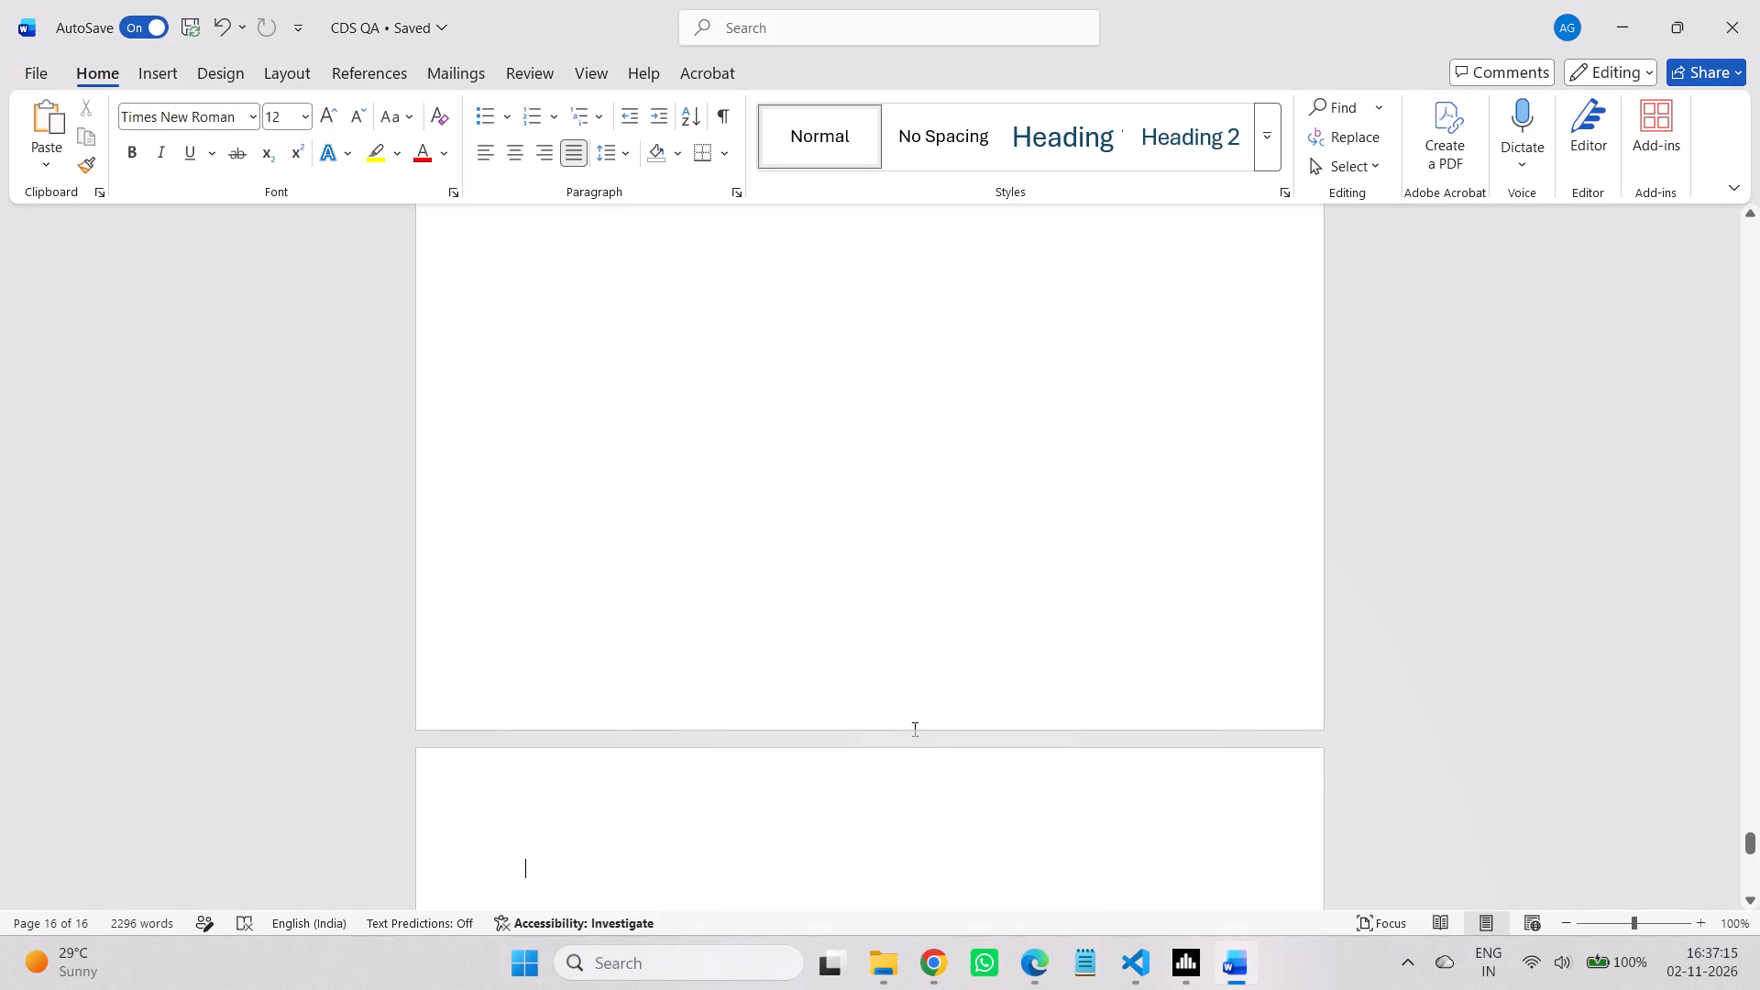
scroll(906, 725, down, 2)
click(708, 598)
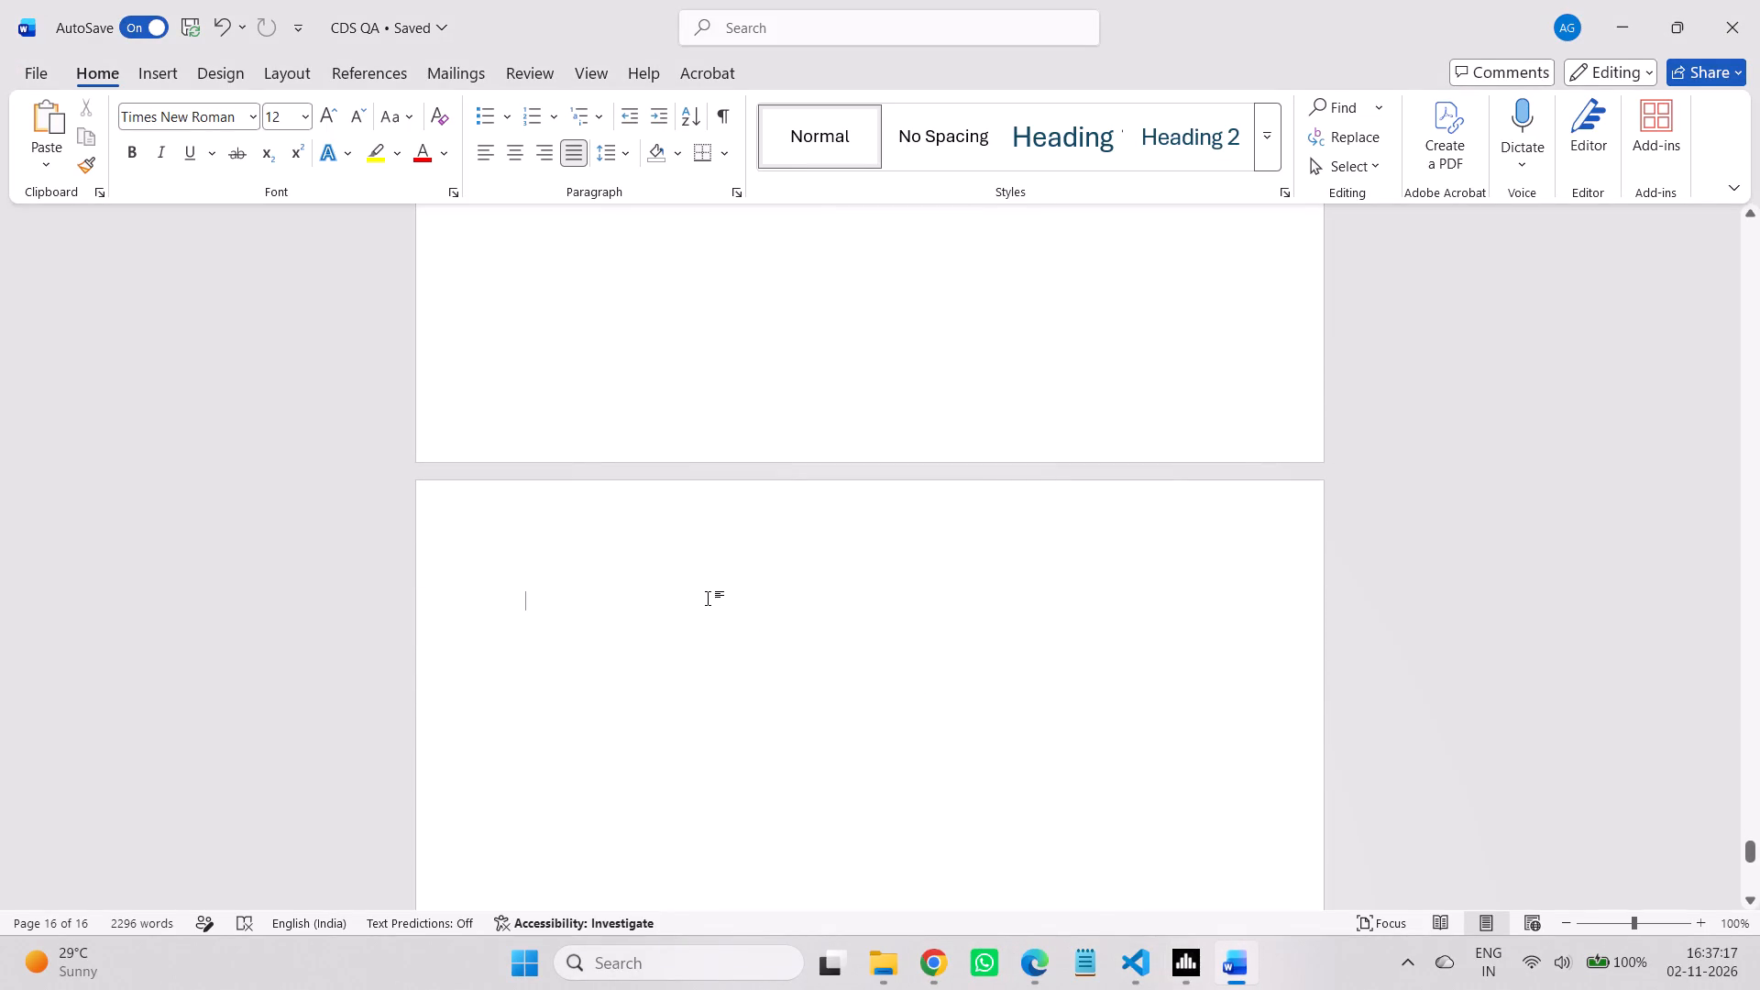
click(708, 598)
key(ctrl+v)
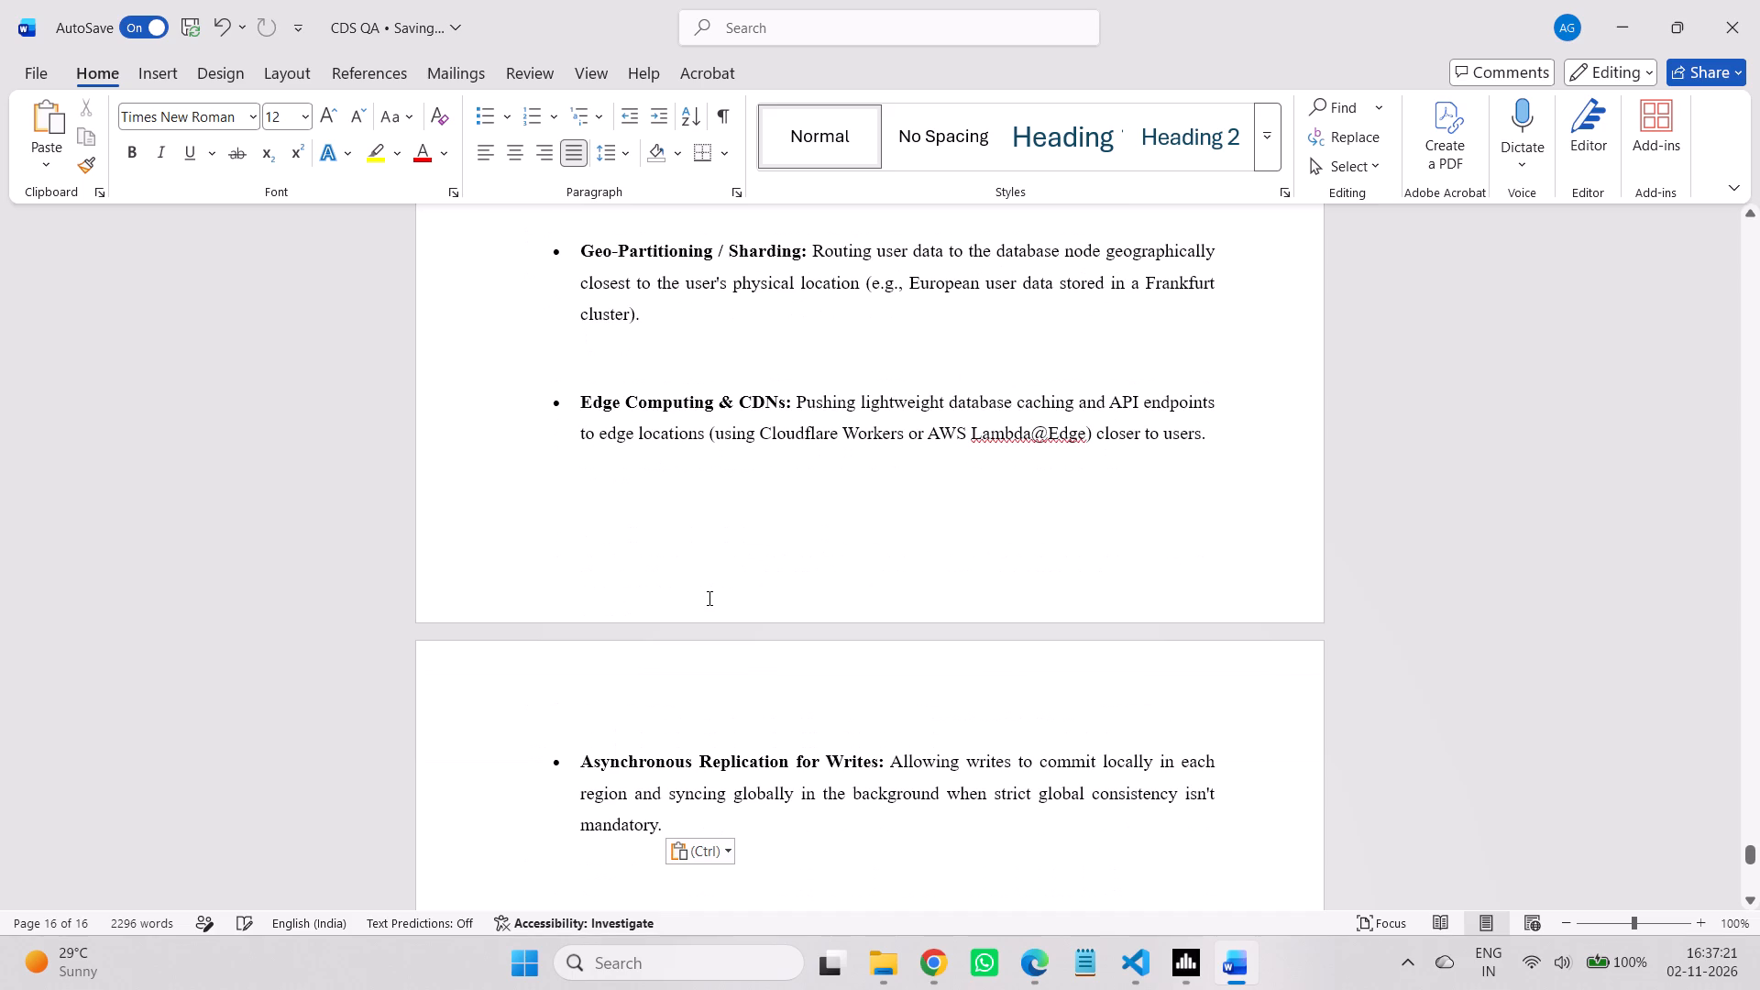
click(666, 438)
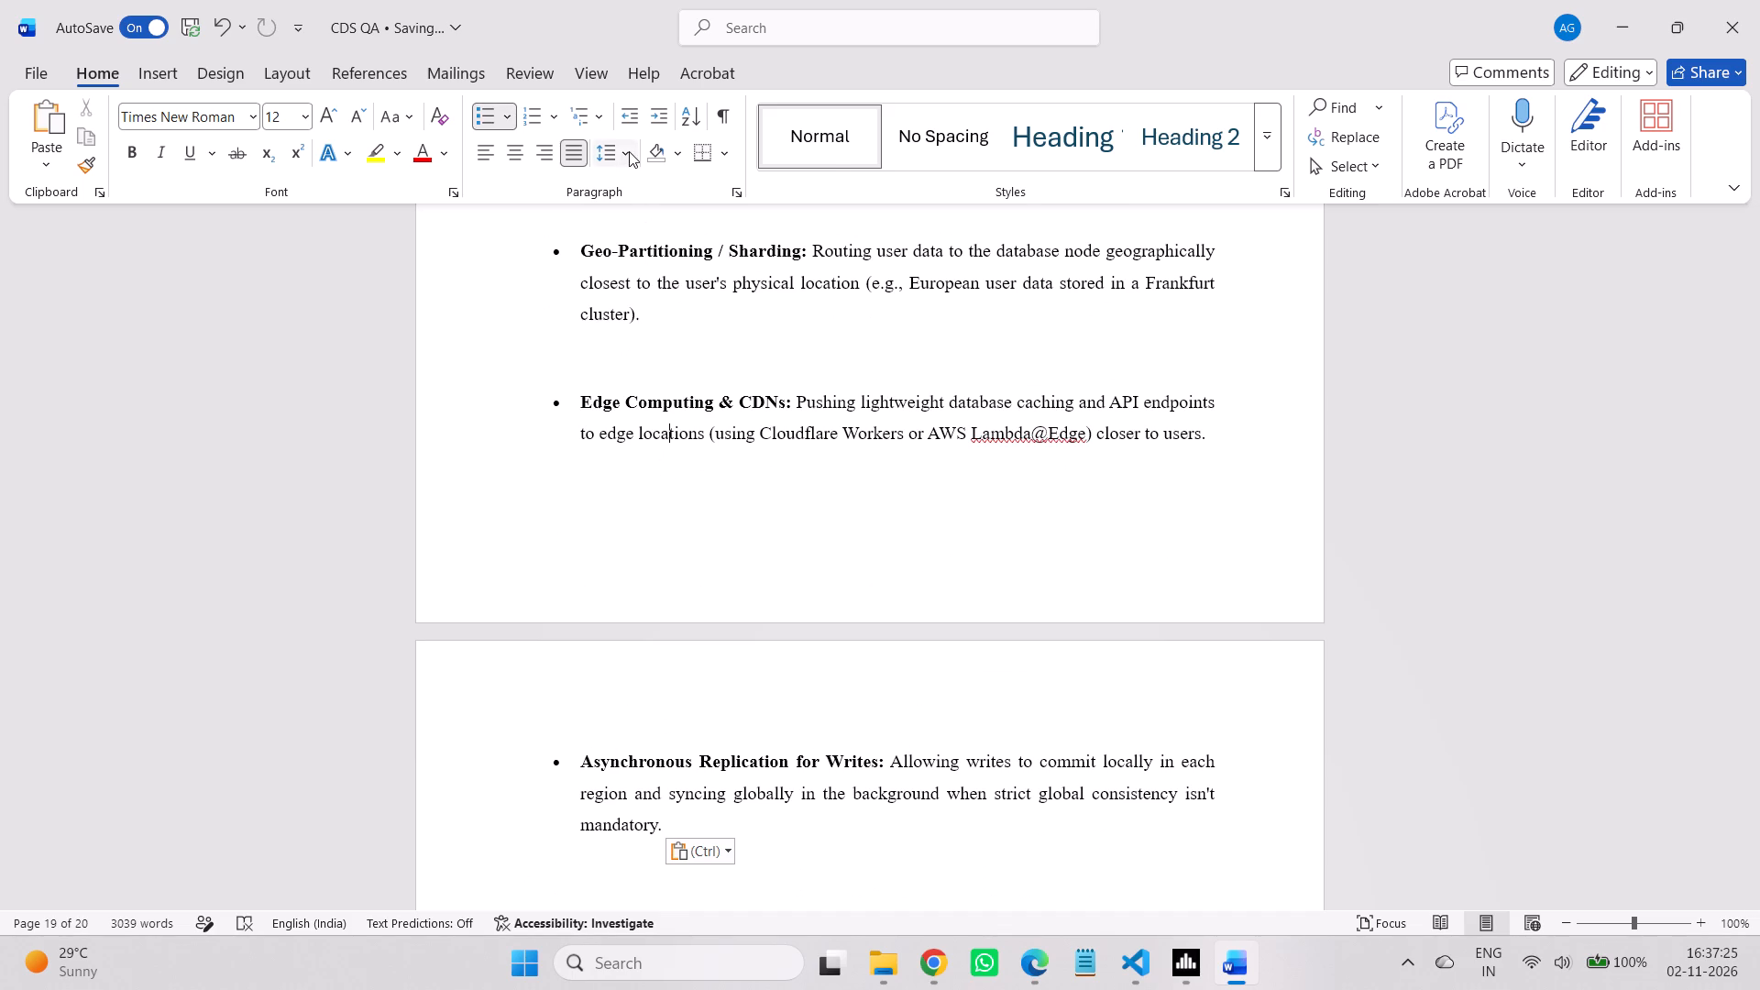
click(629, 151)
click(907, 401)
Delete the blank lines between the Unit III introductory paragraph and the "1. CAP Theorem" heading.
scroll(907, 401, up, 4)
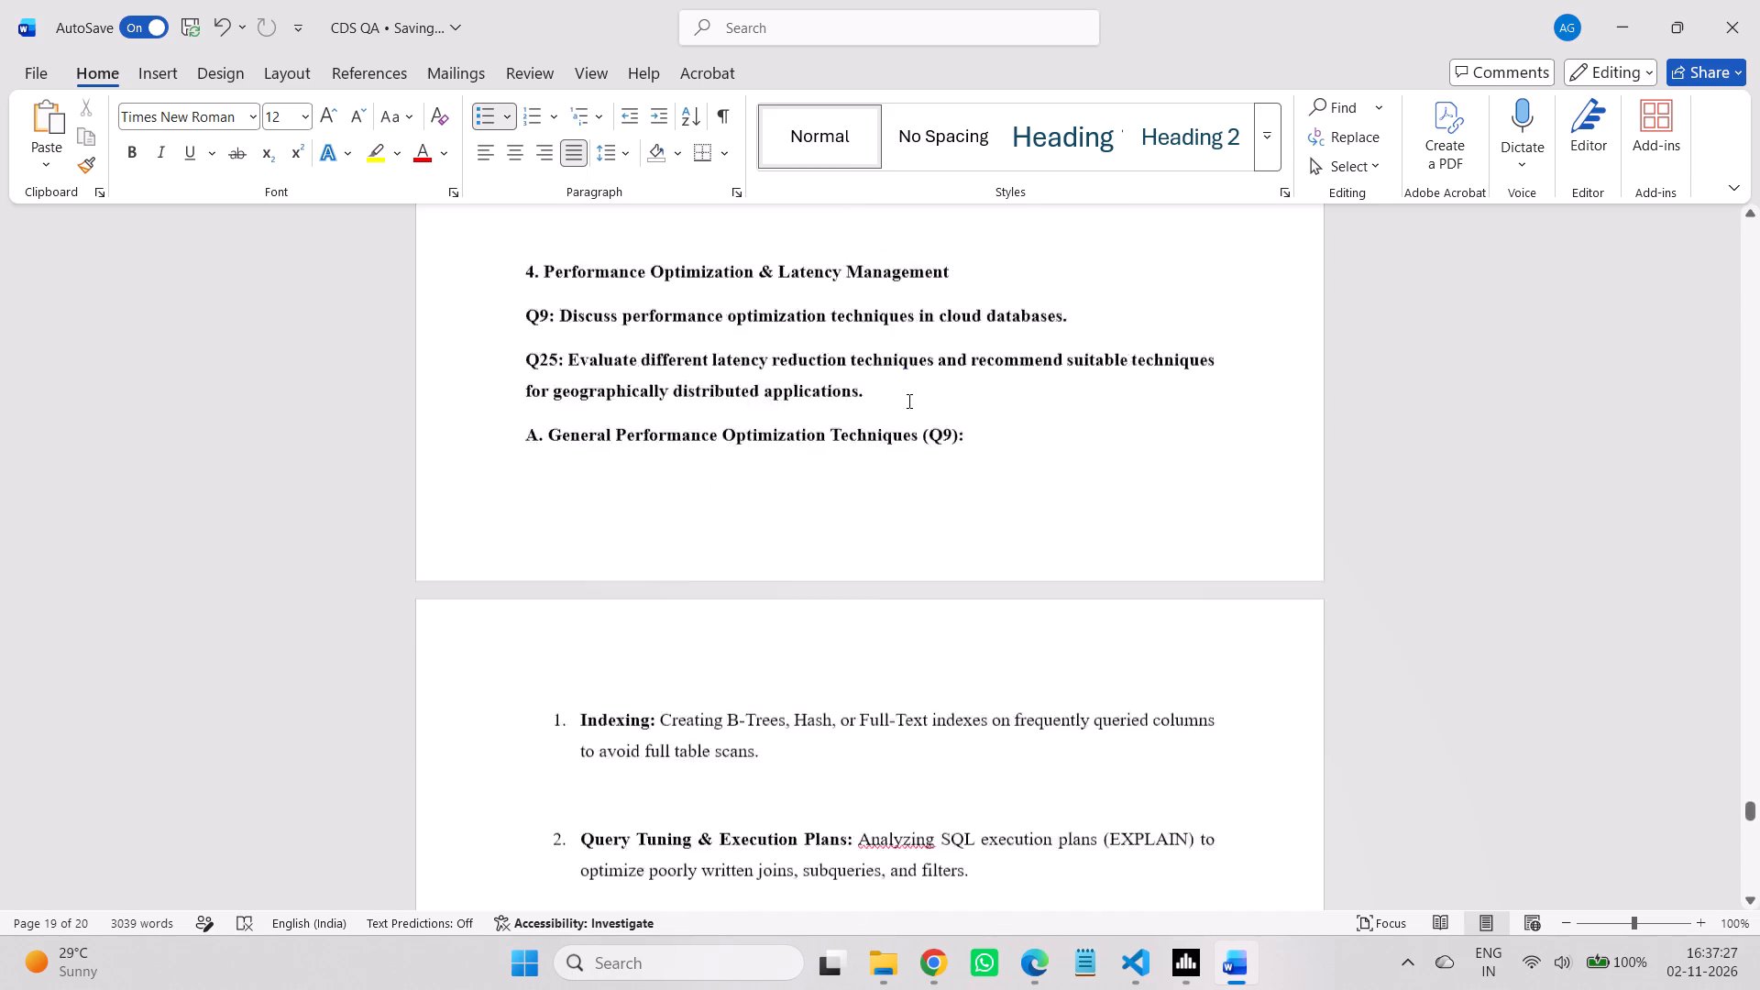
scroll(907, 401, up, 6)
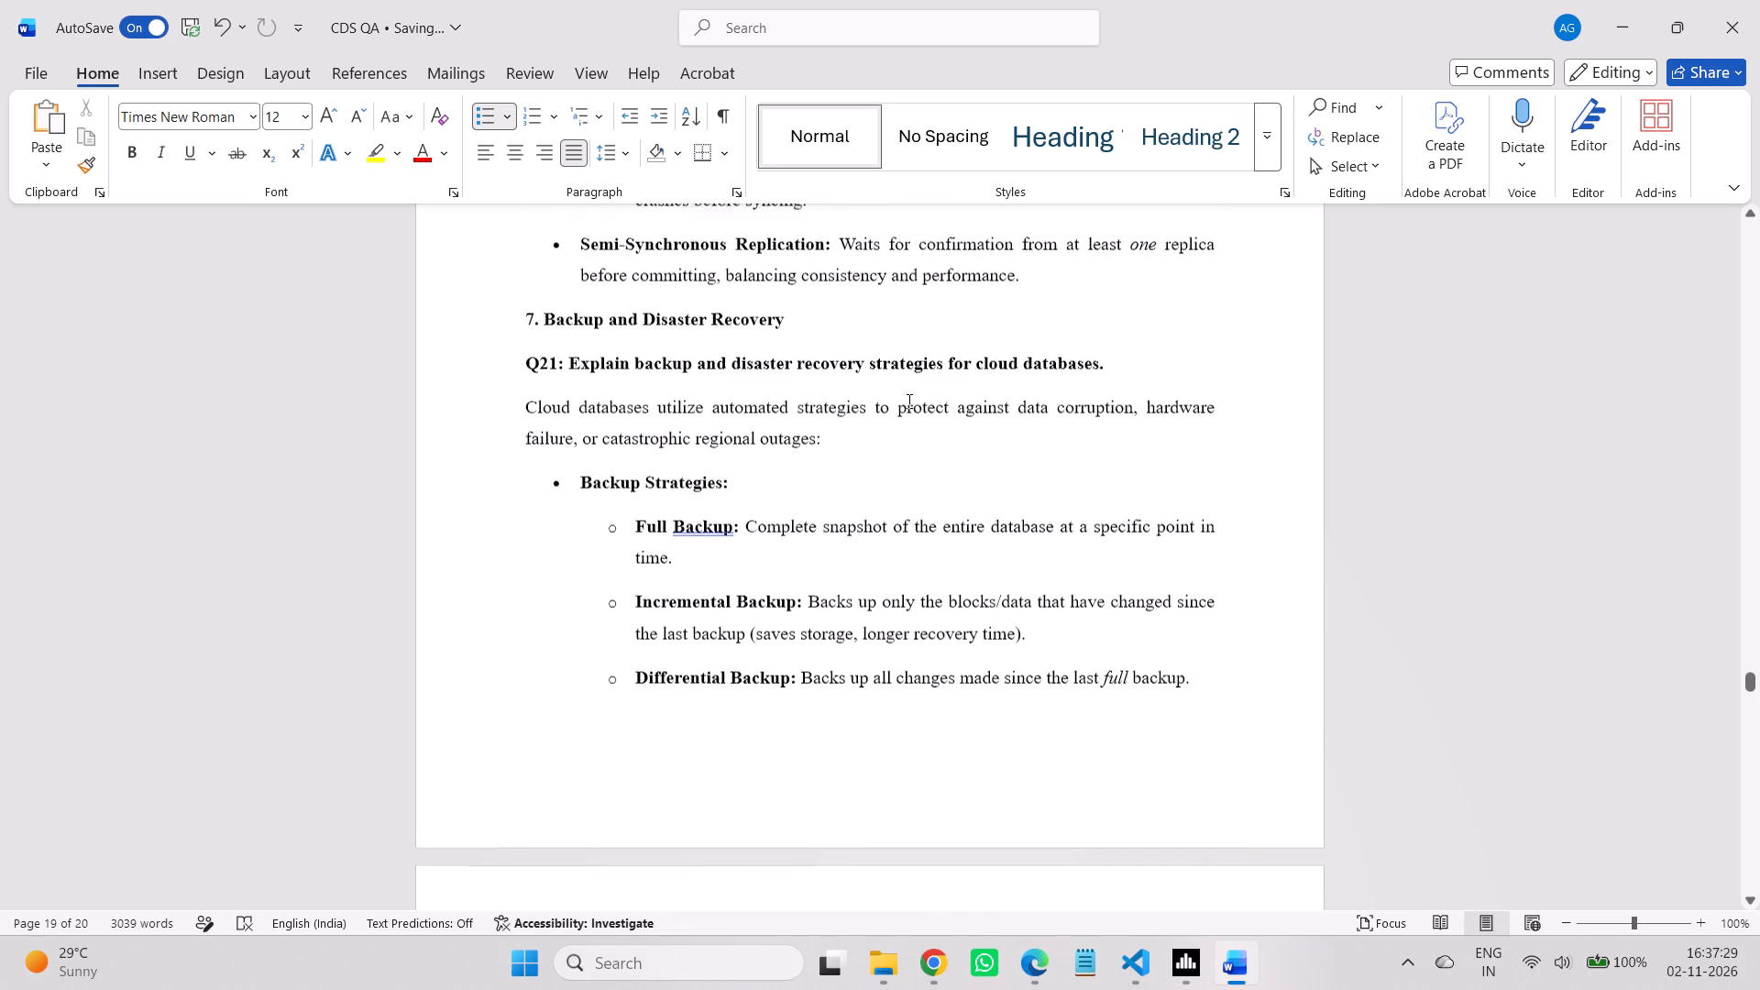
scroll(907, 401, down, 2)
scroll(907, 401, up, 1)
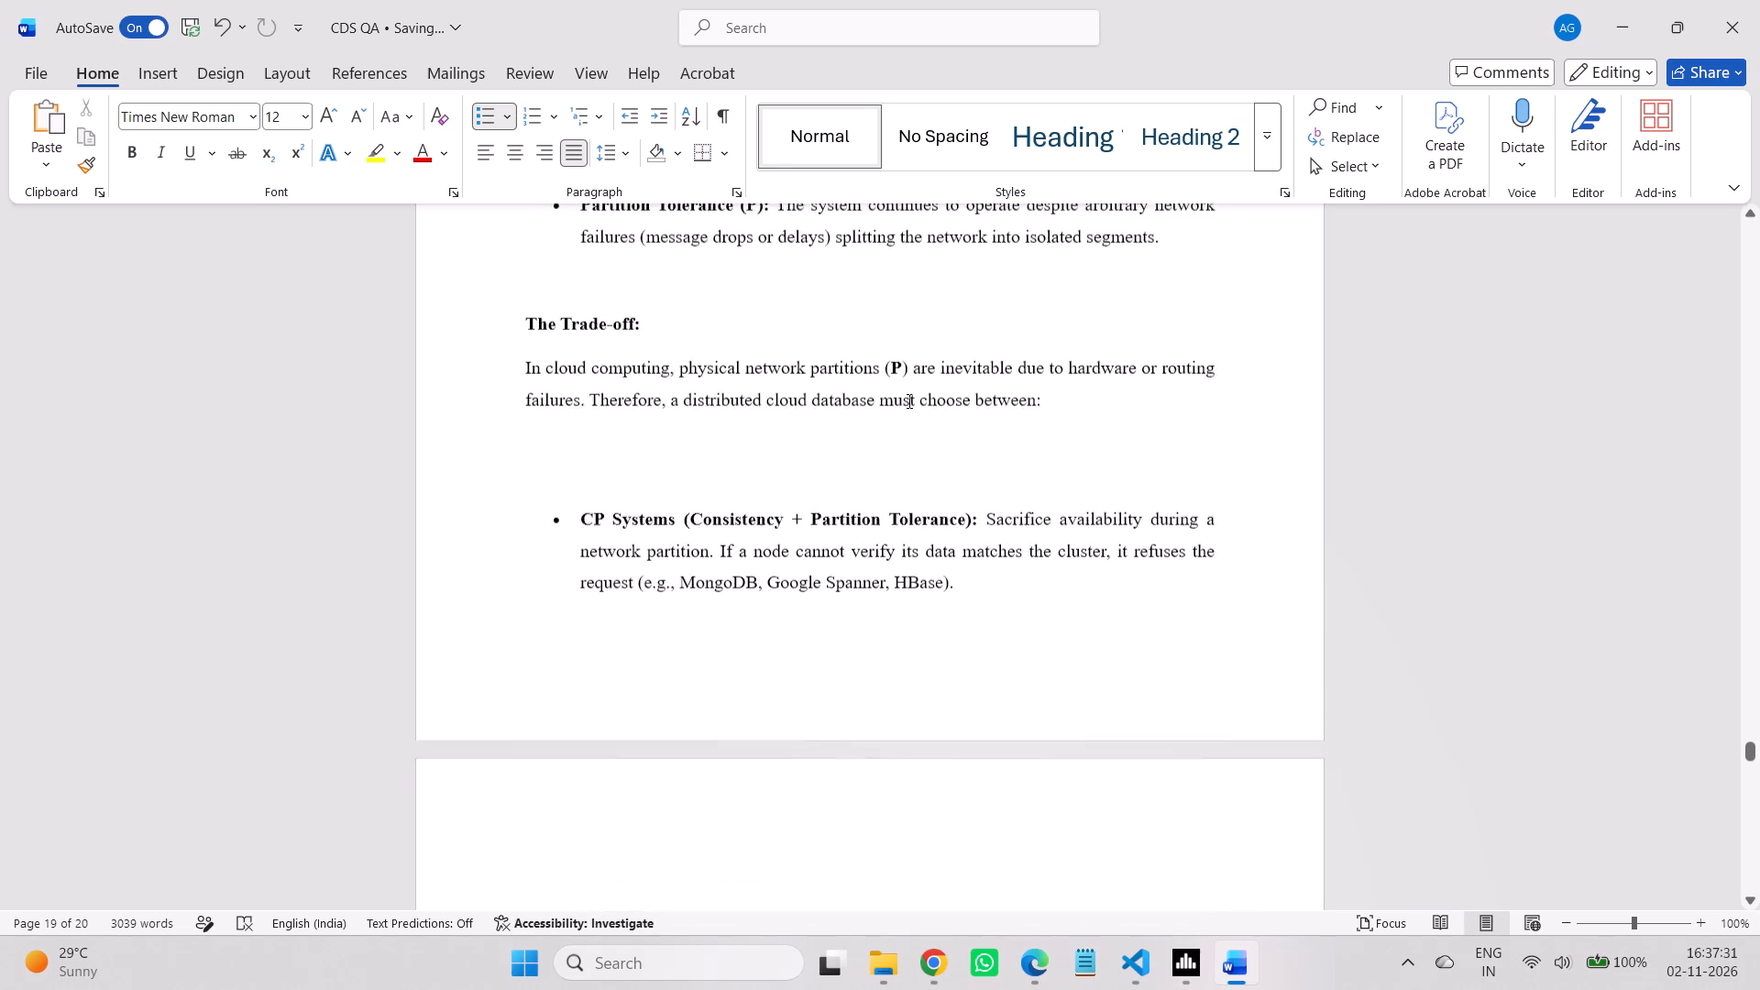
scroll(907, 401, up, 2)
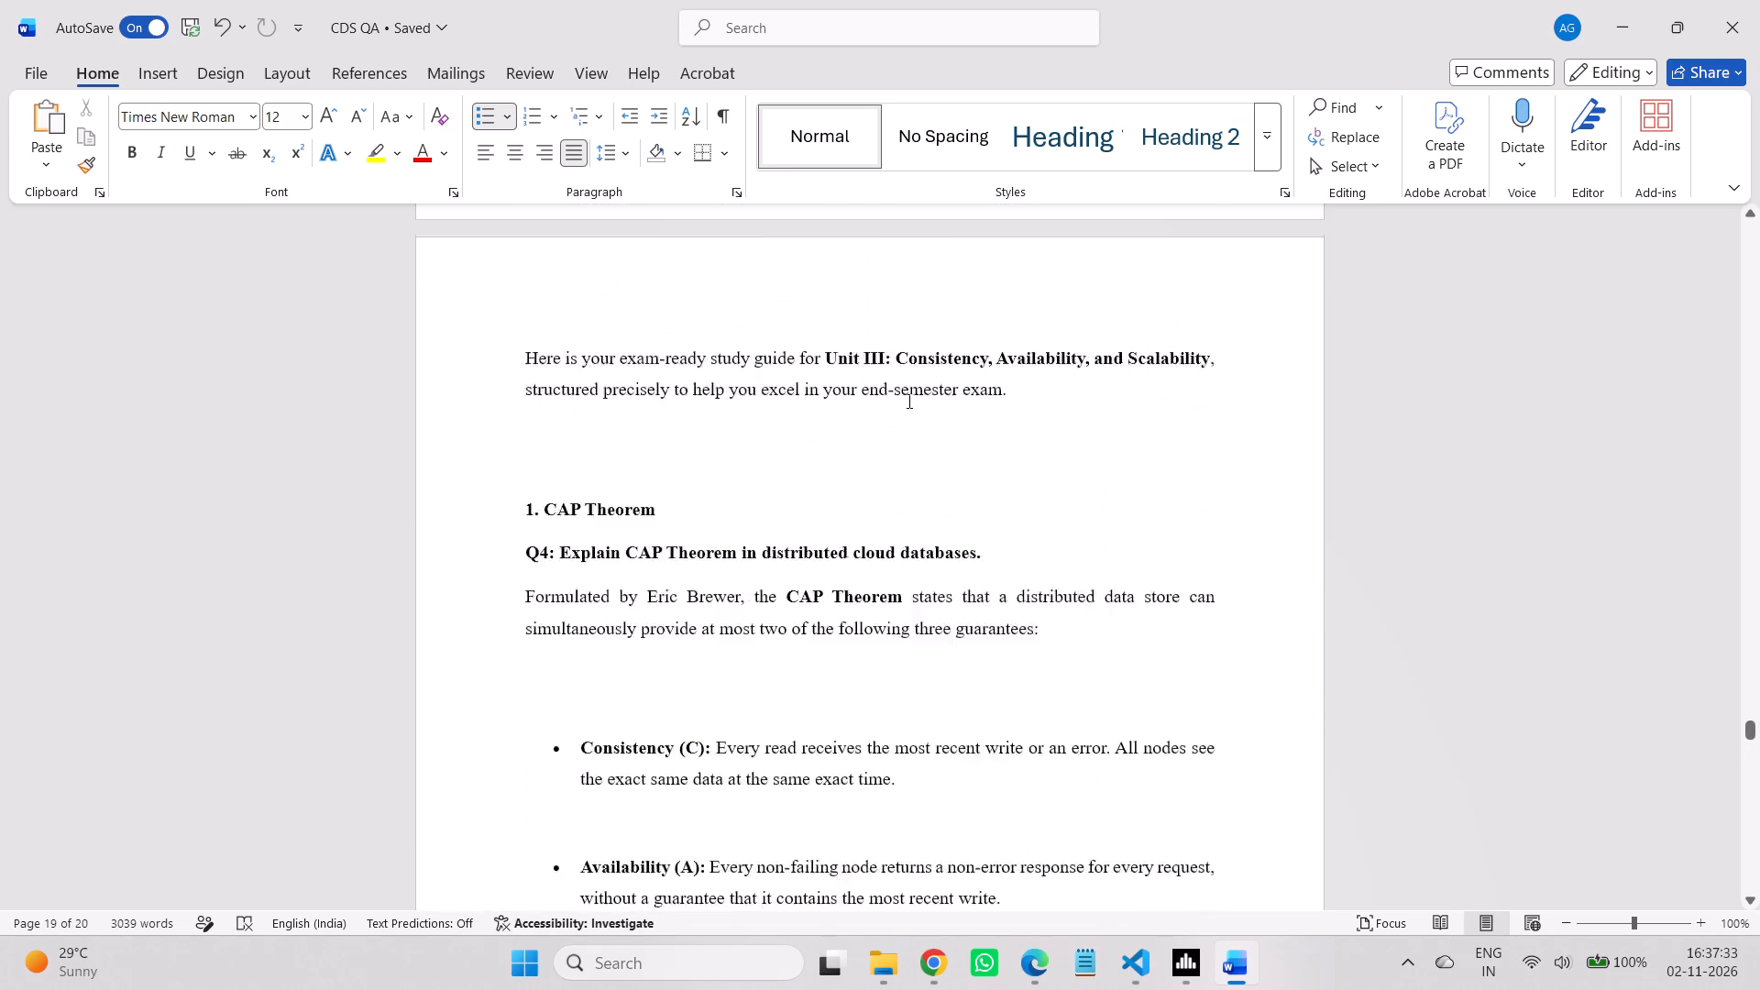
scroll(907, 401, up, 1)
click(706, 557)
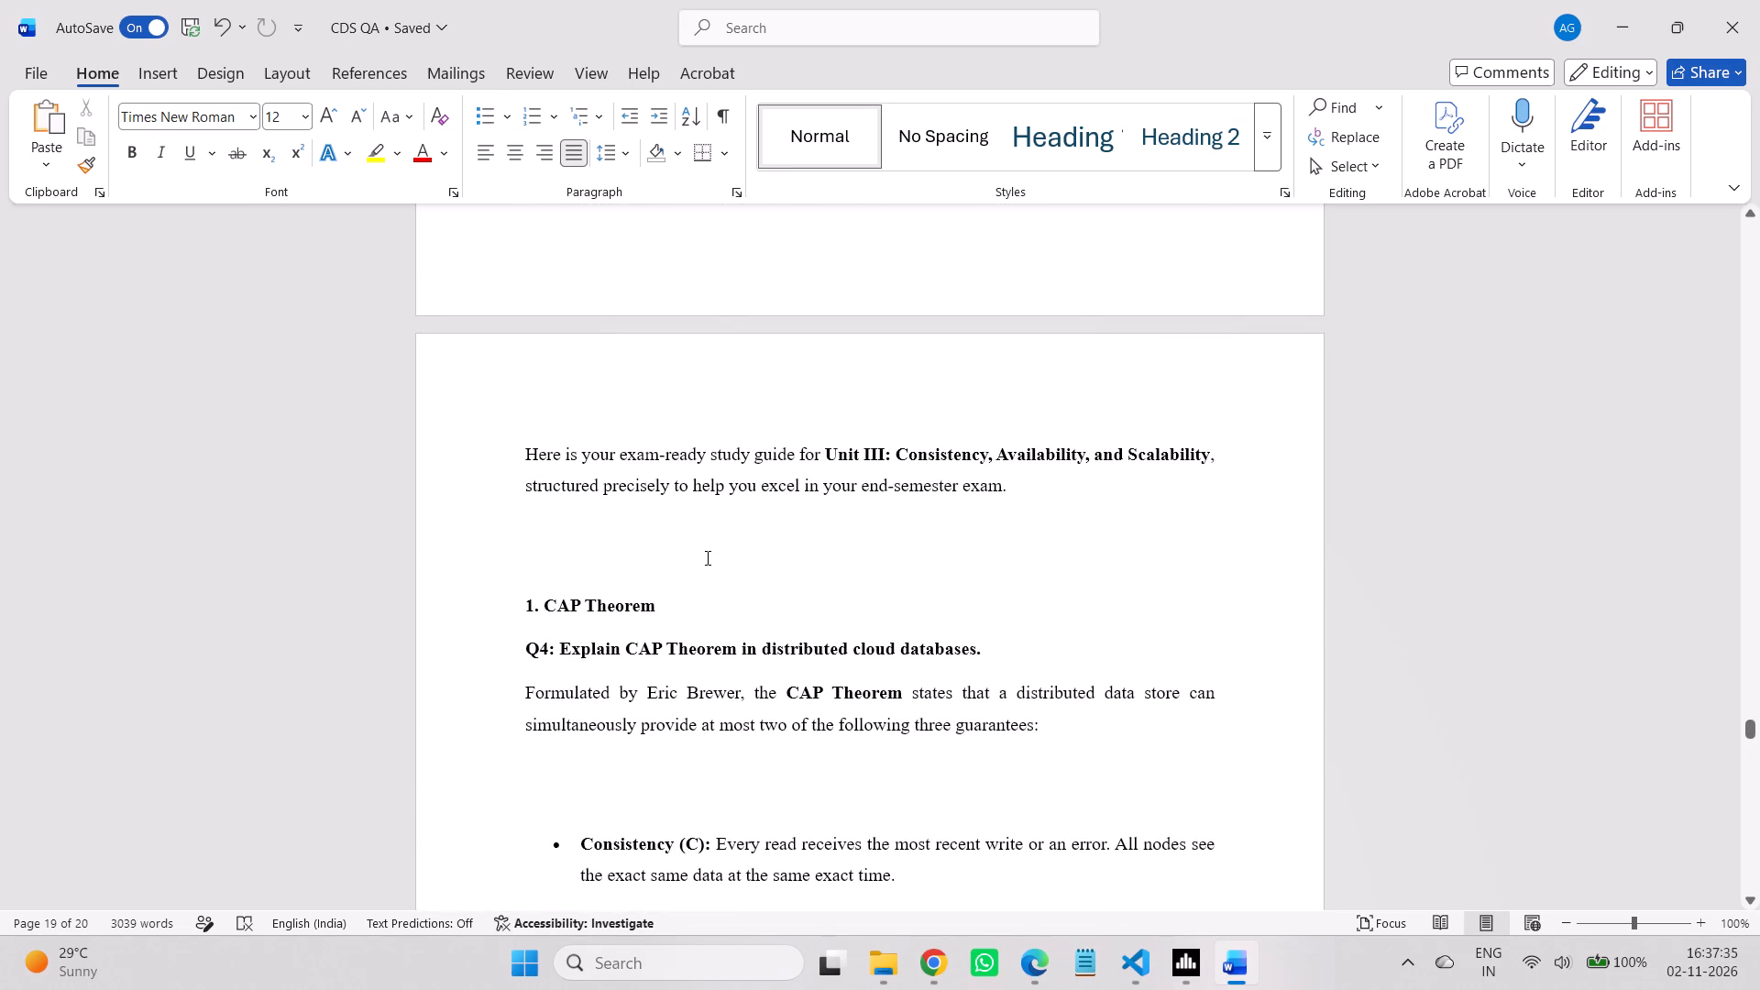
key(Down)
key(Up)
key(BackSpace)
key(BackSpace)
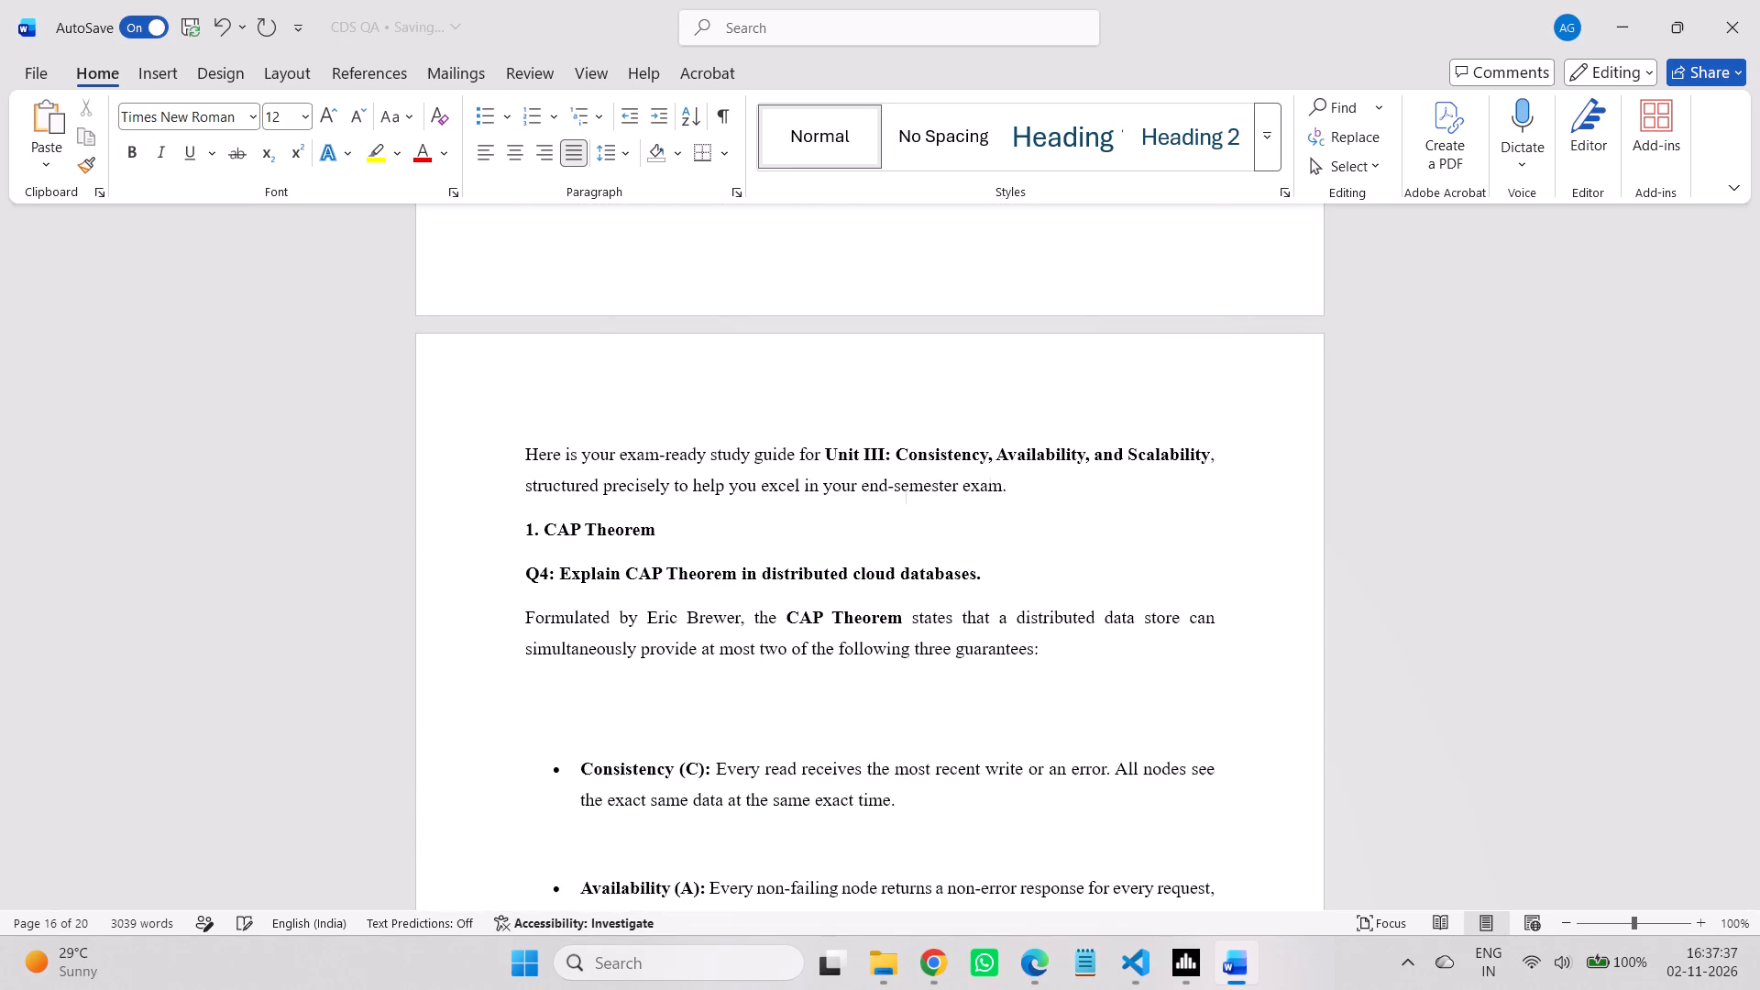
Delete the blank lines between the CAP Theorem paragraph ending "three guarantees:" and the Consistency (C) bullet.
key(Down)
key(Down)
key(Down)
key(Down)
key(Down)
key(Down)
key(BackSpace)
key(BackSpace)
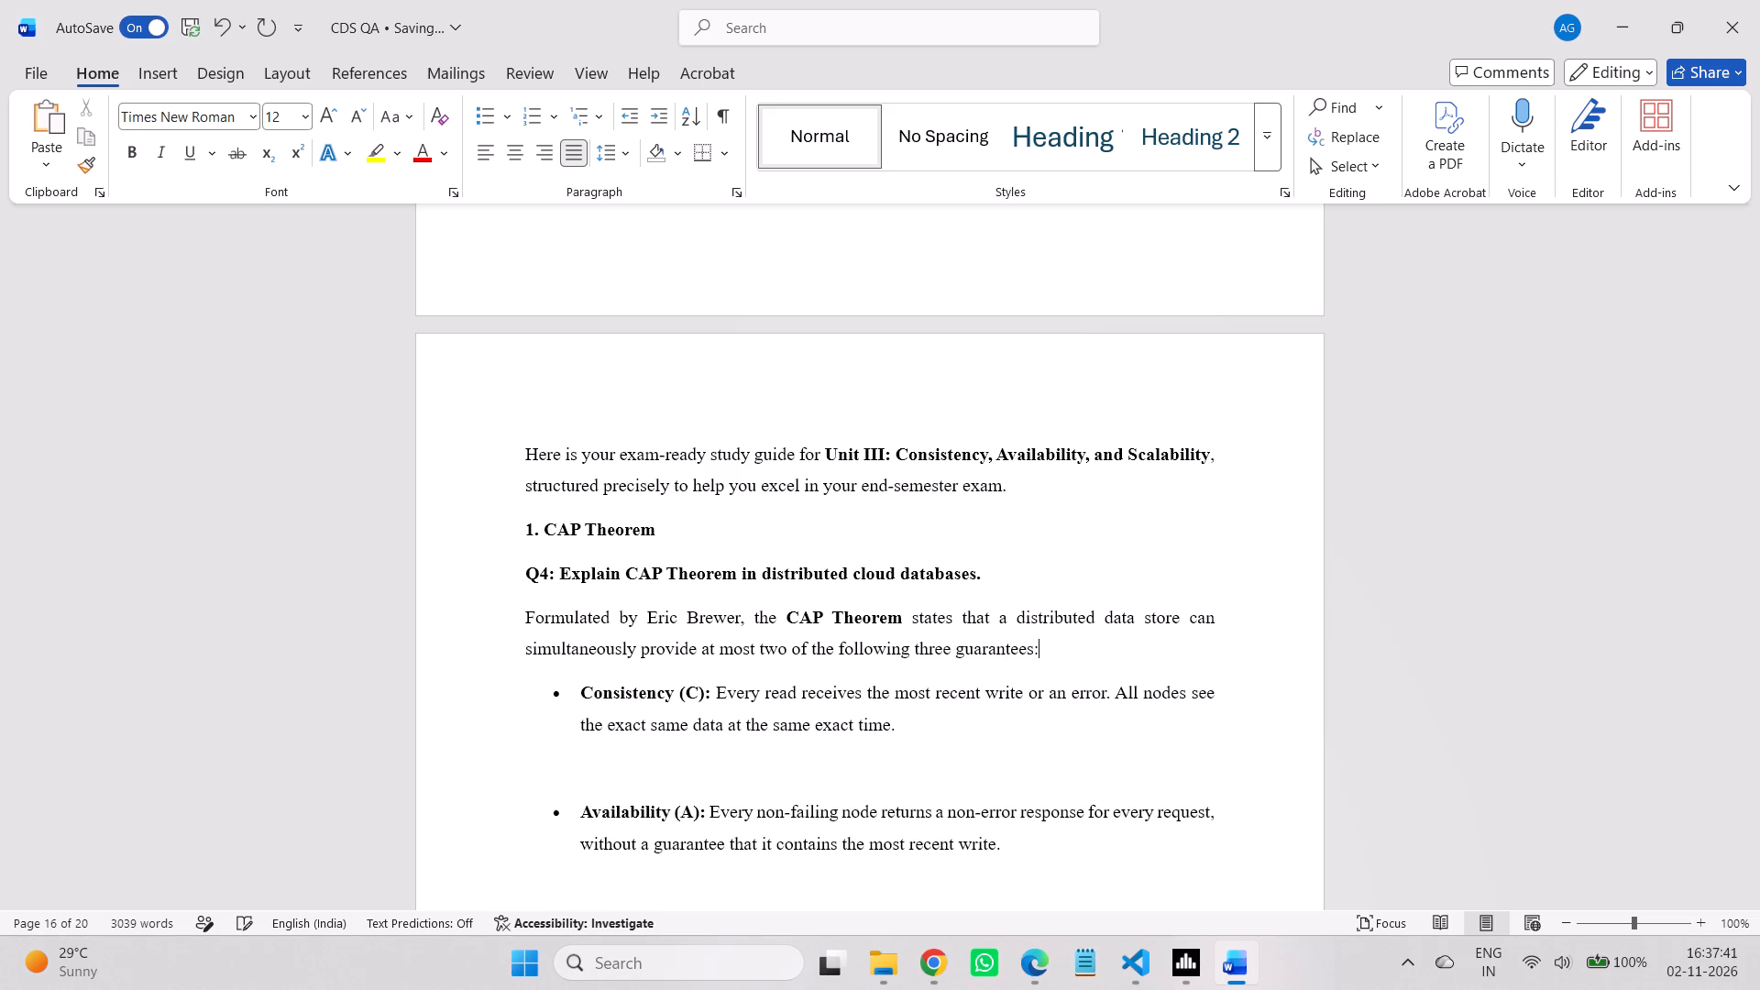
Delete the blank lines separating the Consistency (C), Availability (A) and Partition Tolerance (P) bullets.
key(Down)
key(Down)
key(Down)
key(BackSpace)
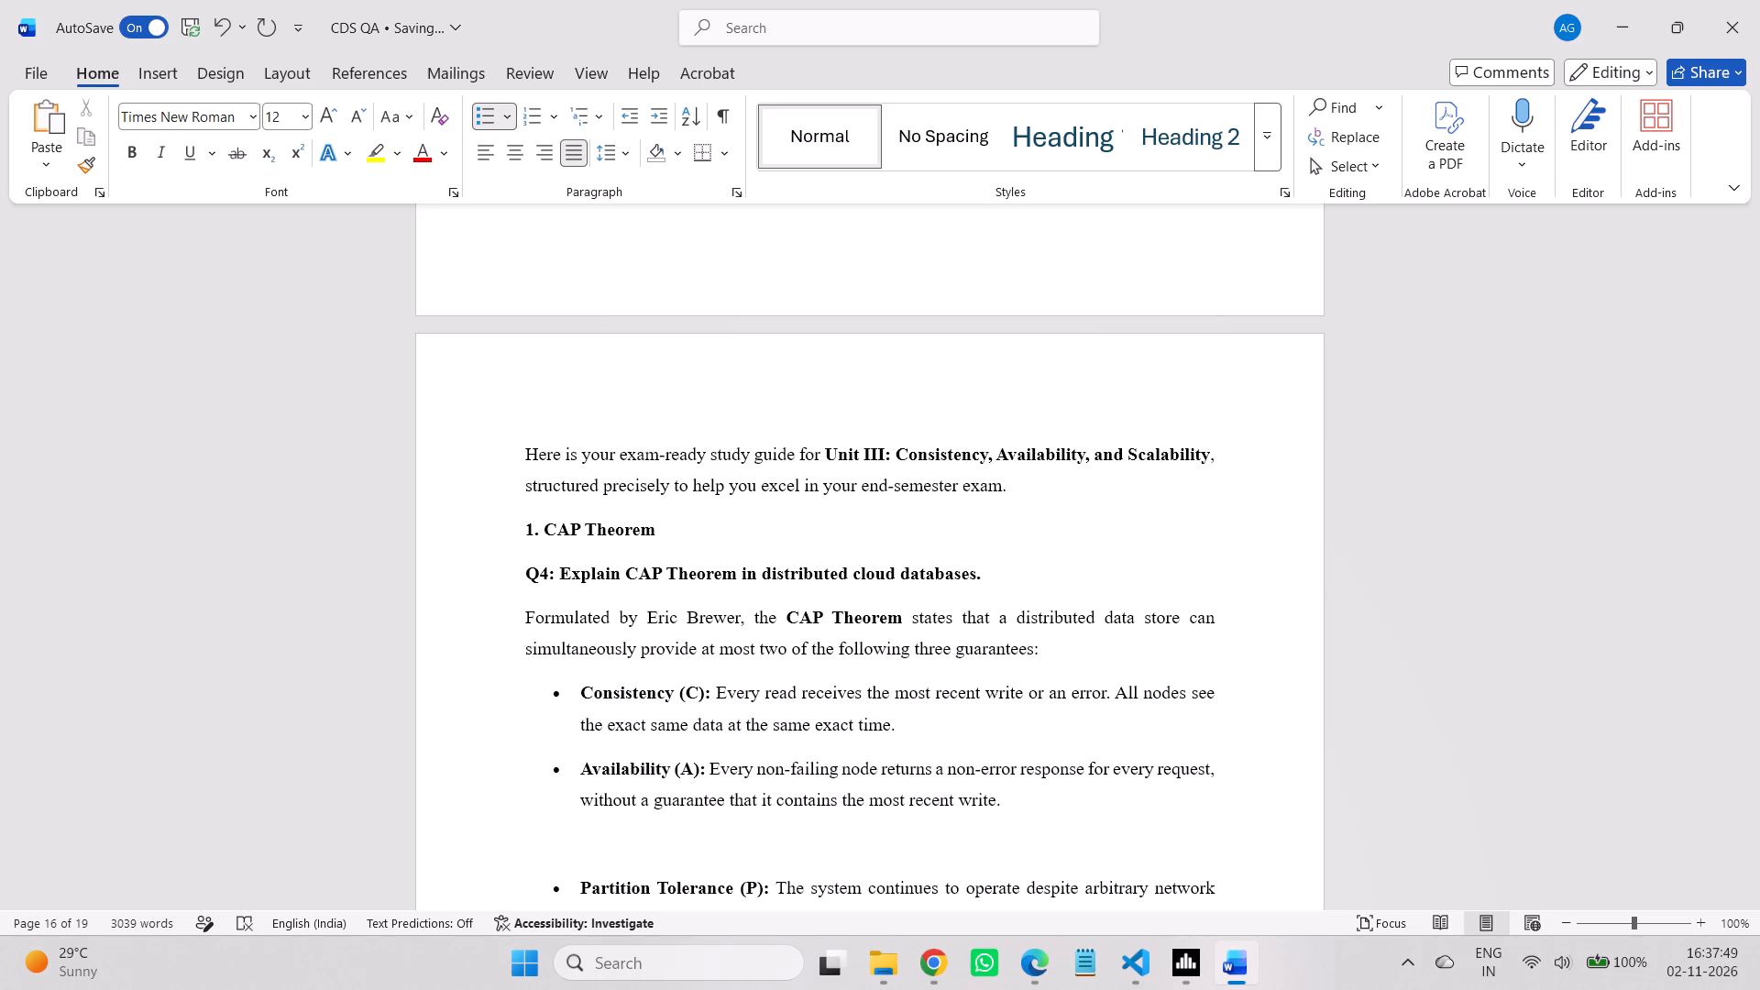
scroll(706, 557, down, 2)
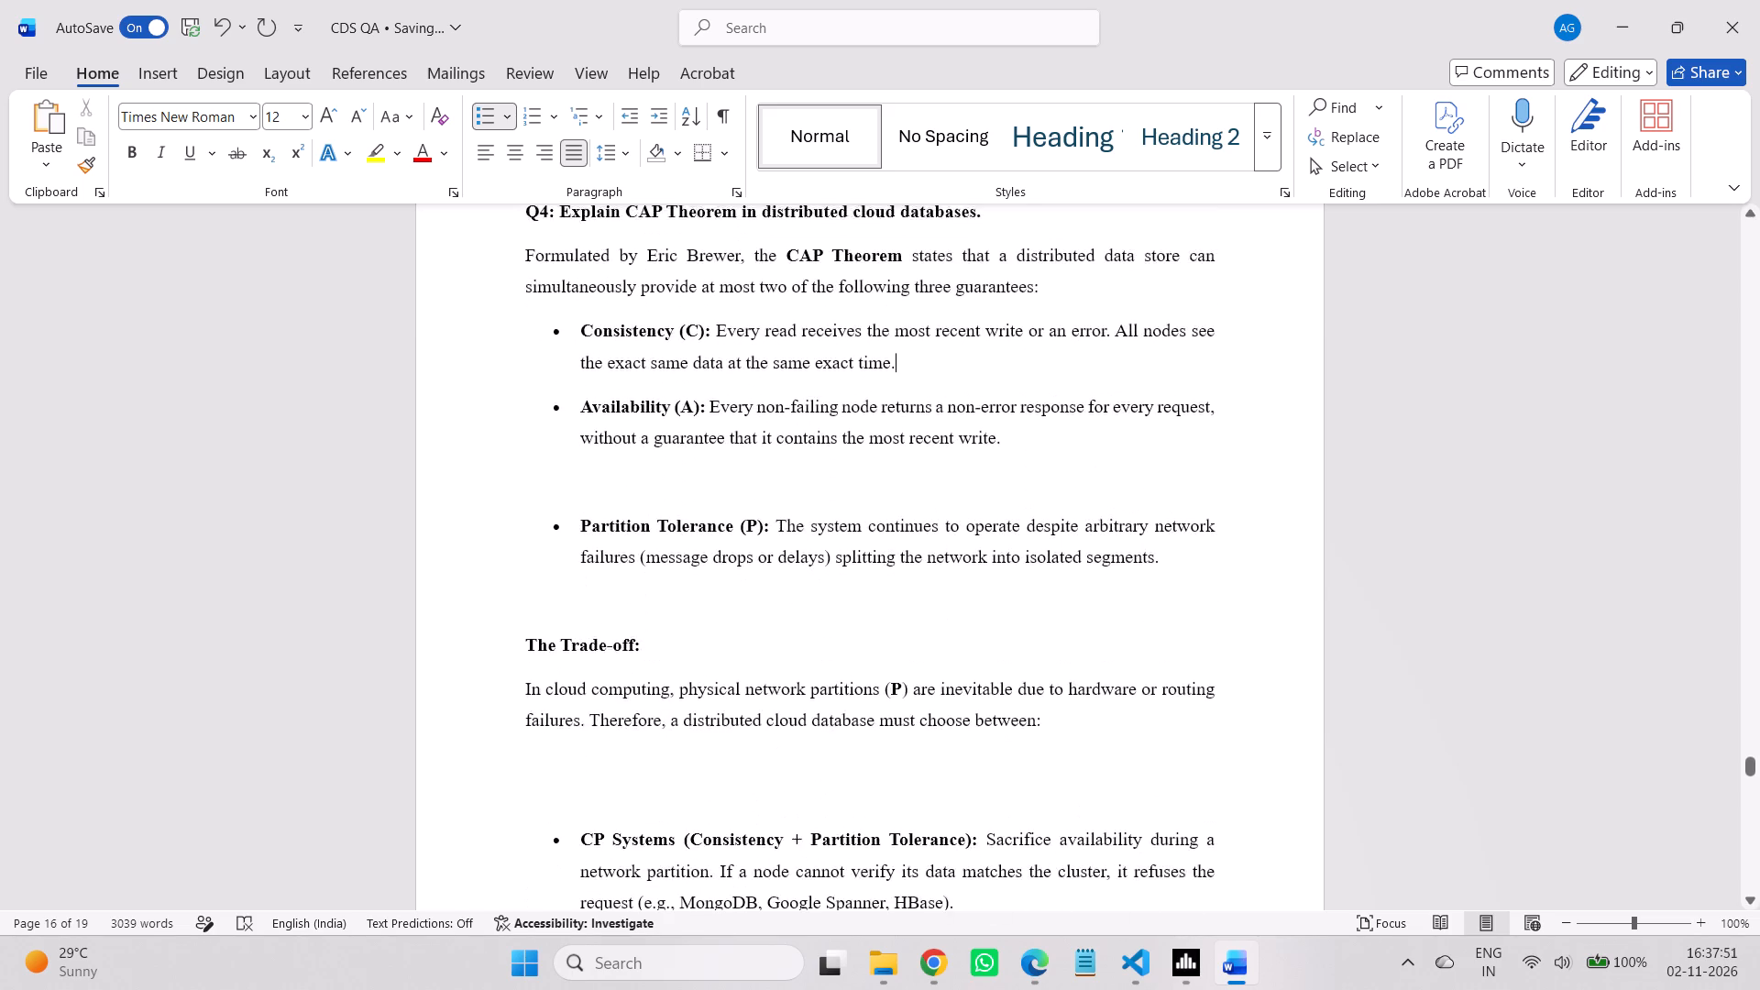
click(649, 462)
key(BackSpace)
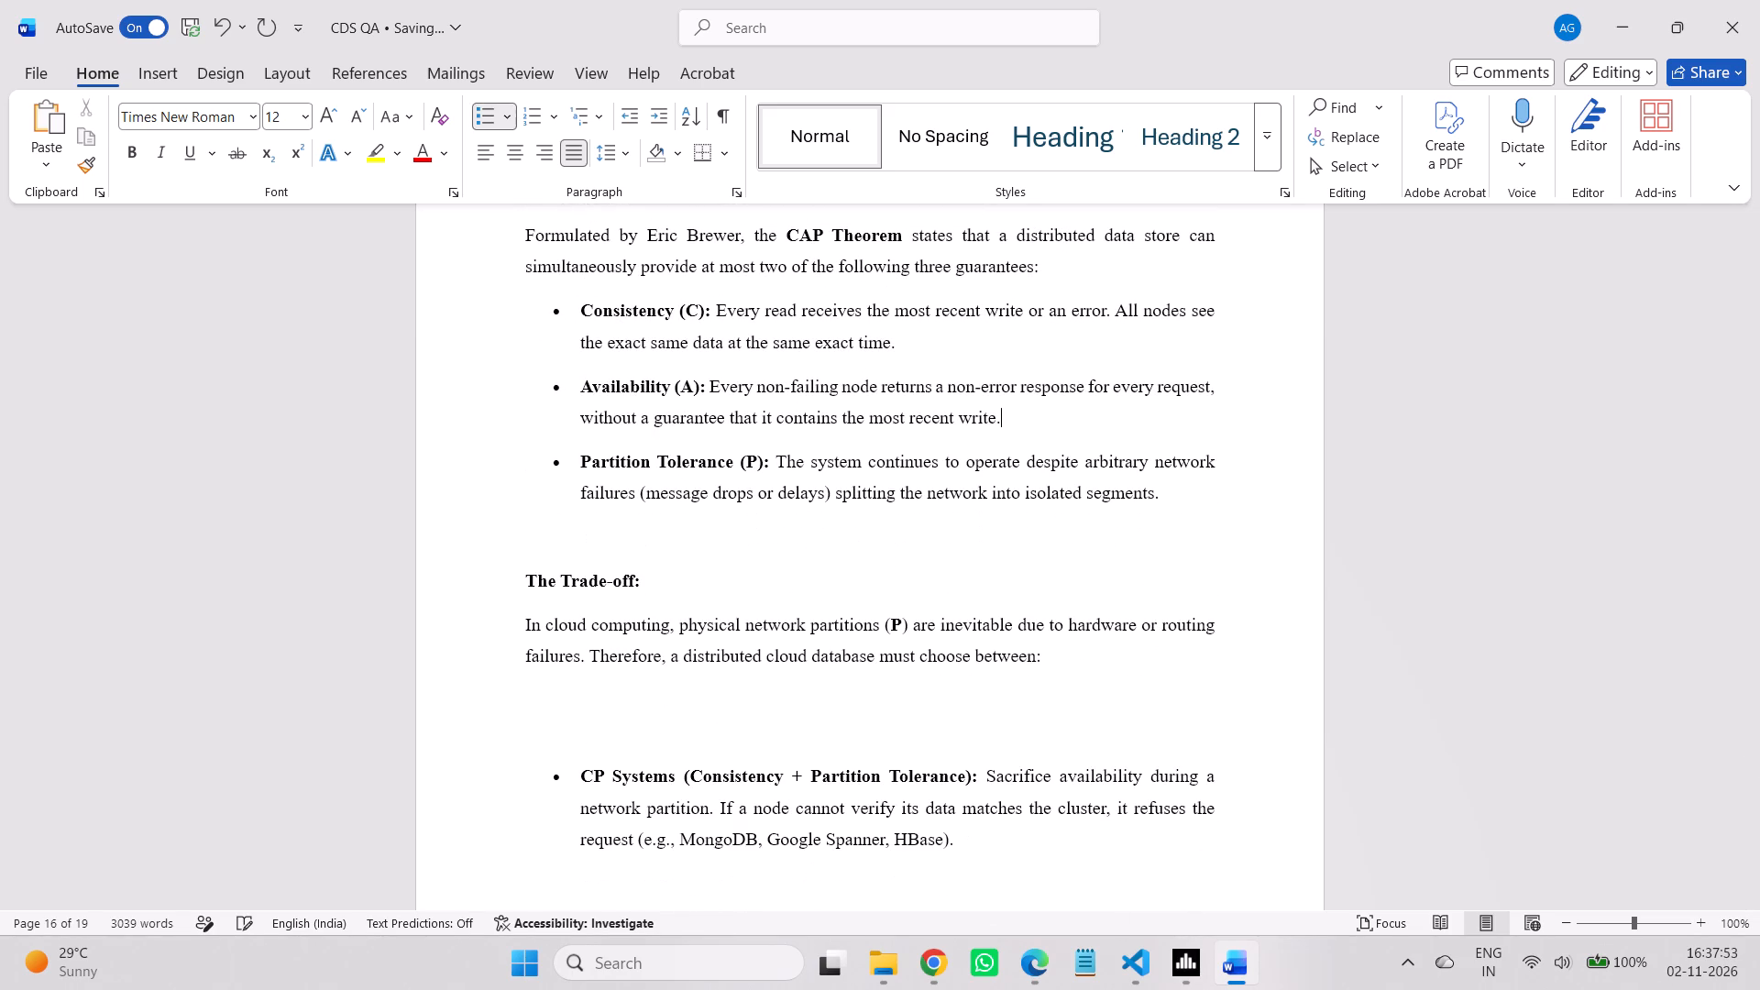
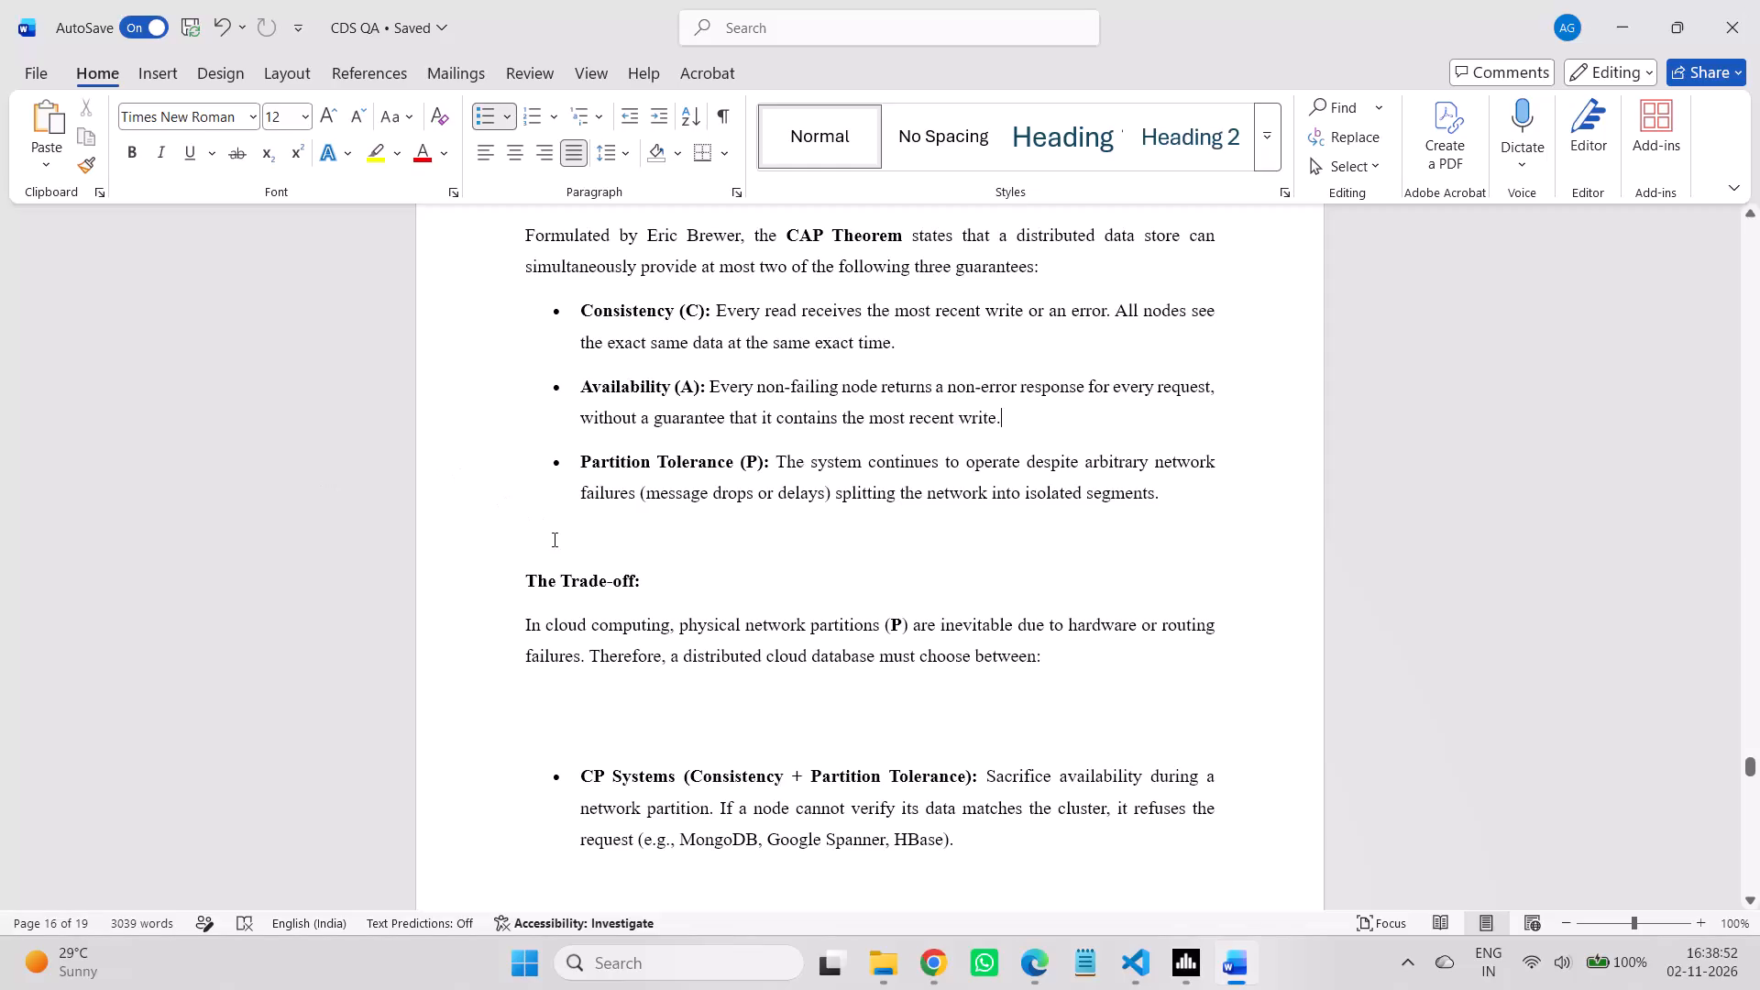
Delete the blank lines above the "The Trade-off:" heading and between its paragraph and the CP Systems bullet.
click(555, 542)
key(BackSpace)
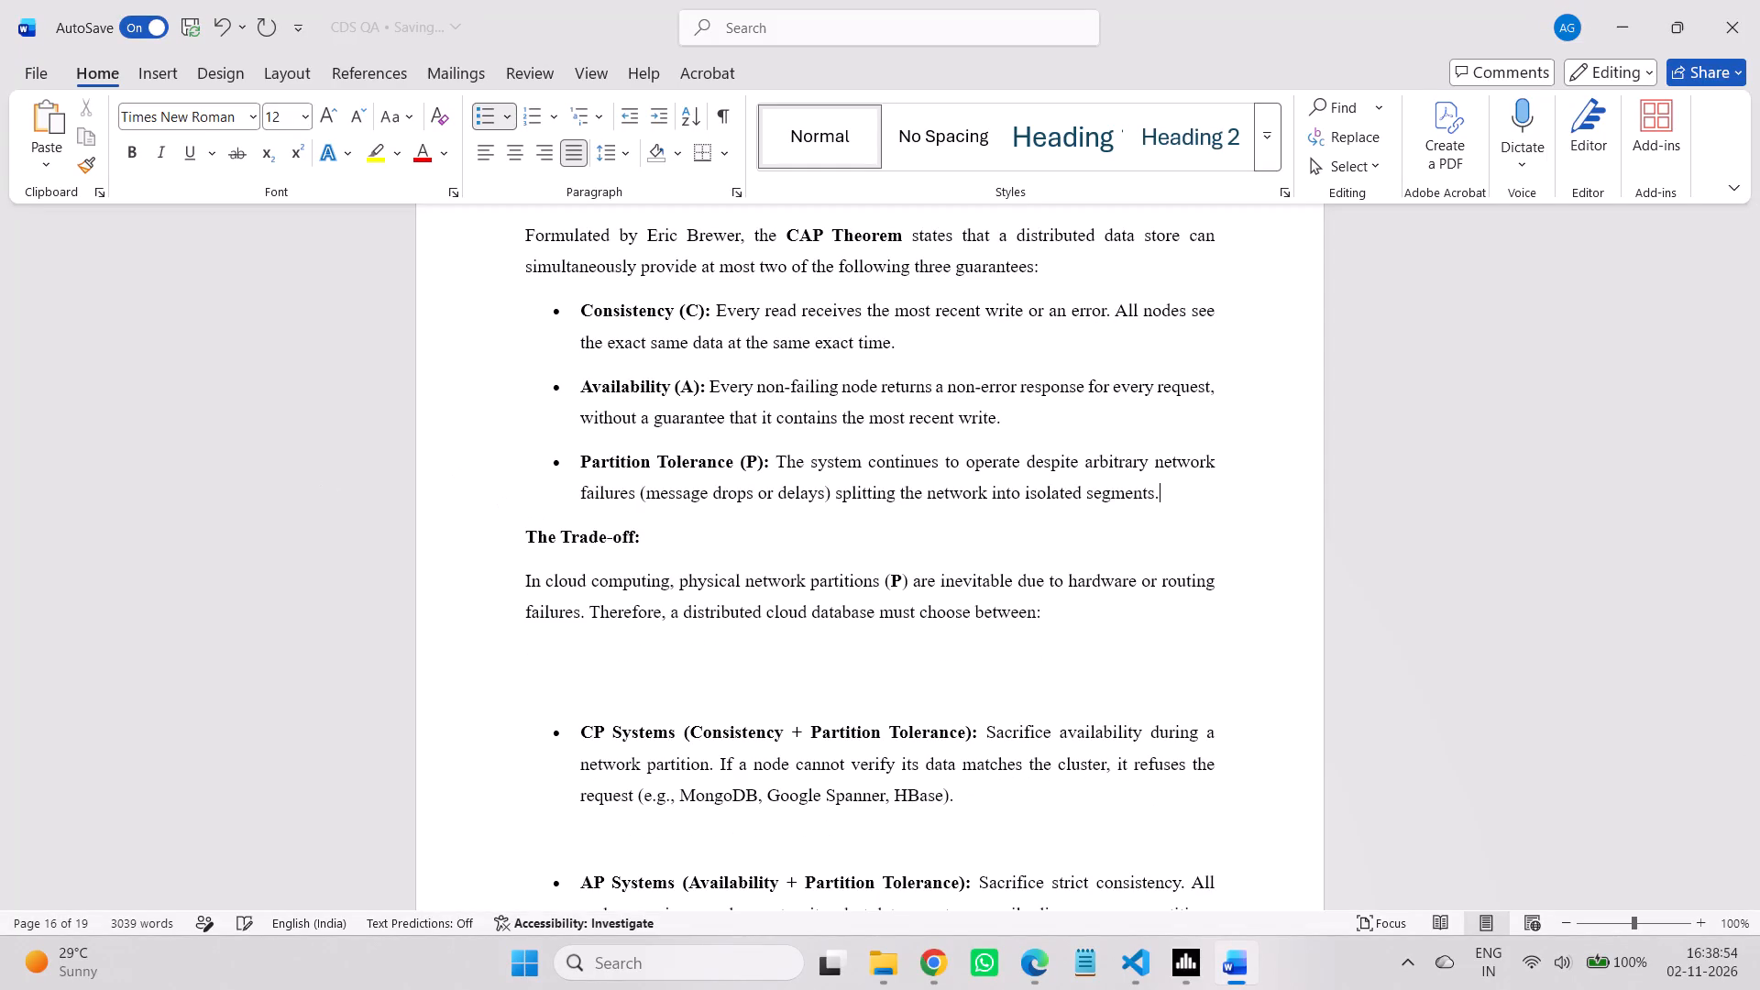
key(Down)
key(Down)
key(Down)
key(Down)
key(Down)
key(BackSpace)
key(BackSpace)
Delete the blank line between the CP Systems and AP Systems bullets.
key(Down)
key(Down)
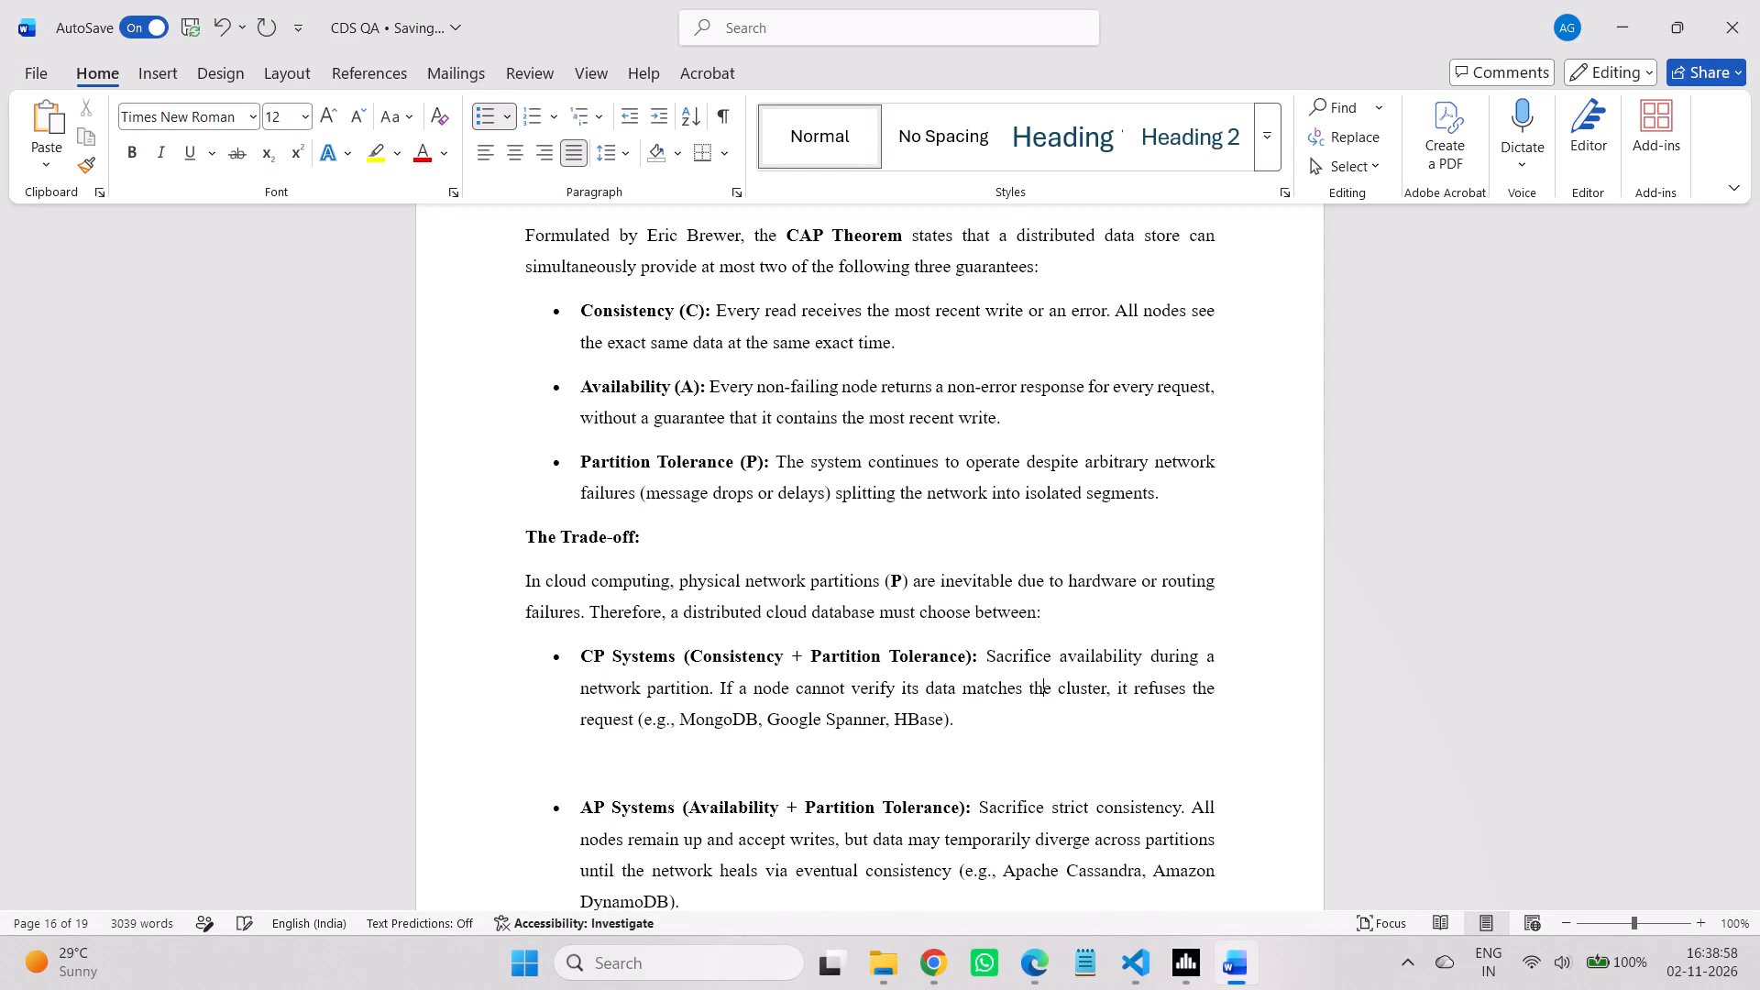
key(Down)
key(Down)
key(Down)
key(Up)
key(BackSpace)
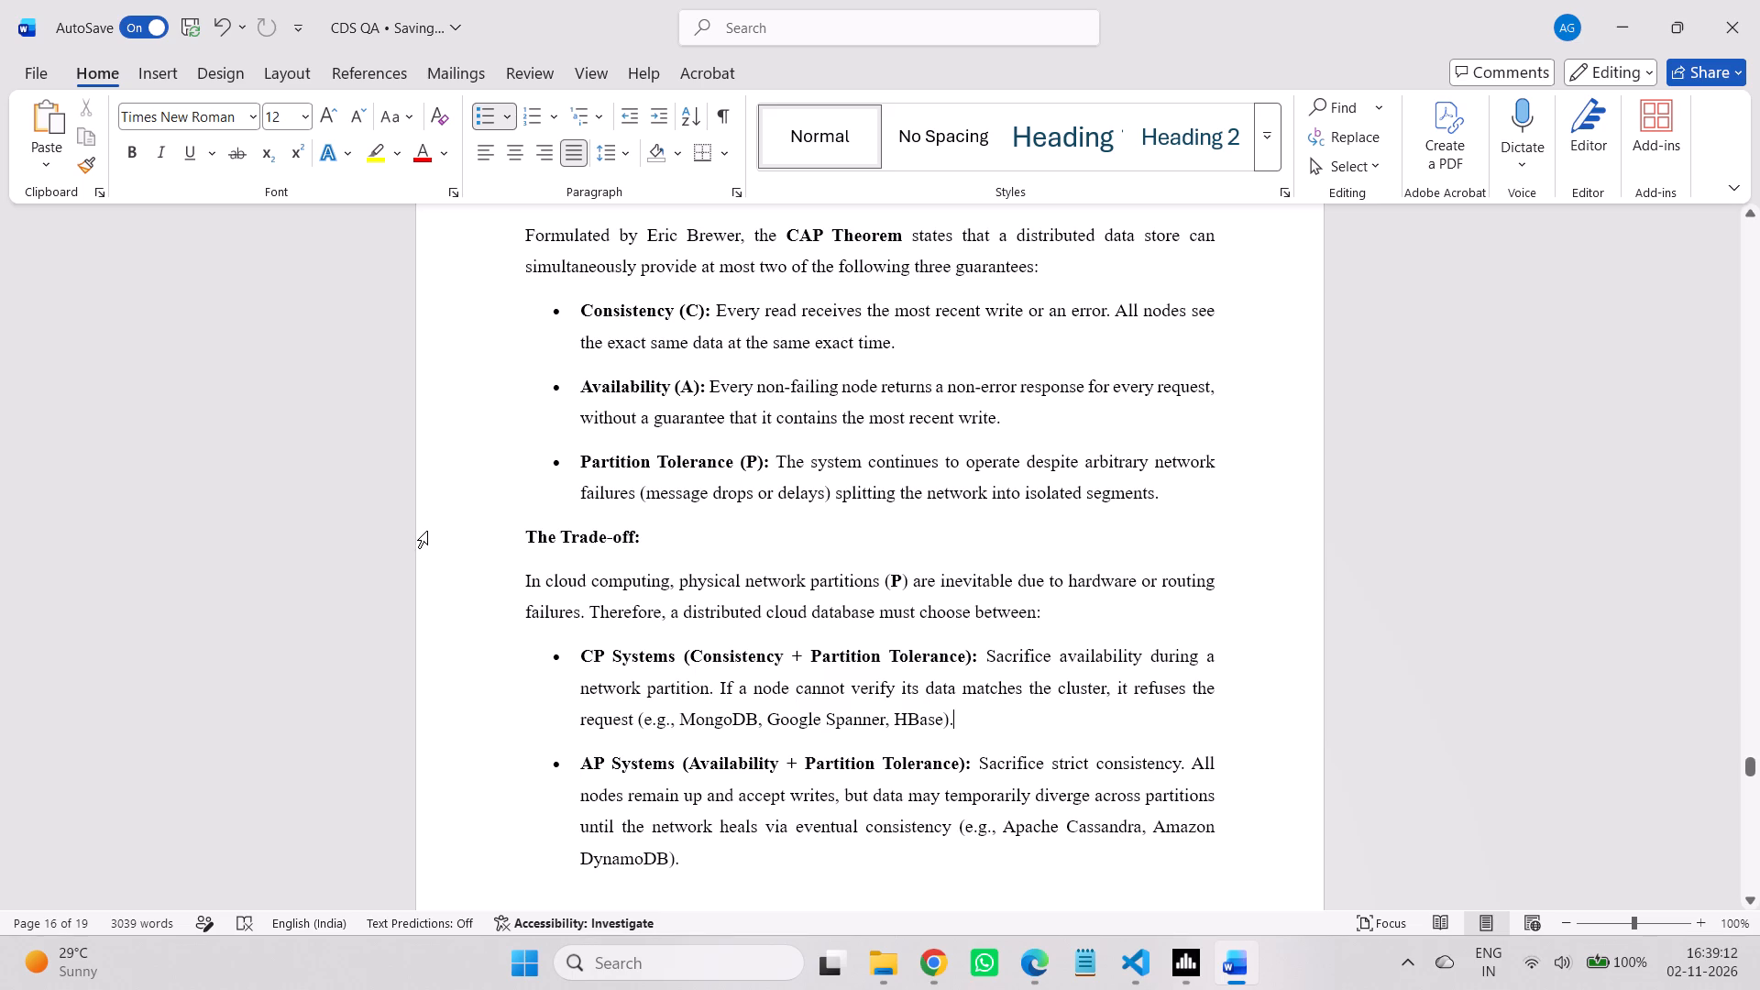
key(ctrl+z)
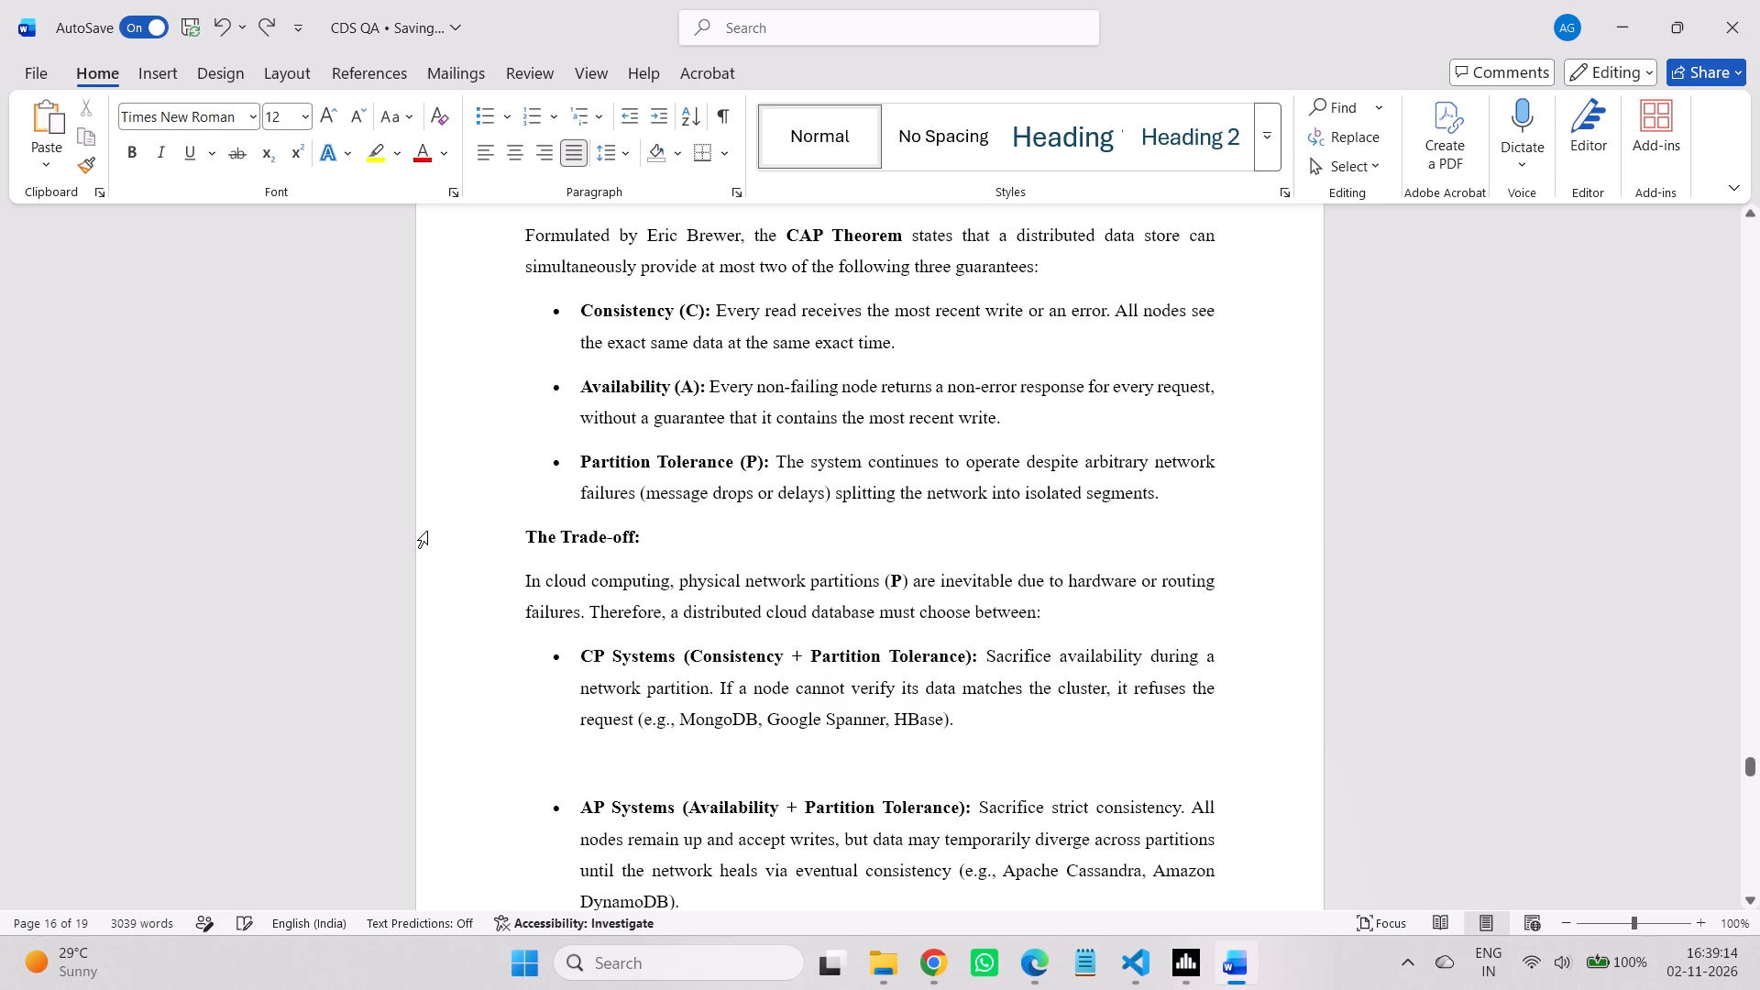
key(BackSpace)
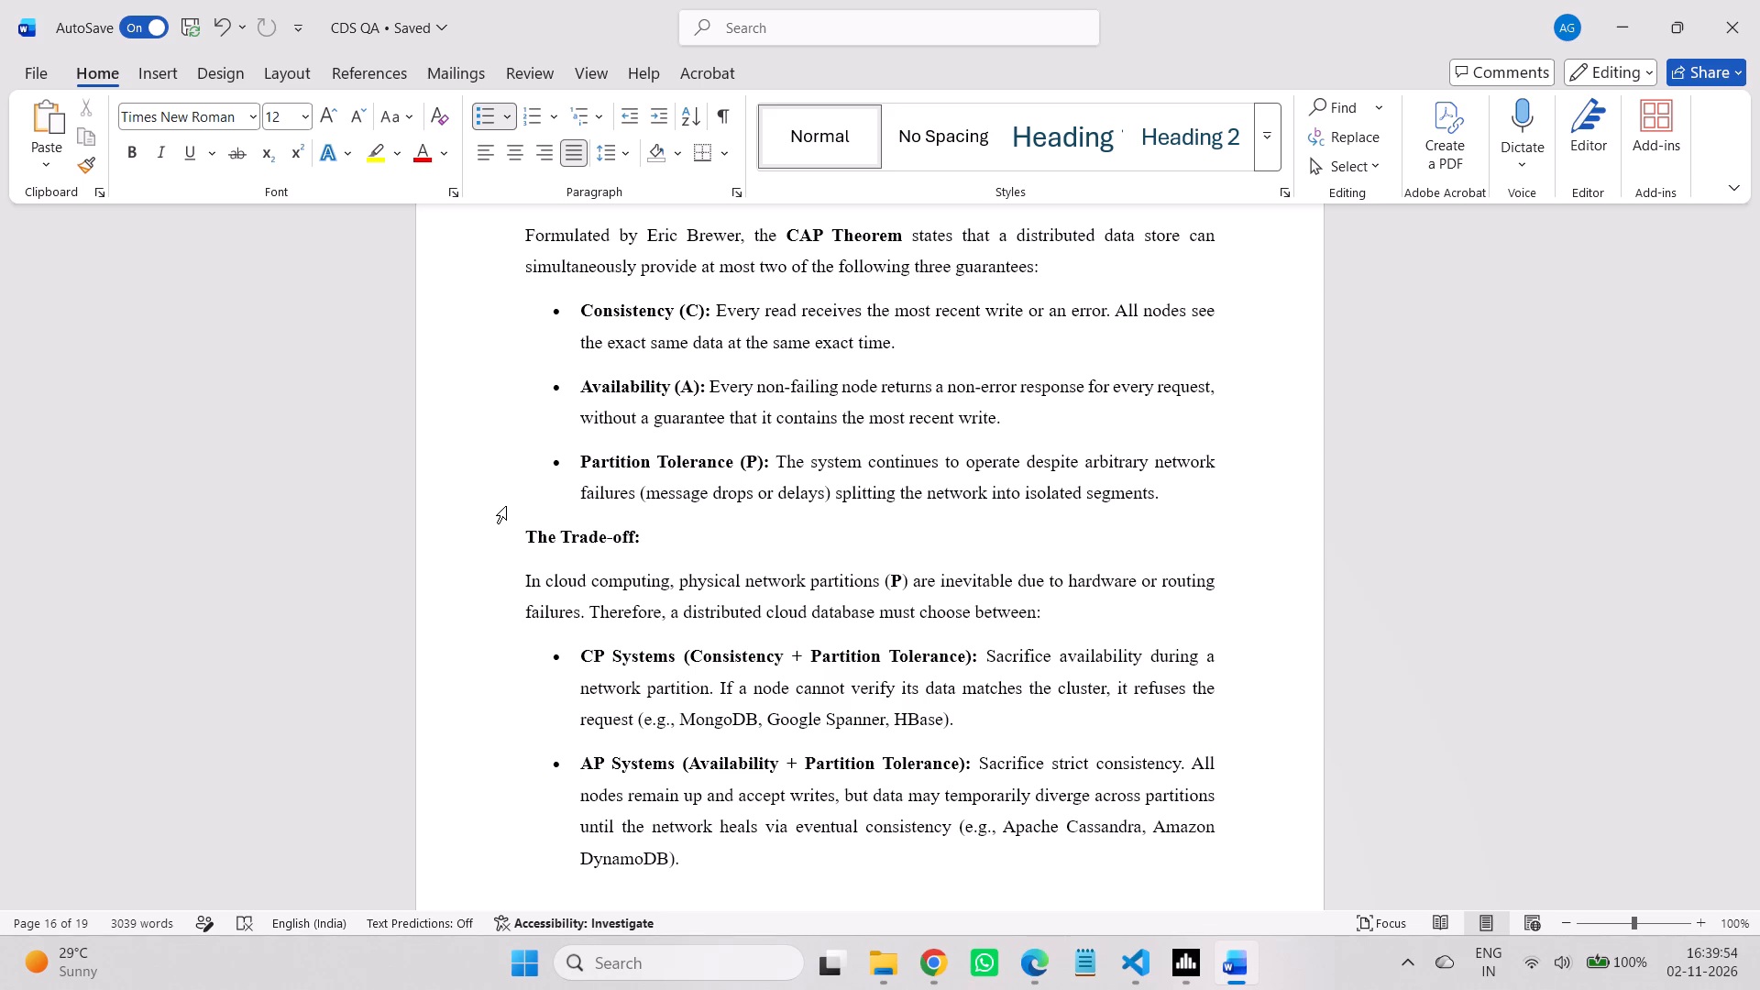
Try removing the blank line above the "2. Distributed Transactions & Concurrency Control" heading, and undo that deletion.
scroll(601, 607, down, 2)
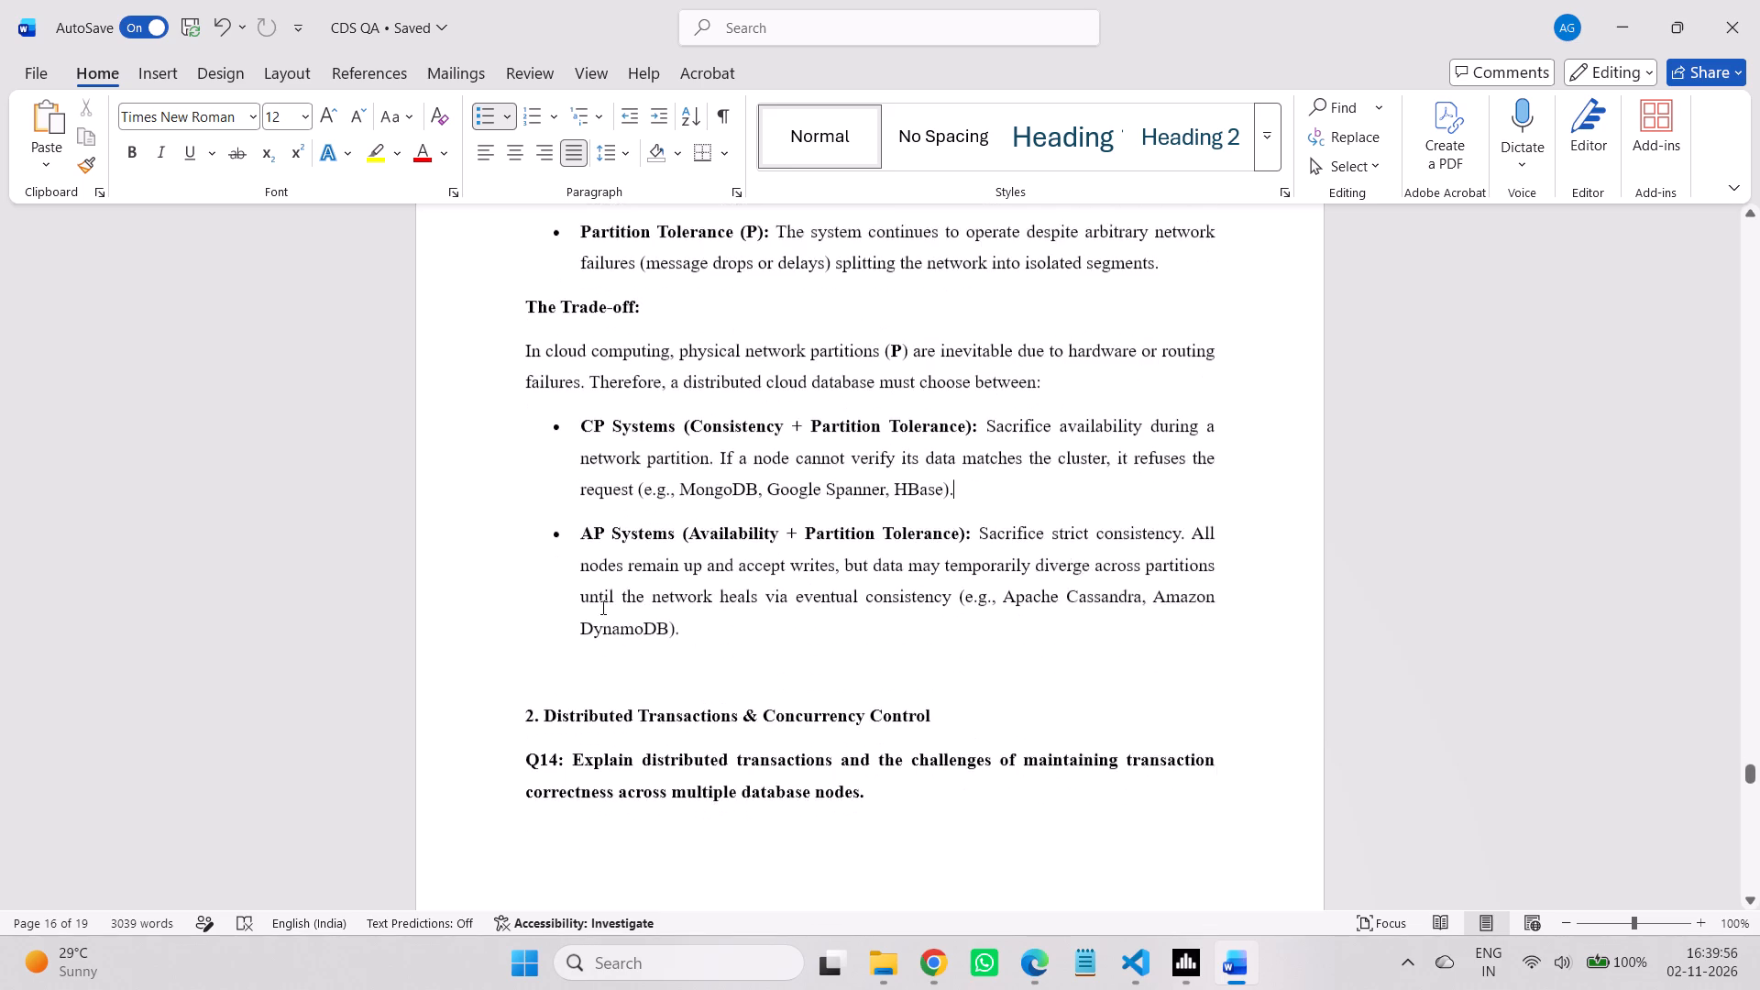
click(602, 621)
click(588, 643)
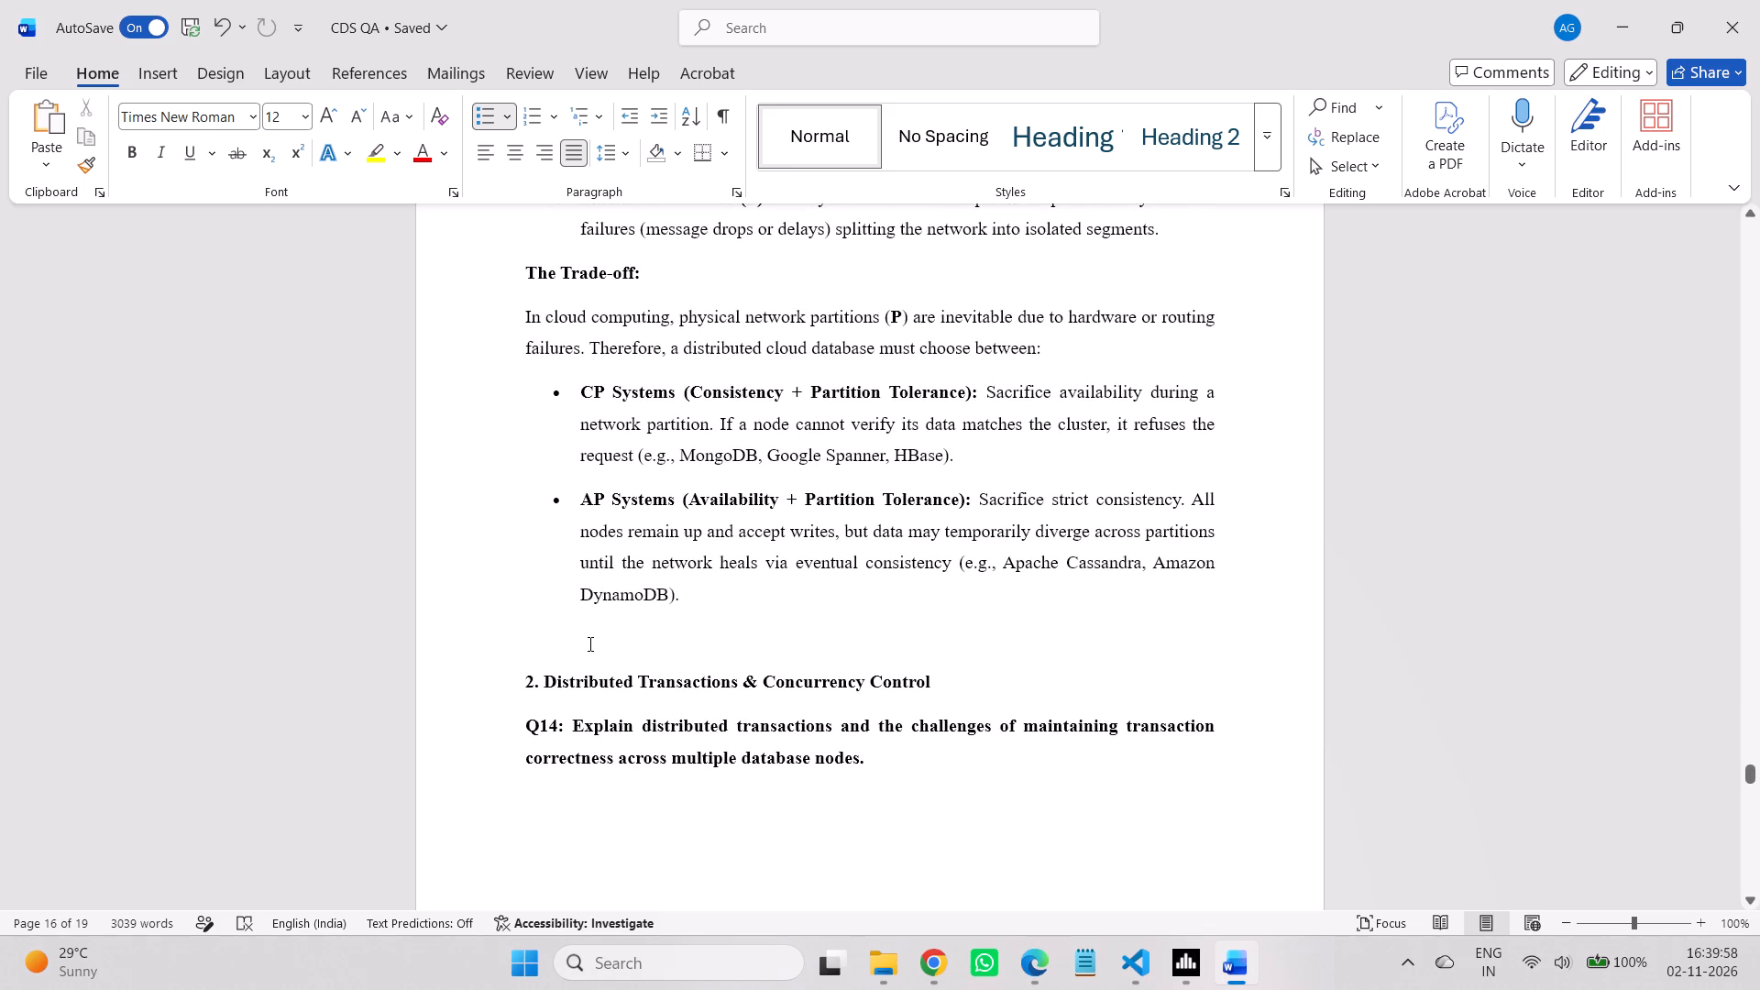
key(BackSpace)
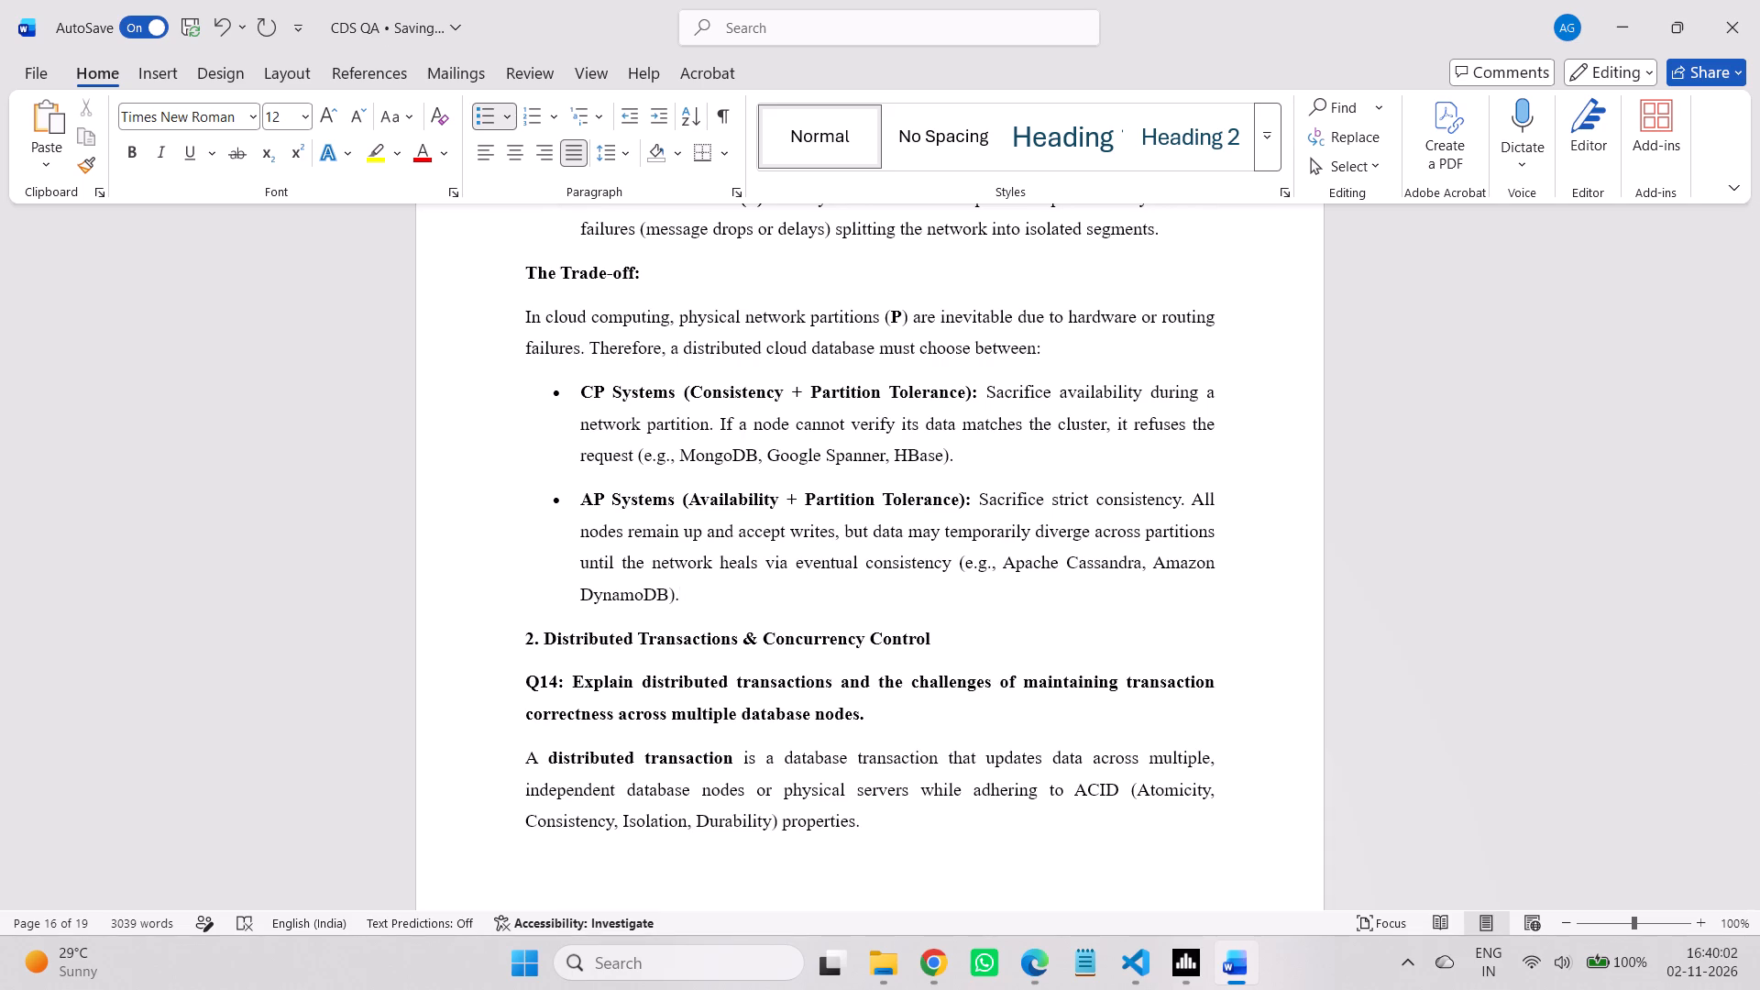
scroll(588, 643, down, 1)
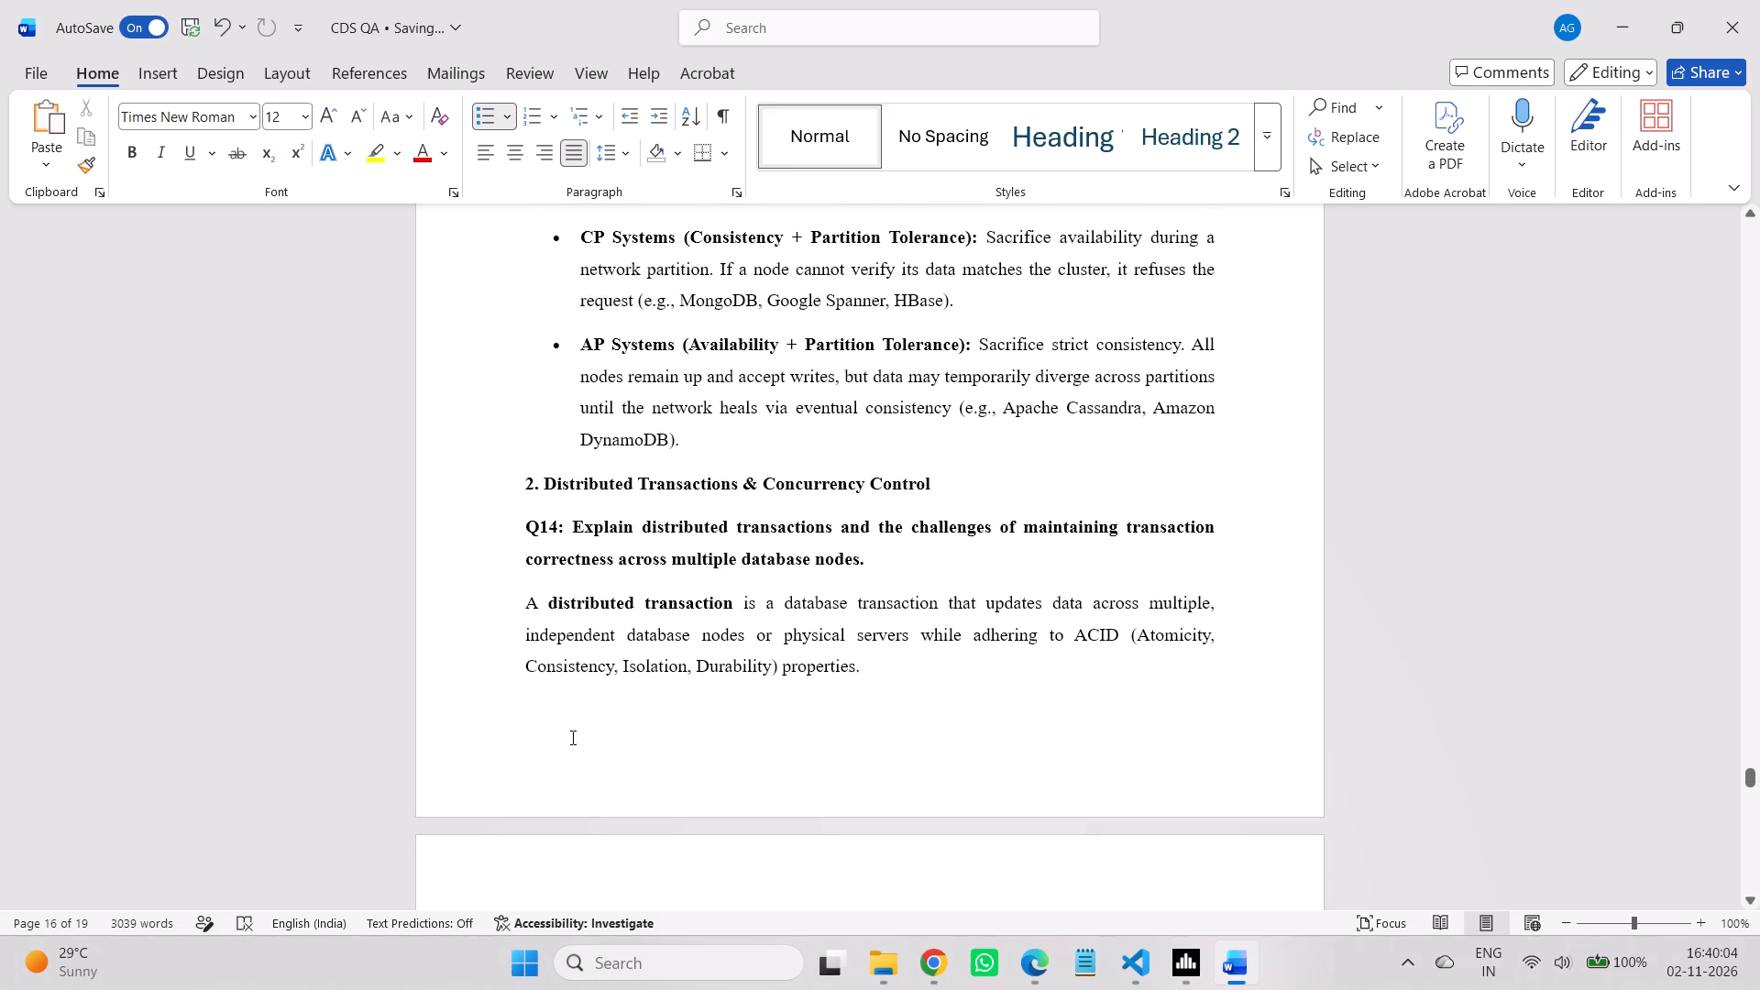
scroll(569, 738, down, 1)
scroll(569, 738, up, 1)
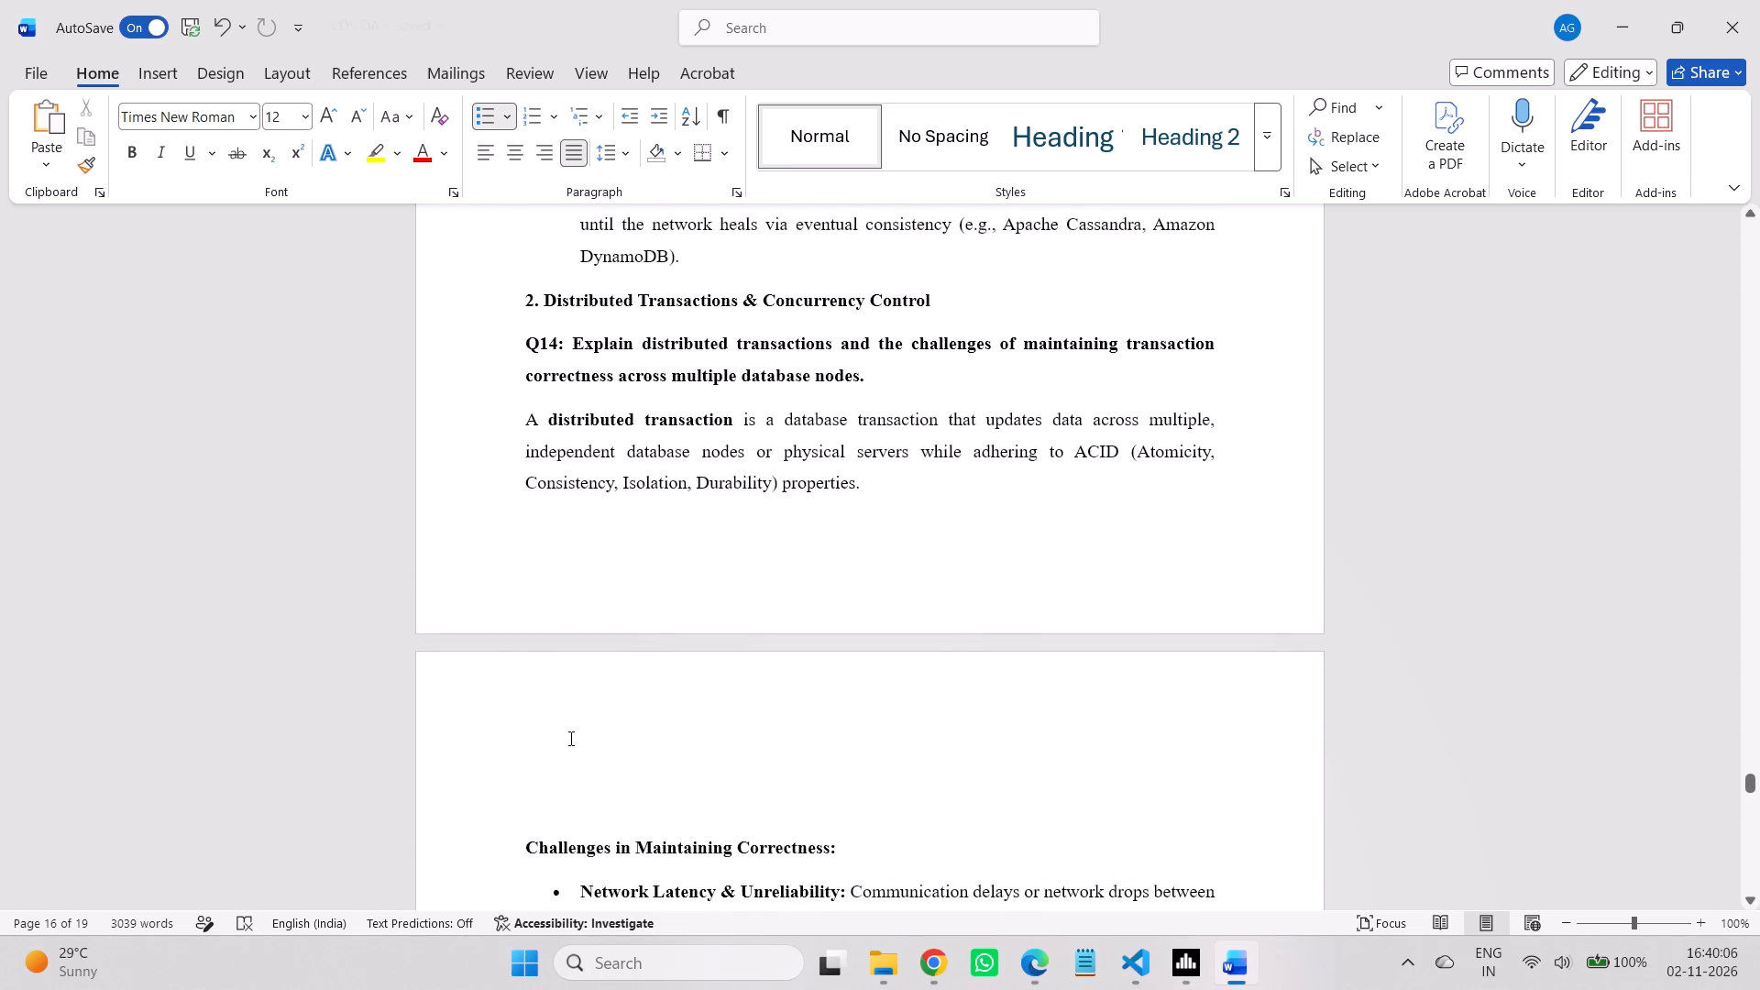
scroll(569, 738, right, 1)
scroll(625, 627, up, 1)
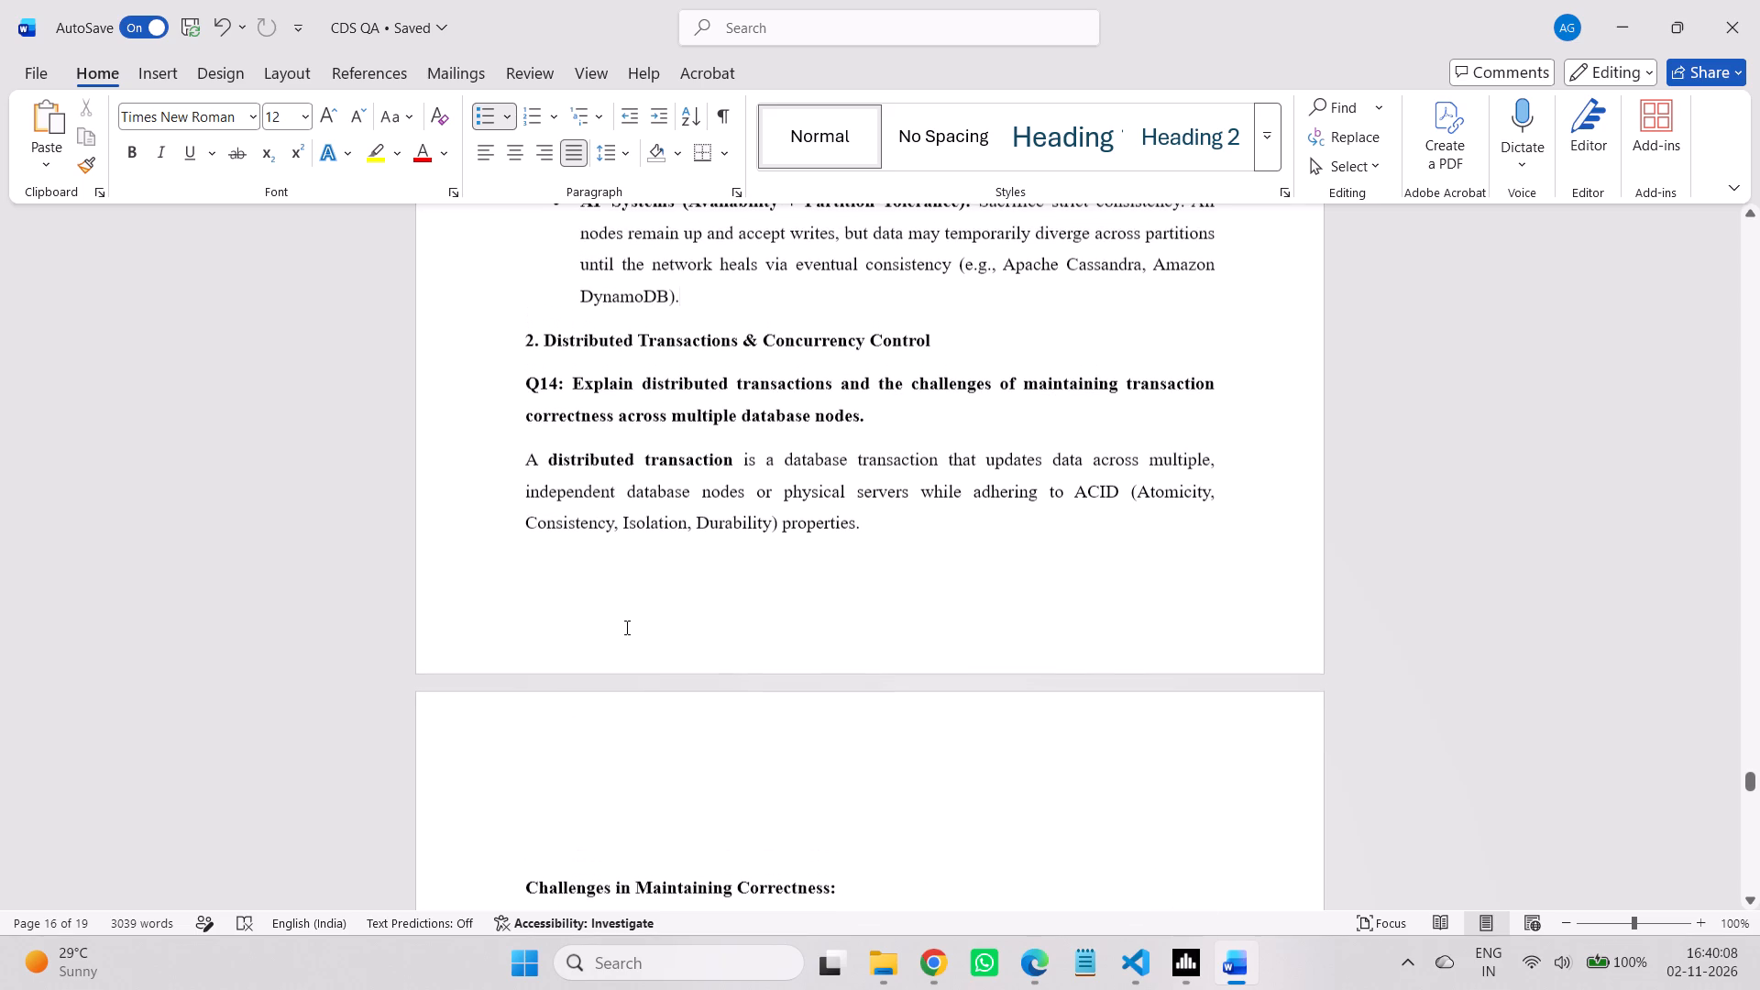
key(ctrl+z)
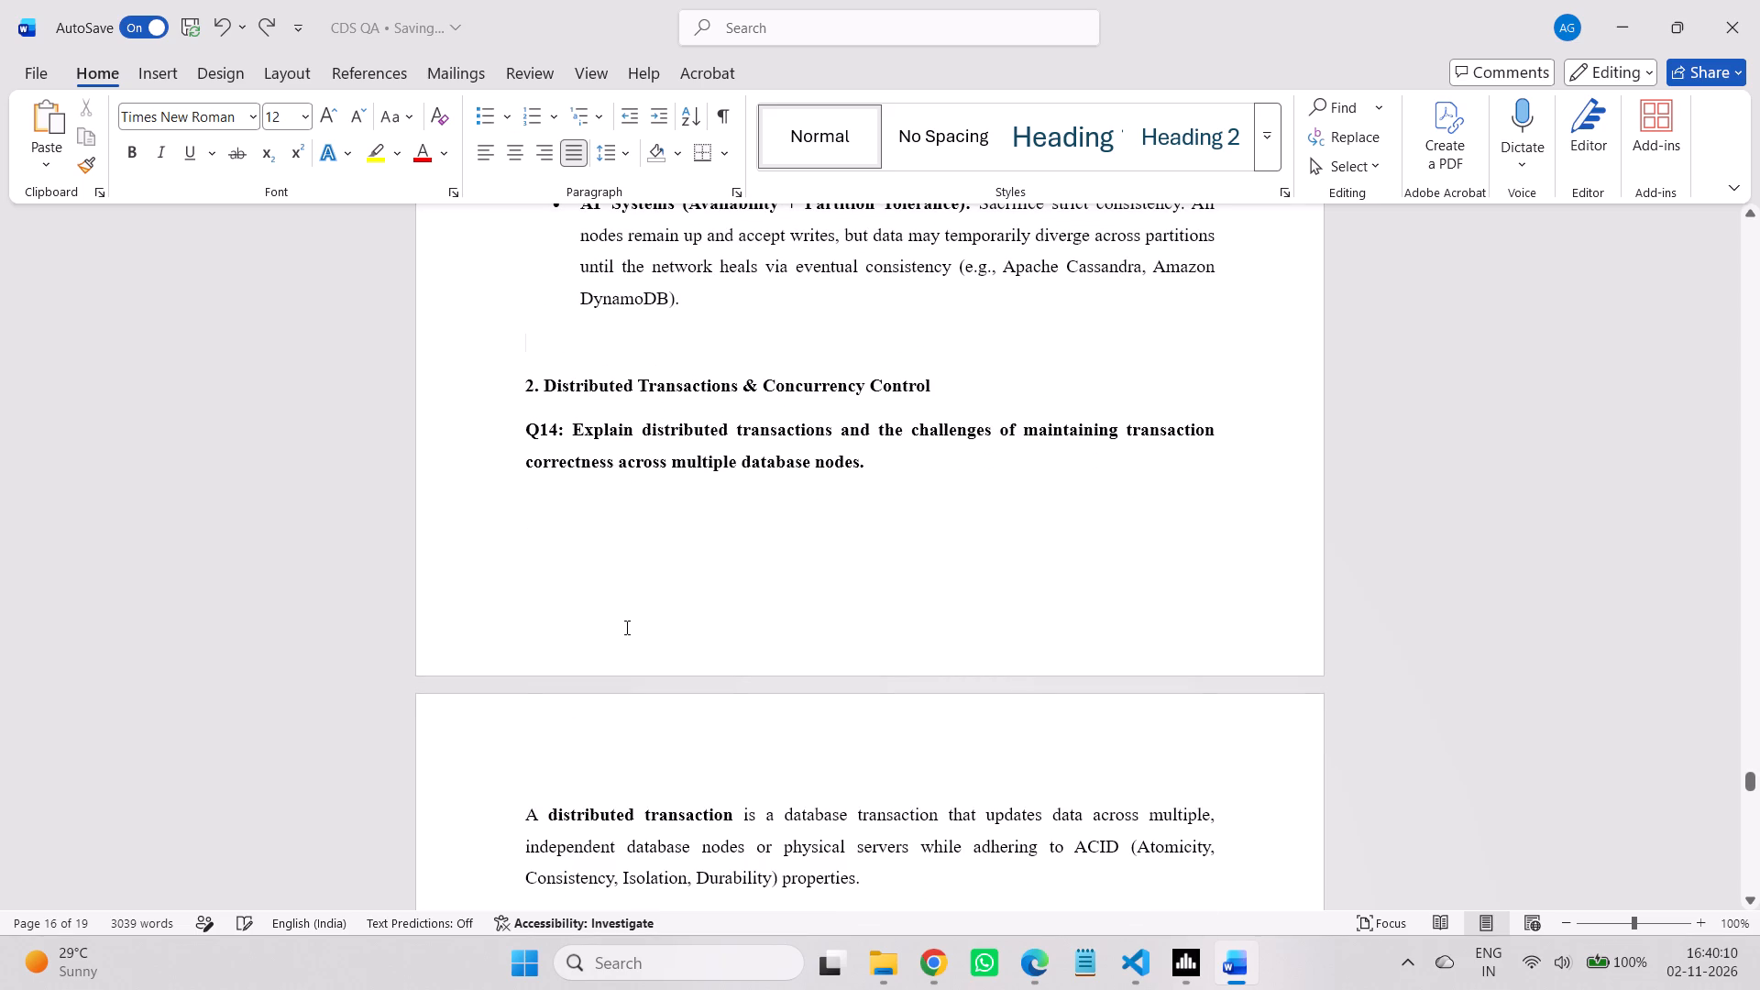
Add four blank lines after the AP Systems bullet to push the "2. Distributed Transactions & Concurrency Control" heading onto a new page.
key(Return)
key(Return)
key(Return)
key(Return)
scroll(625, 627, down, 1)
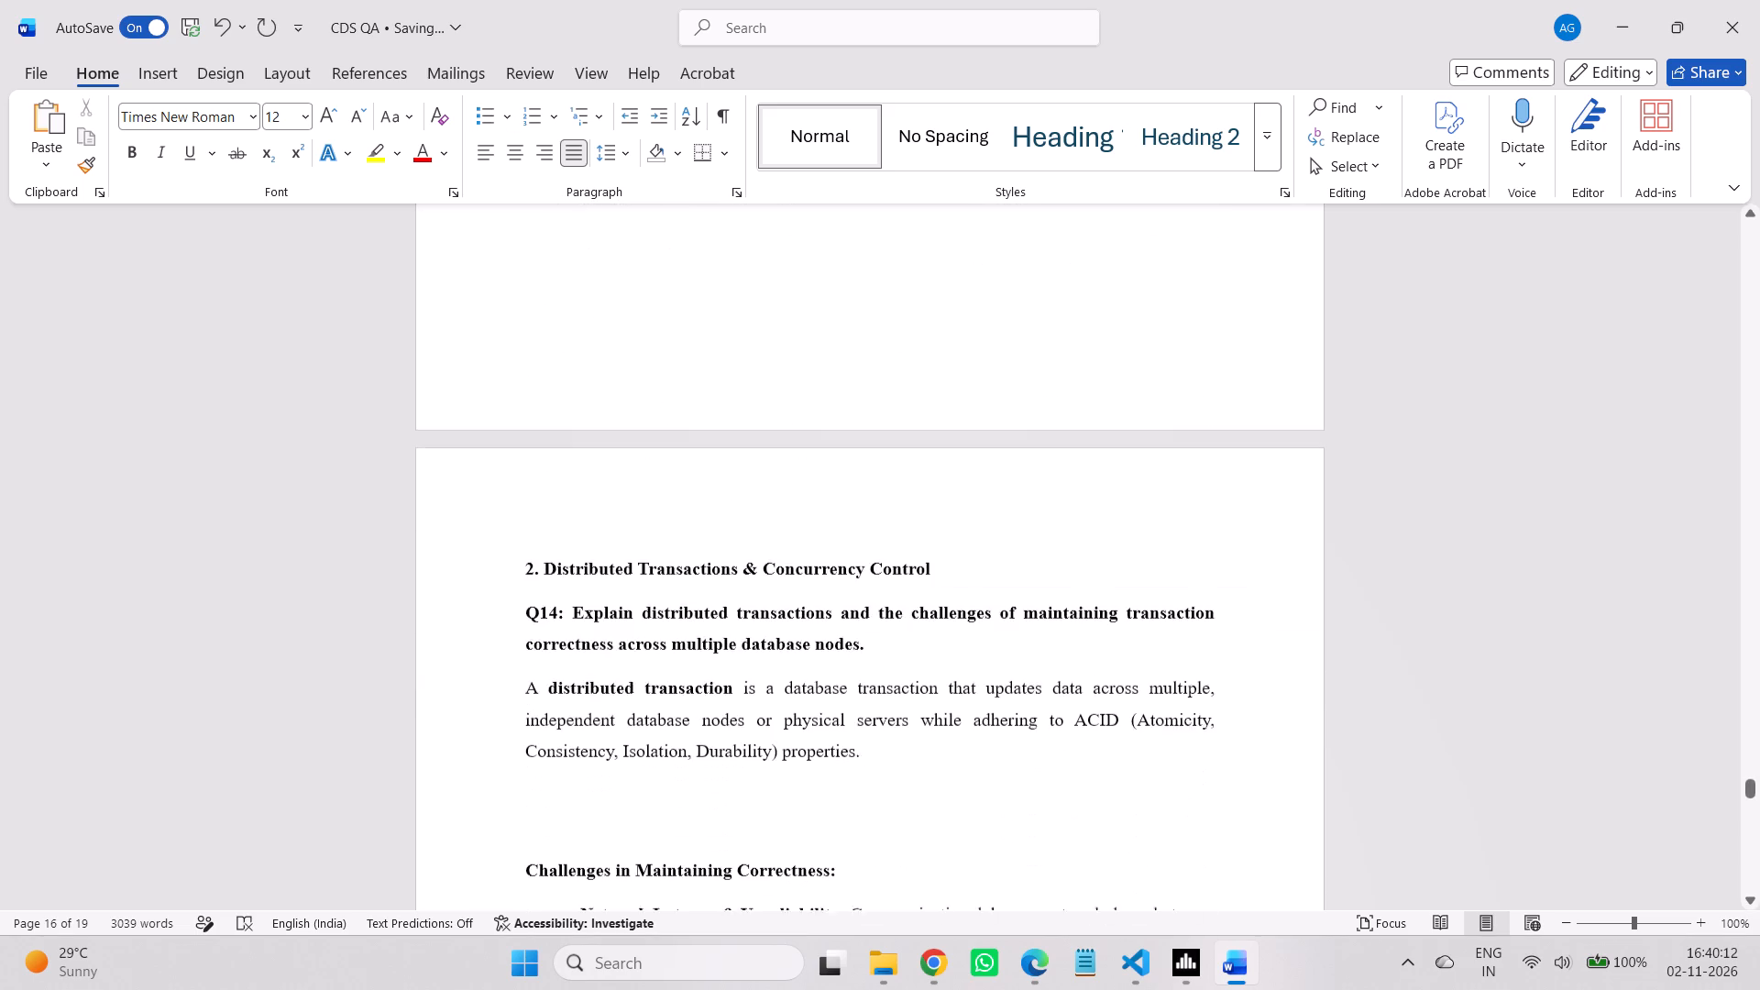
Delete the two blank lines between the distributed transaction paragraph and the "Challenges in Maintaining Correctness:" heading.
scroll(658, 731, down, 1)
click(606, 628)
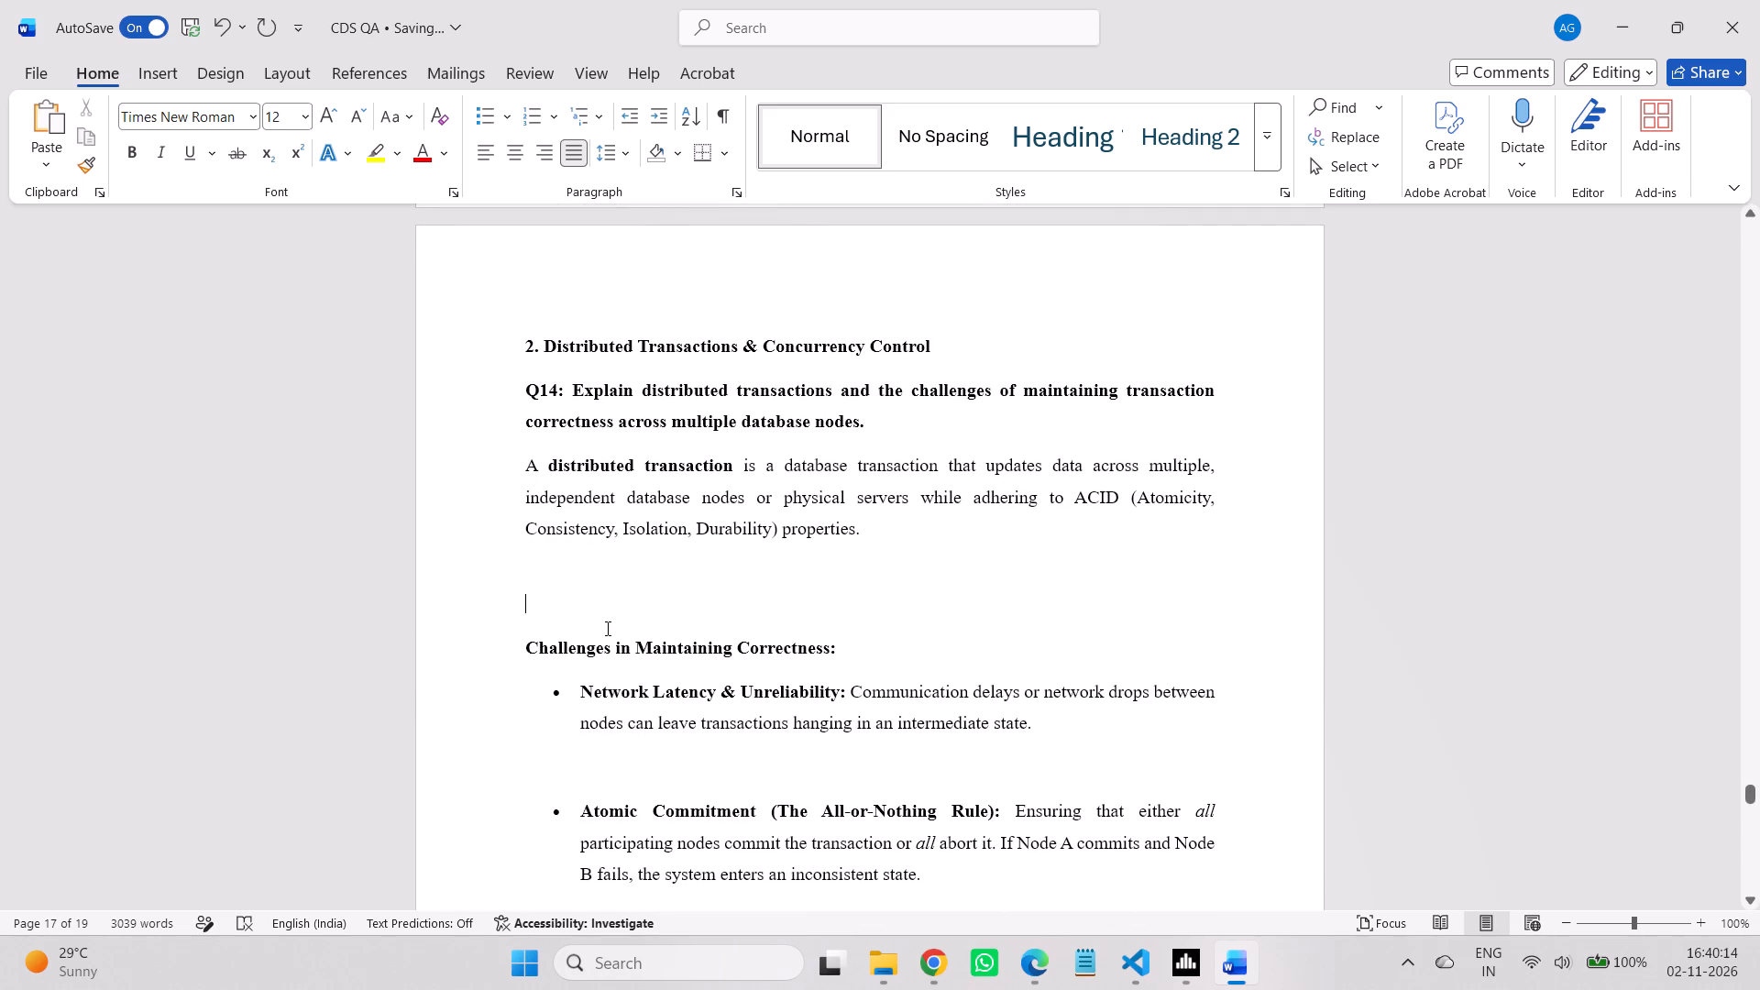
key(BackSpace)
key(BackSpace)
Delete the blank lines separating the Network Latency, Atomic Commitment, Distributed Deadlocks and Coordination Overhead bullets.
click(592, 680)
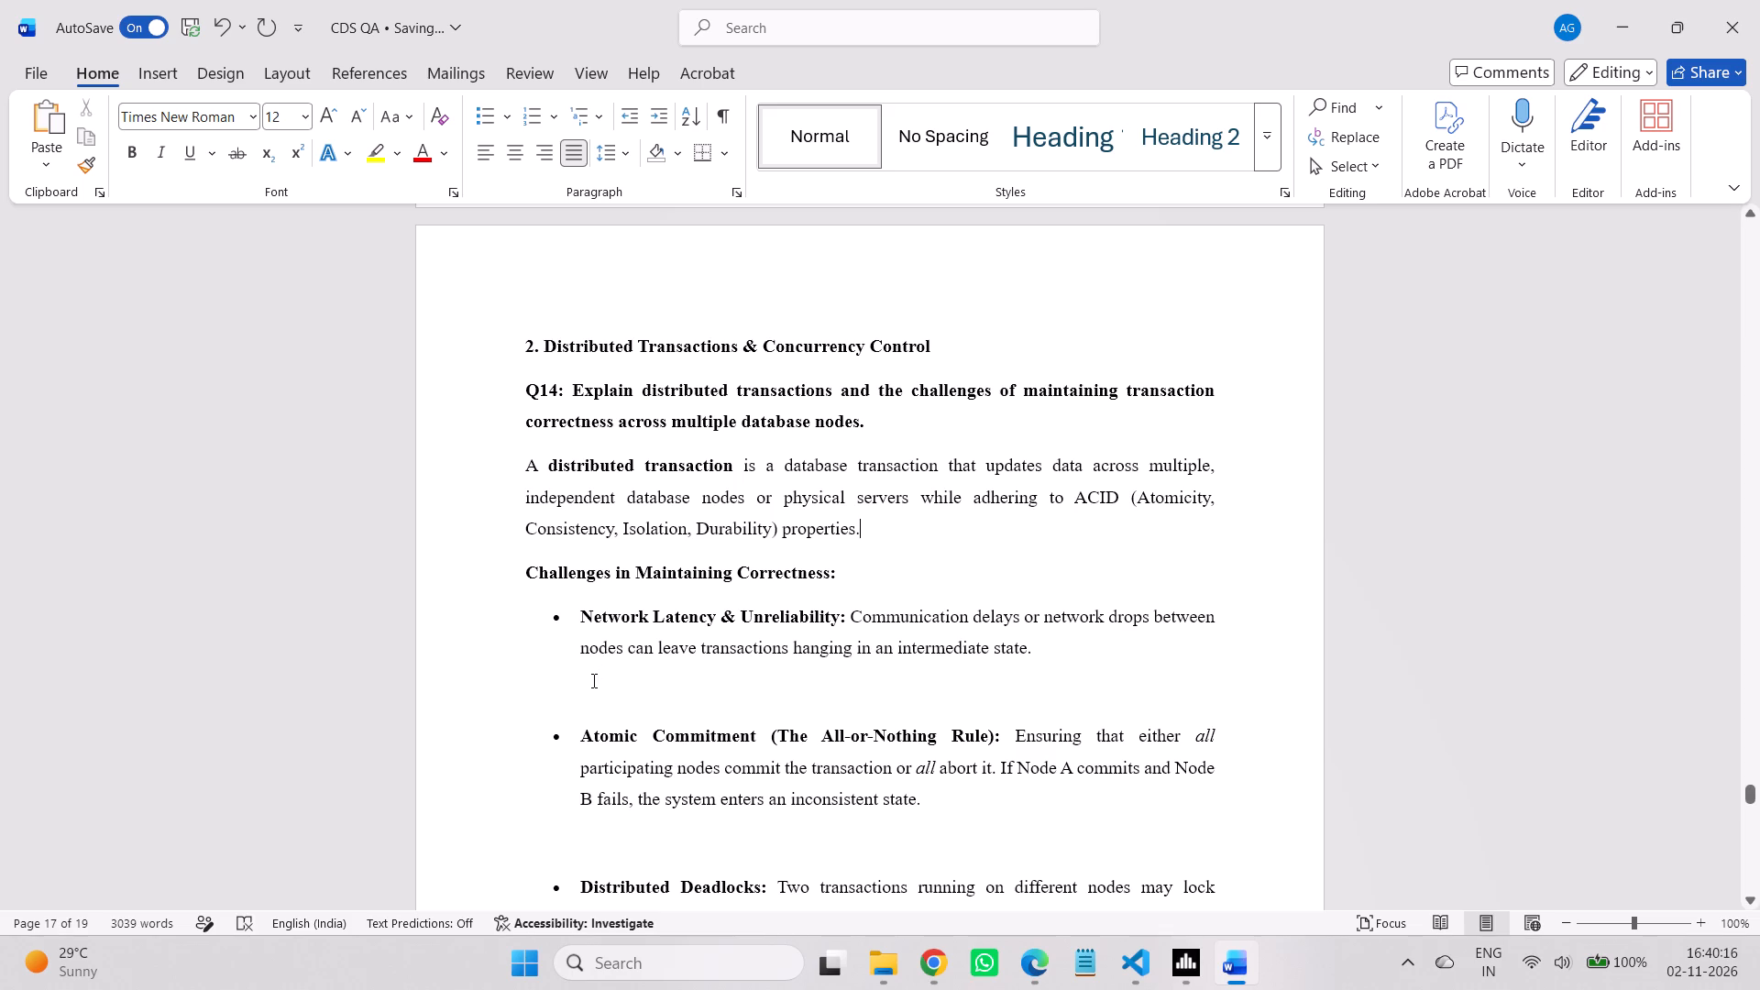
key(BackSpace)
scroll(592, 680, down, 2)
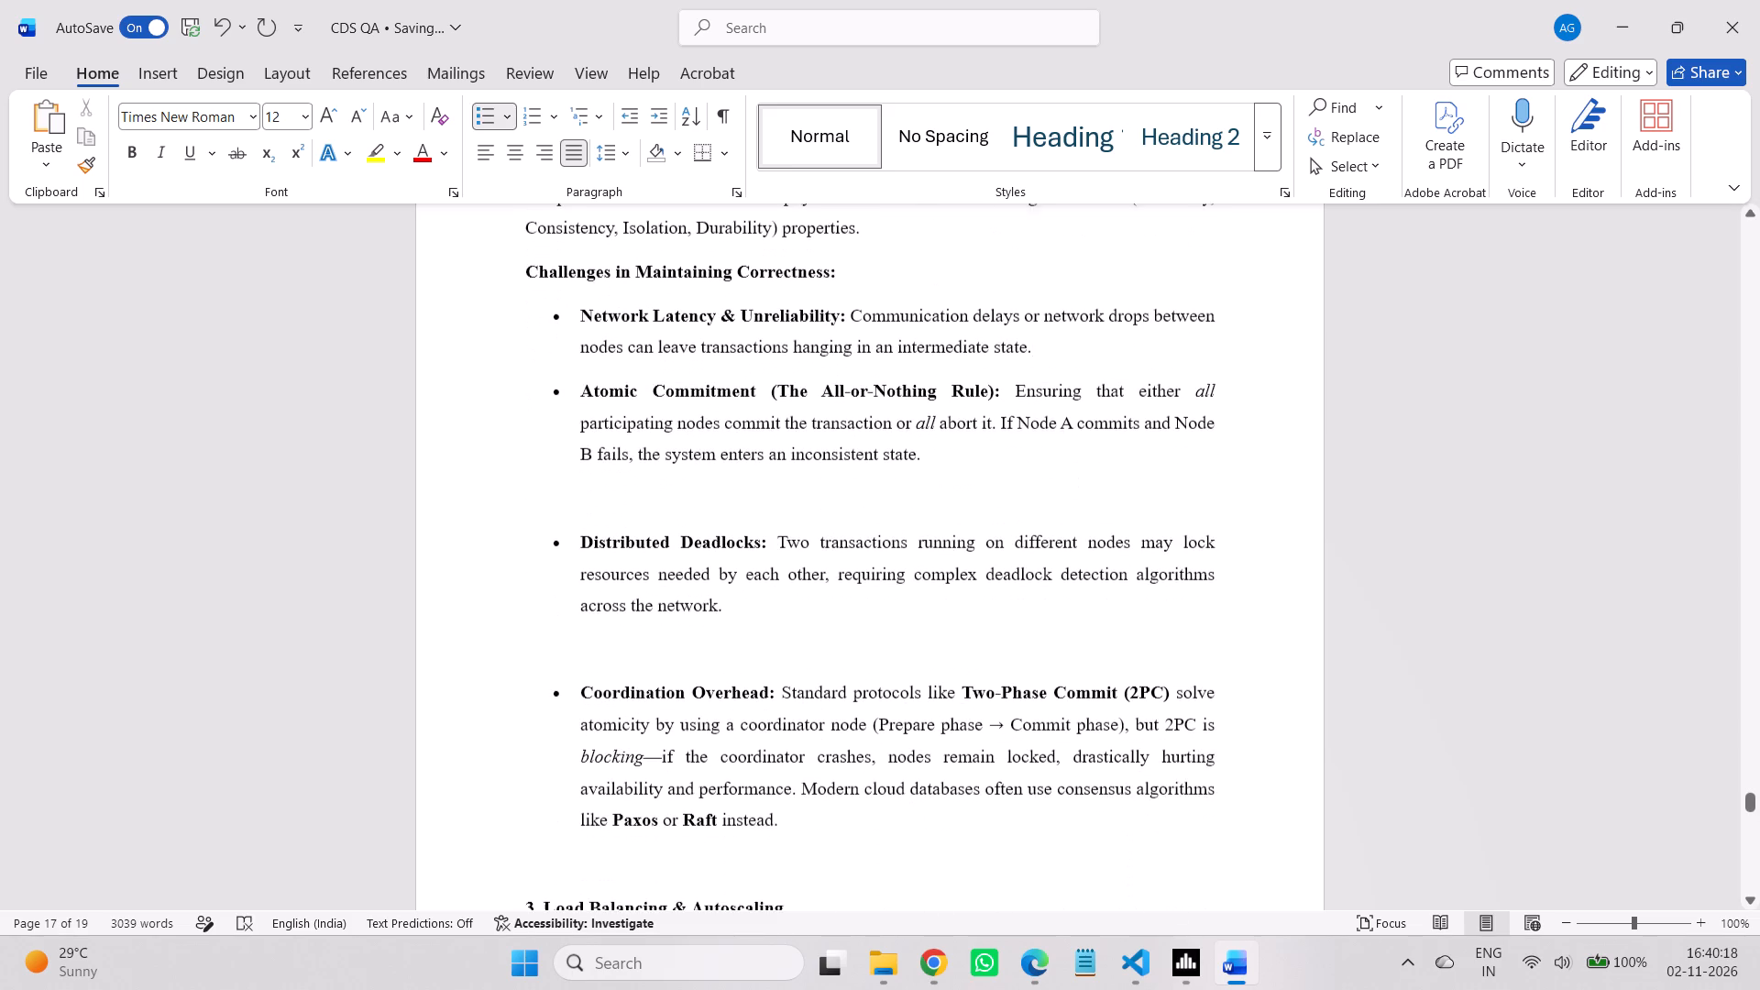
click(618, 498)
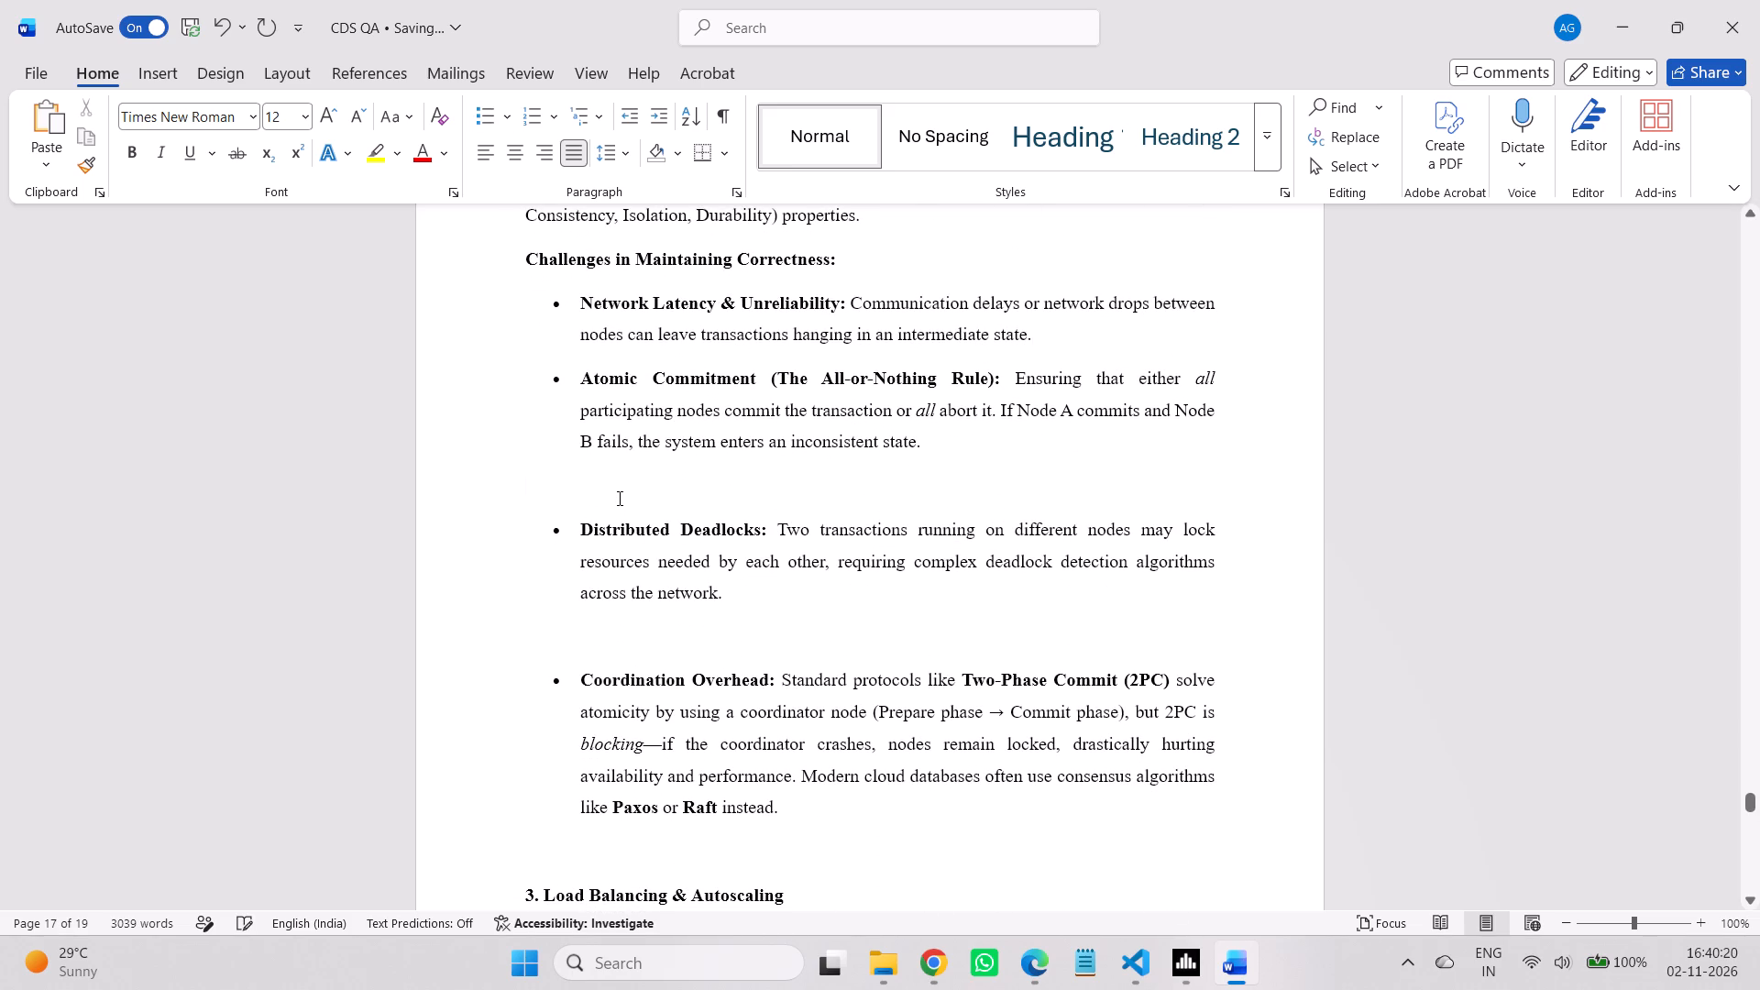
key(BackSpace)
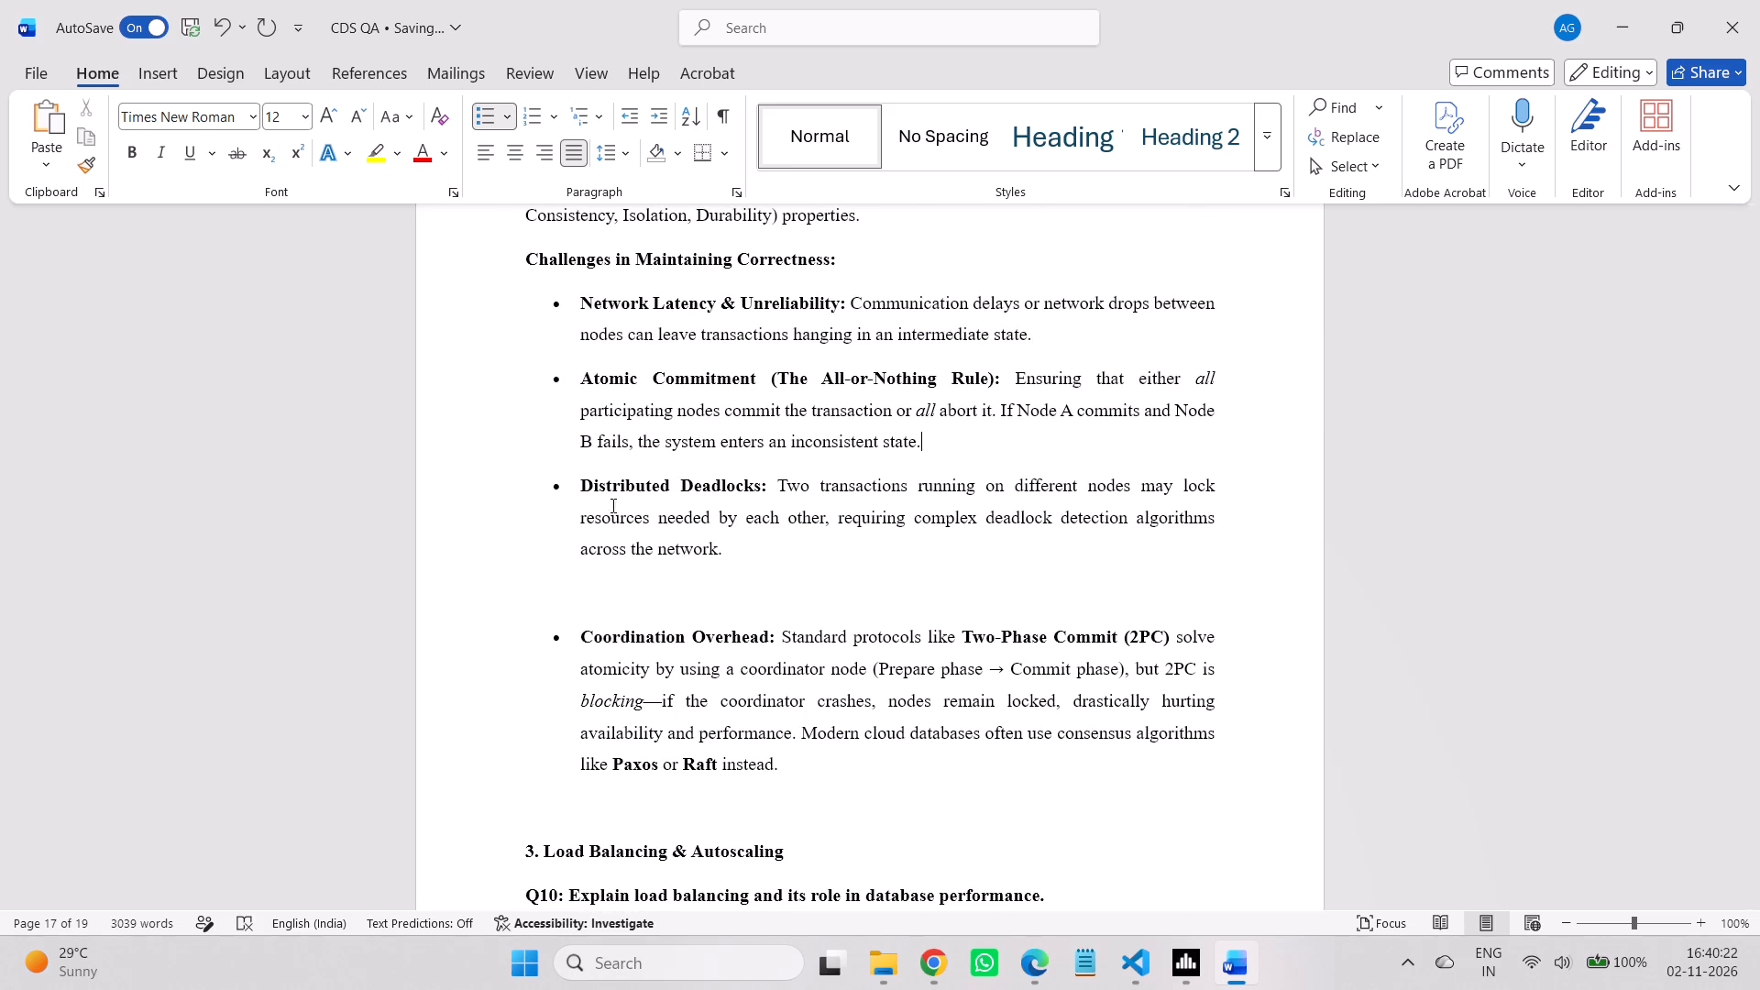
click(594, 609)
key(BackSpace)
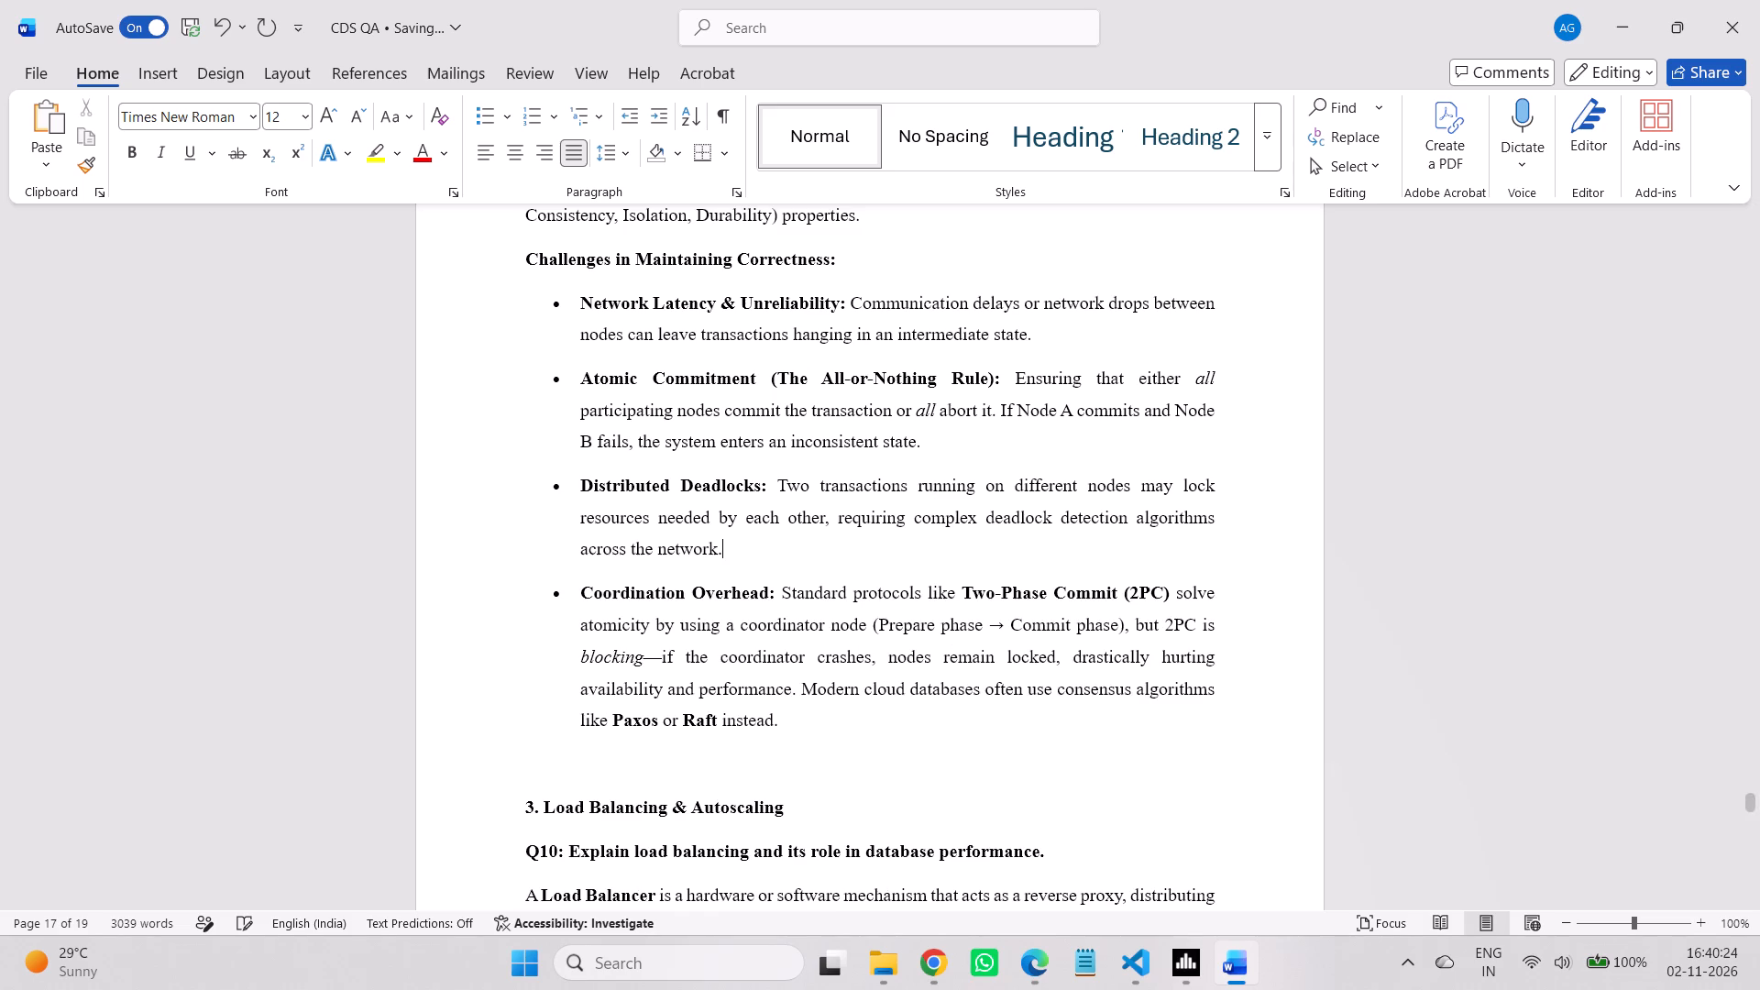
Delete the blank lines above the "3. Load Balancing & Autoscaling" and "Role in Database Performance:" headings.
scroll(594, 609, down, 1)
click(567, 552)
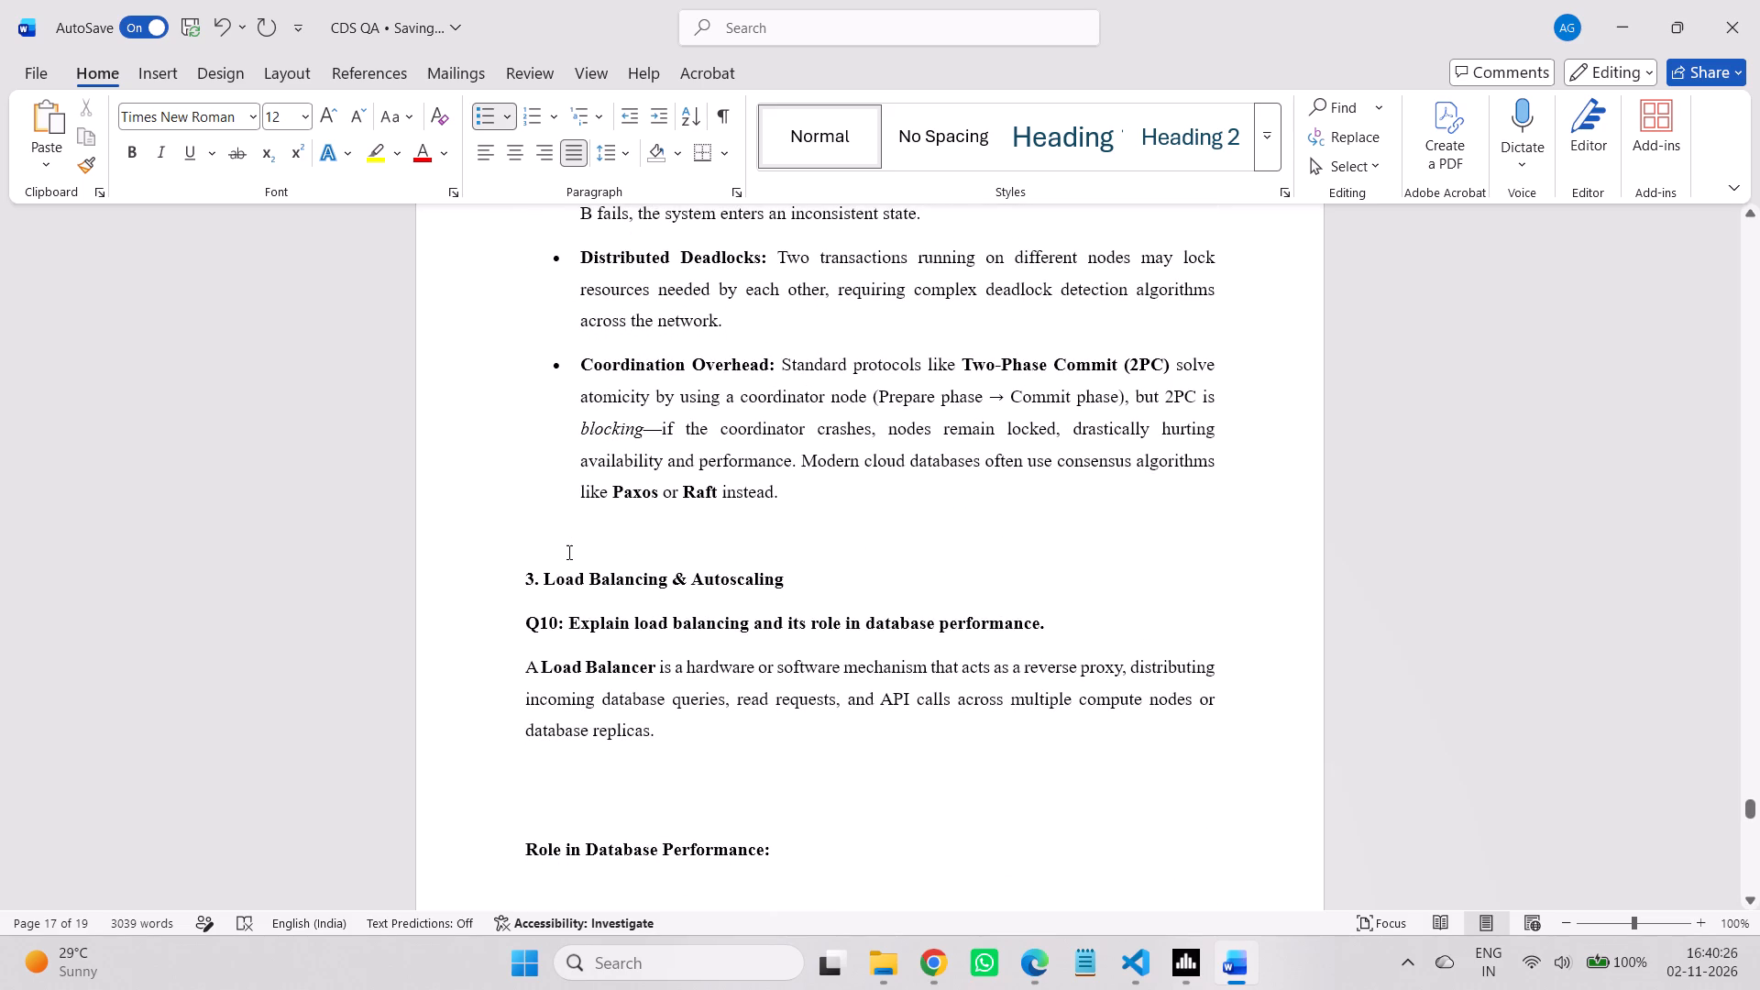
key(BackSpace)
scroll(567, 552, down, 1)
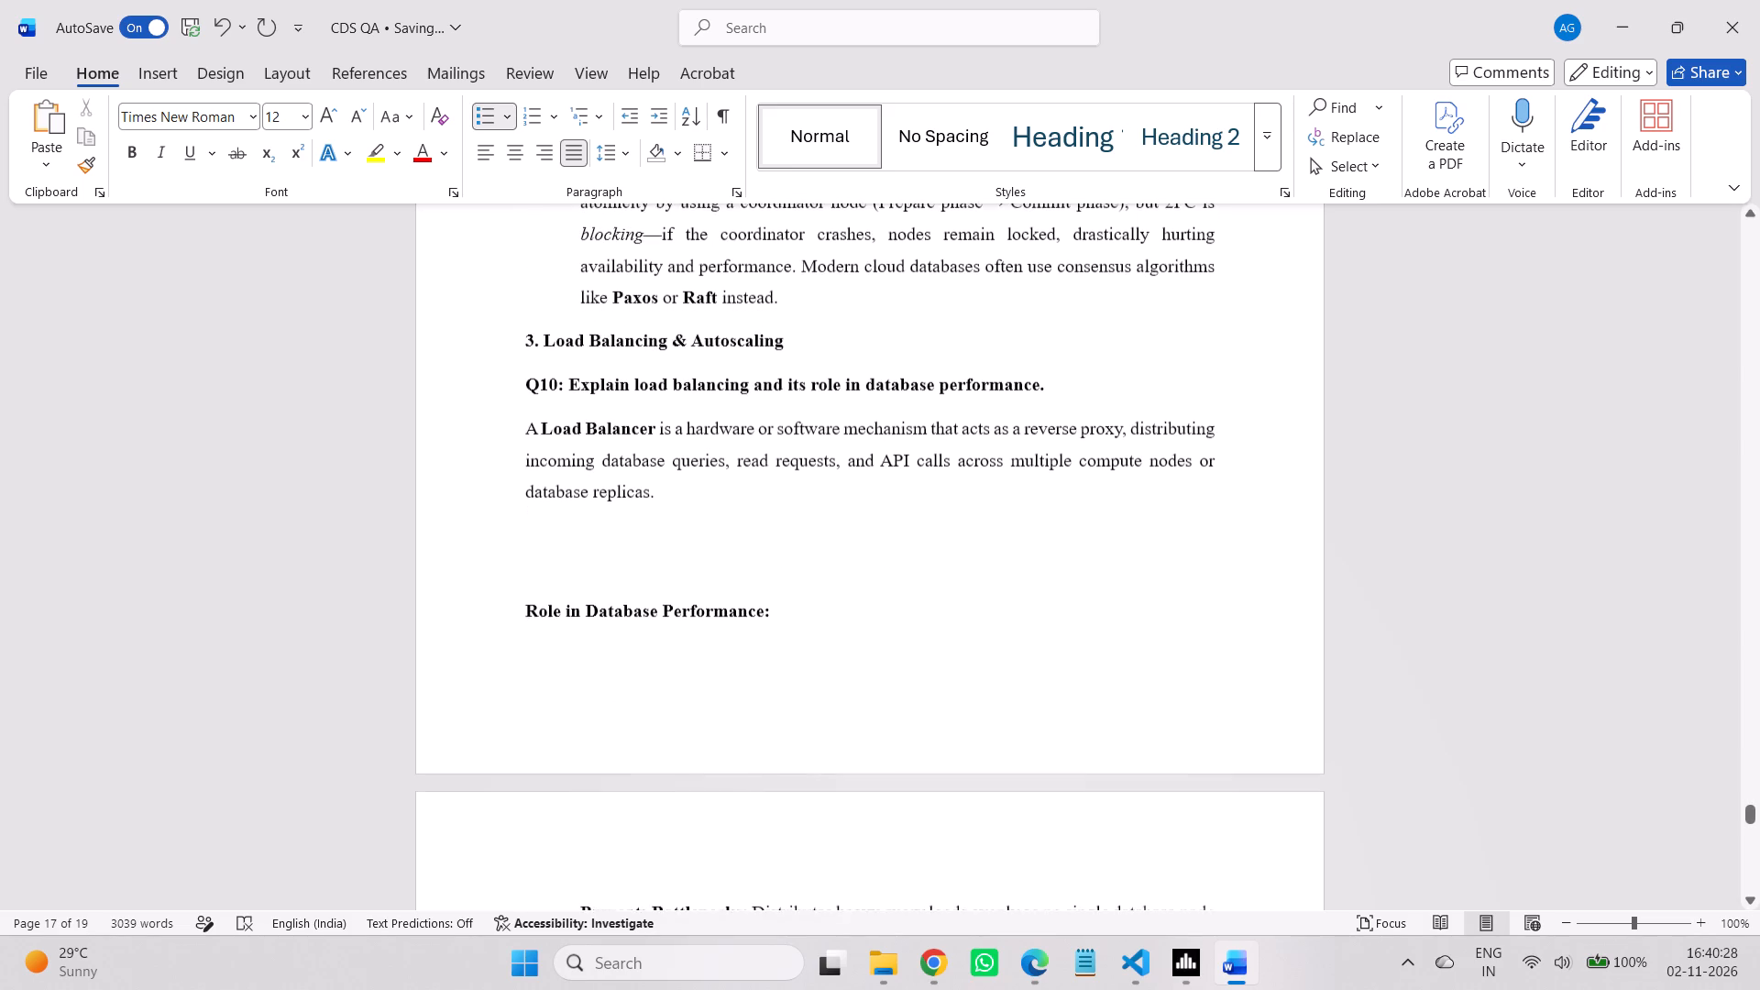
click(568, 552)
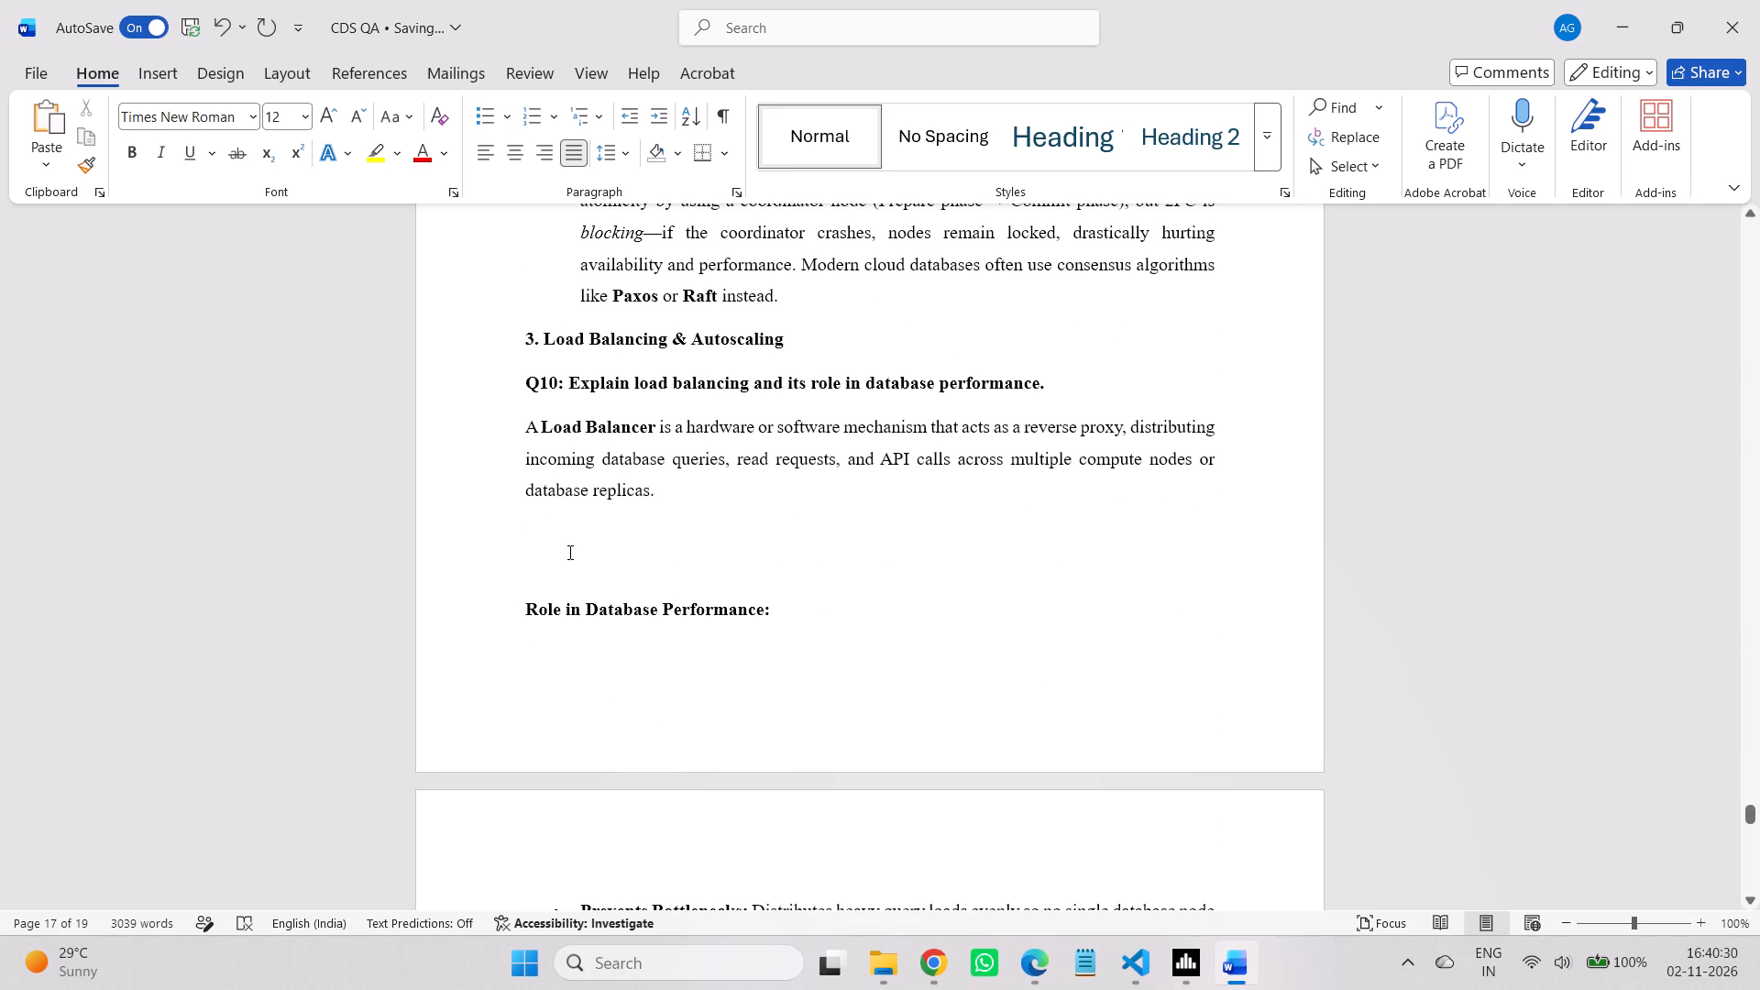
key(Down)
key(BackSpace)
key(BackSpace)
Delete the blank lines separating the Prevents Bottlenecks, High Availability & Failover and Synergy with Autoscaling bullets.
key(Down)
key(Down)
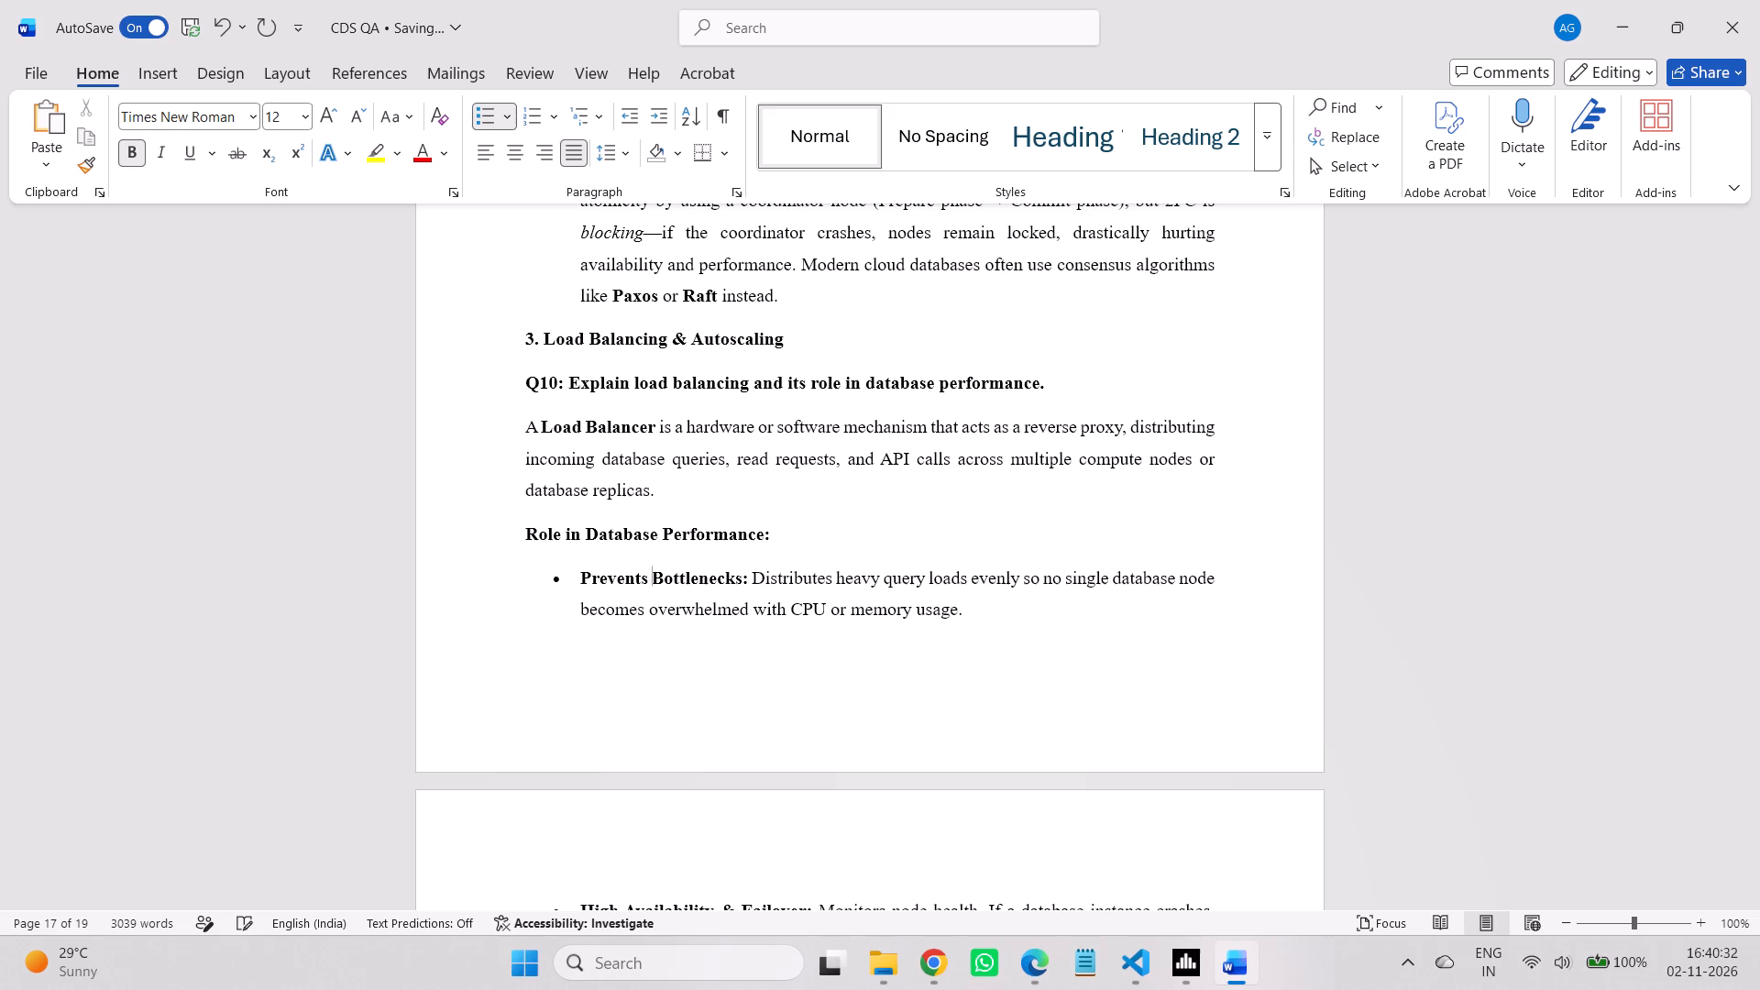
key(Down)
key(Down)
key(Down)
key(Down)
key(Down)
key(Down)
key(Down)
key(Up)
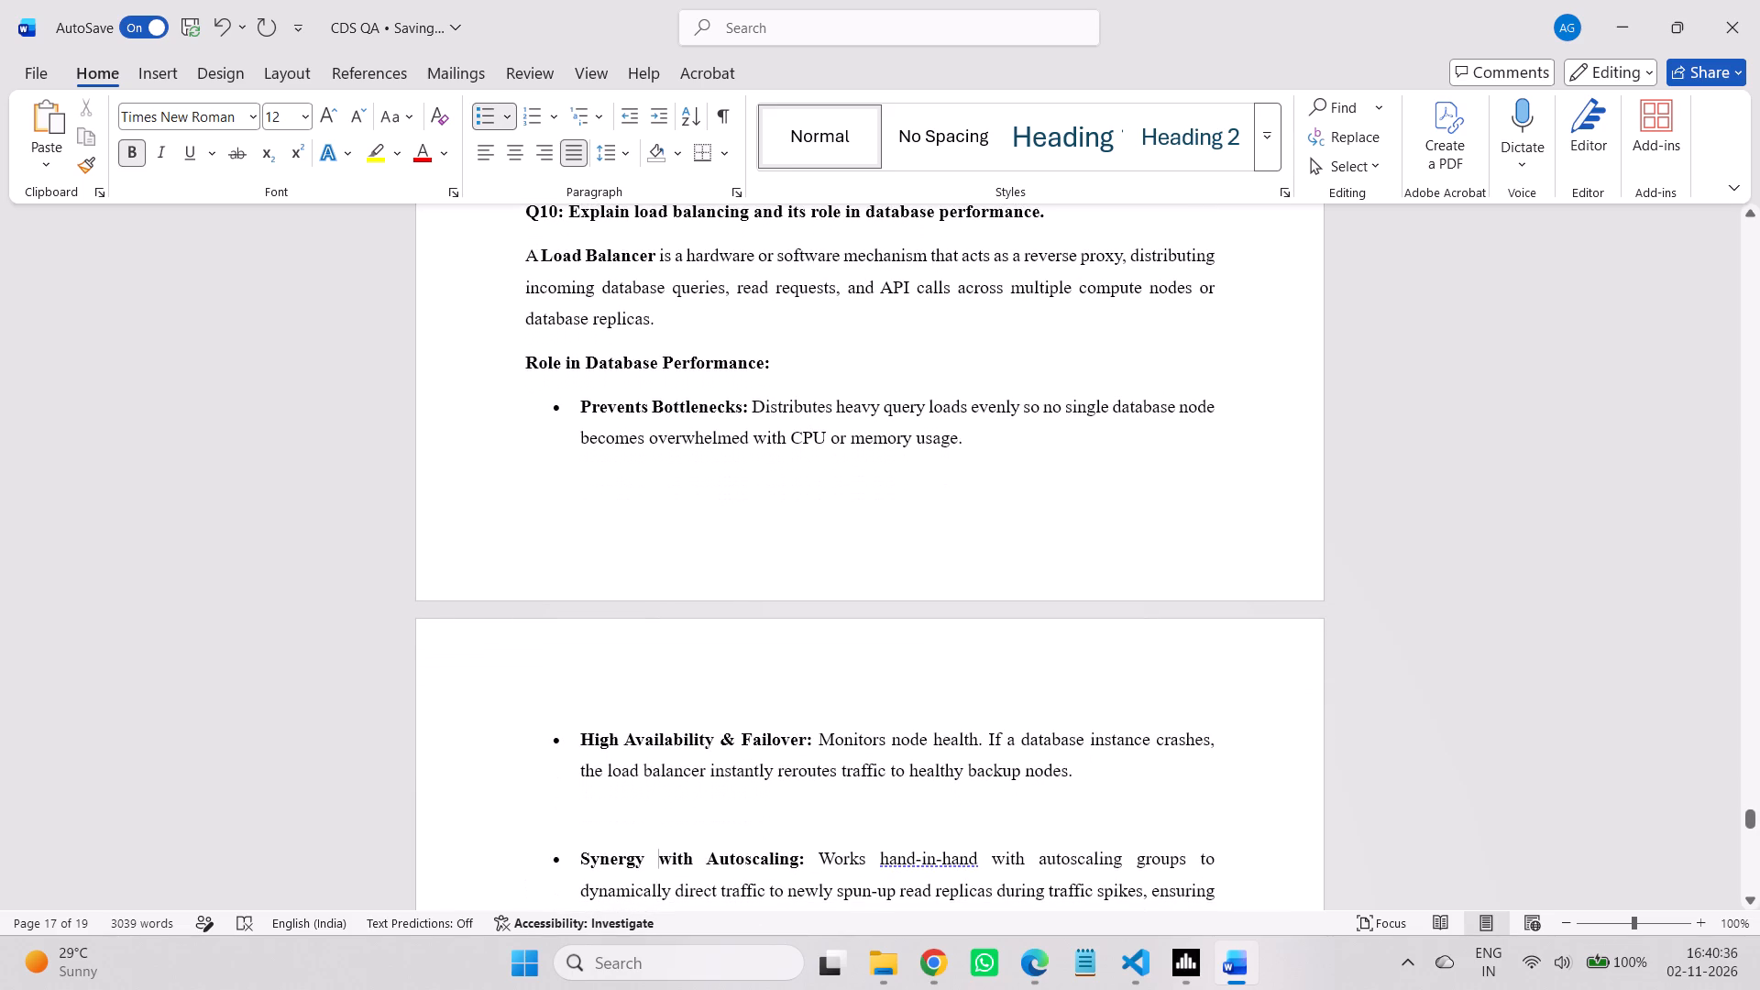
key(Up)
key(Up)
key(Up)
key(Up)
key(BackSpace)
key(Down)
key(Down)
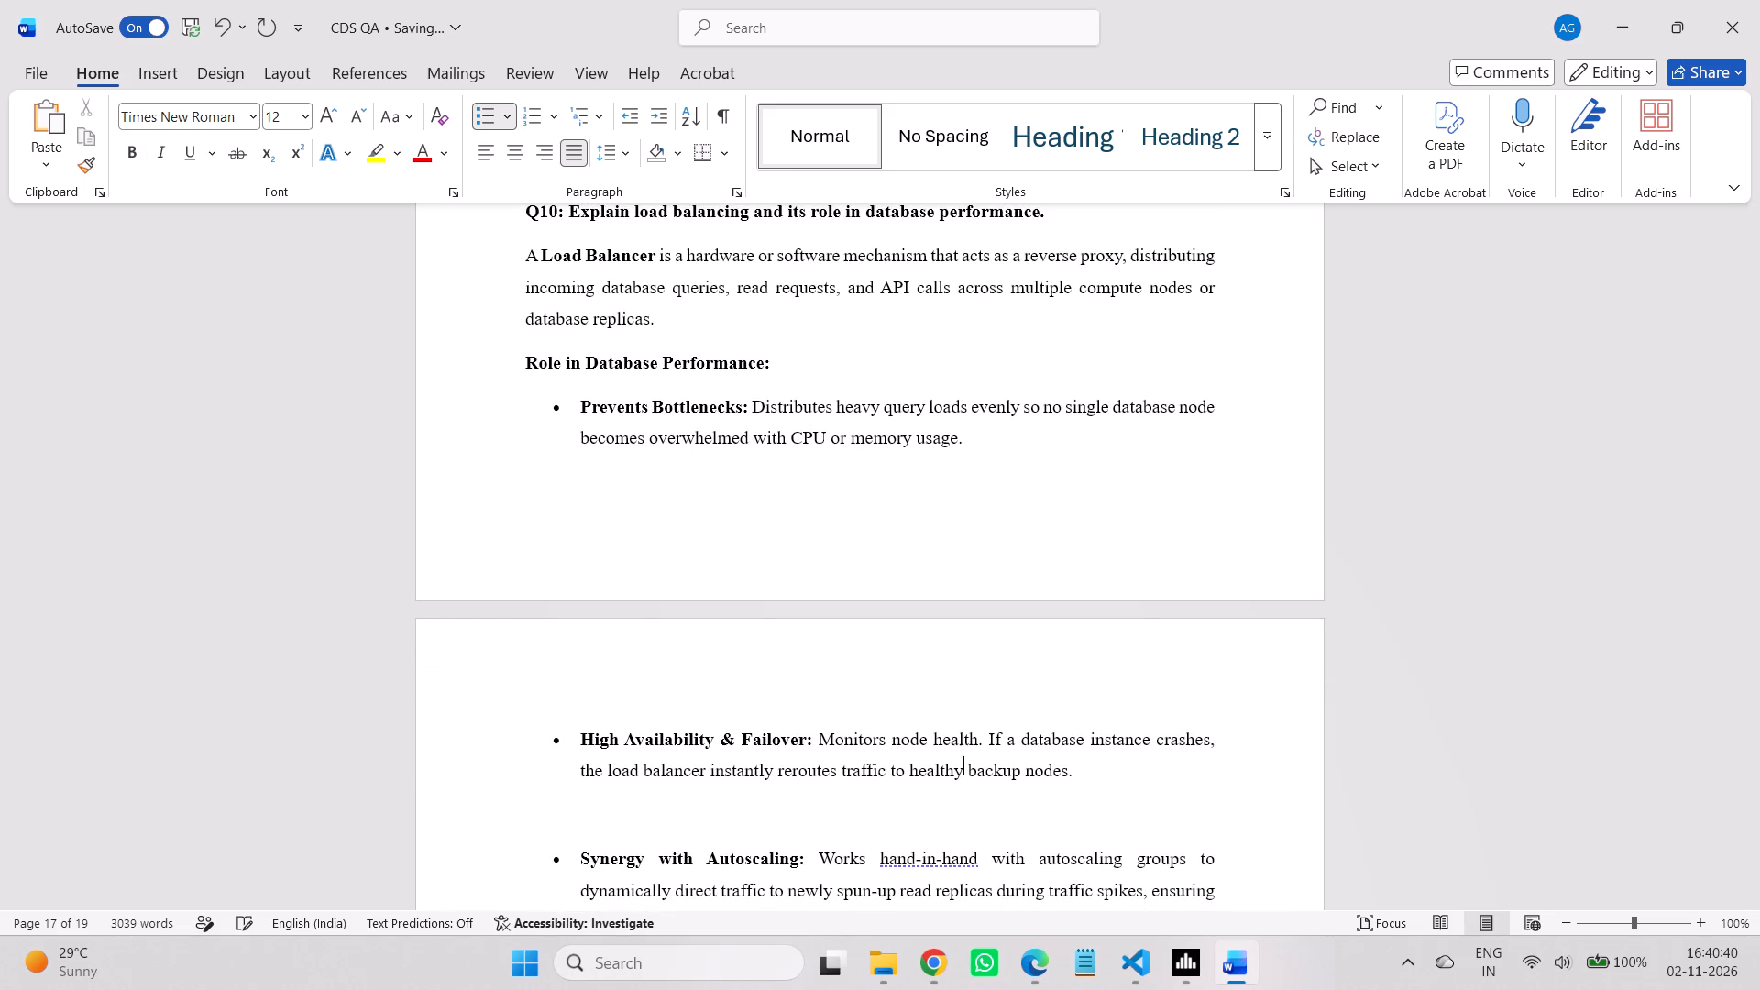
key(Down)
key(Down)
key(Up)
key(BackSpace)
Delete the blank line between the Synergy with Autoscaling bullet and the "4. Performance Optimization & Latency Management" heading.
key(Down)
key(Down)
key(Down)
key(Down)
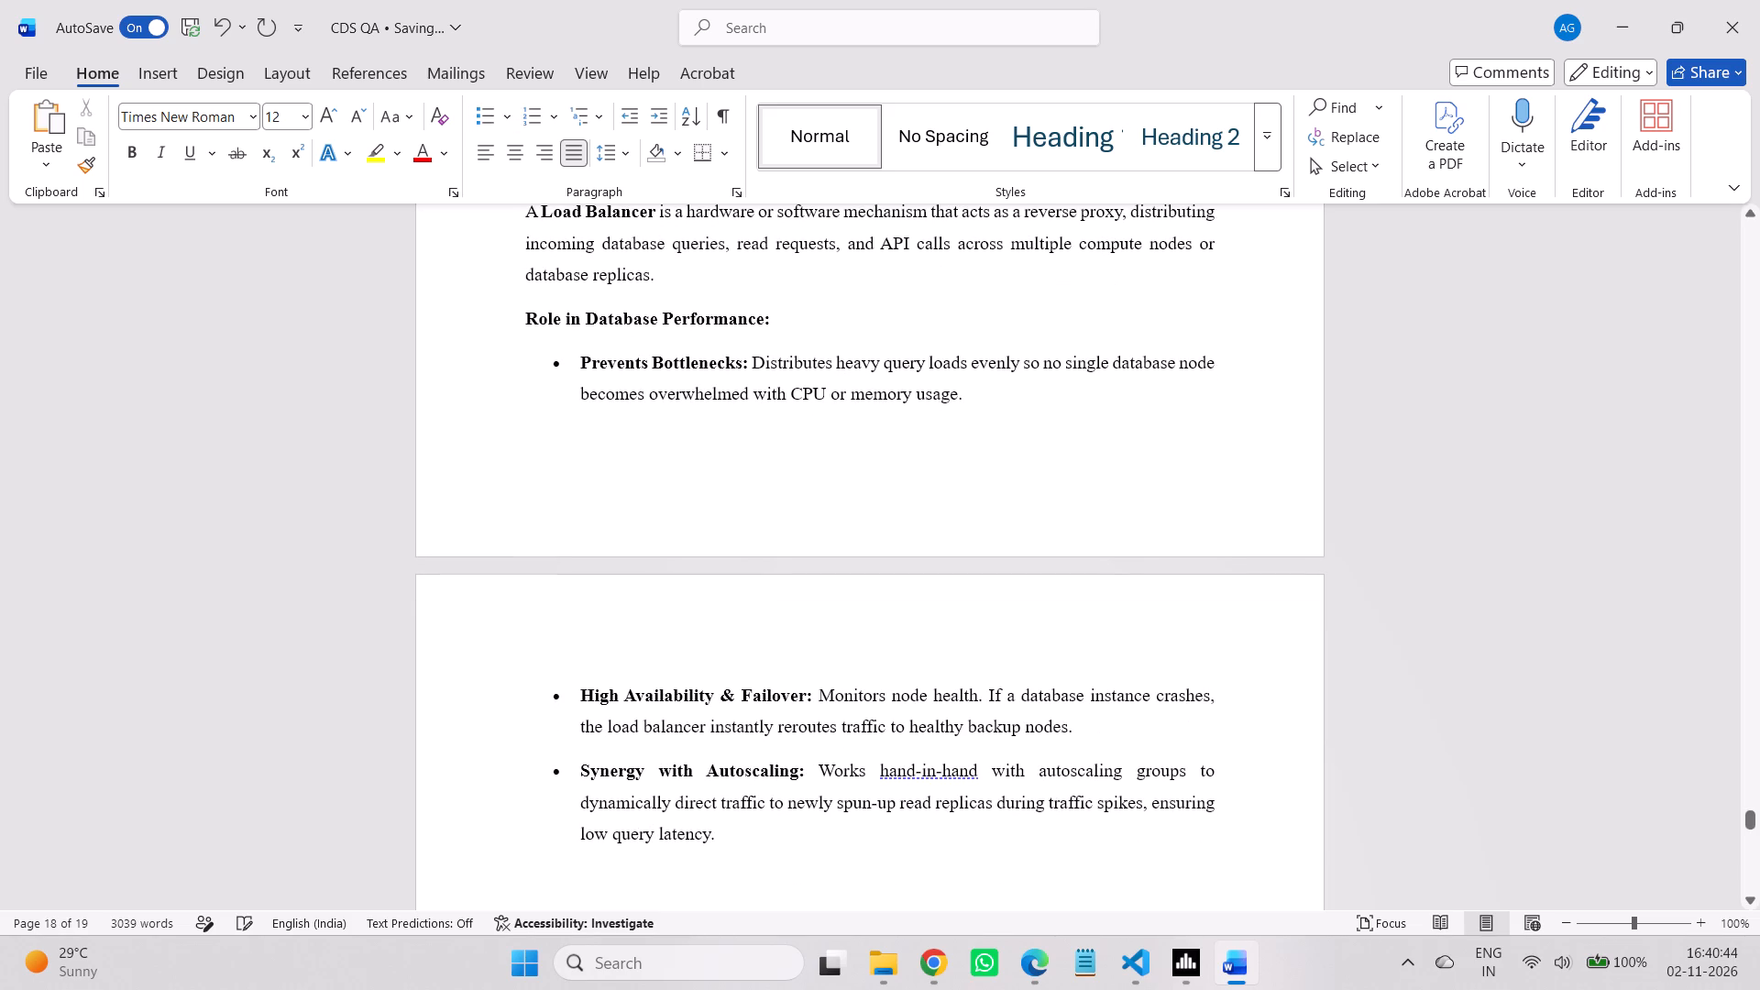
key(BackSpace)
Delete the blank line between the Indexing and Query Tuning & Execution Plans items in the Q9 optimization techniques list.
key(Down)
key(Down)
key(Down)
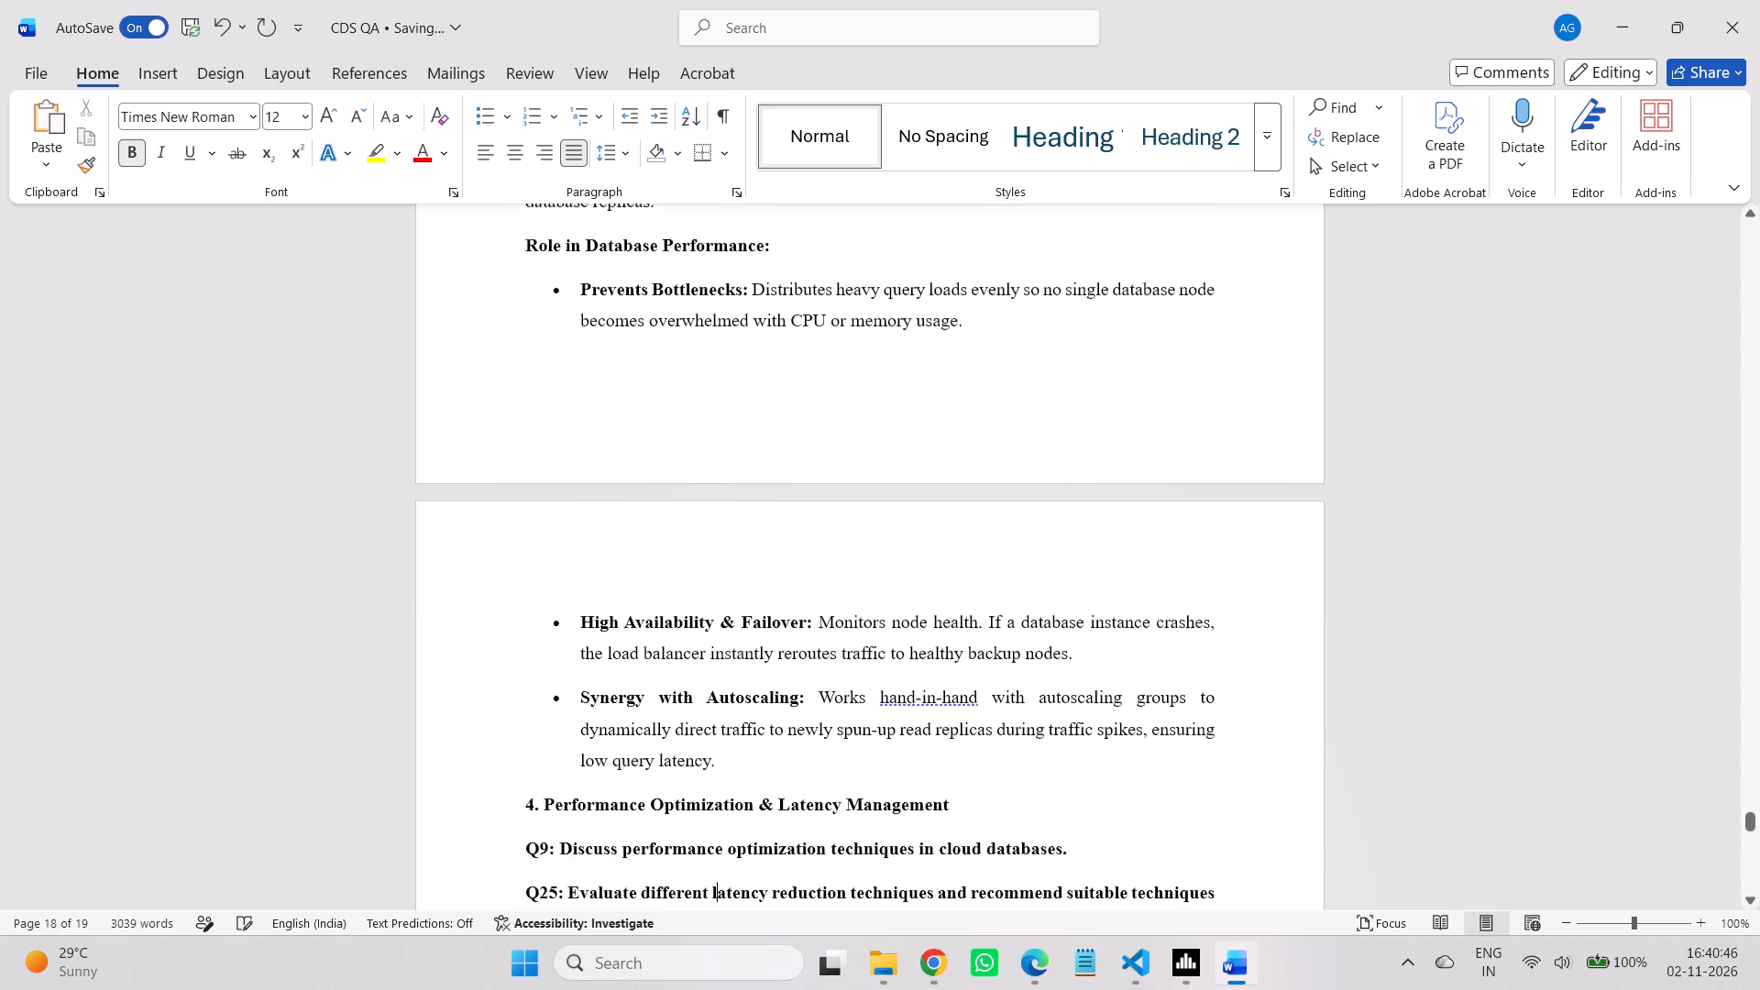
key(Down)
key(Down)
key(Down)
key(Down)
key(Down)
key(Down)
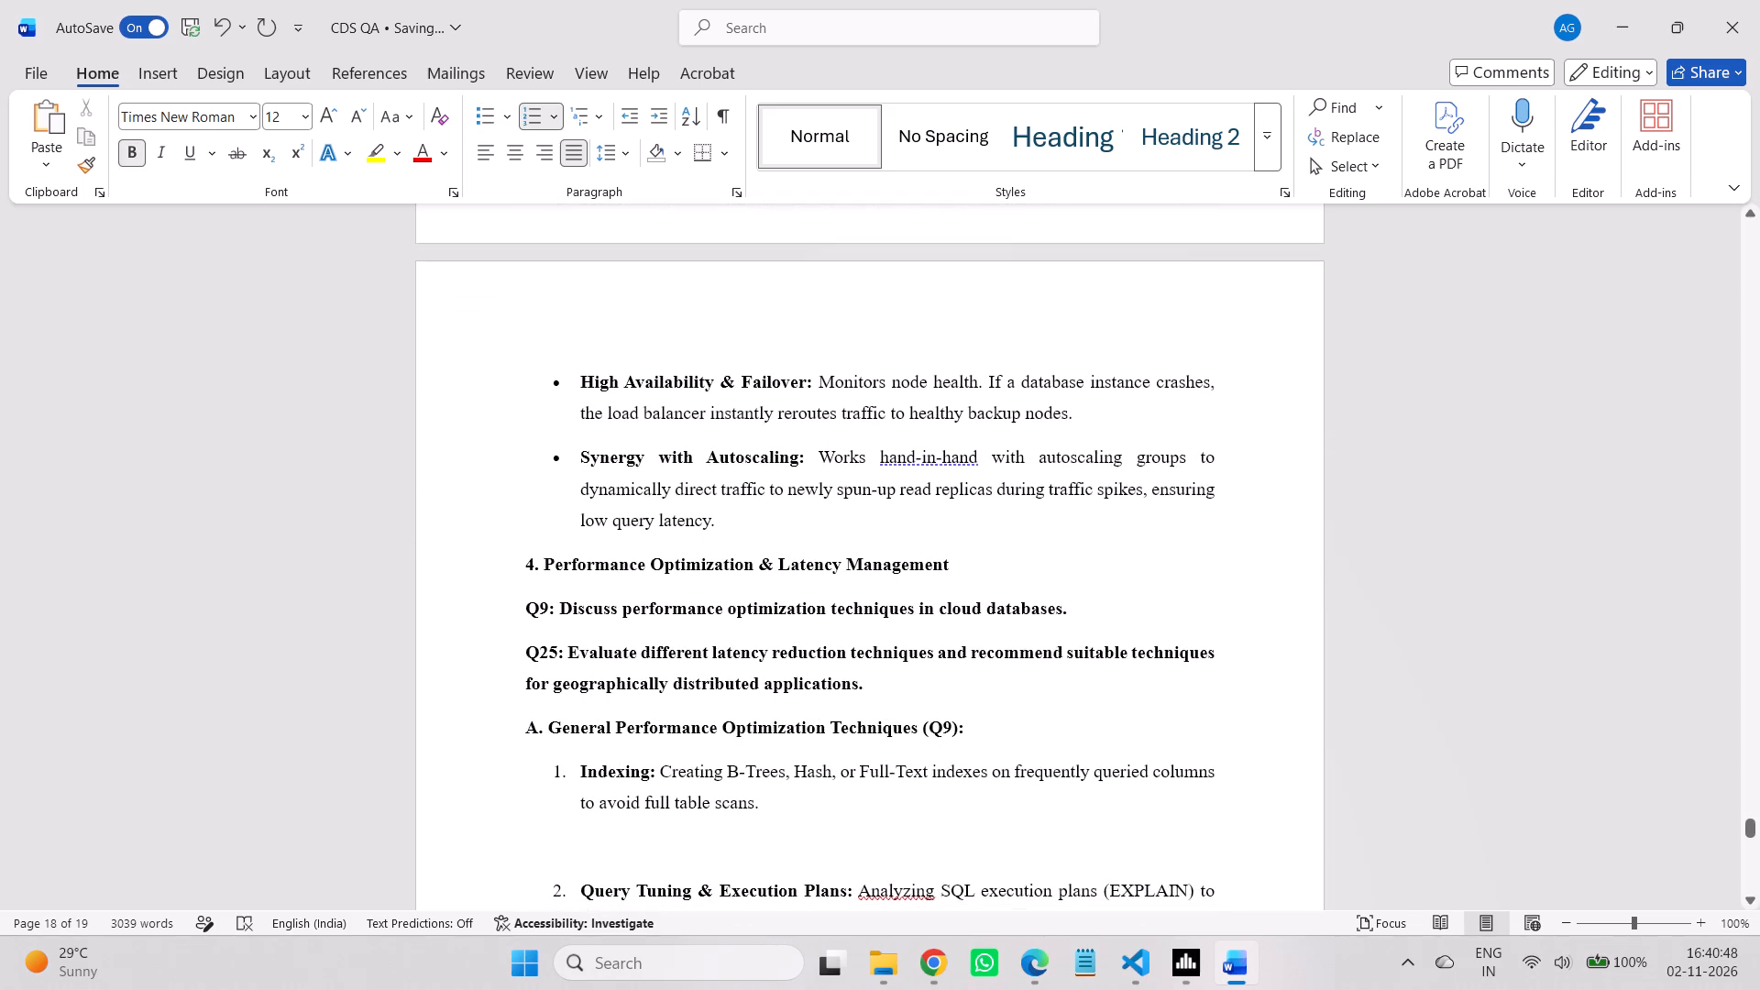
key(Down)
key(Down)
key(Down)
key(Up)
key(Up)
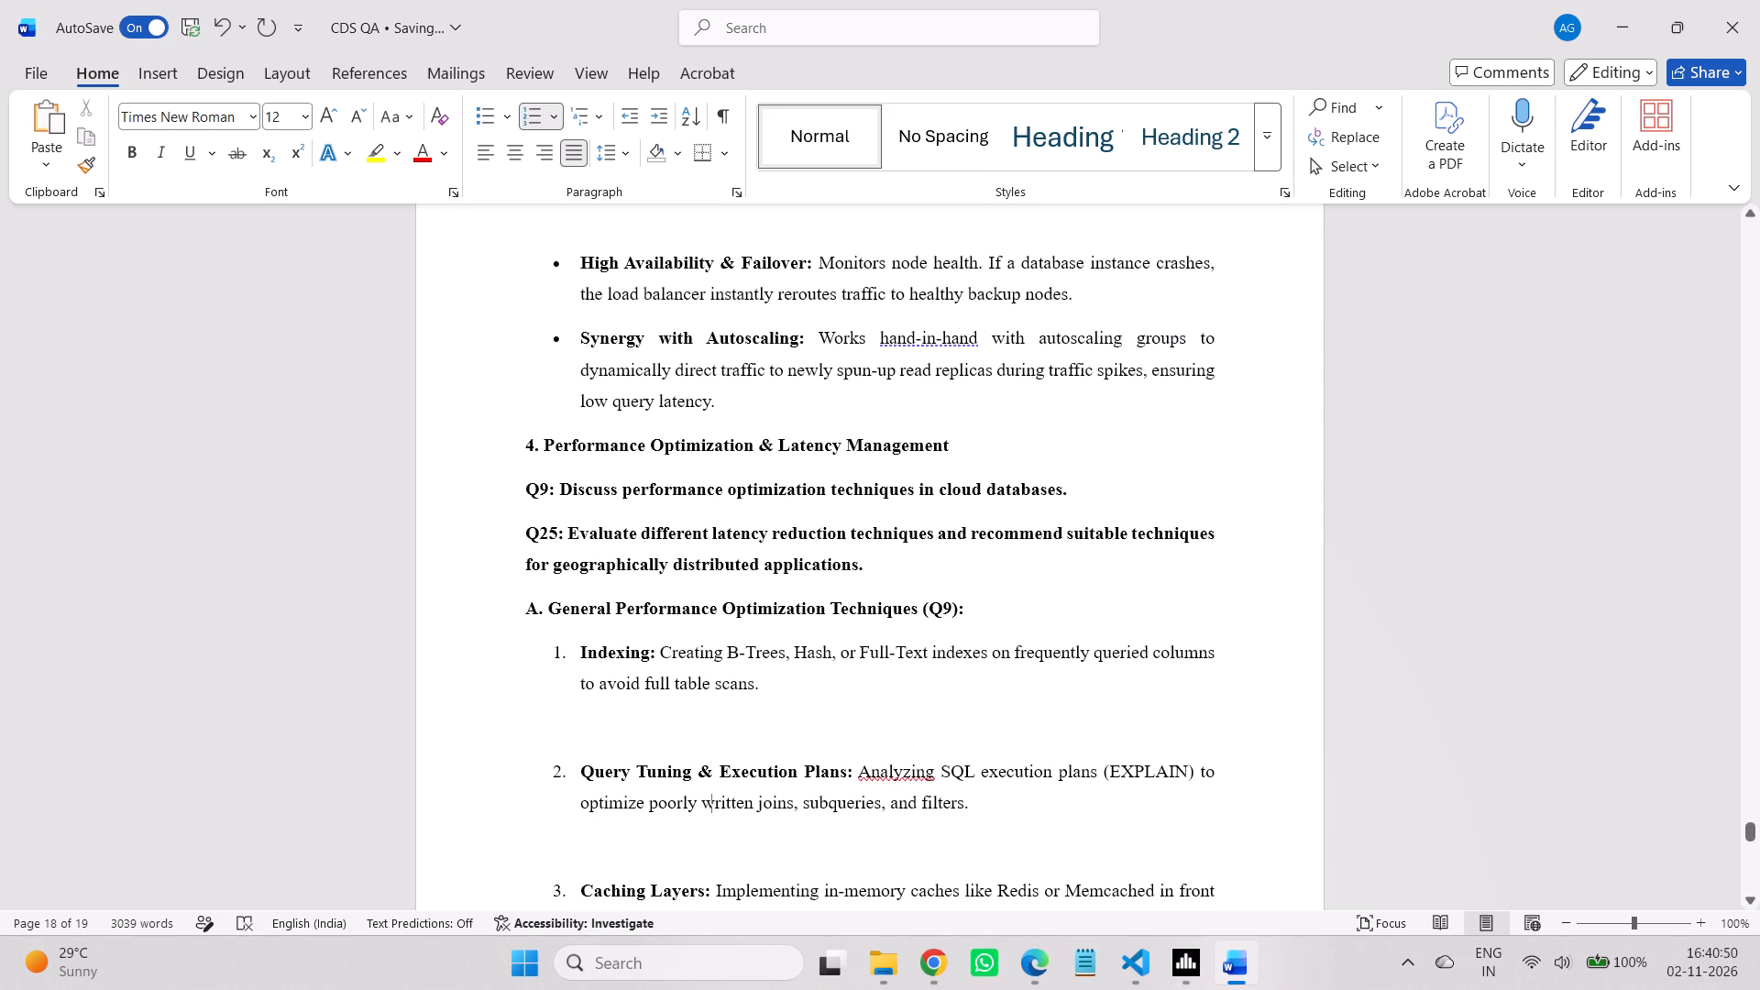
key(Up)
key(Up)
key(BackSpace)
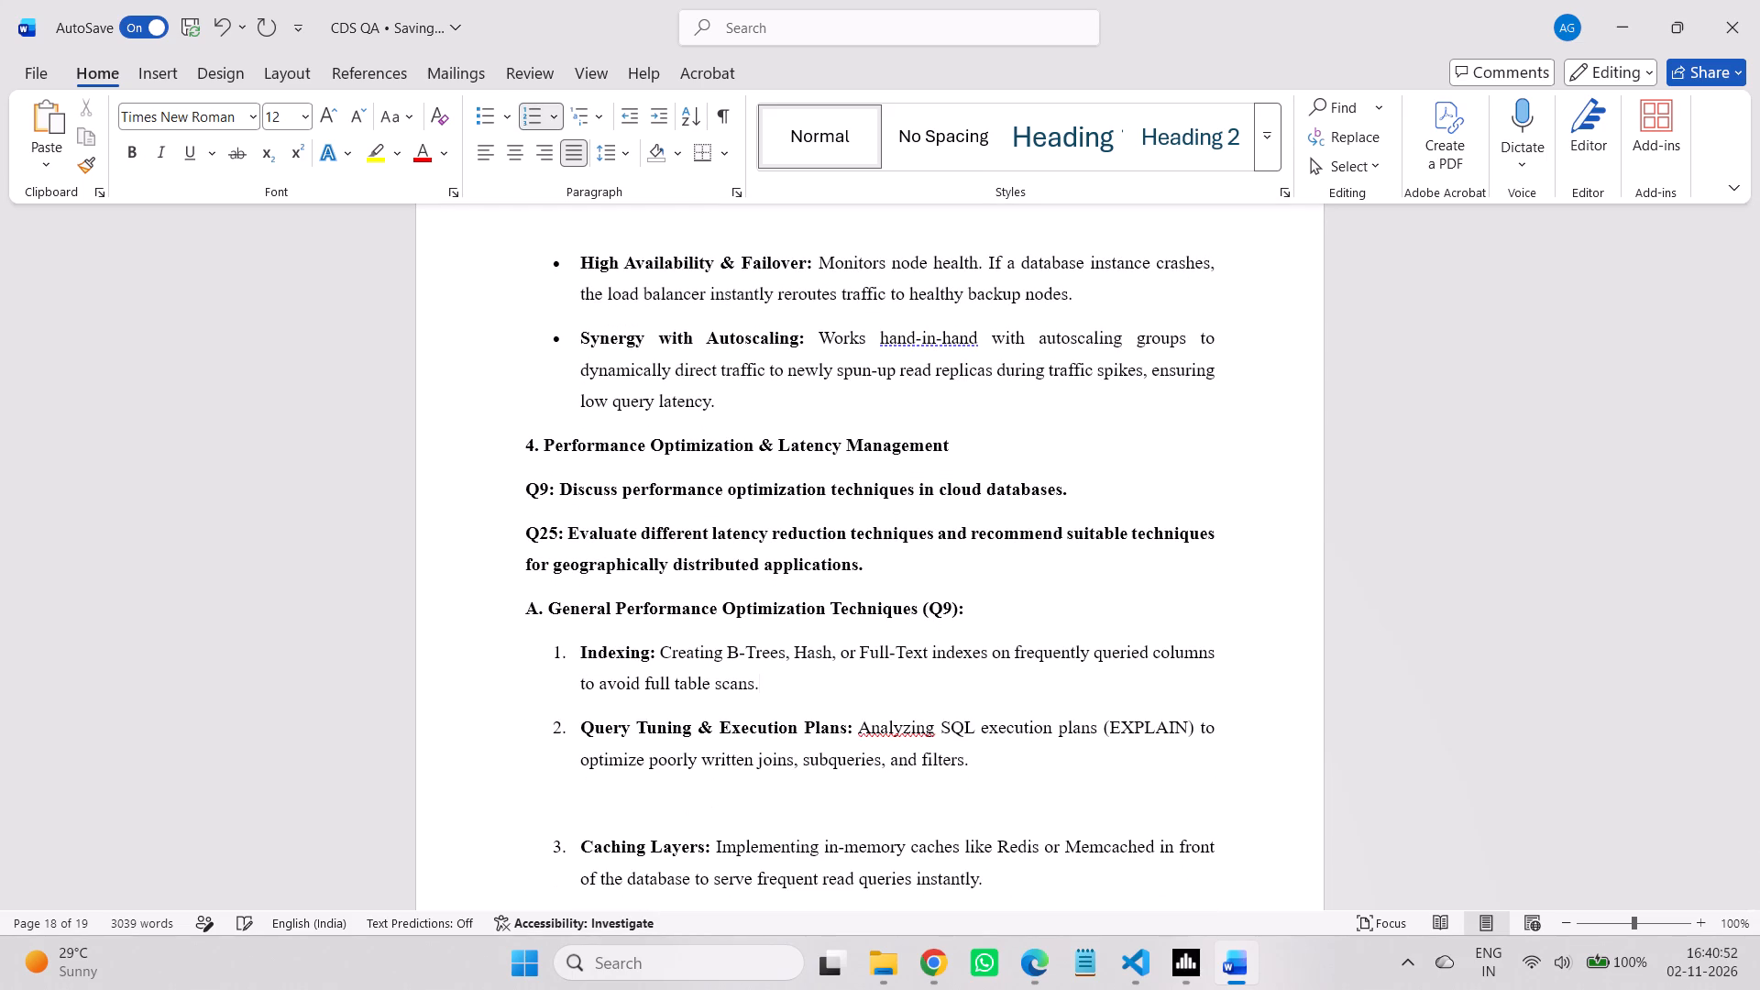
Delete the blank lines above and below the Caching Layers item in the Q9 optimization techniques list.
key(Down)
key(Down)
key(Down)
key(BackSpace)
key(Down)
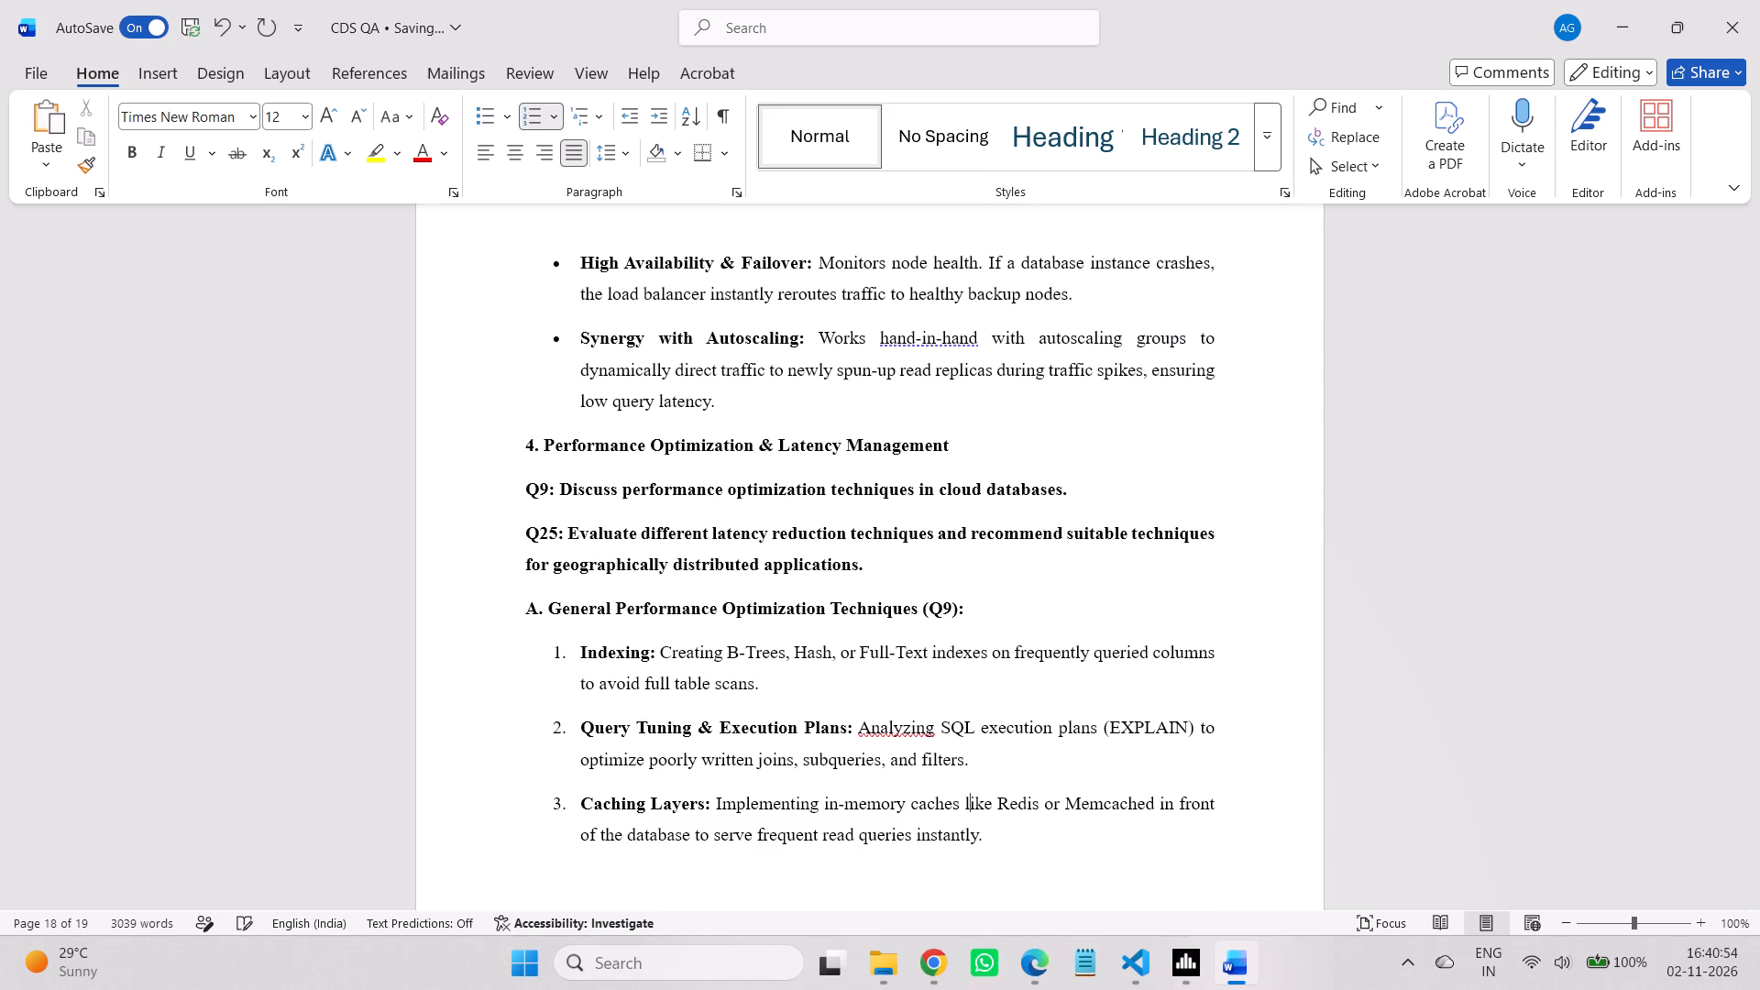
key(Down)
key(Down)
key(Down)
key(Down)
key(Down)
key(Up)
key(Up)
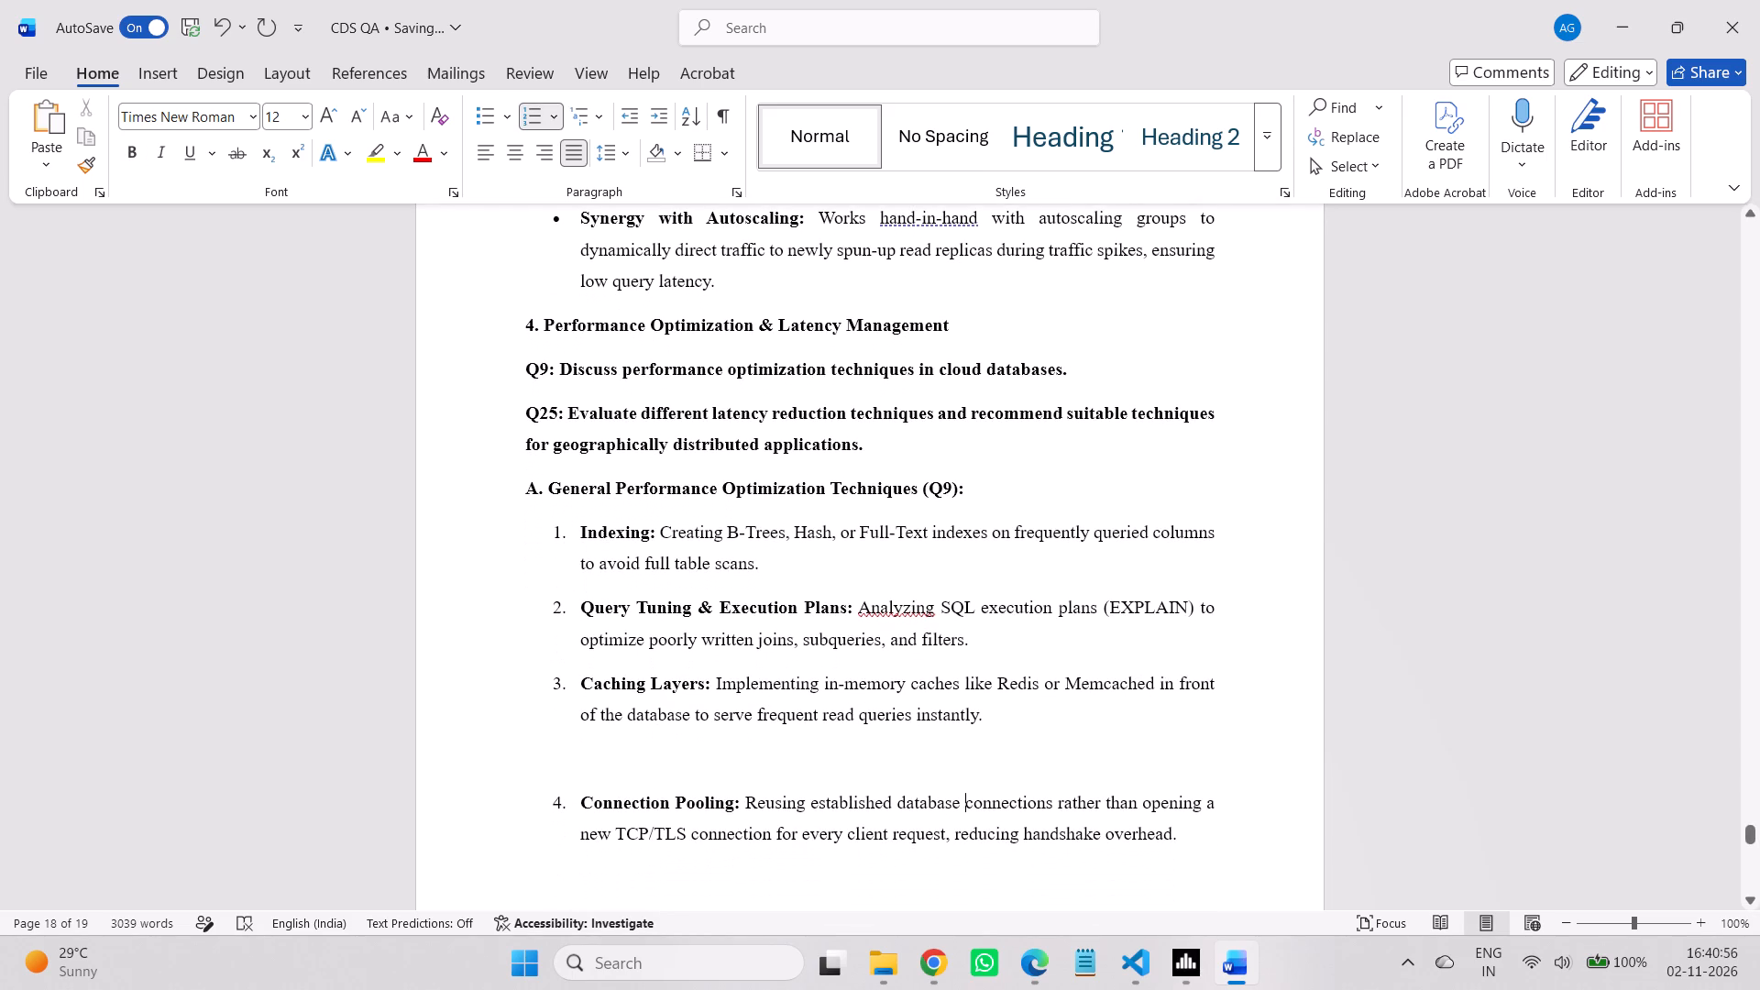
key(Up)
key(BackSpace)
Delete the blank line above the "B. Latency Reduction for Geographically Distributed Applications (Q25):" heading.
key(Down)
key(Down)
key(Down)
key(Down)
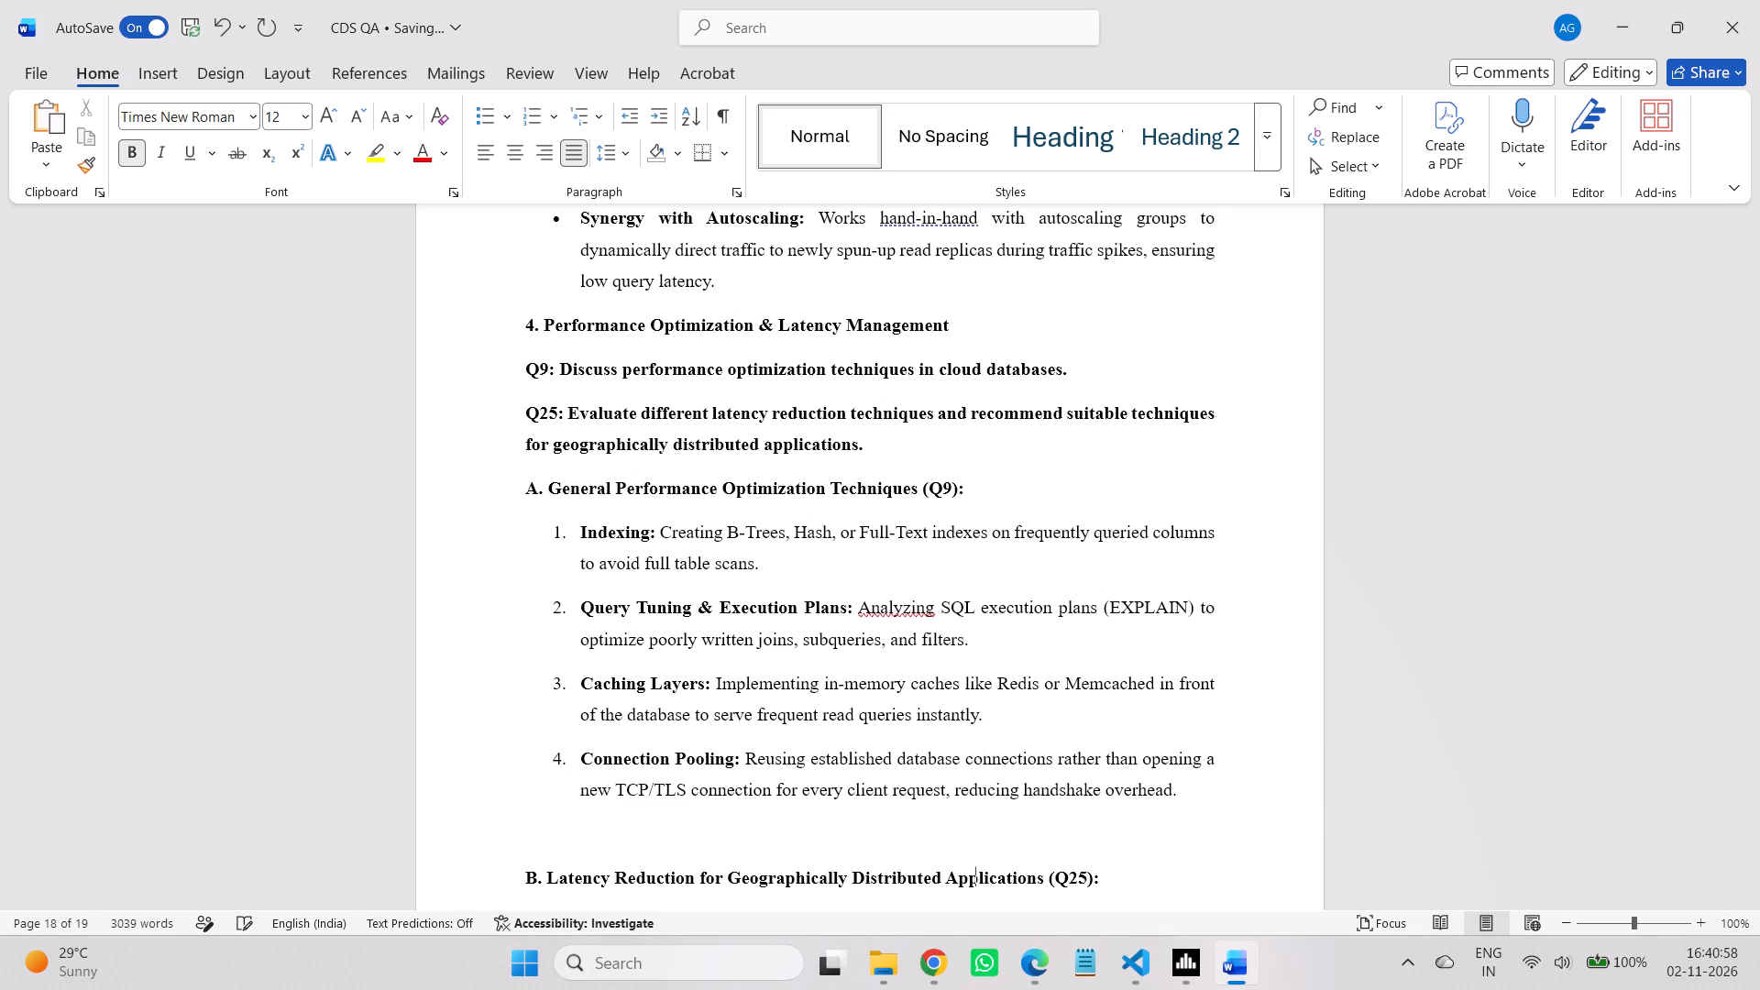
key(Up)
key(BackSpace)
key(Down)
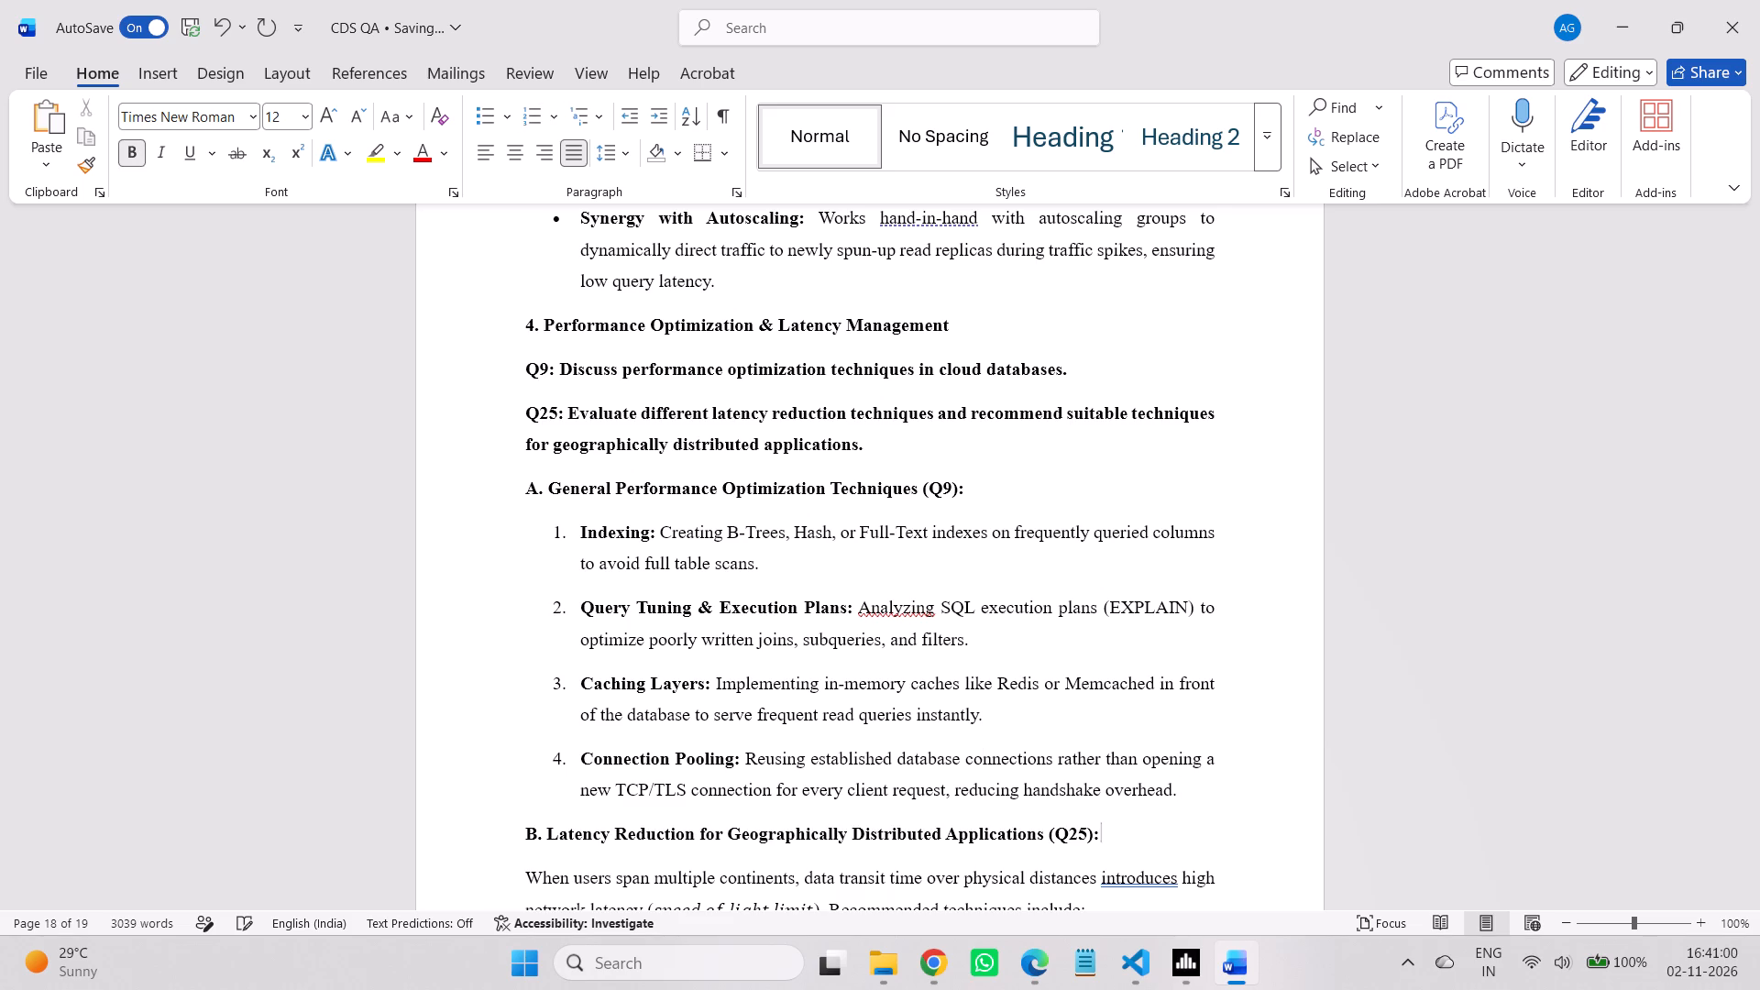
key(Down)
key(Down)
key(Down)
key(Down)
scroll(568, 552, up, 1)
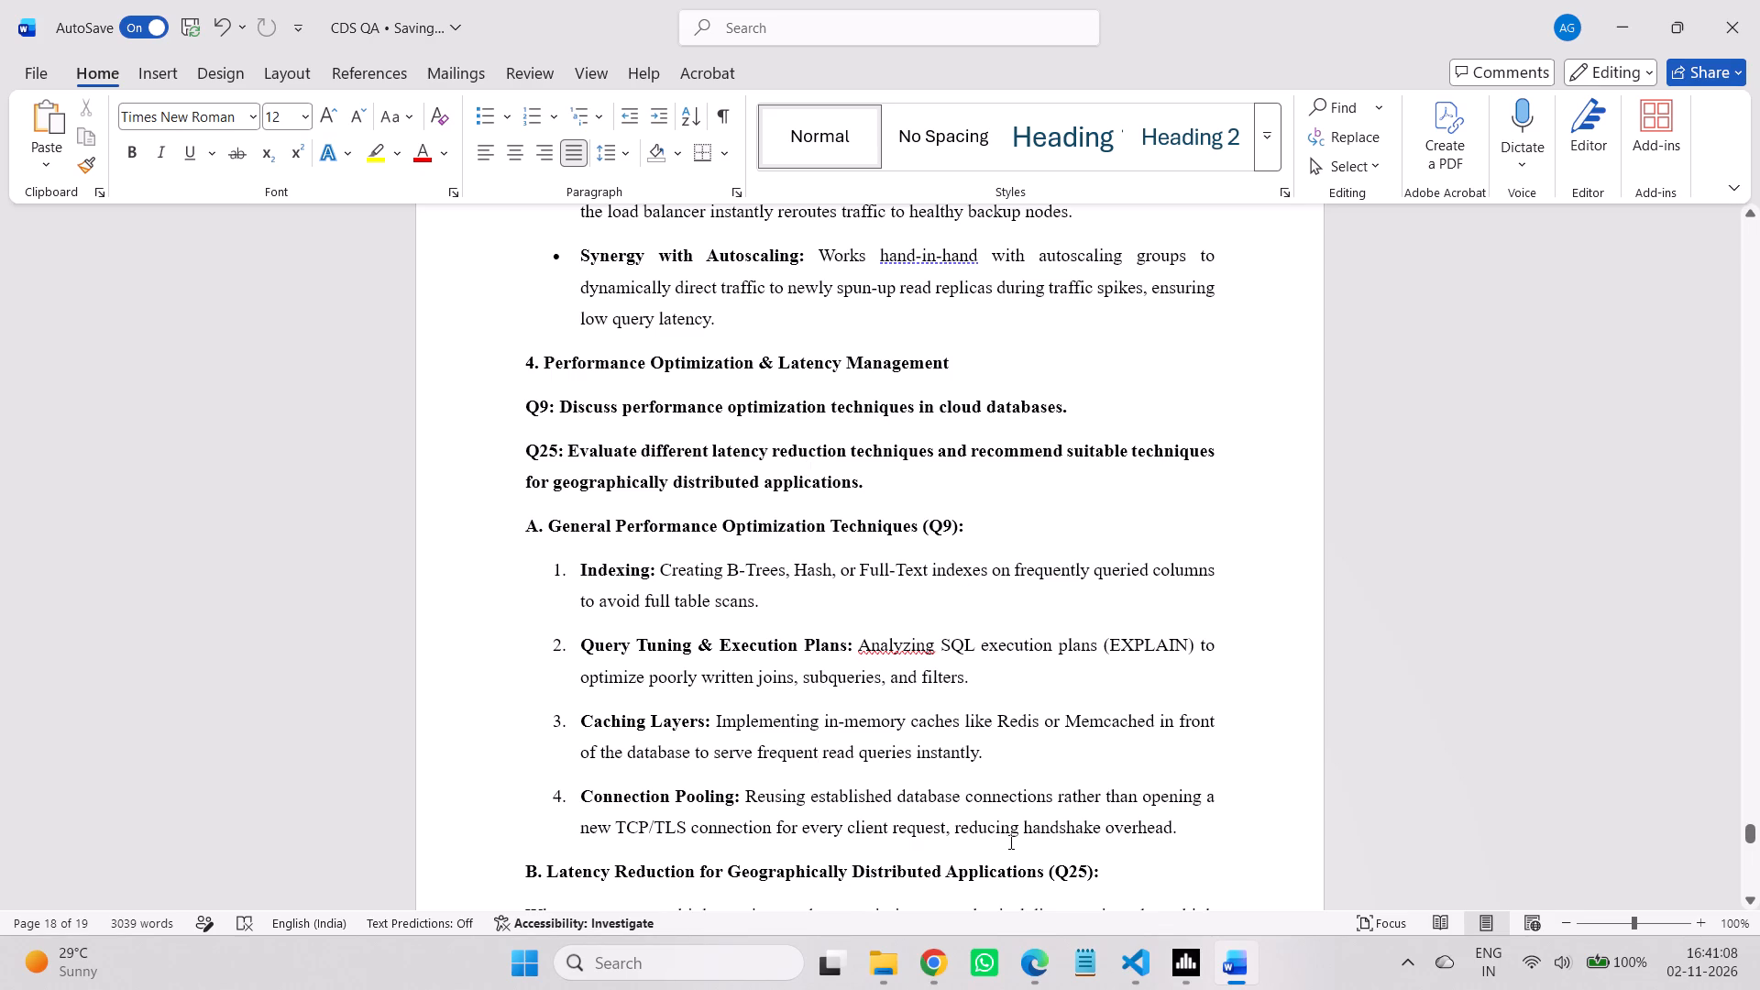
click(928, 984)
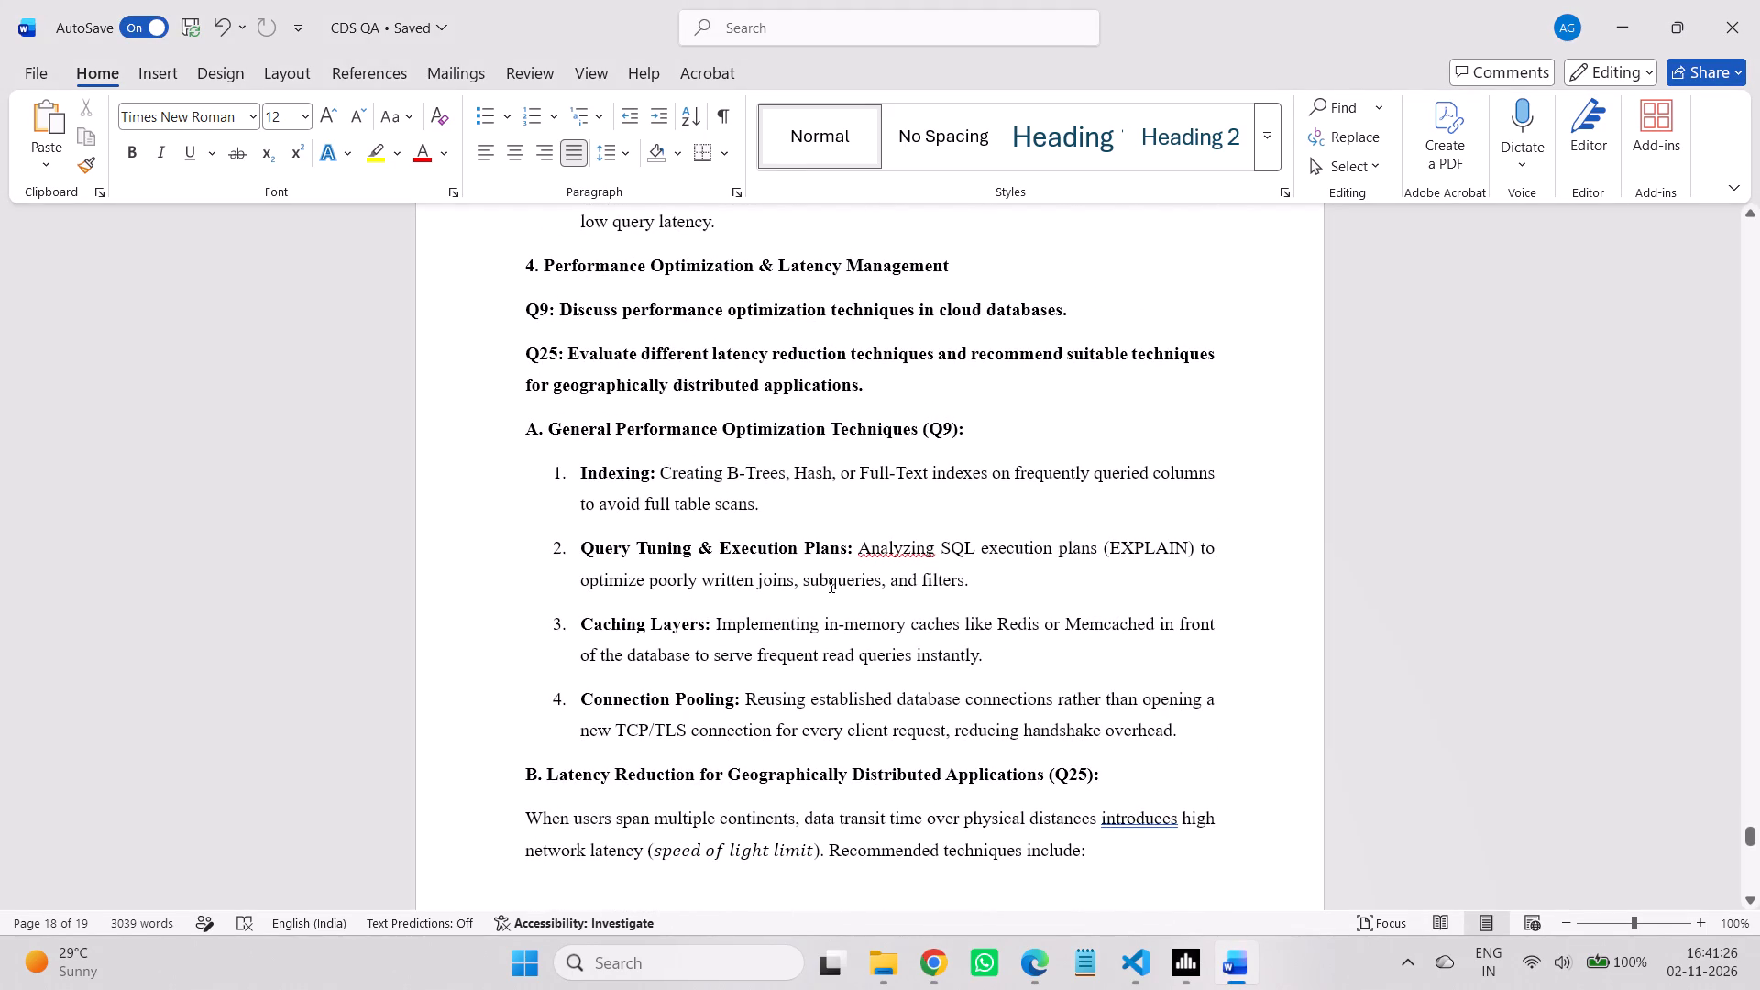
scroll(830, 585, down, 2)
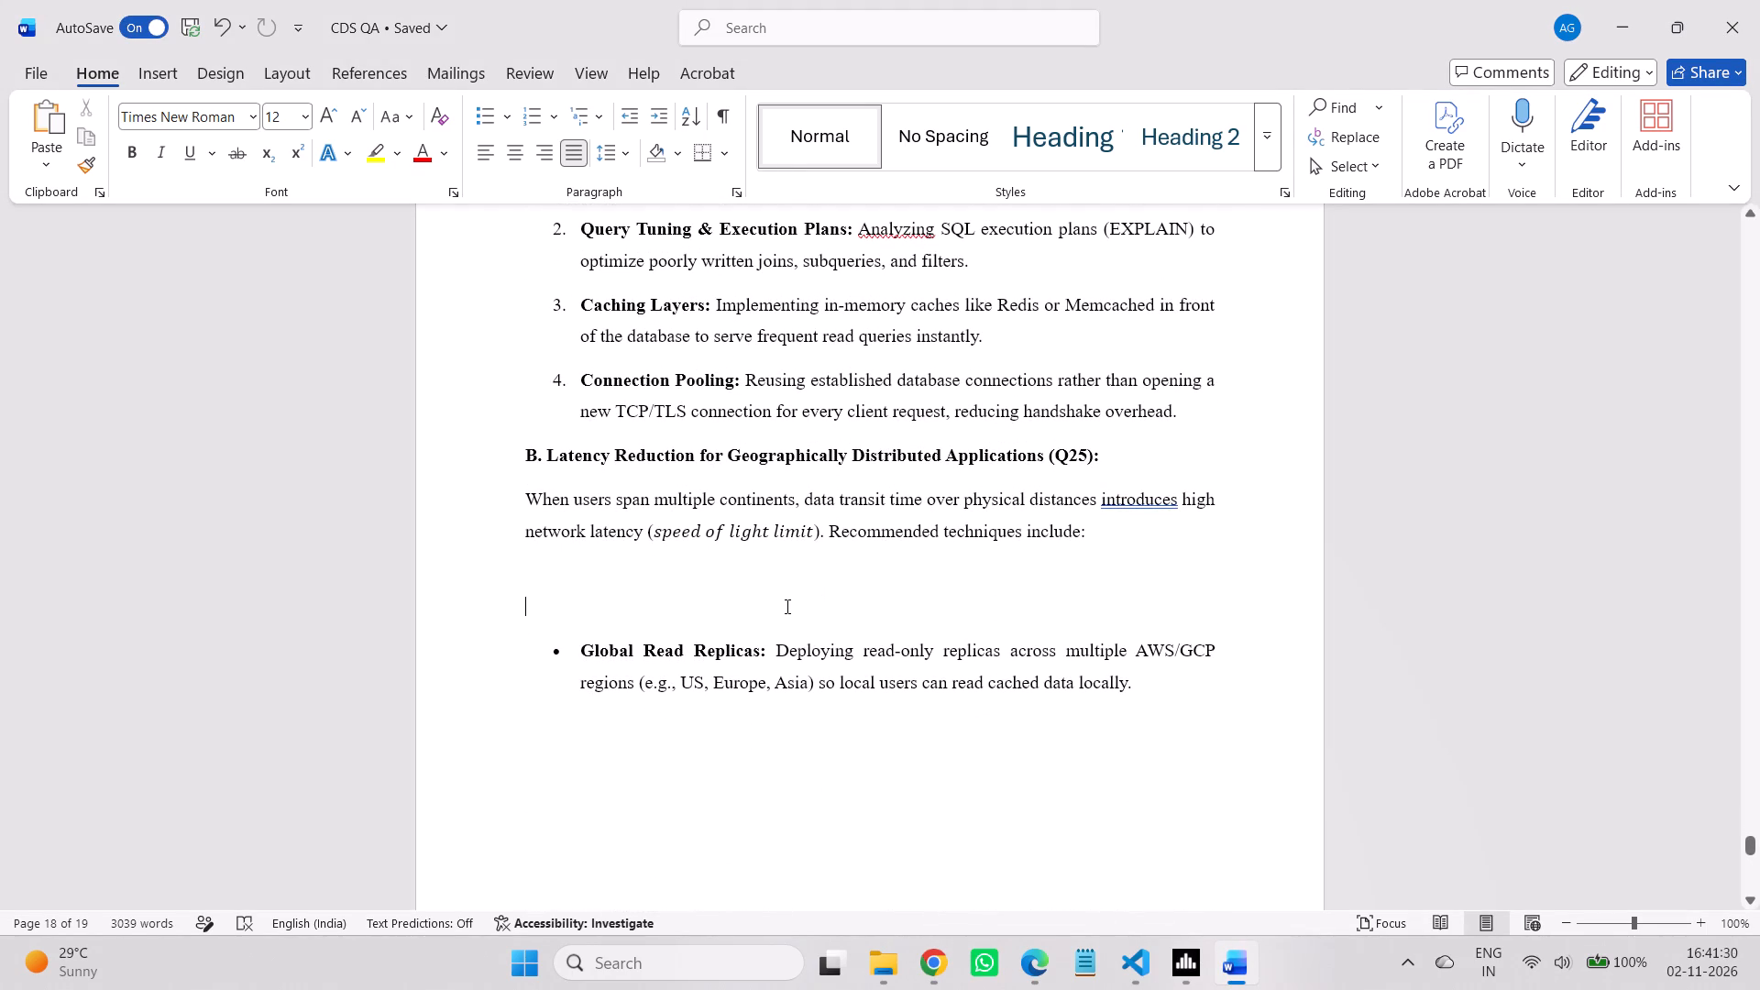
key(BackSpace)
key(BackSpace)
Delete the blank lines separating the Global Read Replicas, Geo-Partitioning / Sharding, Edge Computing & CDNs and Asynchronous Replication bullets.
key(Down)
key(Down)
key(Down)
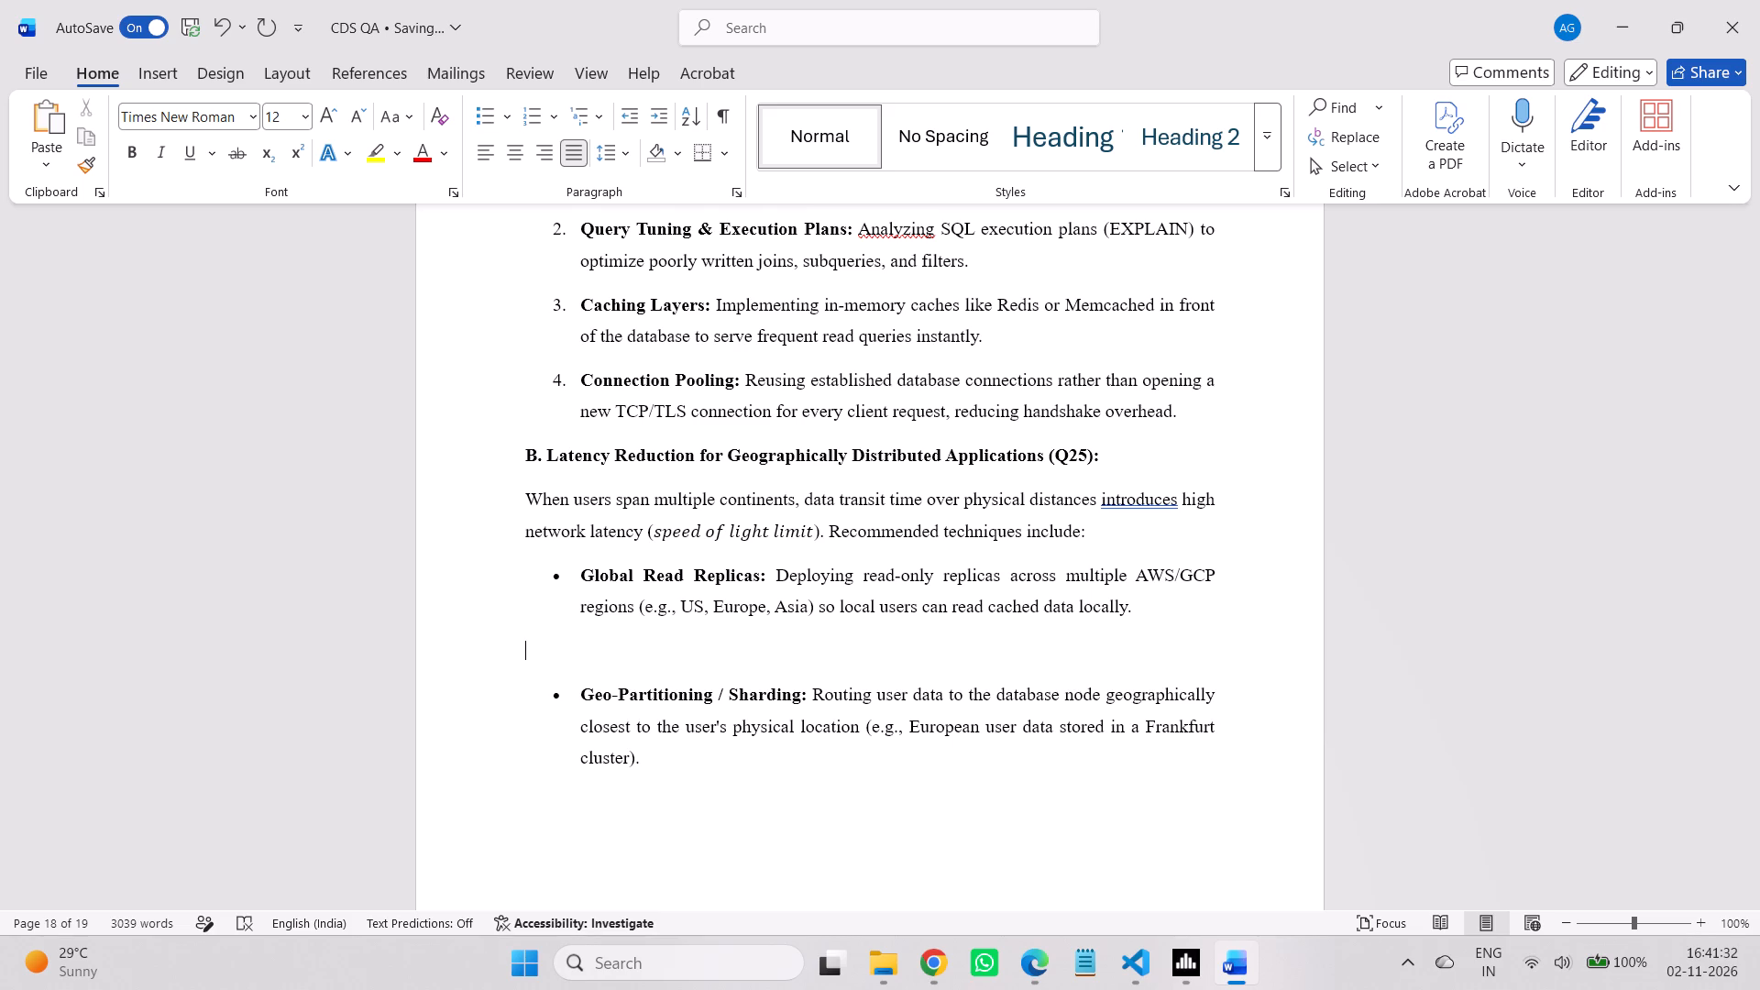
key(BackSpace)
key(Down)
key(Down)
key(Down)
key(Down)
key(BackSpace)
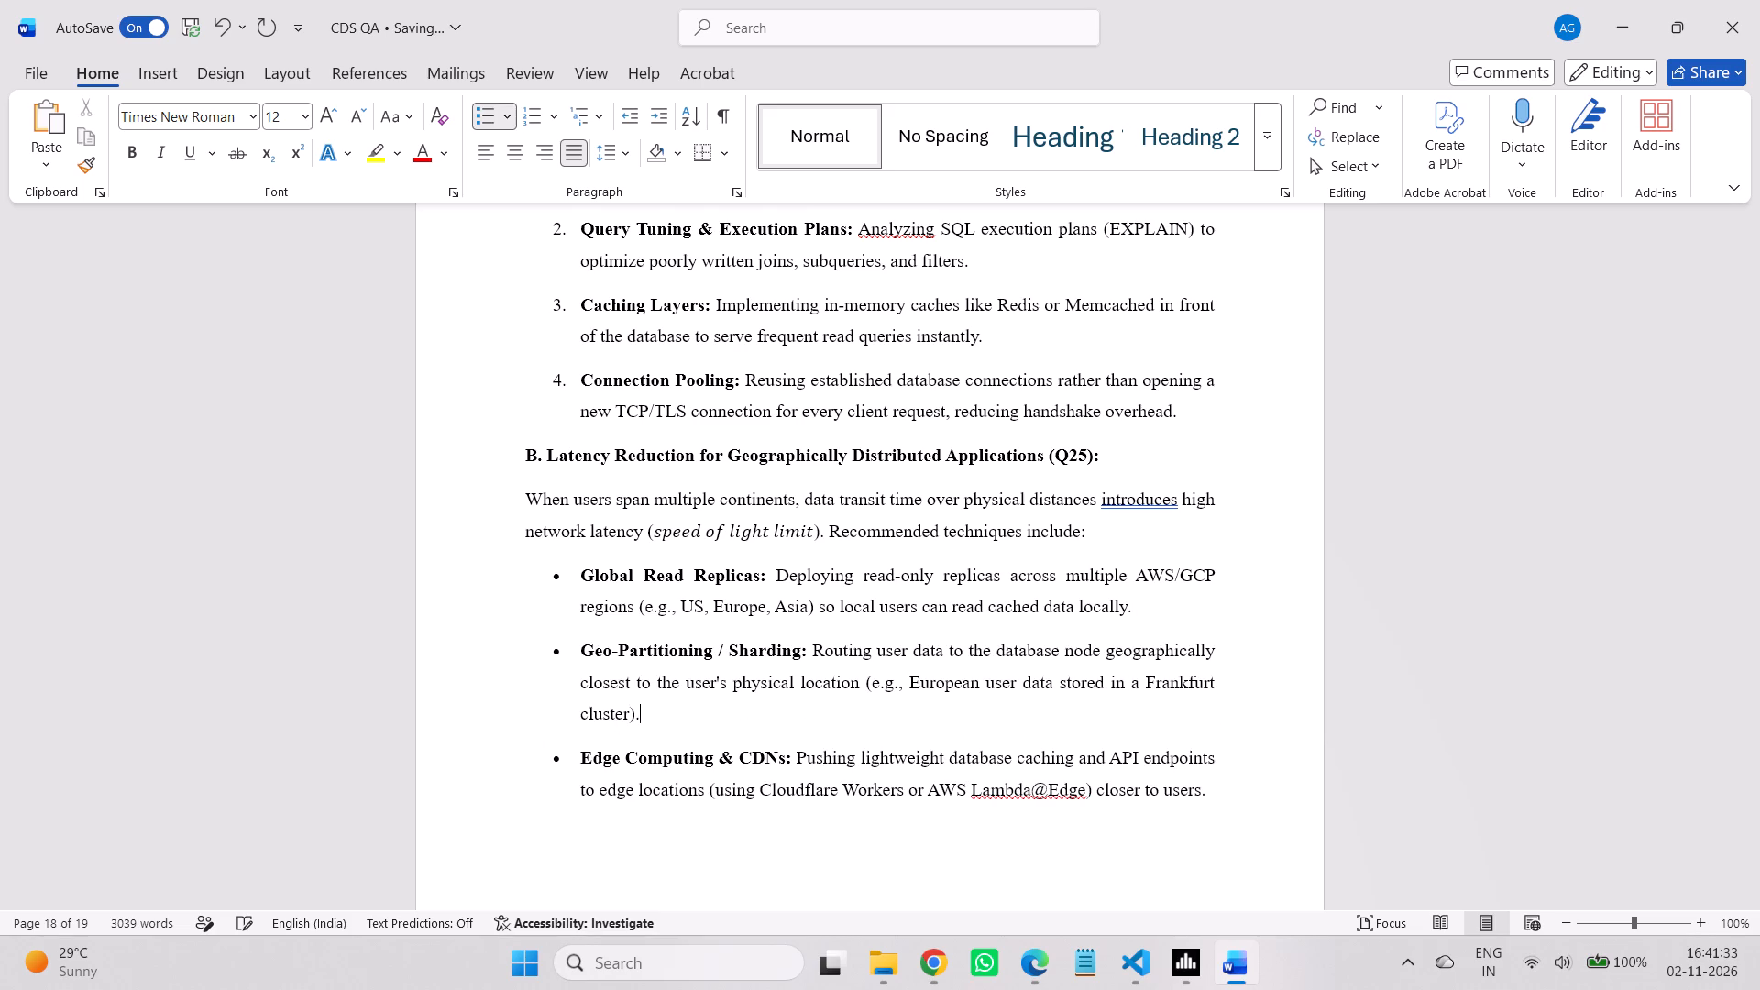
key(Down)
key(Down)
key(Down)
key(BackSpace)
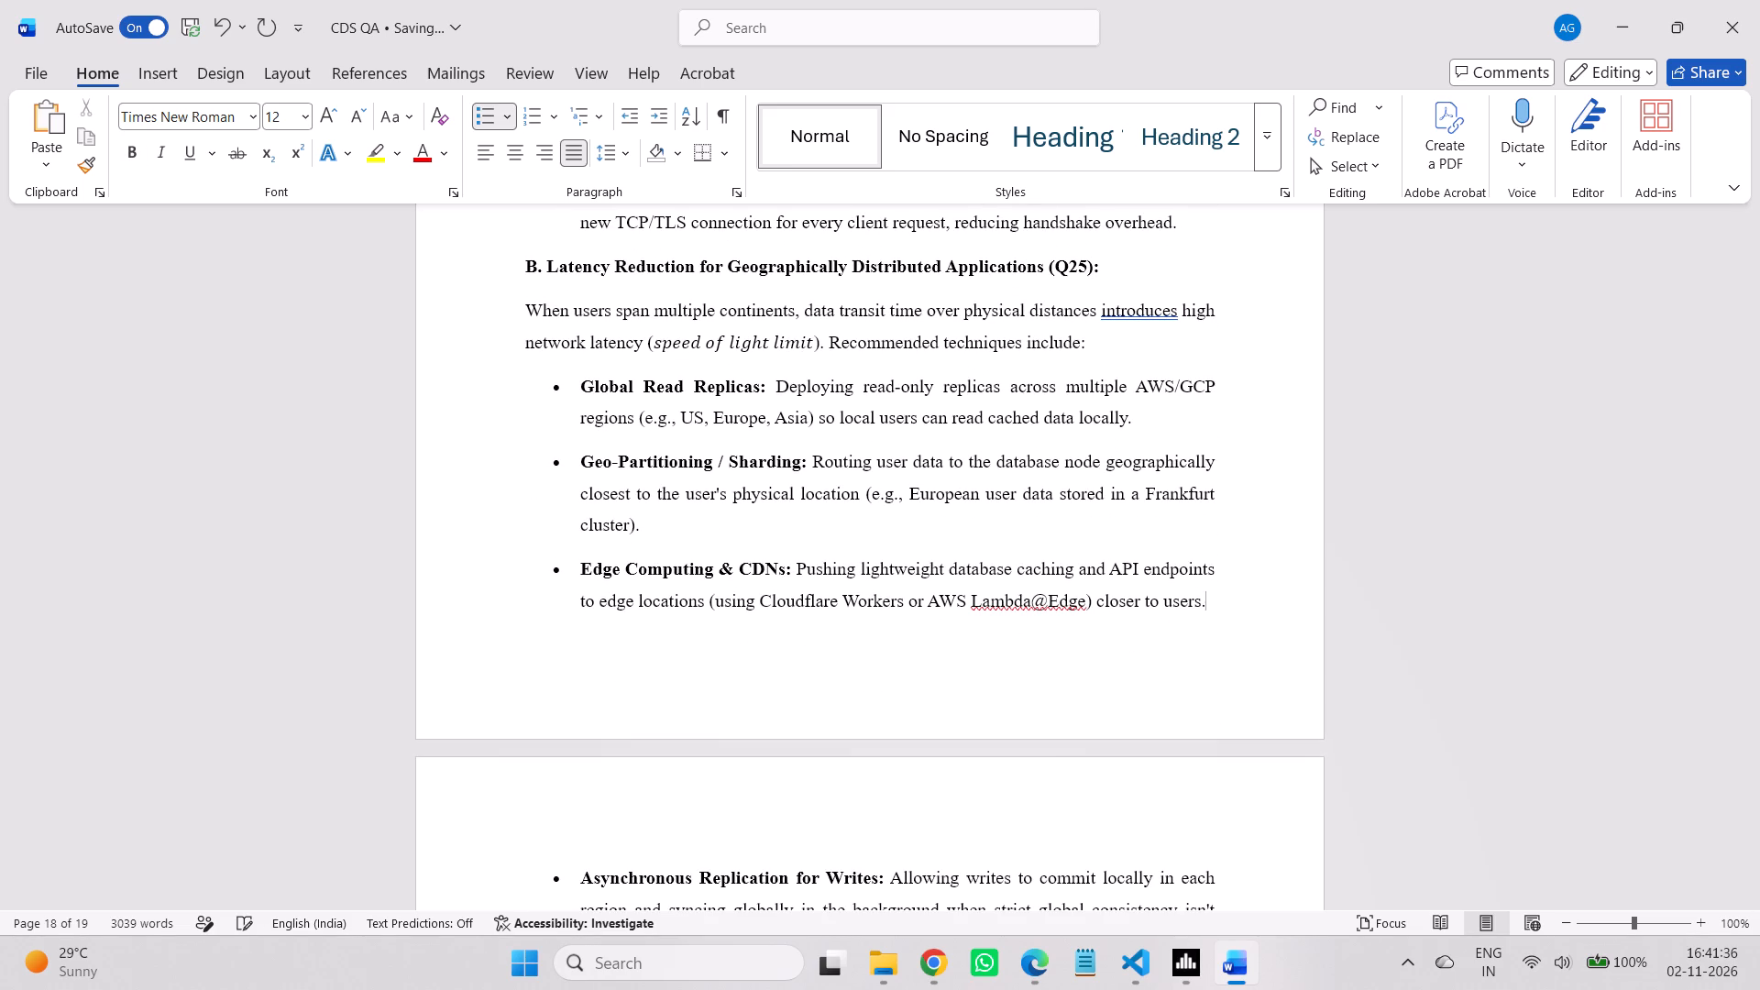
Delete the blank line after the Asynchronous Replication for Writes bullet at the end of the document.
key(Up)
key(Down)
key(Down)
key(Down)
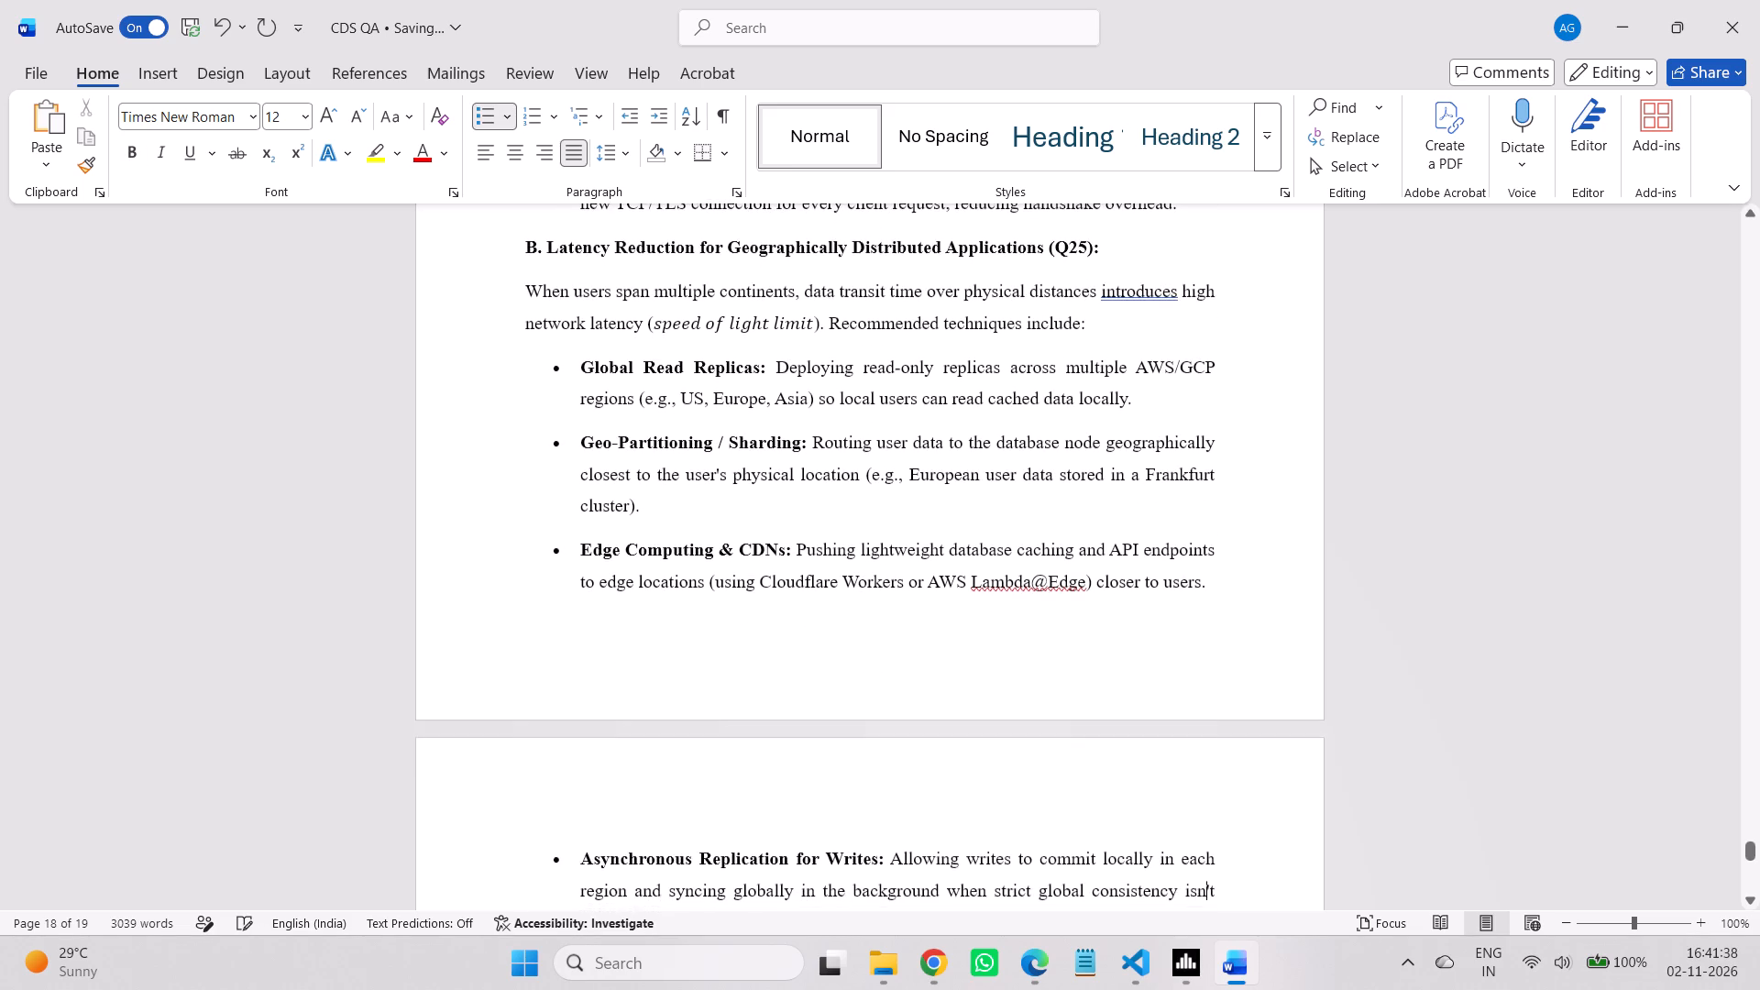
key(Down)
key(Down)
key(BackSpace)
key(Down)
key(Down)
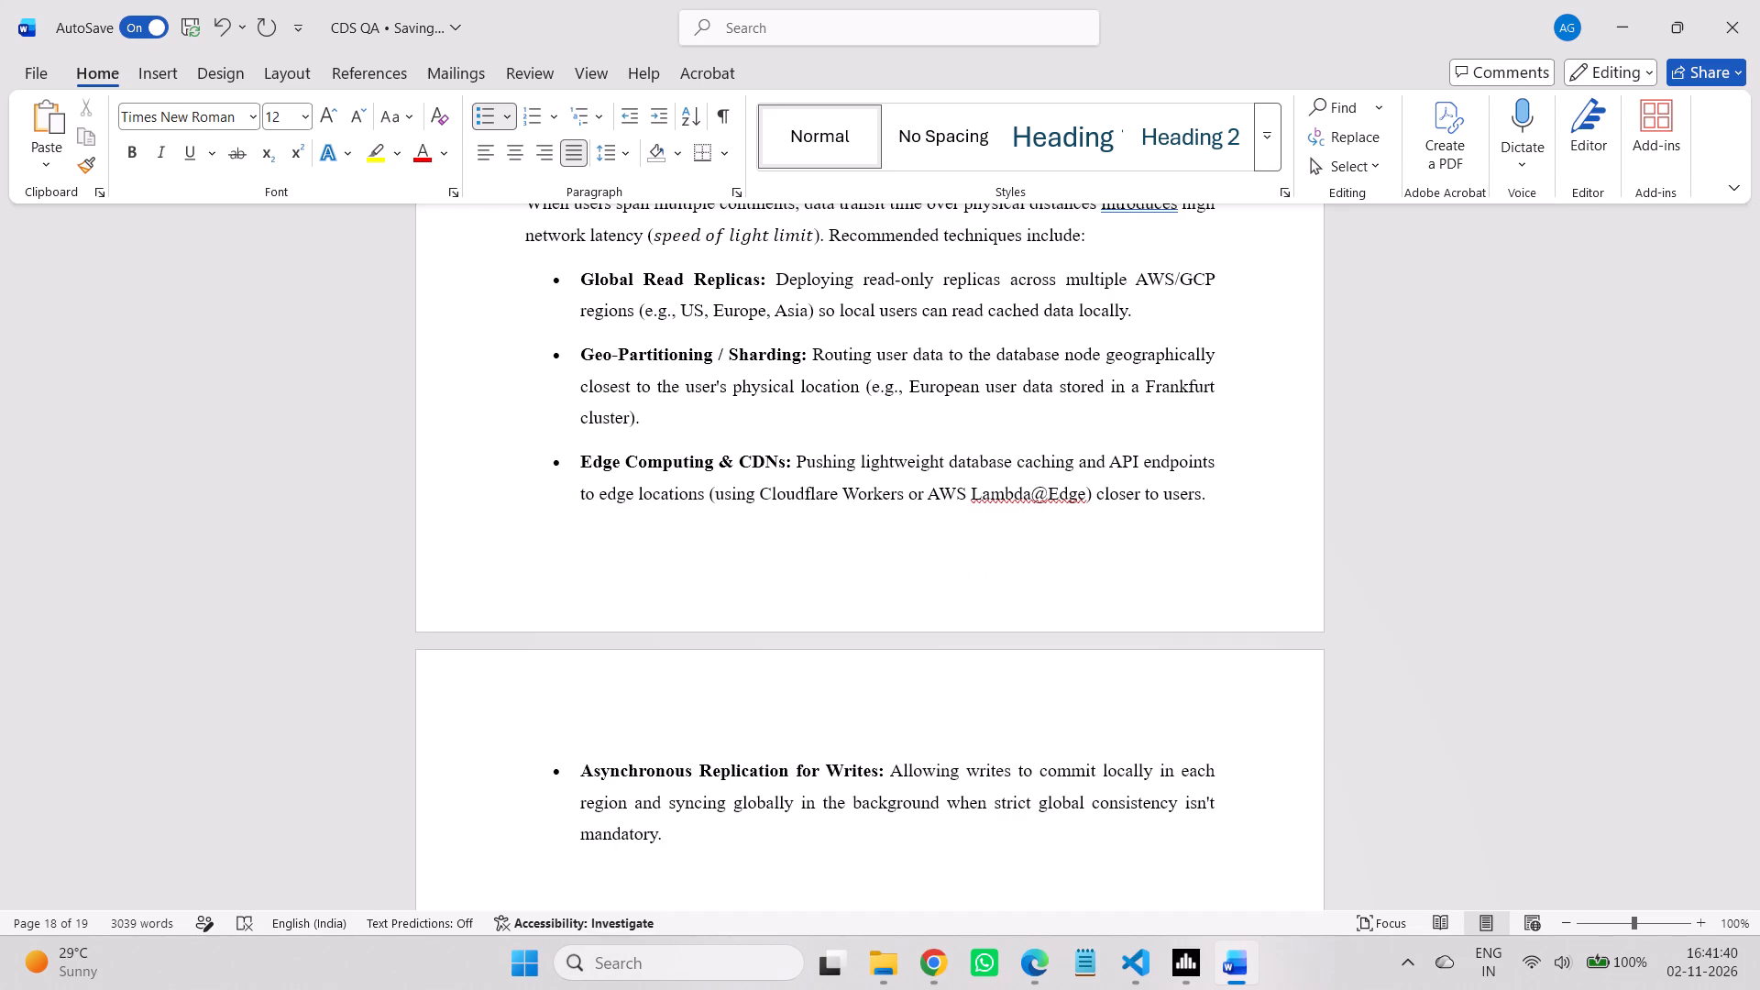
key(Down)
key(Down)
Delete a blank line above the "2. Distributed Transactions & Concurrency Control" heading.
scroll(786, 606, down, 2)
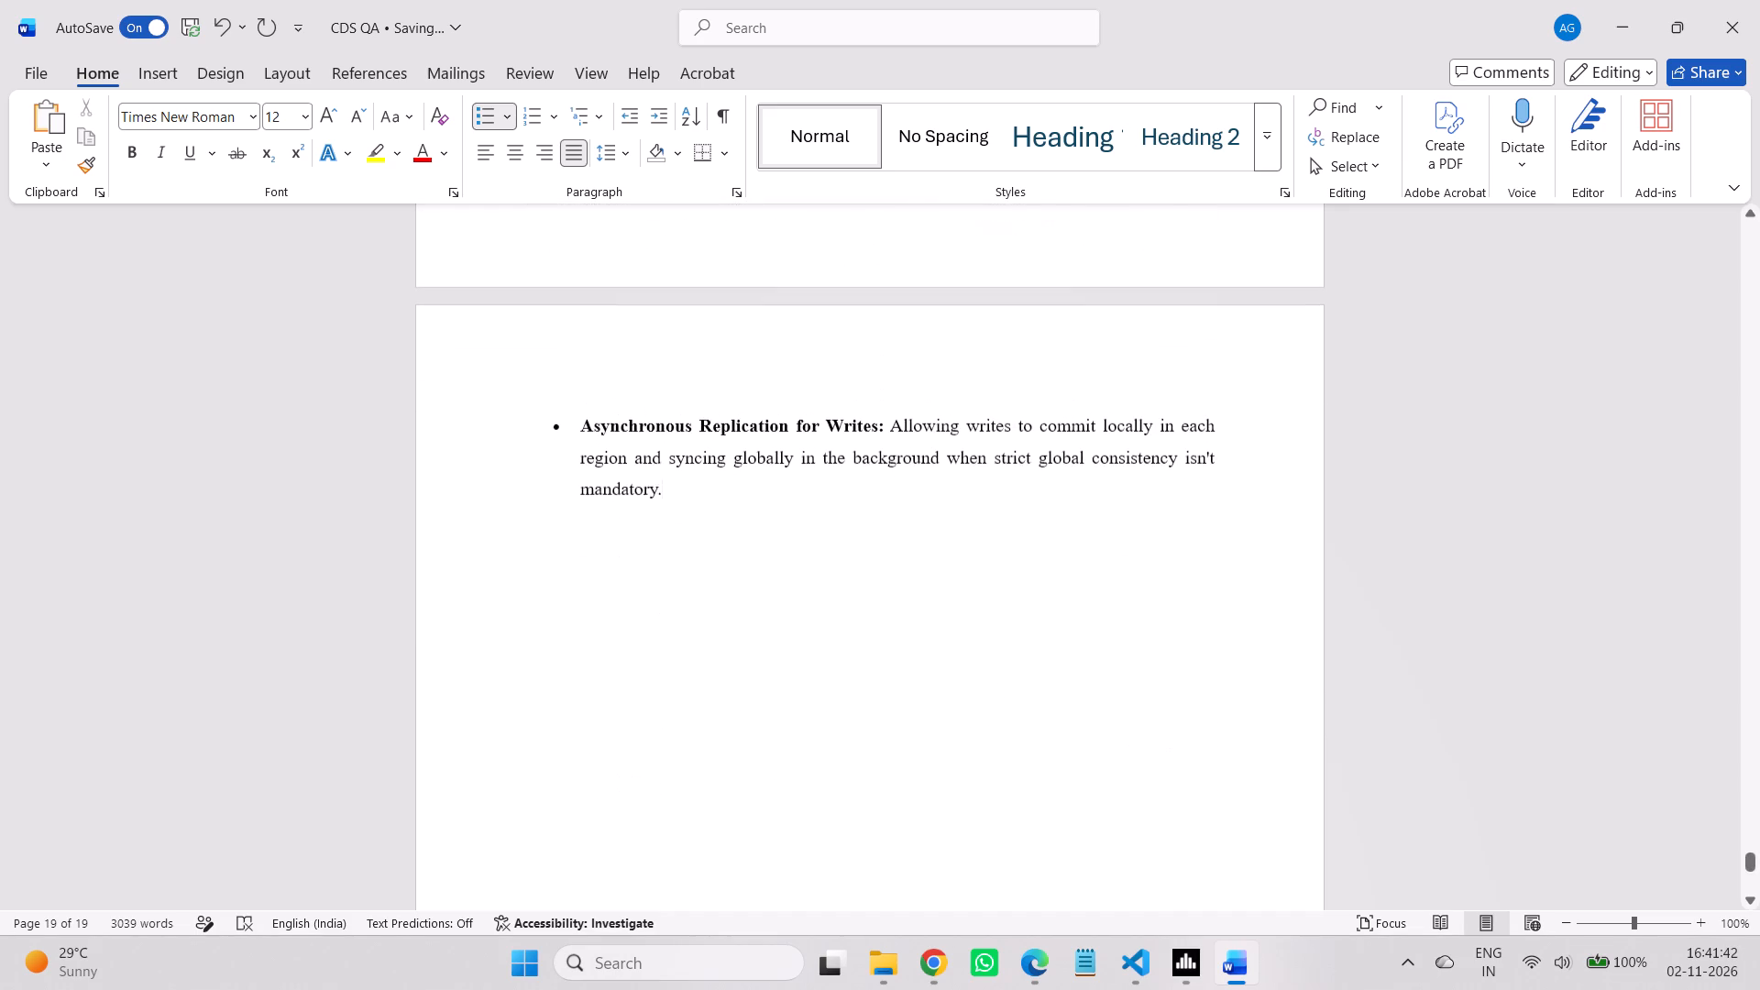
scroll(802, 559, up, 3)
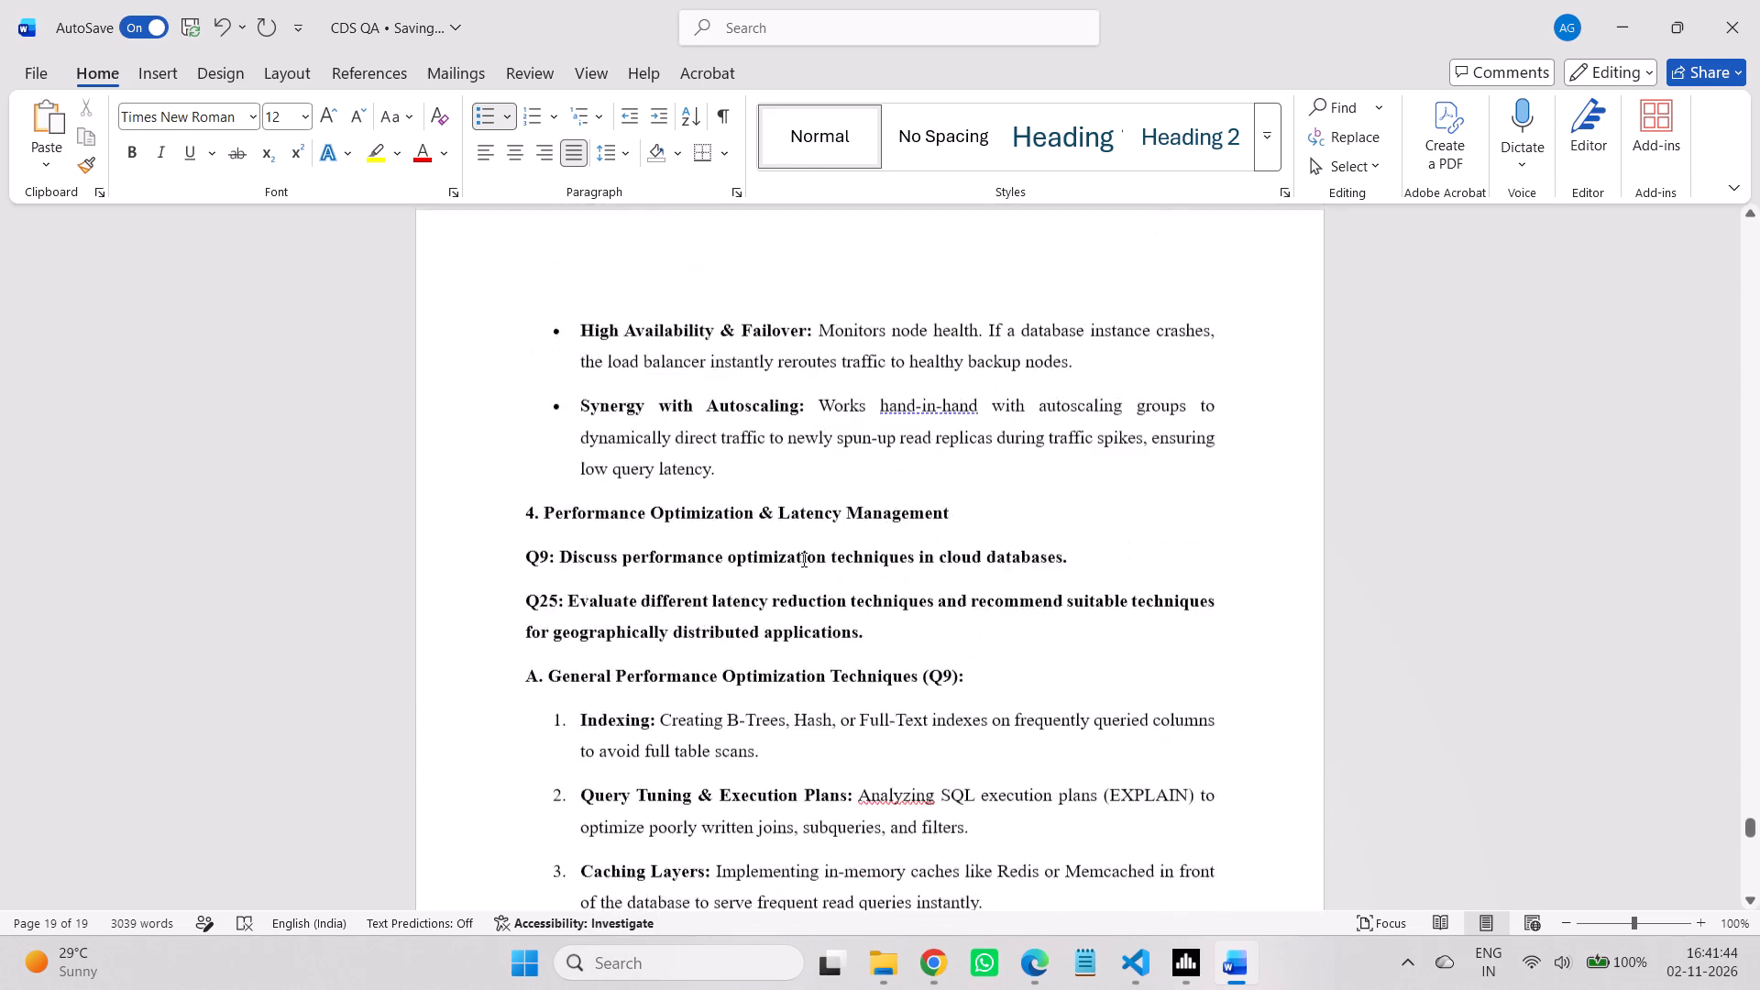
scroll(802, 559, up, 3)
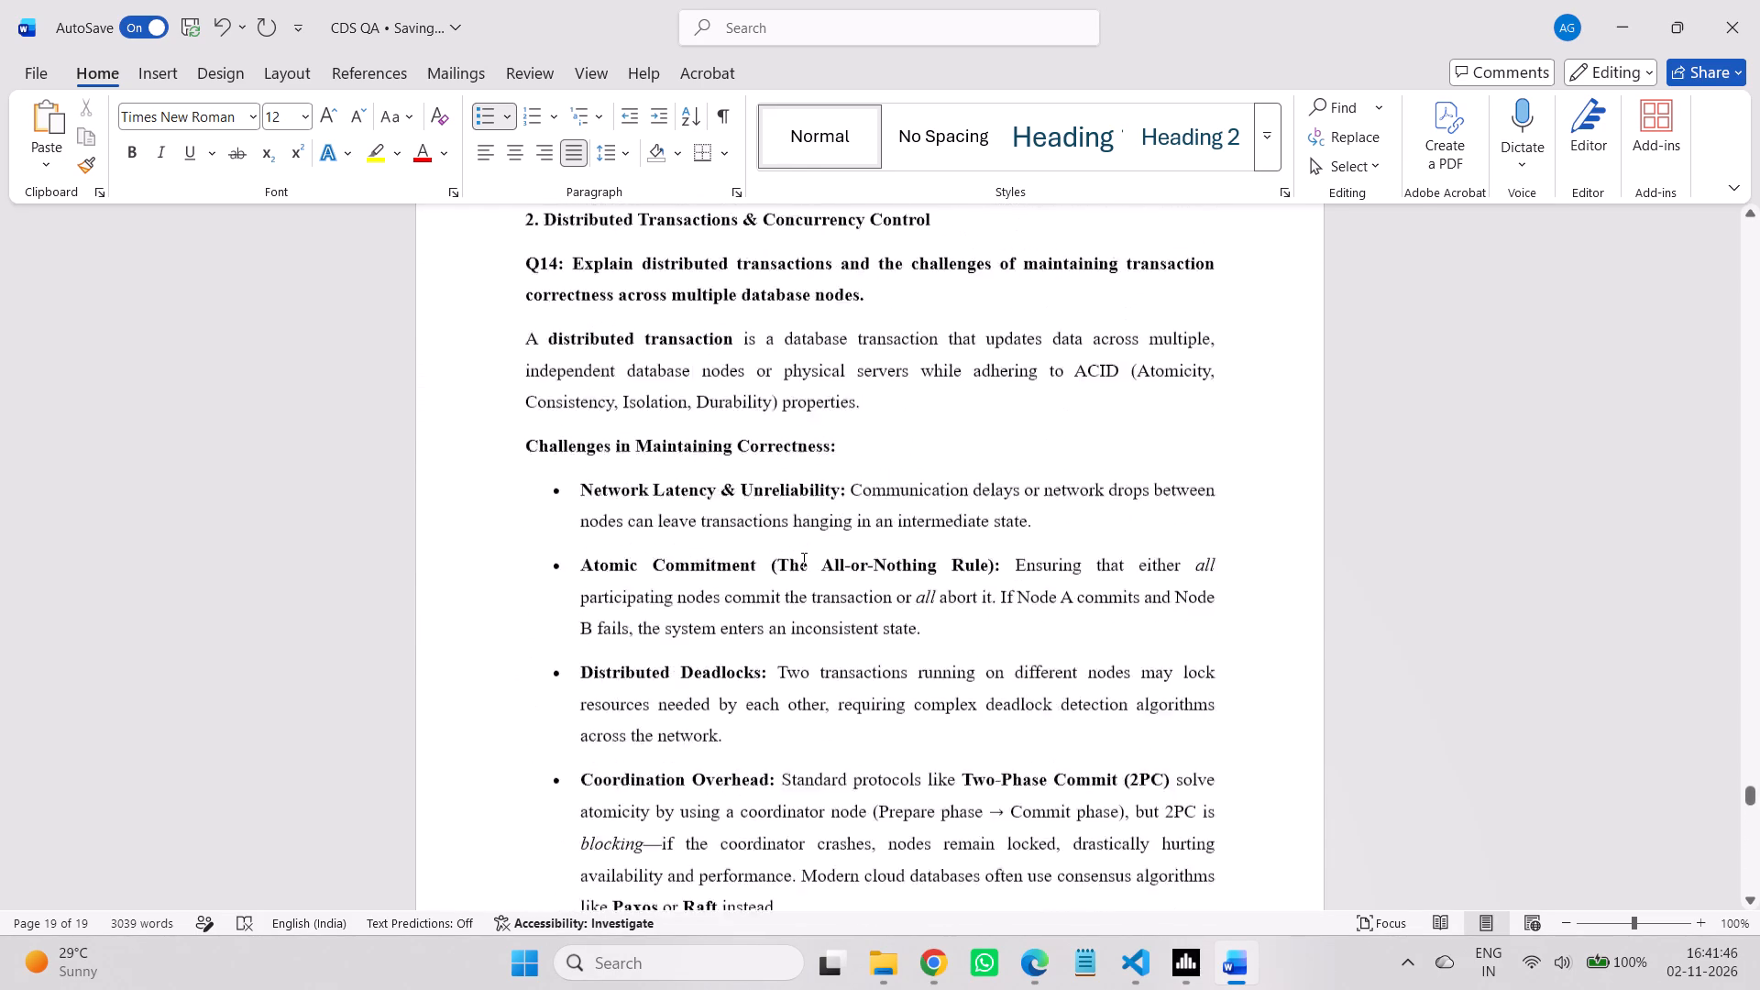
scroll(802, 559, up, 2)
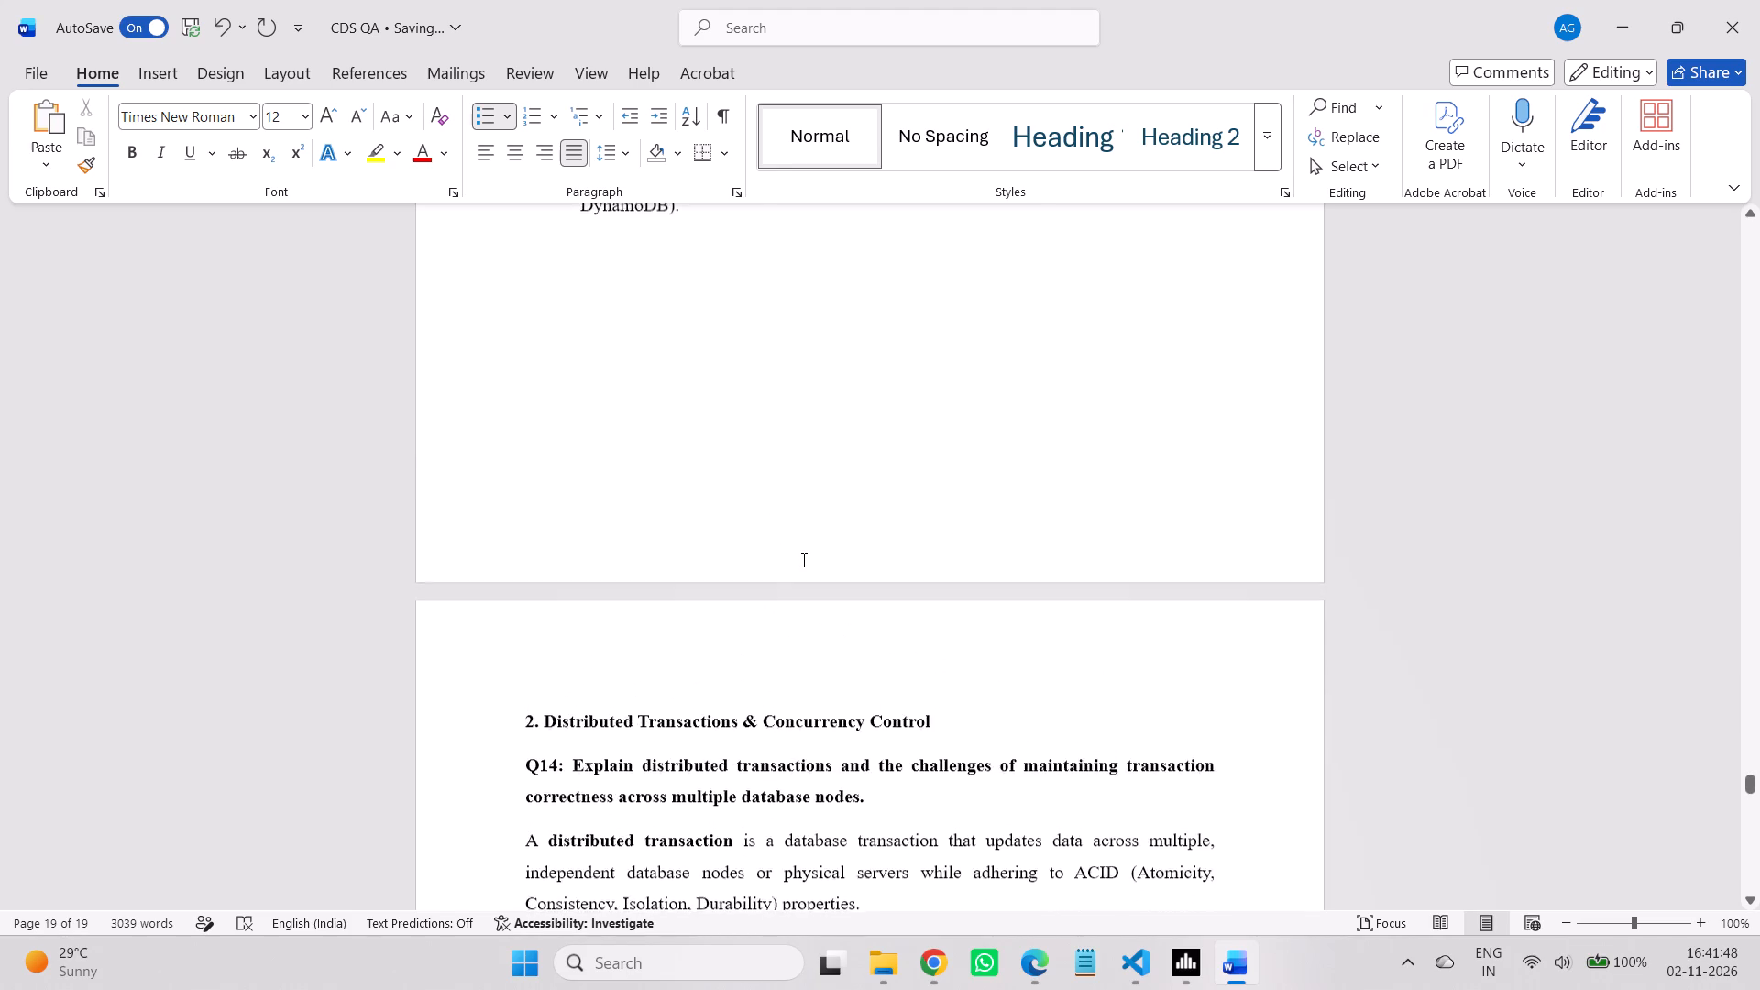
scroll(802, 559, up, 3)
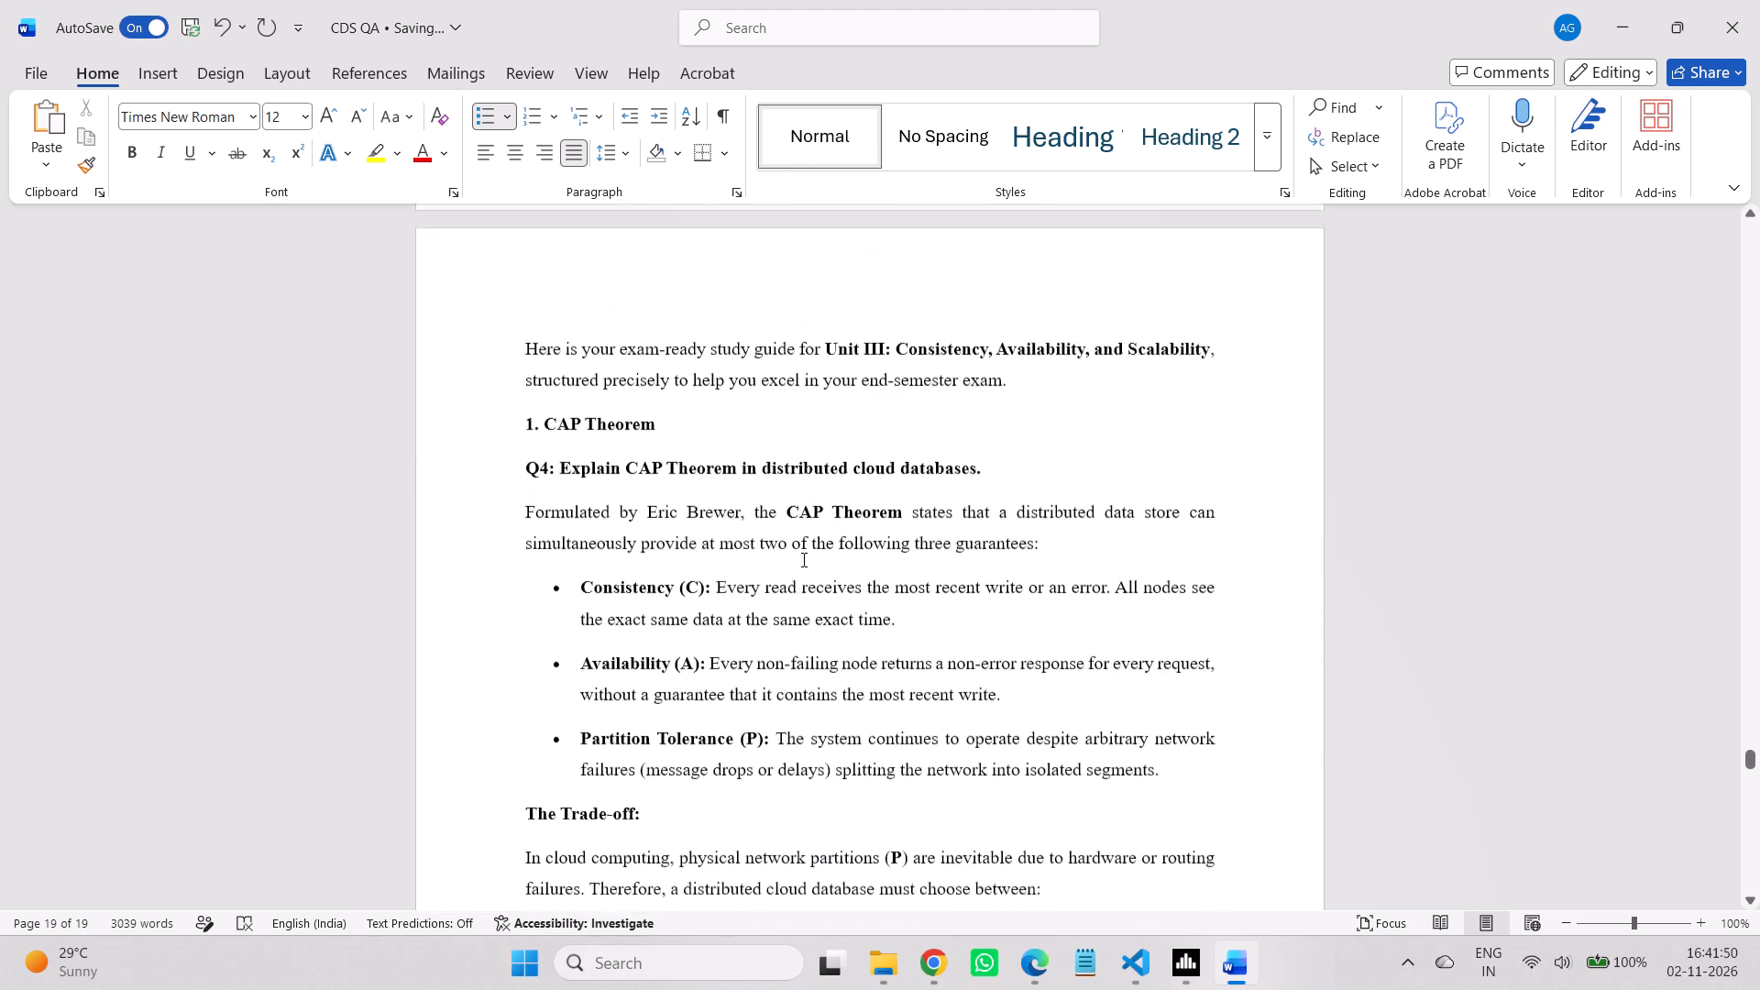
scroll(802, 559, up, 1)
scroll(802, 559, down, 1)
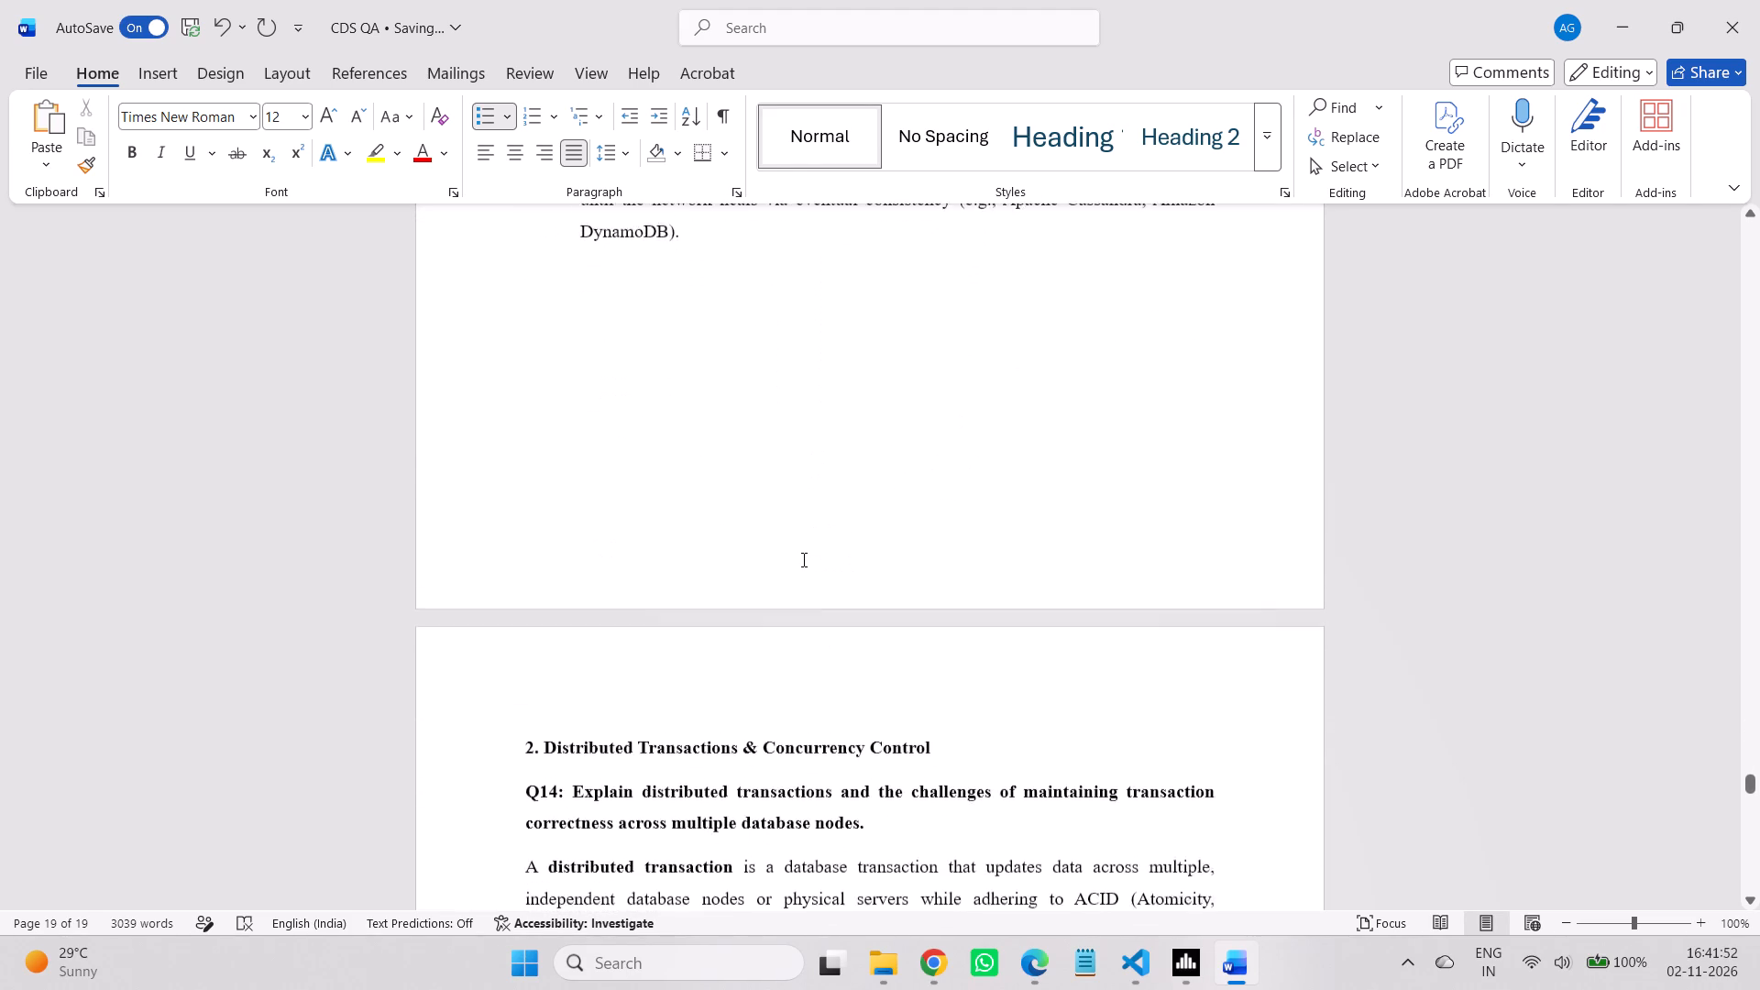
scroll(802, 559, down, 1)
click(753, 423)
key(Down)
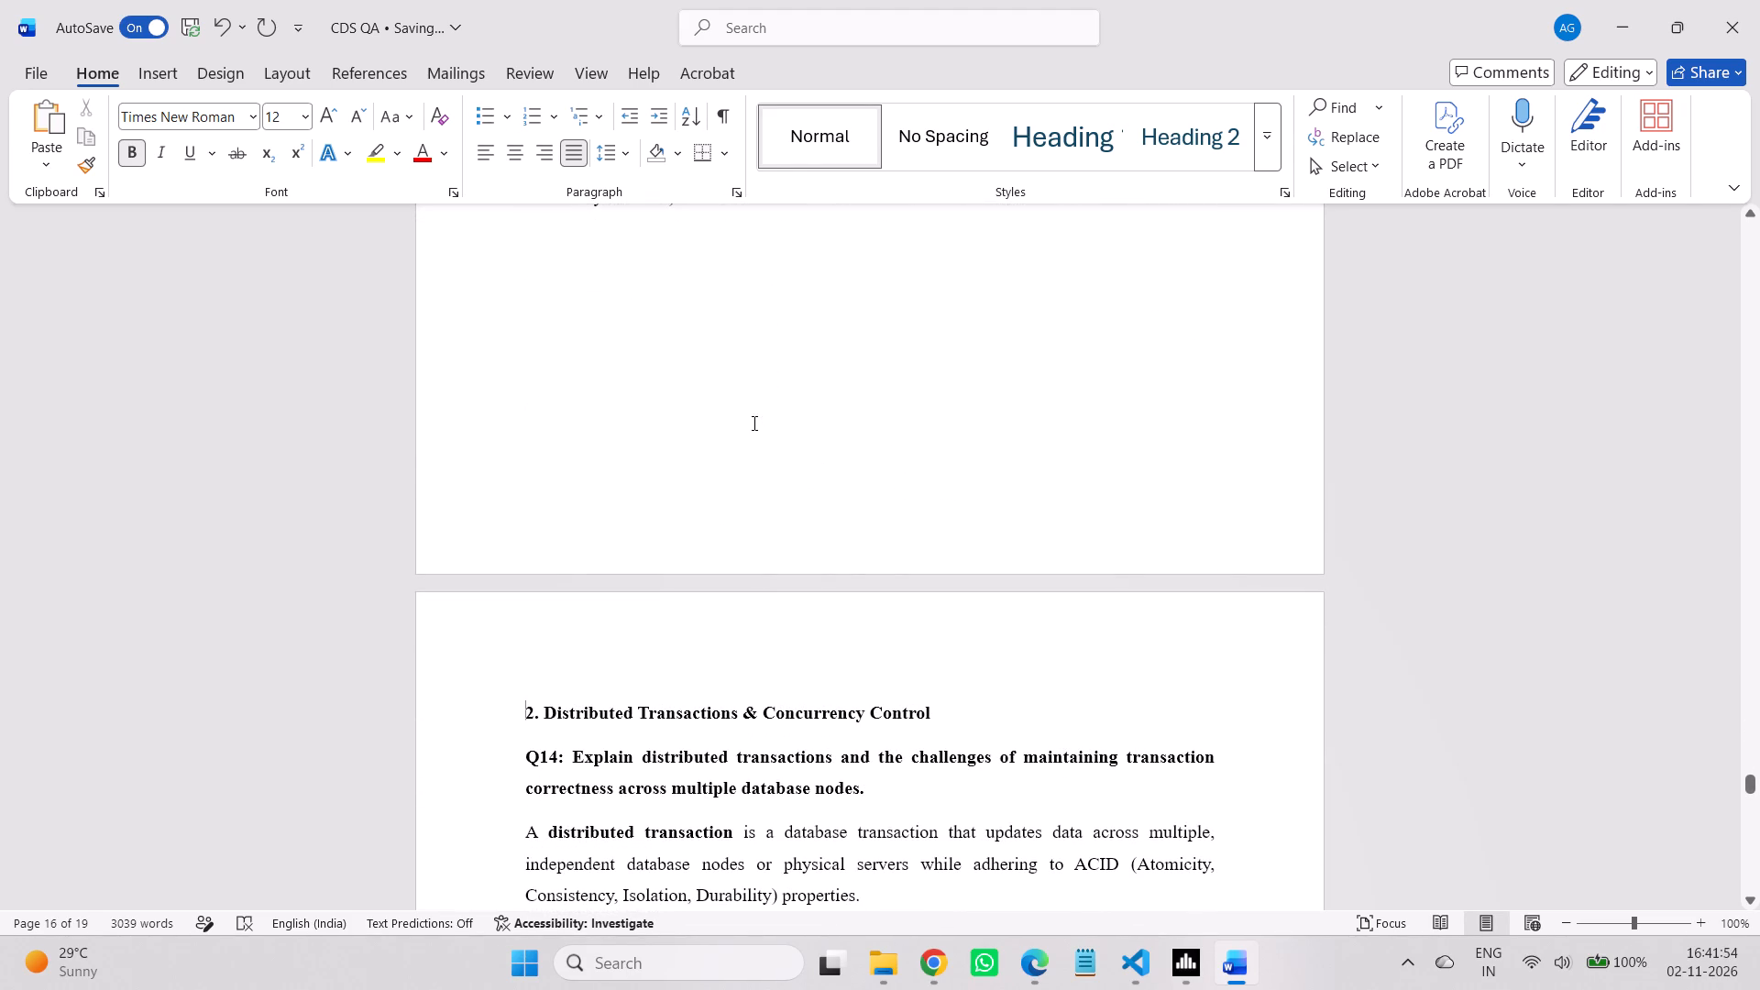
key(Up)
key(BackSpace)
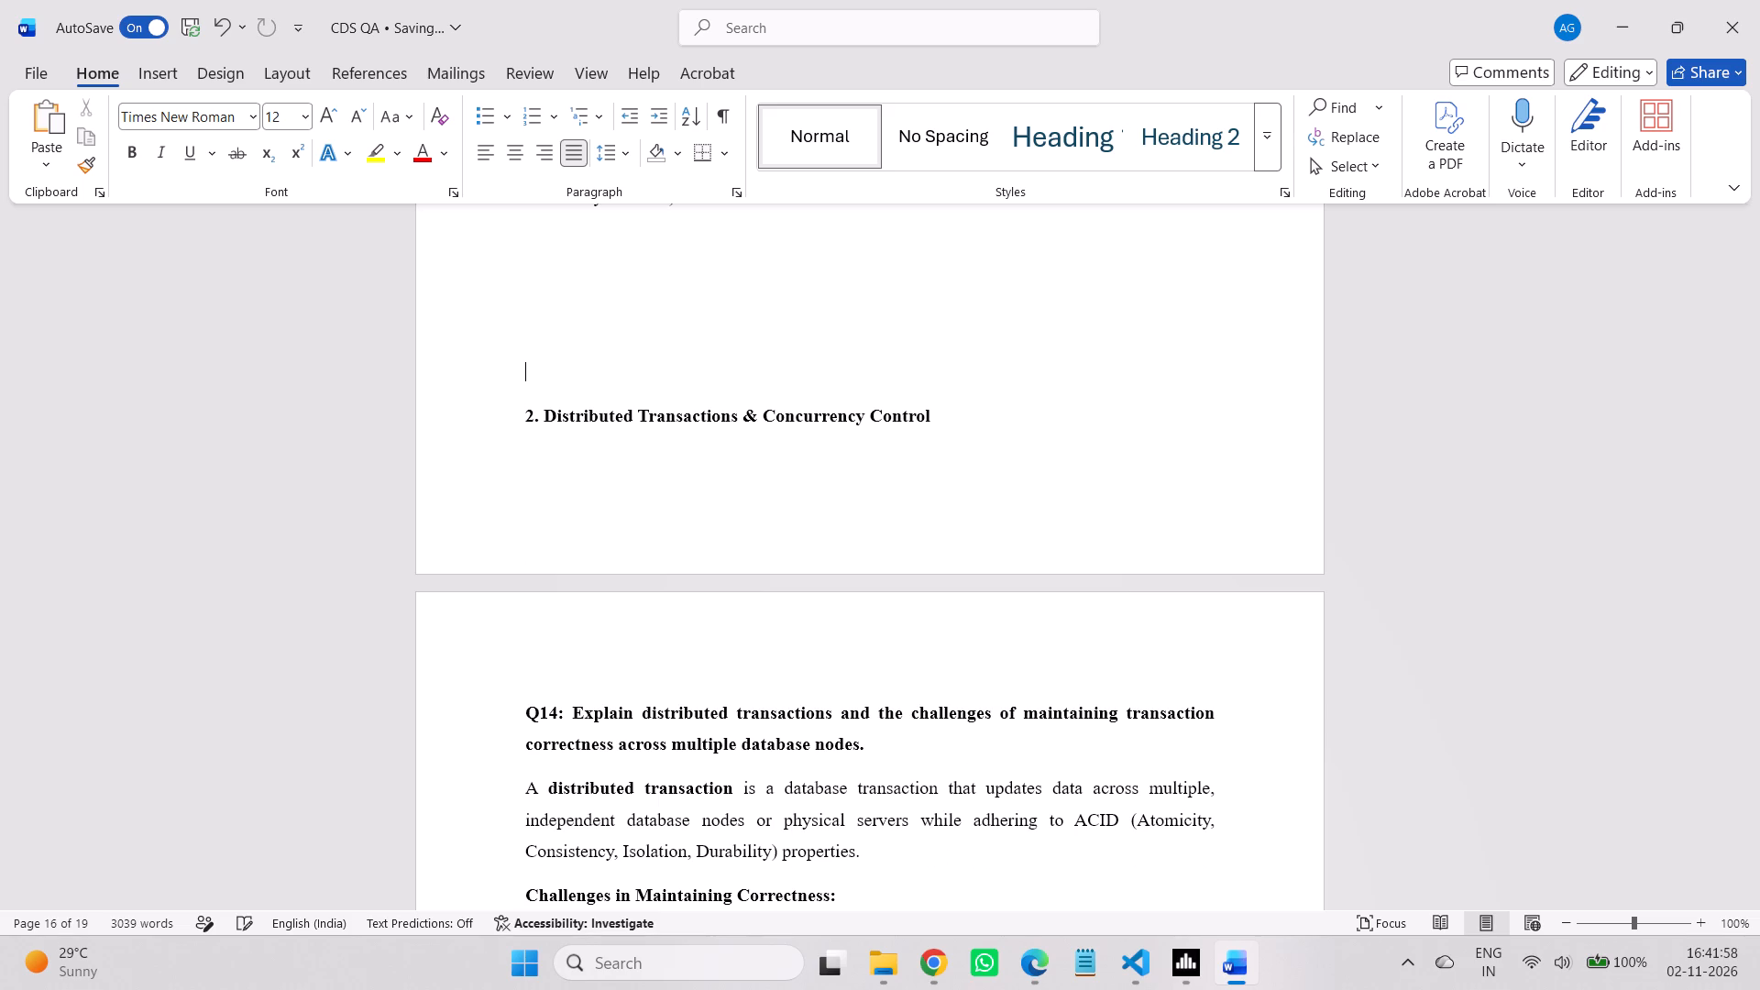
Check the rest of Unit III for leftover gaps, especially the page break between the Edge Computing and Asynchronous Replication bullets.
scroll(850, 587, down, 6)
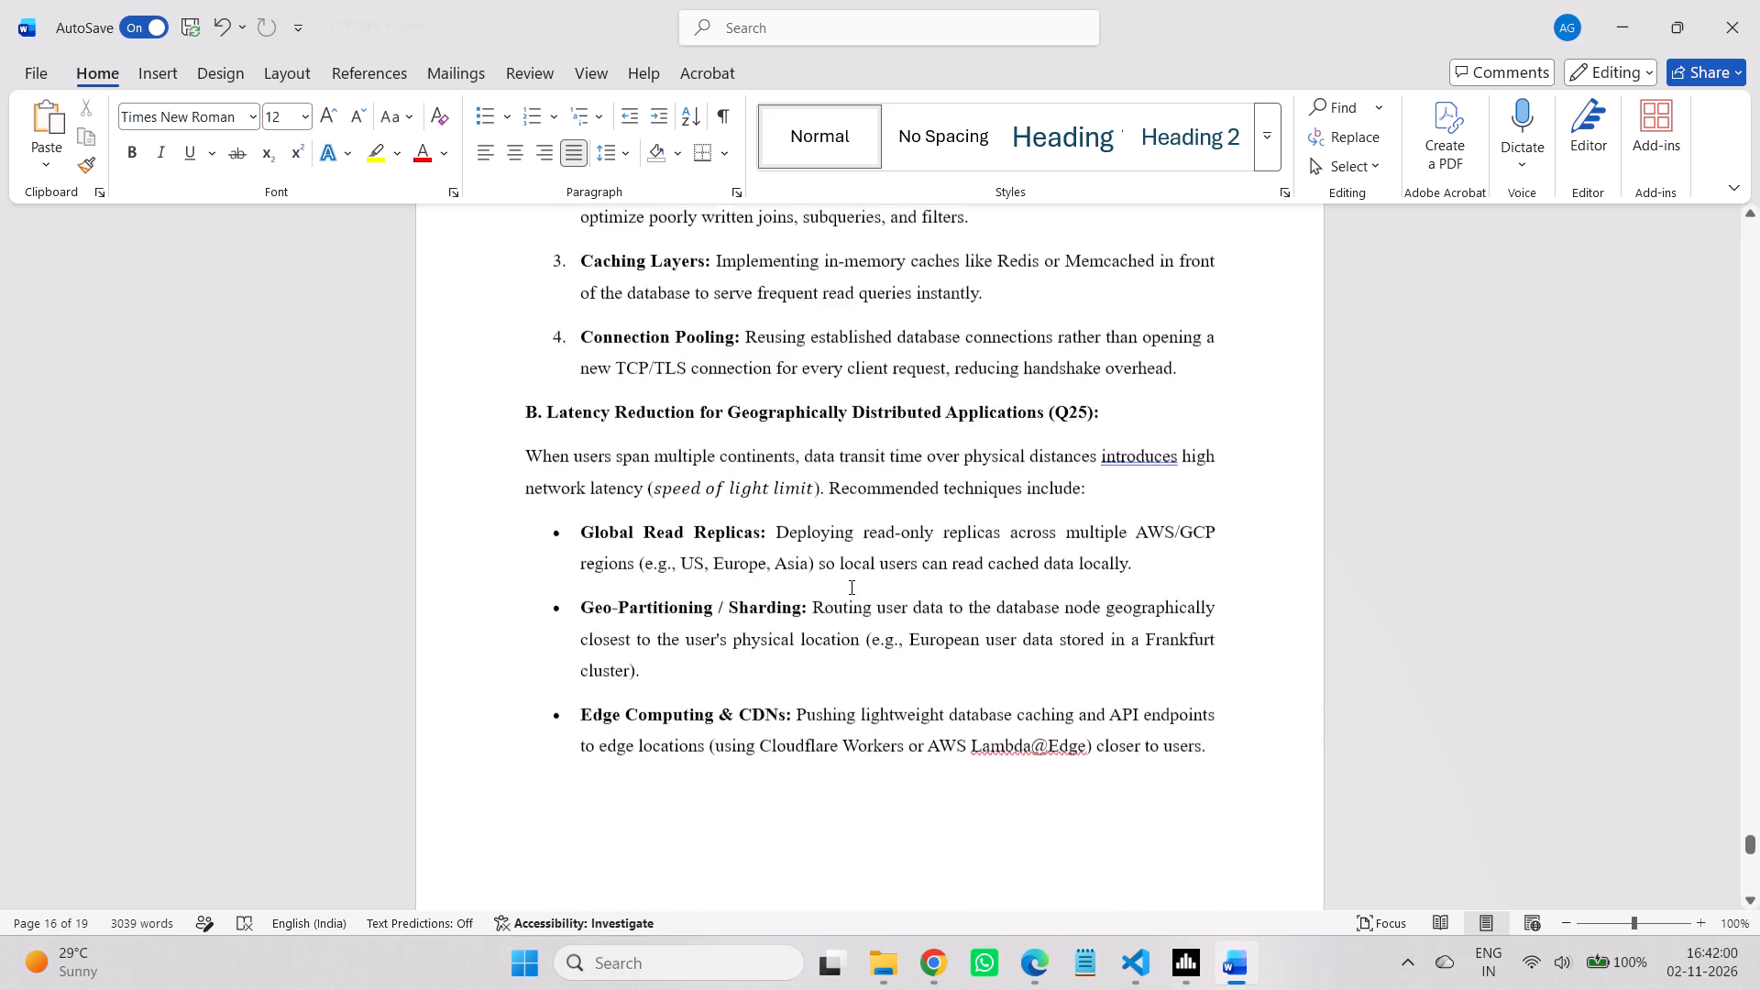
scroll(850, 587, down, 2)
scroll(850, 587, up, 2)
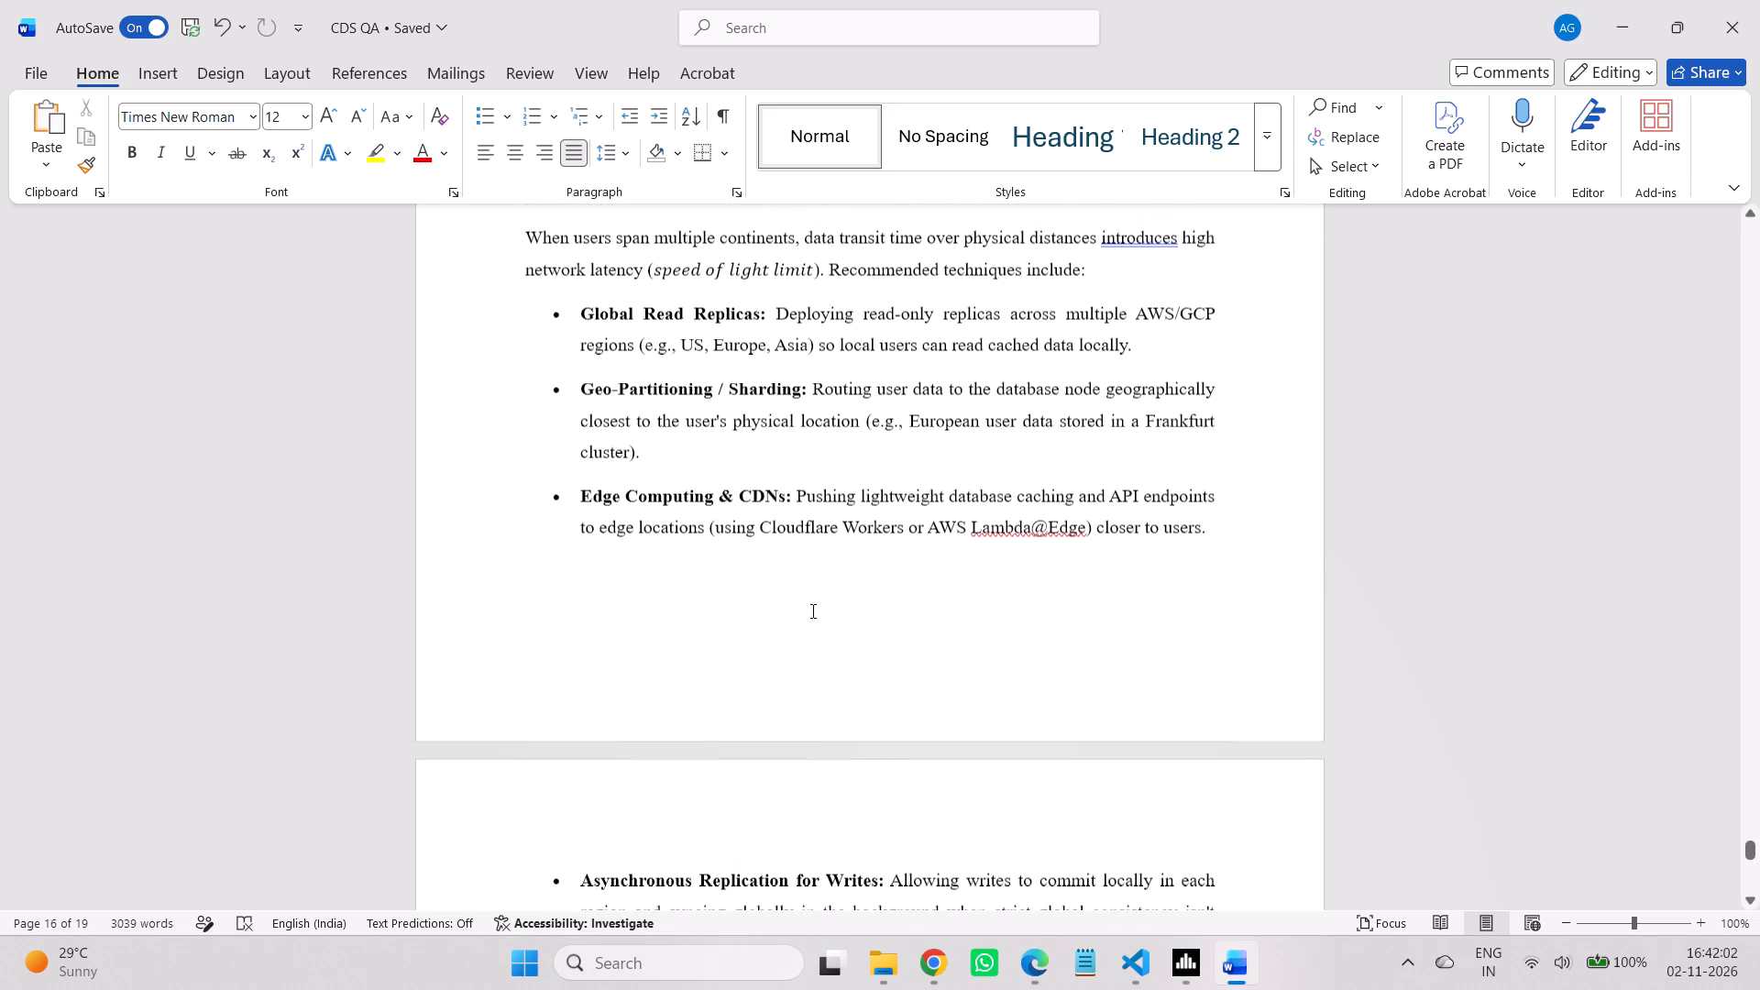
click(736, 610)
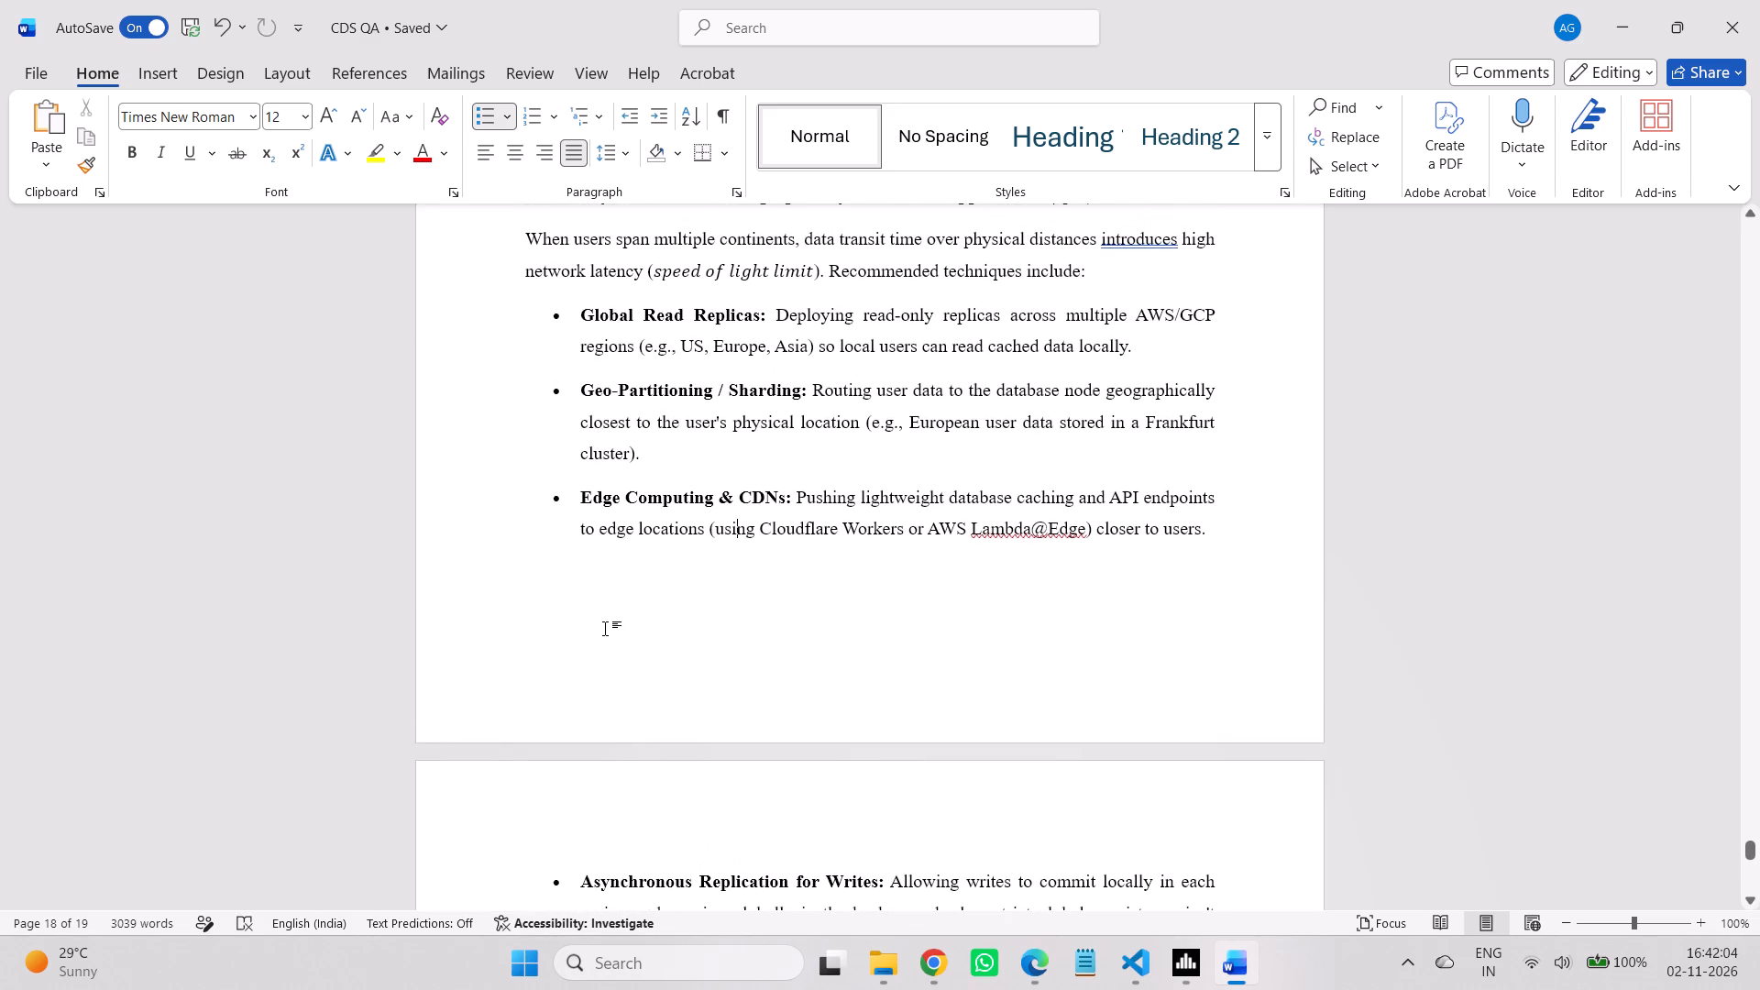
click(605, 628)
scroll(605, 628, down, 1)
click(600, 676)
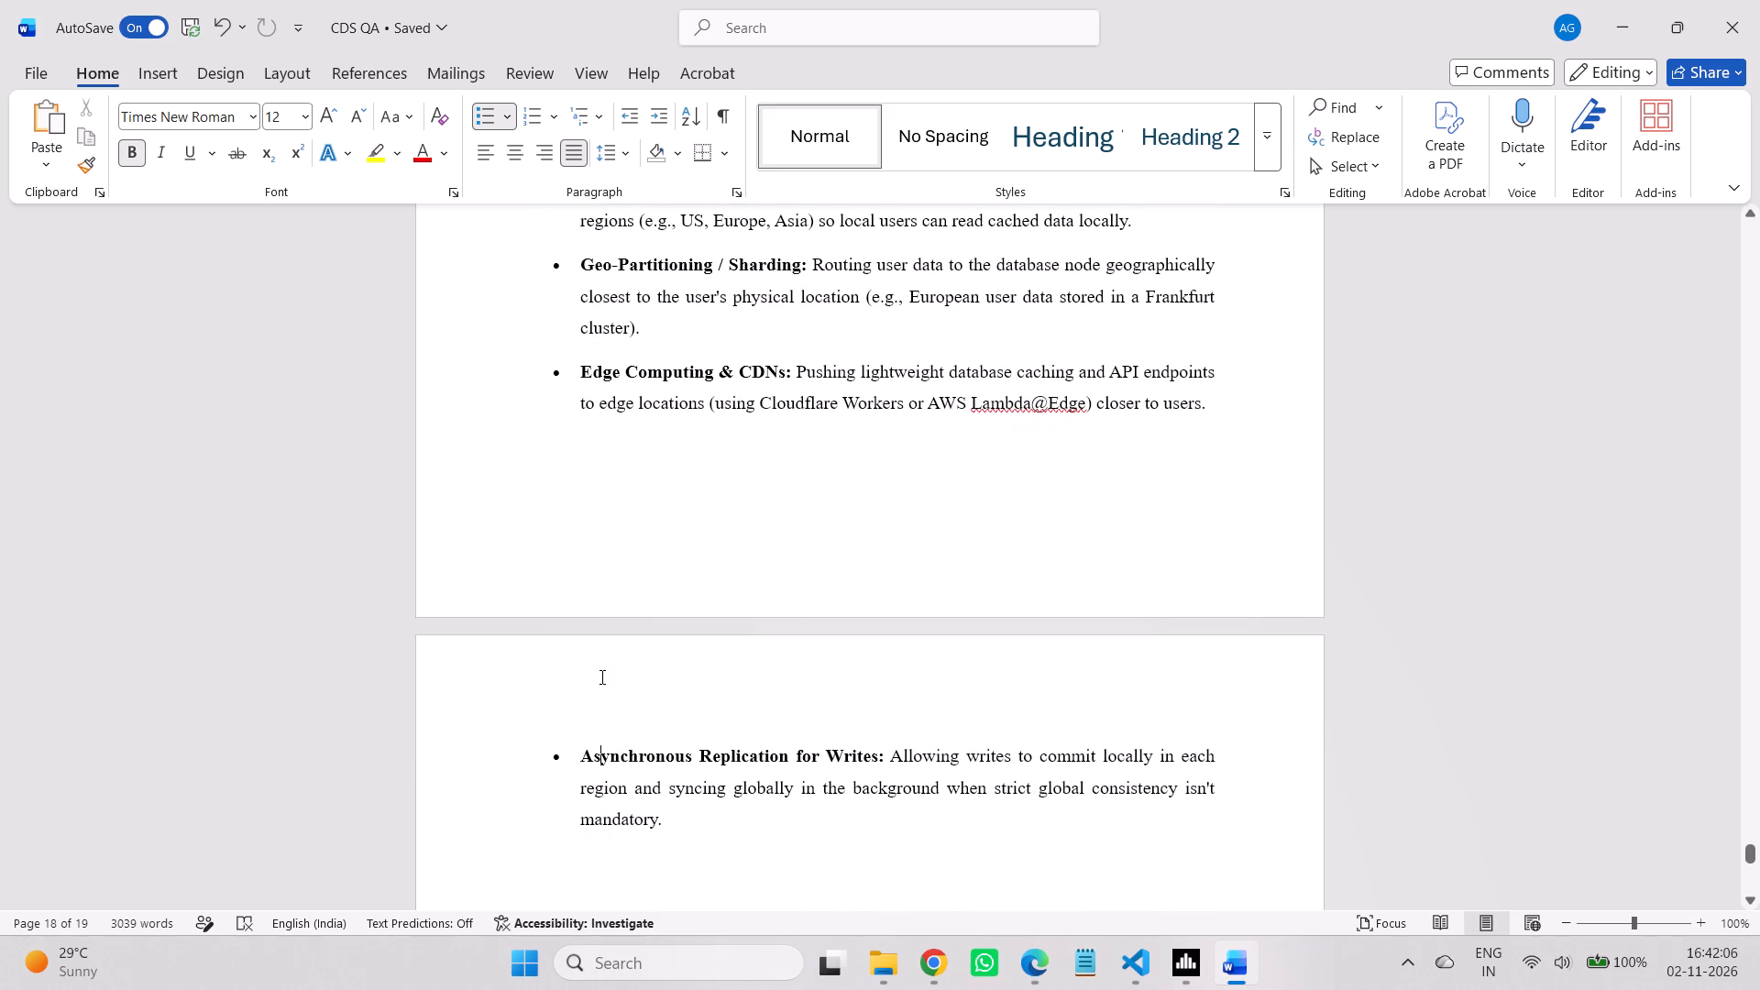
click(586, 509)
scroll(586, 509, up, 4)
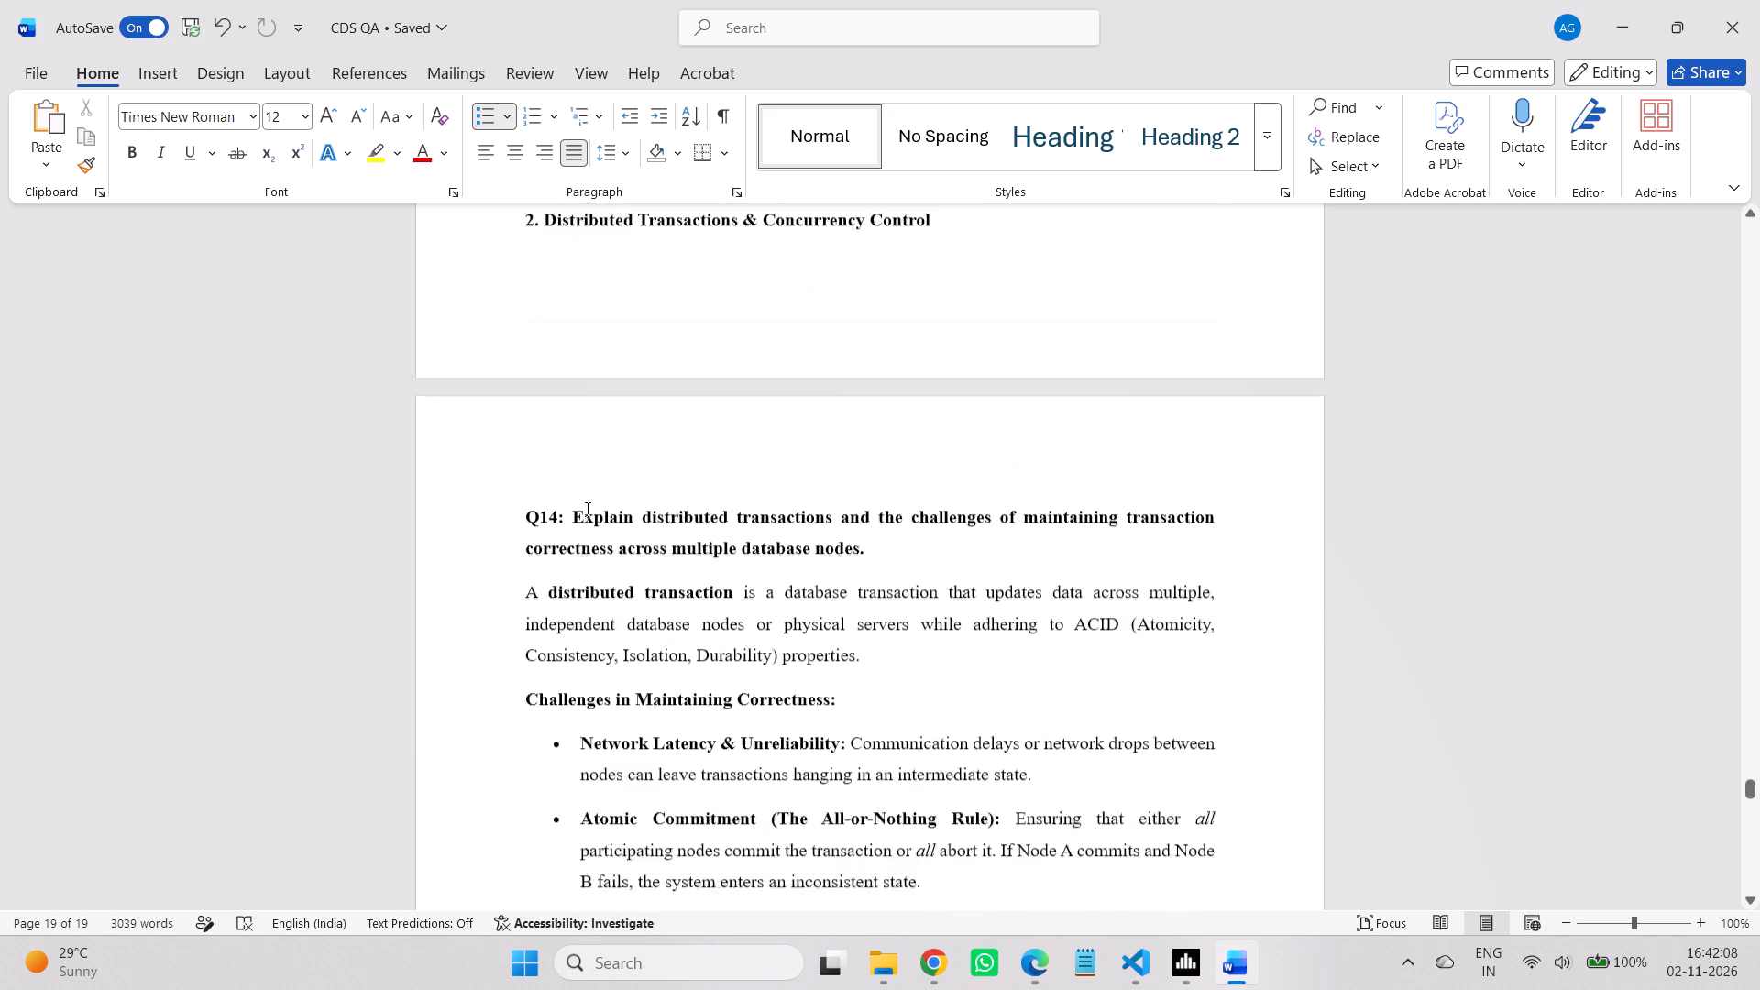
Delete one blank line above the "2. Distributed Transactions & Concurrency Control" heading.
scroll(586, 509, up, 1)
click(566, 545)
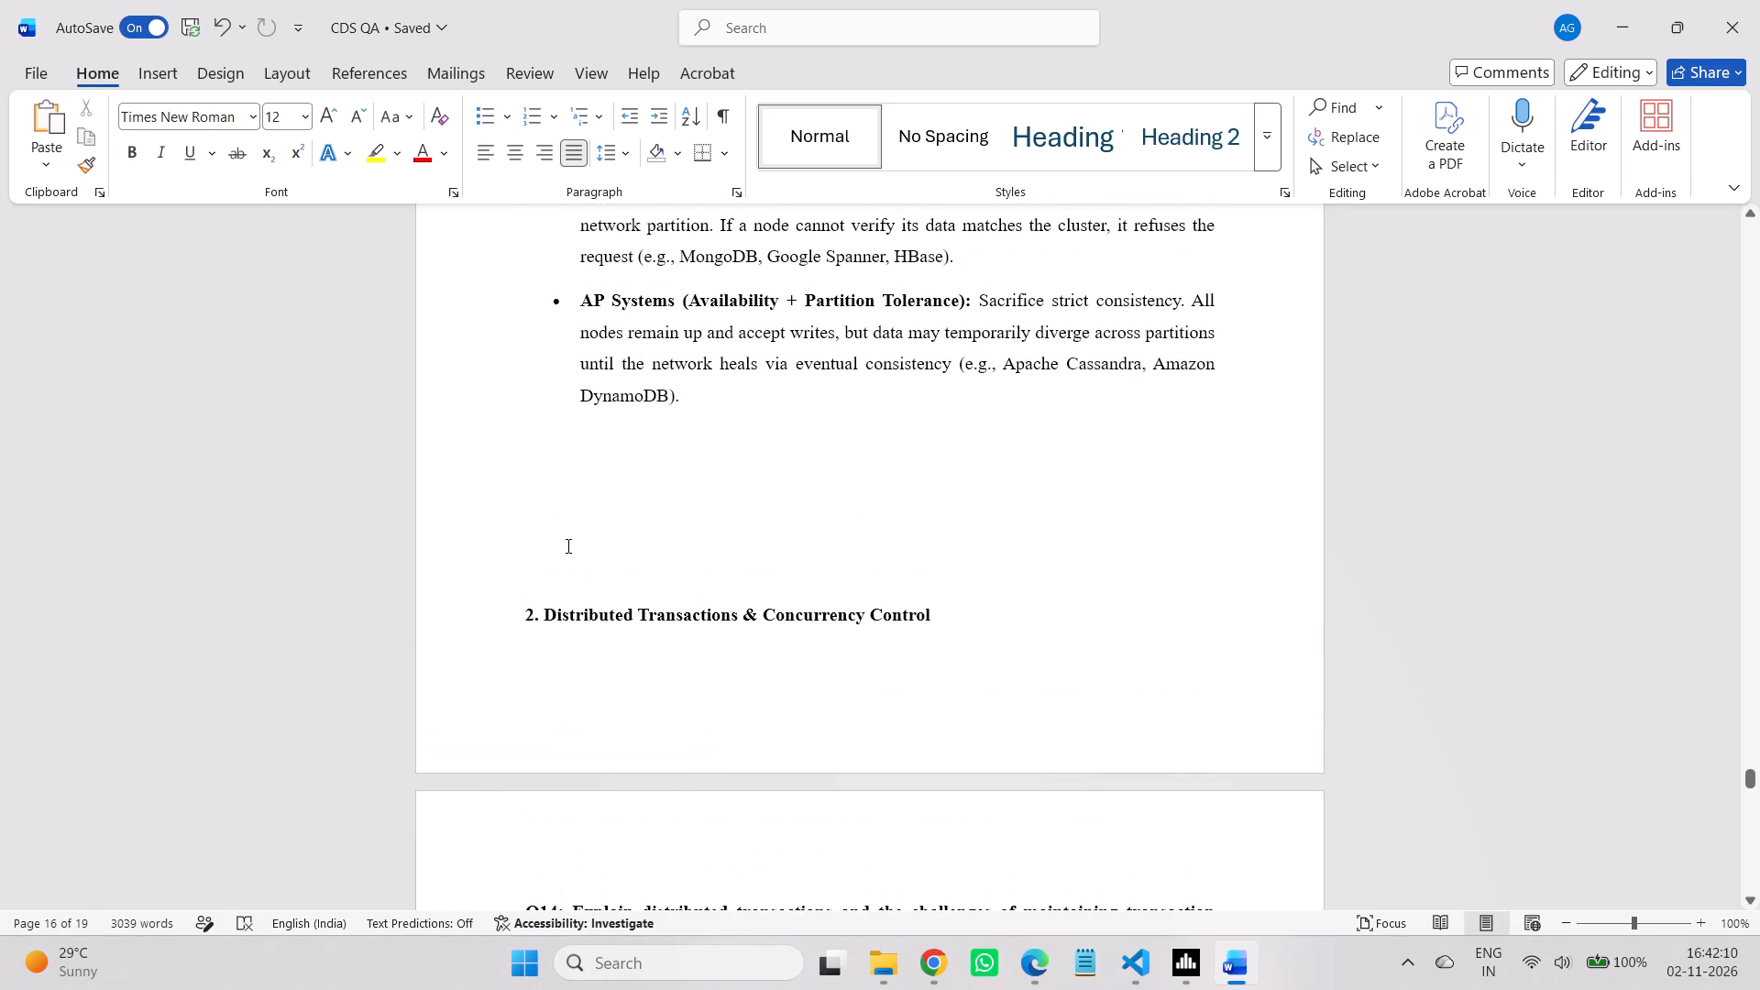
key(Down)
key(BackSpace)
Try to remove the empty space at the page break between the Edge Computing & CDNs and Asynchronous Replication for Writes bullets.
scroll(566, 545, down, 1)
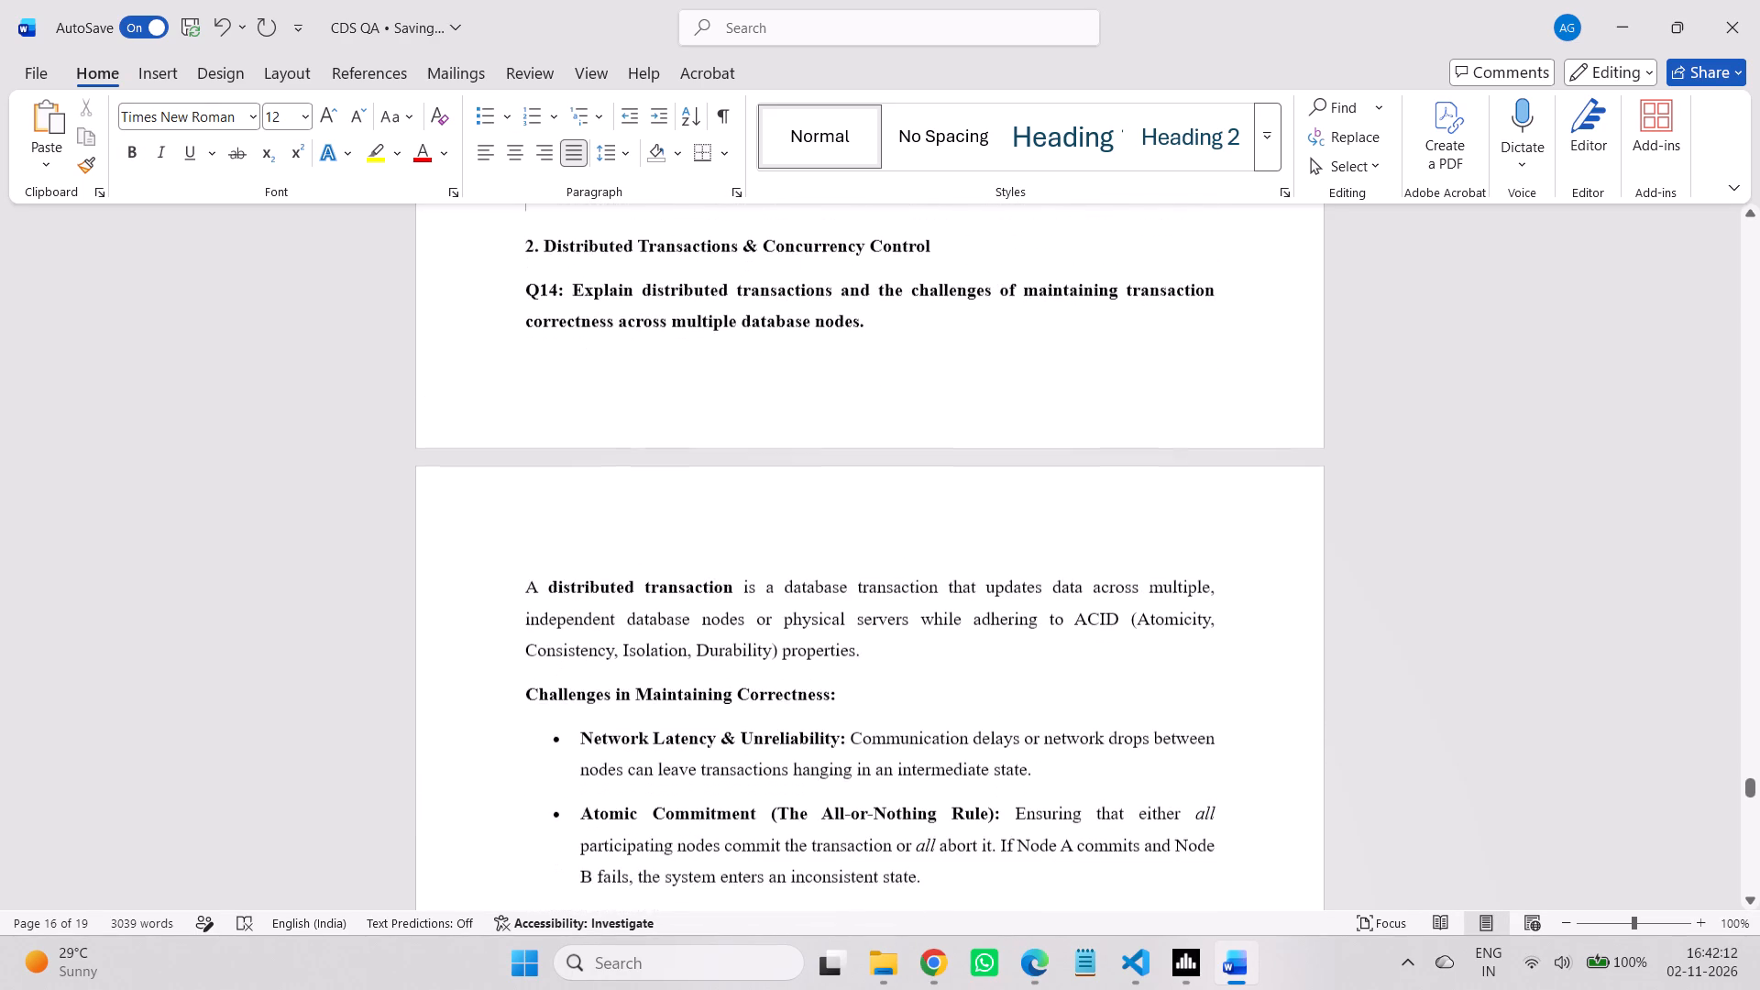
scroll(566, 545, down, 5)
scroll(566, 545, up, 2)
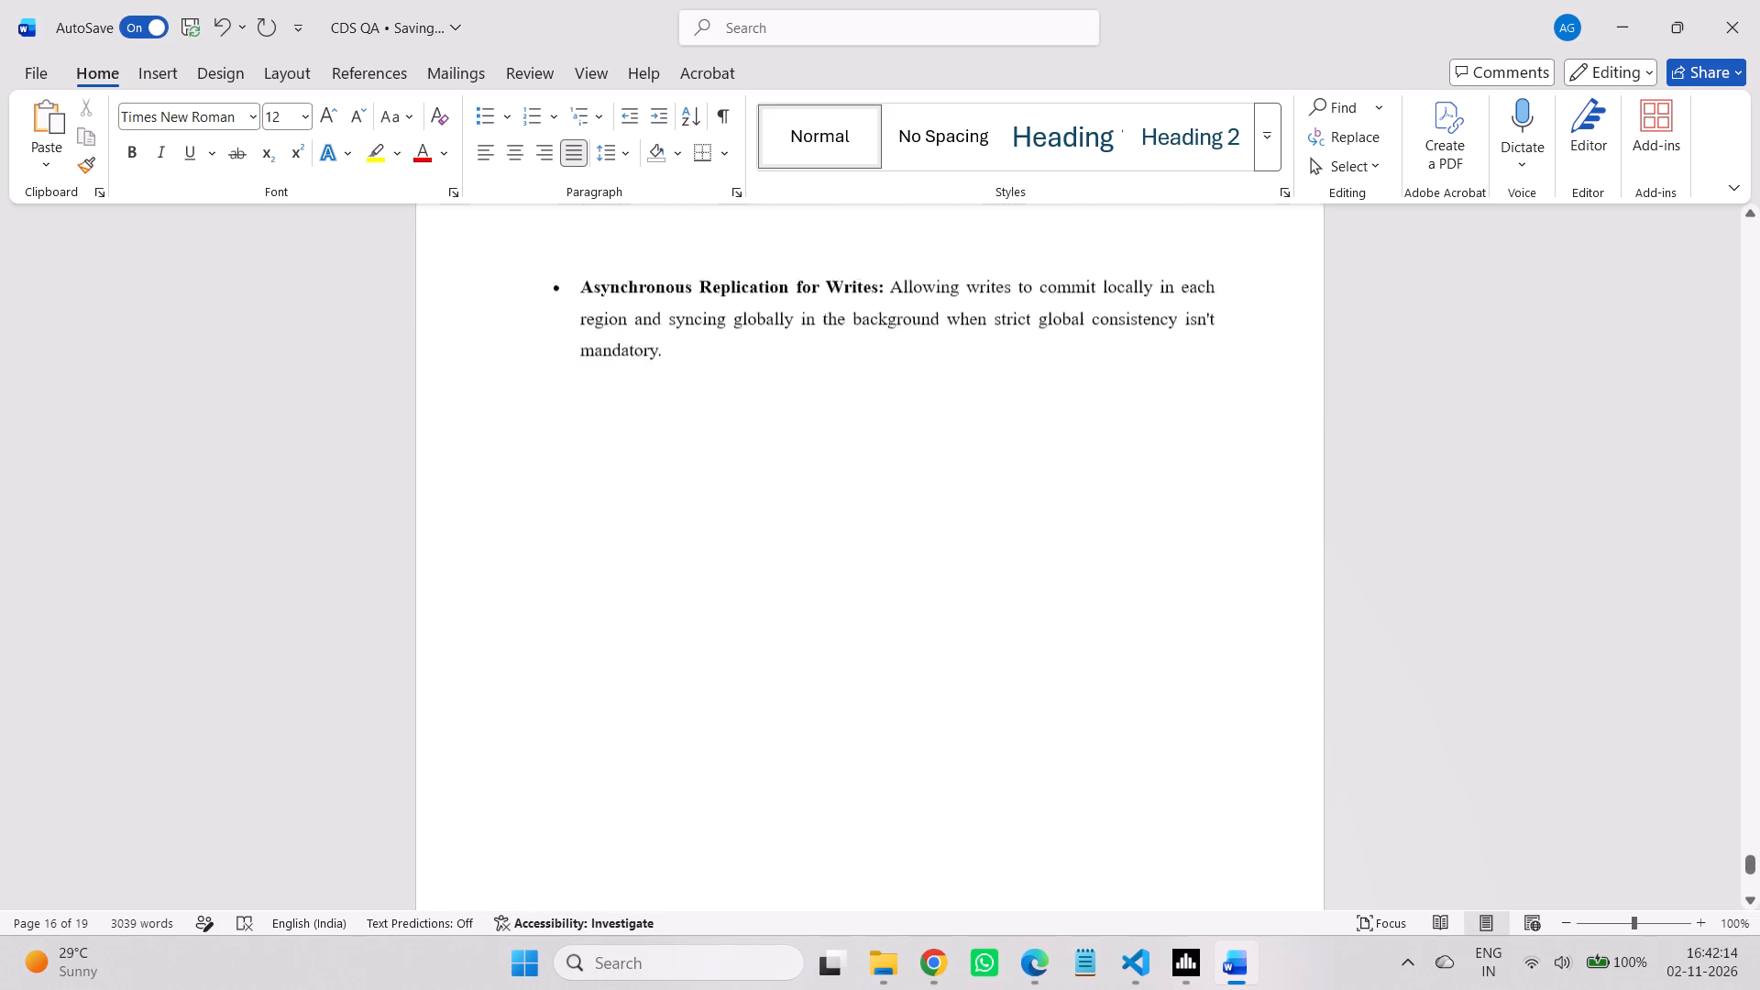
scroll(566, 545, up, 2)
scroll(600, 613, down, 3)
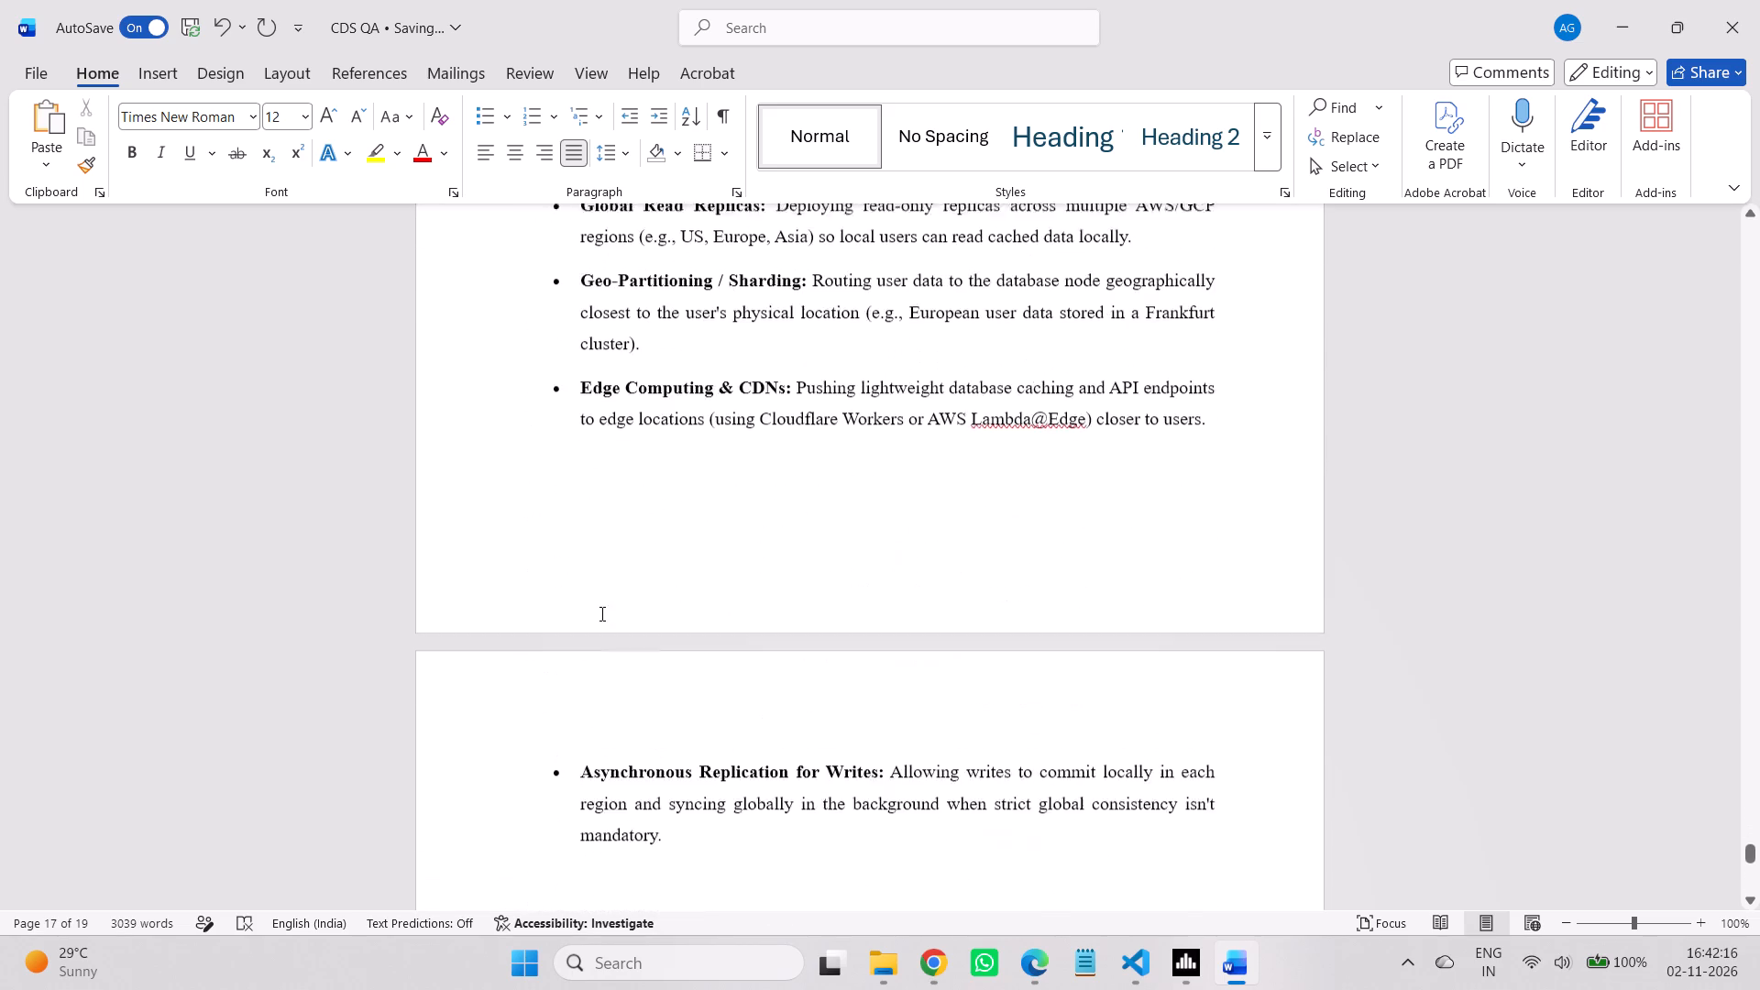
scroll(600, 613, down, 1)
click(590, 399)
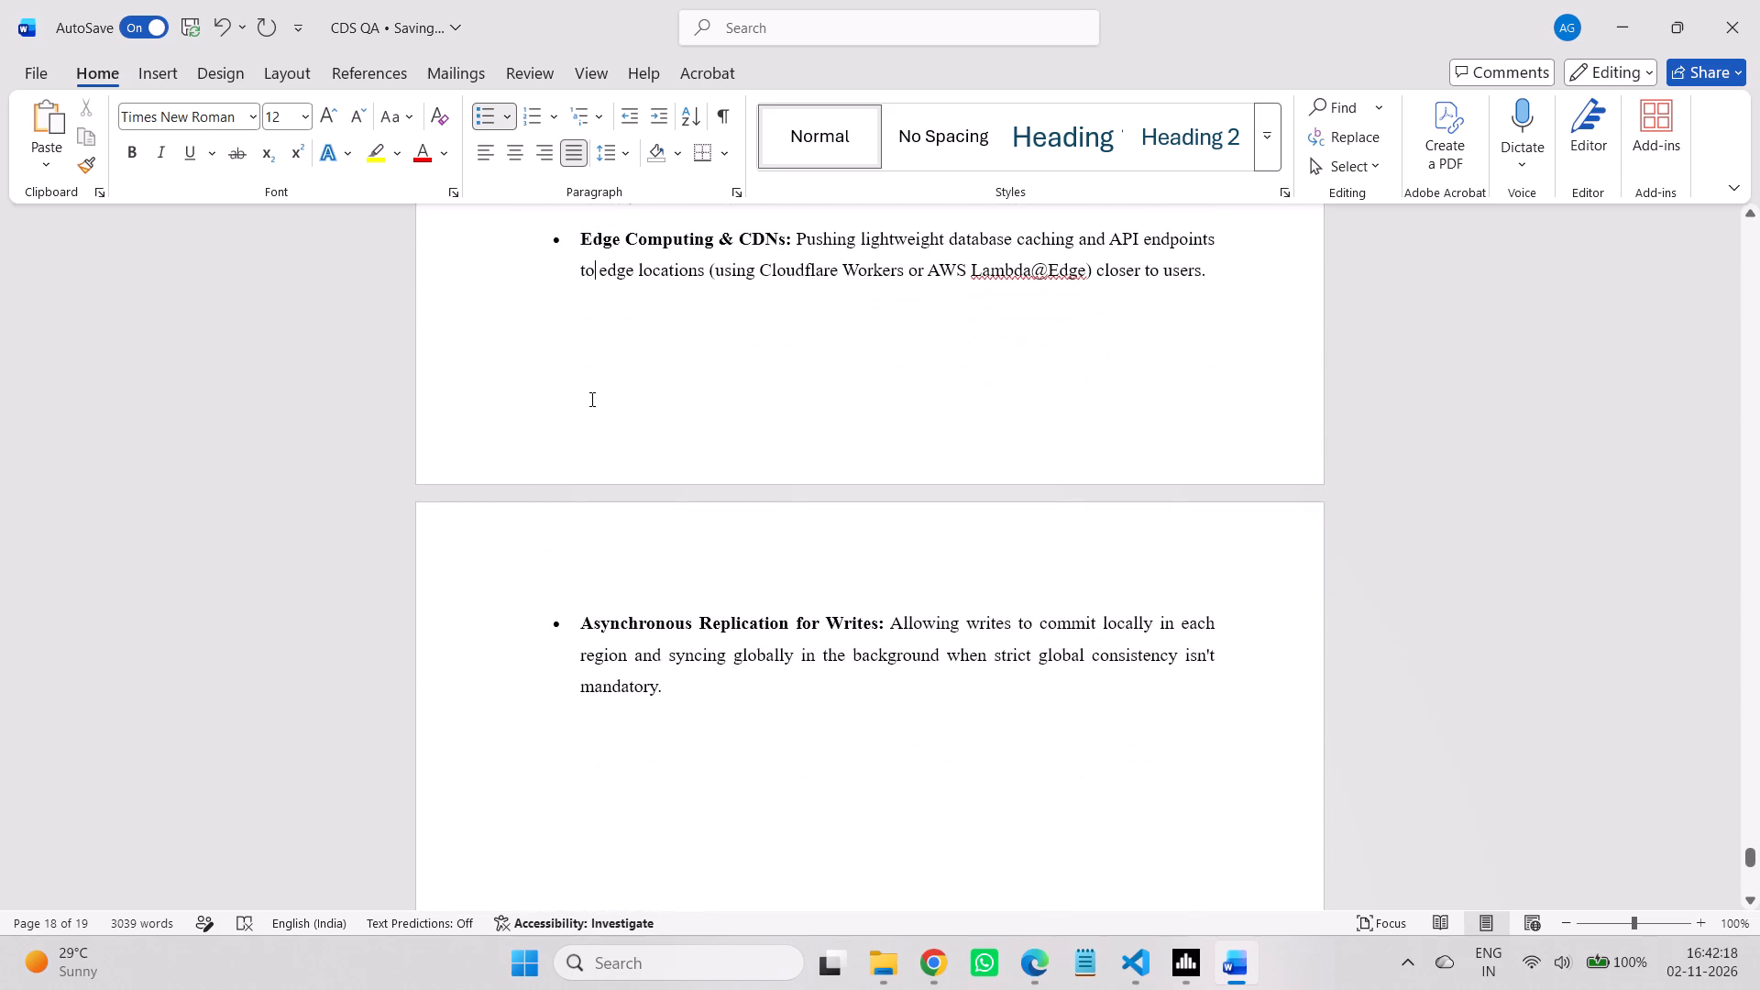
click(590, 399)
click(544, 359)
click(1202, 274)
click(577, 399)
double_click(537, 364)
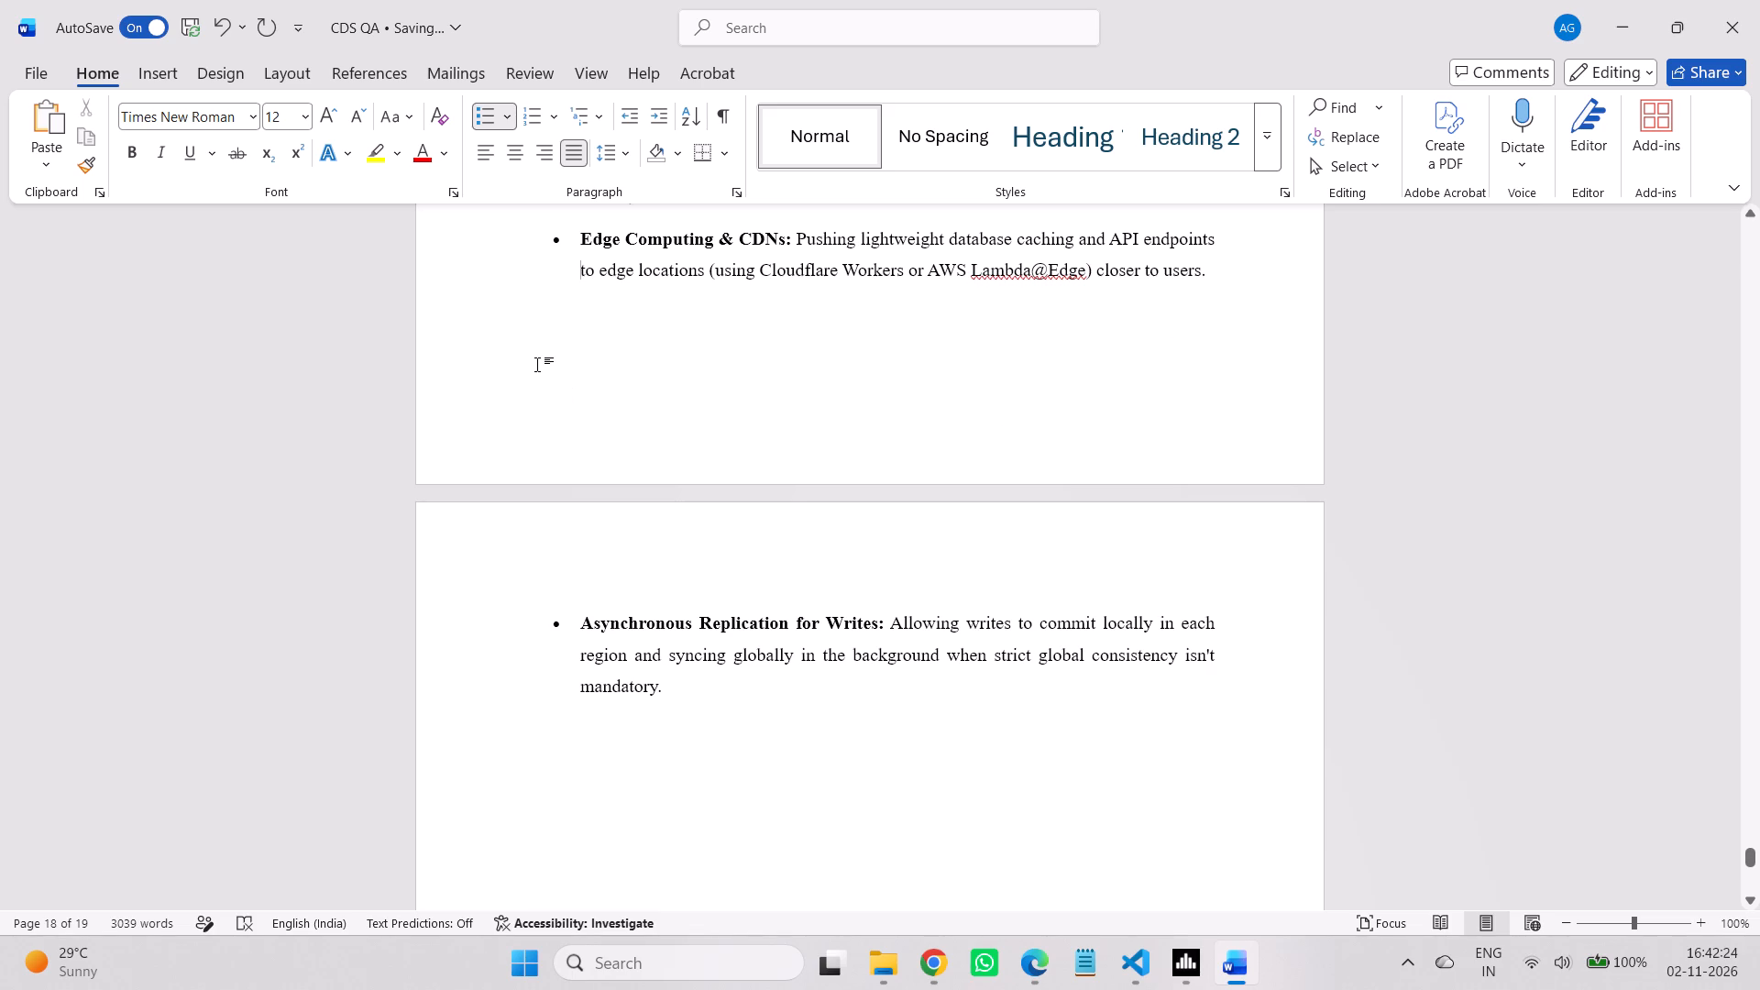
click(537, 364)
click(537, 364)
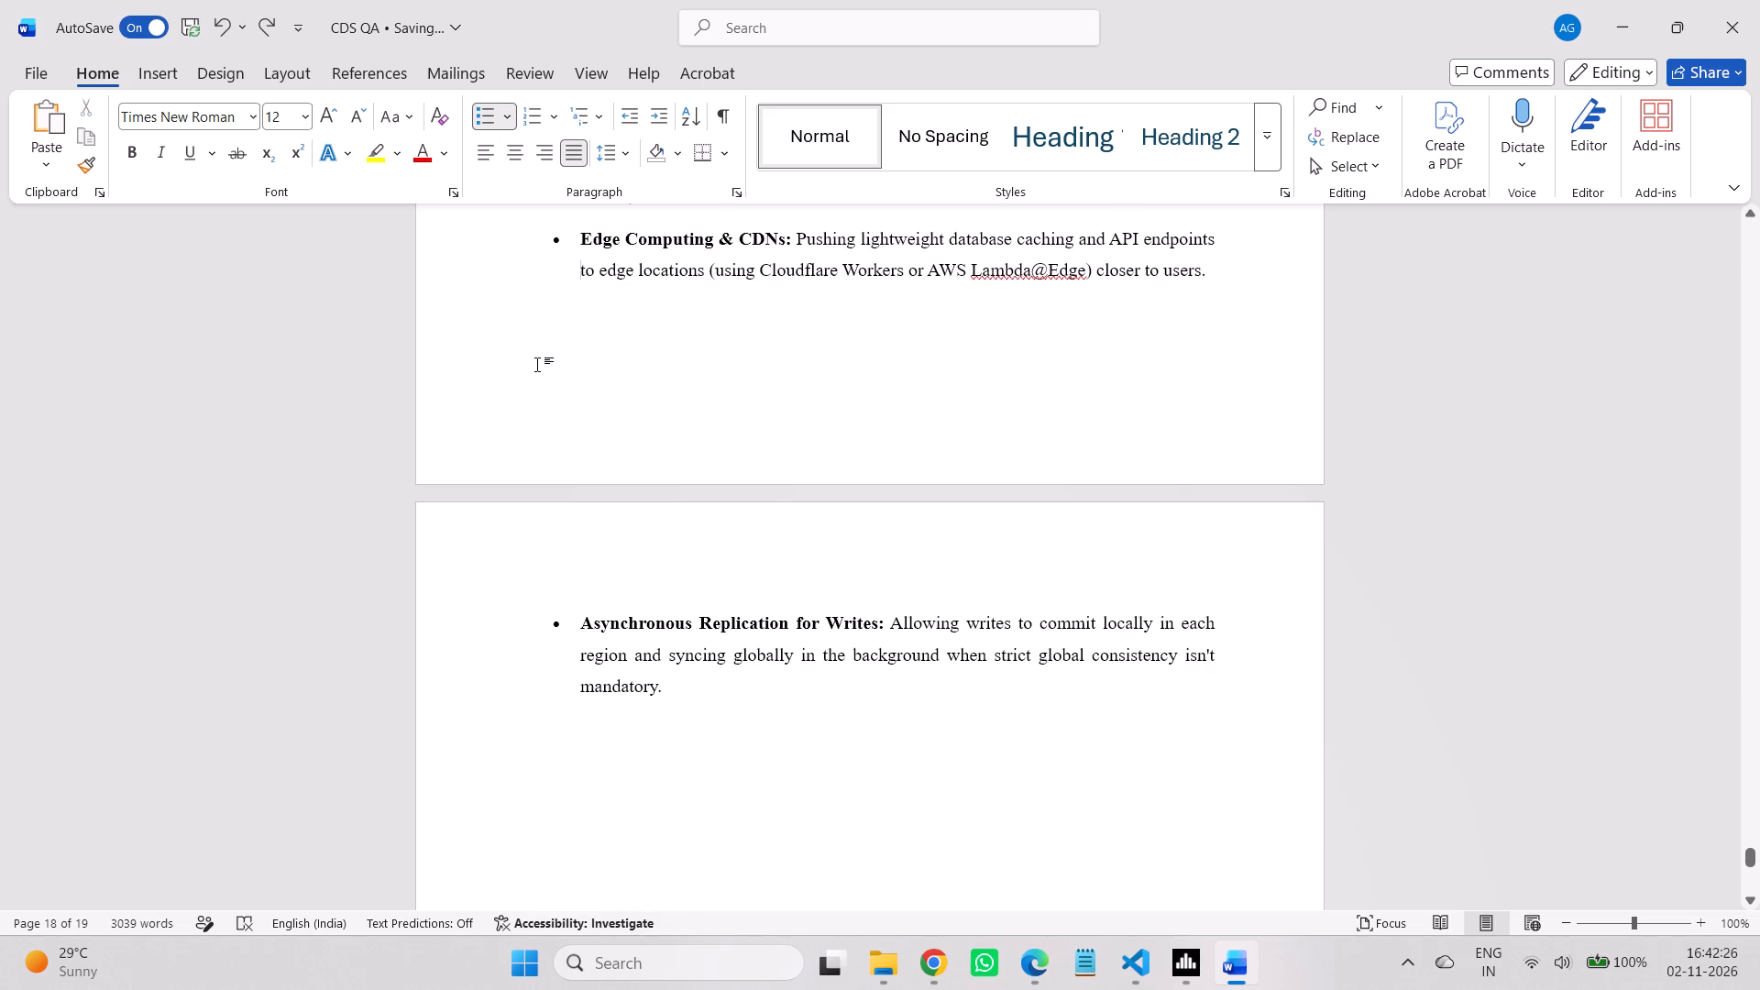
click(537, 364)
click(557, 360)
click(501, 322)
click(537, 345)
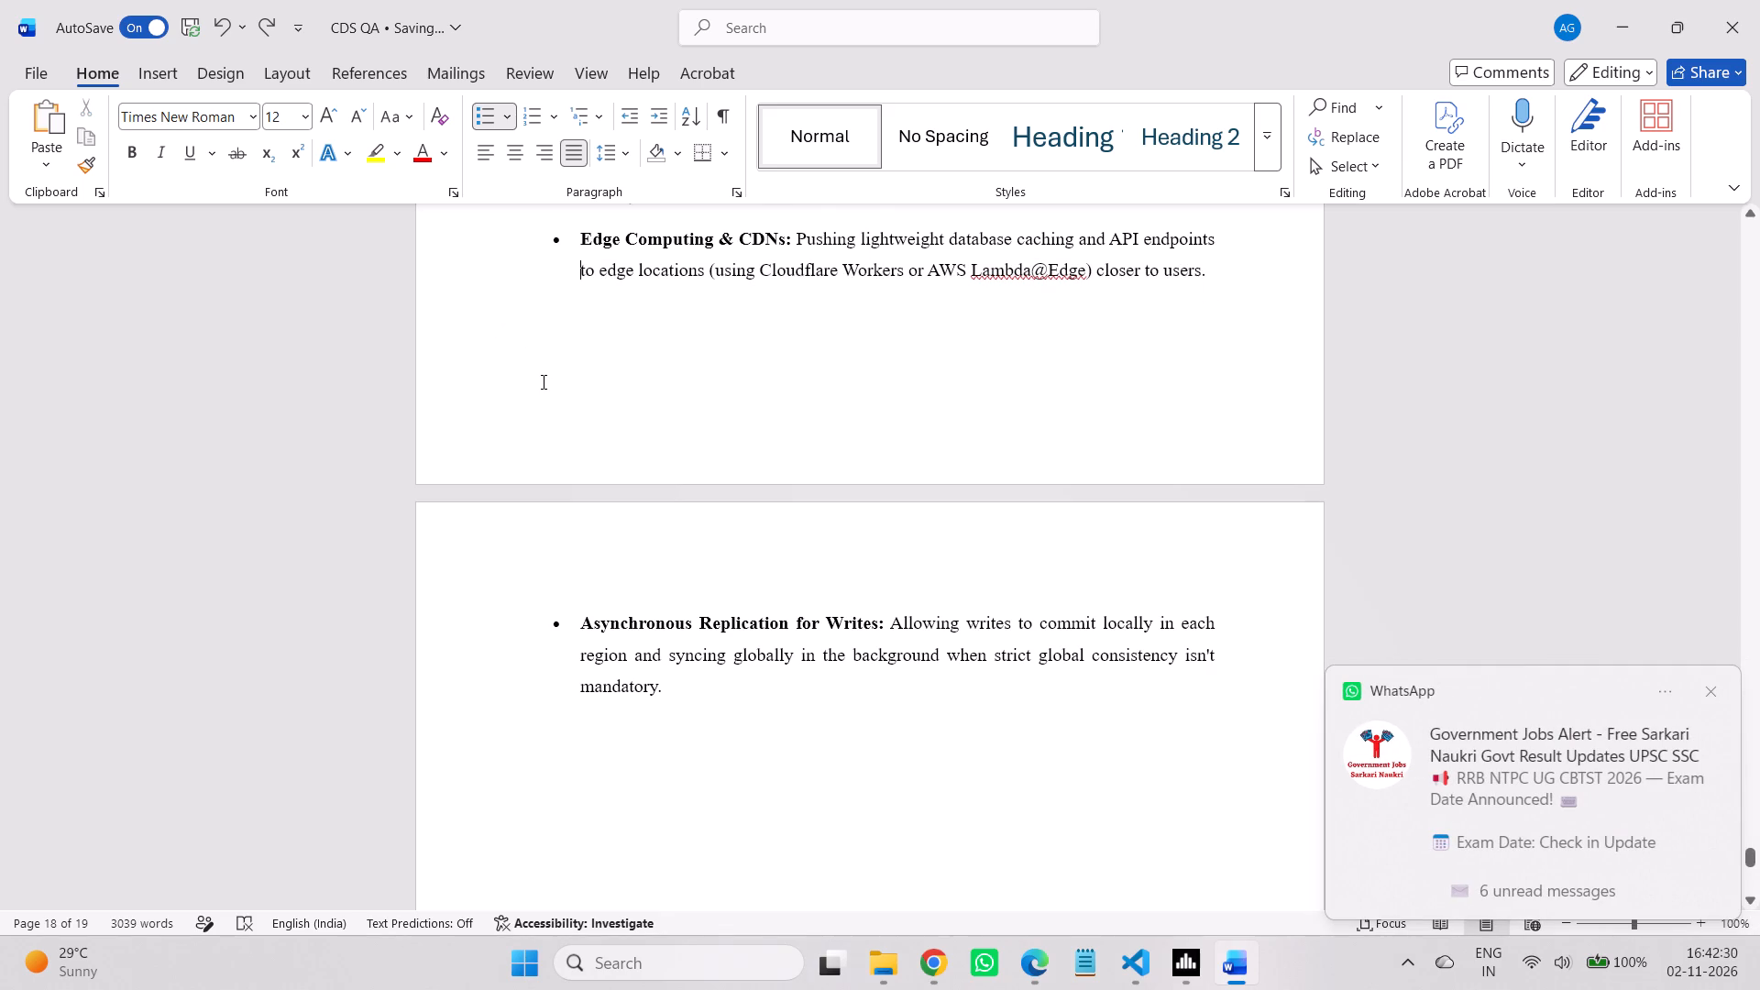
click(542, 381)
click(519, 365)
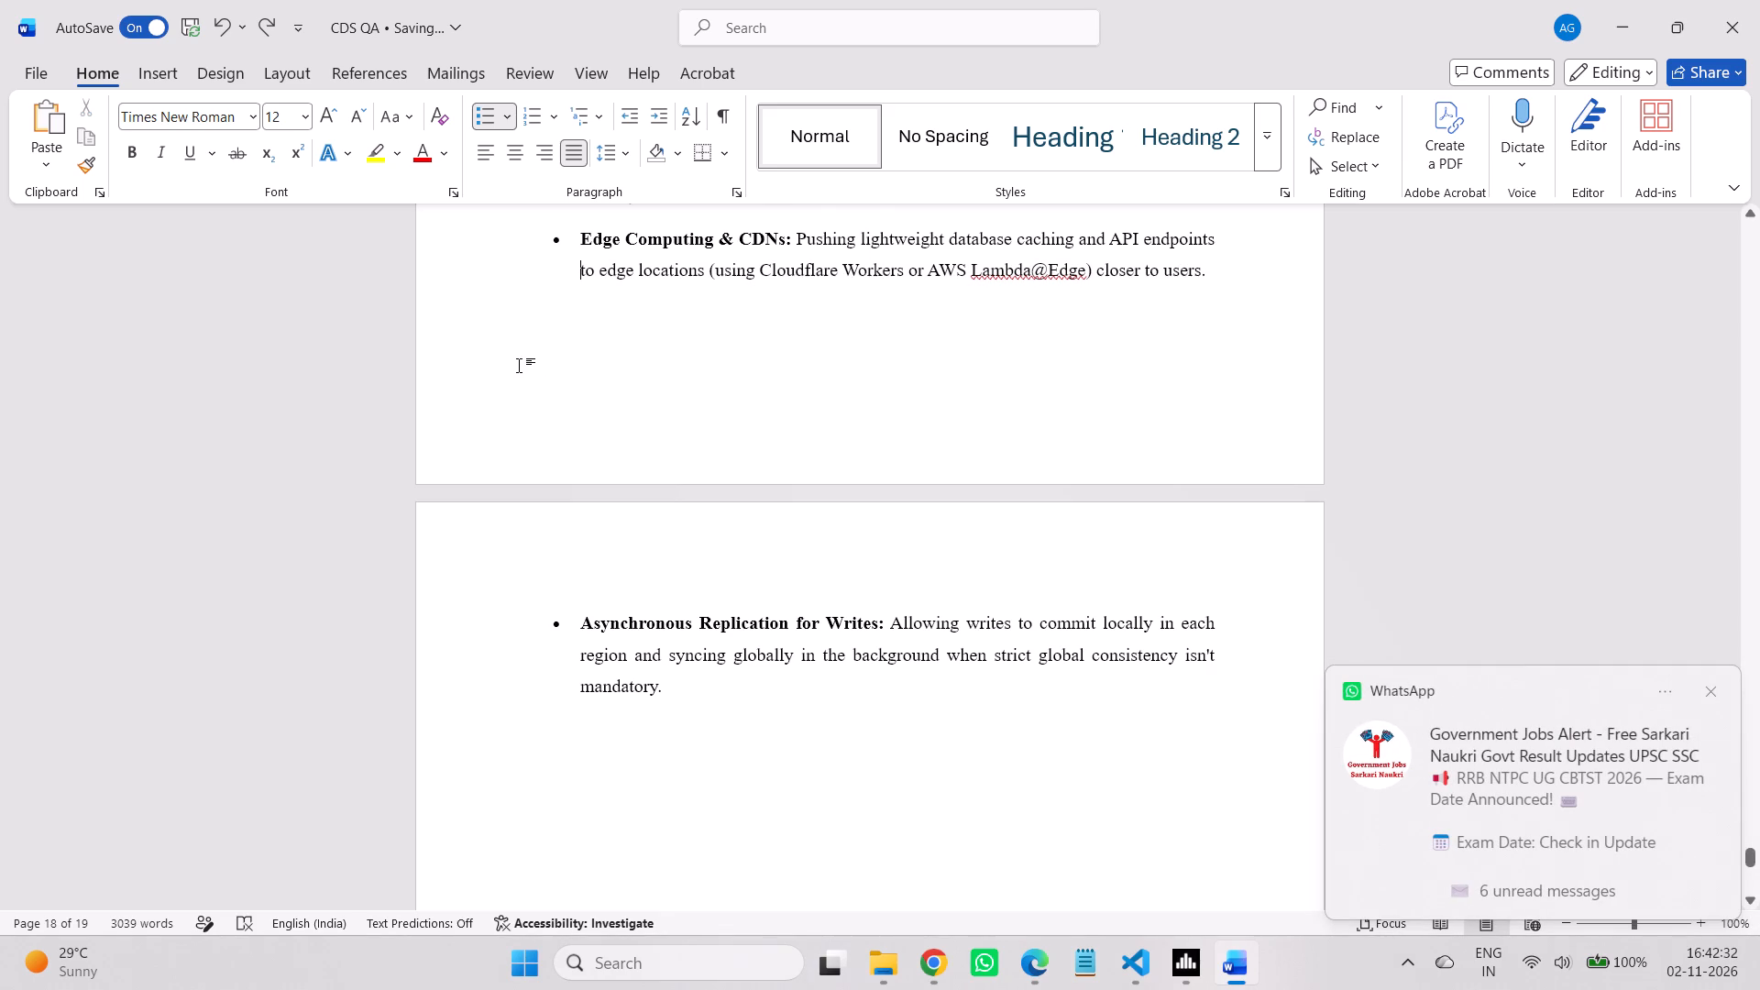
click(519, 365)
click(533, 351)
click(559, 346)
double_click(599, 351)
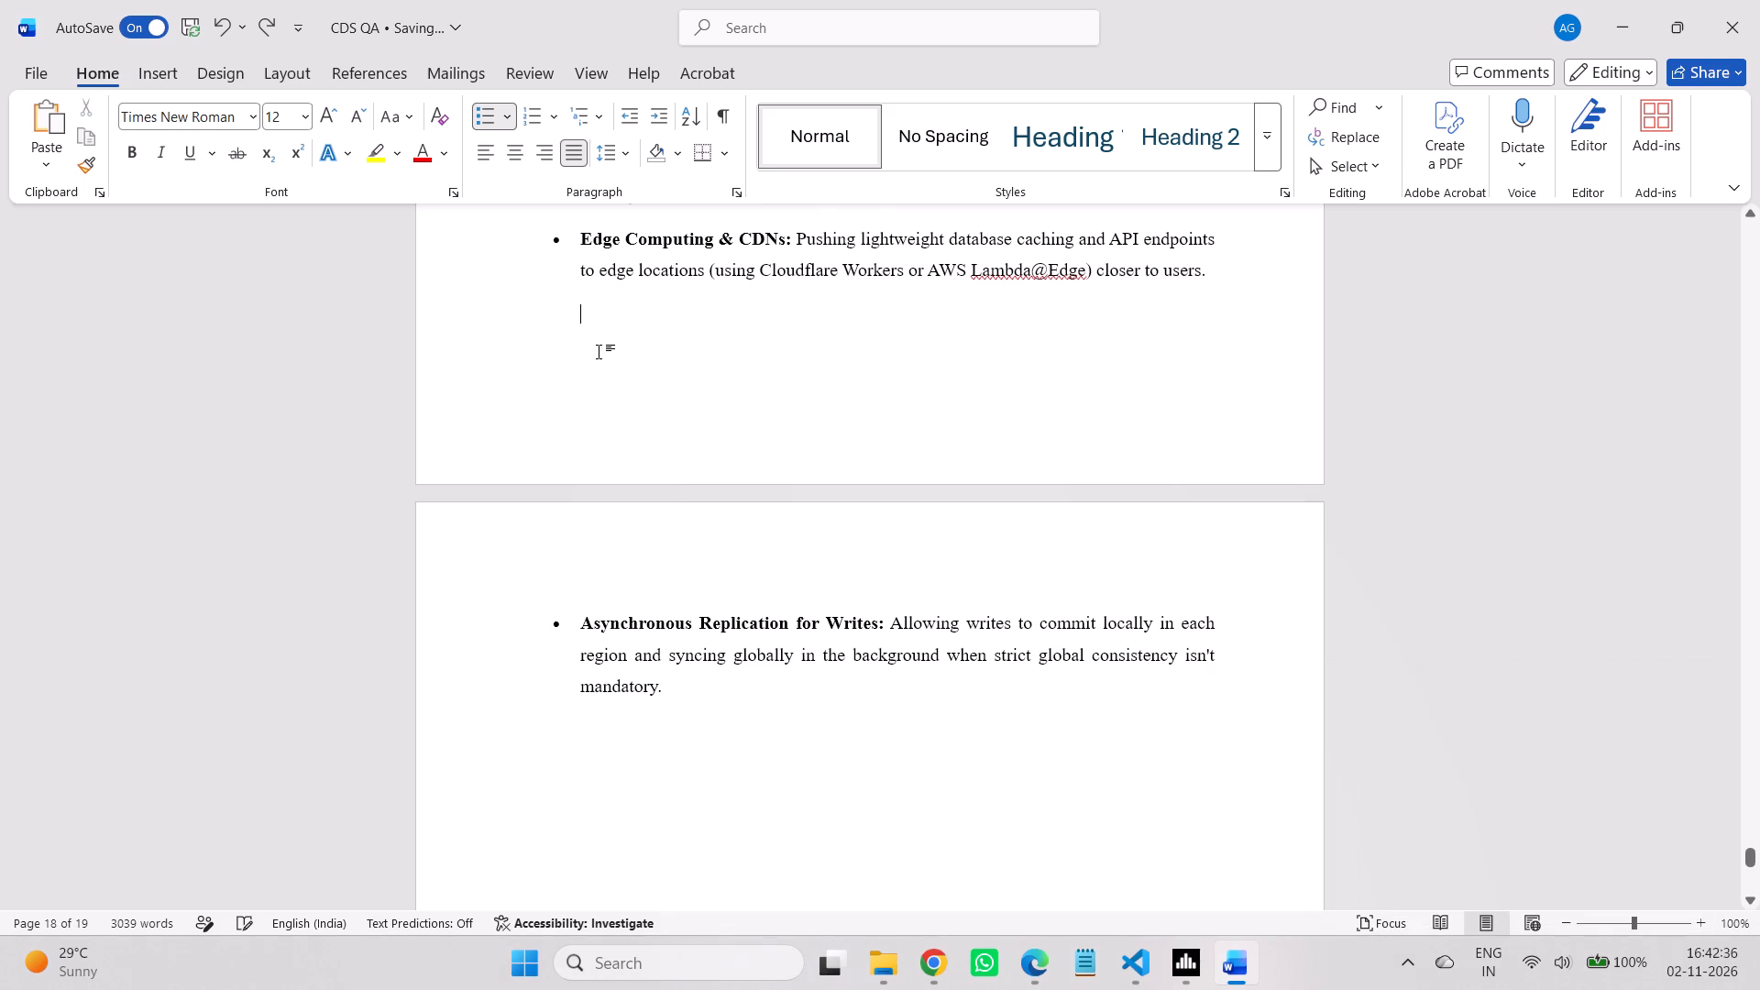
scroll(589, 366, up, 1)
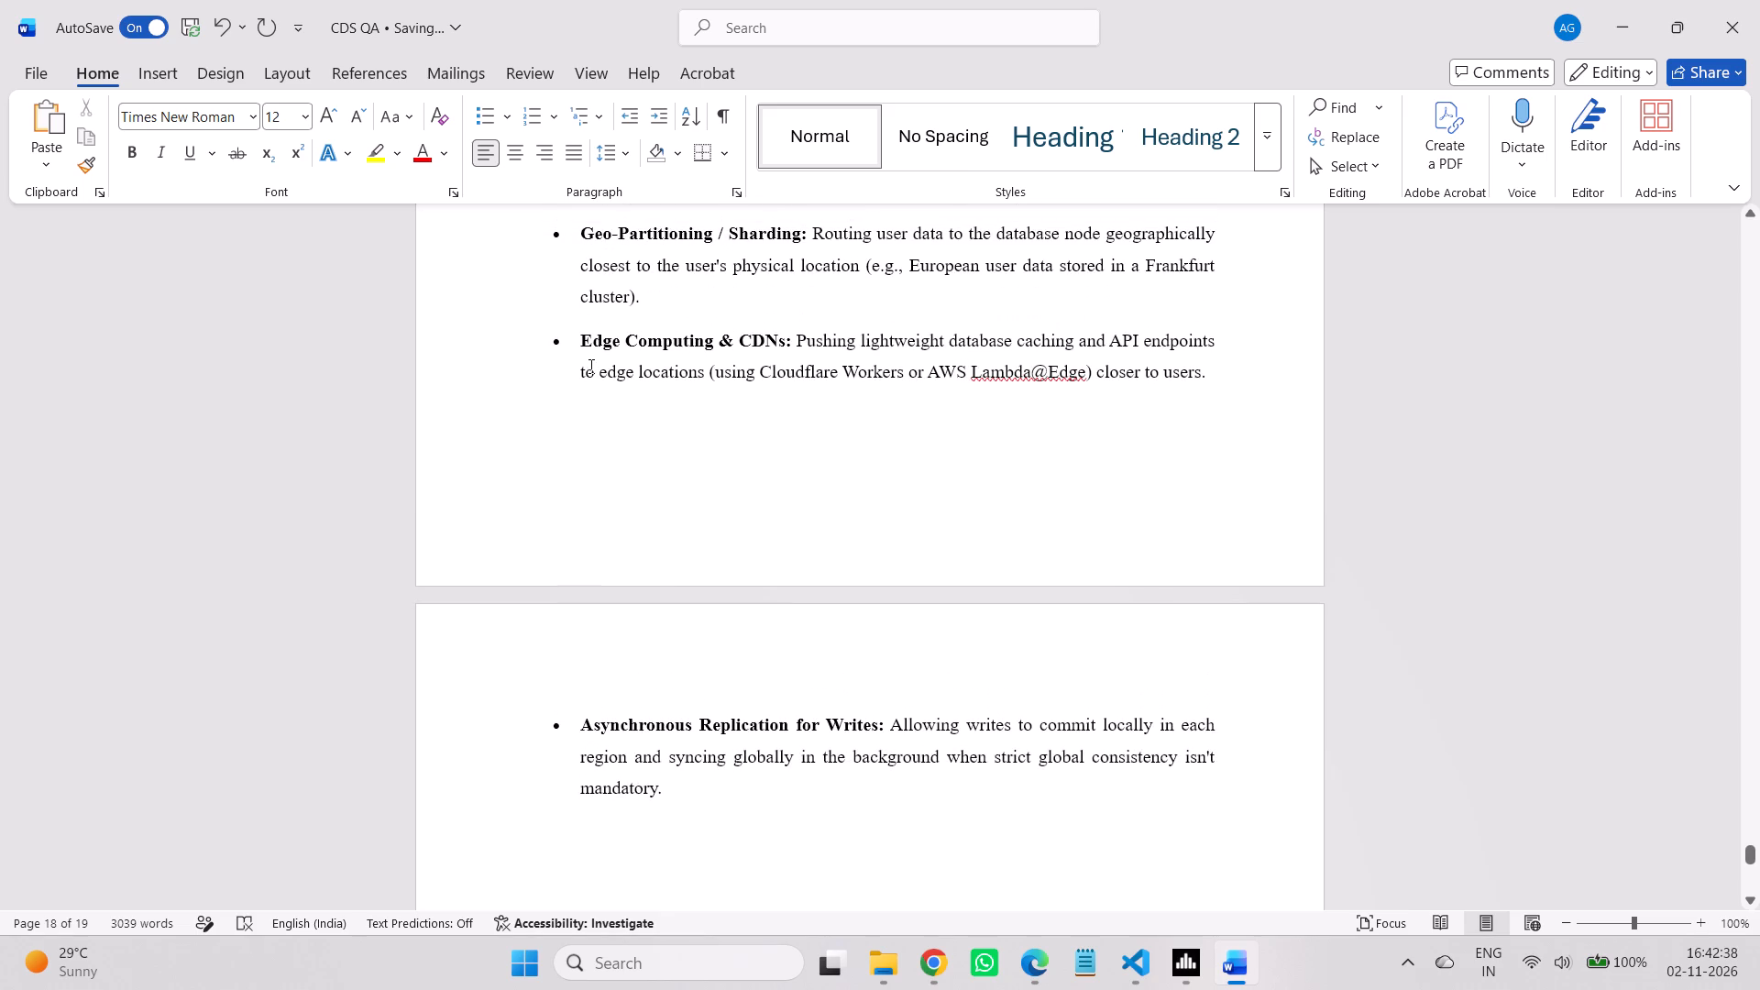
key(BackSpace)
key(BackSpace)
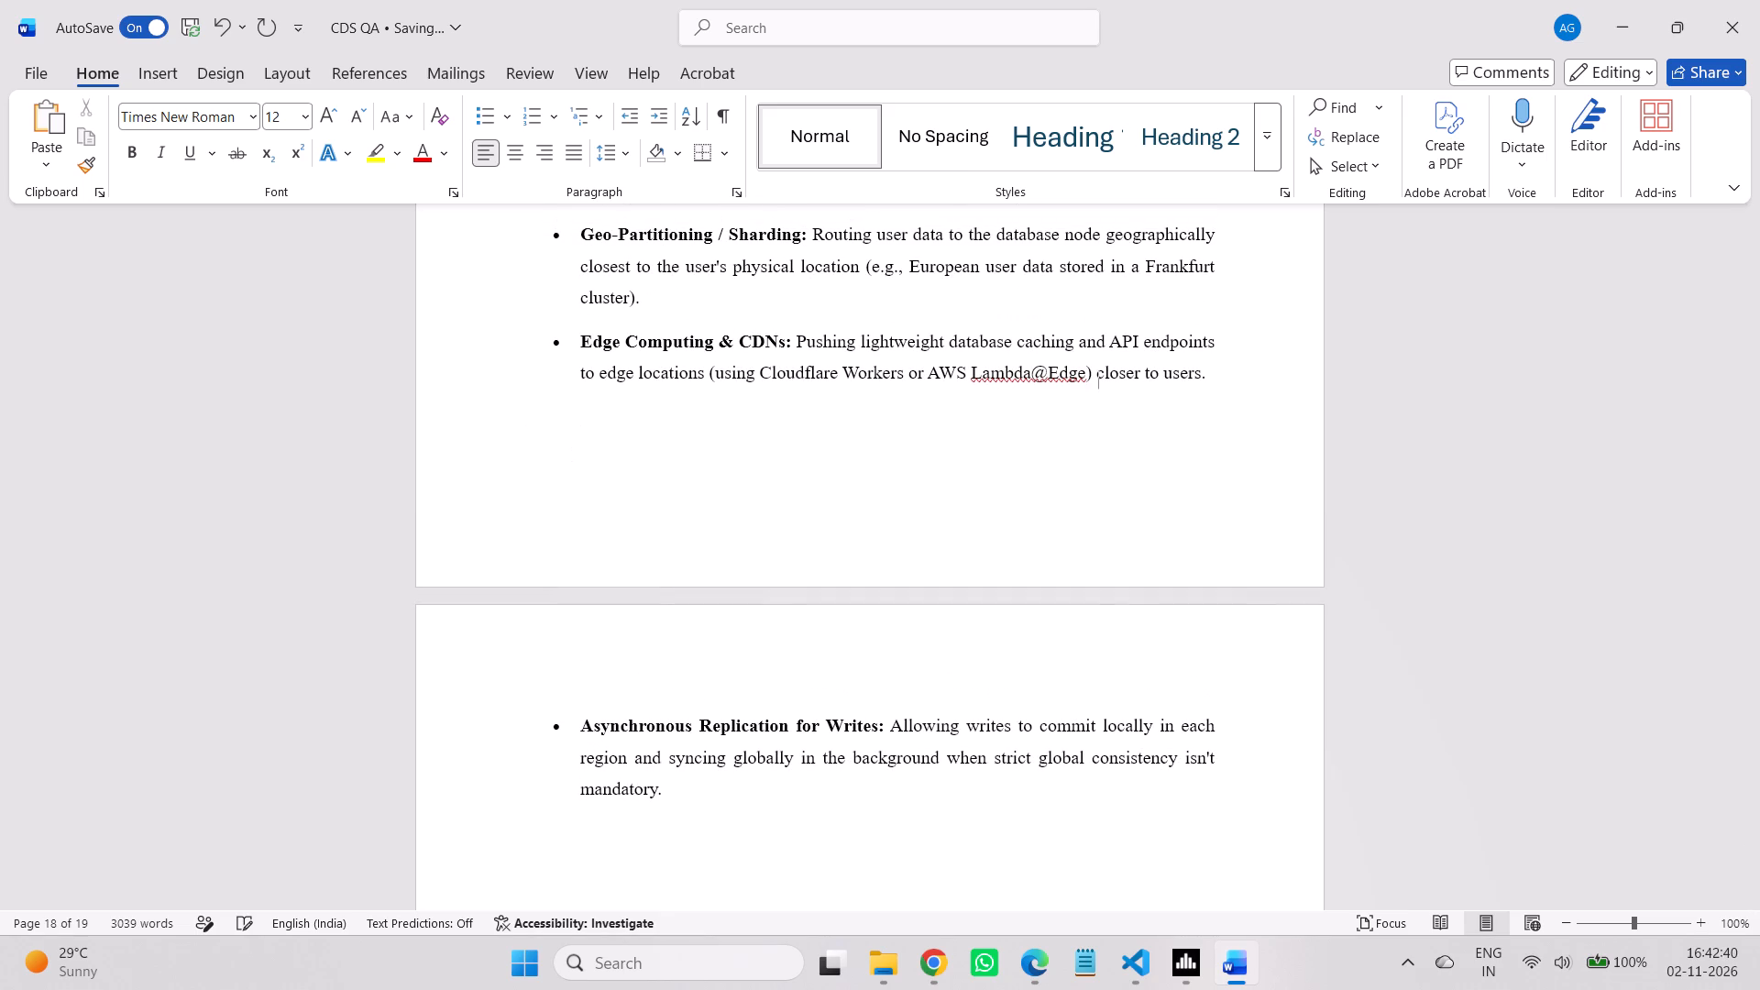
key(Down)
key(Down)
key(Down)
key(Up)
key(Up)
Delete the three remaining blank lines between the AP Systems bullet and the "2. Distributed Transactions & Concurrency Control" heading.
scroll(571, 454, up, 4)
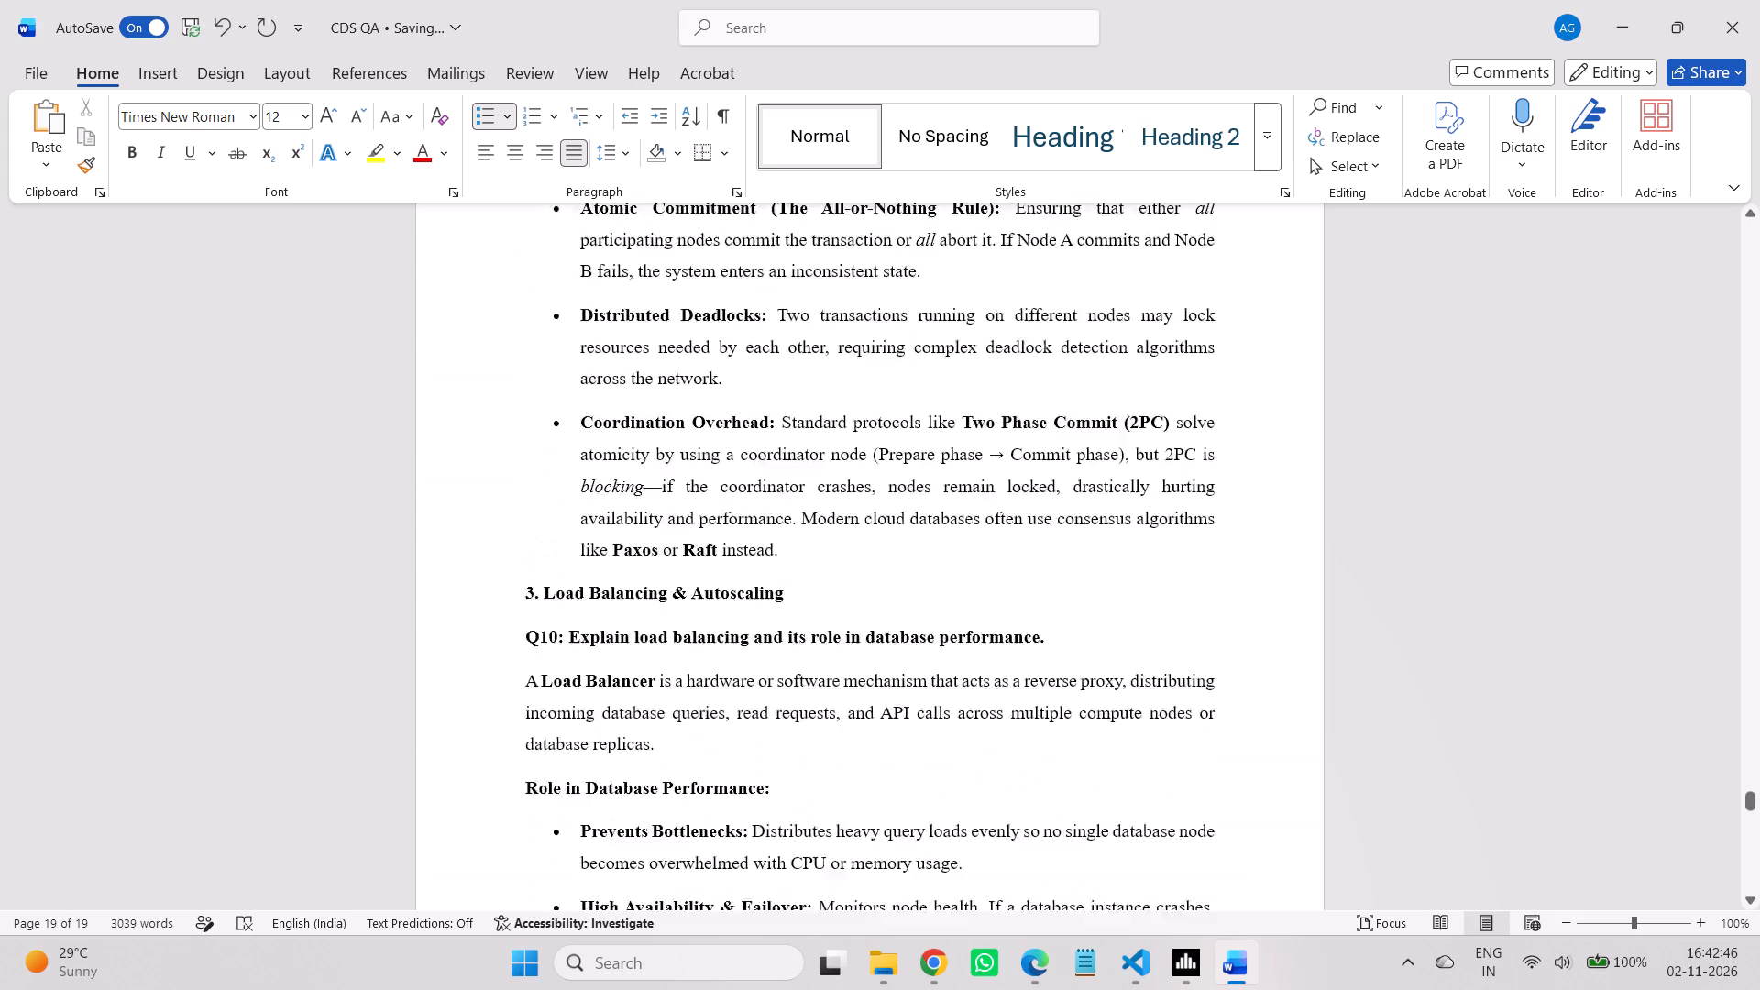
scroll(571, 454, up, 1)
click(556, 500)
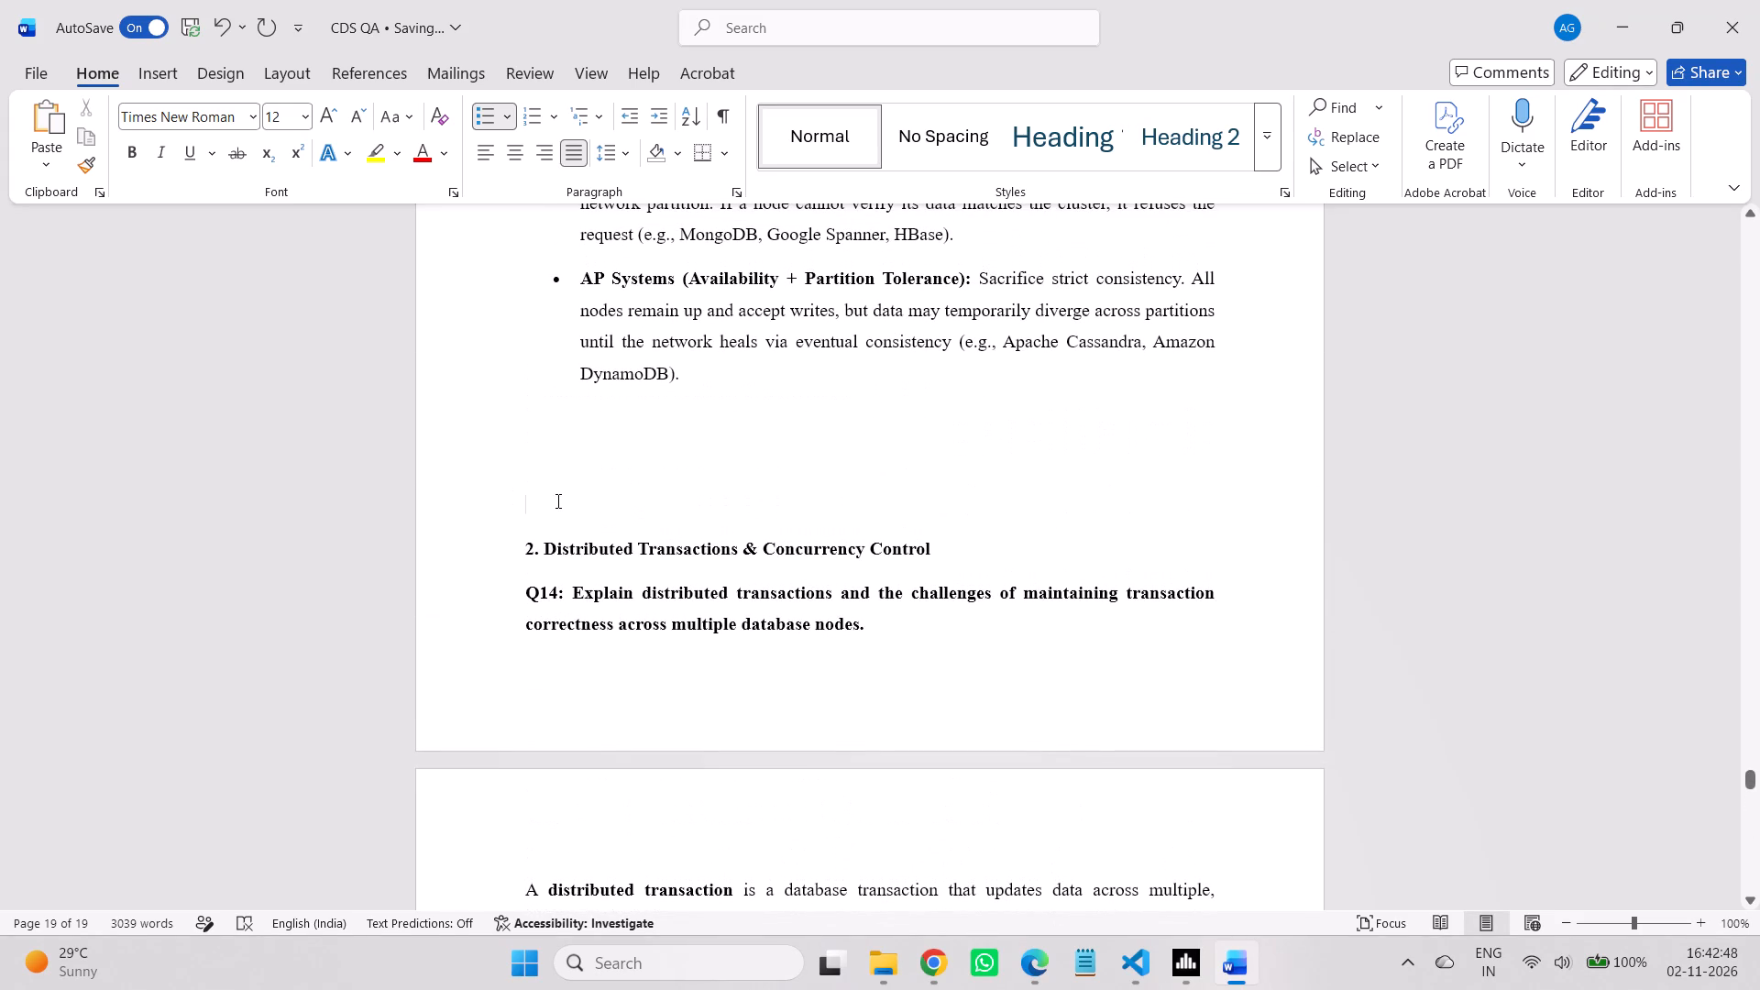
key(BackSpace)
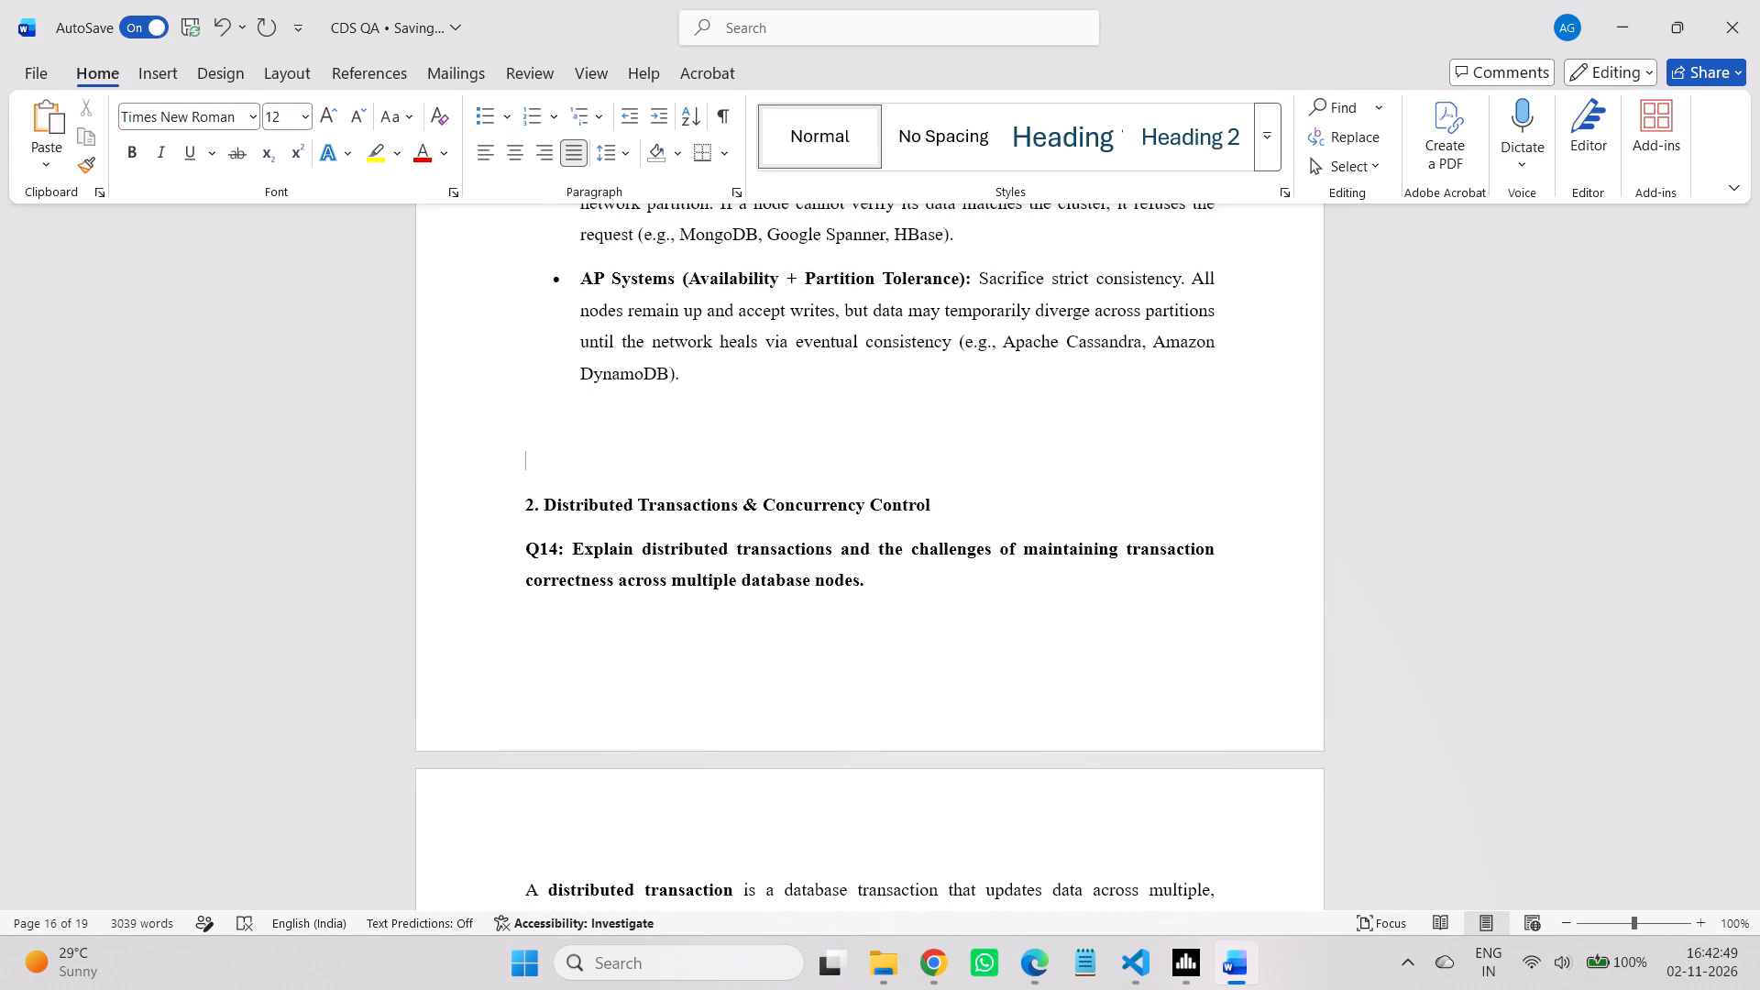
key(BackSpace)
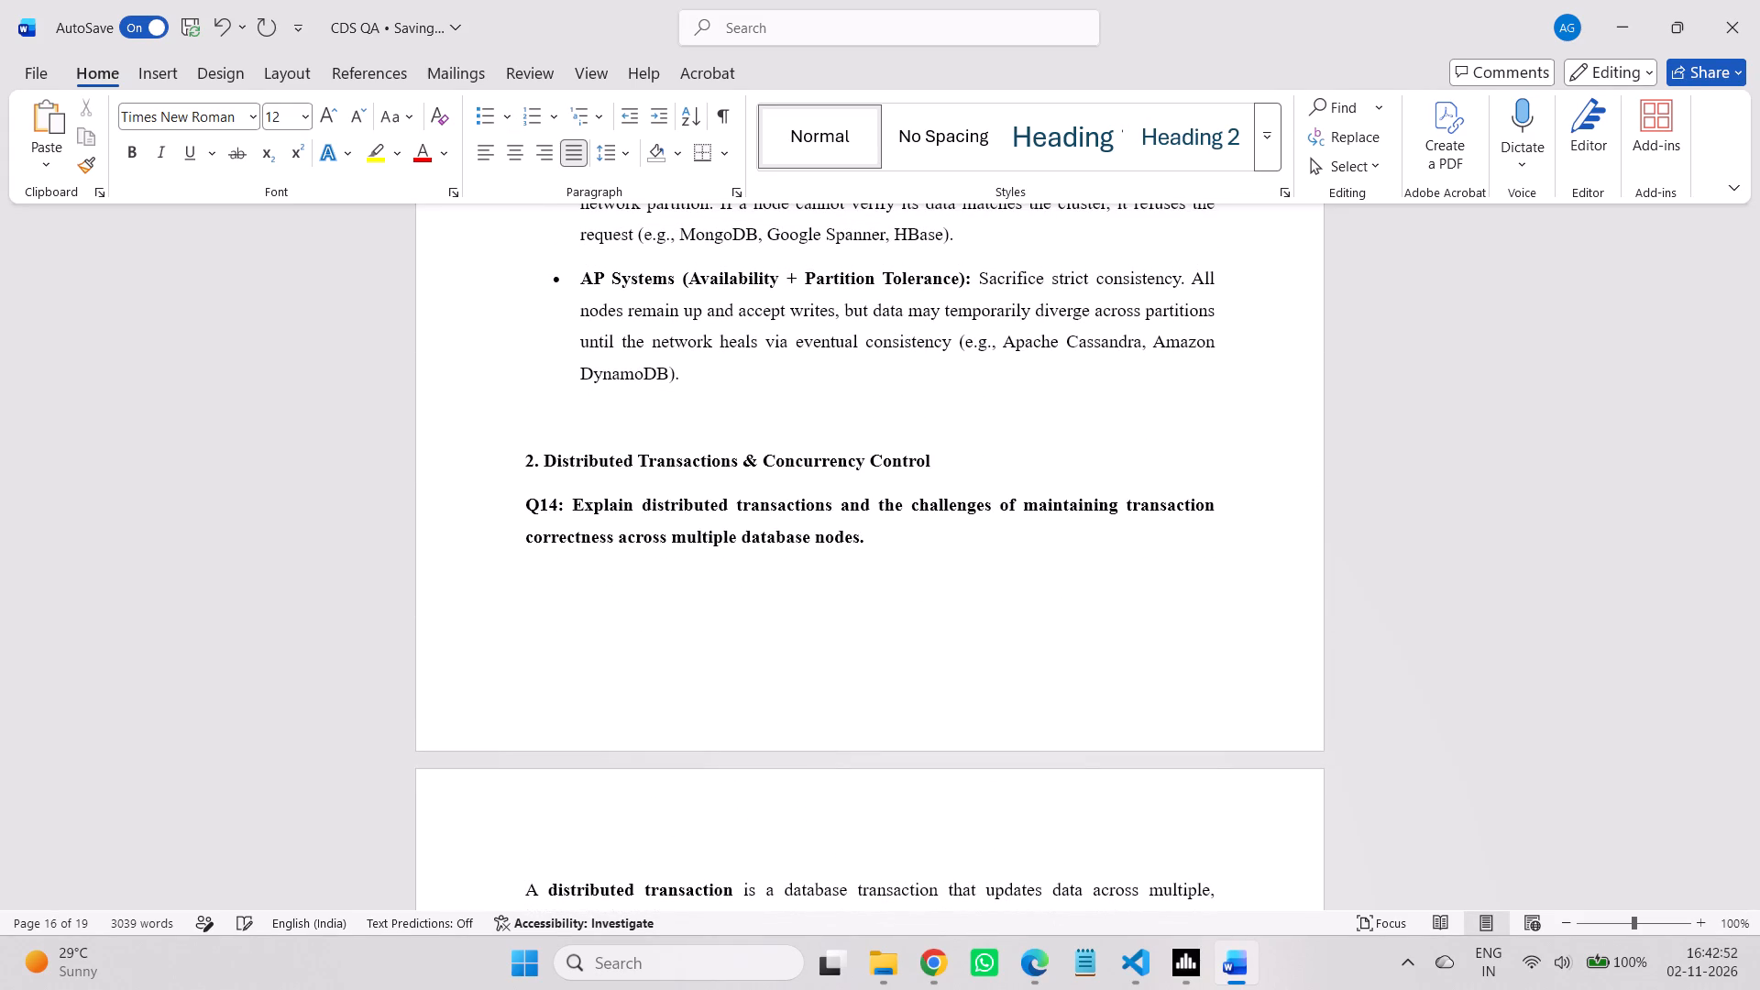
key(BackSpace)
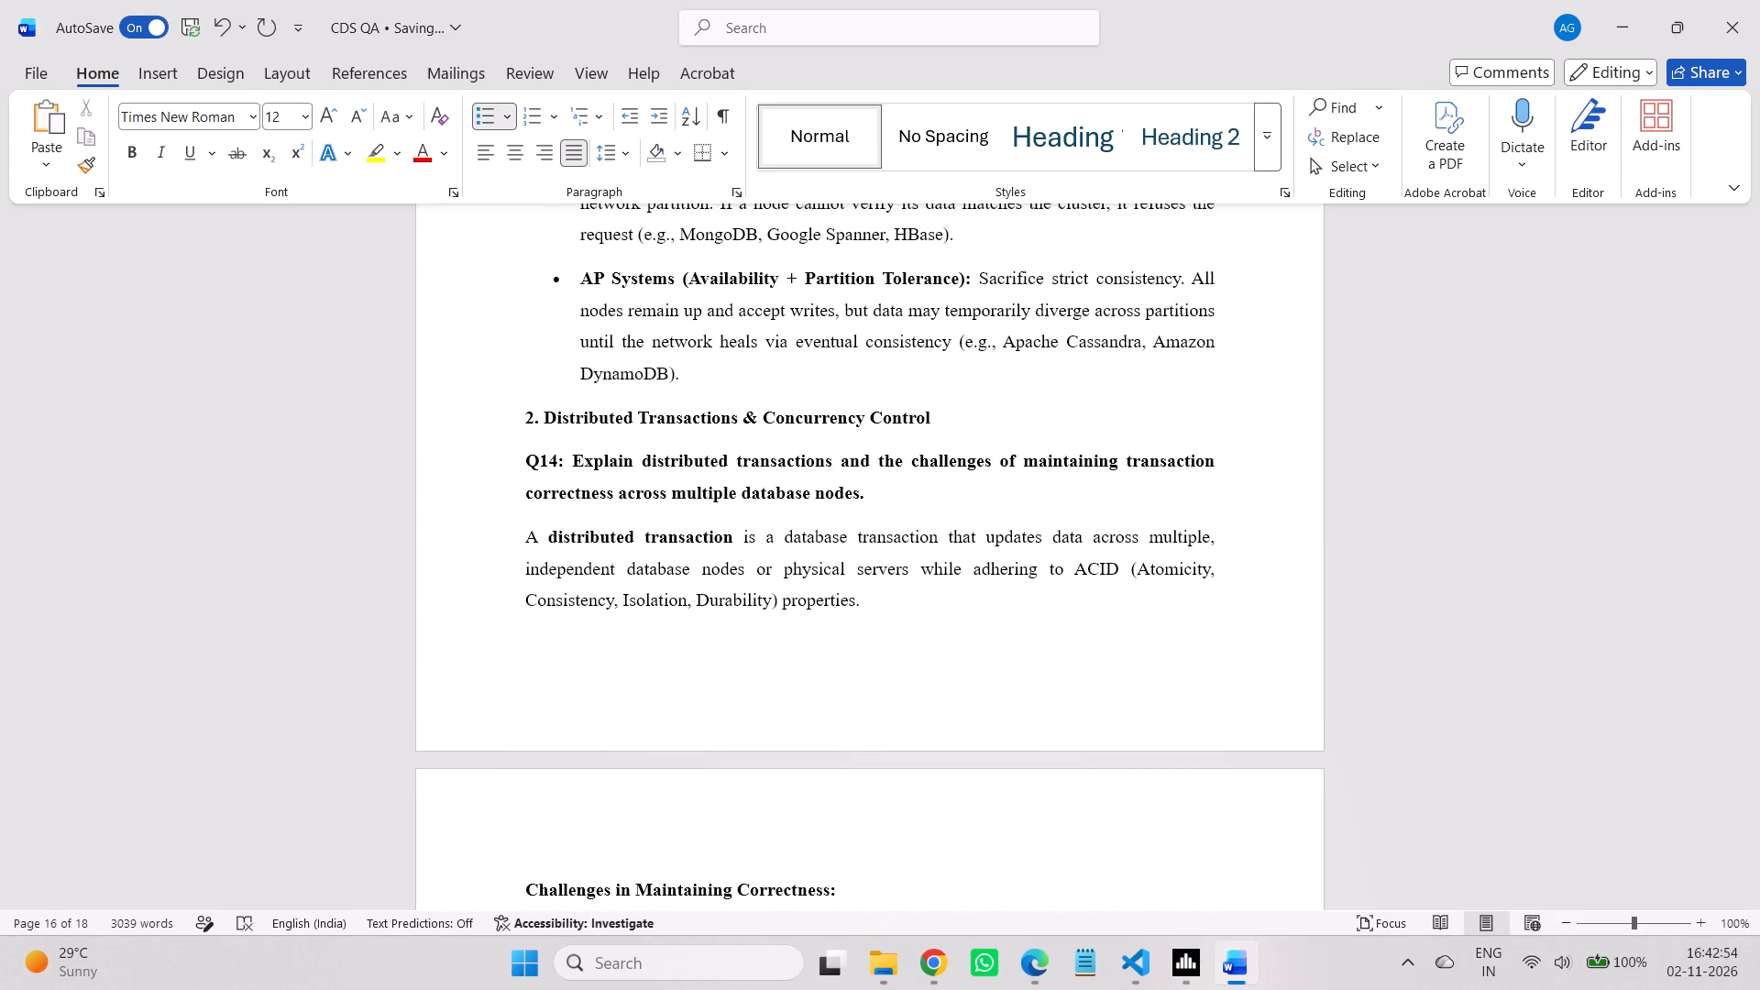
Insert two blank lines between the Synergy with Autoscaling bullet and the "4. Performance Optimization & Latency Management" heading.
scroll(556, 500, down, 7)
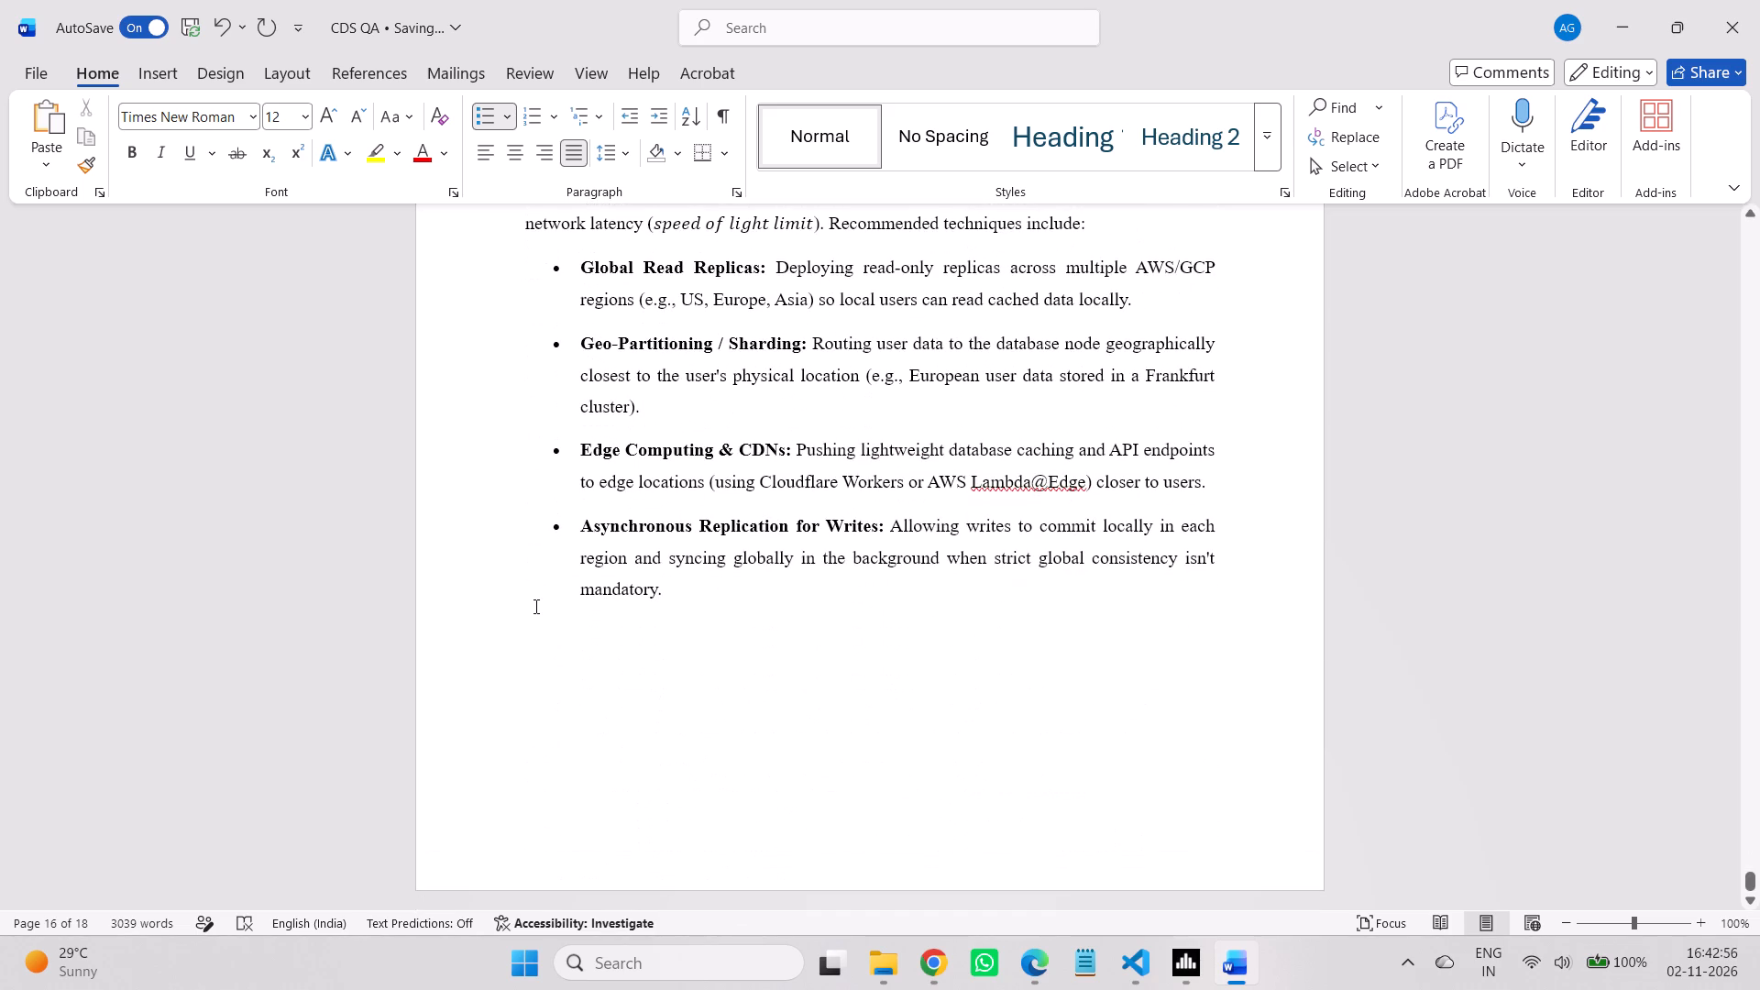
scroll(534, 606, down, 1)
scroll(534, 606, up, 1)
scroll(534, 606, down, 1)
scroll(534, 606, up, 1)
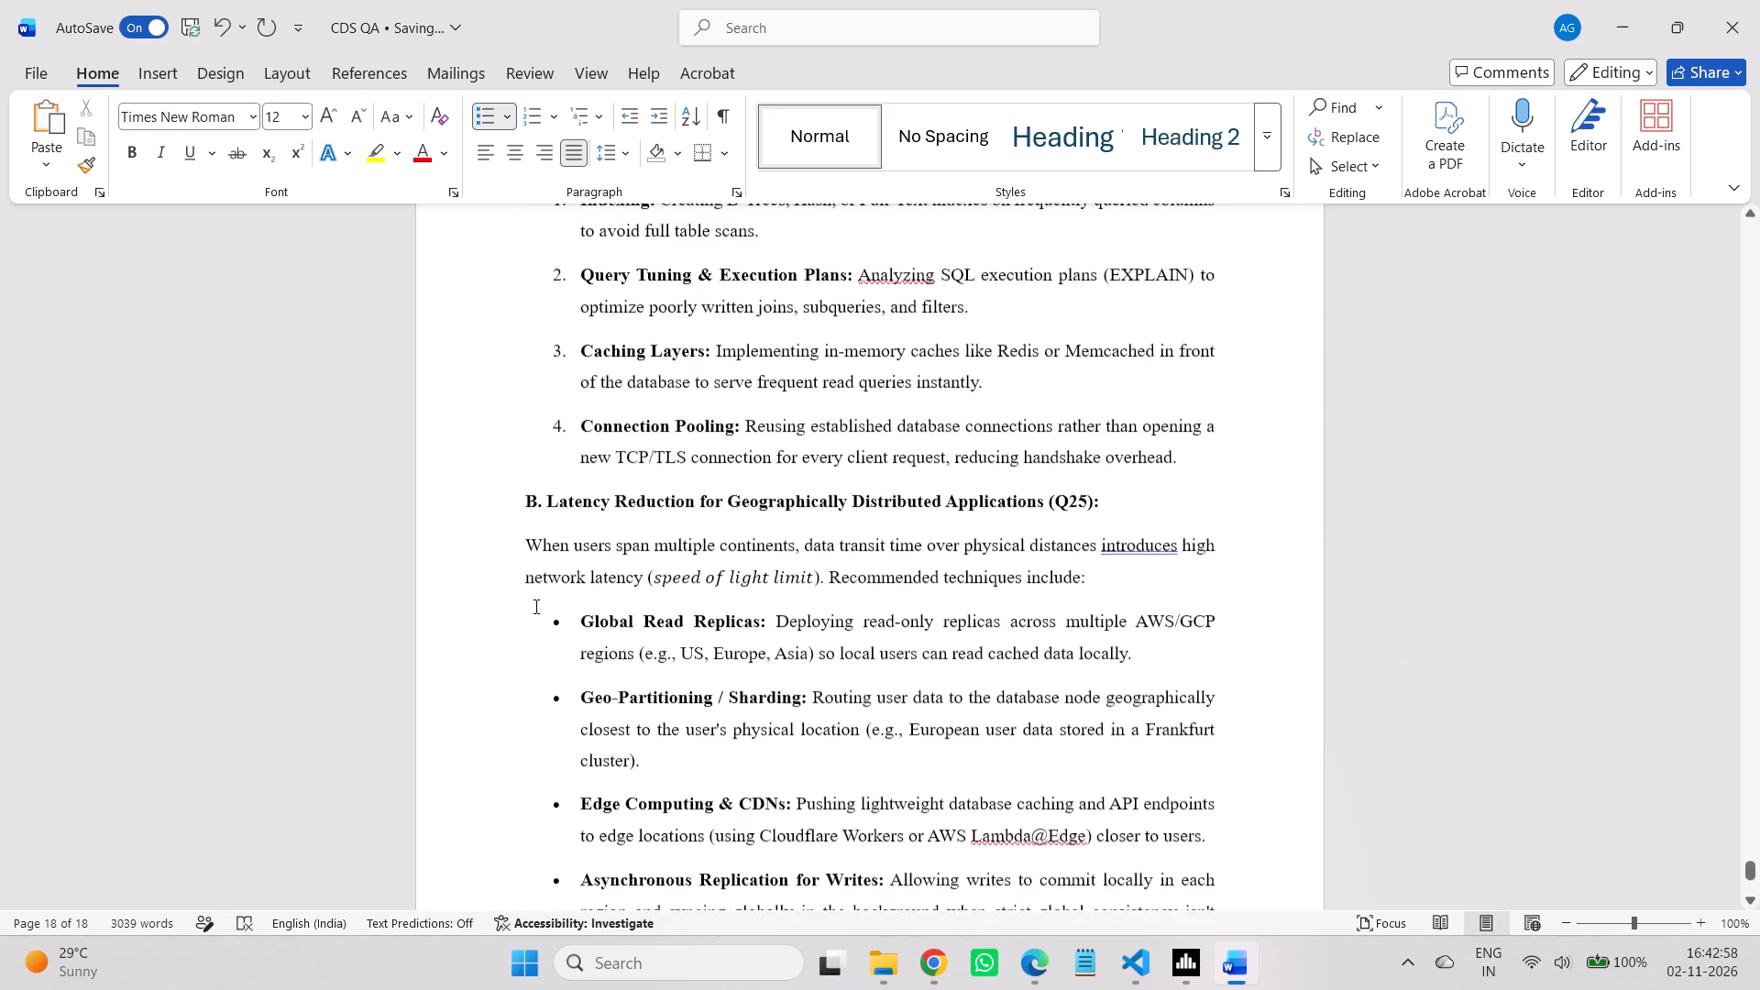
scroll(534, 606, up, 2)
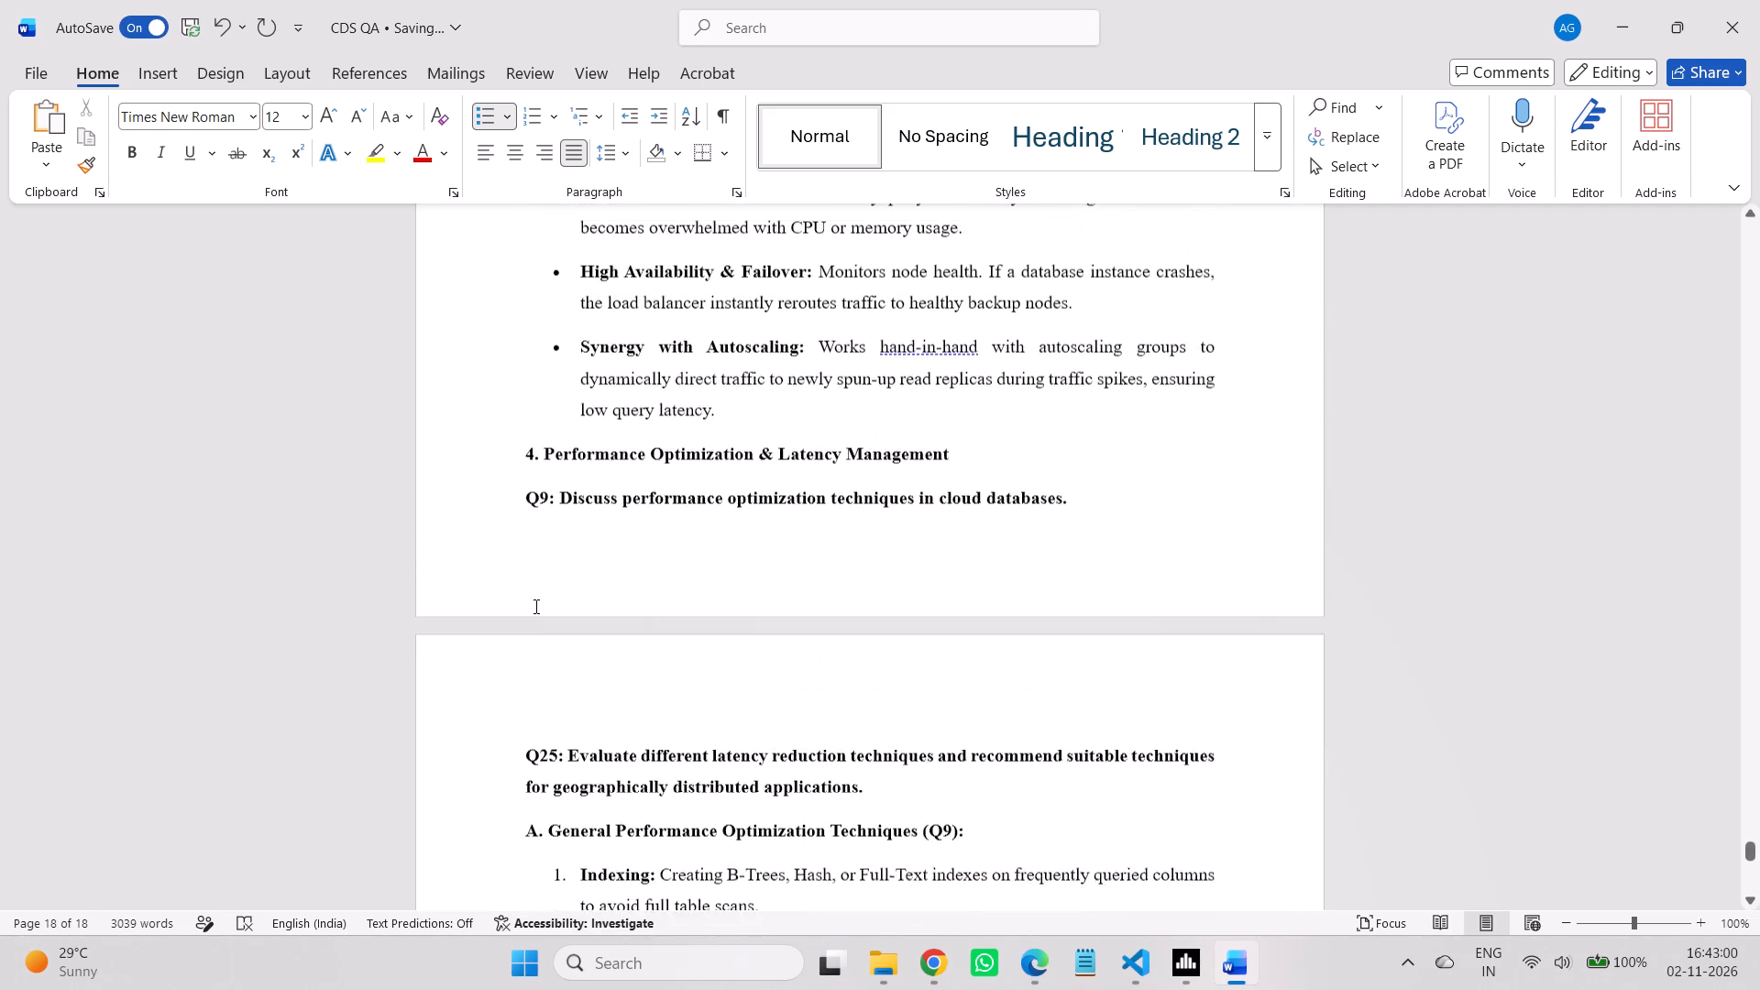
scroll(534, 606, up, 1)
scroll(534, 606, down, 1)
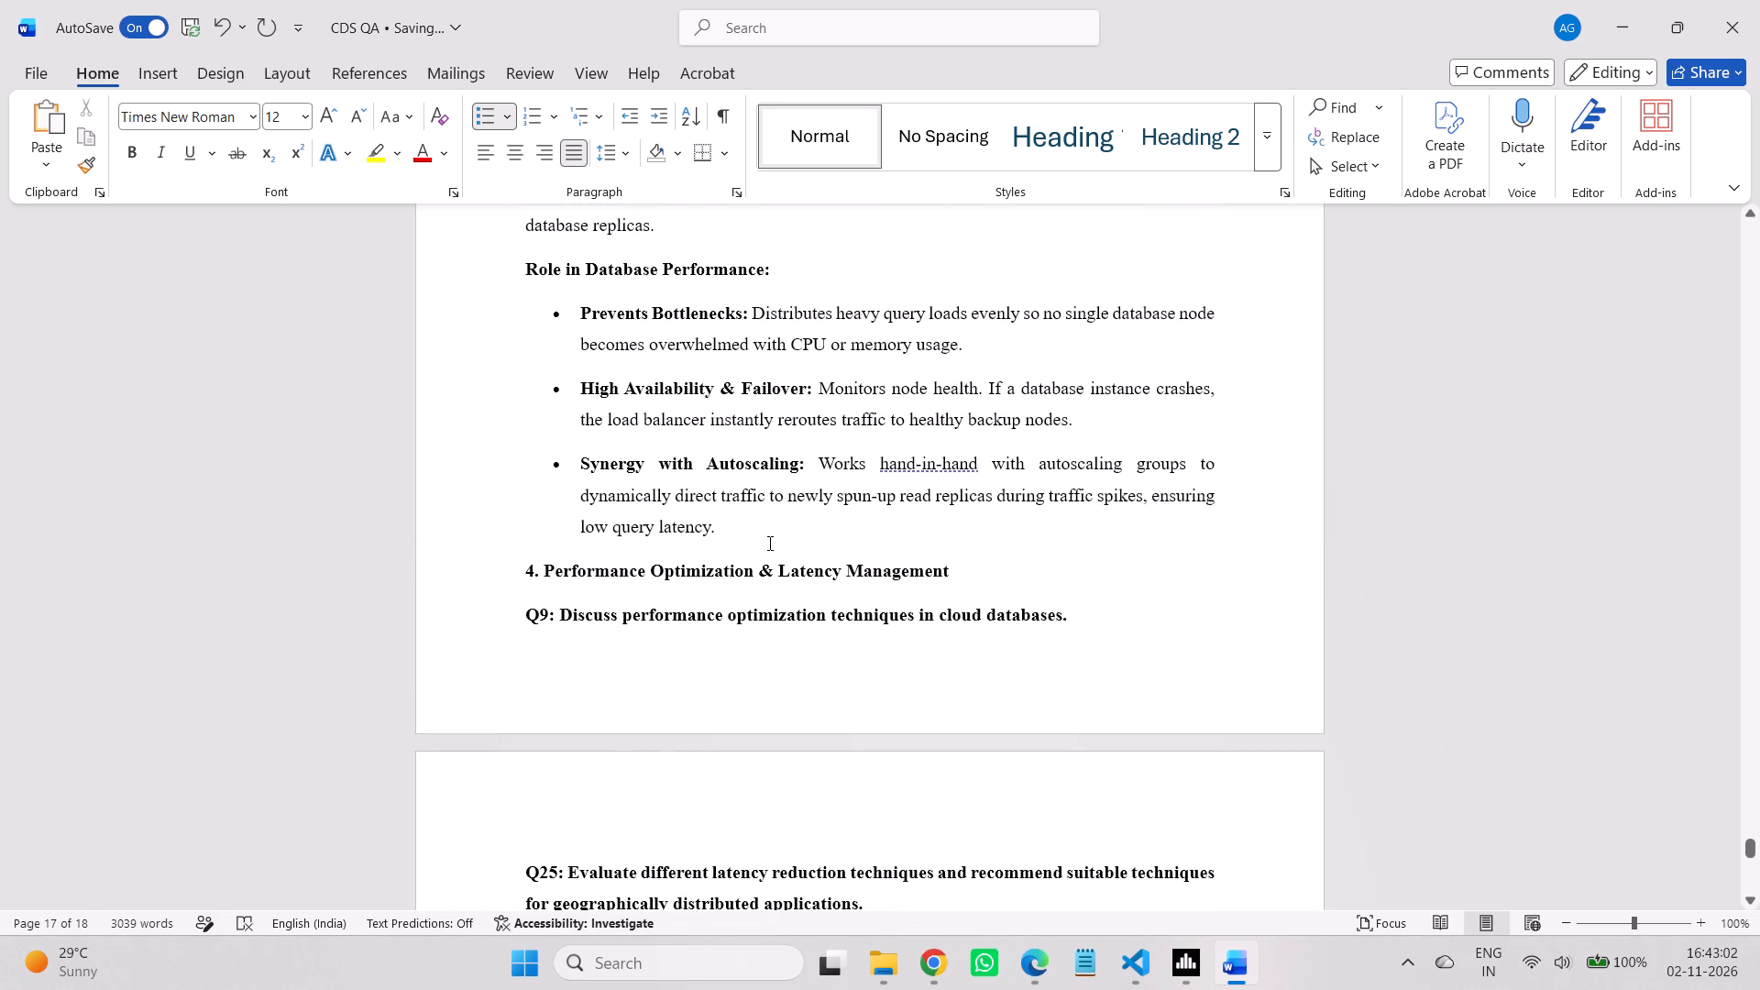
click(773, 535)
key(Return)
key(Return)
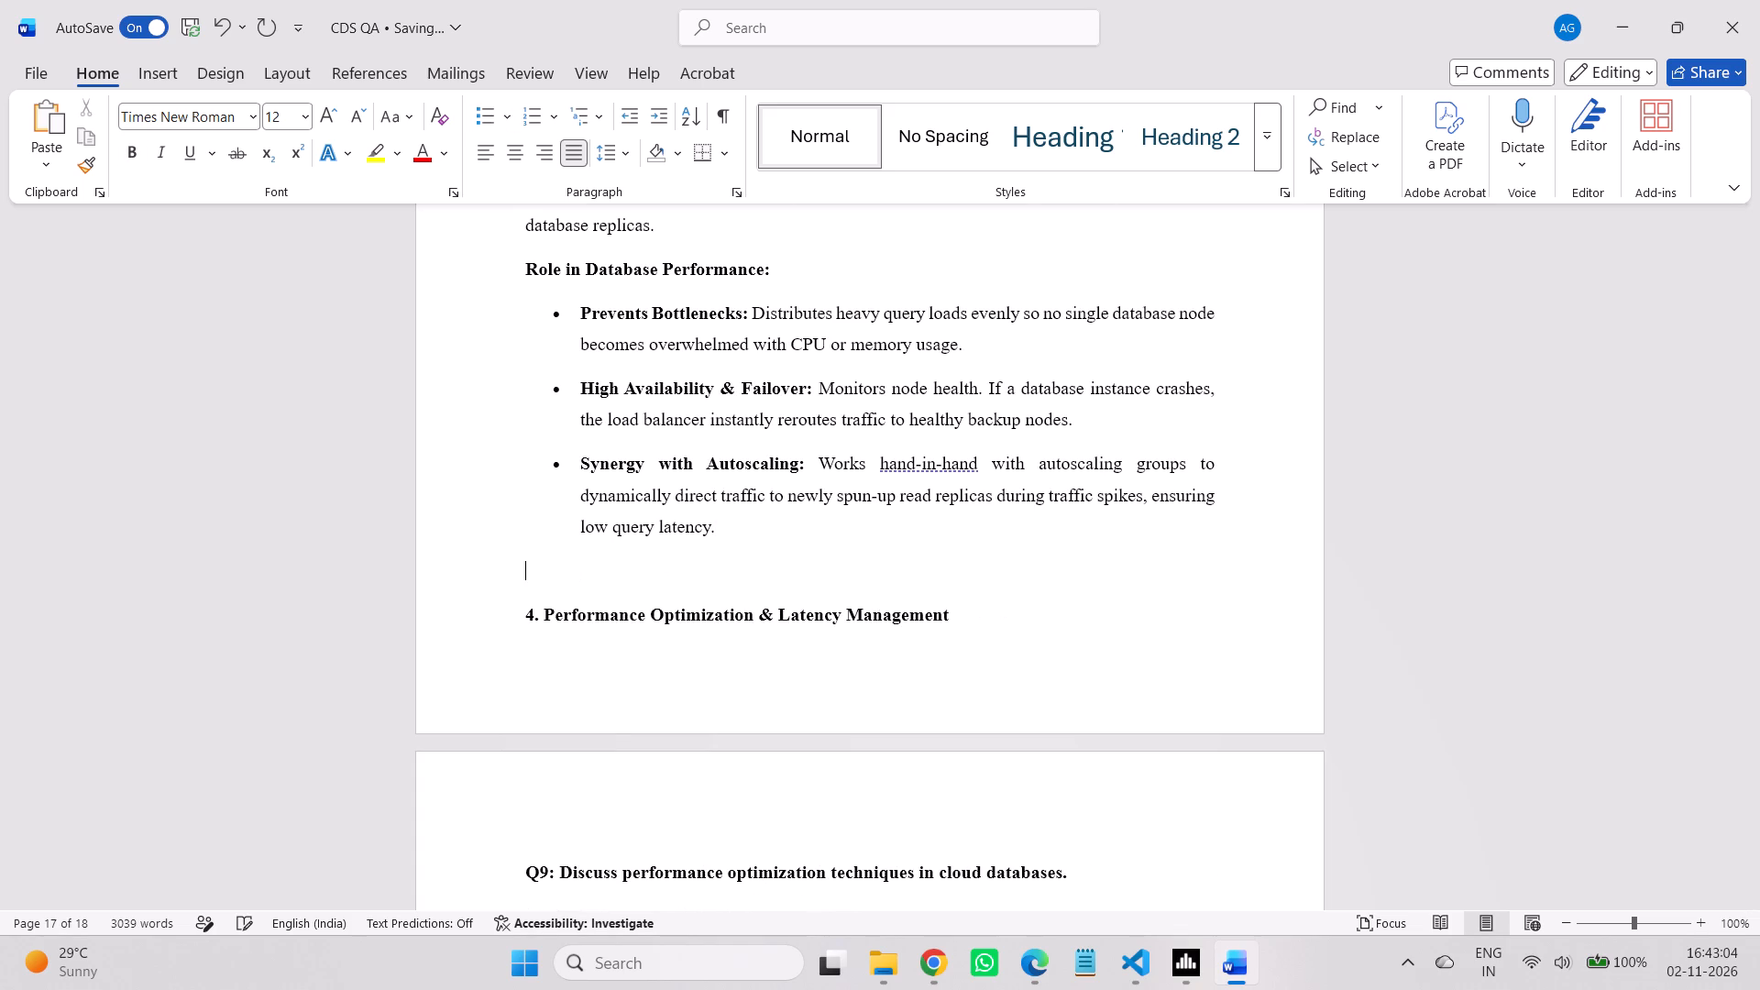
key(Return)
Add blank lines after the Asynchronous Replication for Writes bullet until the insertion point sits on a new page.
scroll(773, 535, down, 5)
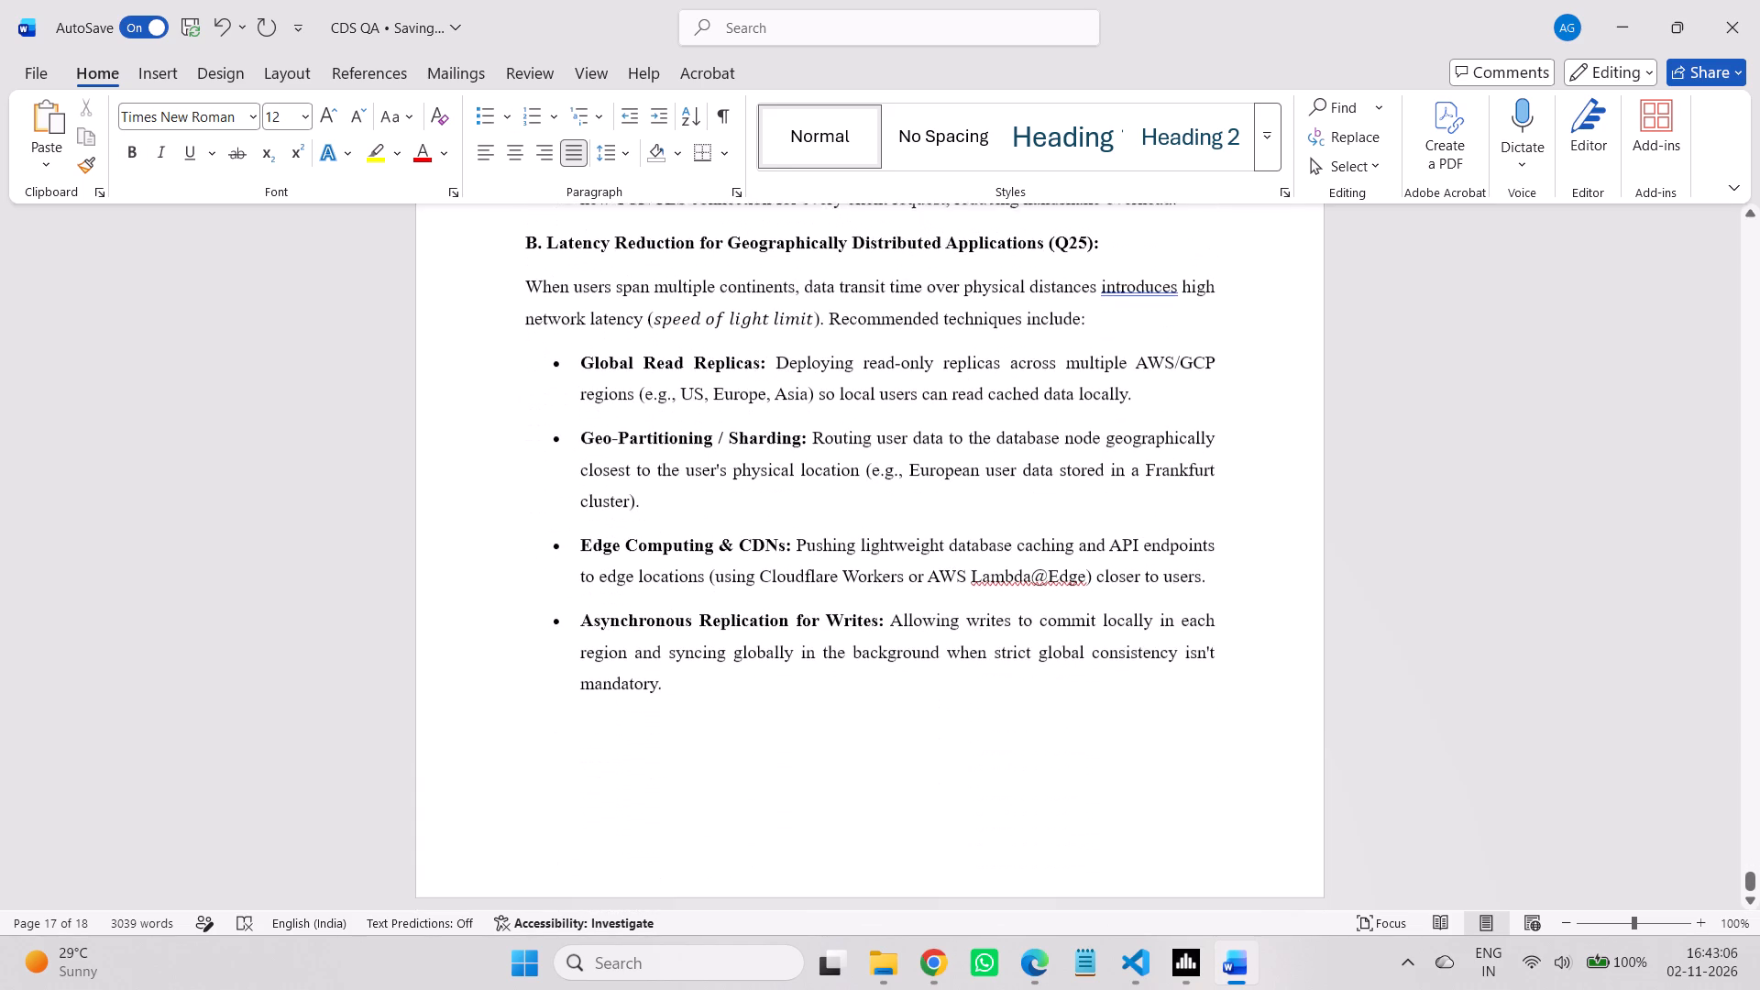
scroll(773, 535, down, 3)
scroll(821, 628, down, 1)
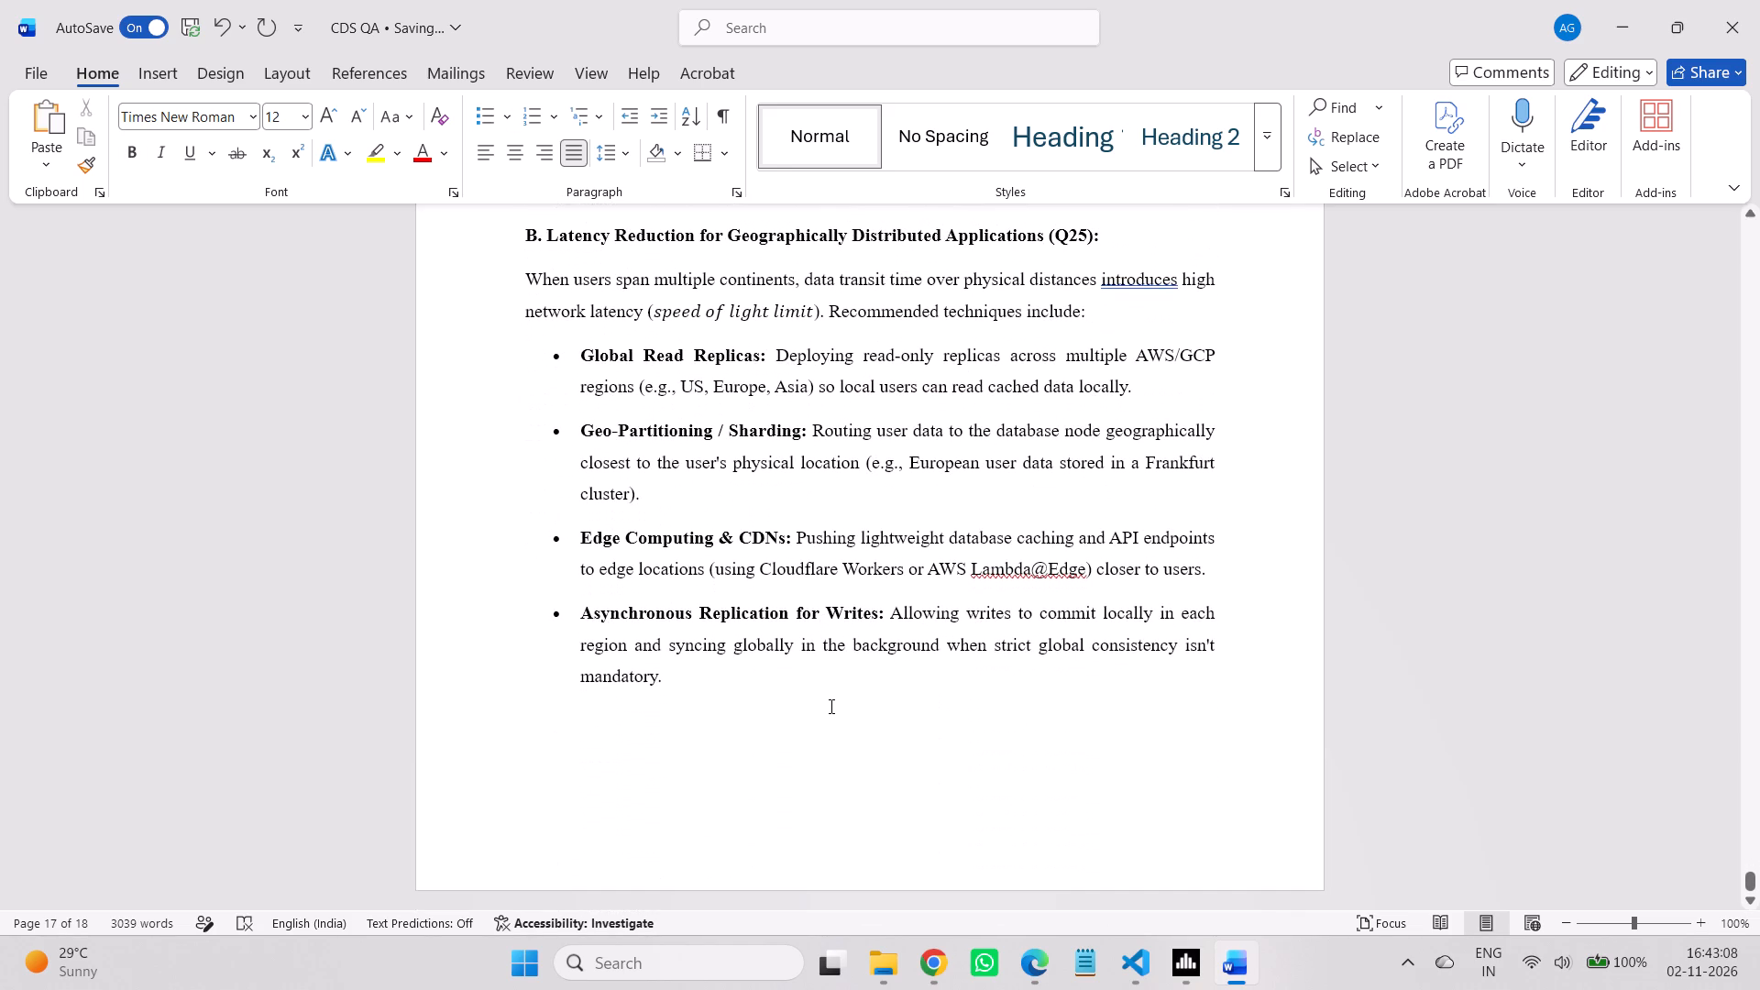
click(826, 709)
key(Return)
key(Return)
key(Return)
key(Return)
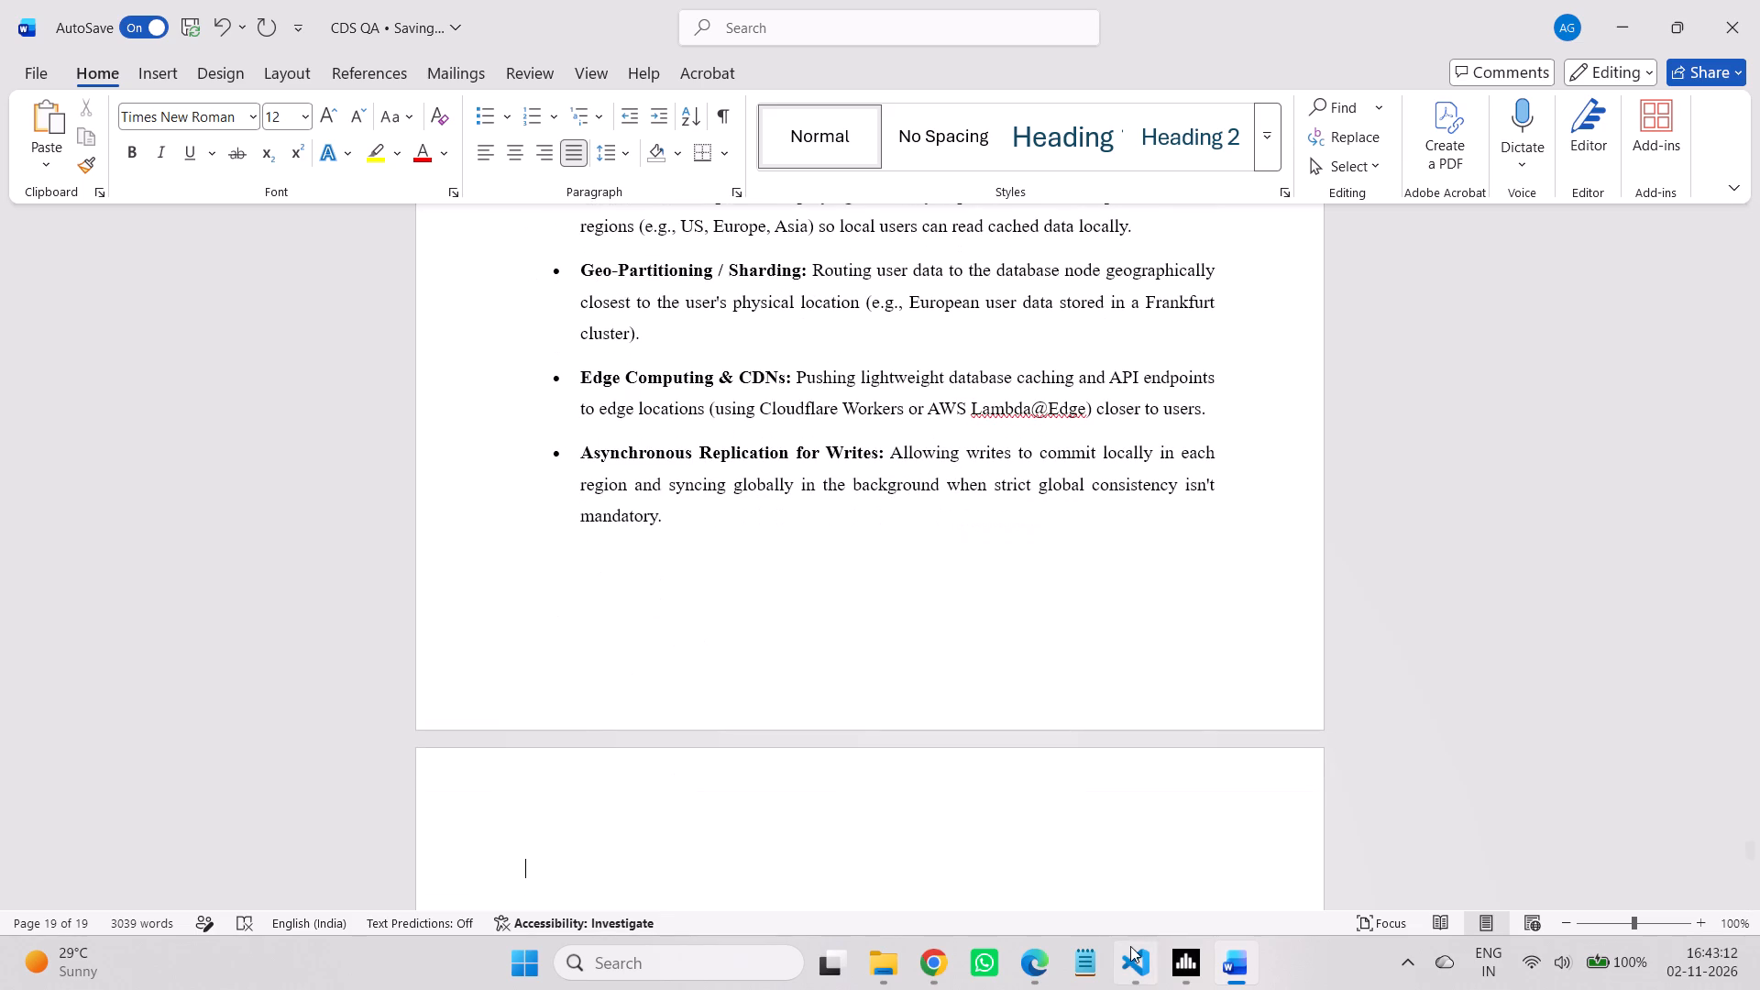
click(1020, 966)
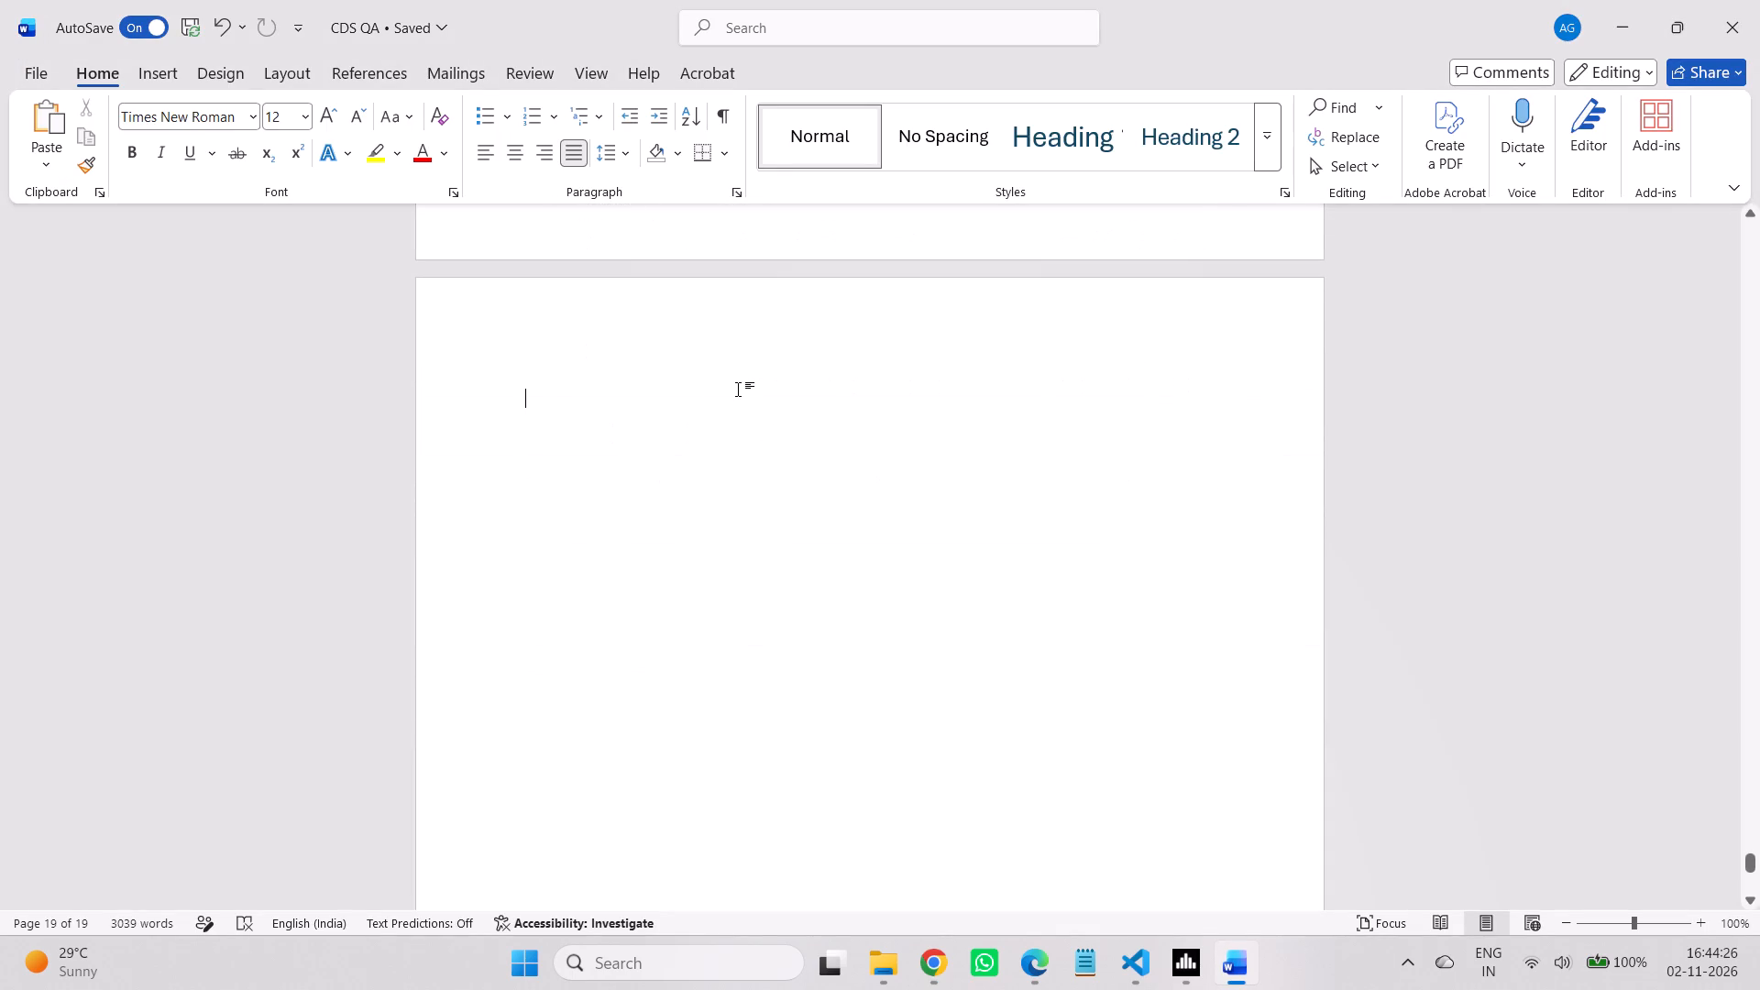
key(ctrl+v)
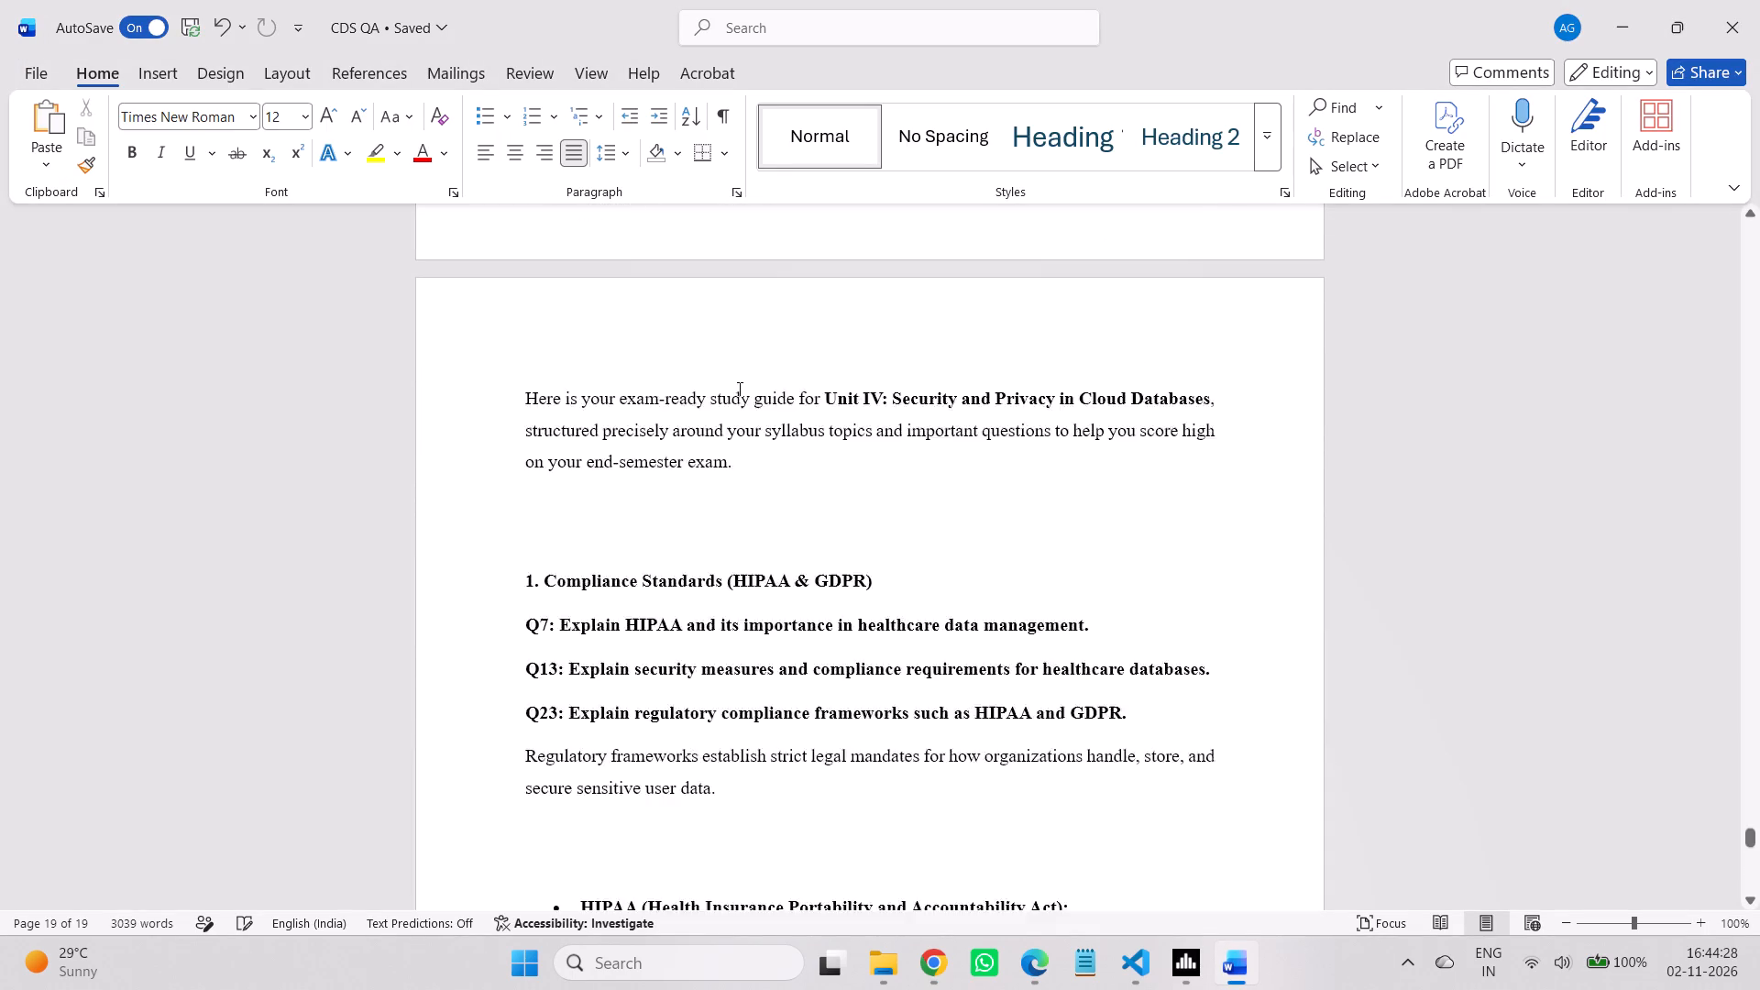
Examine the spacing of the pasted Unit IV content against the preceding Unit III pages.
scroll(738, 389, up, 2)
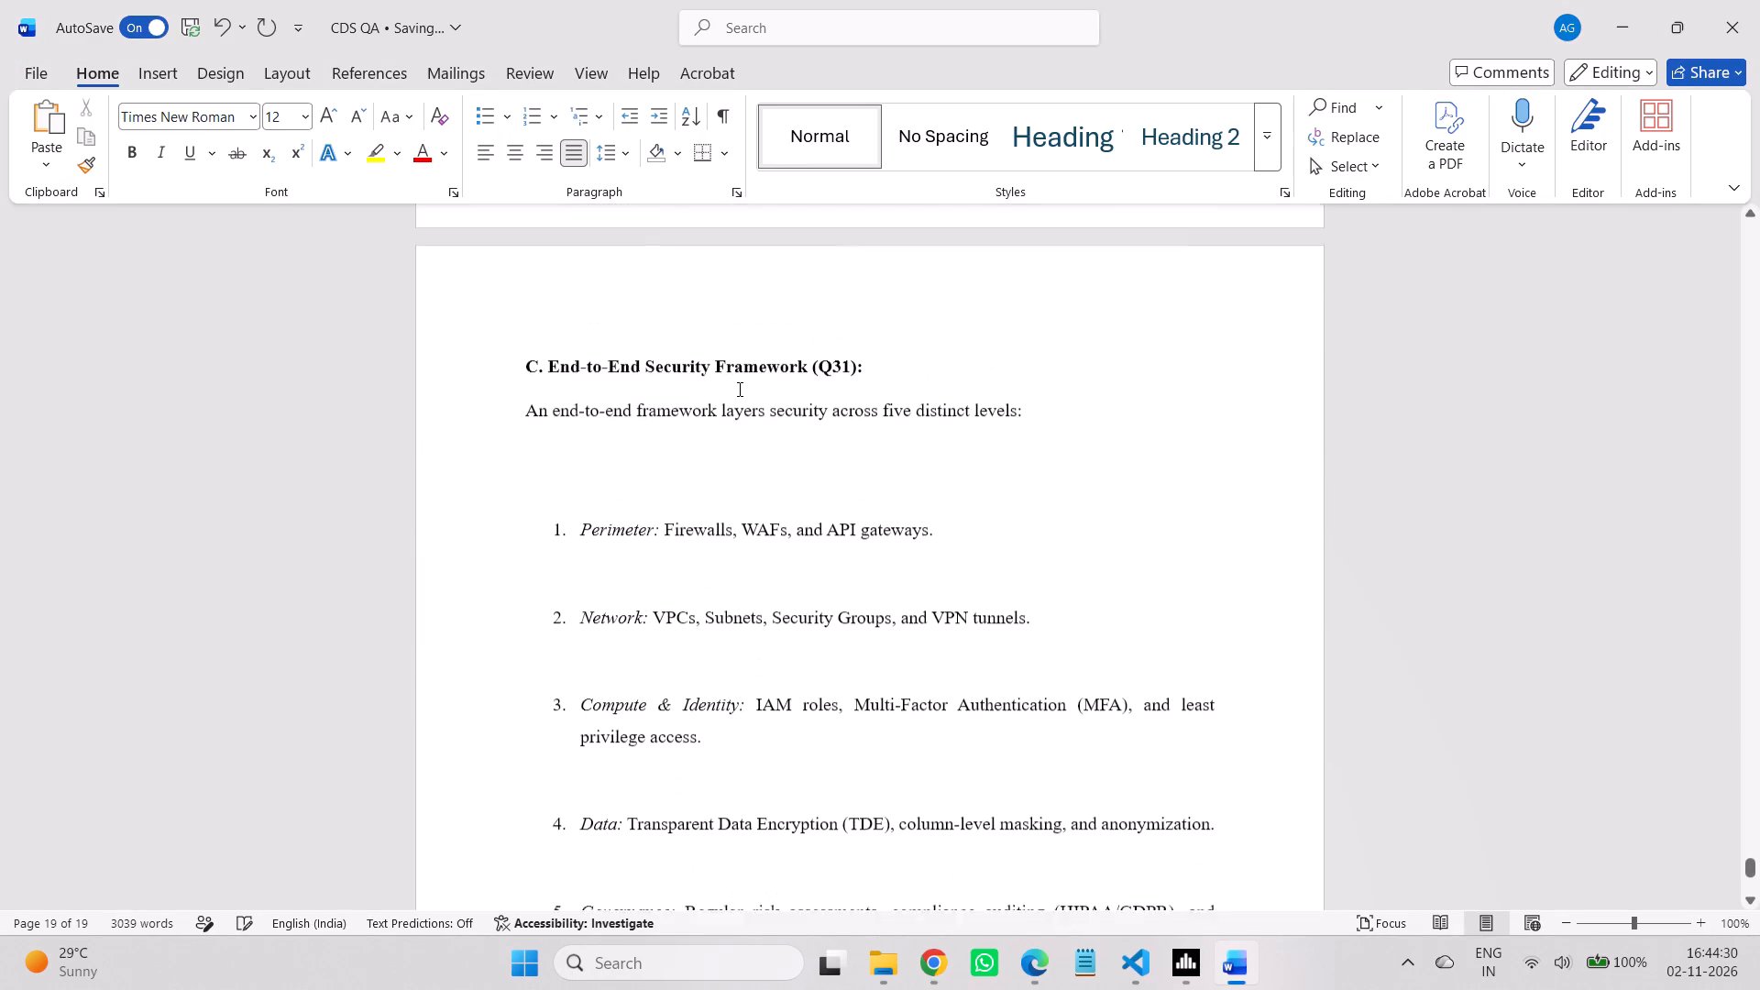
scroll(757, 489, up, 1)
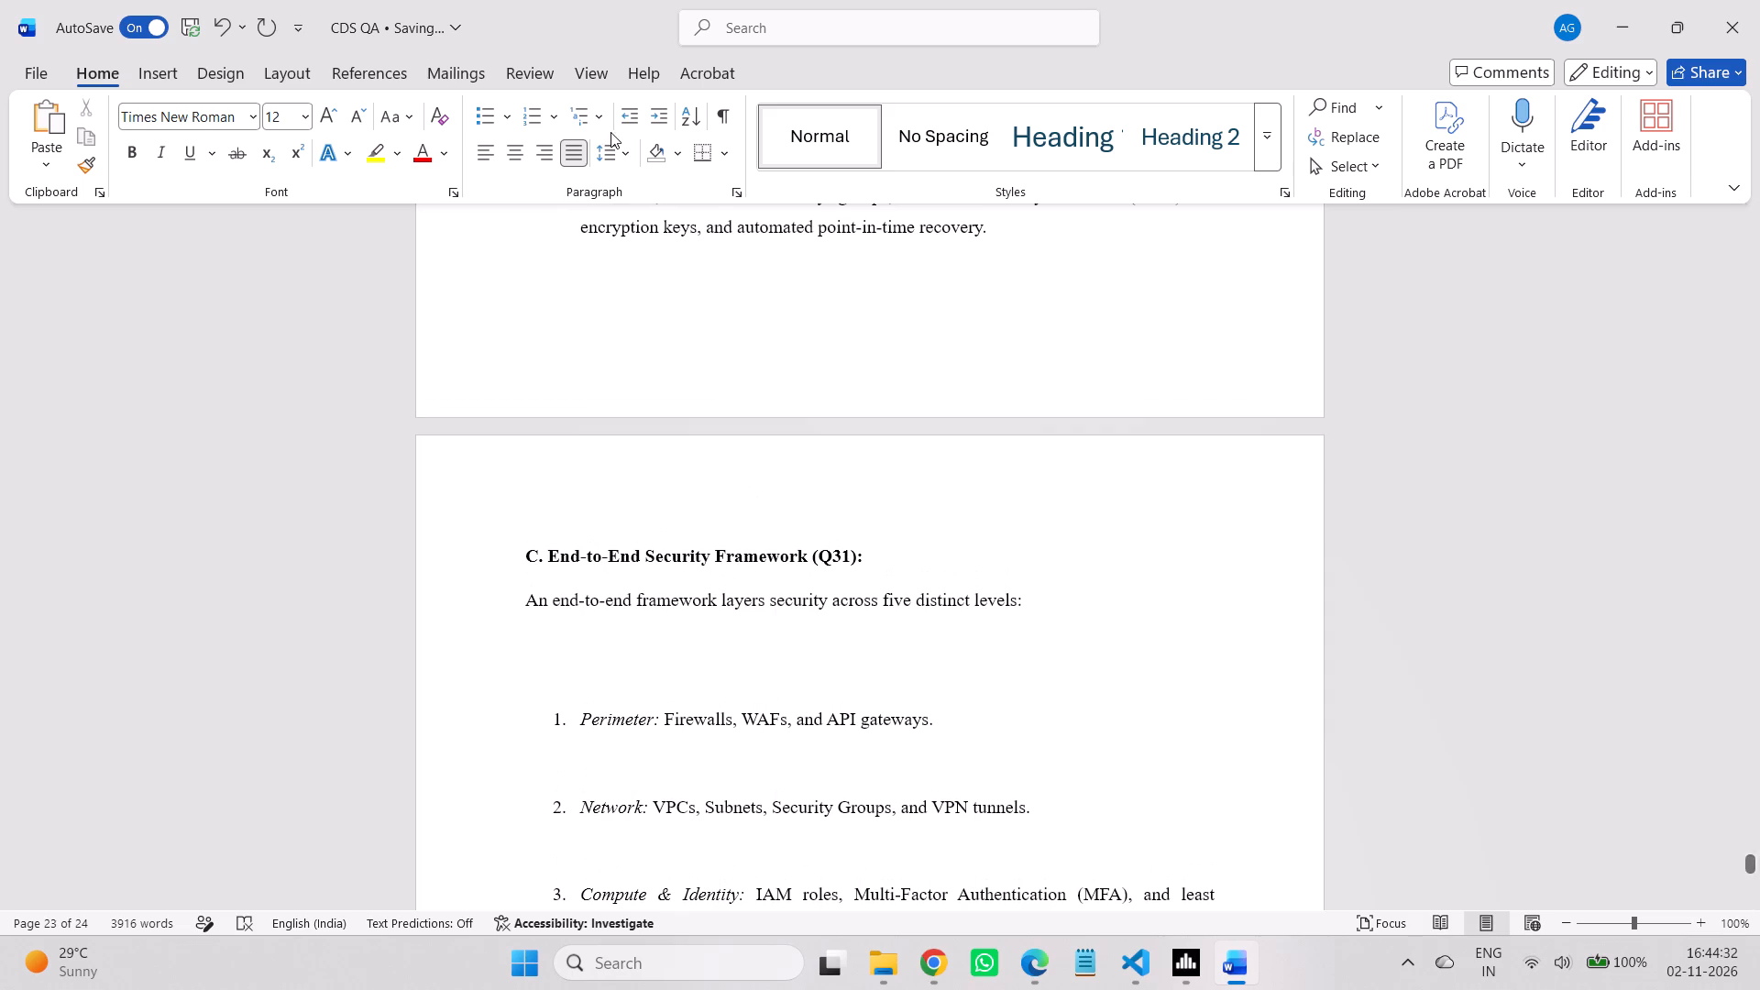
click(629, 155)
click(1072, 267)
scroll(1072, 267, up, 9)
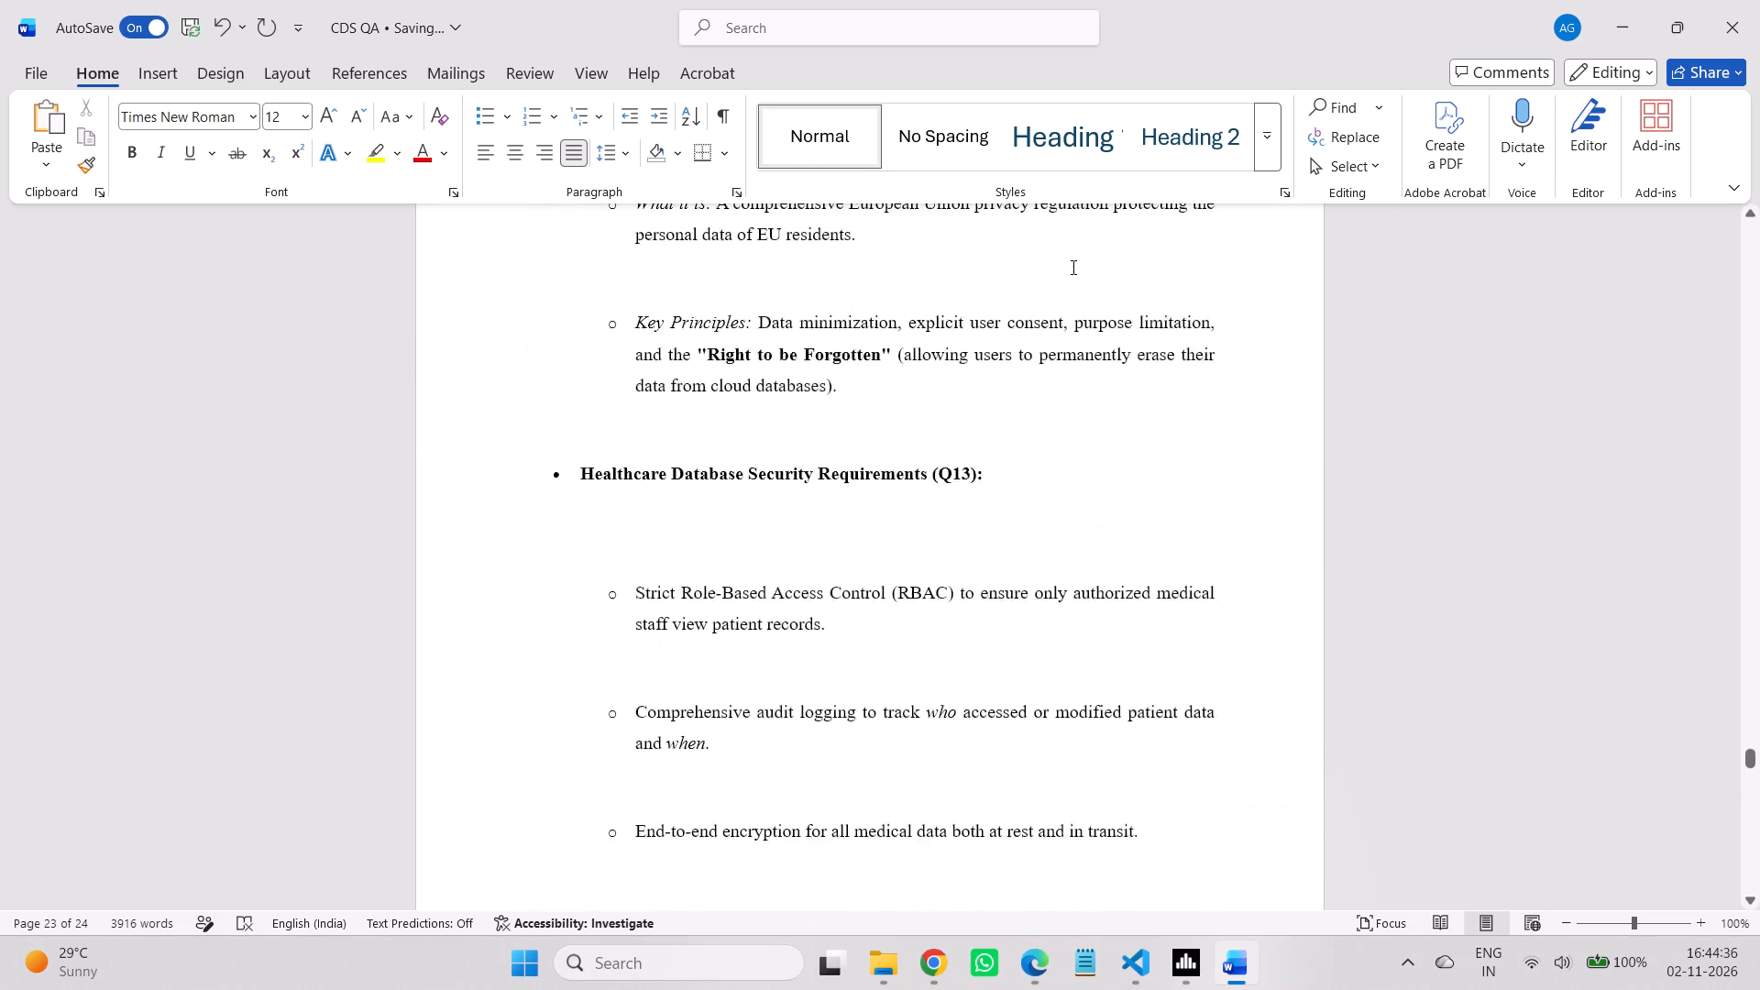
scroll(1072, 267, up, 5)
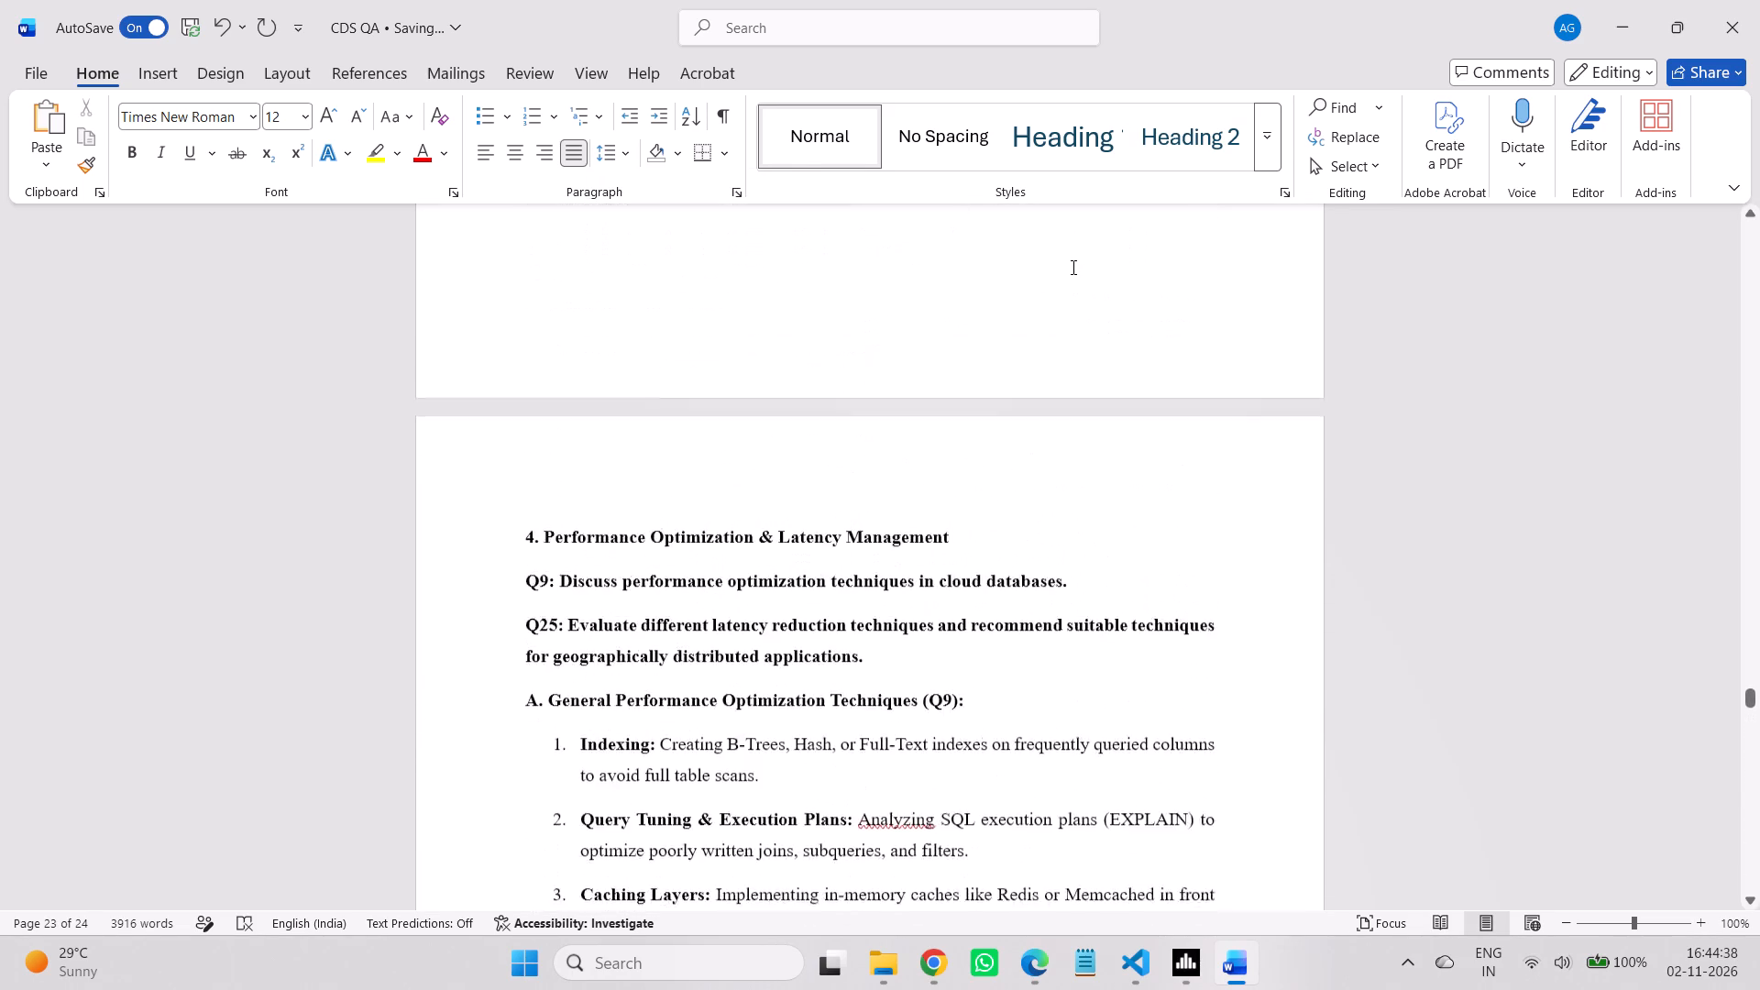
scroll(1072, 267, up, 3)
scroll(1039, 533, up, 1)
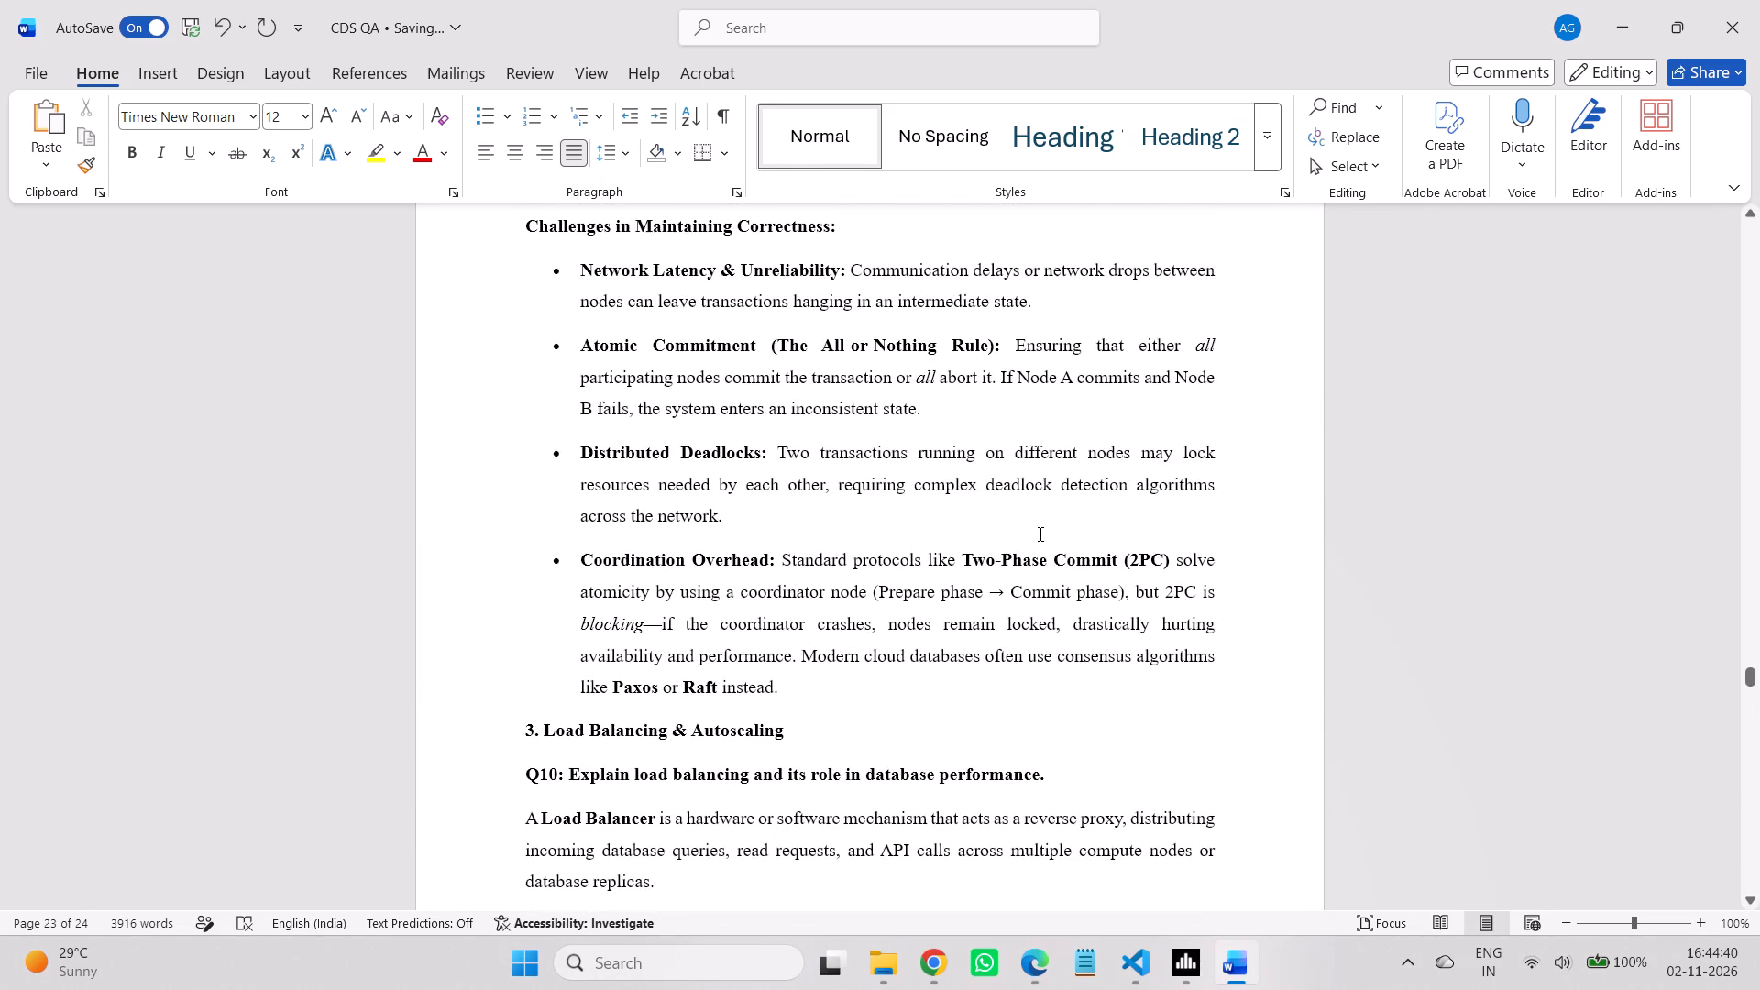
scroll(1039, 533, up, 2)
scroll(1039, 533, down, 3)
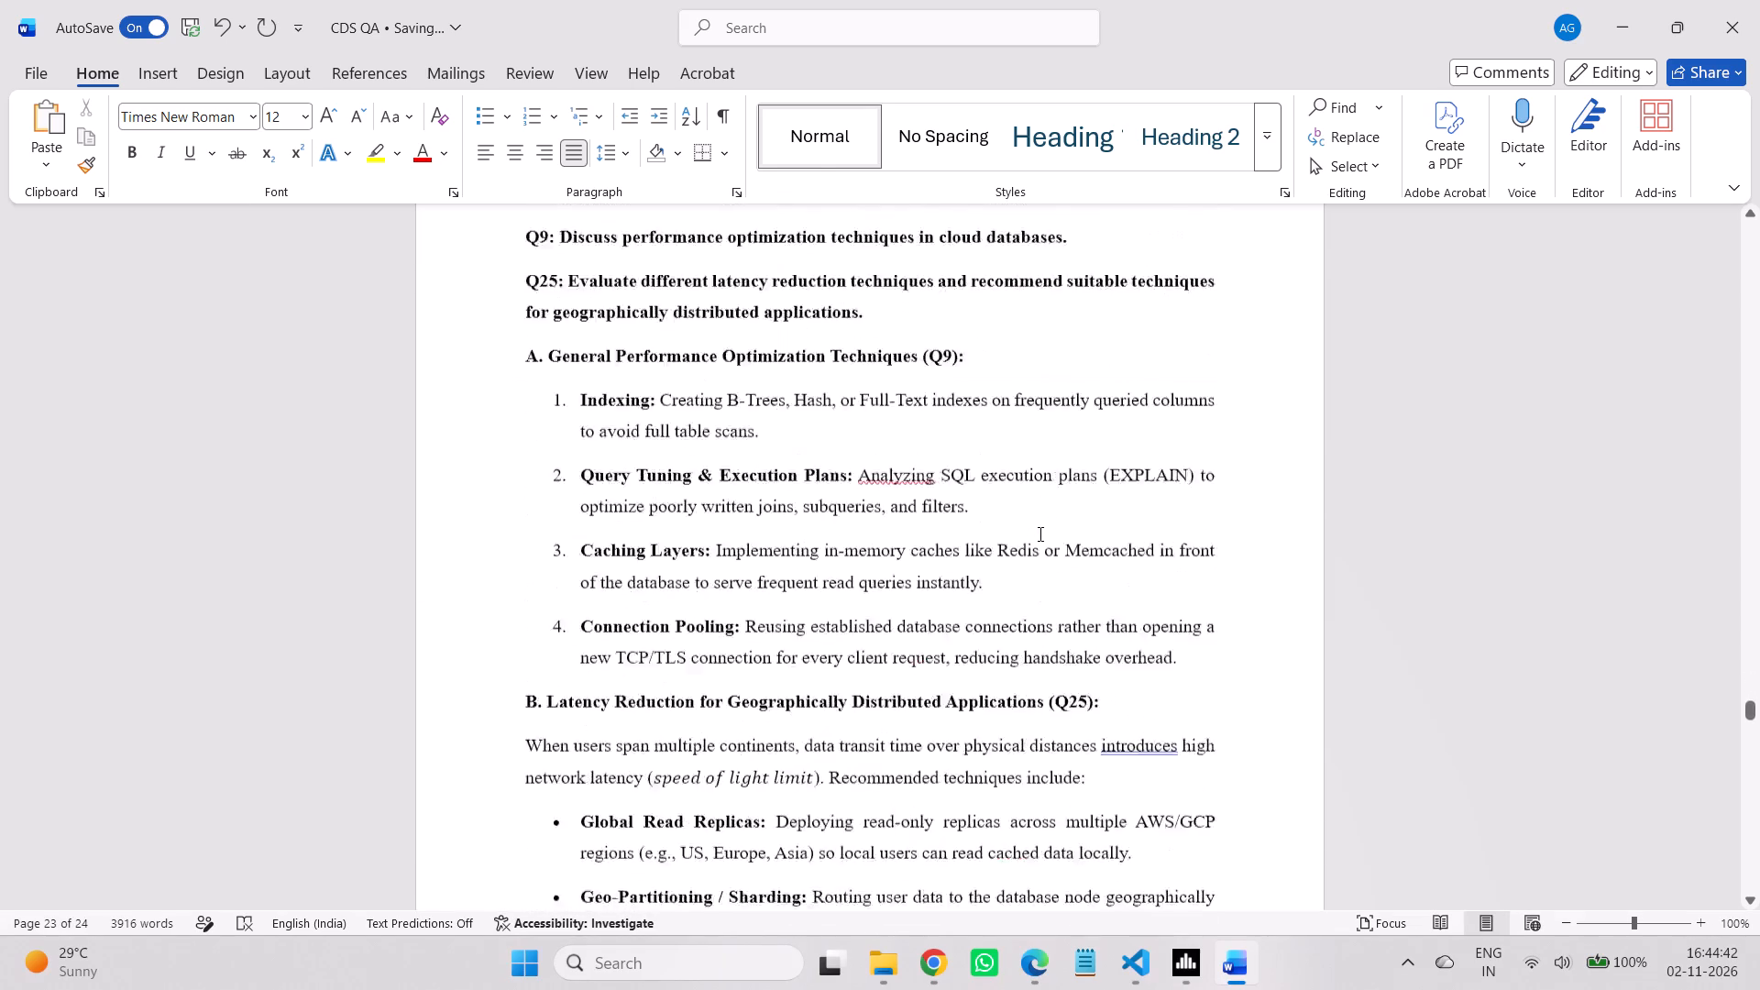
scroll(1039, 533, down, 4)
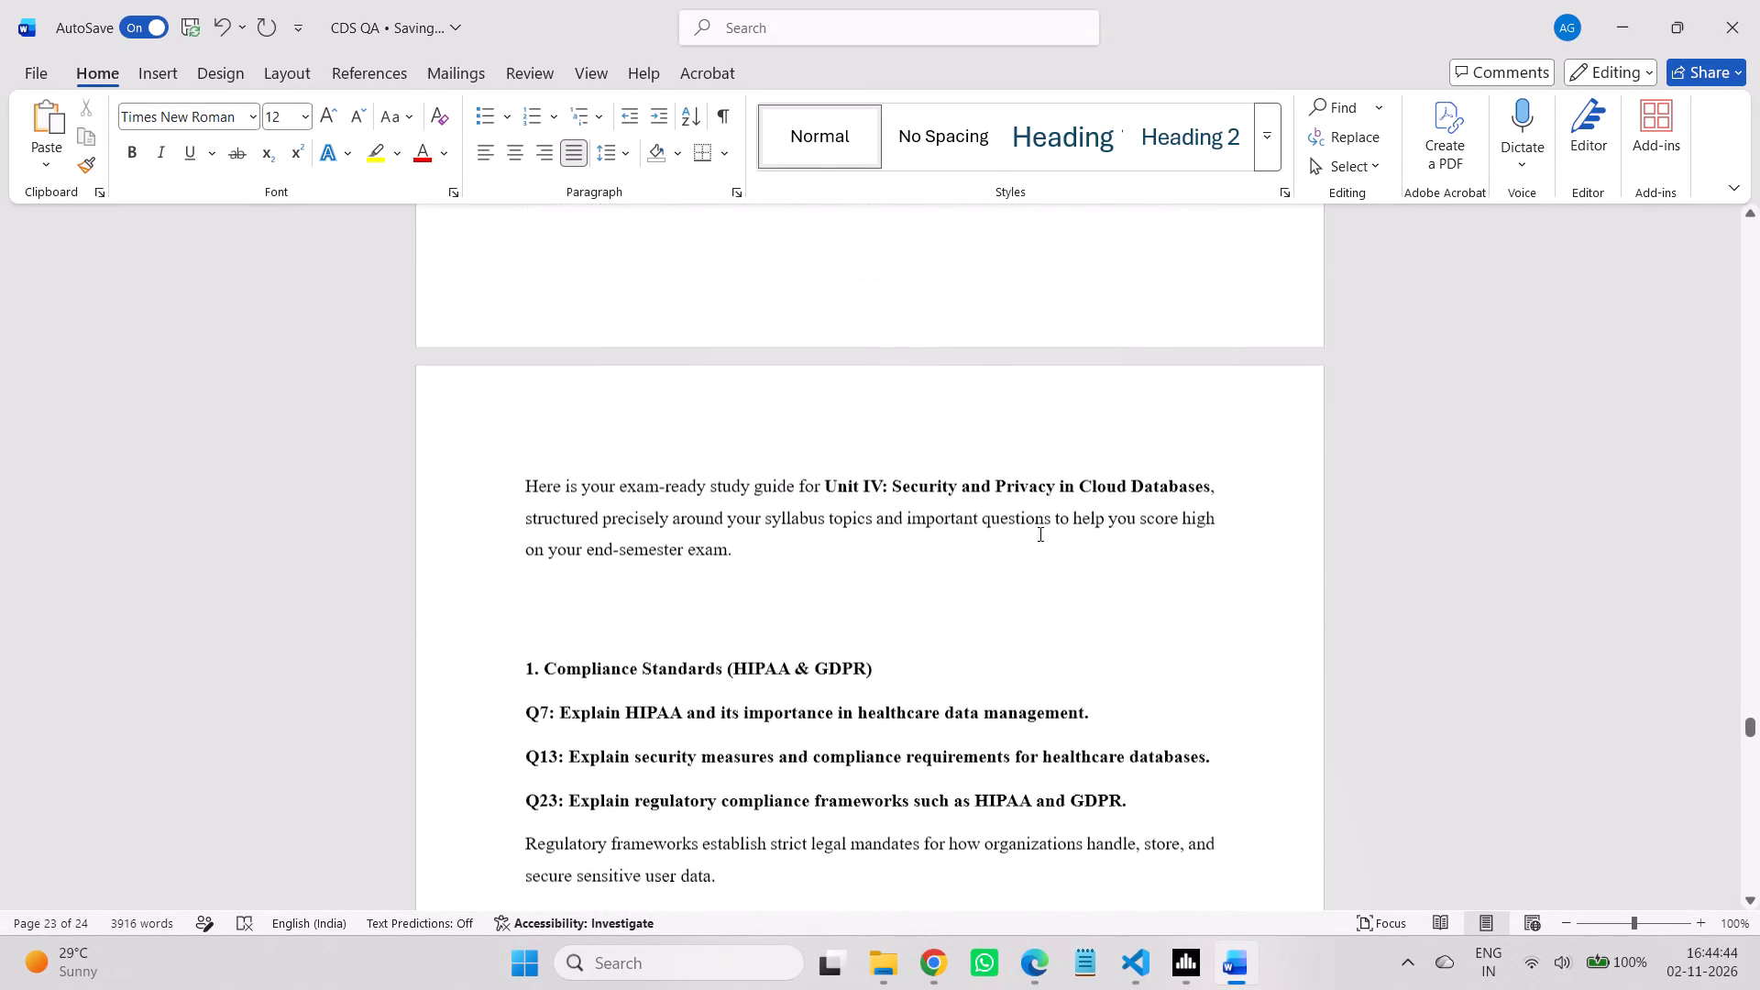
Delete the blank lines before the "1. Compliance Standards (HIPAA & GDPR)" heading and before the HIPAA bullet.
scroll(1039, 533, down, 1)
click(843, 435)
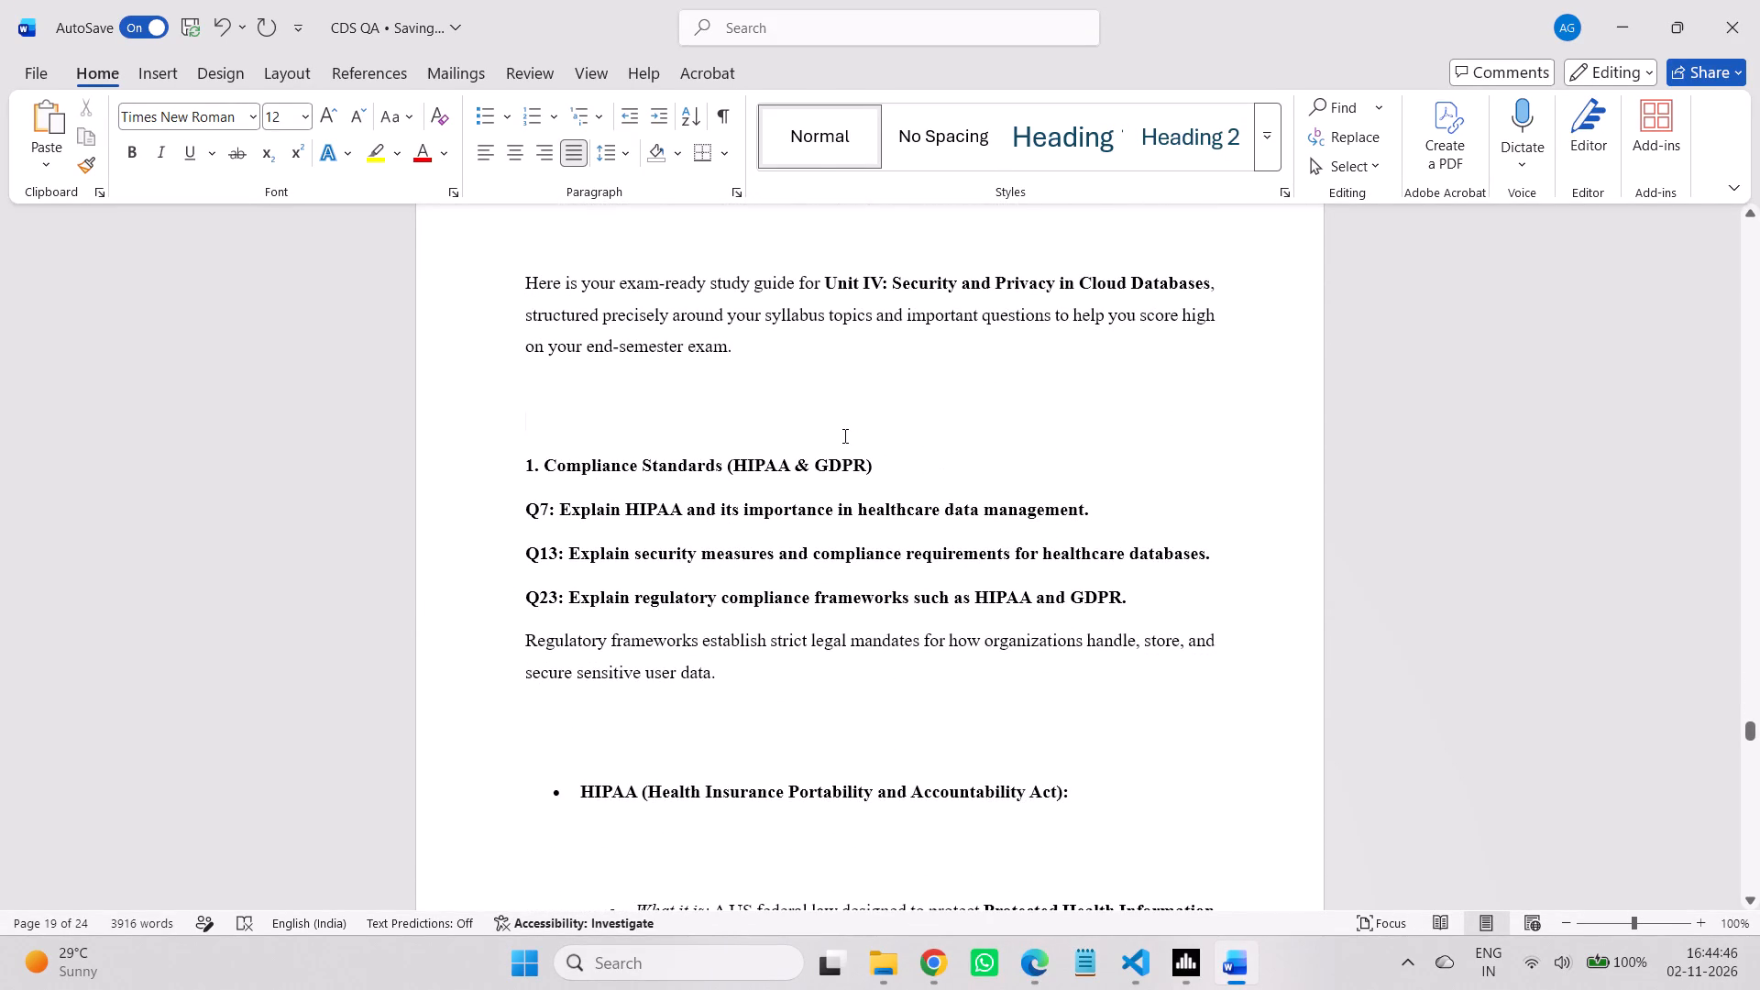
key(BackSpace)
key(BackSpace)
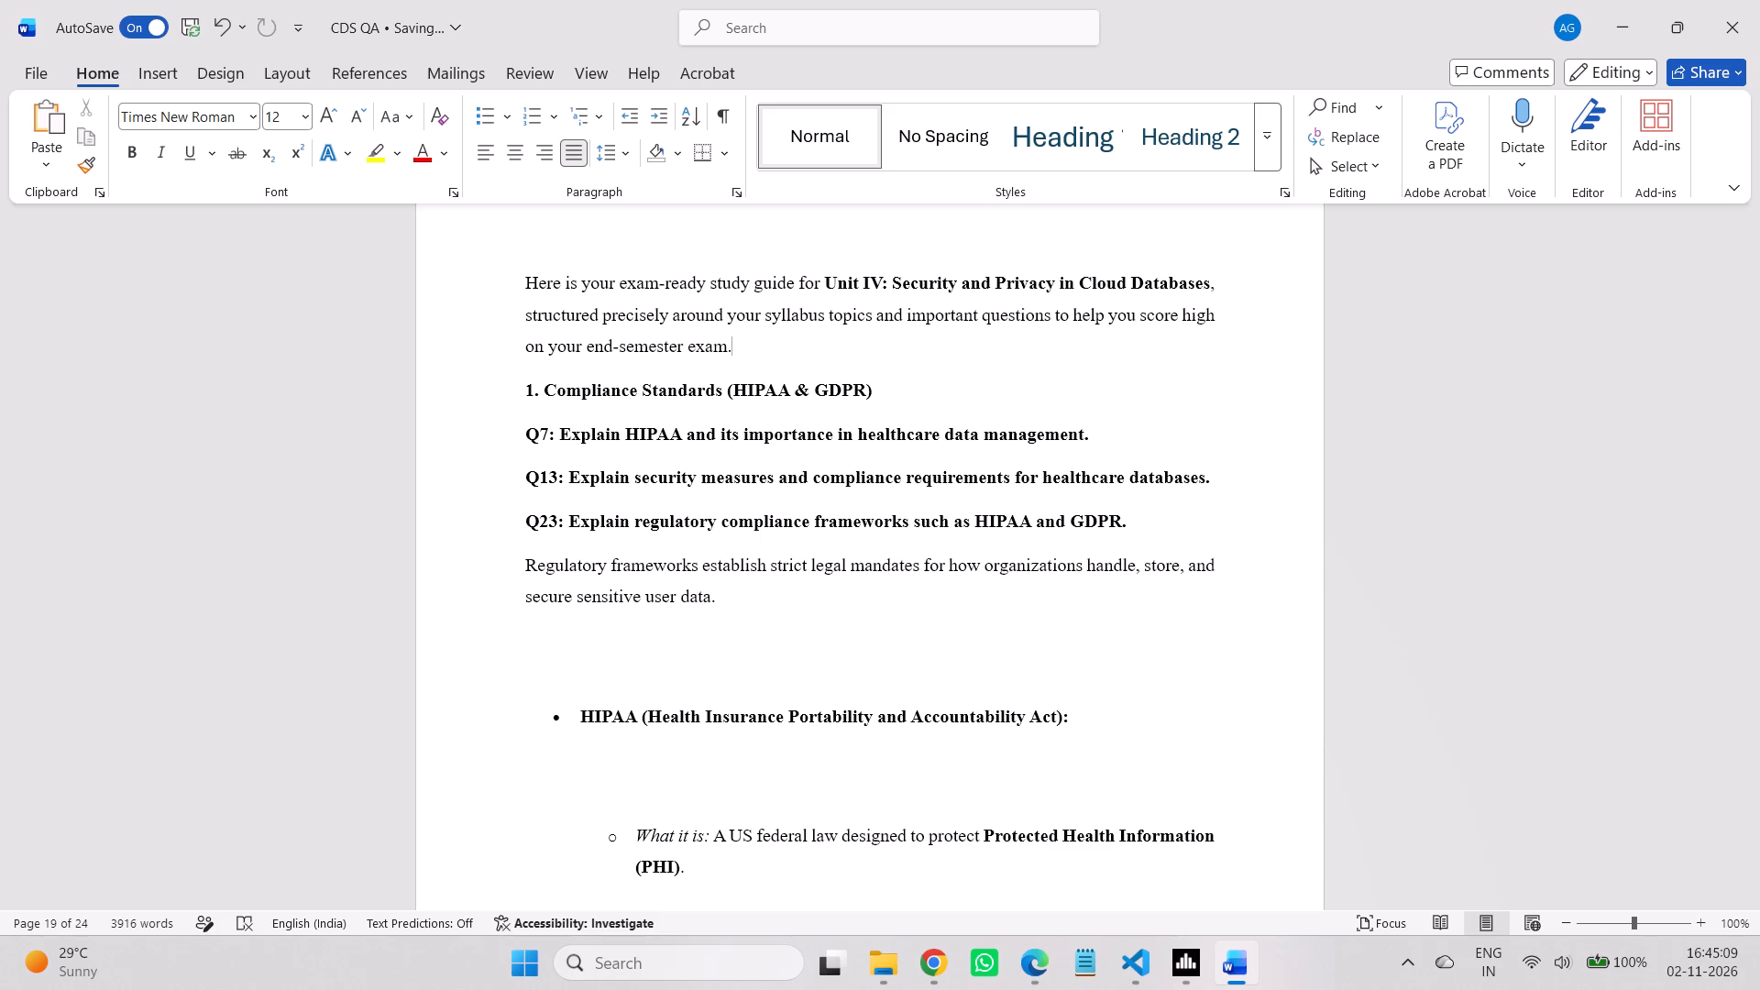
click(774, 659)
key(Down)
key(BackSpace)
key(BackSpace)
Delete the blank lines around the HIPAA bullet's What it is and Importance in Healthcare sub-bullets, up to the GDPR bullet.
key(Down)
key(Down)
key(Down)
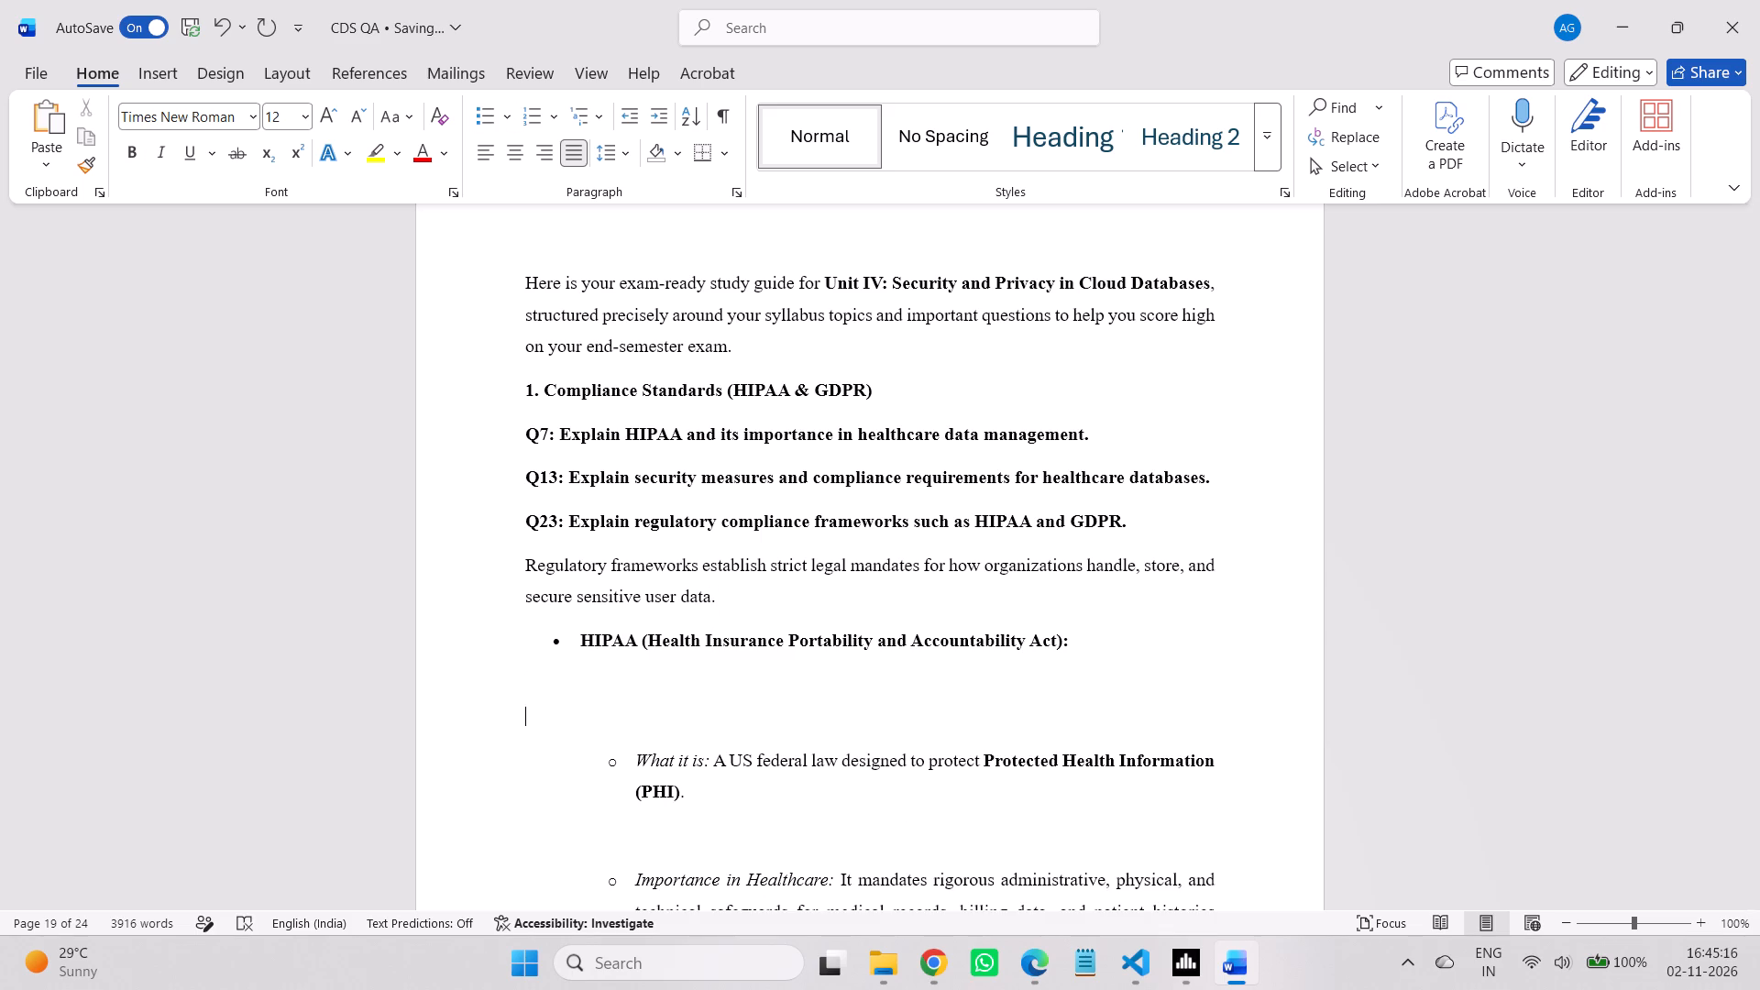
key(BackSpace)
key(BackSpace)
key(Down)
key(Down)
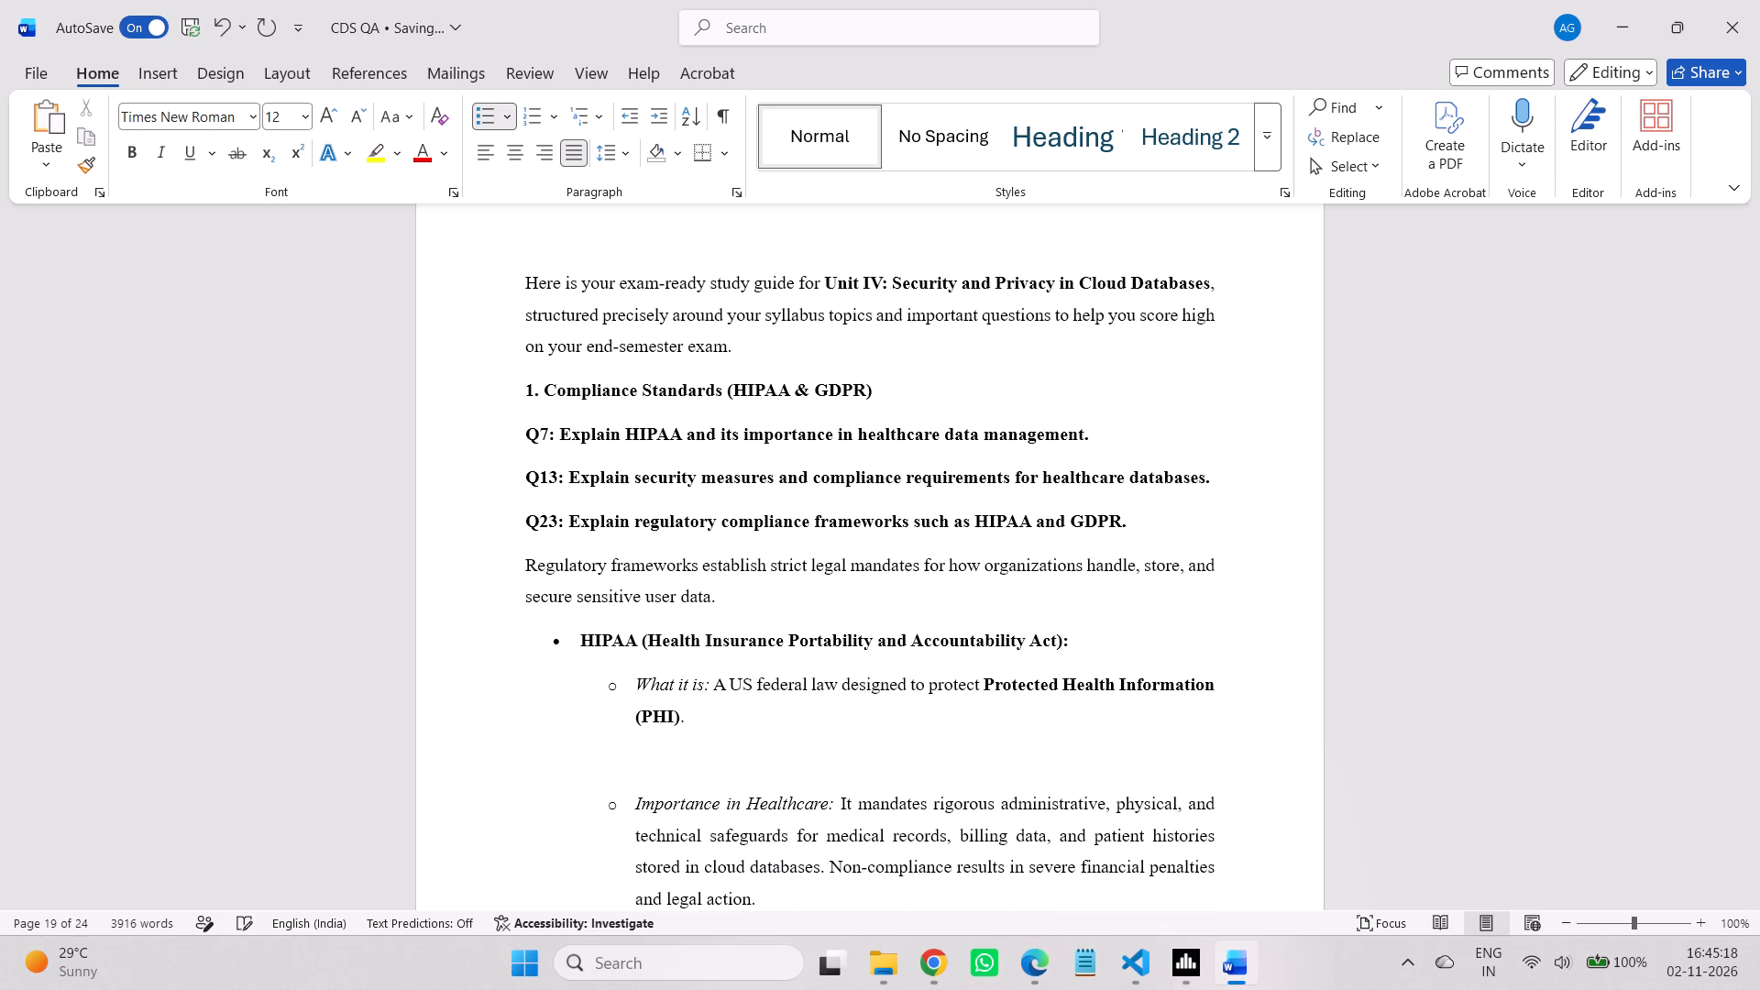
key(Down)
key(BackSpace)
key(Down)
key(Down)
key(Down)
key(Down)
key(Down)
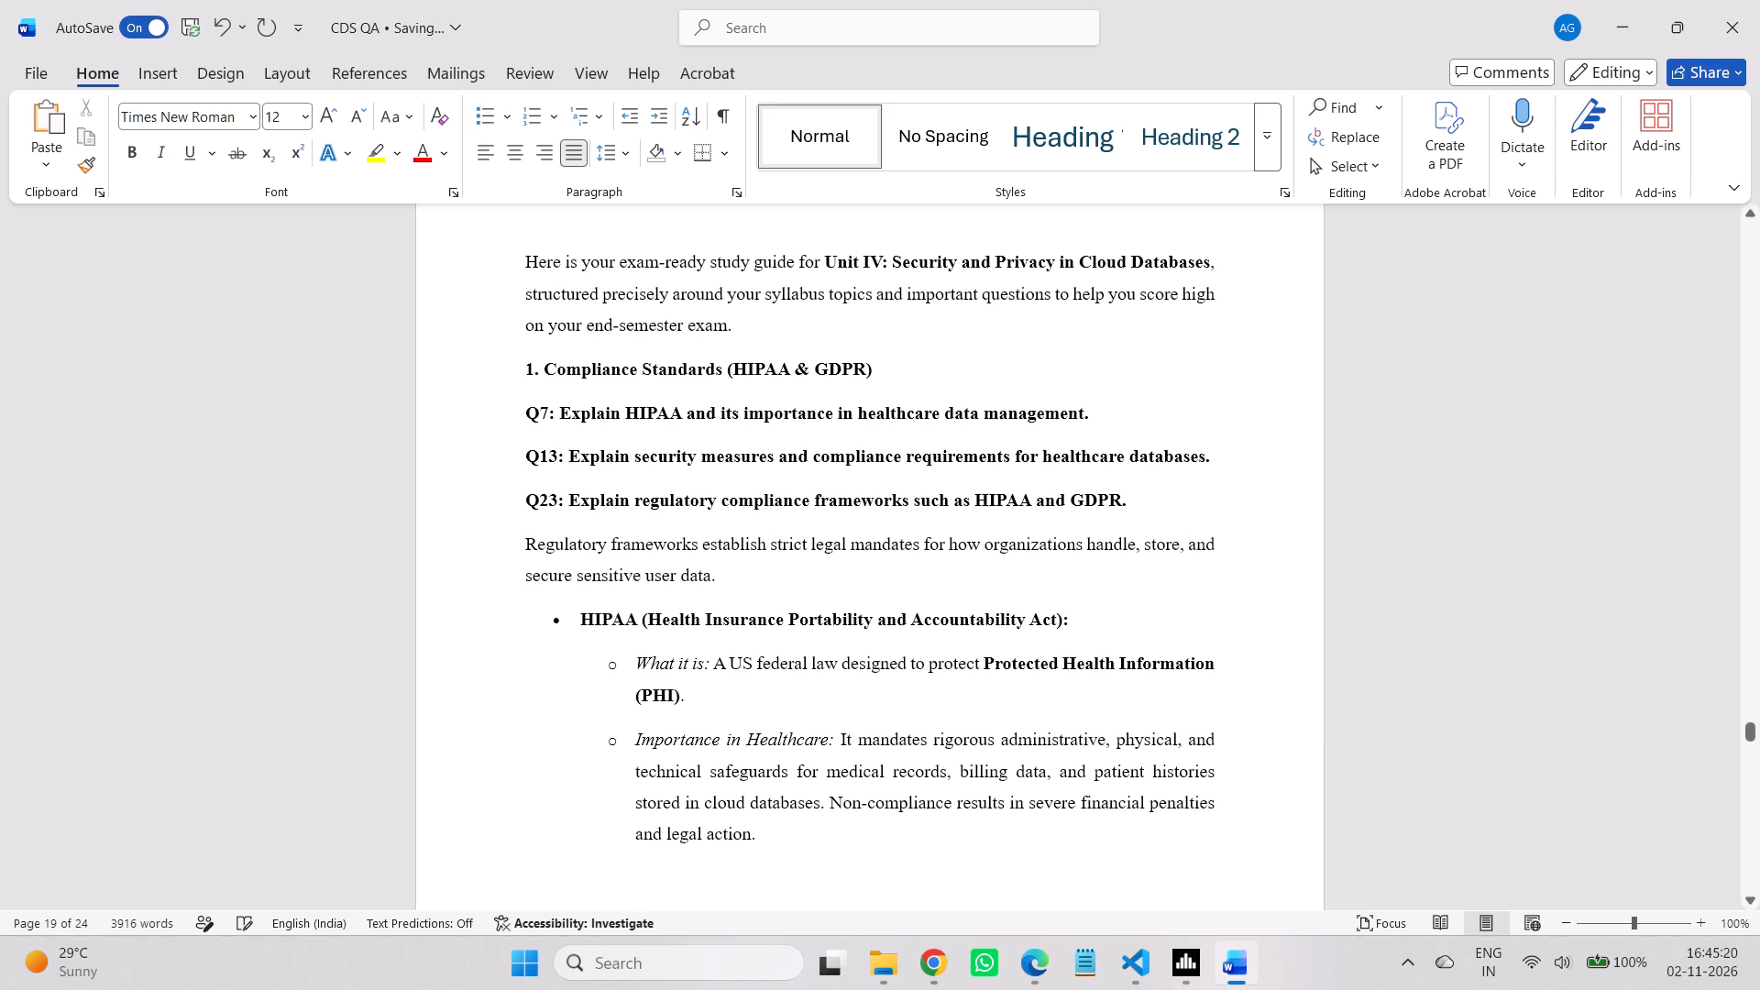
key(BackSpace)
Delete the blank lines around the GDPR bullet's What it is and Key Principles sub-bullets, up to the Healthcare Database Security Requirements bullet.
key(Down)
key(Down)
key(Down)
key(BackSpace)
key(BackSpace)
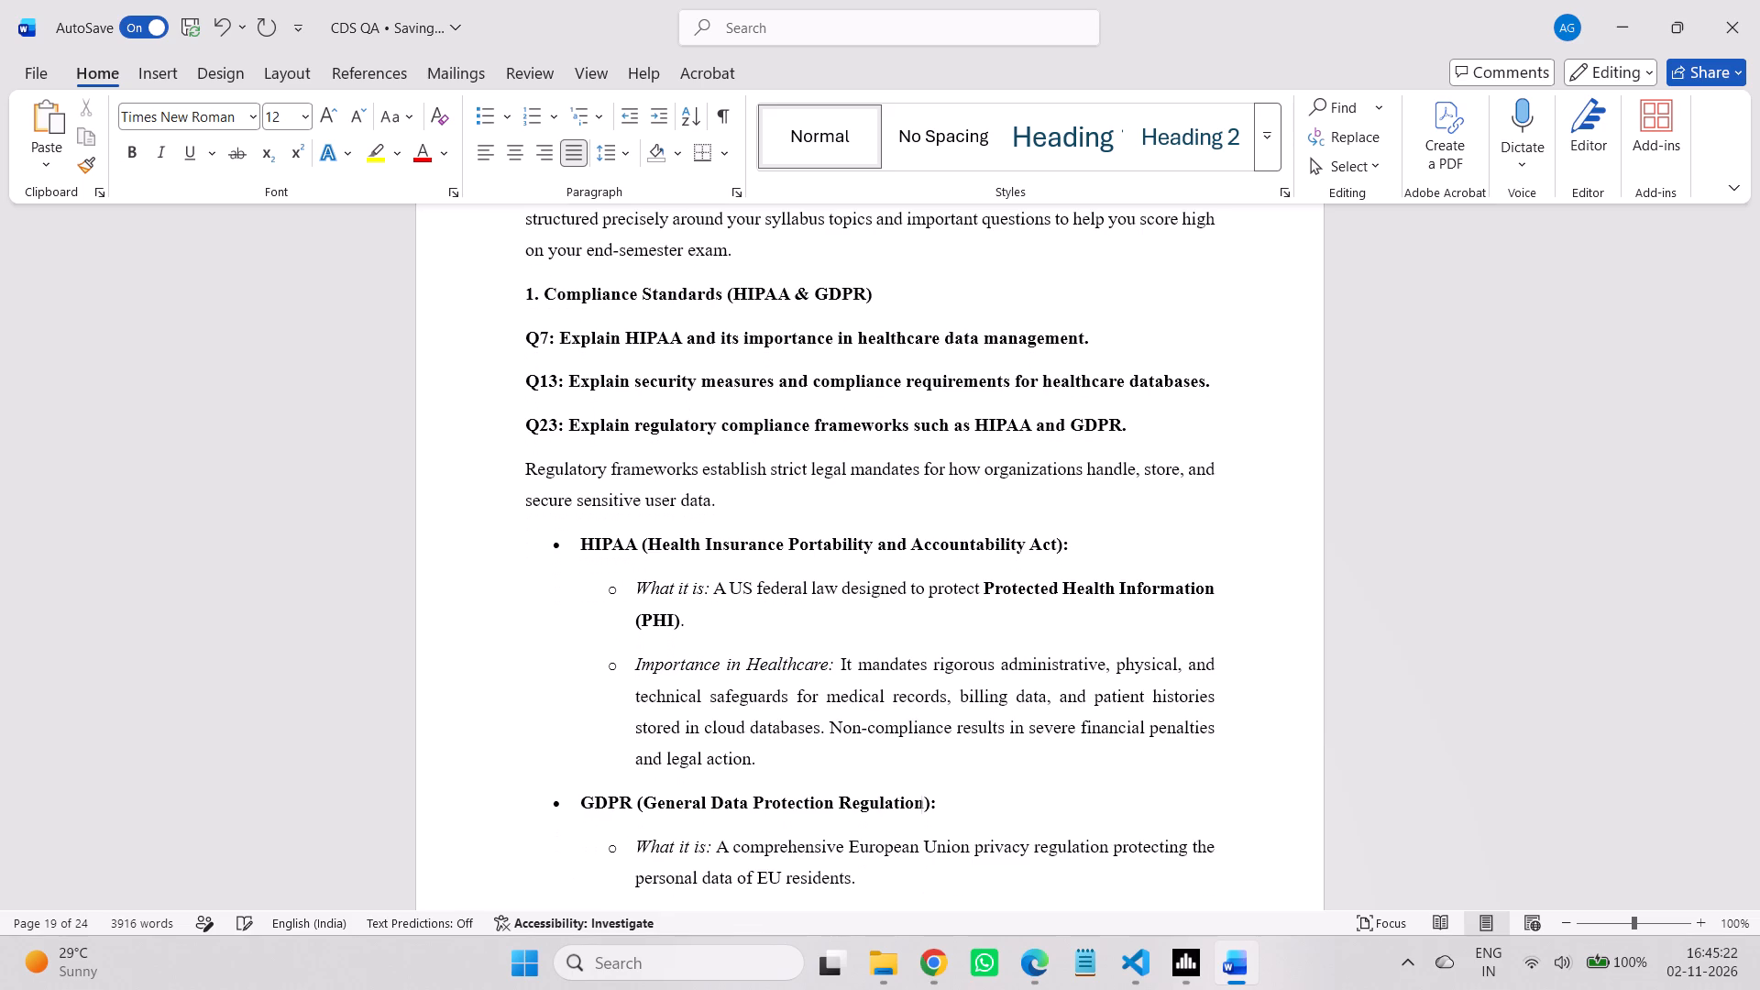
key(Down)
key(Down)
key(Down)
key(Down)
key(Up)
key(BackSpace)
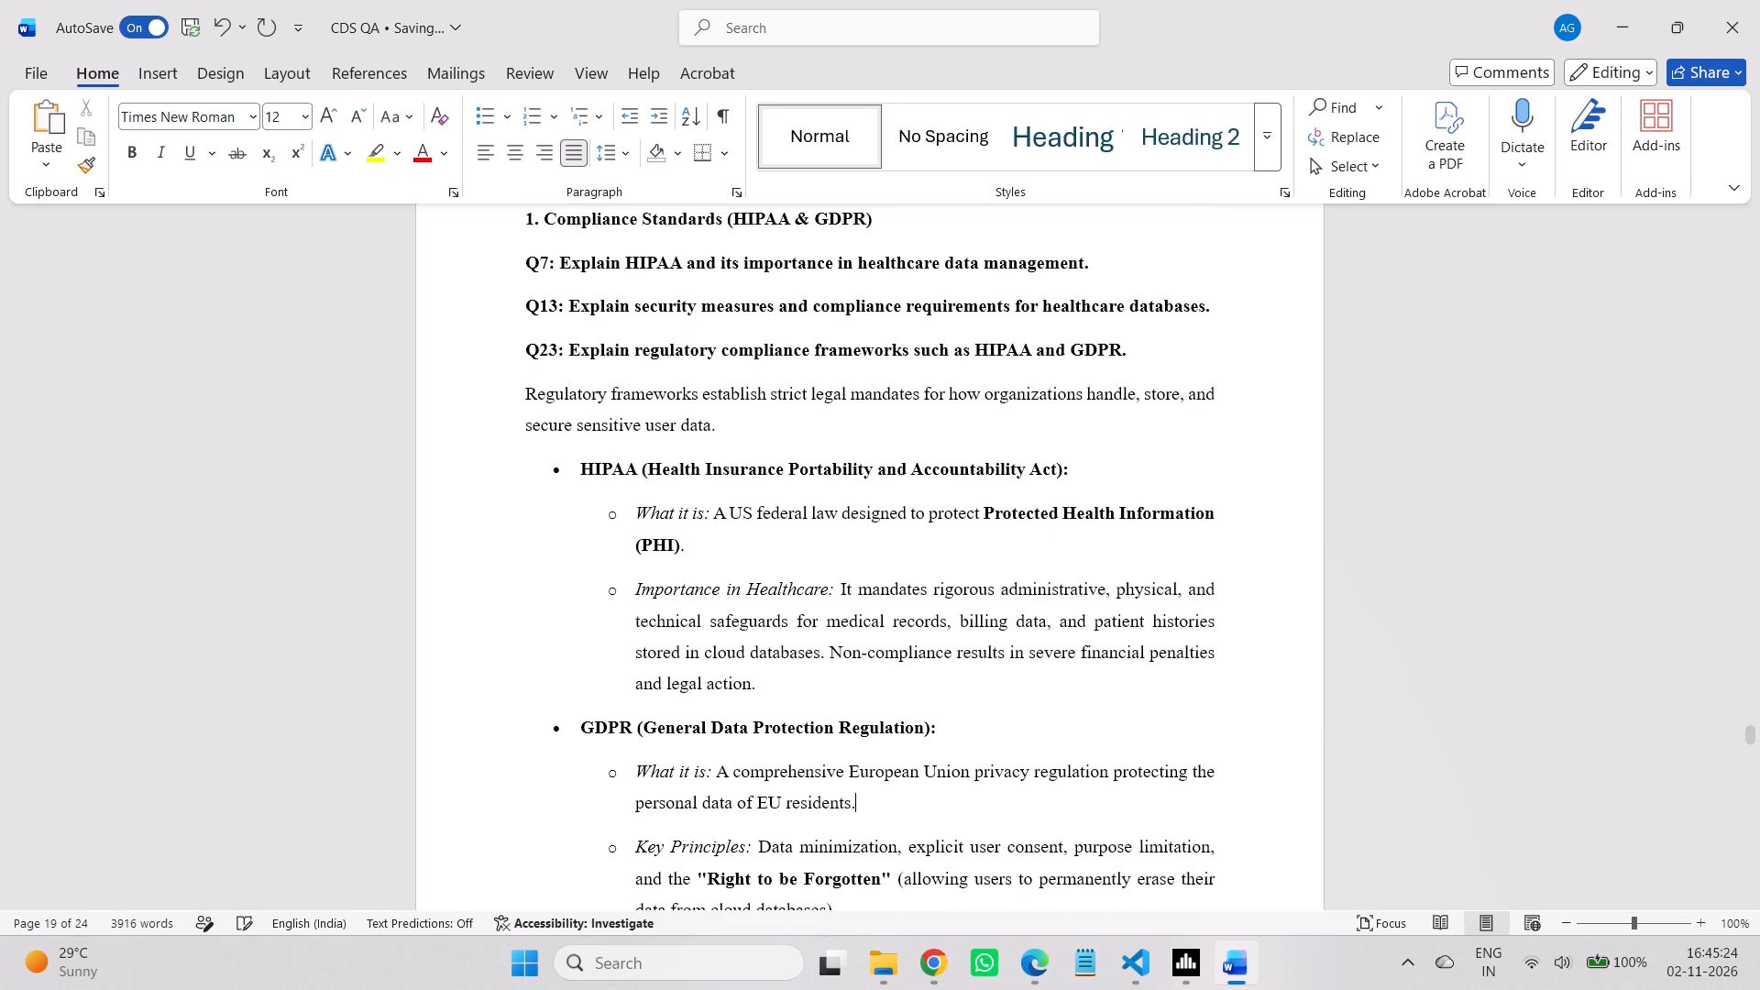
key(Down)
key(Down)
key(Down)
key(Down)
key(BackSpace)
Delete the blank lines before and after the Strict Role-Based Access Control sub-bullet under Healthcare Database Security Requirements (Q13).
key(Down)
key(Down)
key(Down)
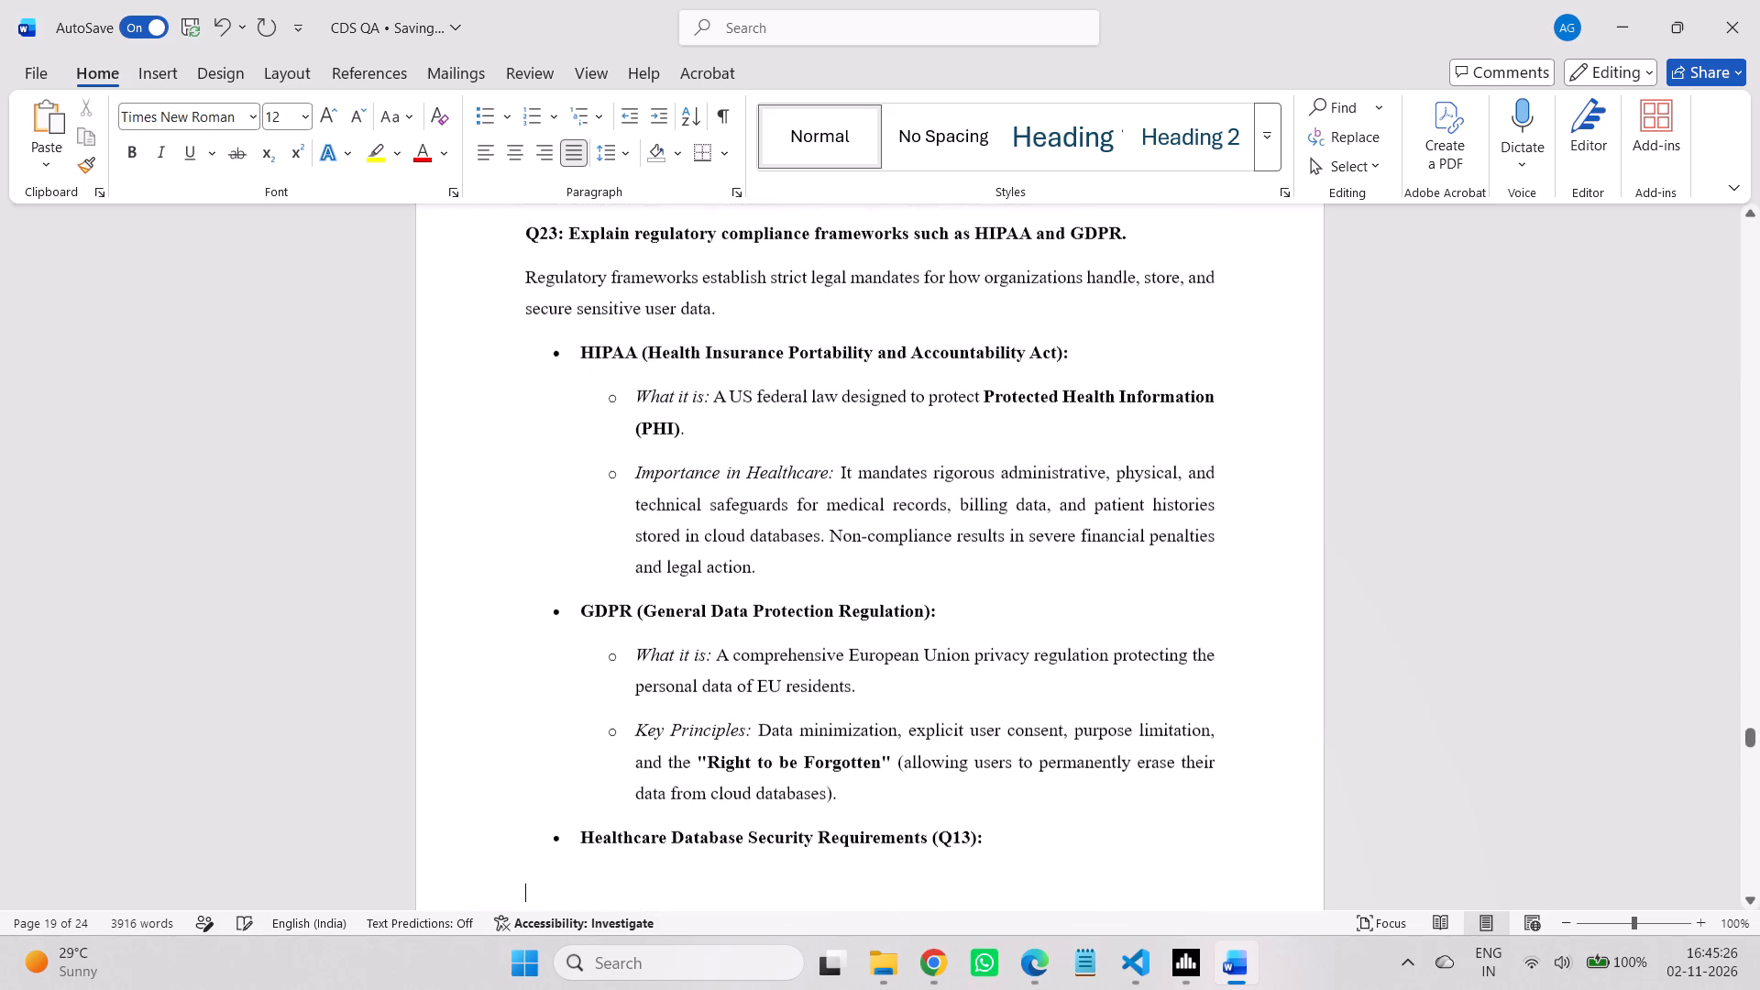
key(BackSpace)
key(BackSpace)
key(Down)
key(Down)
key(Down)
key(Down)
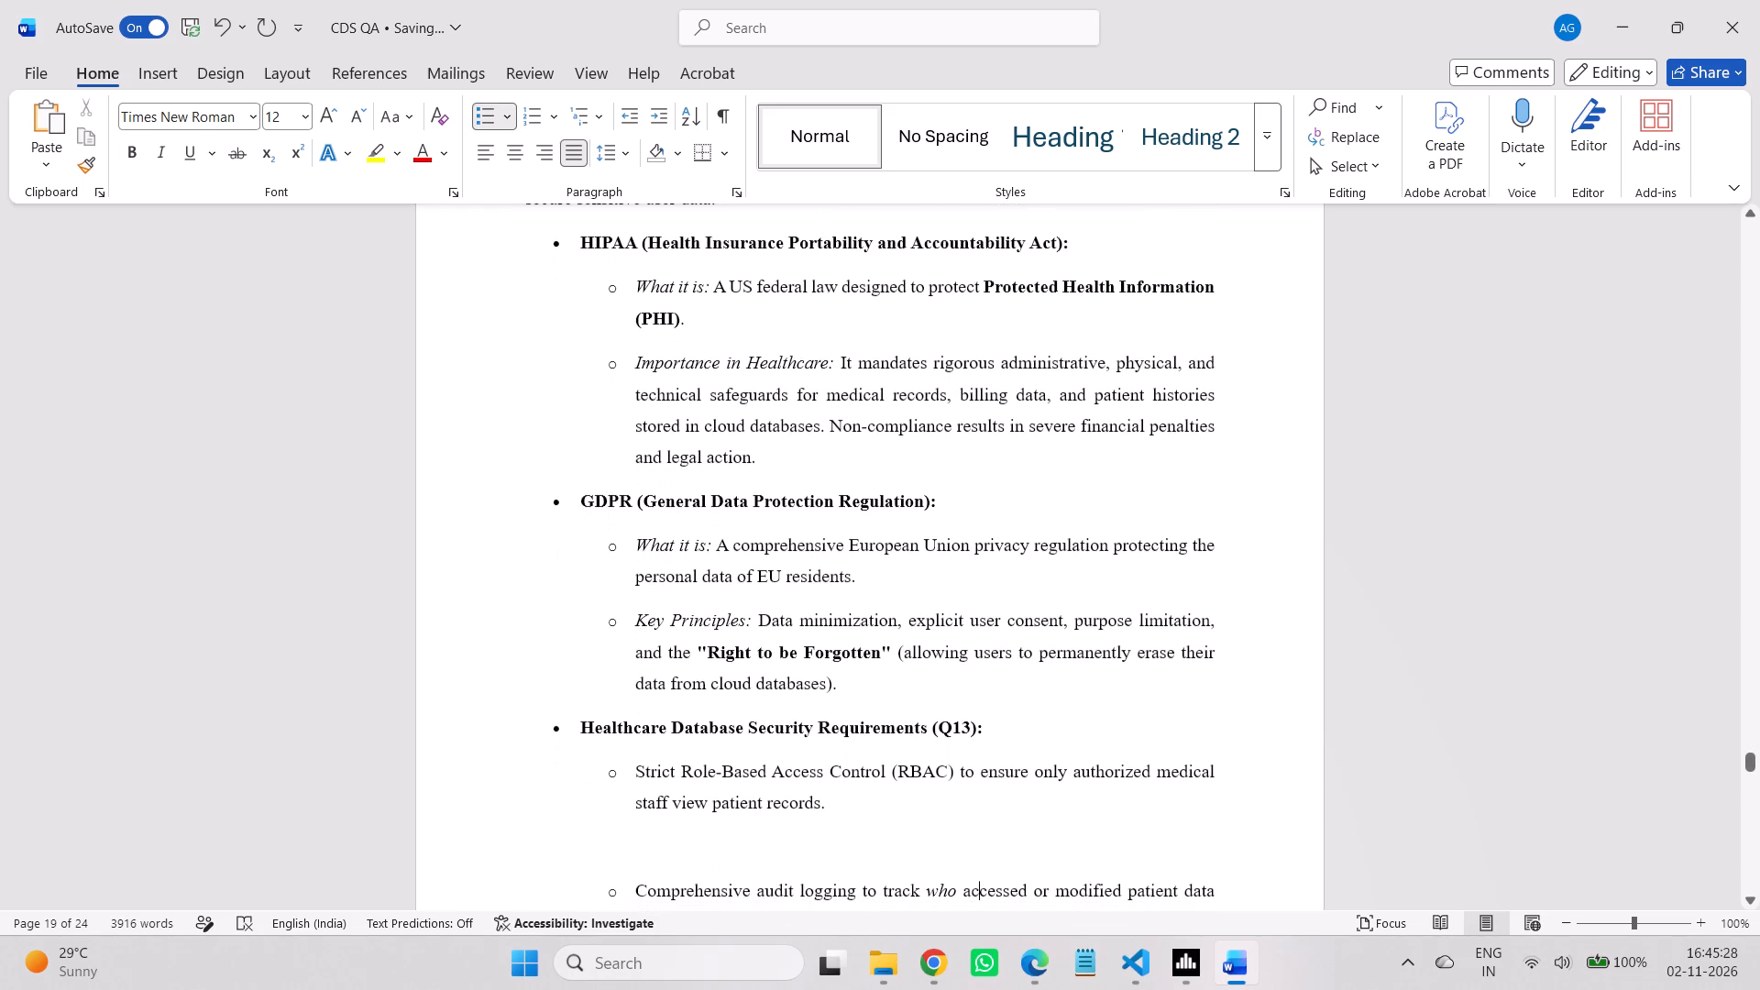
key(Up)
key(BackSpace)
Delete the blank lines after the audit logging and end-to-end encryption sub-bullets, up to the "2. Identity Management & Access Control" heading.
key(Down)
key(Down)
key(Down)
key(BackSpace)
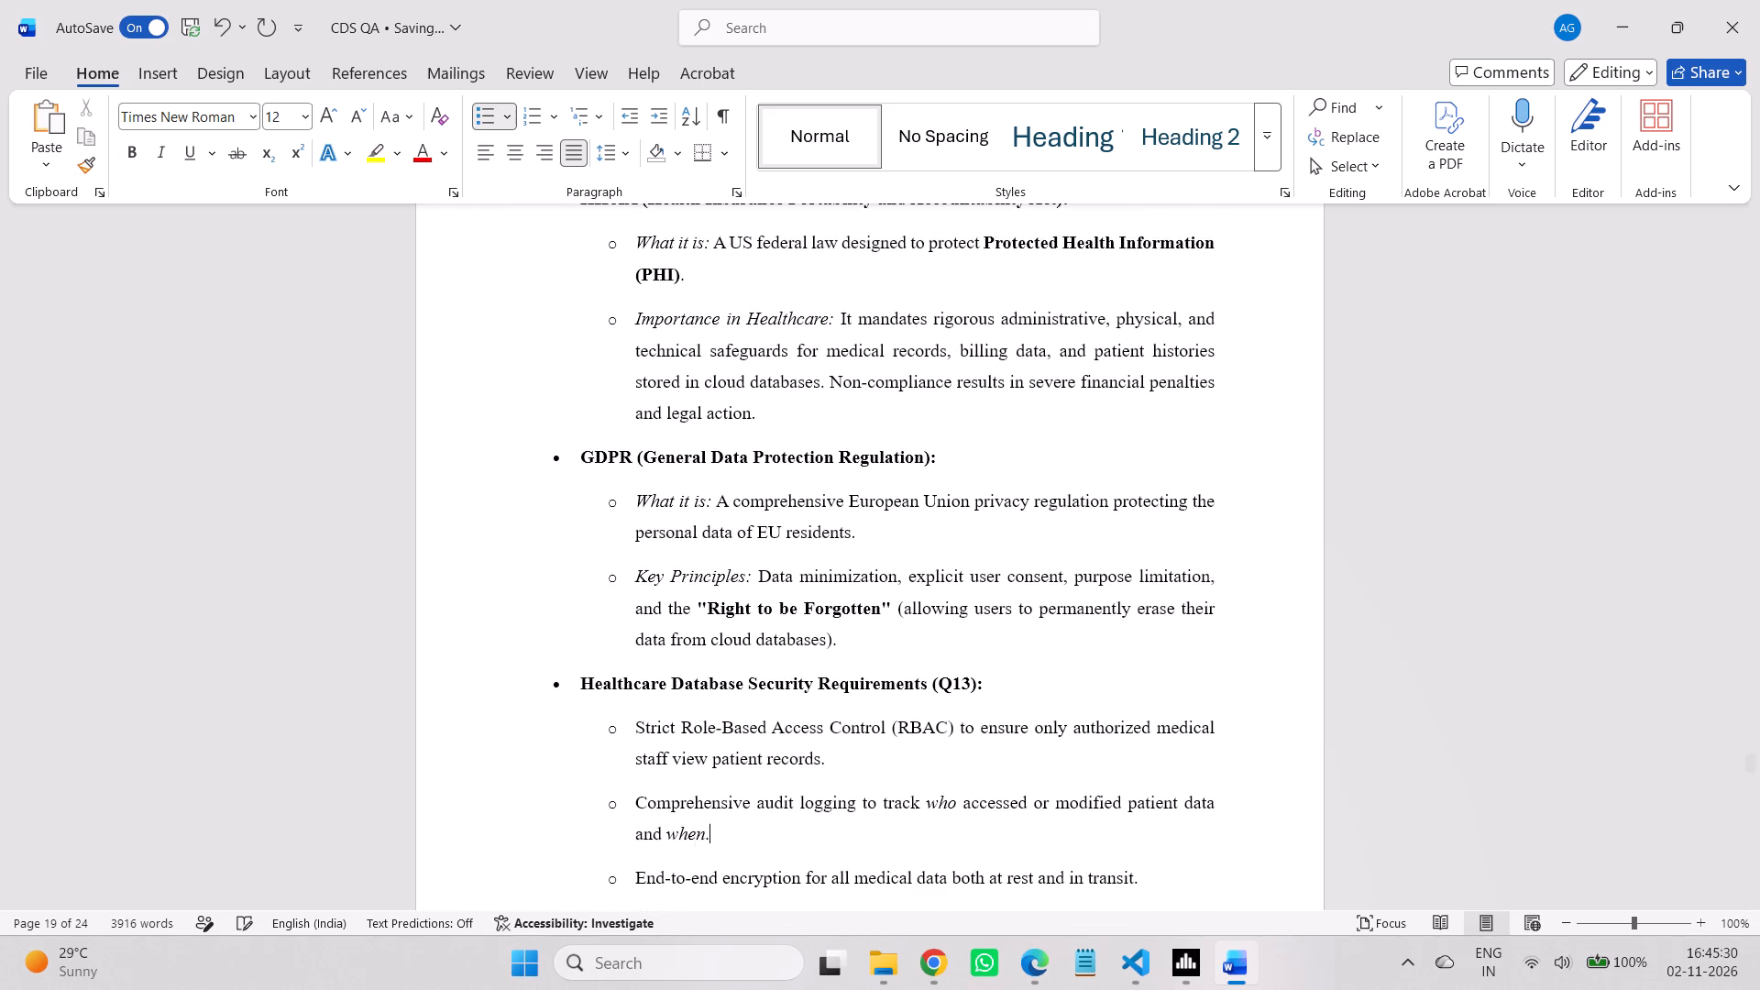
key(Down)
key(Down)
key(Down)
key(Up)
key(BackSpace)
Delete the blank lines between the Identity and Access Management (IAM) introduction and the User Identities bullet.
key(Down)
key(Down)
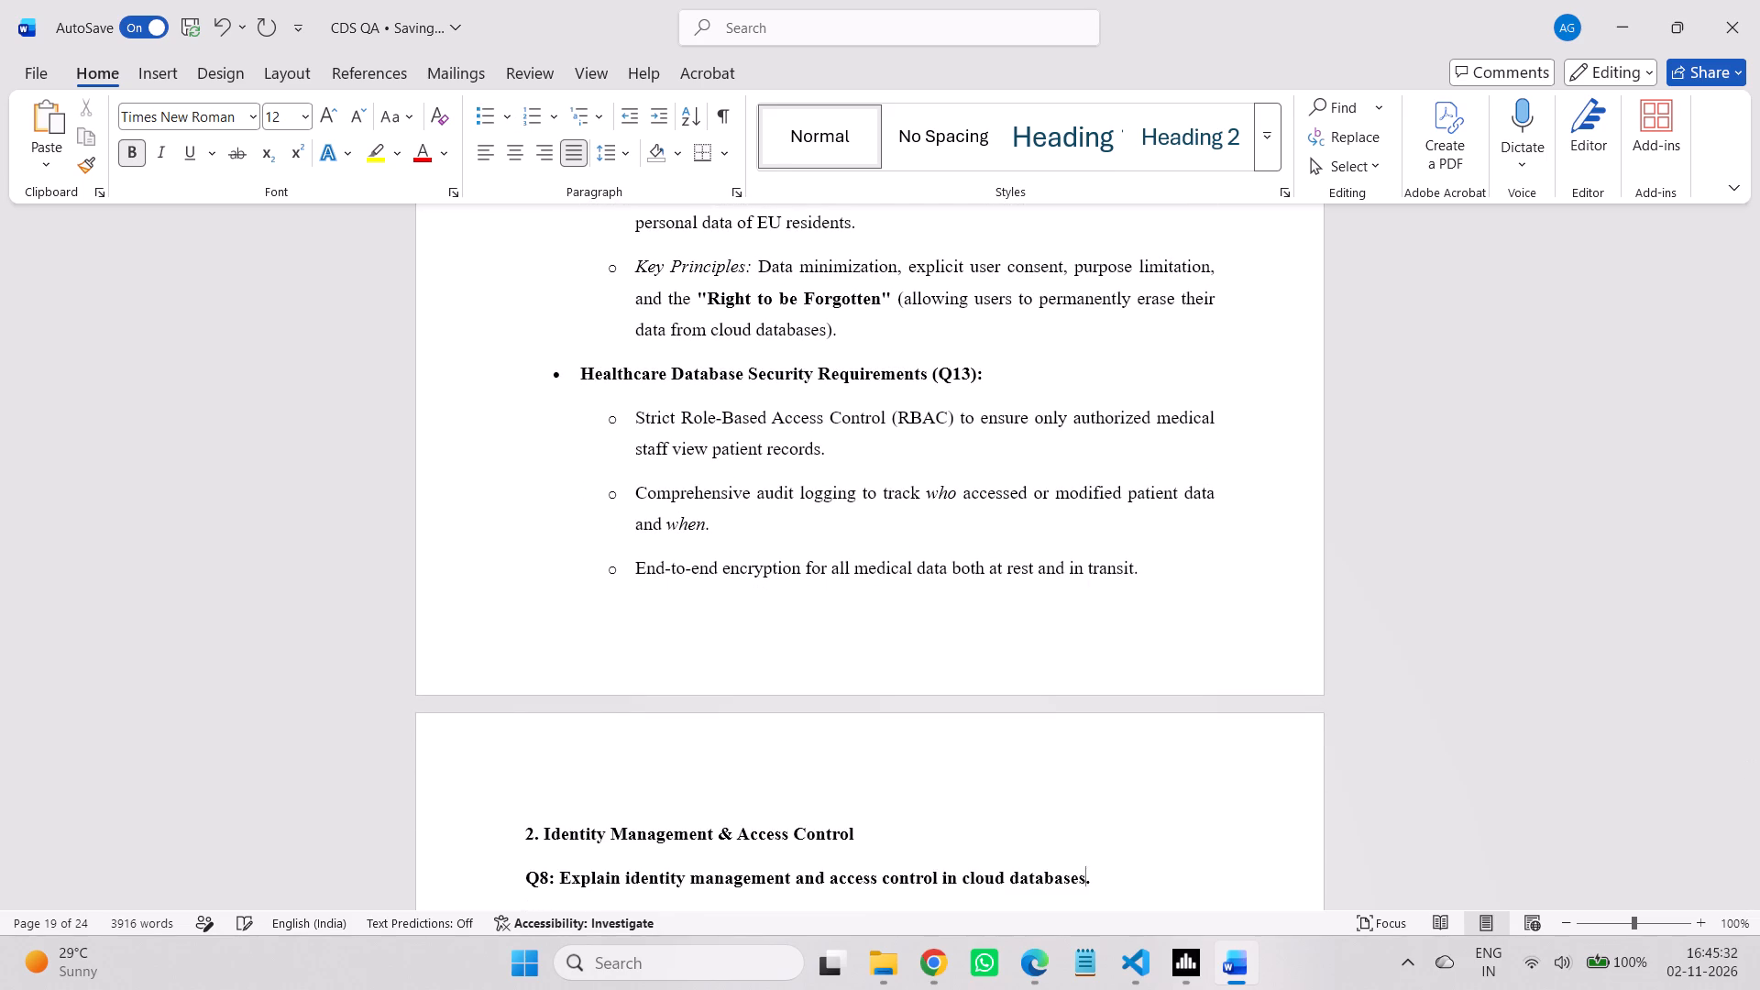
key(Down)
key(Down)
key(Down)
key(Down)
key(Down)
key(Down)
key(Up)
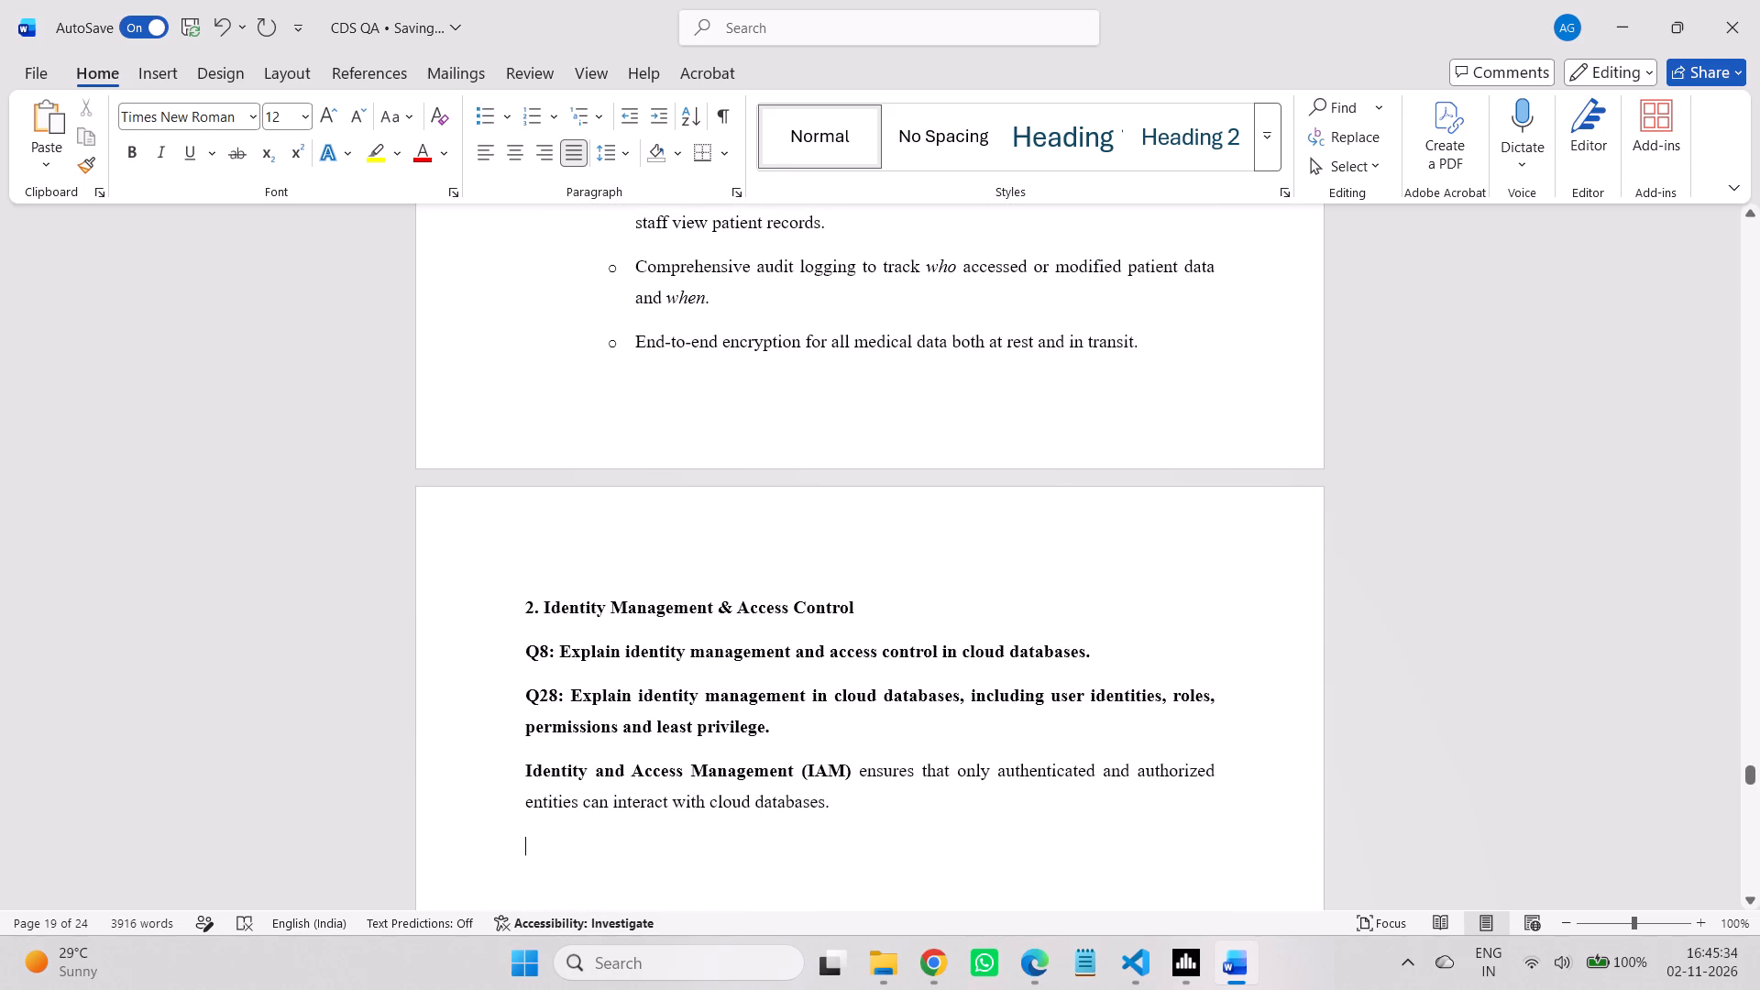
key(BackSpace)
key(Down)
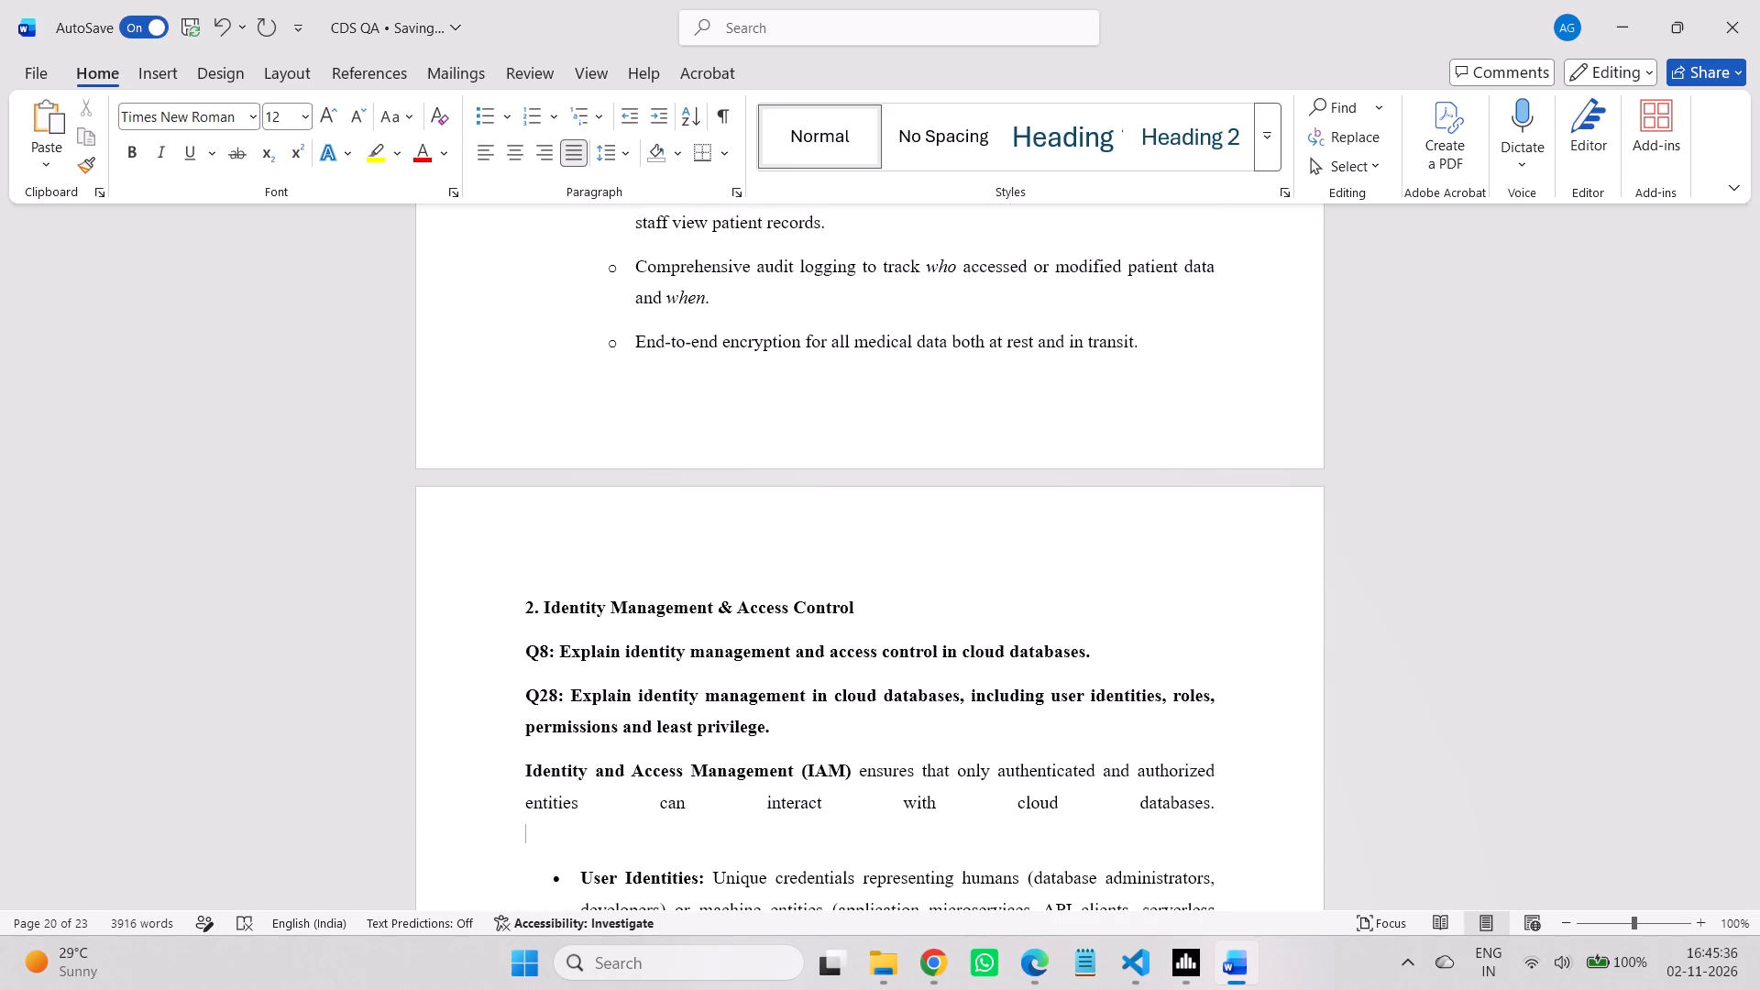
key(ctrl+z)
key(Down)
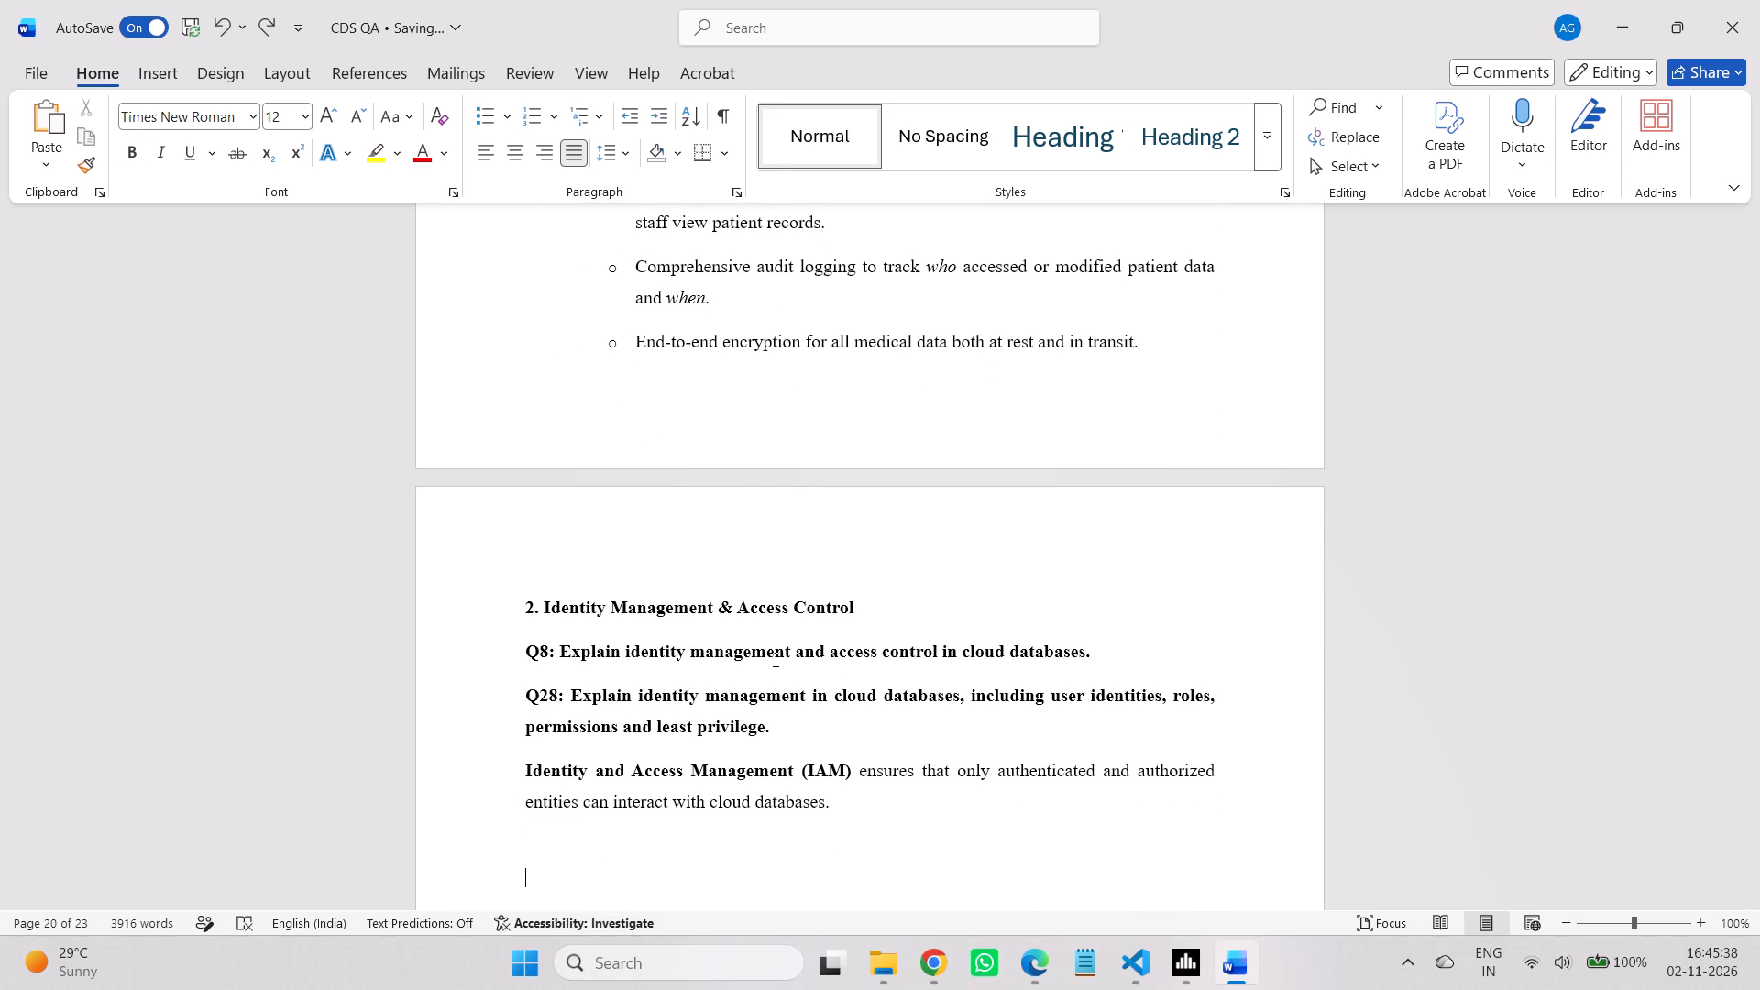
key(BackSpace)
key(BackSpace)
Delete the blank lines before and after the Roles bullet in the Identity Management section.
key(Down)
key(Down)
key(Down)
key(Down)
key(Down)
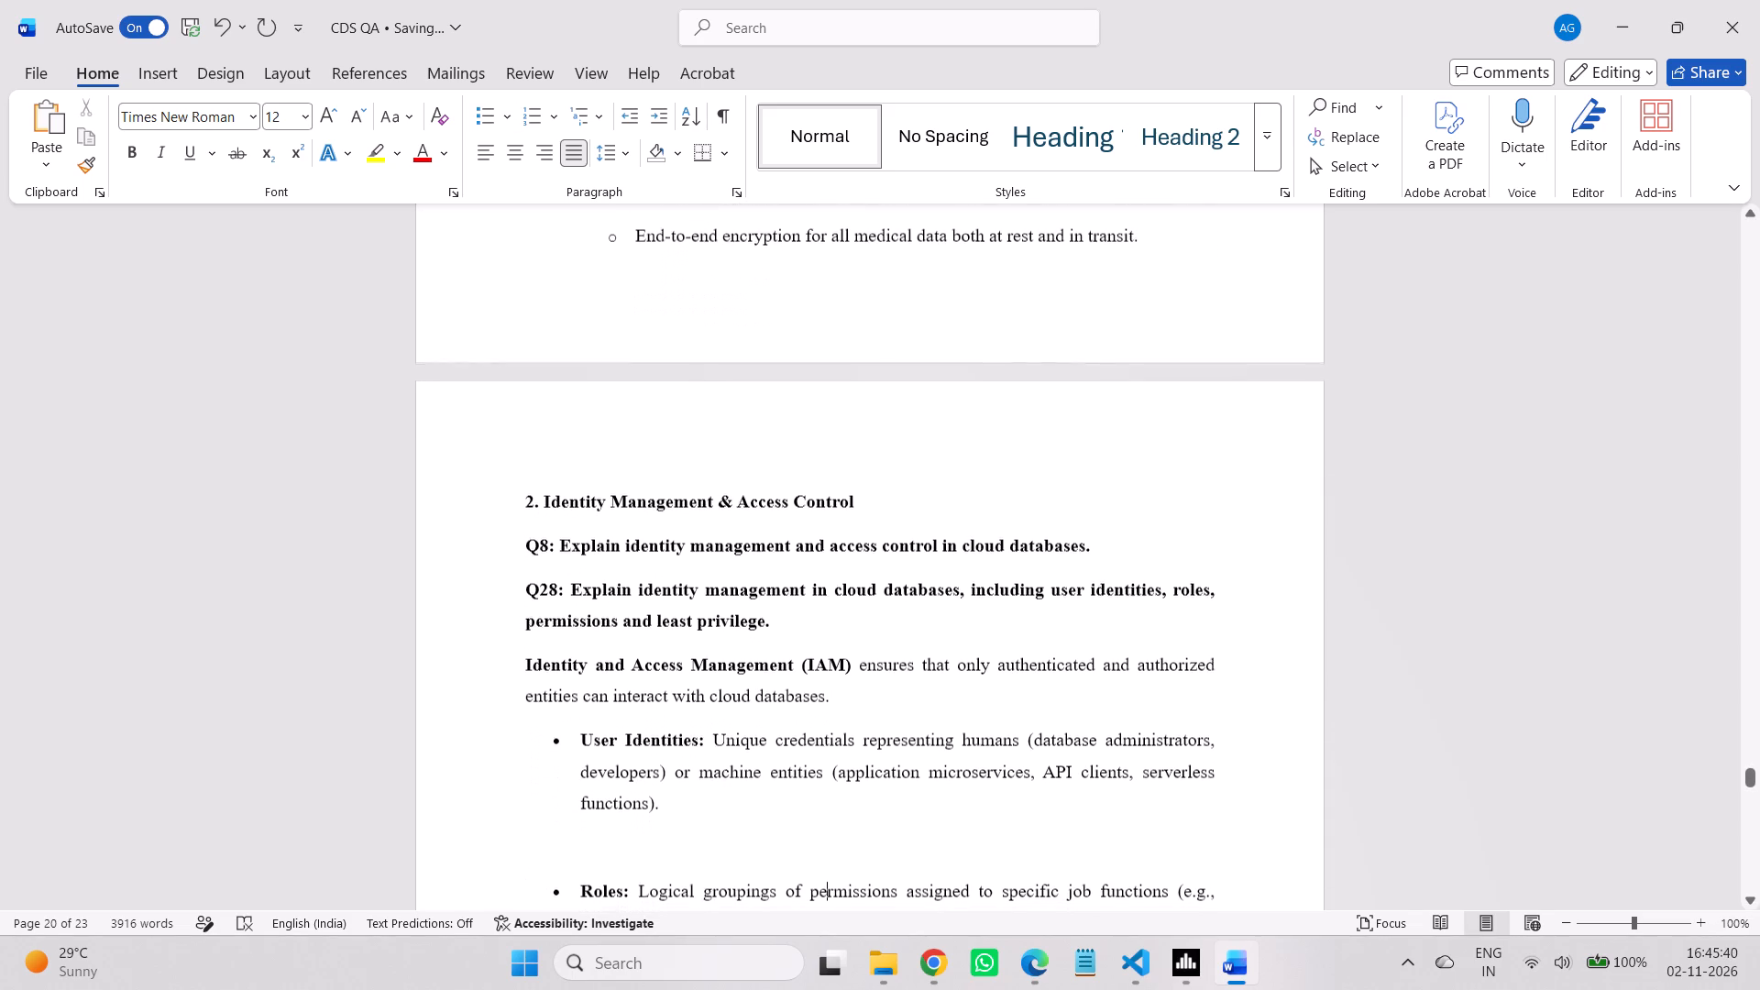
key(Up)
key(BackSpace)
key(Down)
key(Down)
key(Down)
key(Down)
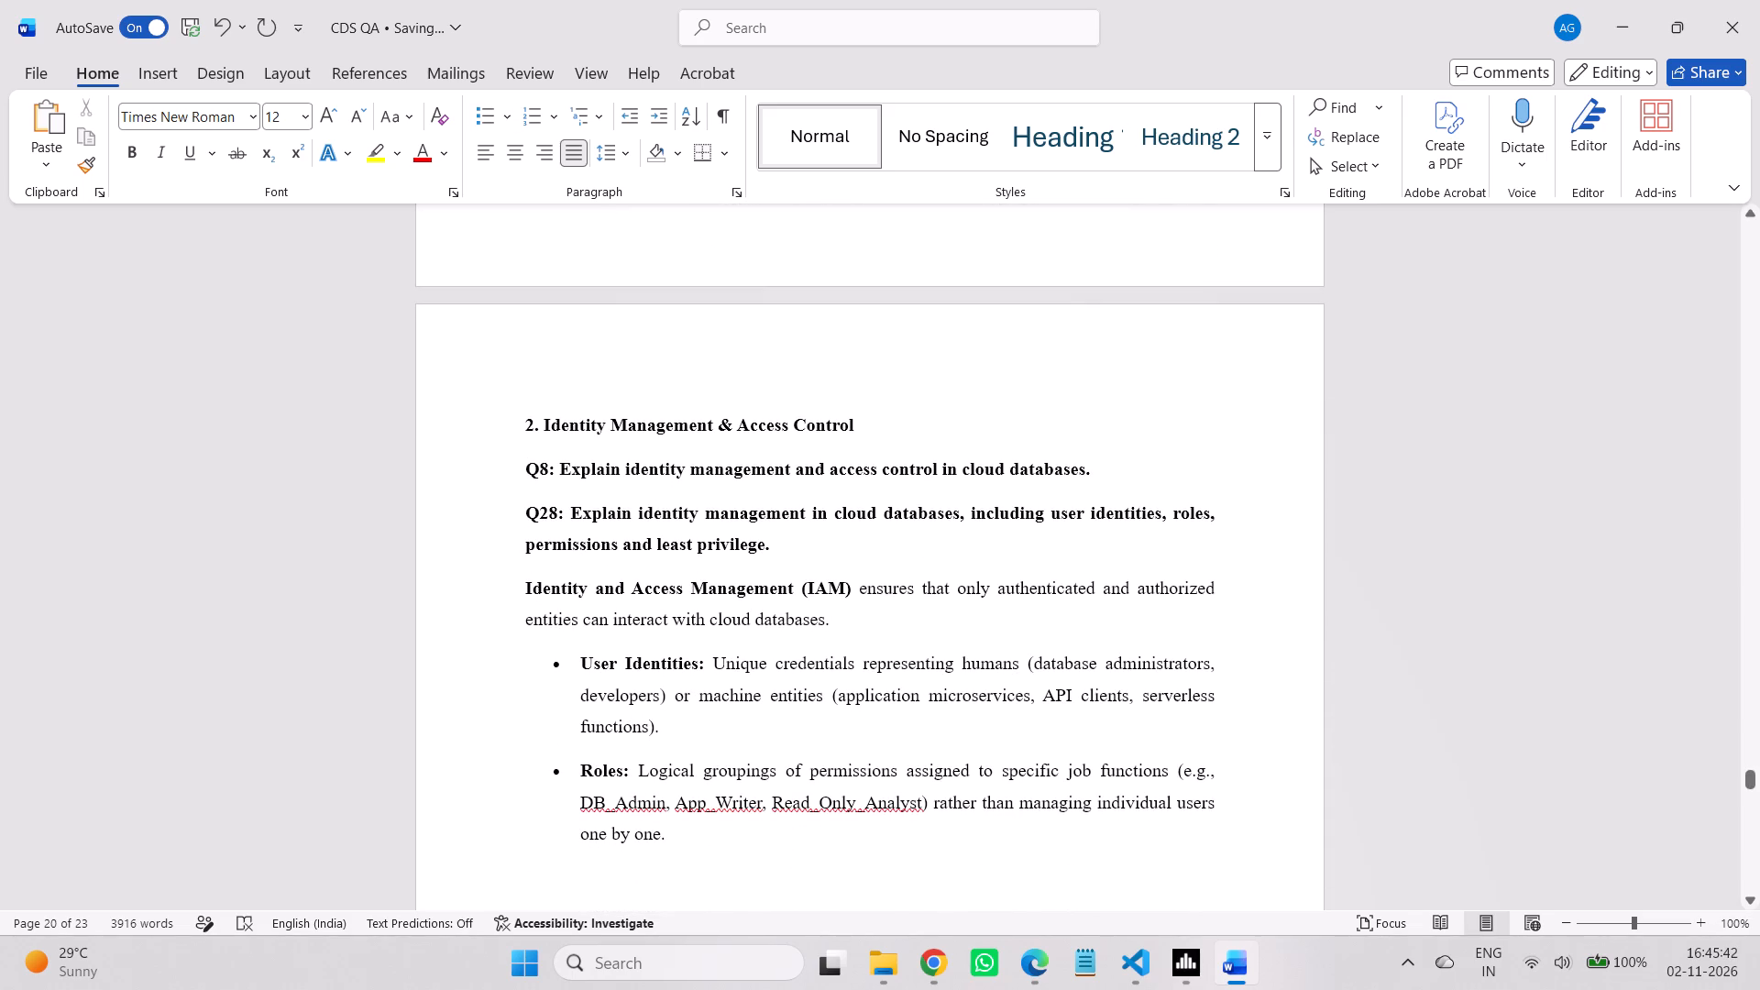
key(BackSpace)
Delete the blank lines before and after the Principle of Least Privilege bullet, up to the "3. Data Encryption & Privacy Preservation" heading.
key(Down)
key(Down)
key(Down)
key(Down)
key(Up)
key(BackSpace)
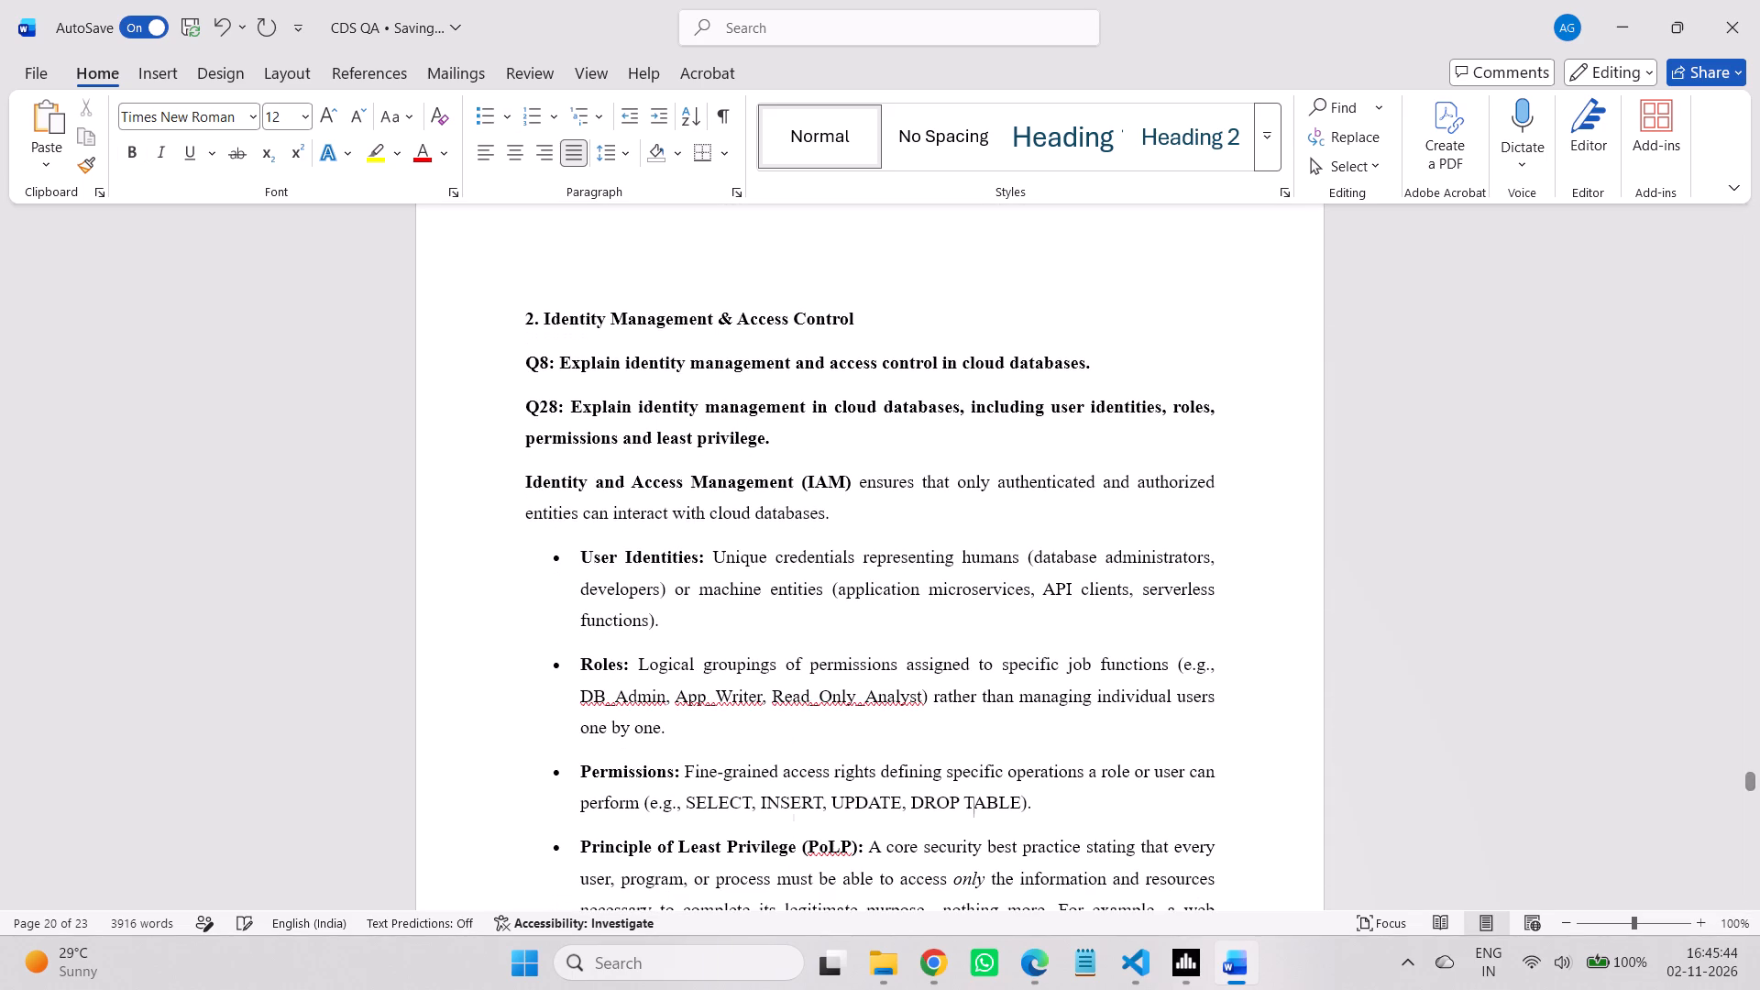
key(Down)
key(Down)
key(Down)
key(Down)
key(Down)
key(Down)
key(Down)
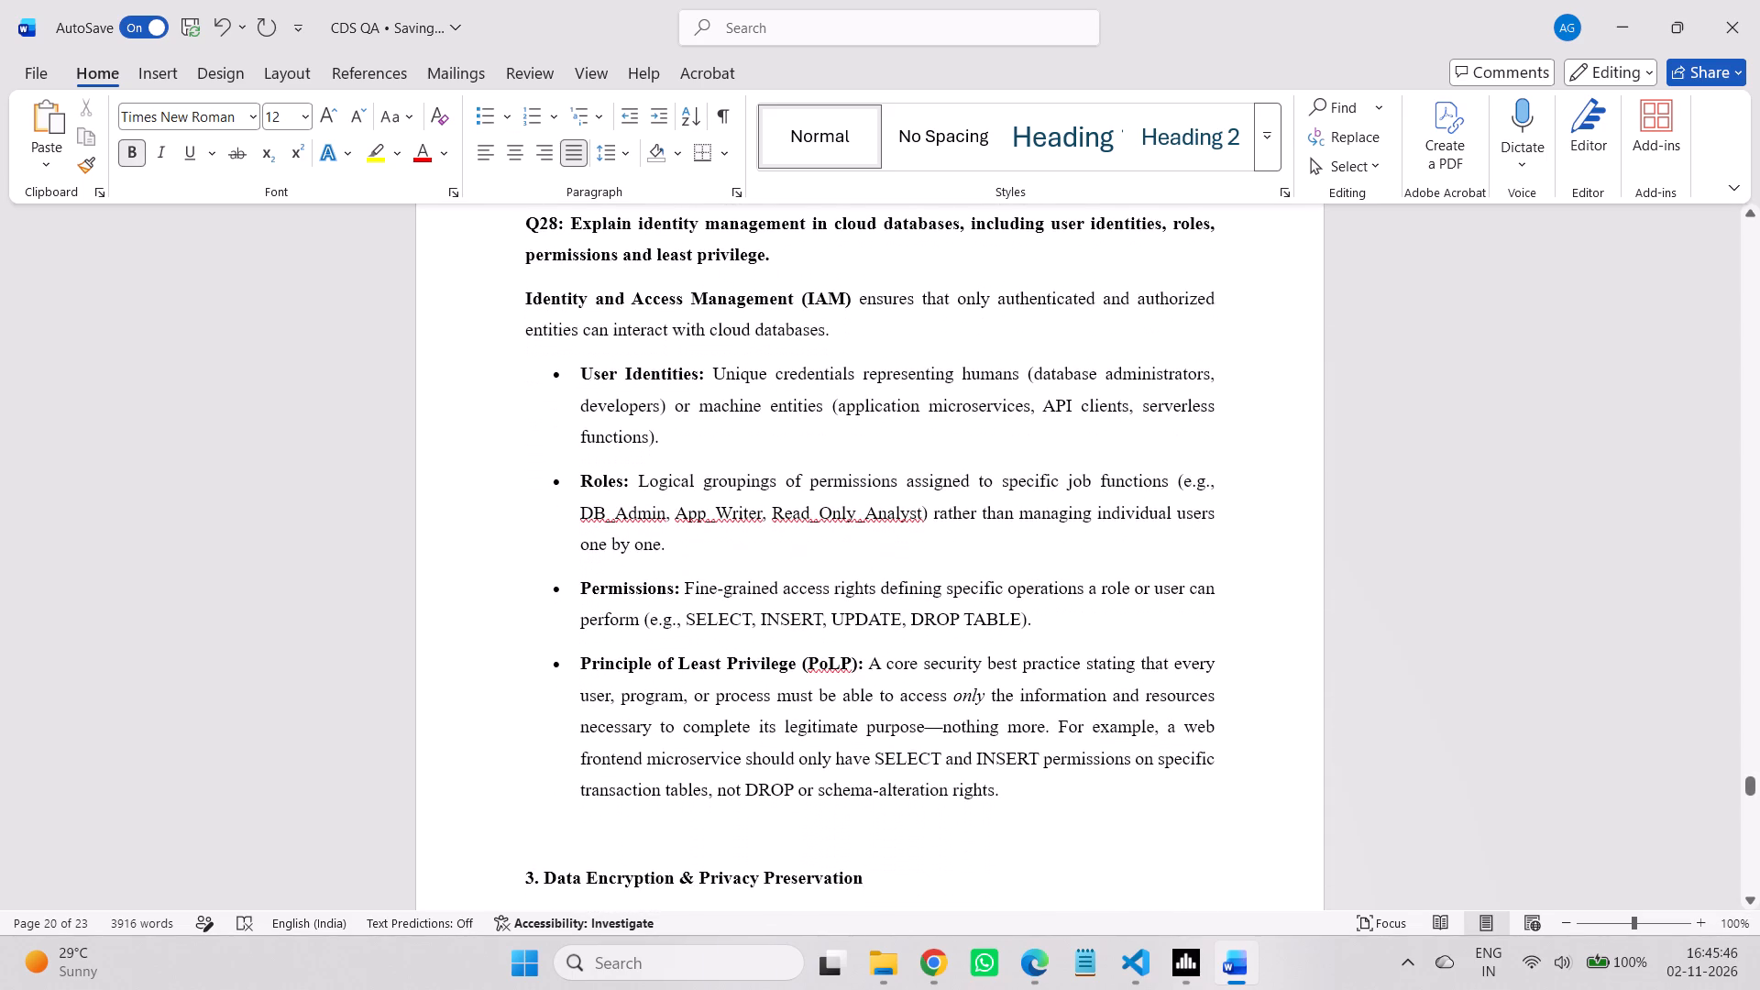
key(Up)
key(BackSpace)
Delete the blank lines between the Privacy Preservation Techniques (Q30) bullet and its Data Masking / Pseudonymization item.
key(Down)
key(Down)
key(Down)
key(Down)
key(Down)
key(Down)
key(Down)
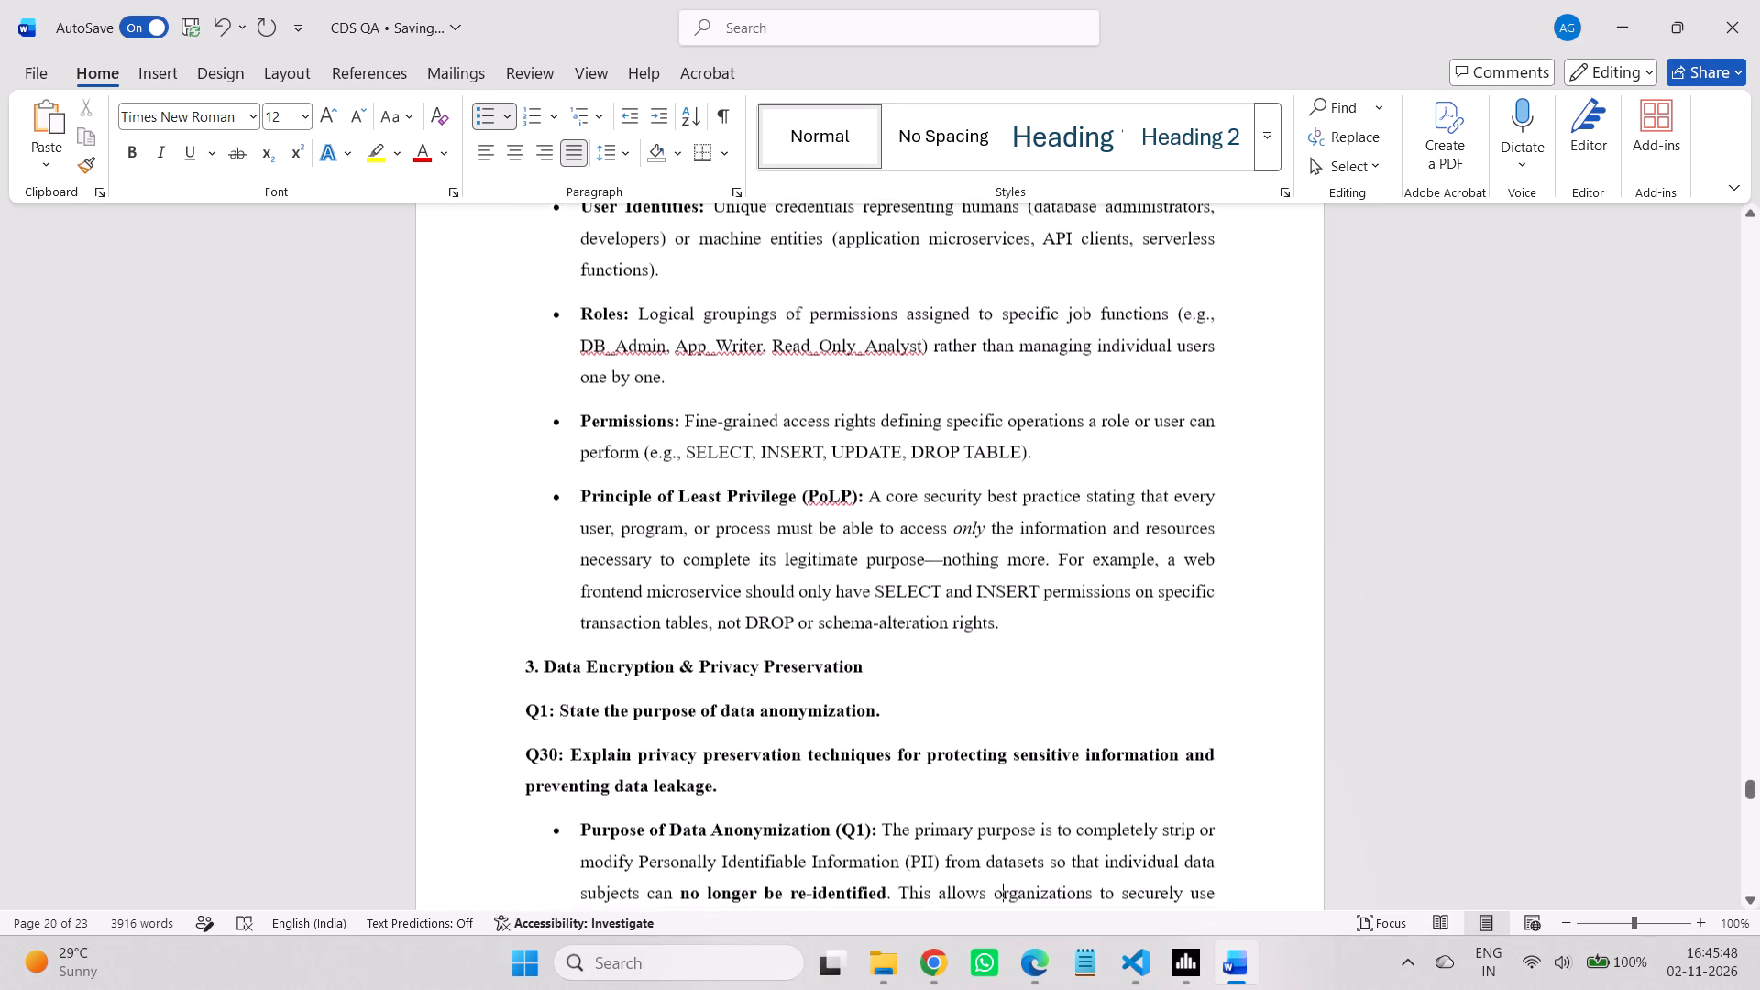
key(Down)
key(Down)
key(Down)
key(Down)
key(Up)
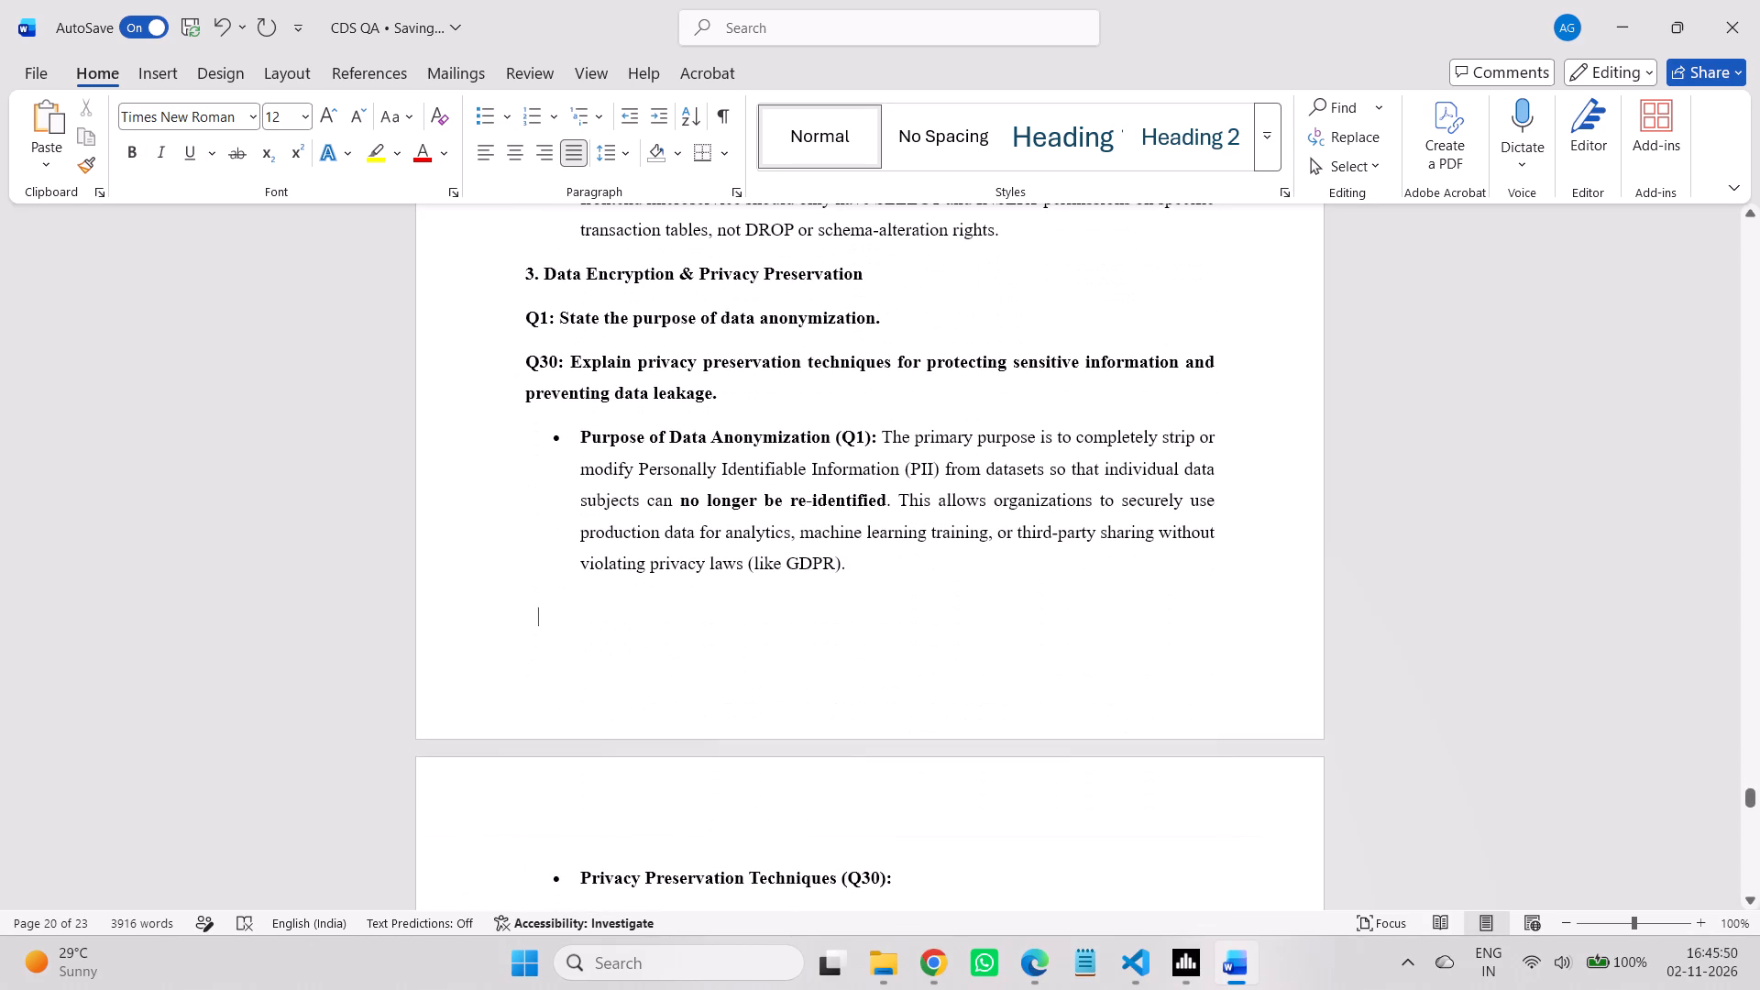
key(Down)
key(Down)
key(Down)
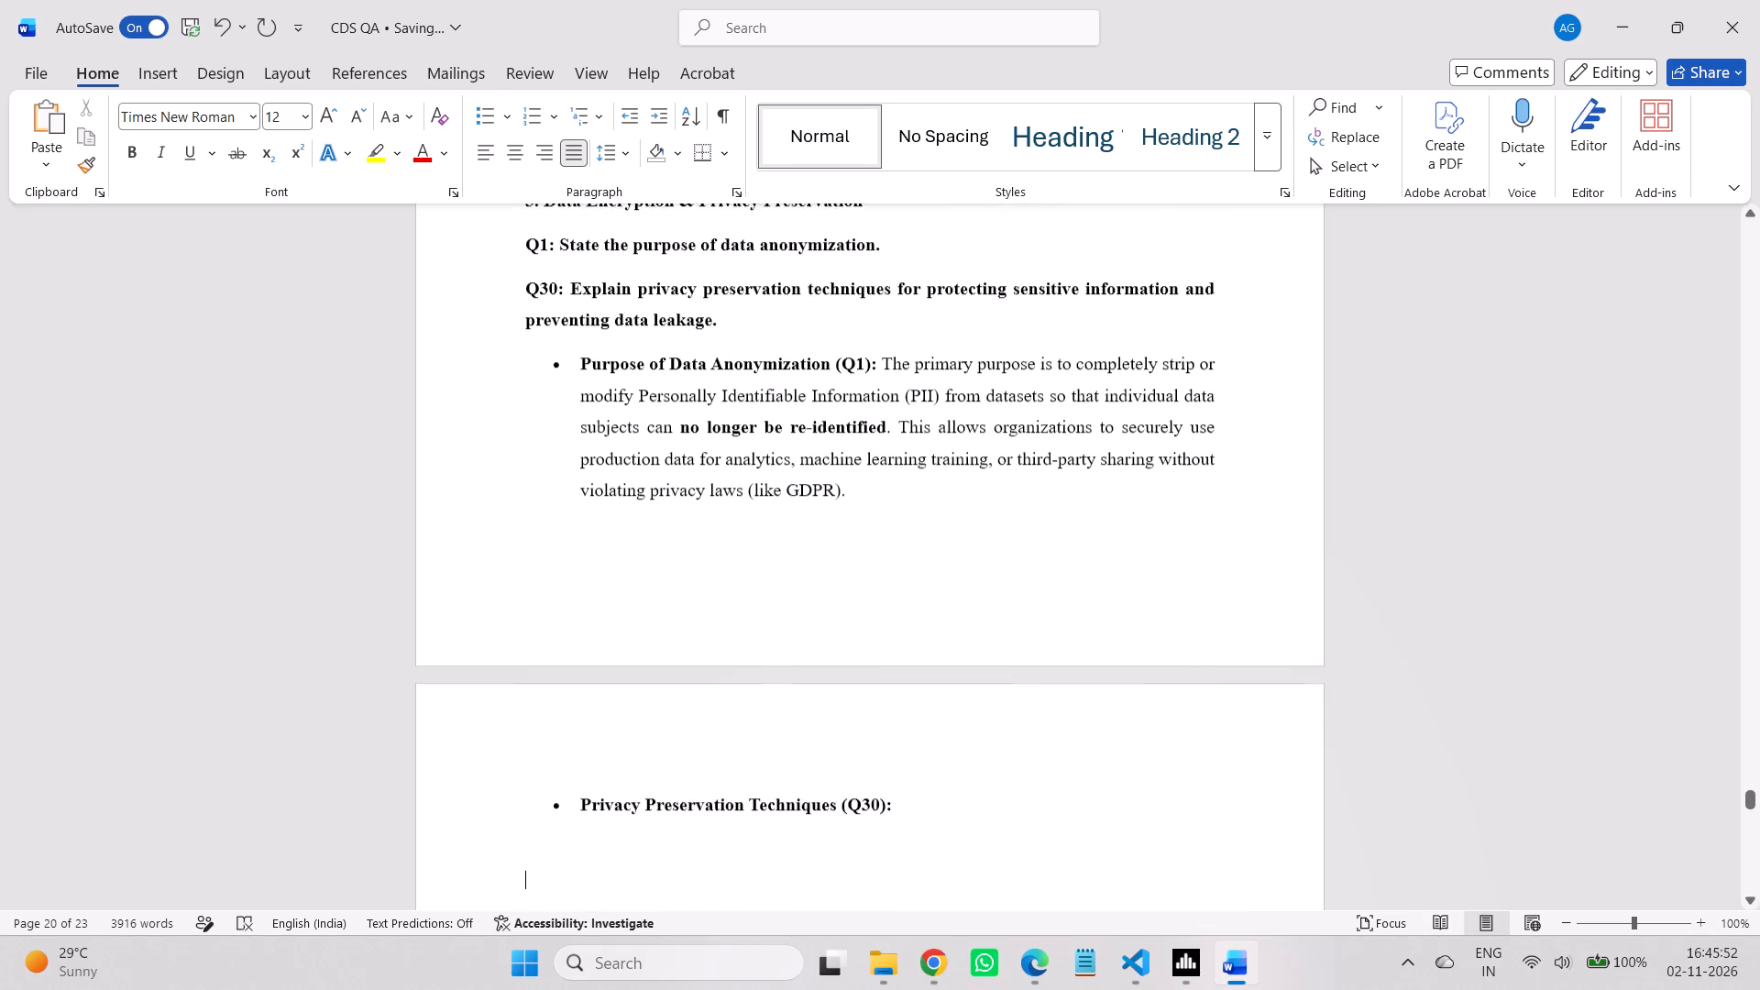
key(Down)
key(Up)
key(BackSpace)
key(BackSpace)
Delete the blank lines after the Data Masking and Differential Privacy items in the privacy techniques list.
key(Down)
key(Down)
key(Down)
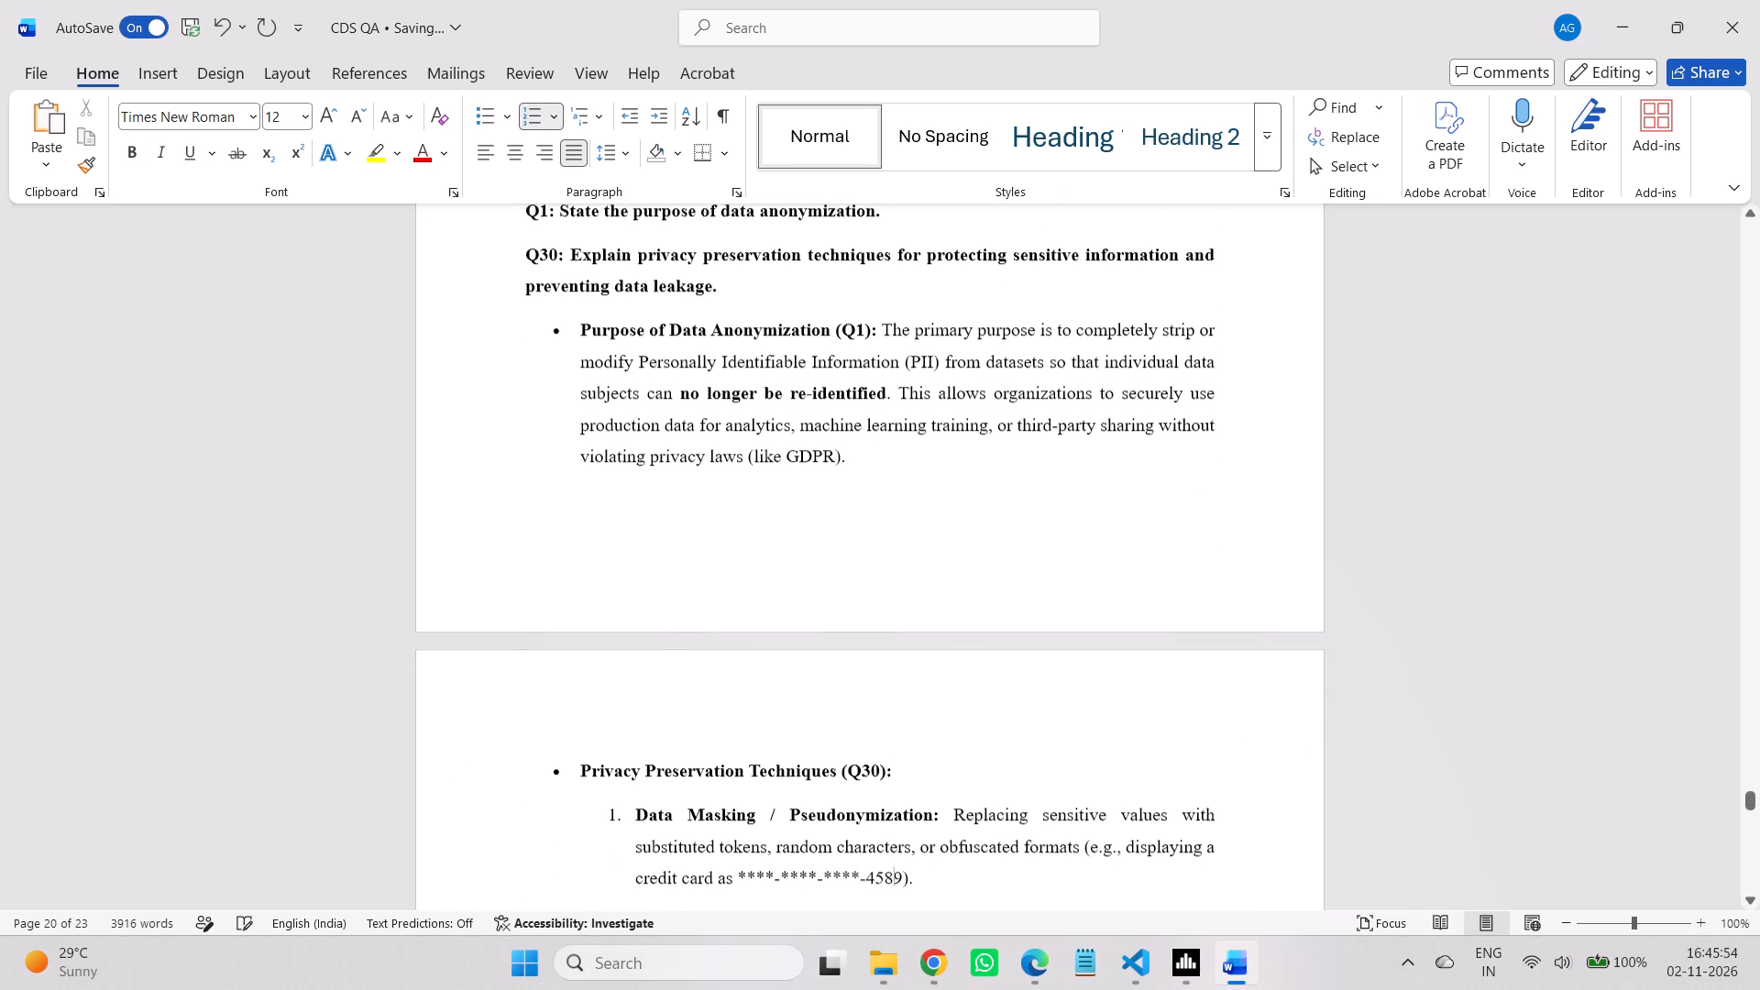
key(Down)
key(Down)
key(Up)
key(BackSpace)
key(Down)
key(Down)
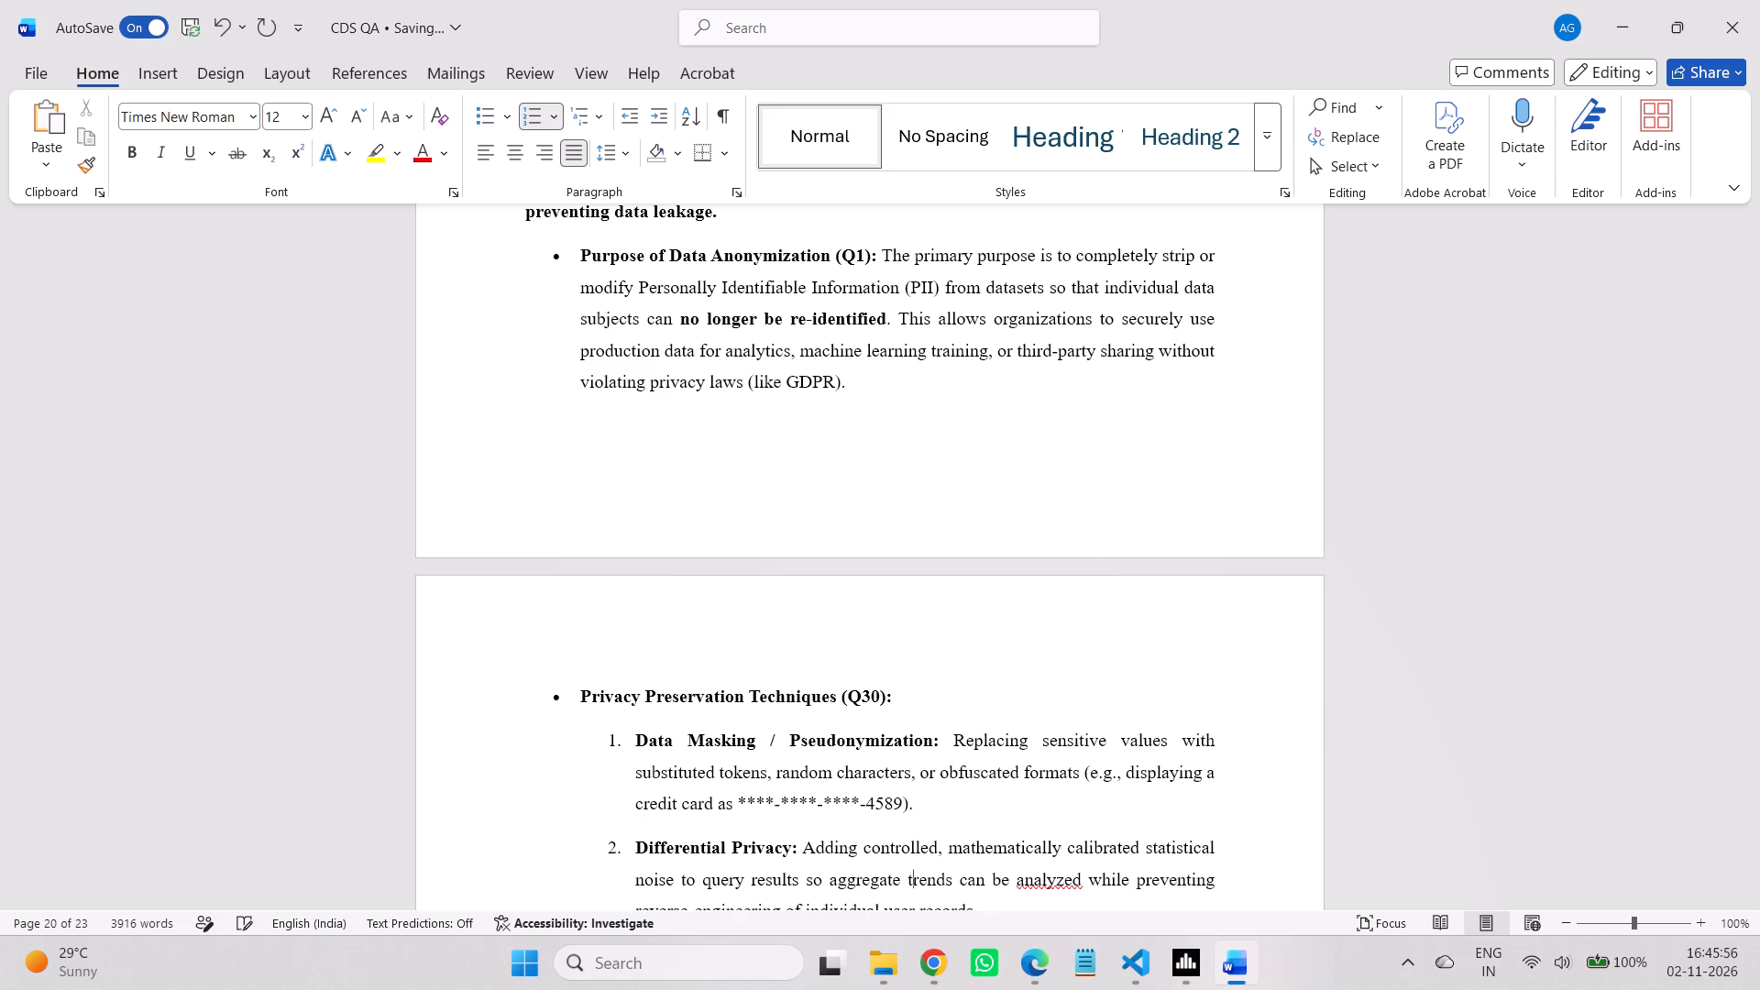
key(Down)
key(Down)
key(Down)
key(Up)
key(BackSpace)
Delete the blank lines after the Generalization & Suppression and Encryption items, up to the "4. Security Best Practices & Architecture Frameworks" heading.
key(Down)
key(Down)
key(Down)
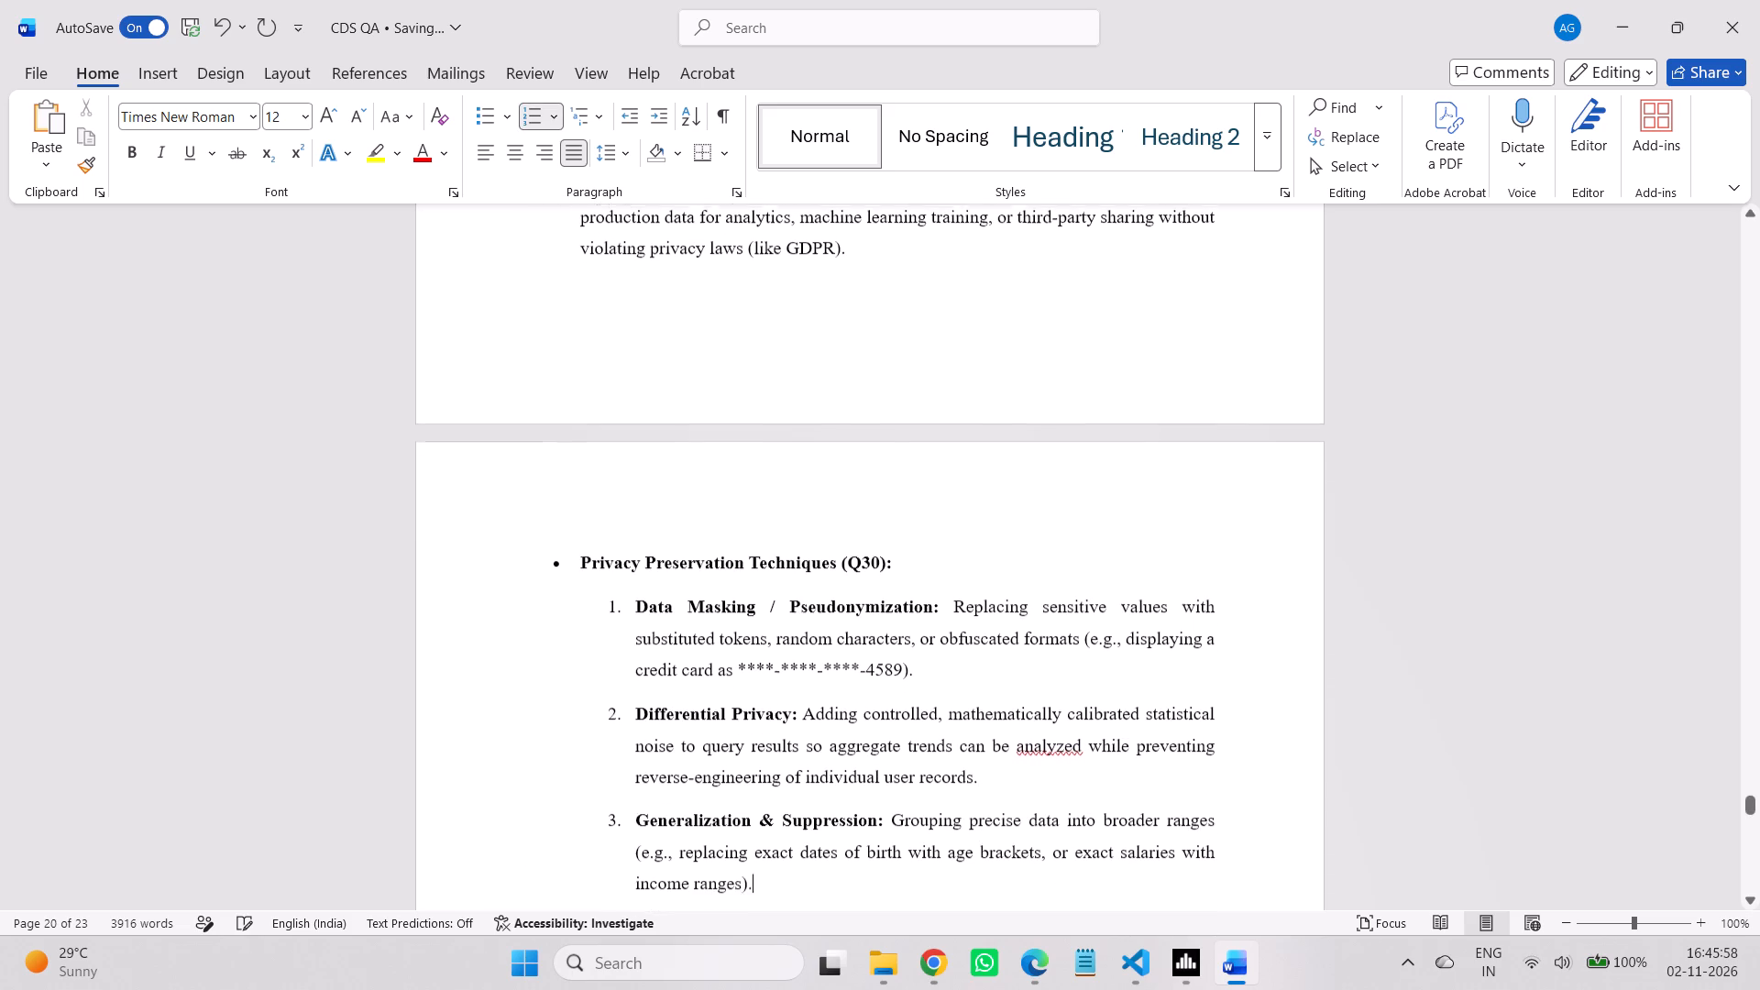
key(Down)
key(Down)
key(Up)
key(BackSpace)
key(Down)
key(Down)
key(Down)
key(Down)
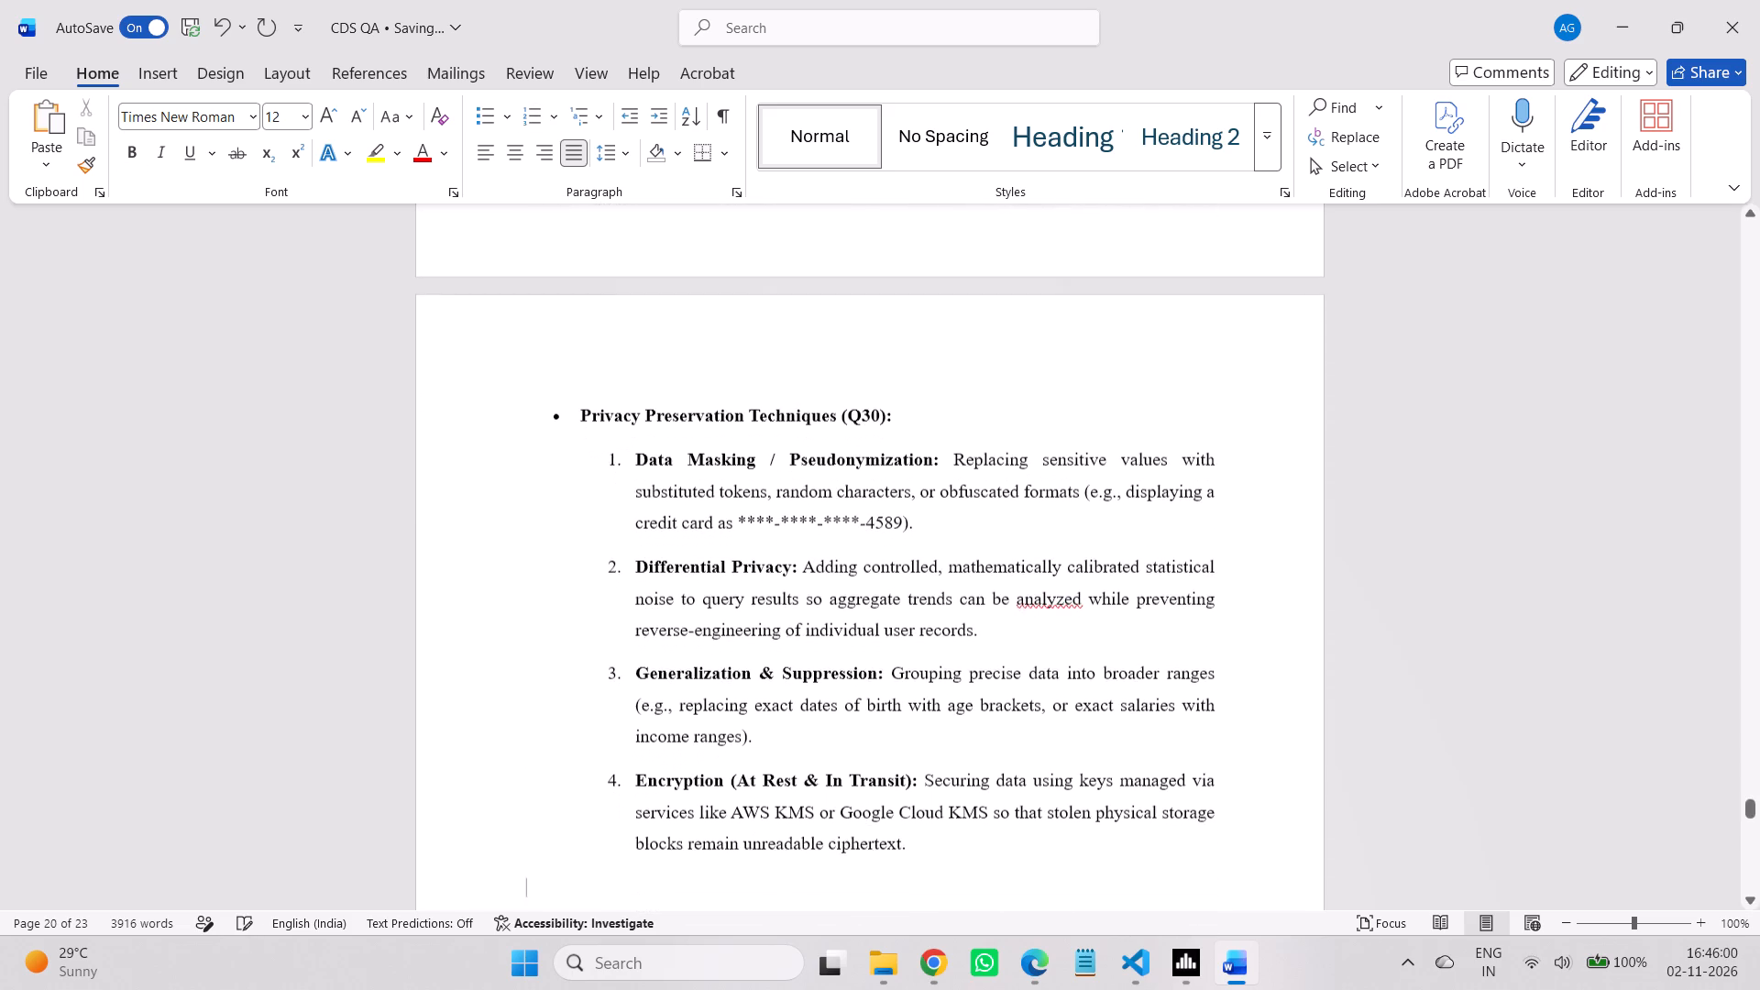
key(Down)
key(Up)
key(BackSpace)
Delete the blank line between the Network Isolation and Enforce Encryption Universally bullets under Security Best Practices (Q17).
key(Down)
key(Down)
key(Down)
key(Down)
key(Down)
key(Down)
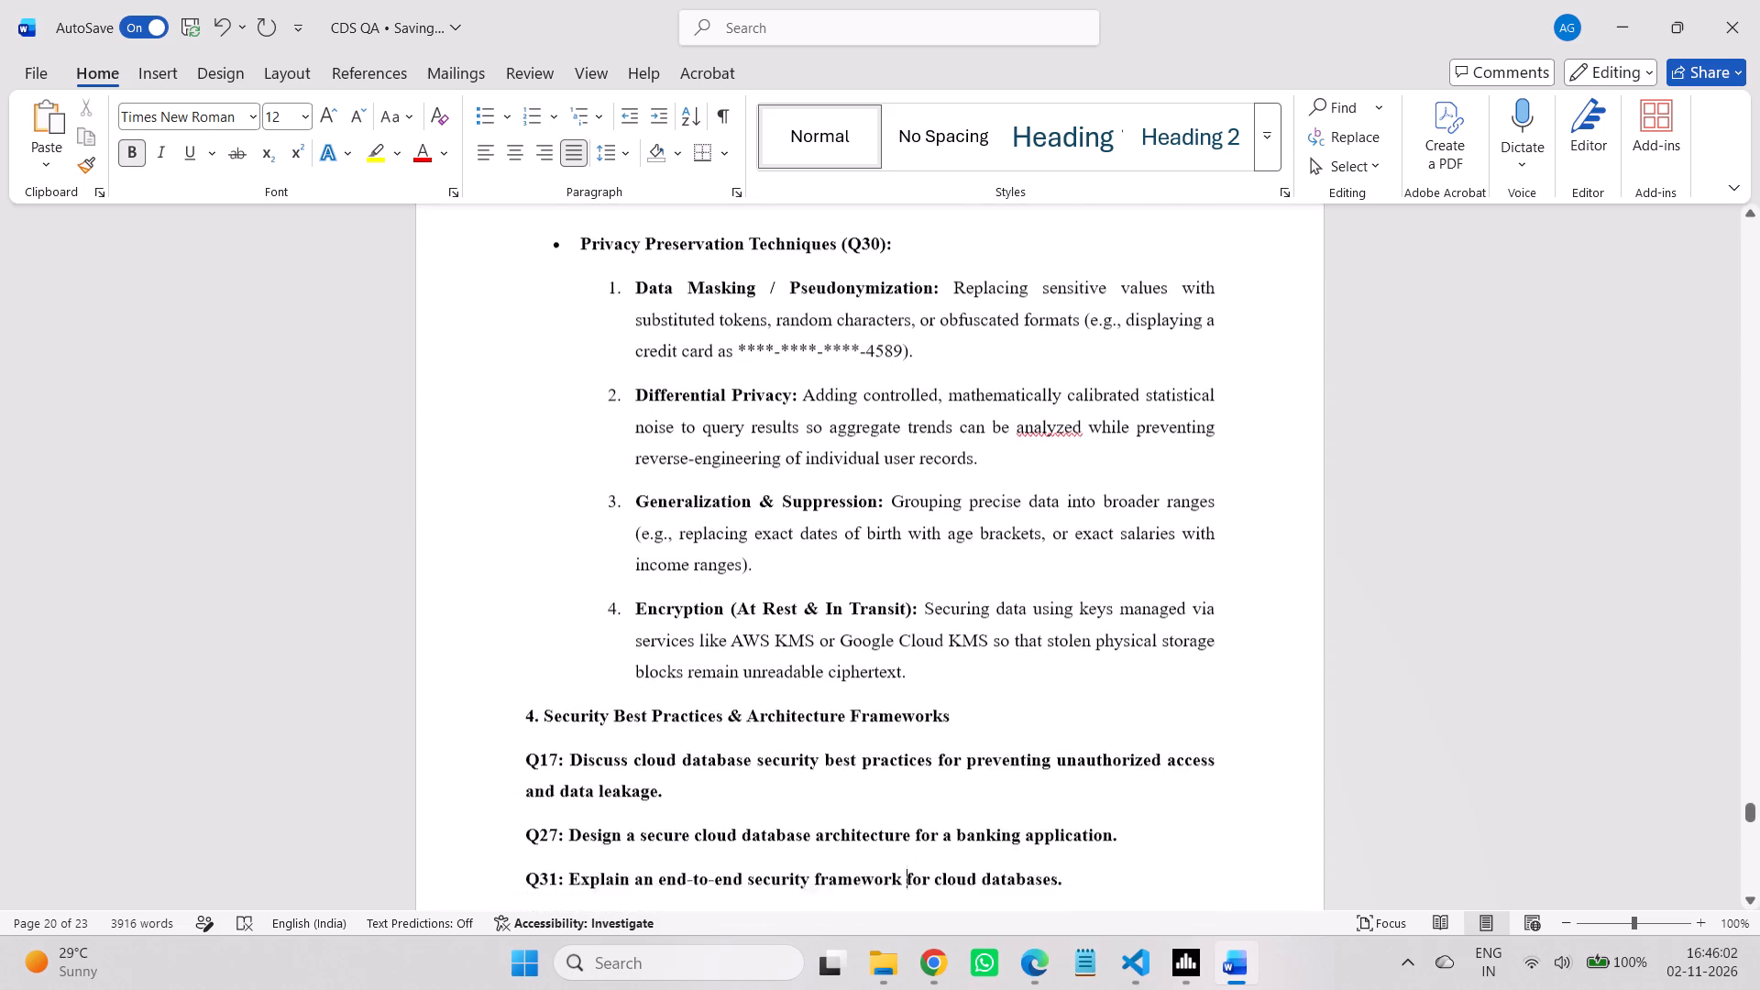
key(Down)
key(Down)
key(Down)
key(Down)
key(Down)
key(Down)
key(Up)
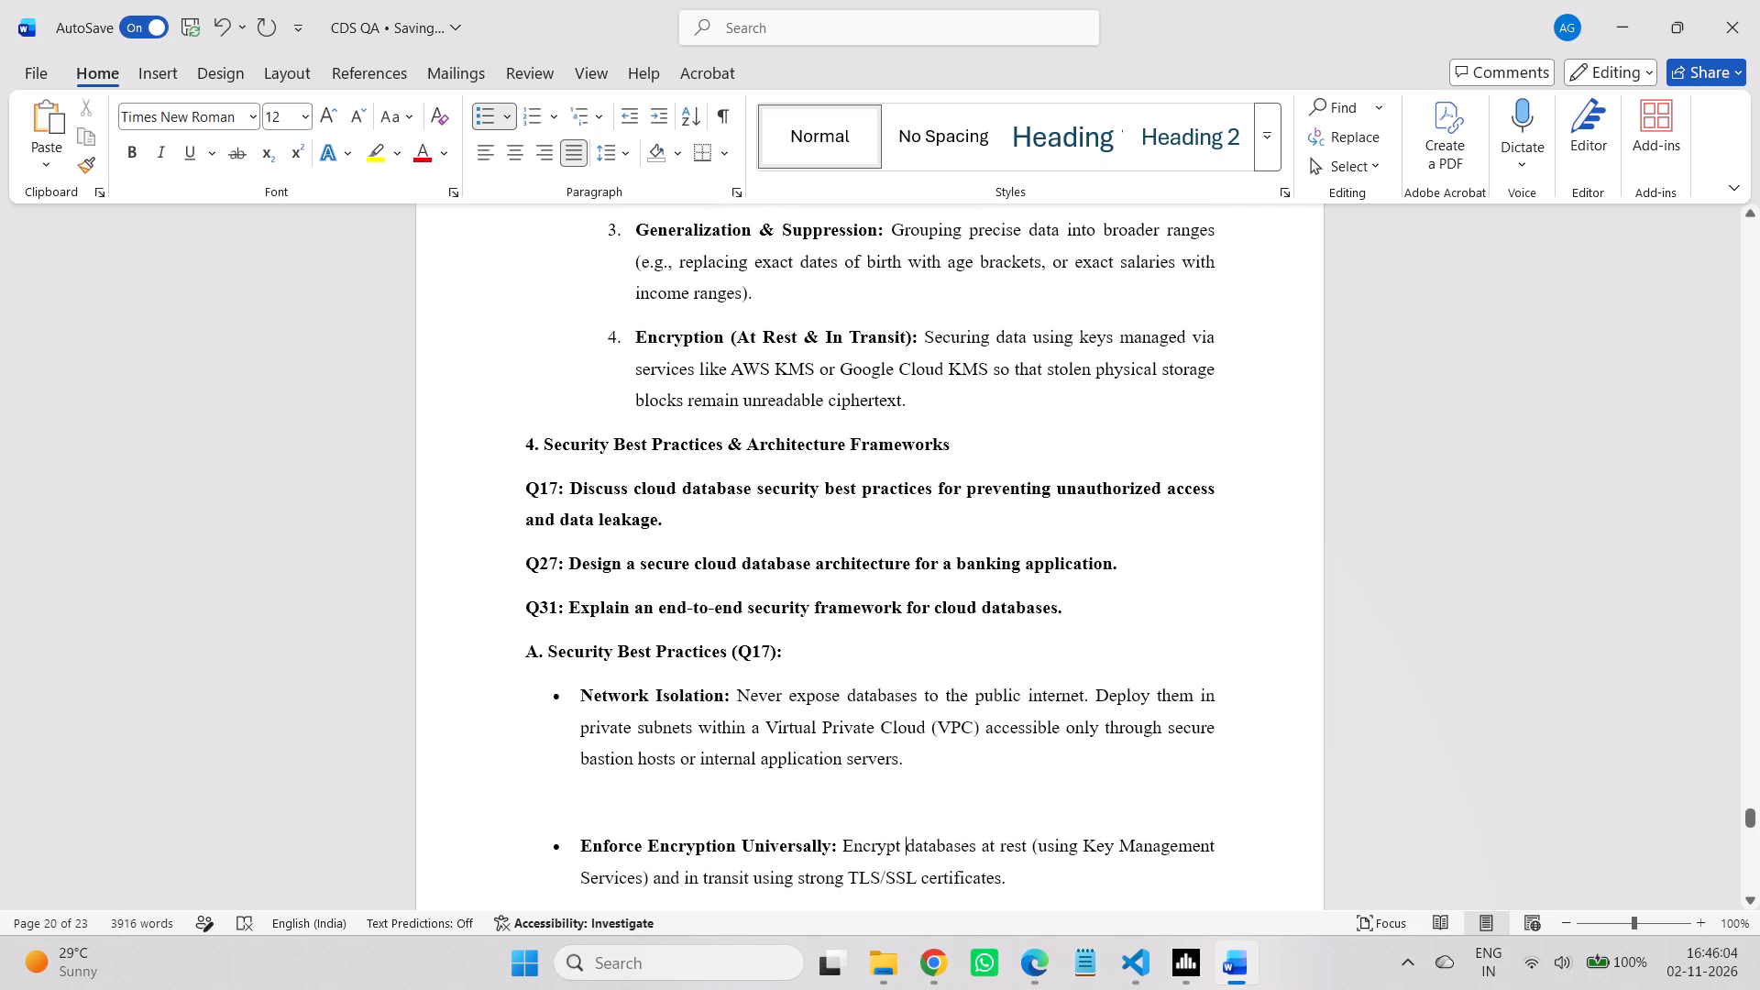
key(Up)
key(BackSpace)
Delete the blank lines before and after the Patch Management bullet, up to the Continuous Monitoring & Auditing bullet.
key(Down)
key(Down)
key(Down)
key(Down)
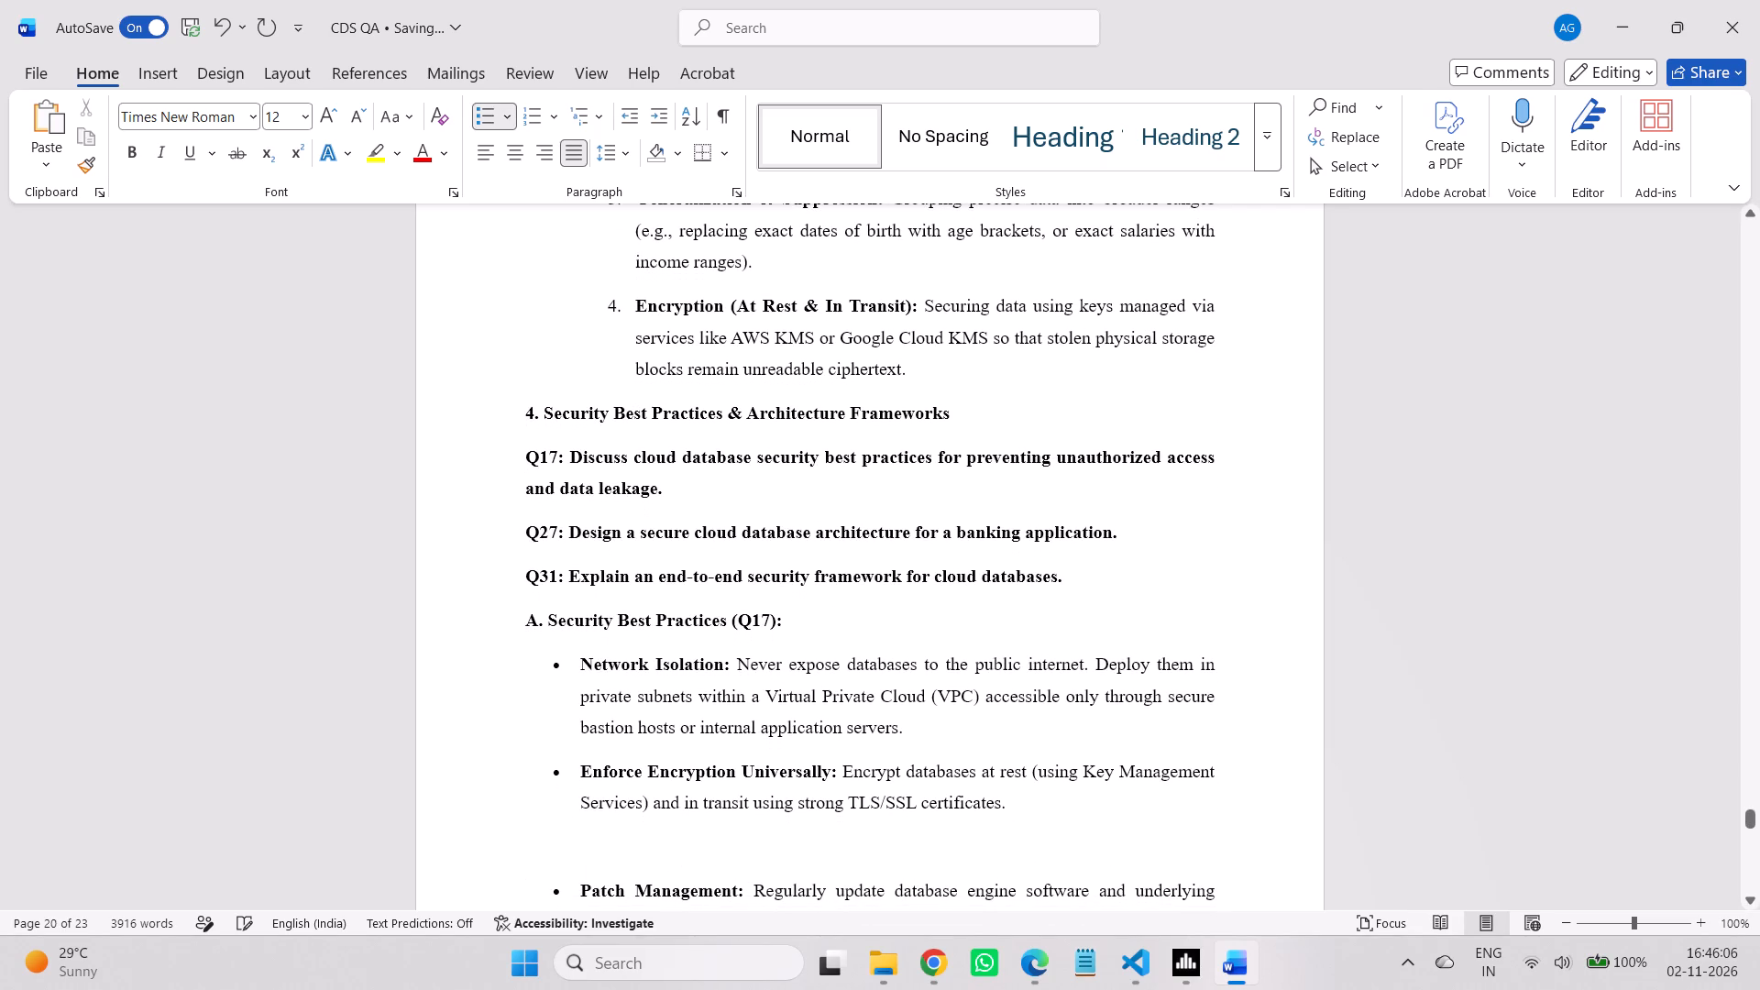
key(Up)
key(BackSpace)
key(Down)
key(Down)
key(Down)
key(Down)
key(Up)
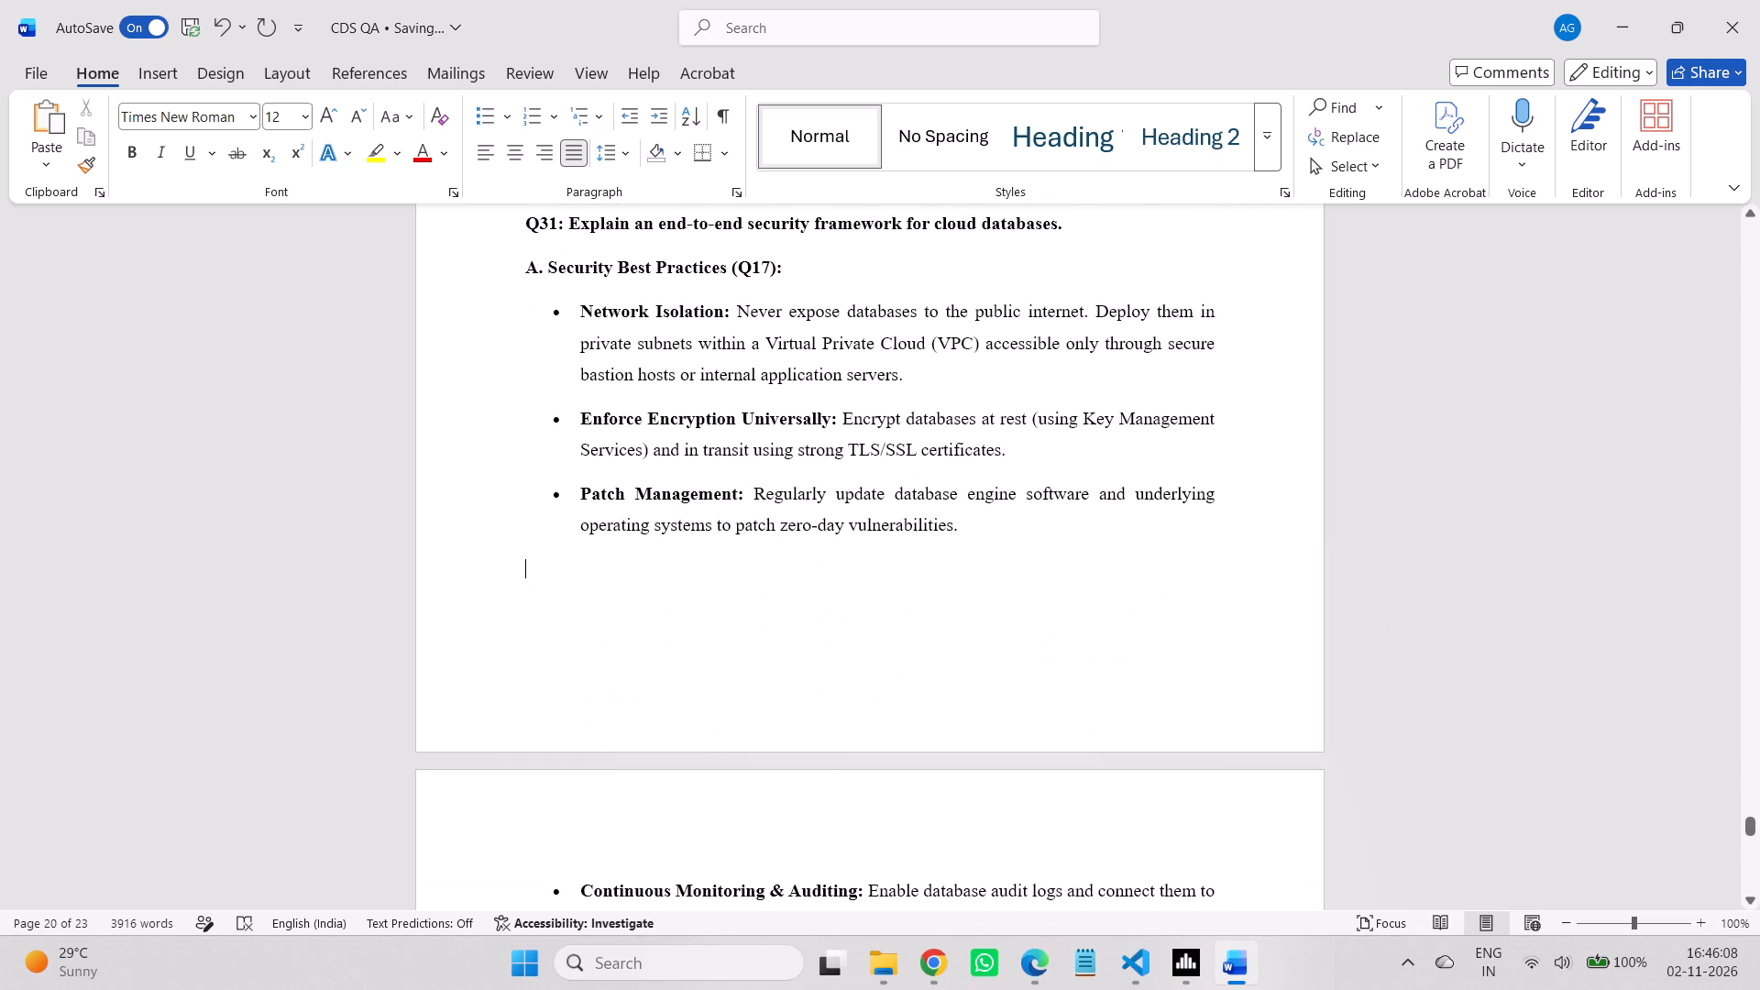
key(BackSpace)
Delete the blank line before the "B. Secure Banking Database Architecture Design (Q27)" heading.
key(Down)
key(Down)
key(Down)
key(Down)
key(Down)
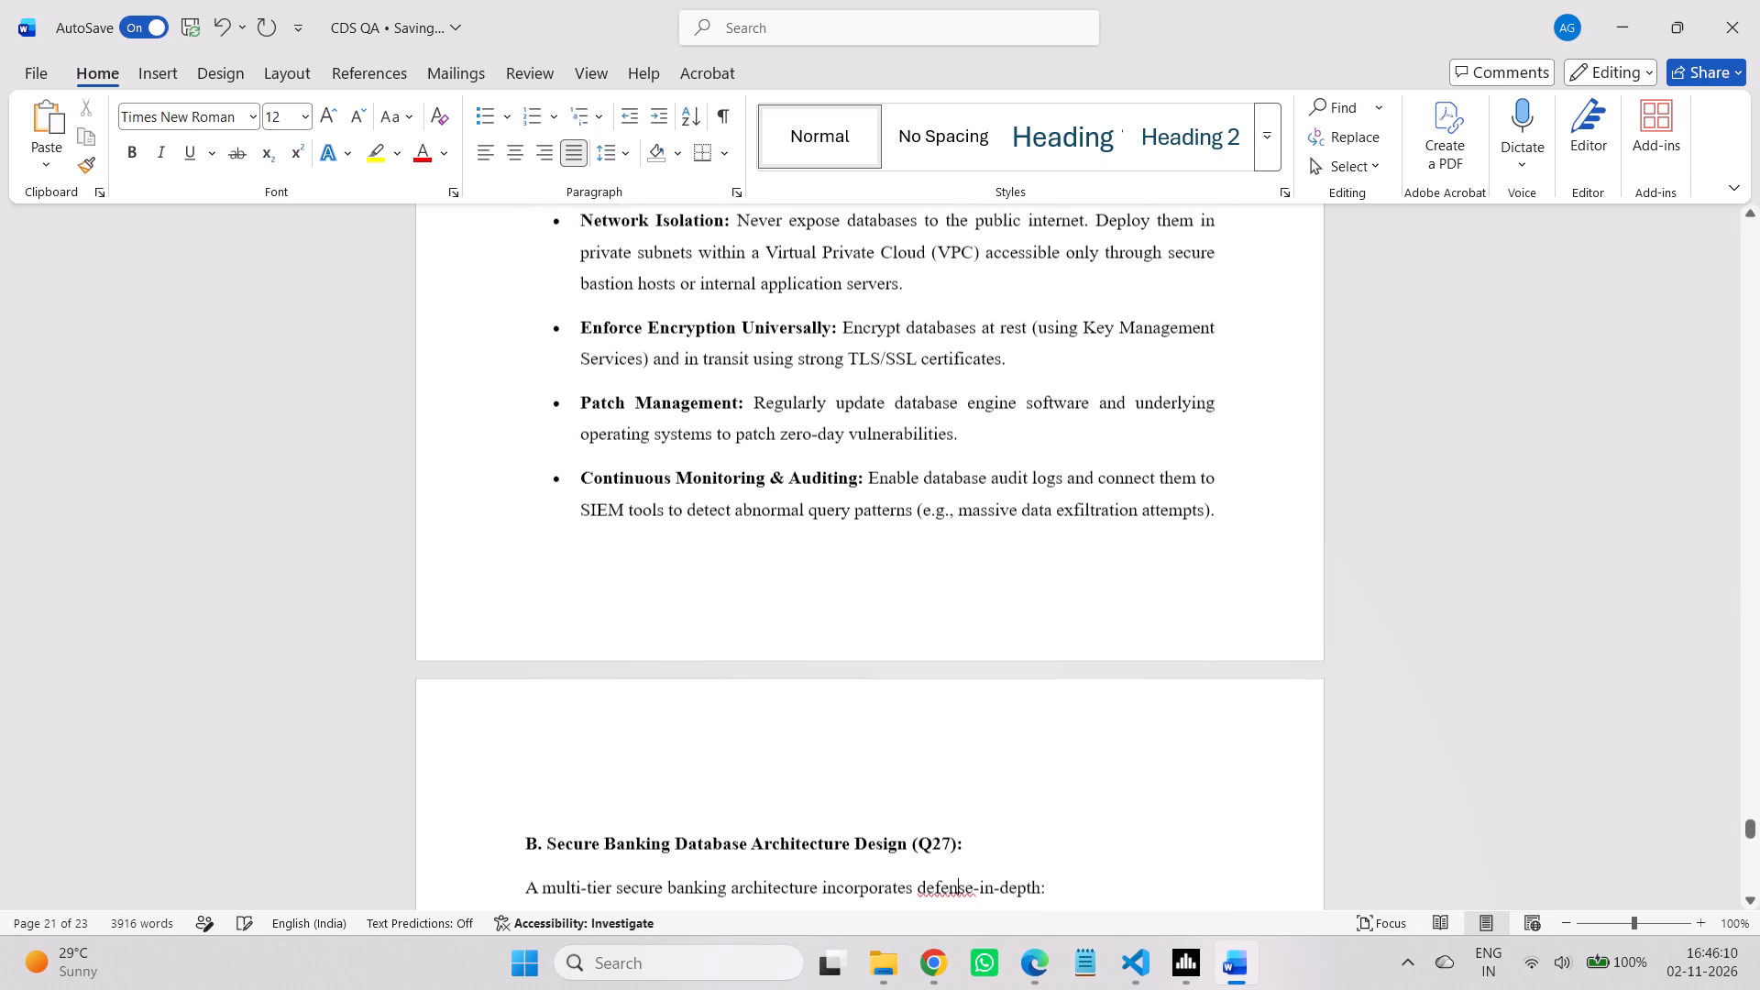
key(Up)
key(Up)
key(BackSpace)
Delete the blank lines between the banking architecture's defense-in-depth introduction and the Perimeter Tier item.
key(Down)
key(Down)
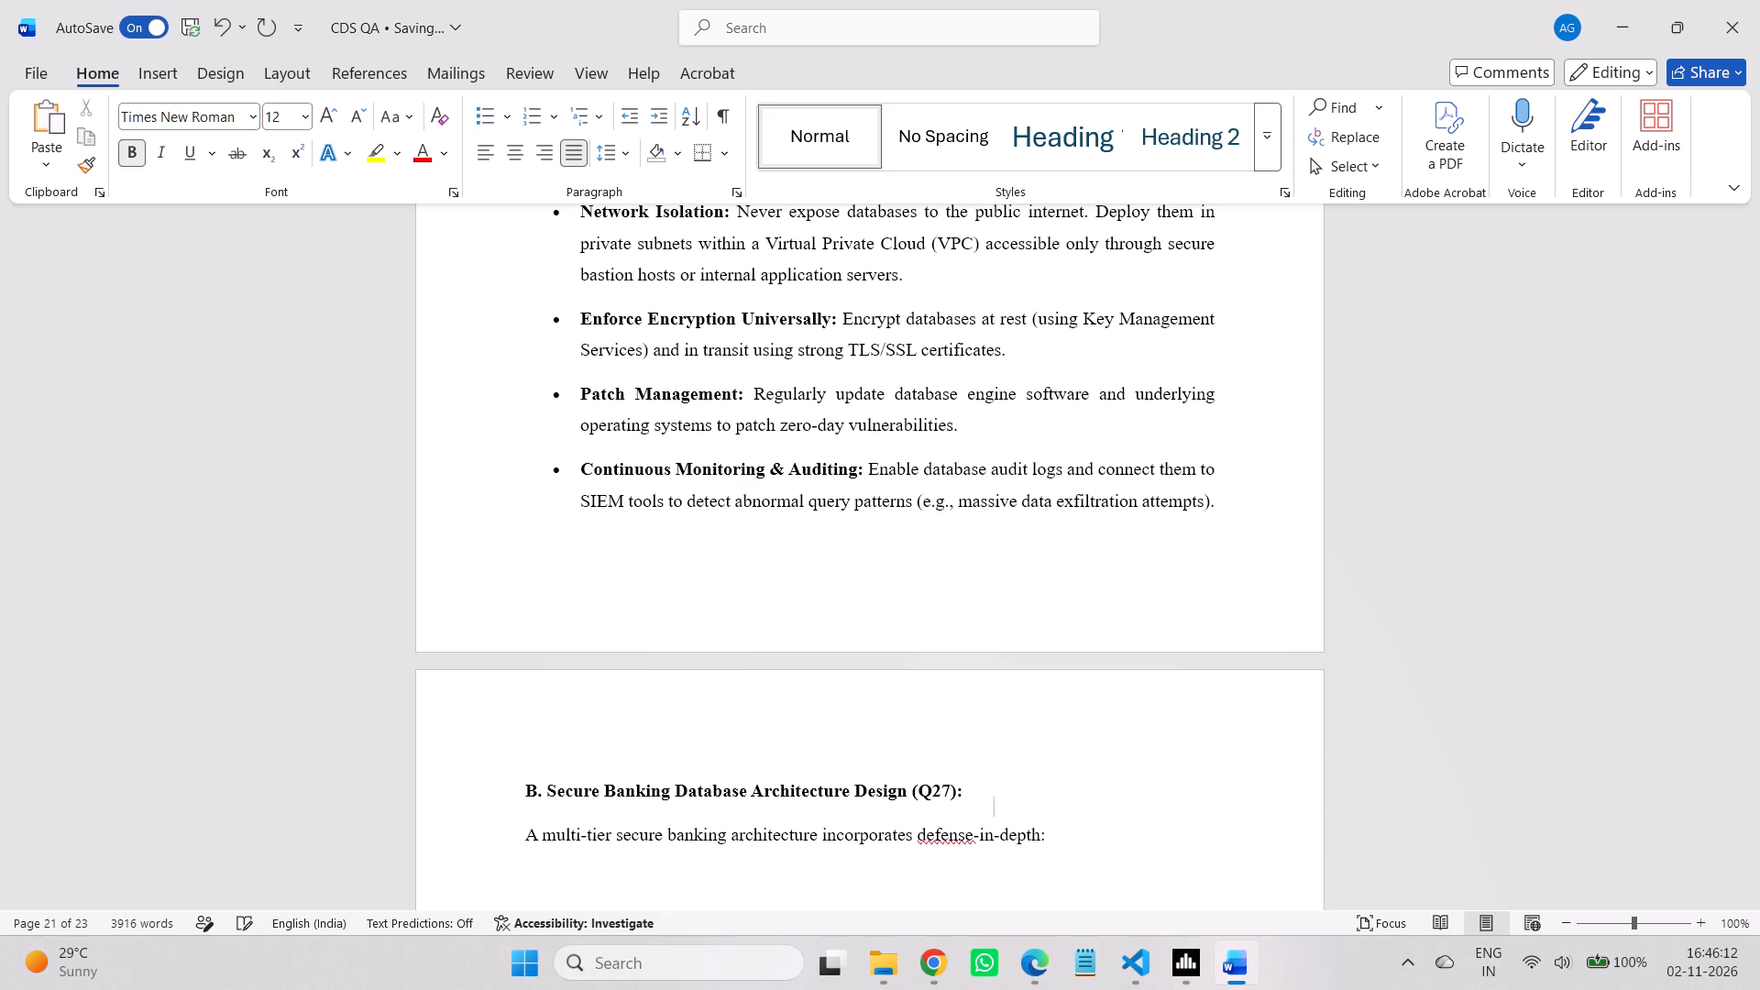
key(Down)
key(Down)
key(Down)
key(Up)
key(BackSpace)
key(BackSpace)
key(Down)
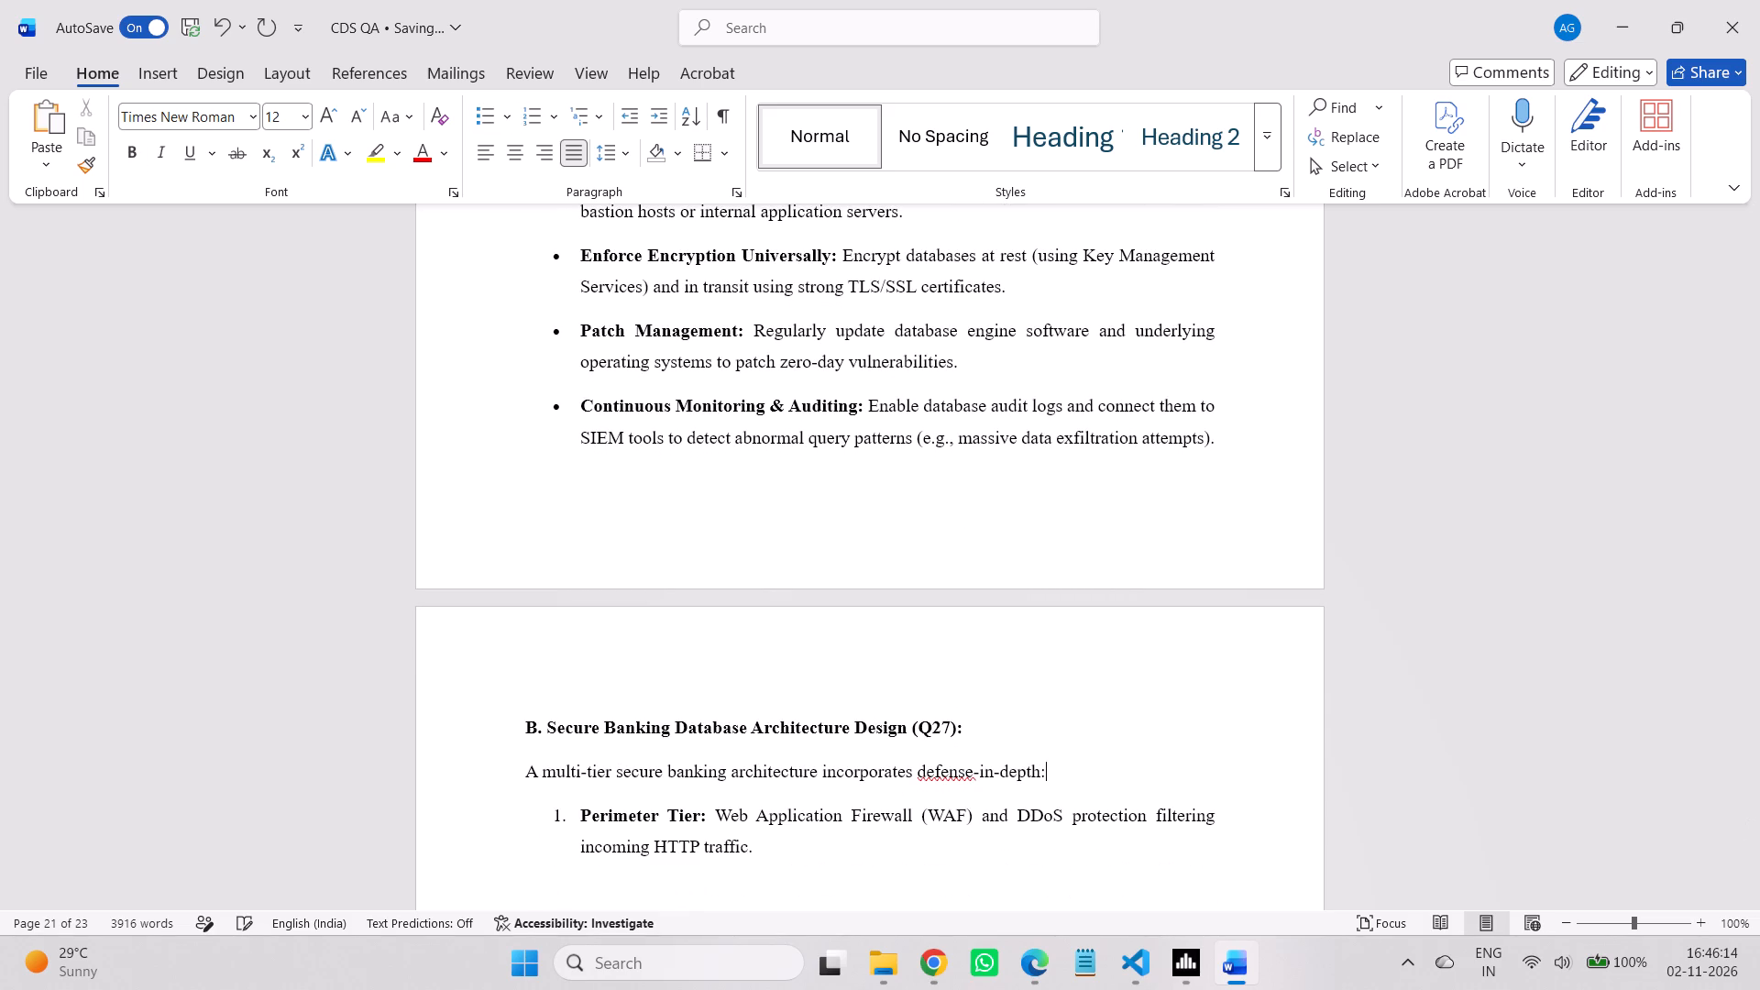
Delete the blank lines before and after the Public / Load Balancer Tier item in the banking architecture list.
key(Down)
key(Down)
key(Down)
key(Up)
key(BackSpace)
key(Down)
key(Down)
key(Down)
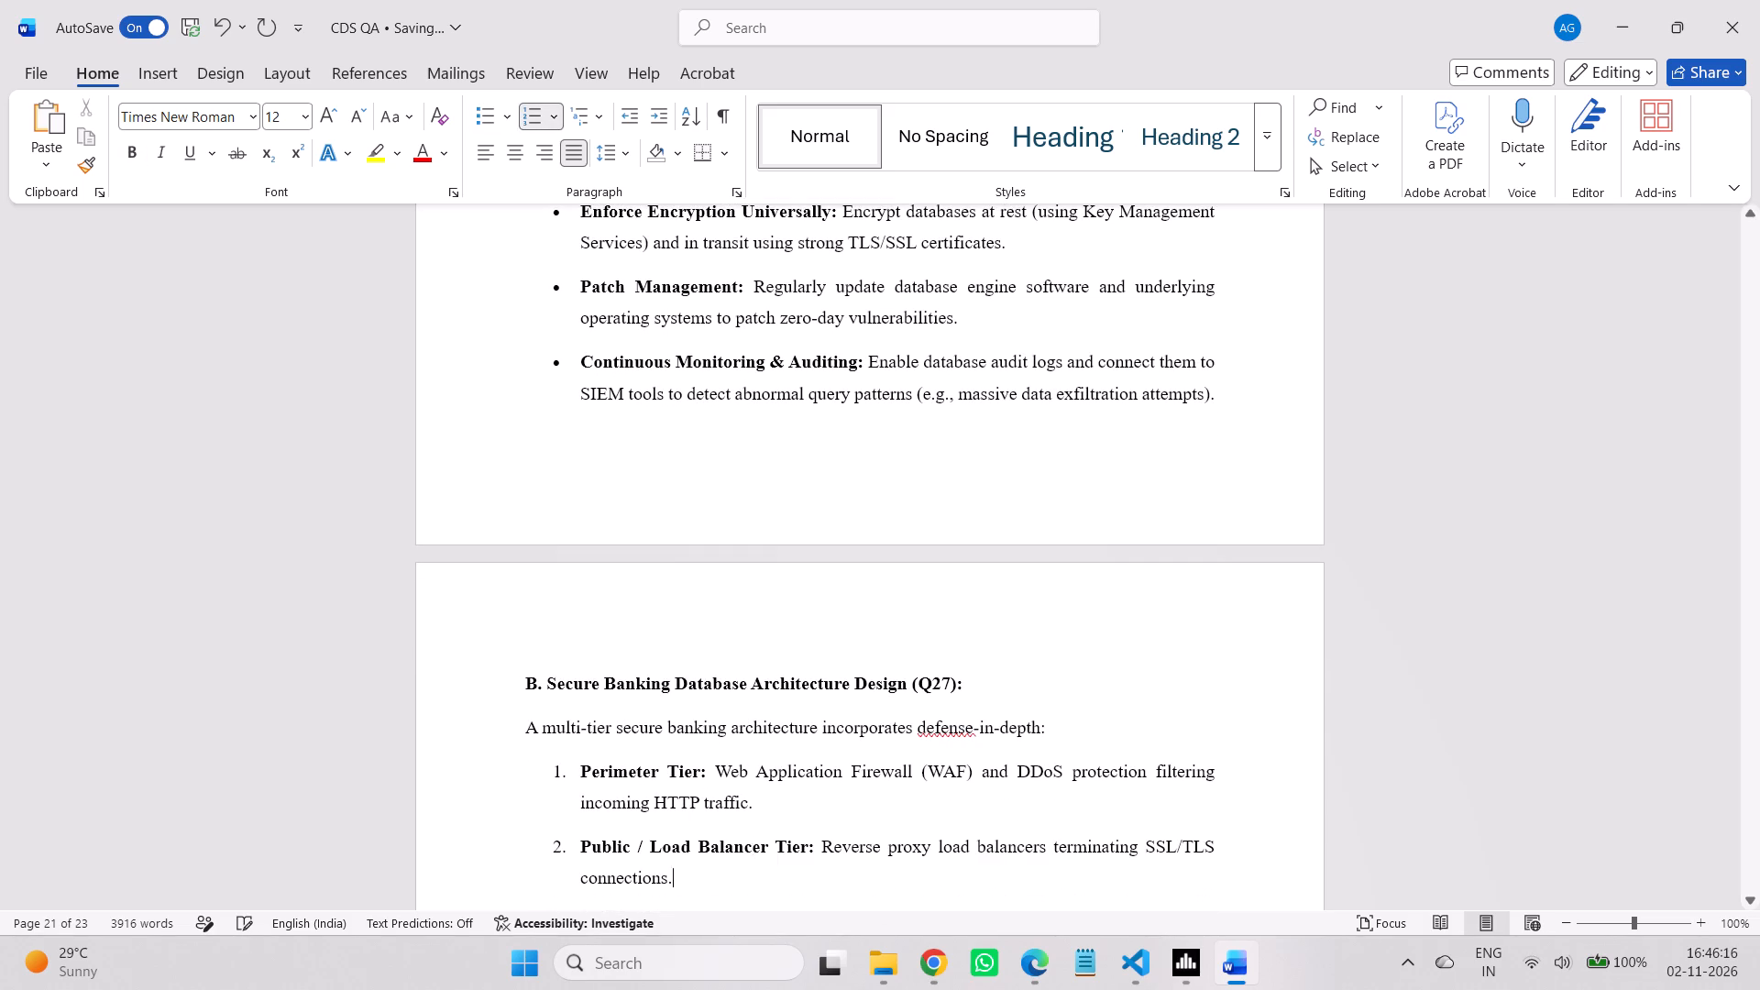
key(Down)
key(Up)
key(BackSpace)
Delete the blank lines before and after the Database Tier item, up to the "C. End-to-End Security Framework (Q31)" heading.
key(Down)
key(Down)
key(Down)
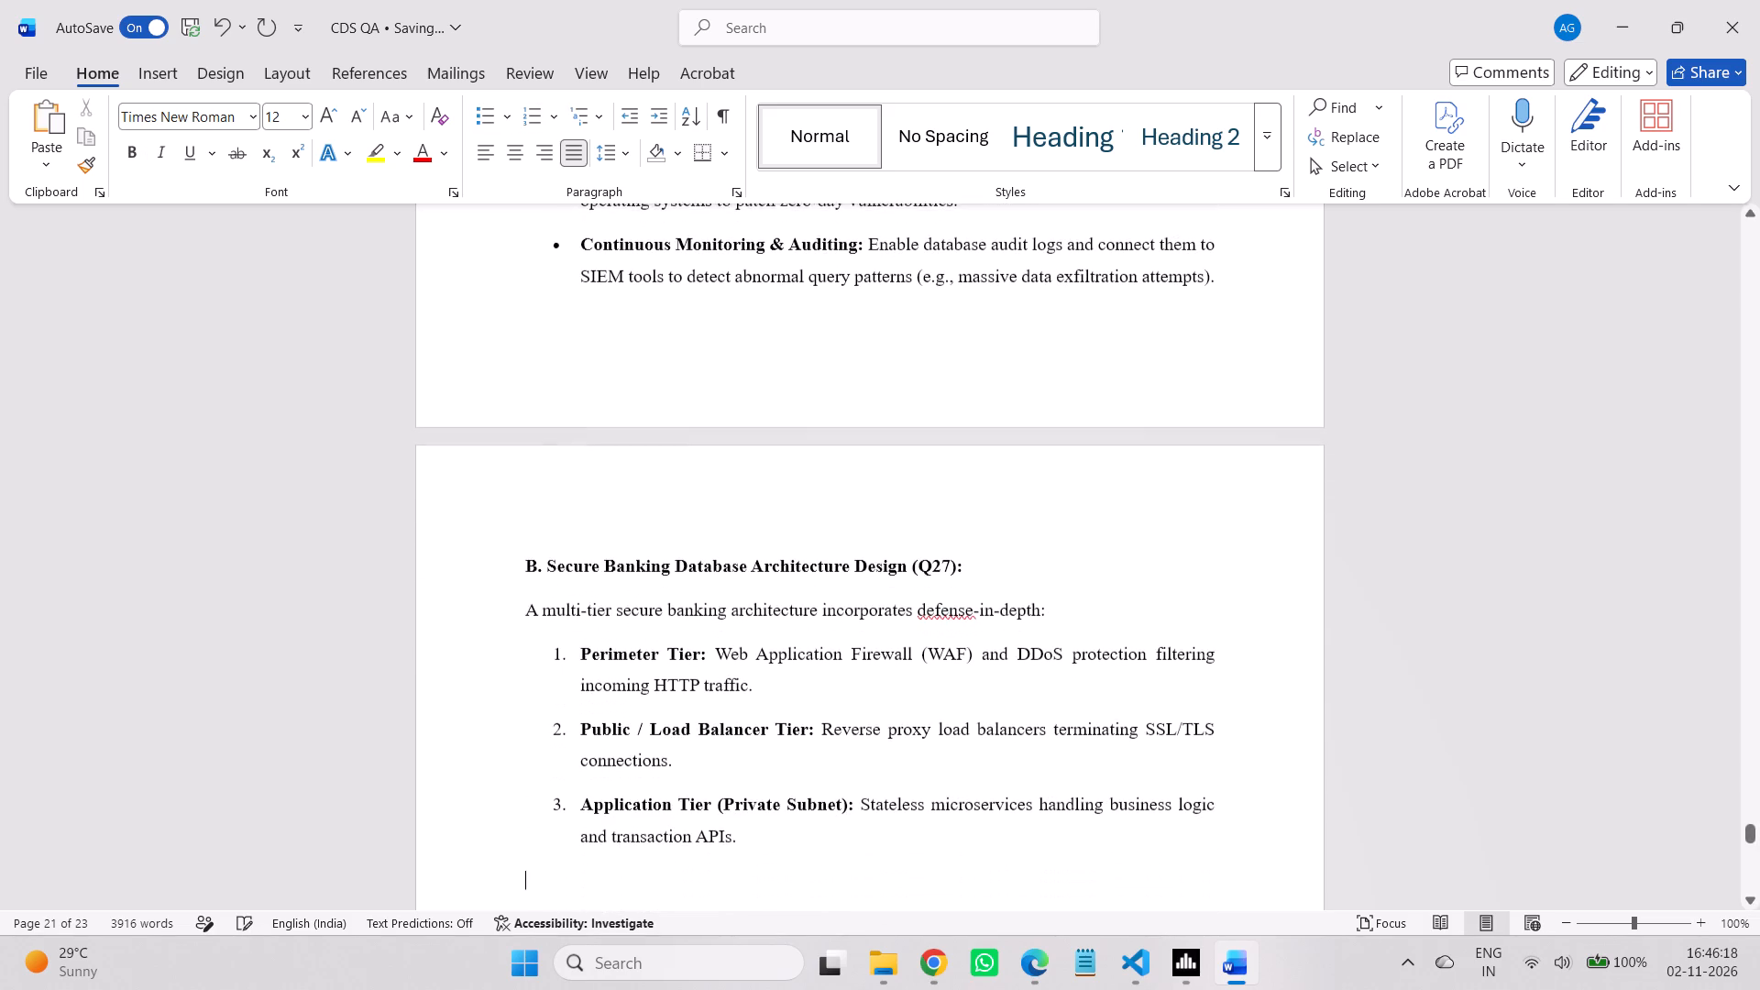
key(Down)
key(Up)
key(BackSpace)
key(Down)
key(Down)
key(Down)
key(Down)
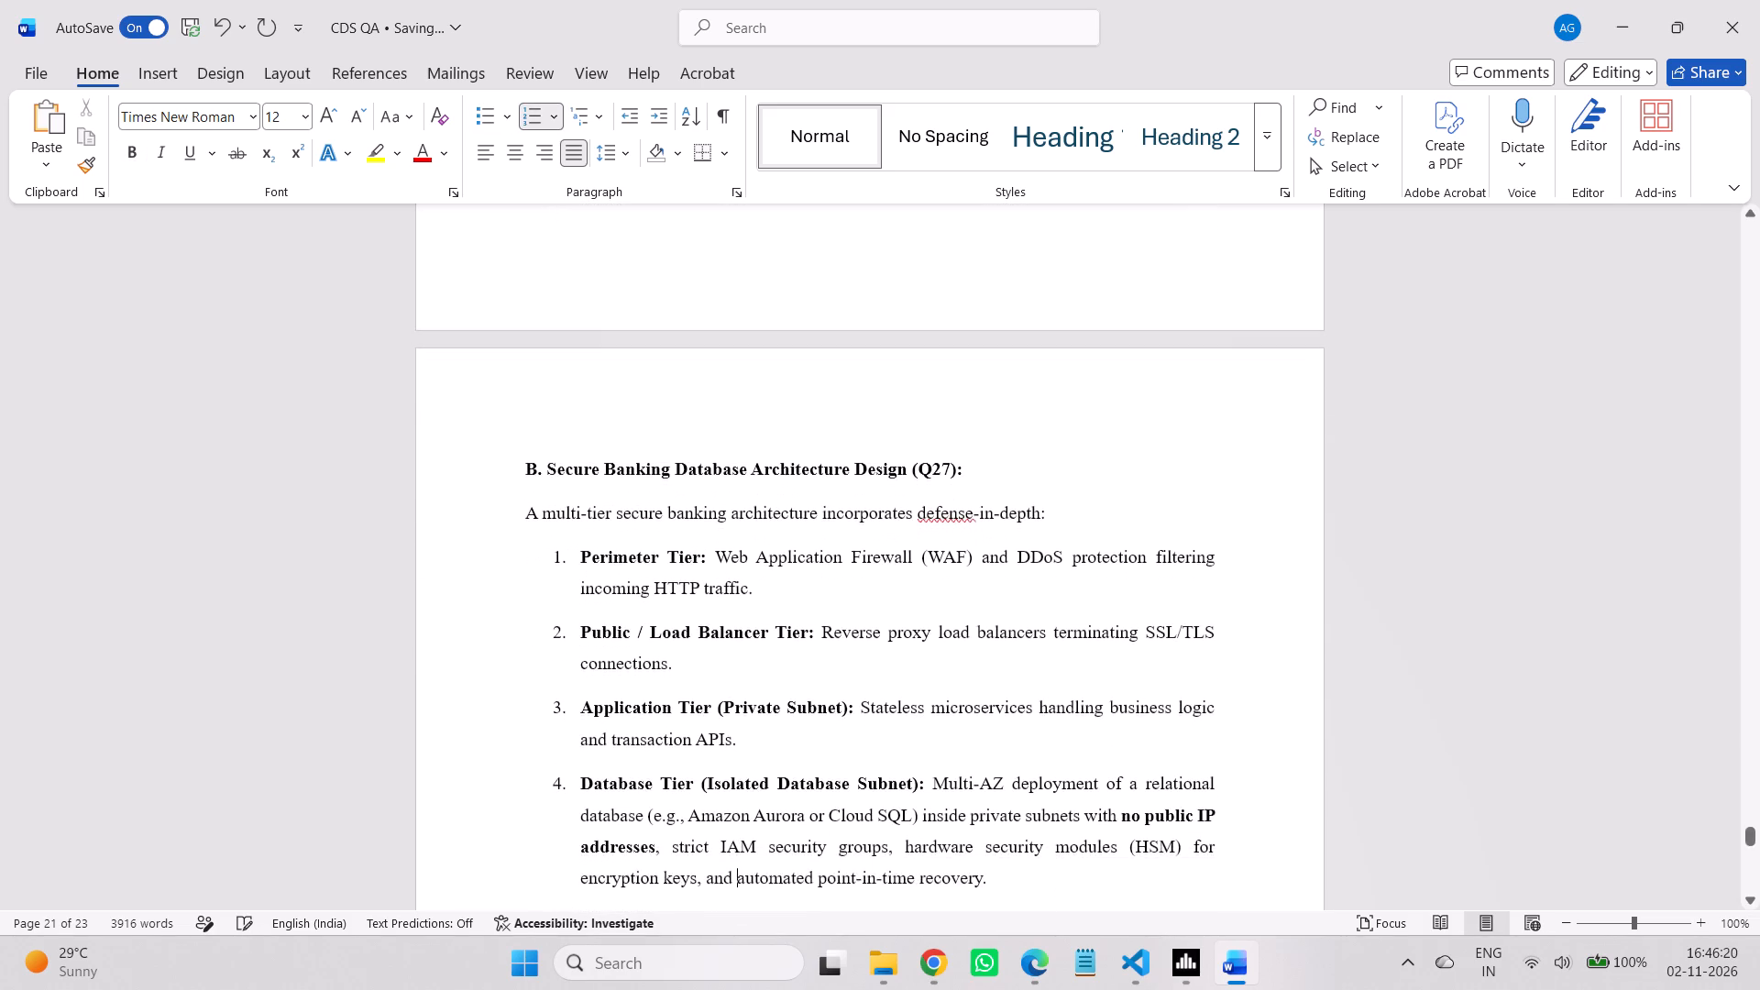
key(Down)
key(BackSpace)
Delete the blank space between the end-to-end framework's introductory sentence and the Perimeter item.
key(Down)
key(Down)
key(Down)
key(Down)
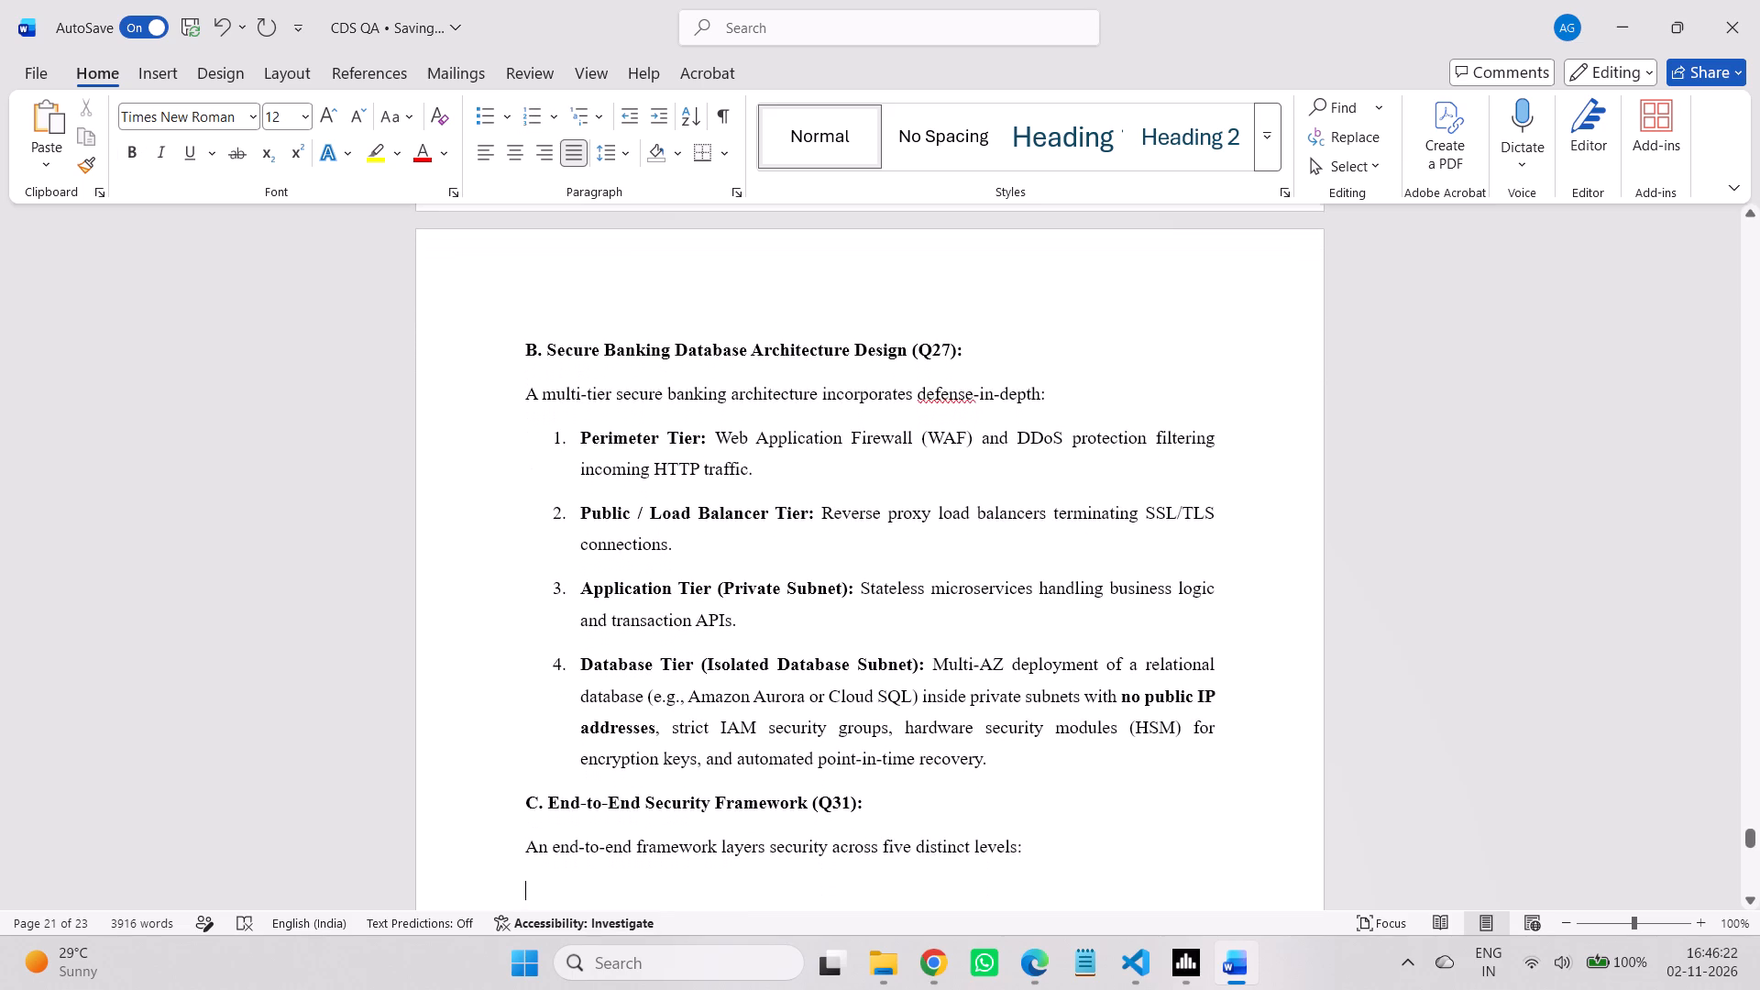
key(BackSpace)
key(BackSpace)
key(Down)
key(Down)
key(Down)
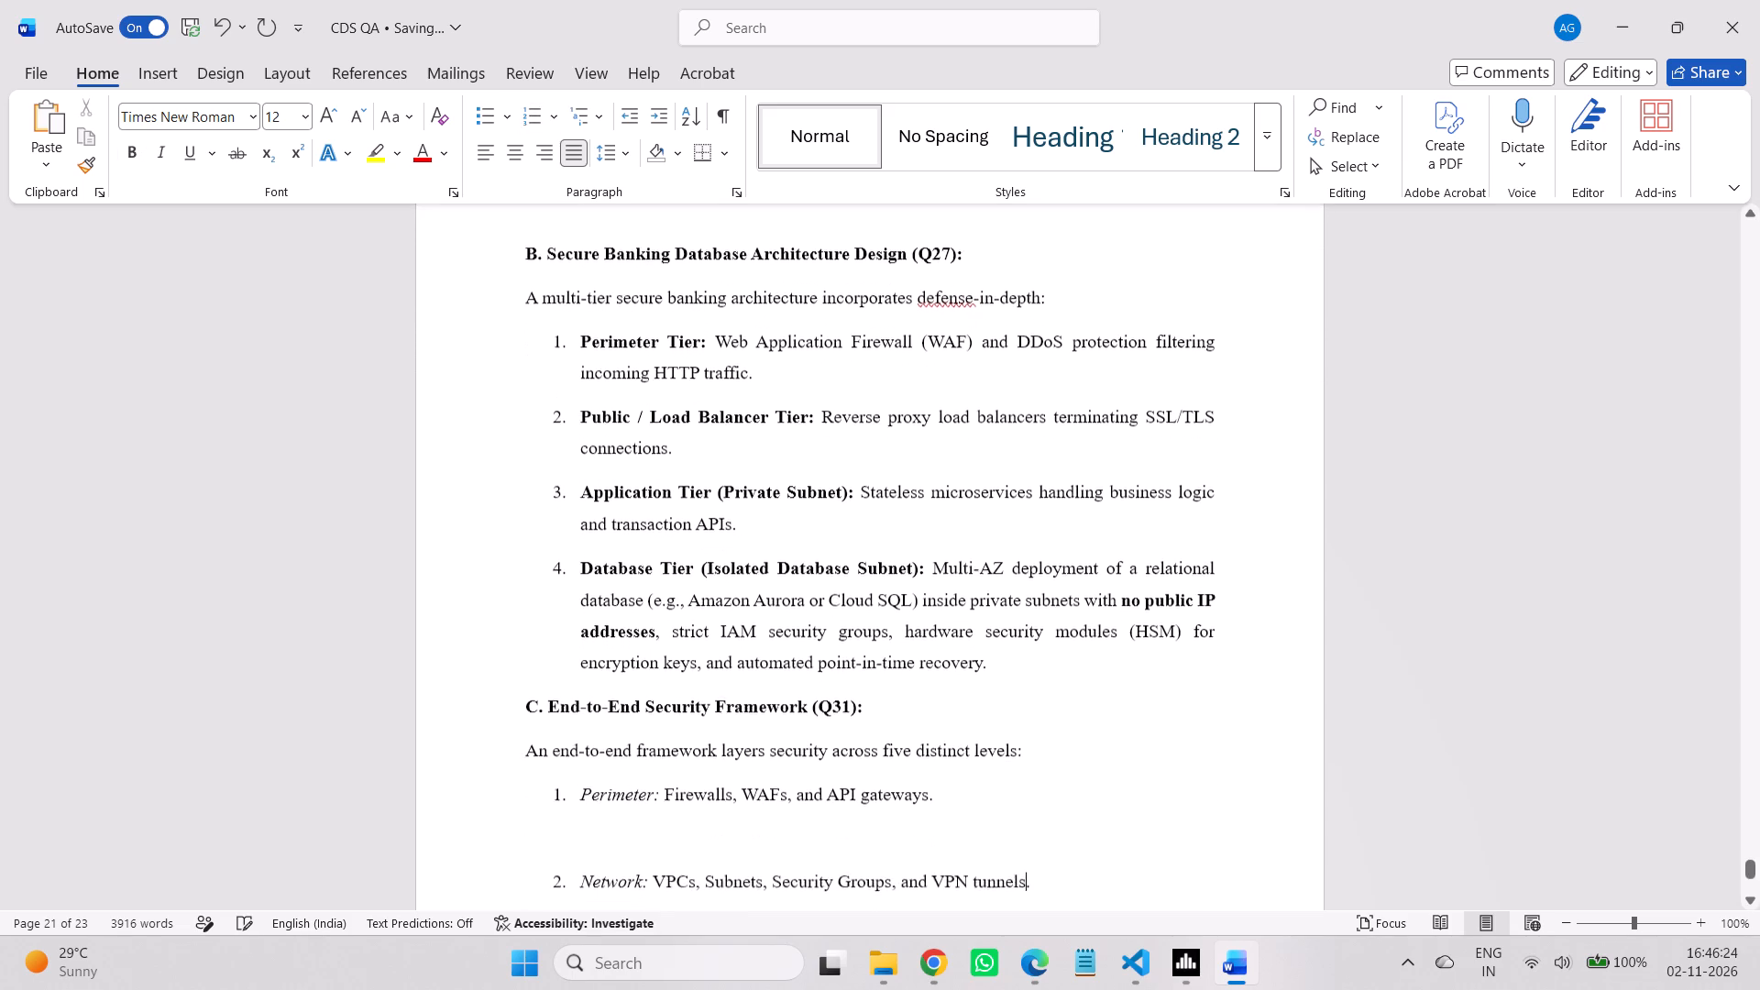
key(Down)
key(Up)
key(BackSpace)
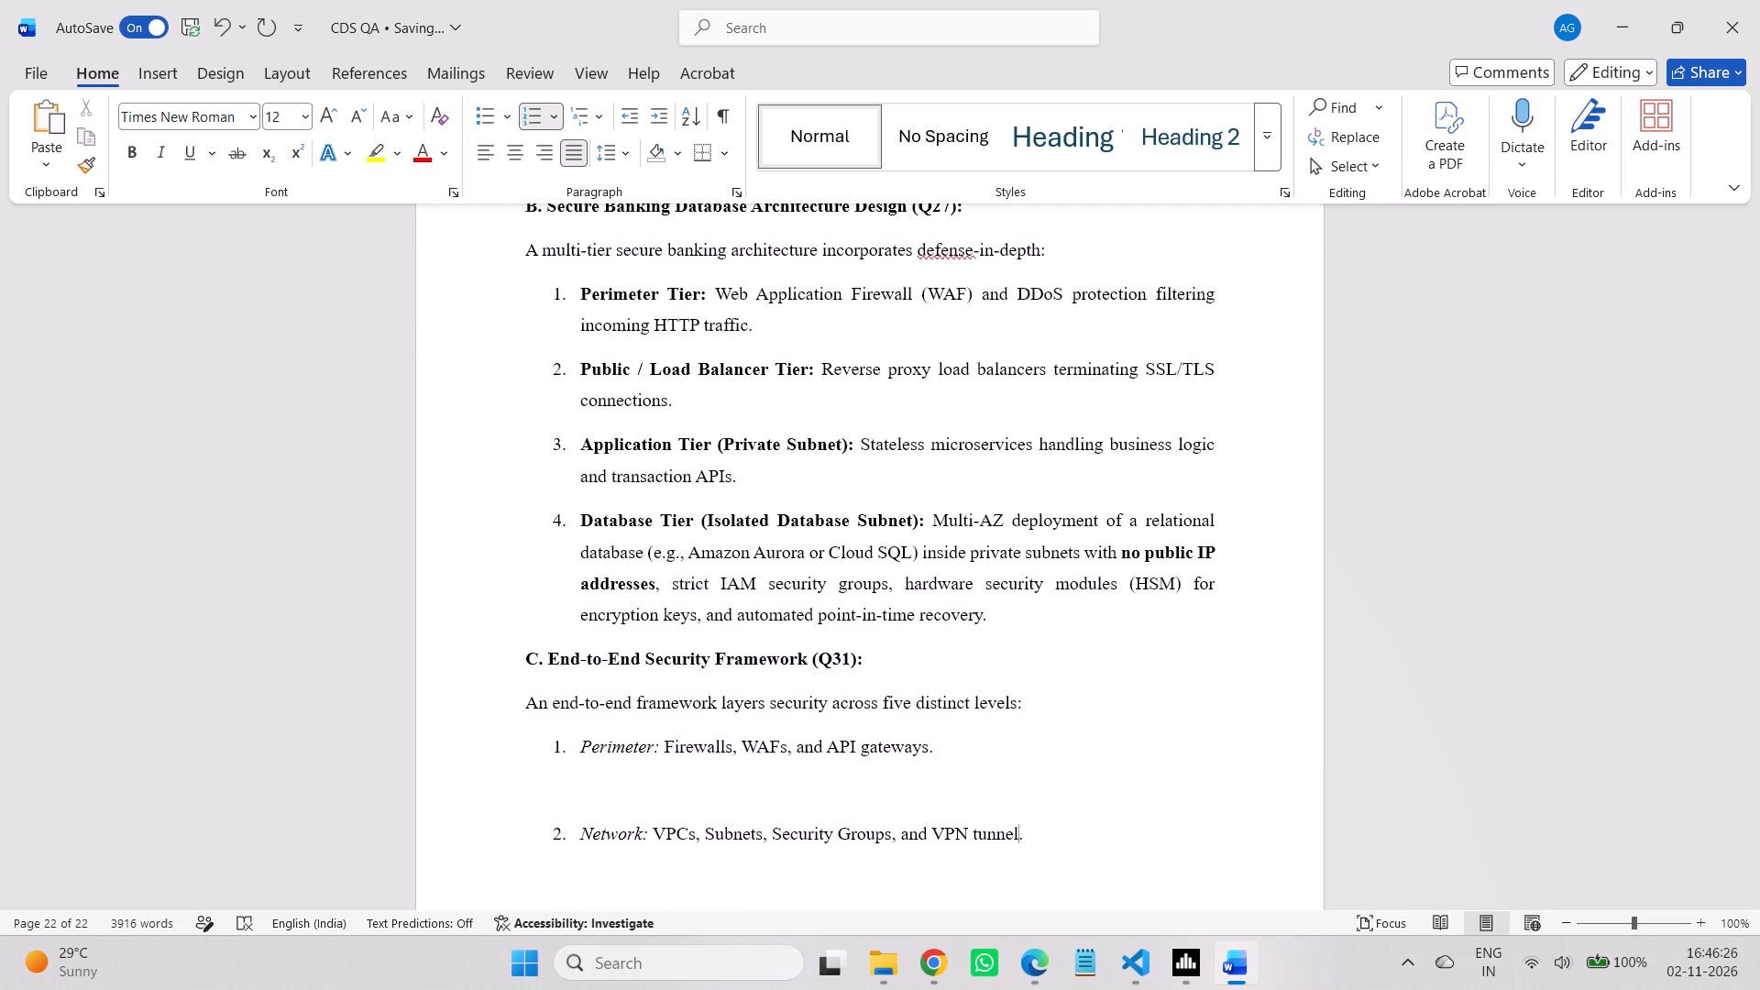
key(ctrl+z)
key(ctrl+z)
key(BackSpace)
Delete the blank lines before and after the Network item in the end-to-end security framework list.
key(Down)
key(Down)
key(BackSpace)
key(Down)
key(Down)
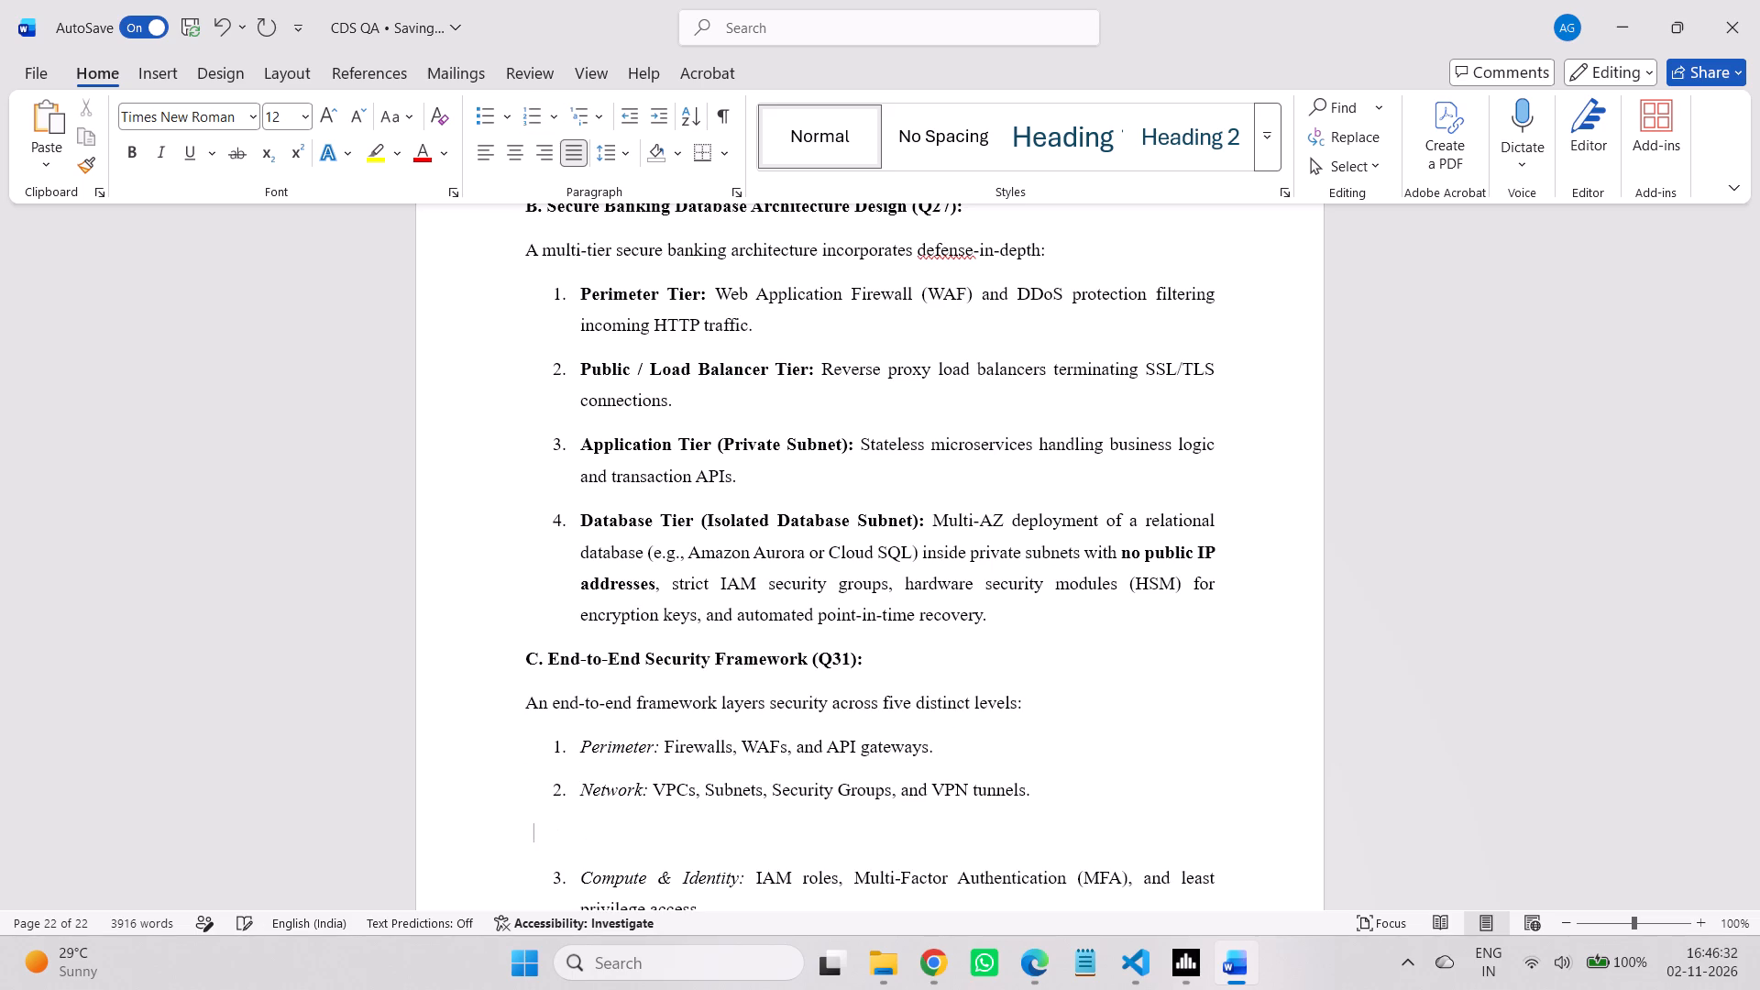
key(BackSpace)
Delete the blank lines before and after the Data item, up to the Governance item.
key(Down)
key(Down)
key(Down)
key(Down)
key(Up)
key(BackSpace)
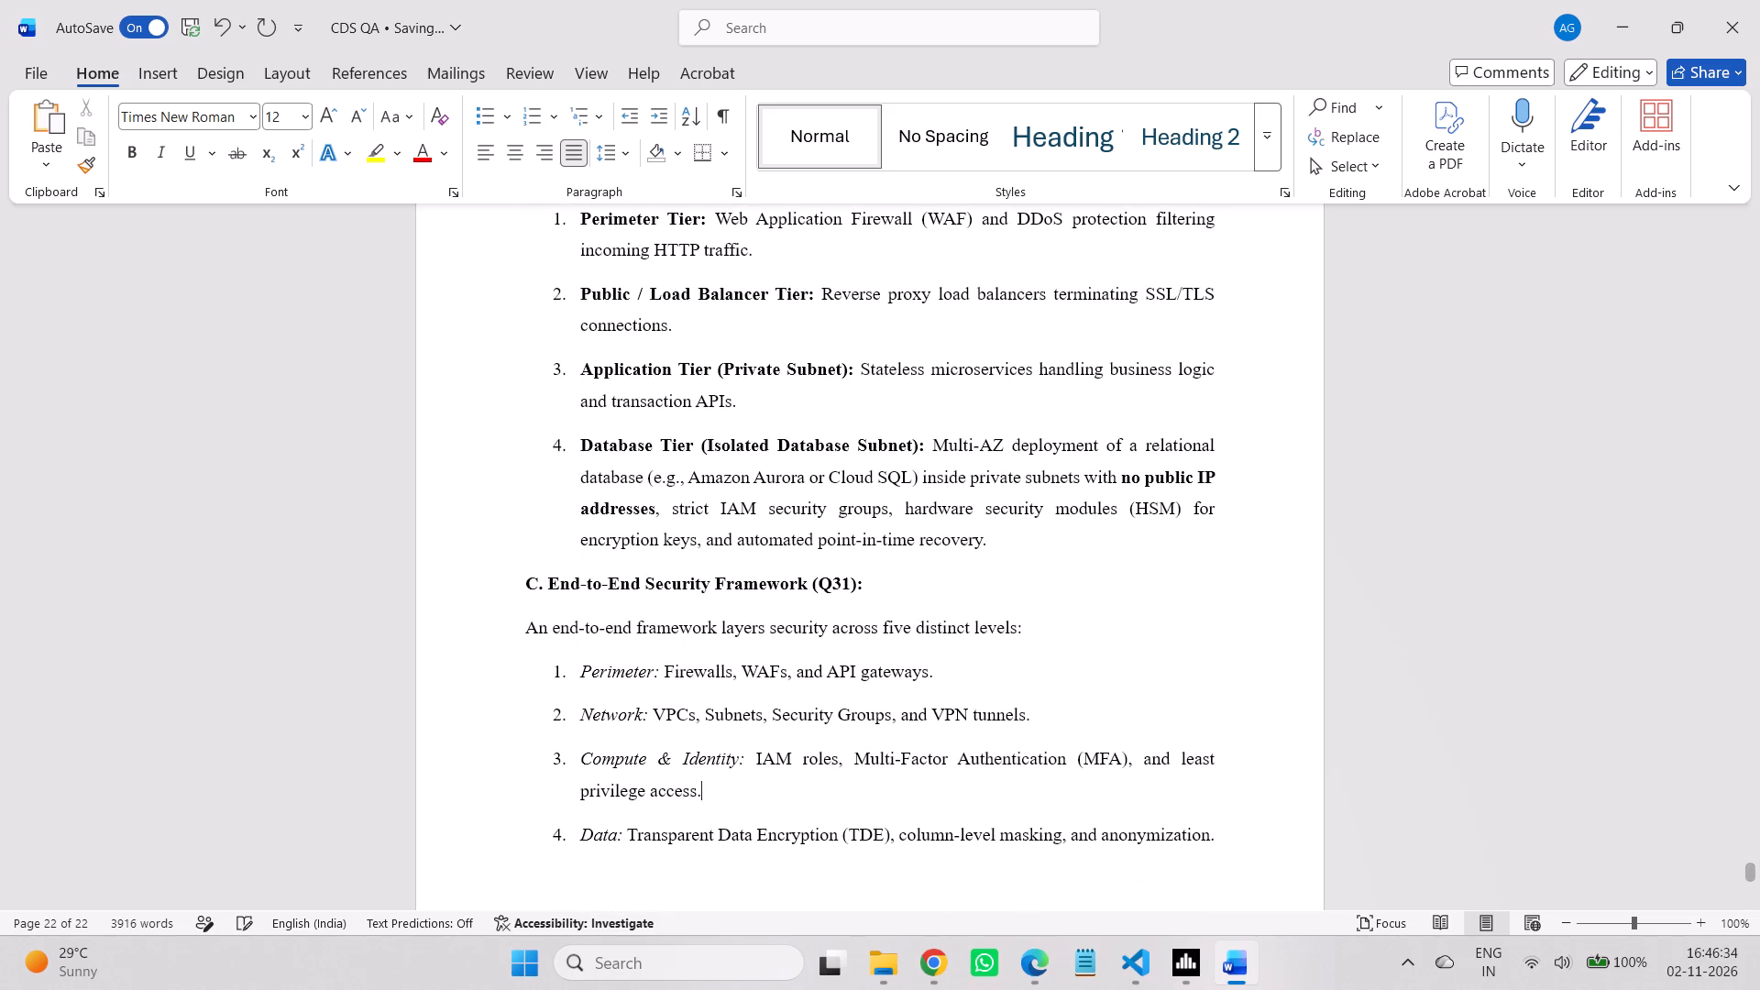
key(Down)
key(Down)
key(Down)
key(Up)
key(BackSpace)
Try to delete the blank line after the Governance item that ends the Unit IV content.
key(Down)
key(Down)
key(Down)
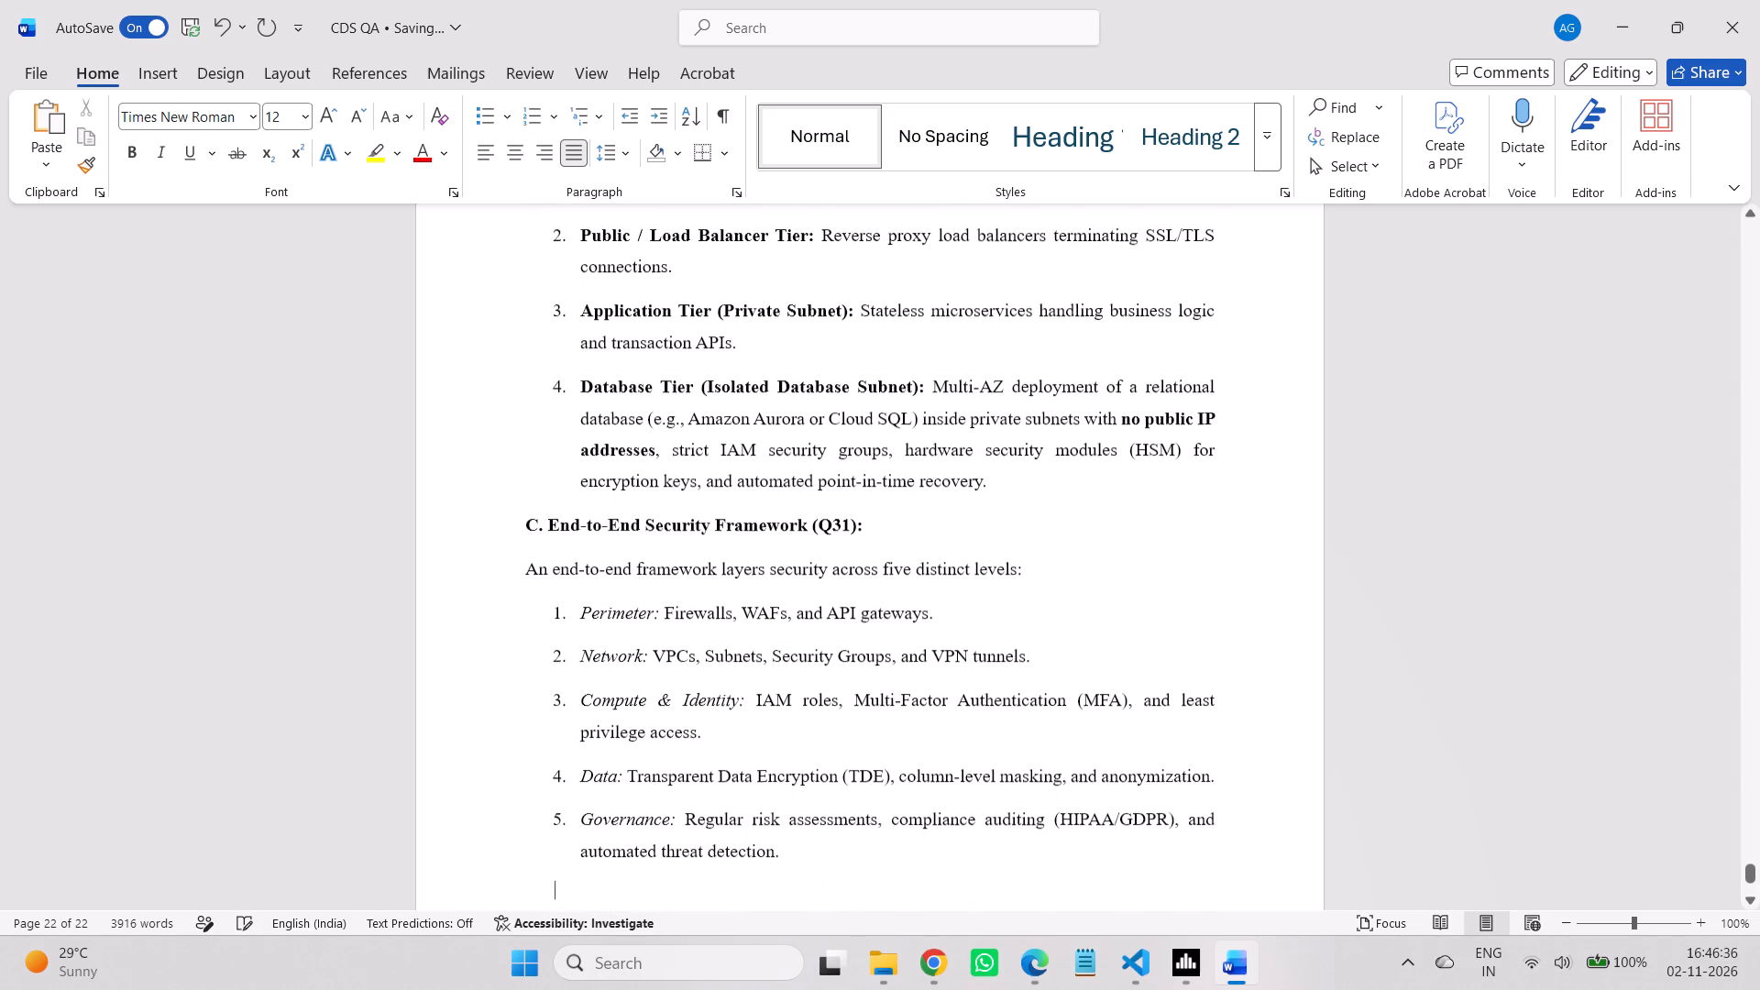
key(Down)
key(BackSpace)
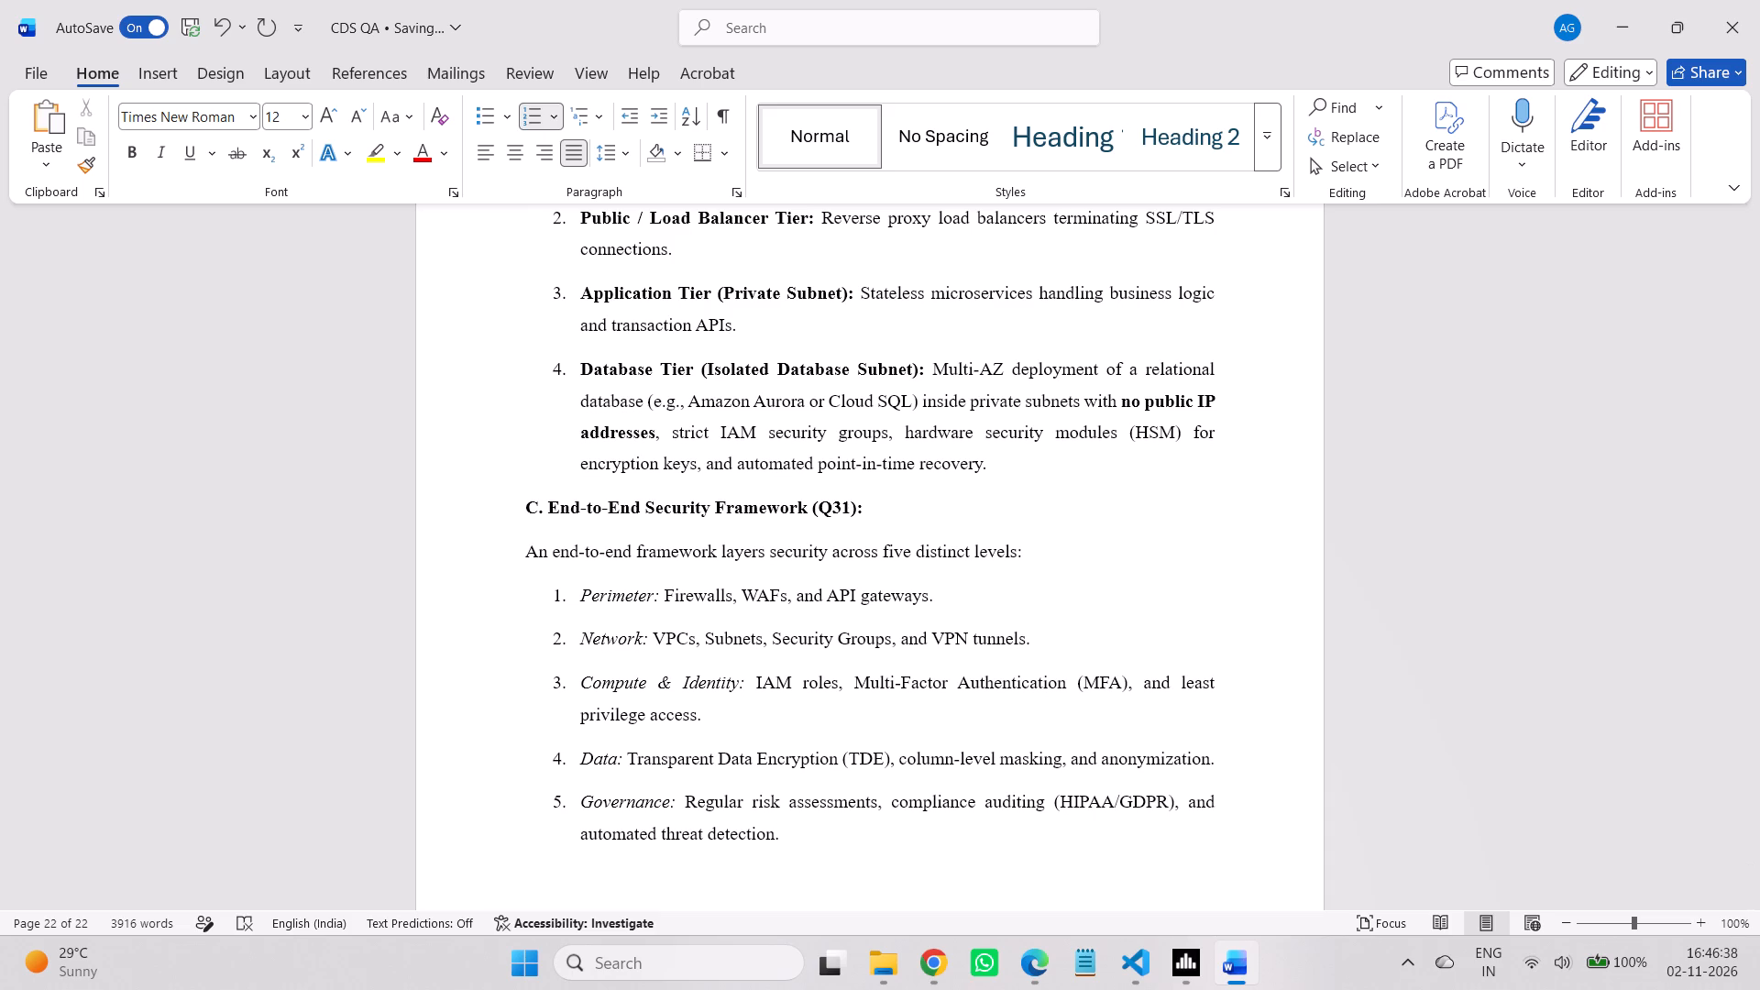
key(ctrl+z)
Insert blank lines after the Governance item until the insertion point sits at the start of a new page.
key(Return)
key(Return)
key(Return)
key(Return)
key(Return)
key(Return)
key(Return)
key(Return)
key(Return)
key(BackSpace)
key(BackSpace)
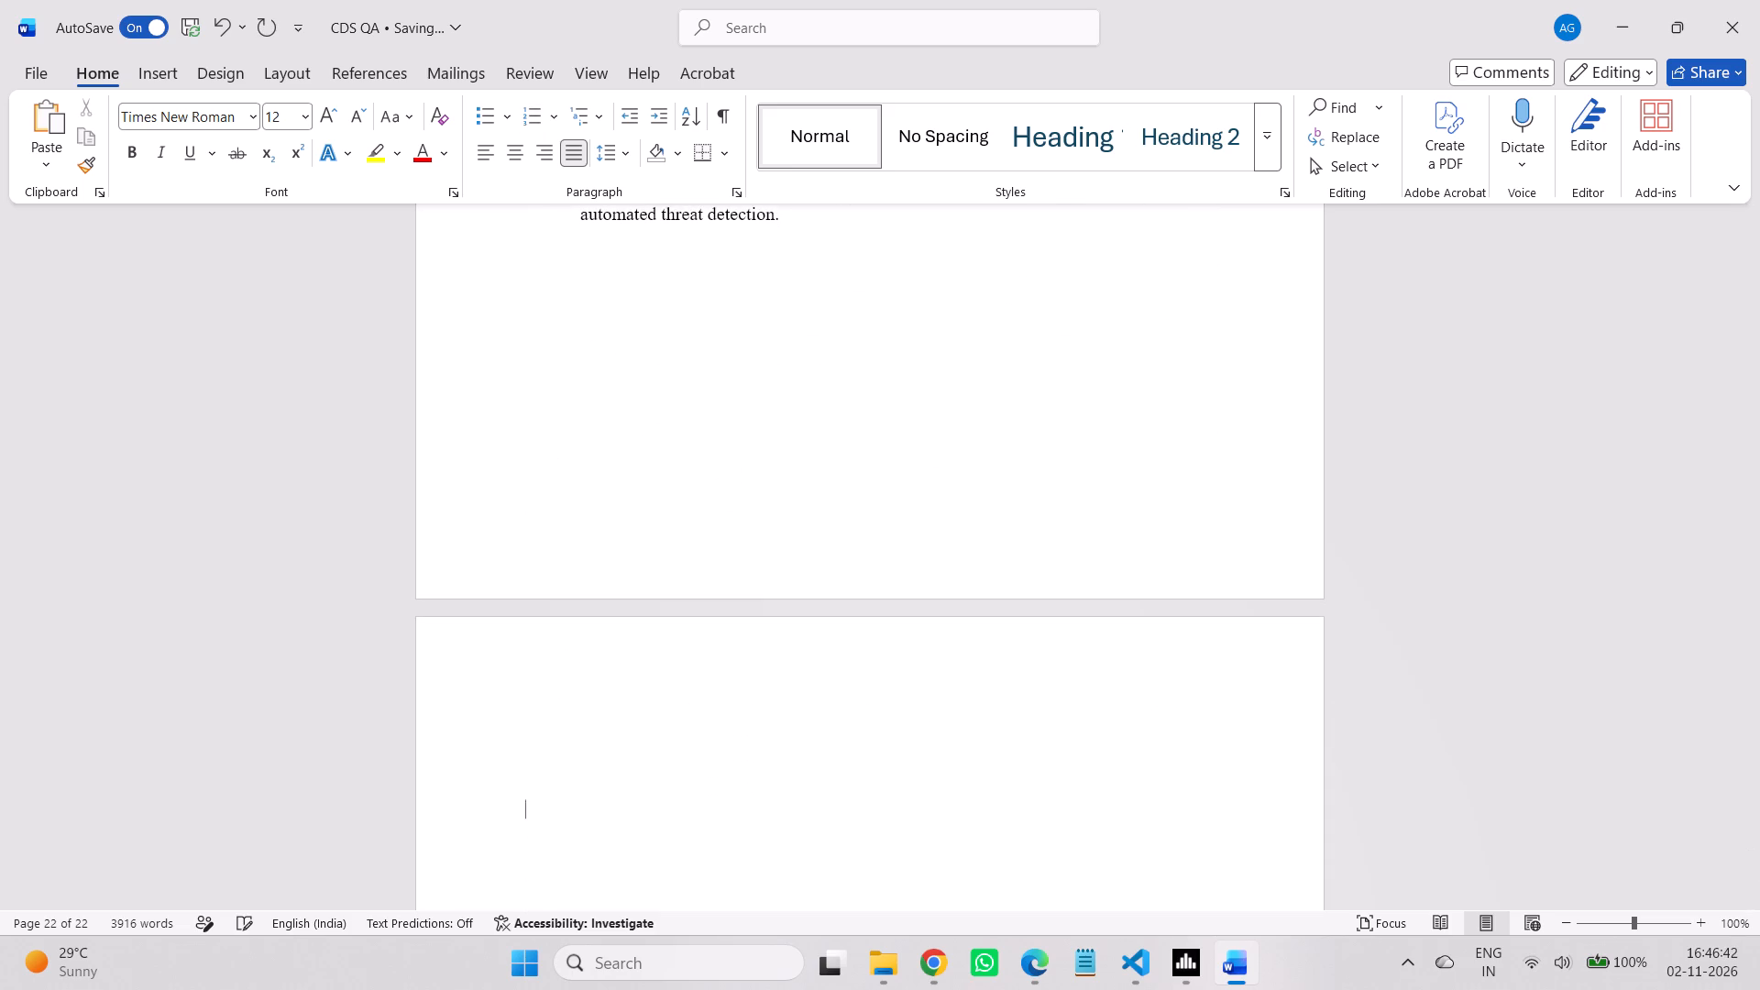
key(BackSpace)
key(BackSpace)
key(Return)
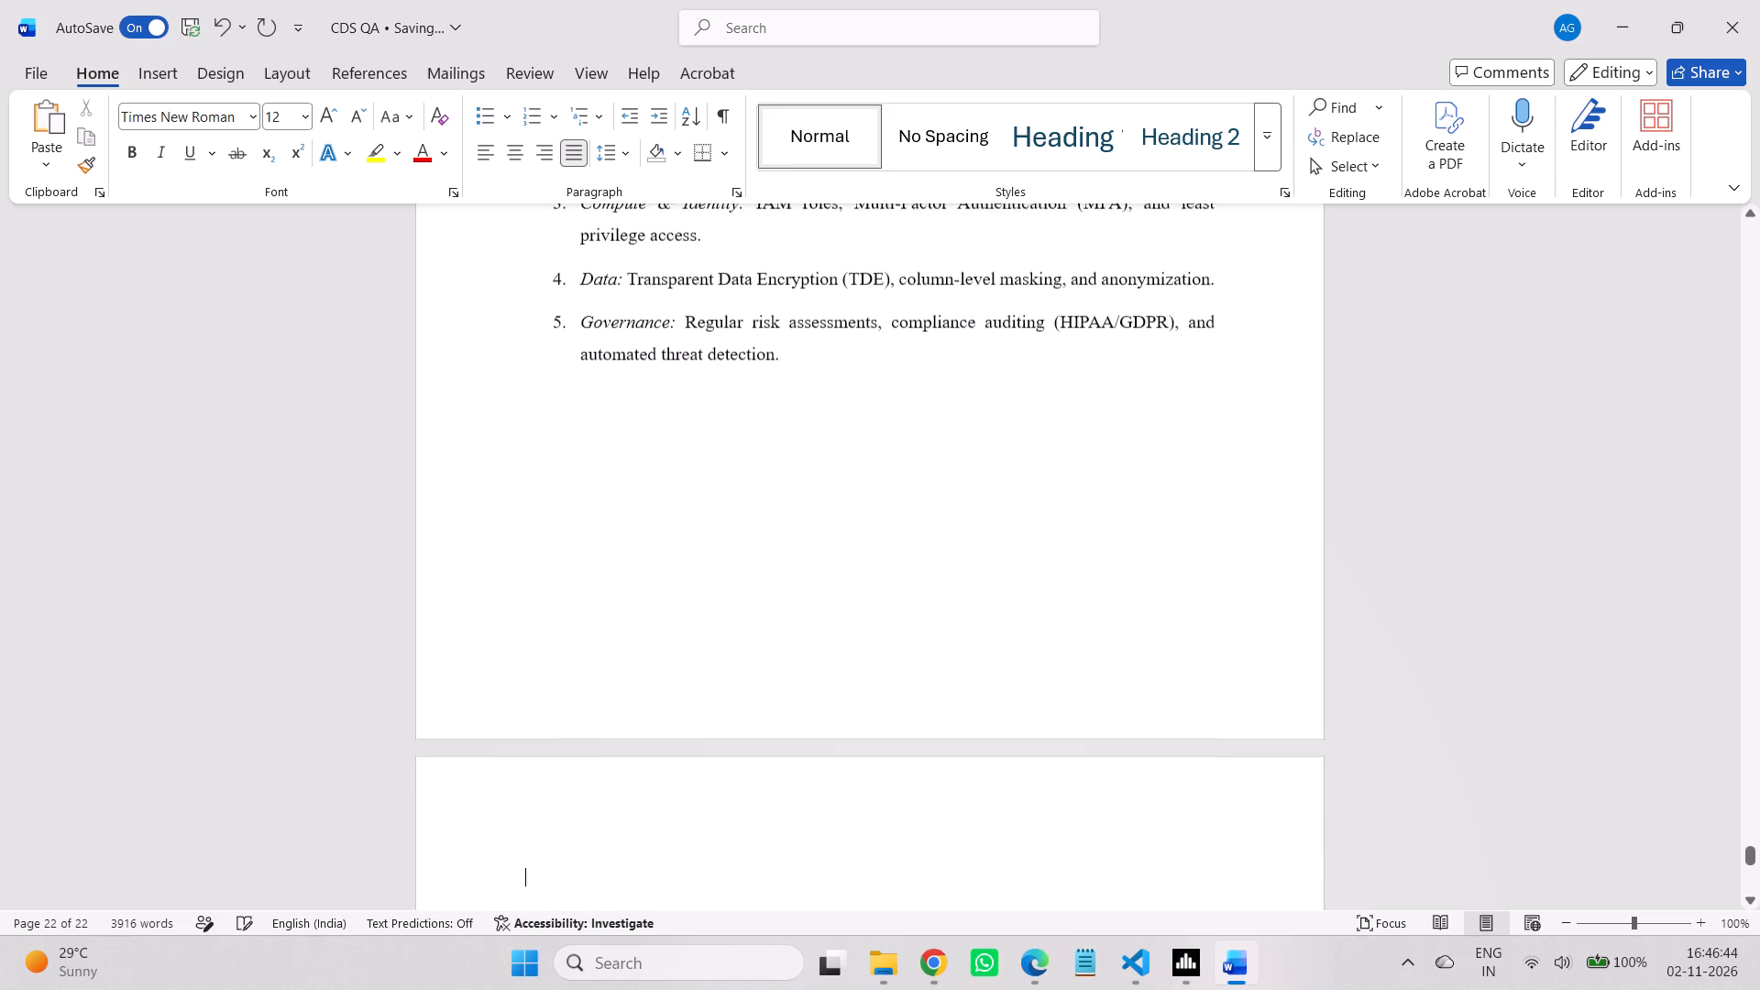
click(1038, 957)
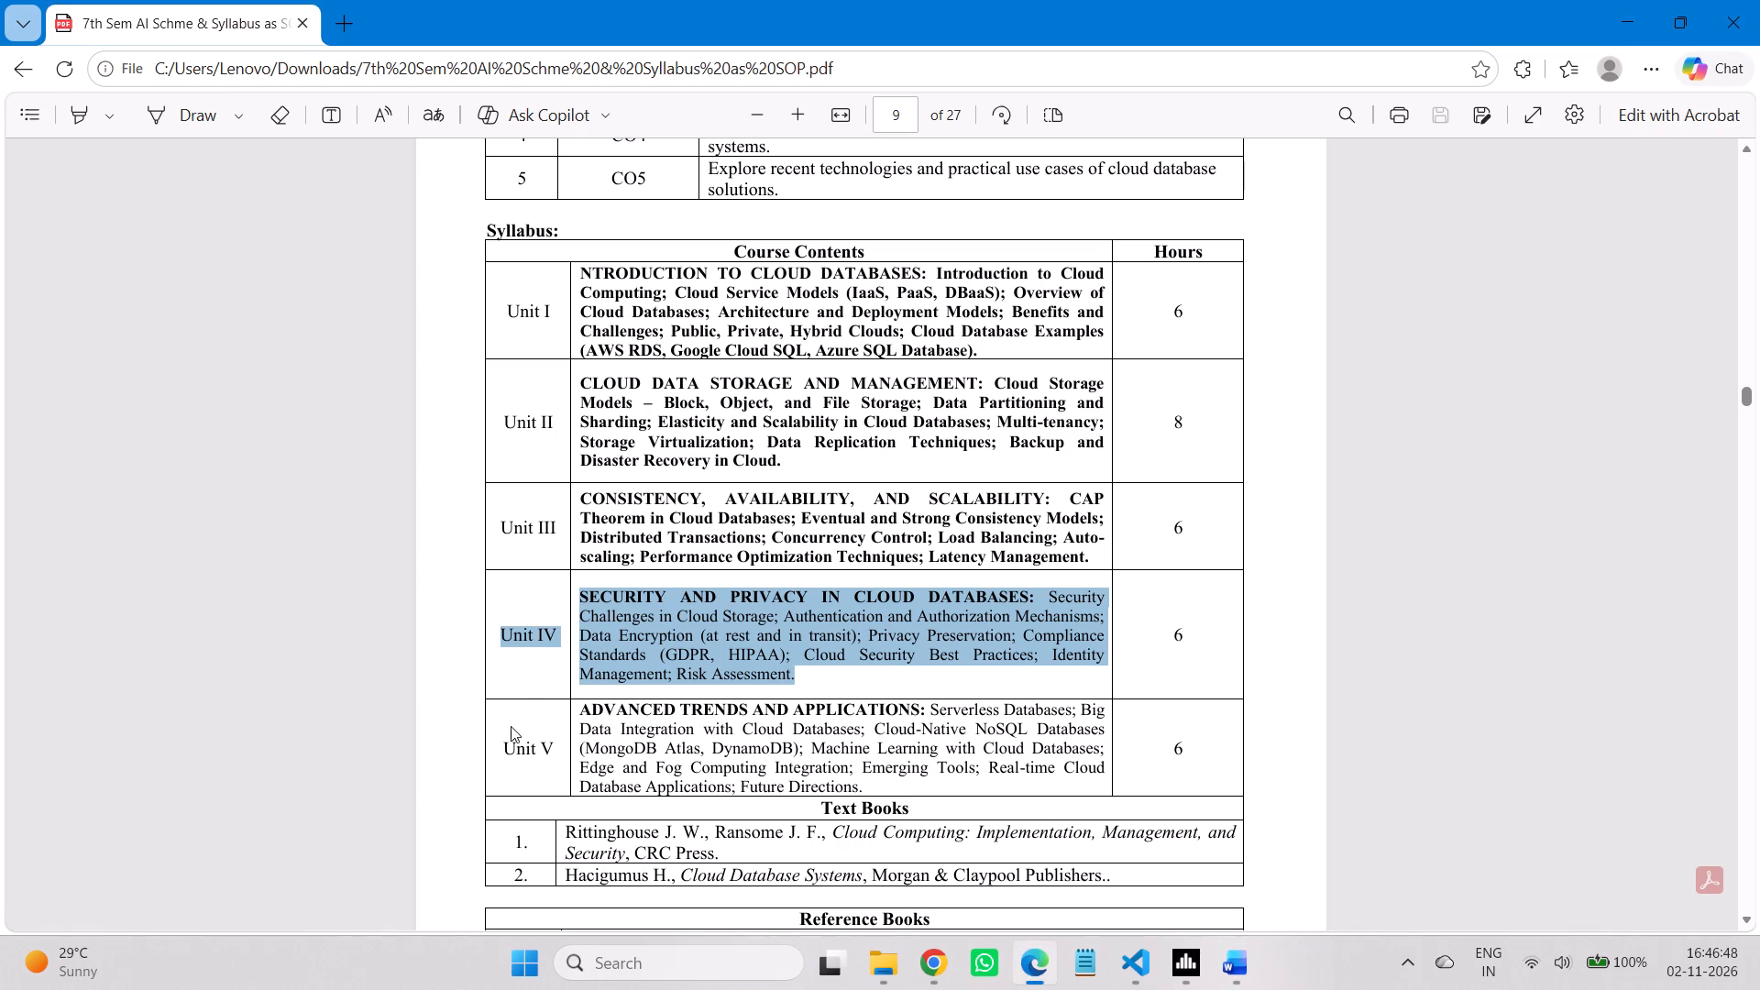
drag(510, 747, 794, 749)
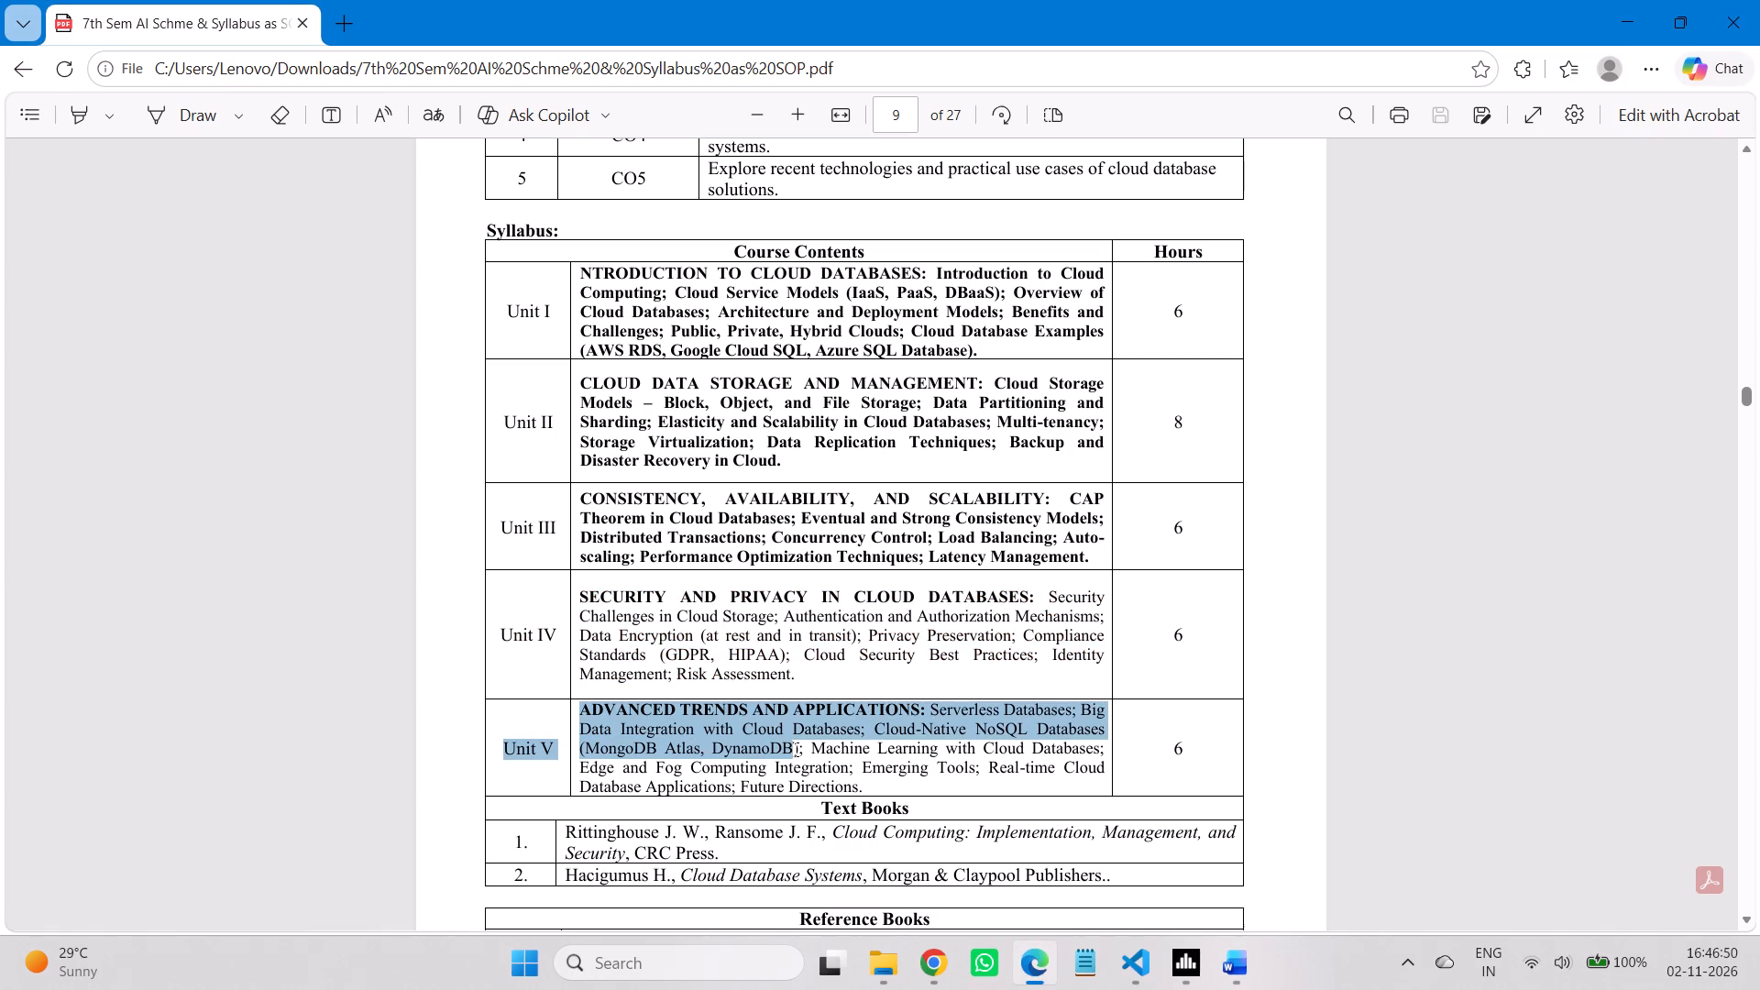
drag(794, 749, 869, 788)
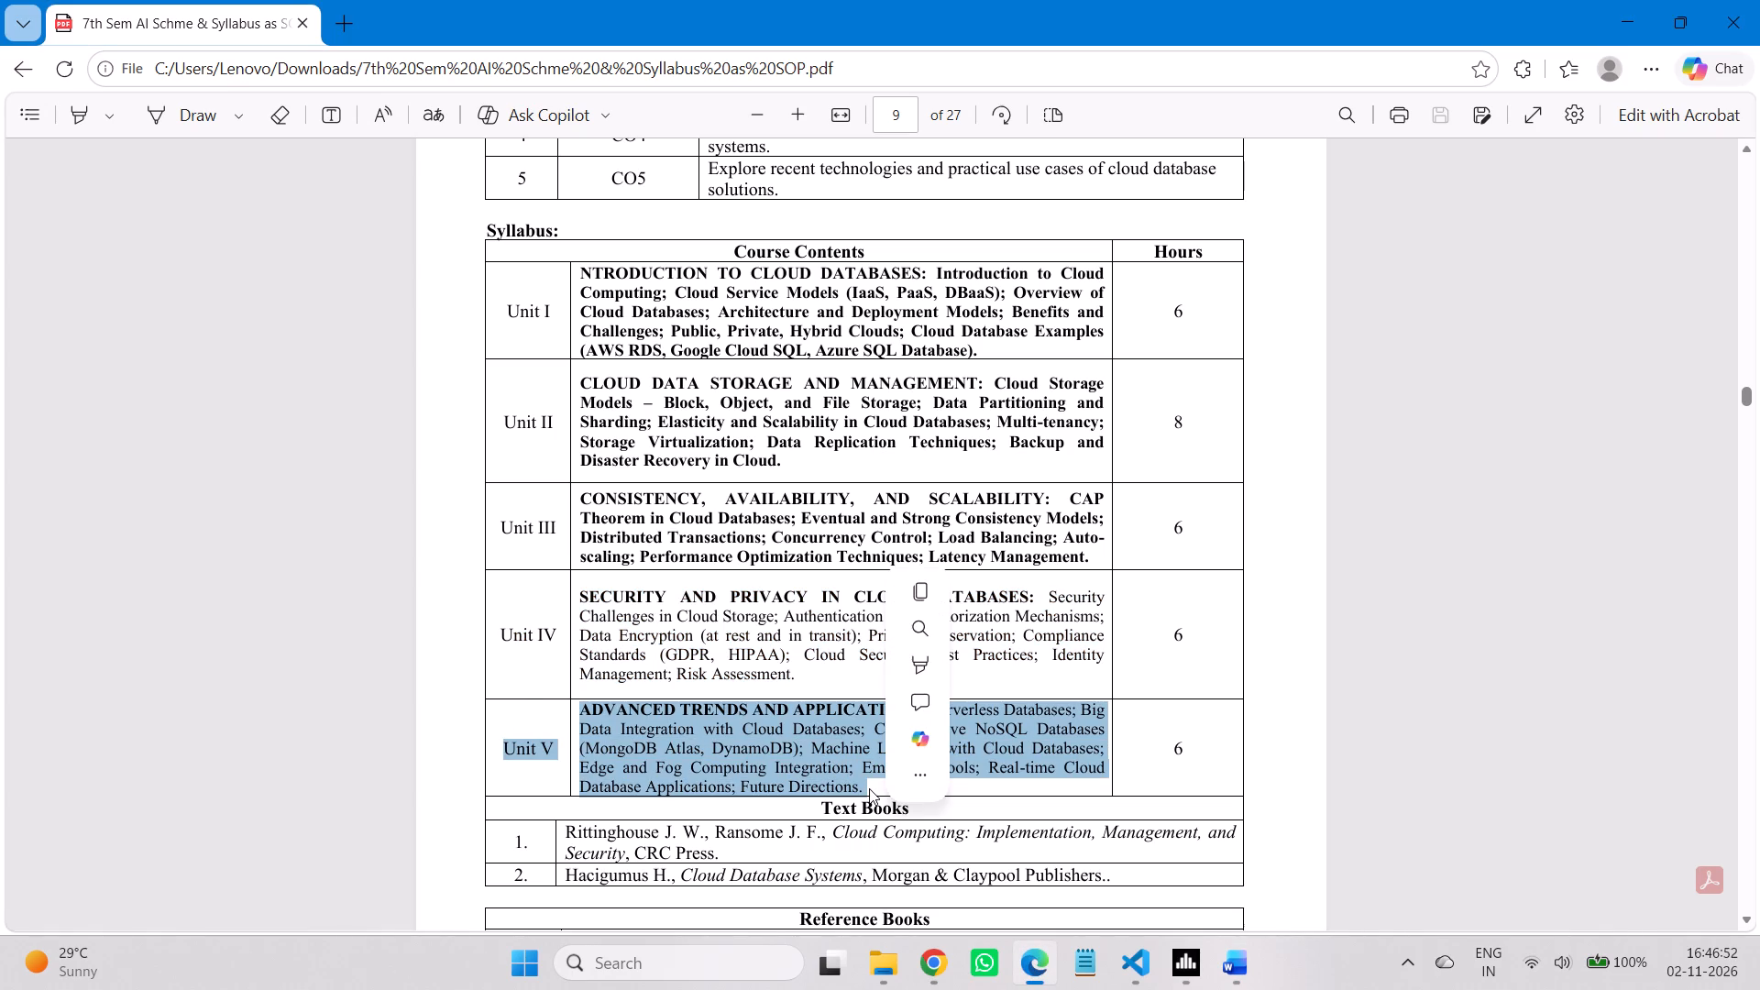
key(ctrl+c)
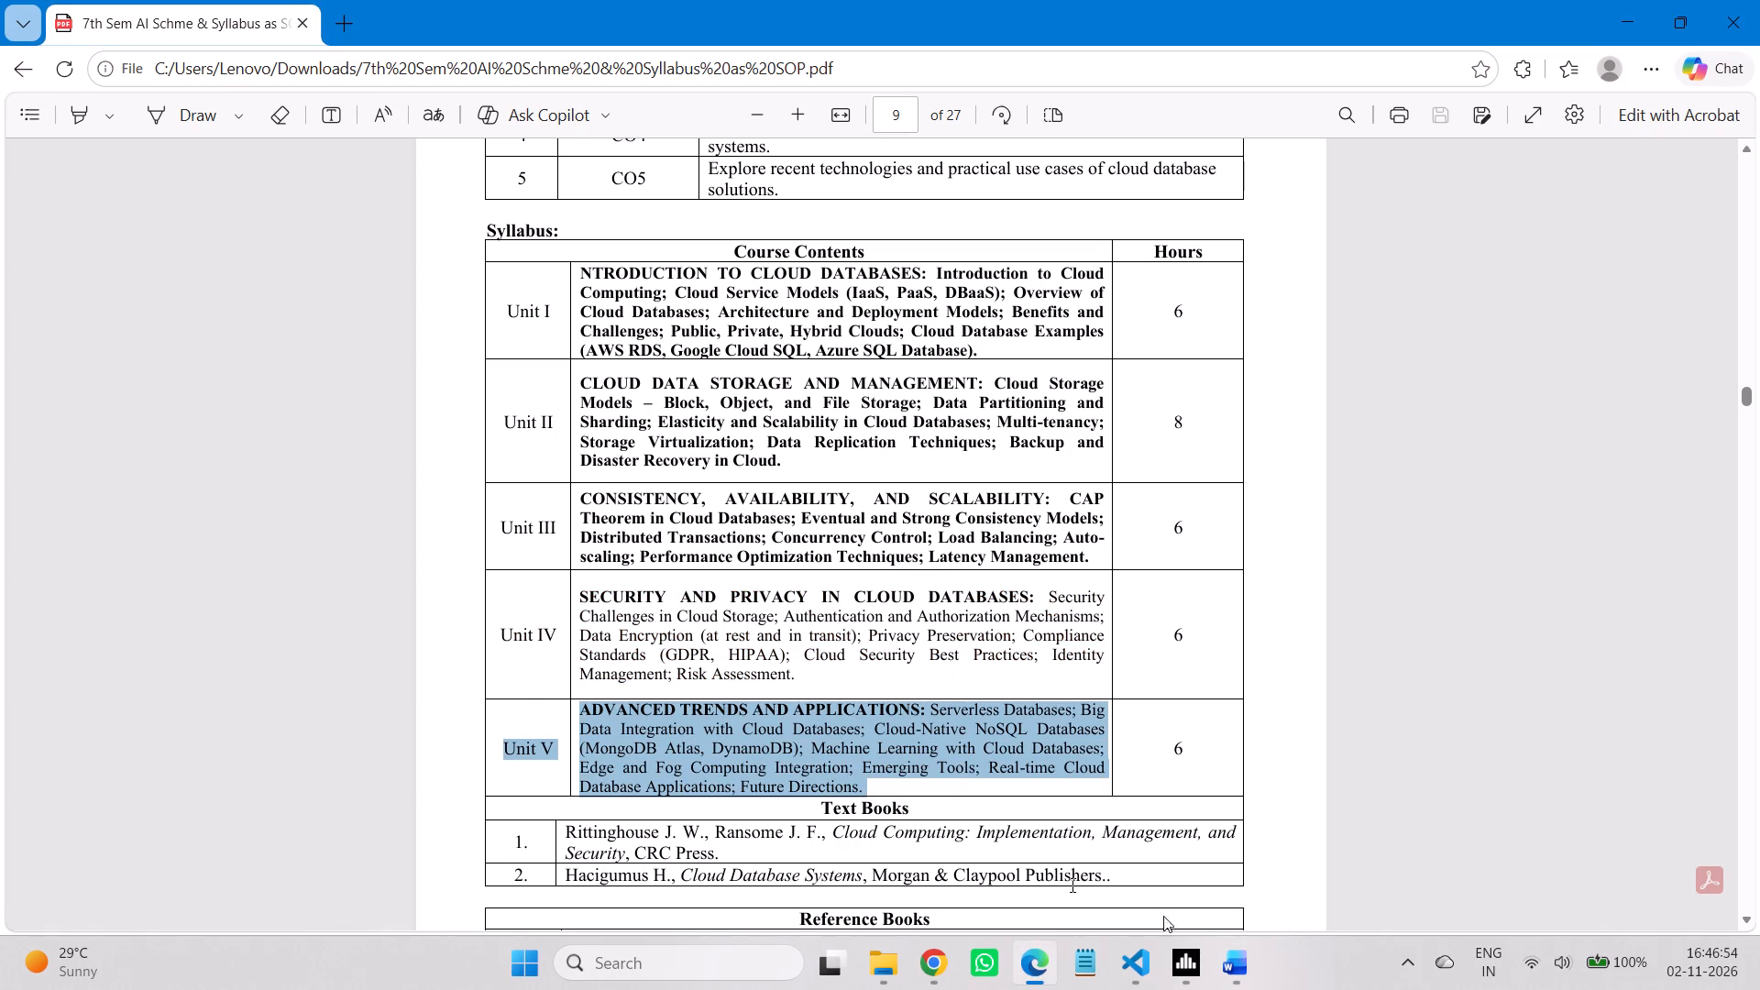
click(955, 973)
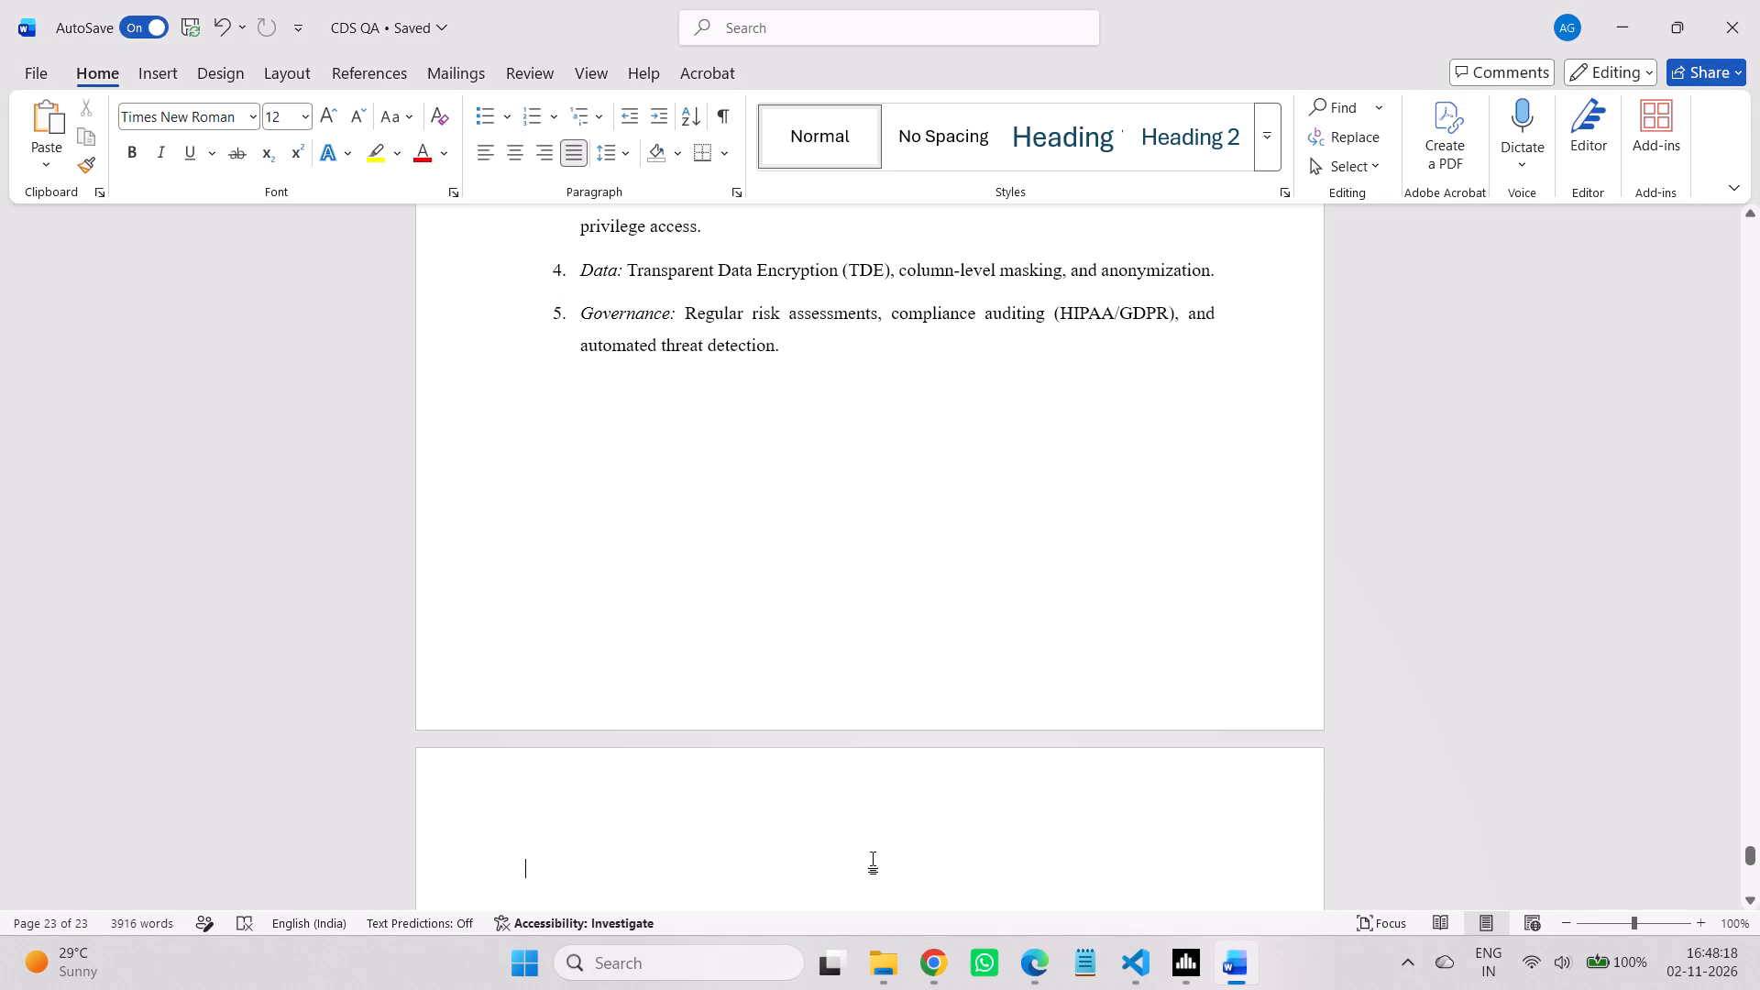
click(873, 862)
key(ctrl+v)
Delete the blank lines between the Unit V introduction paragraph and the heading "1. Serverless Databases".
scroll(892, 706, up, 4)
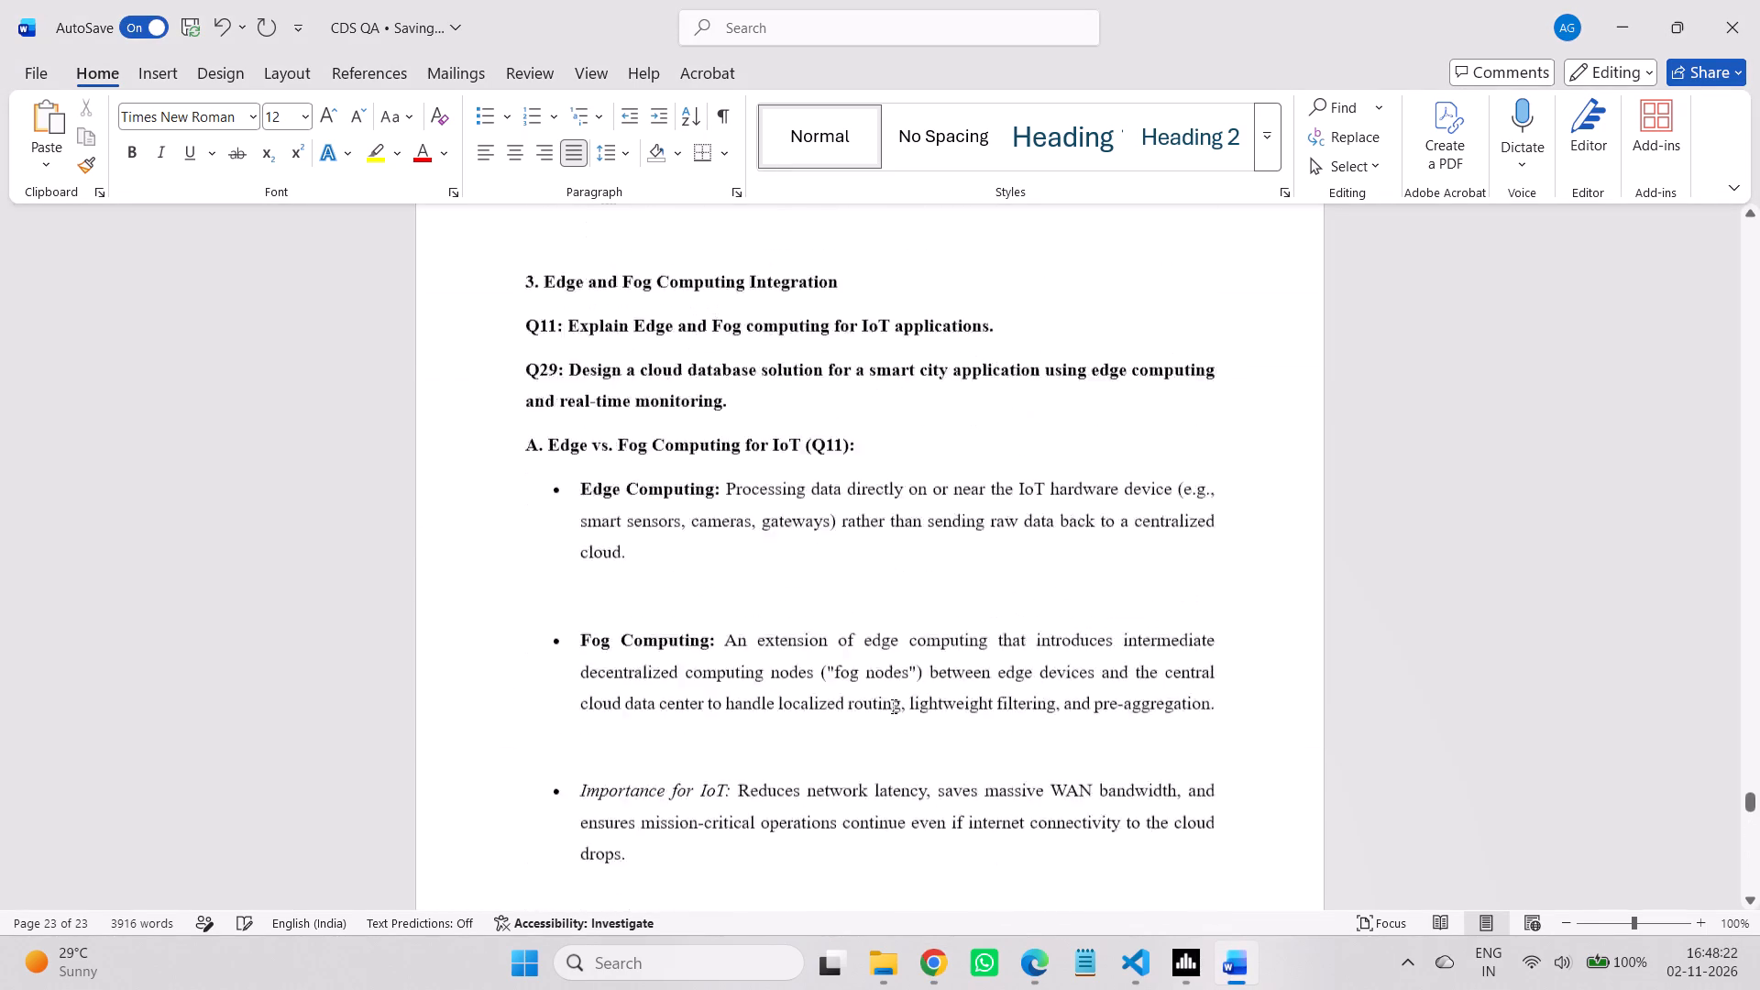
scroll(892, 706, up, 6)
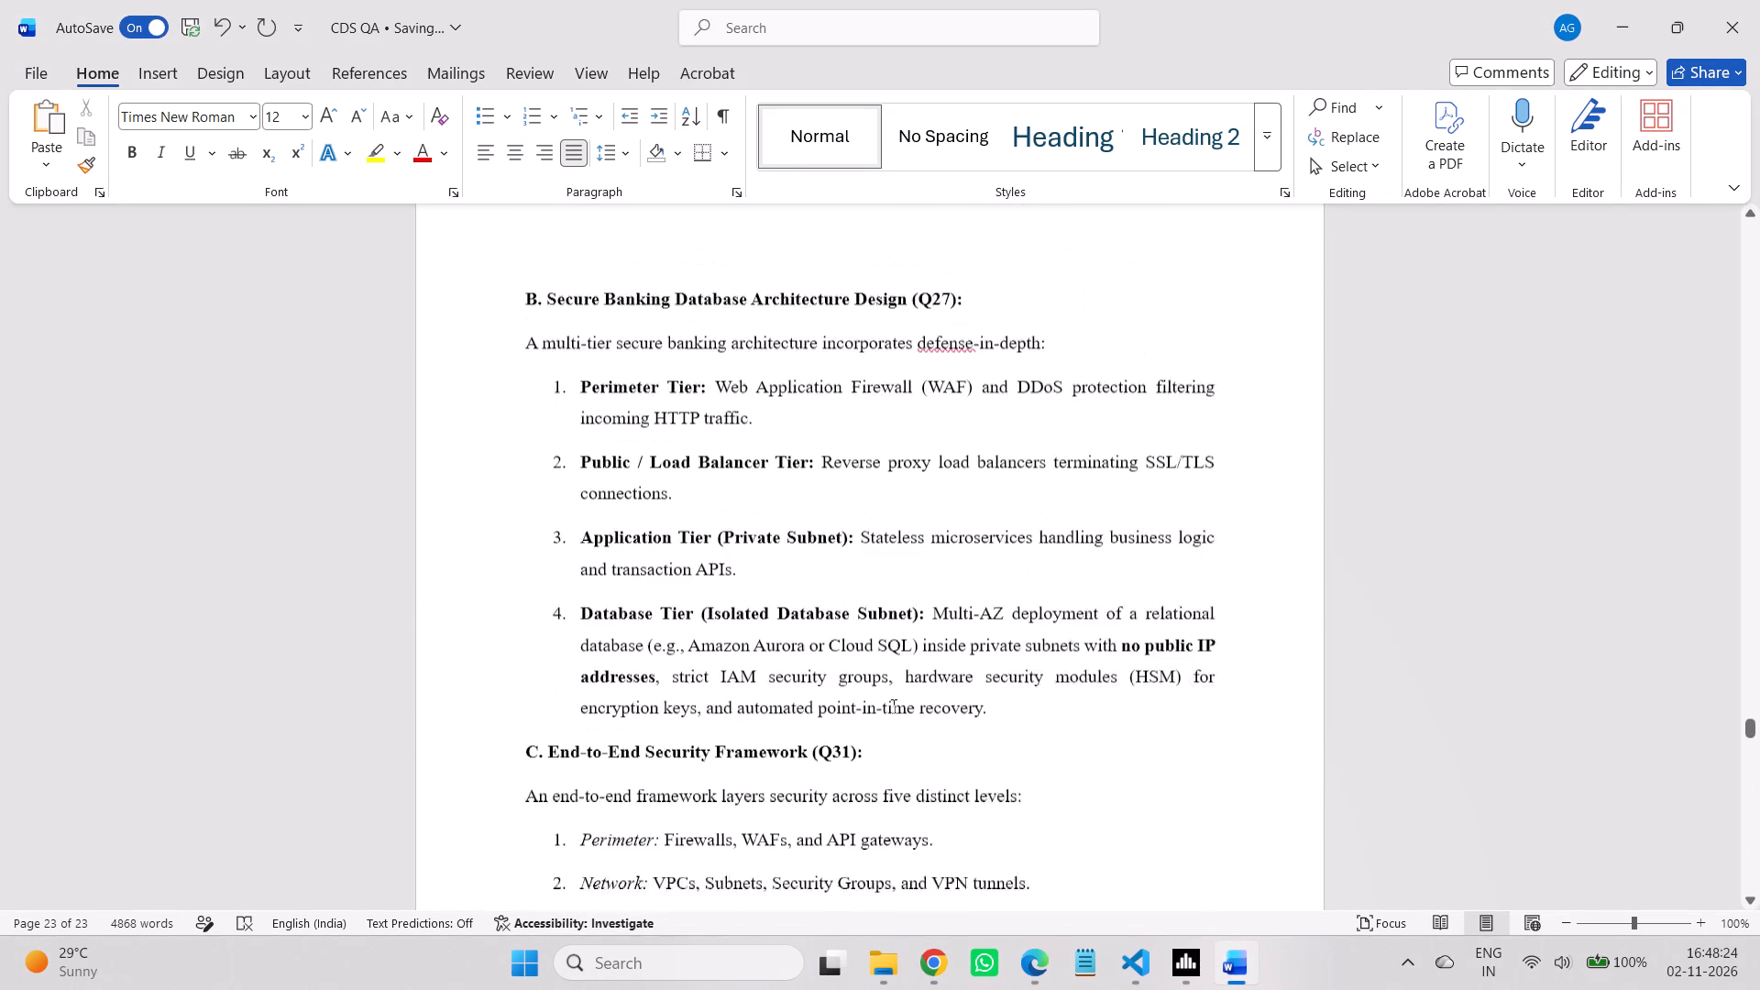
scroll(892, 706, up, 3)
scroll(892, 706, down, 1)
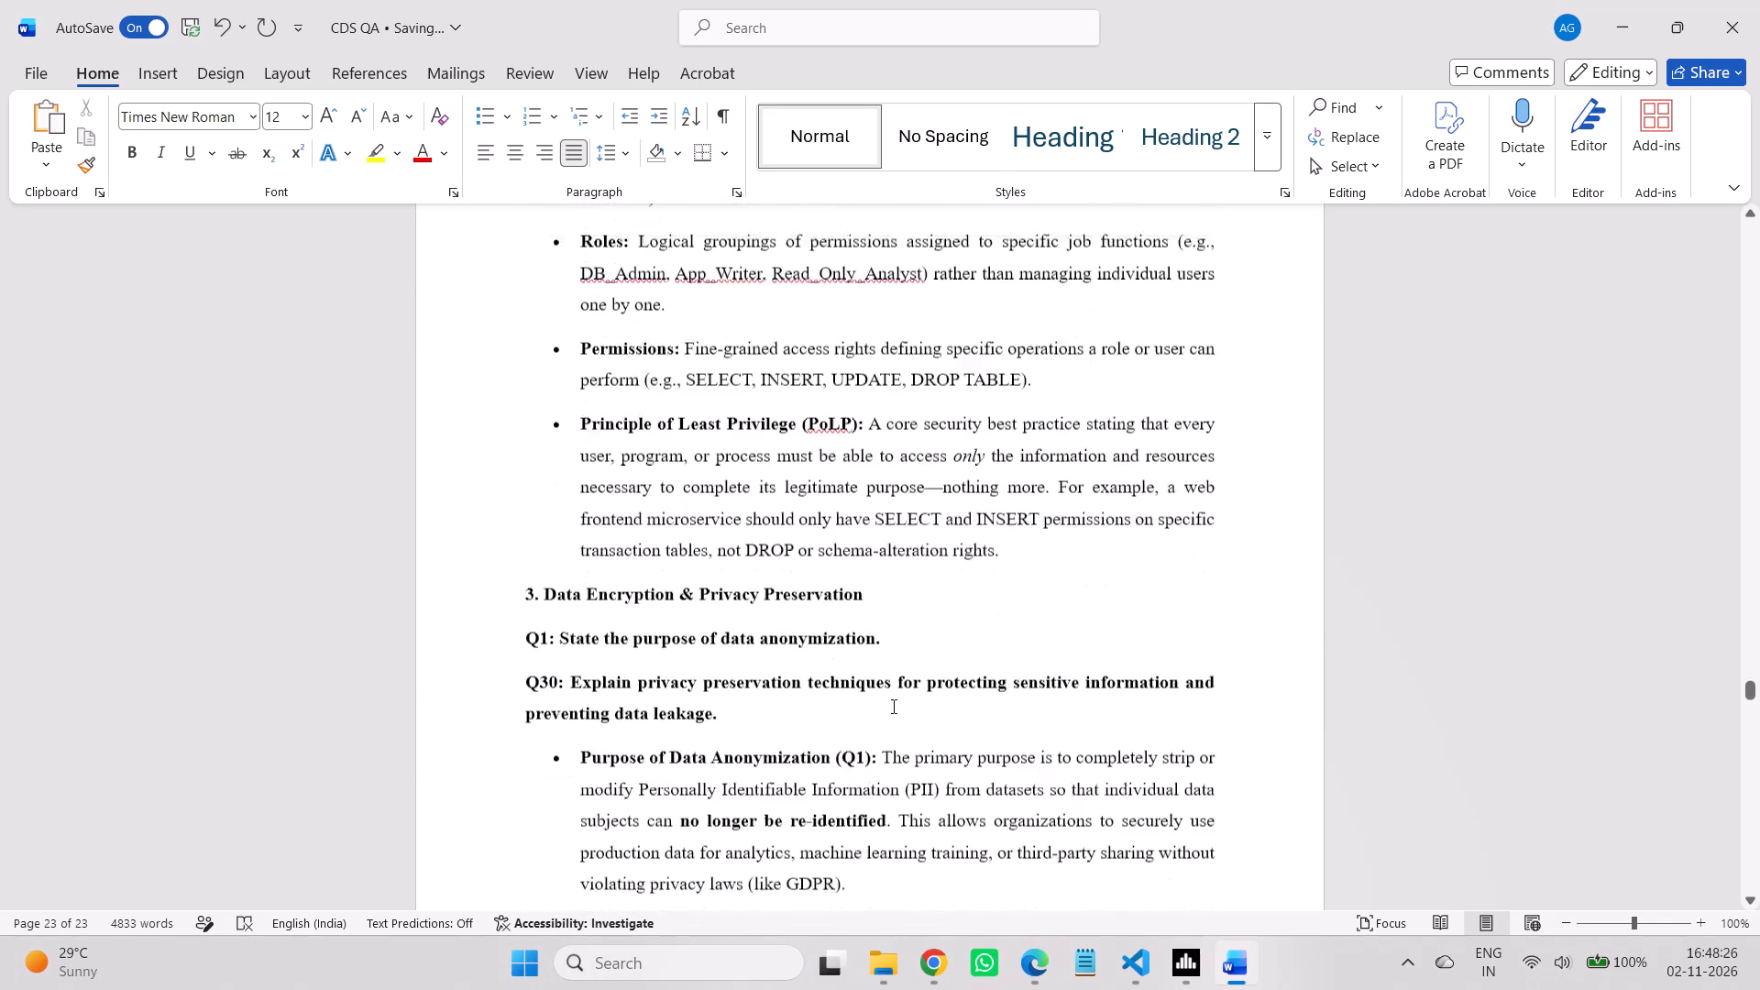
scroll(892, 706, down, 6)
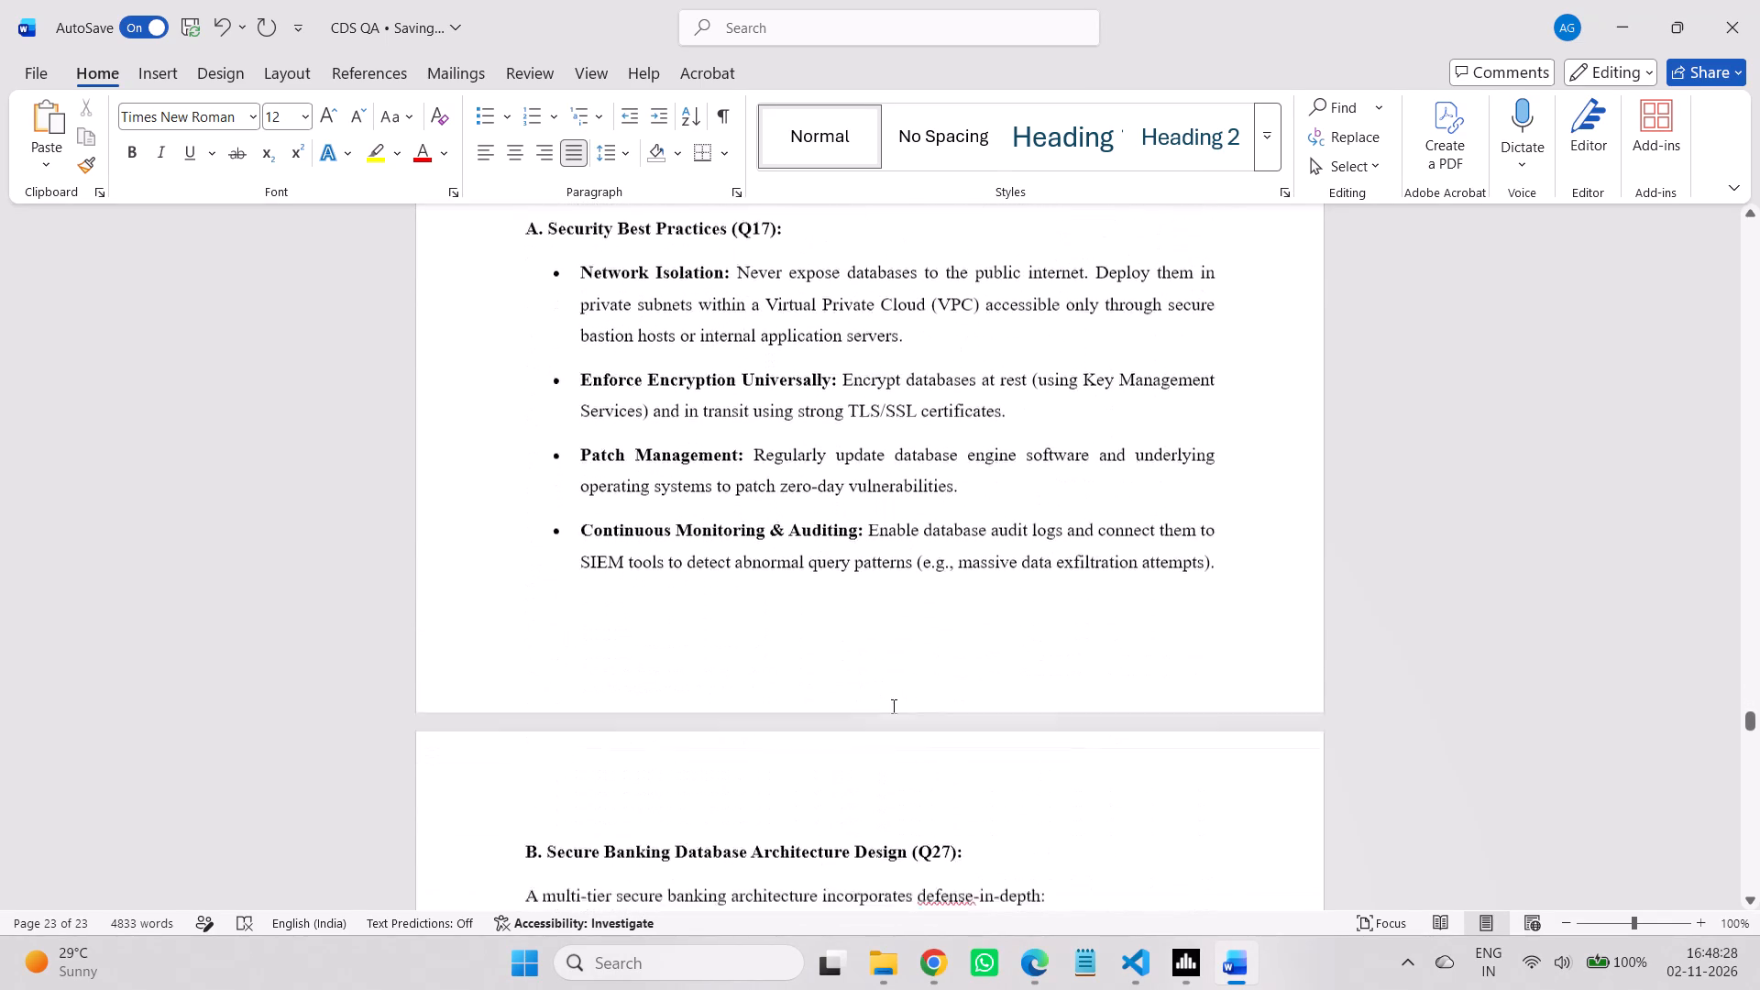
scroll(892, 706, down, 6)
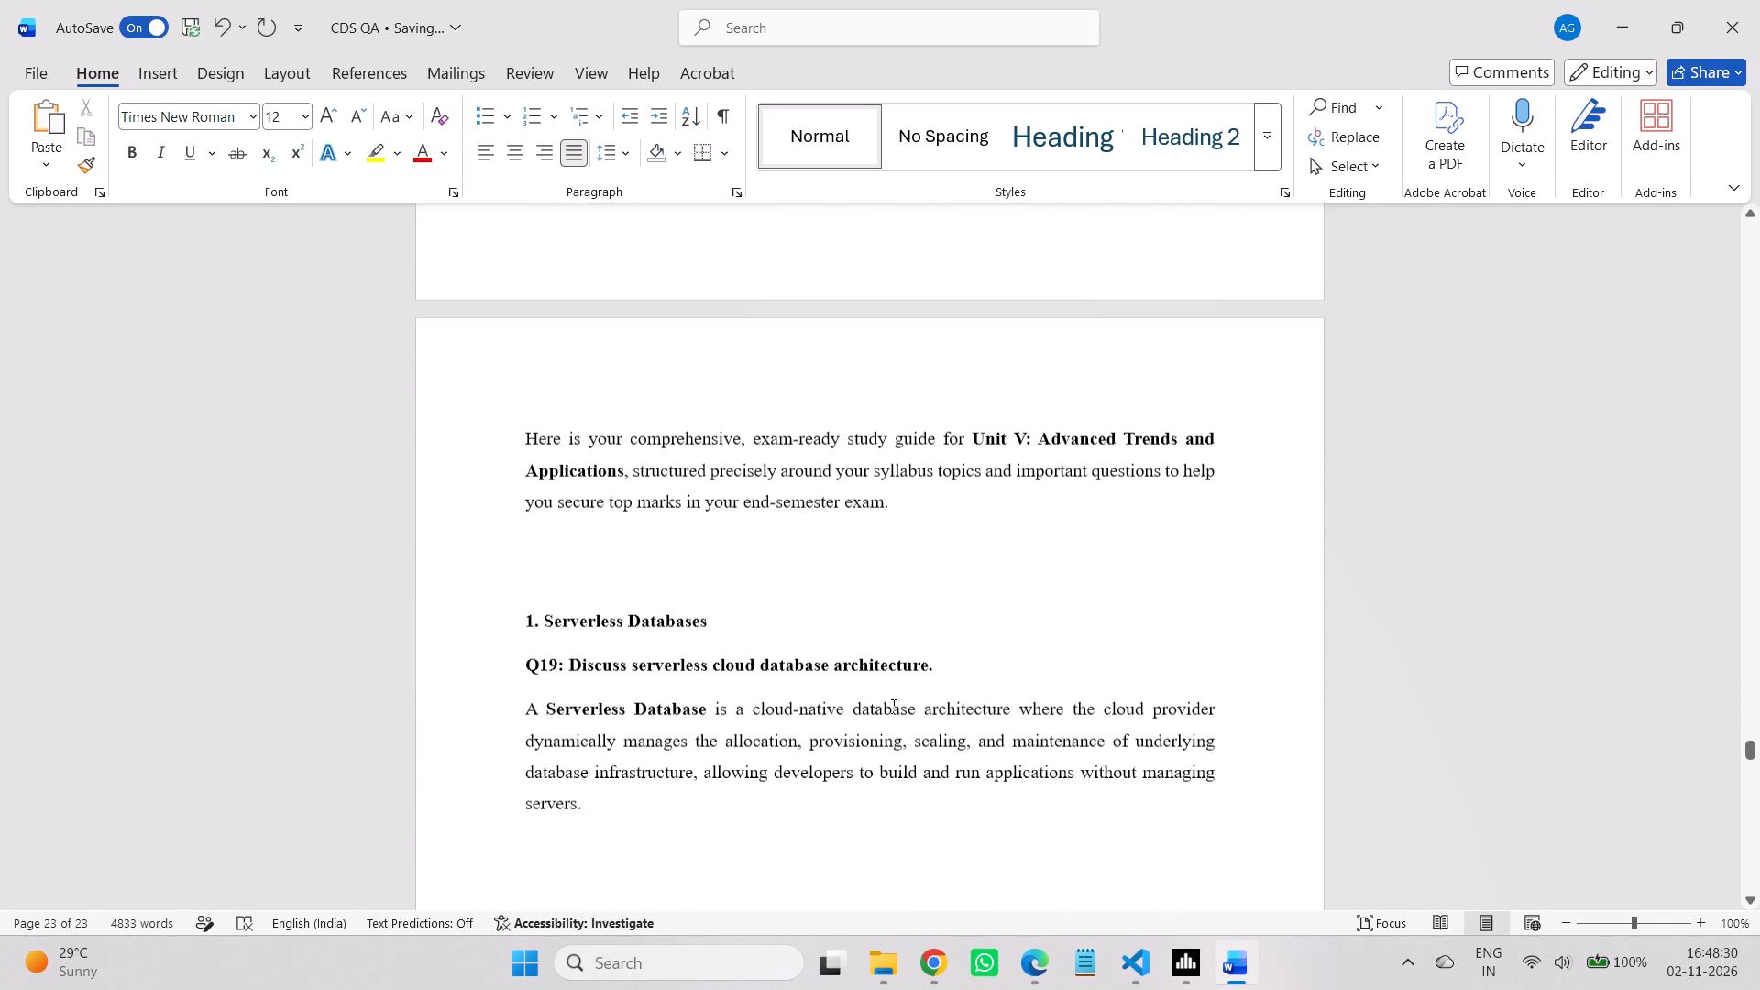
scroll(892, 706, down, 1)
click(704, 574)
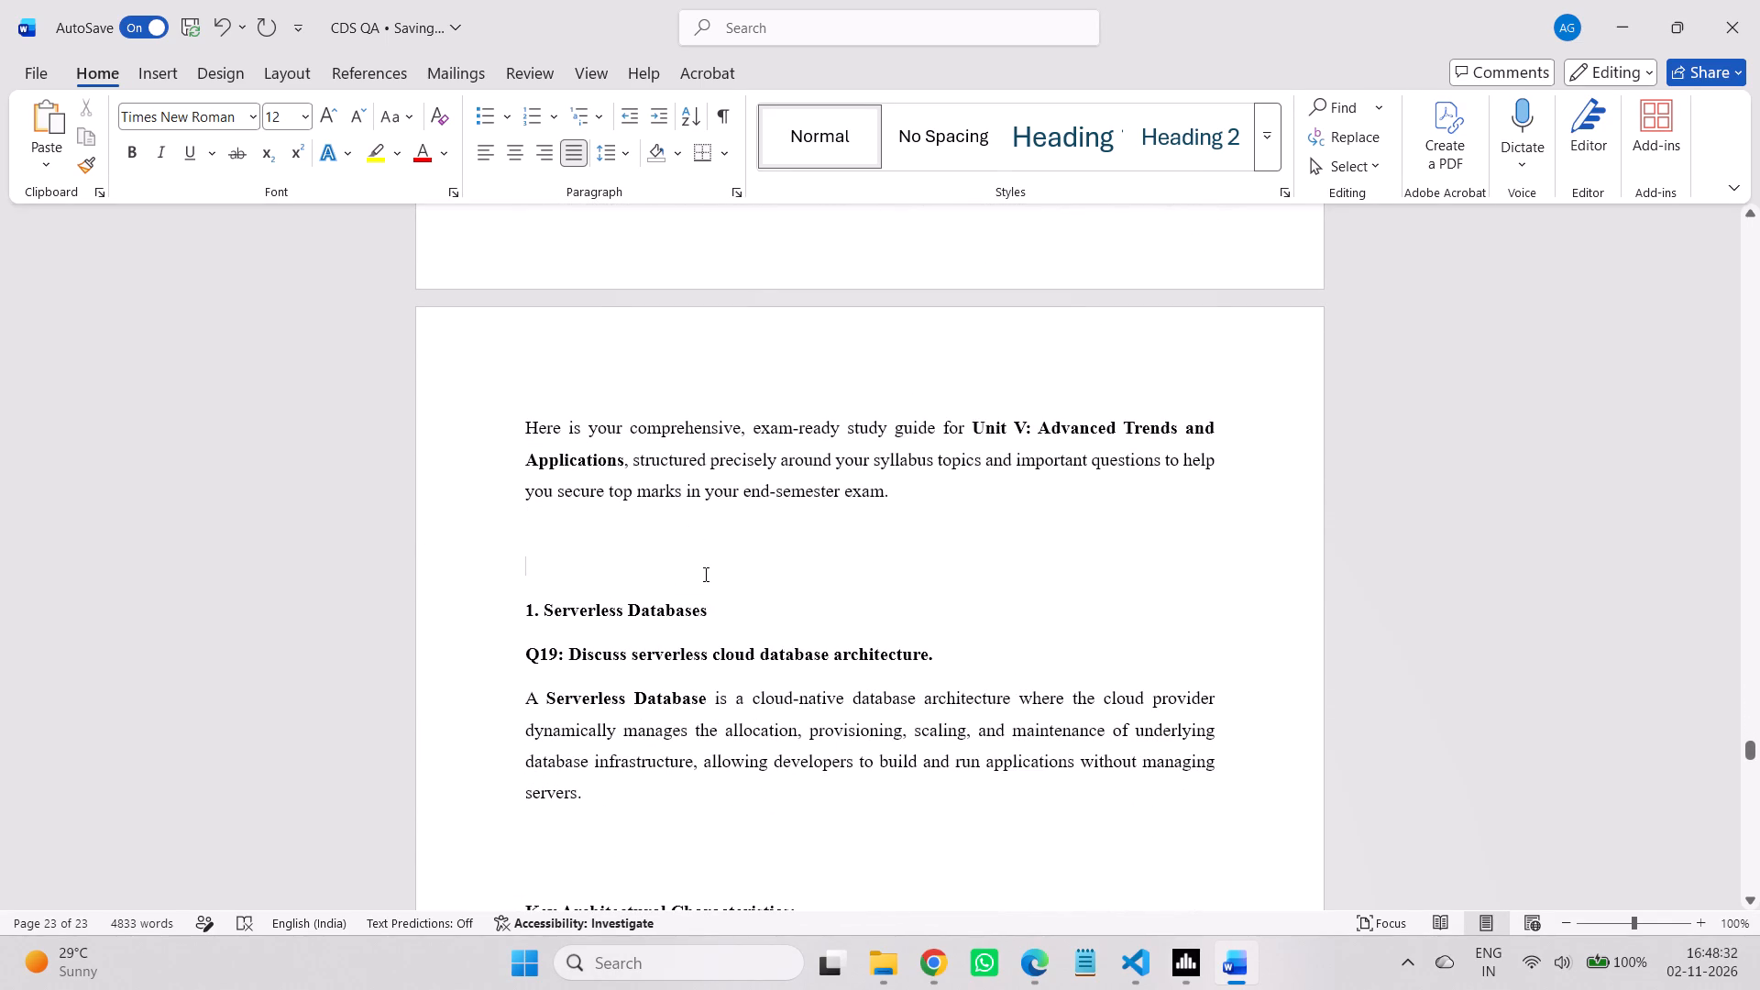
key(BackSpace)
key(BackSpace)
Delete the blank lines between the Q19 answer's opening paragraph and the "Key Architectural Characteristics" heading.
key(Down)
key(Down)
key(Down)
key(Down)
key(Down)
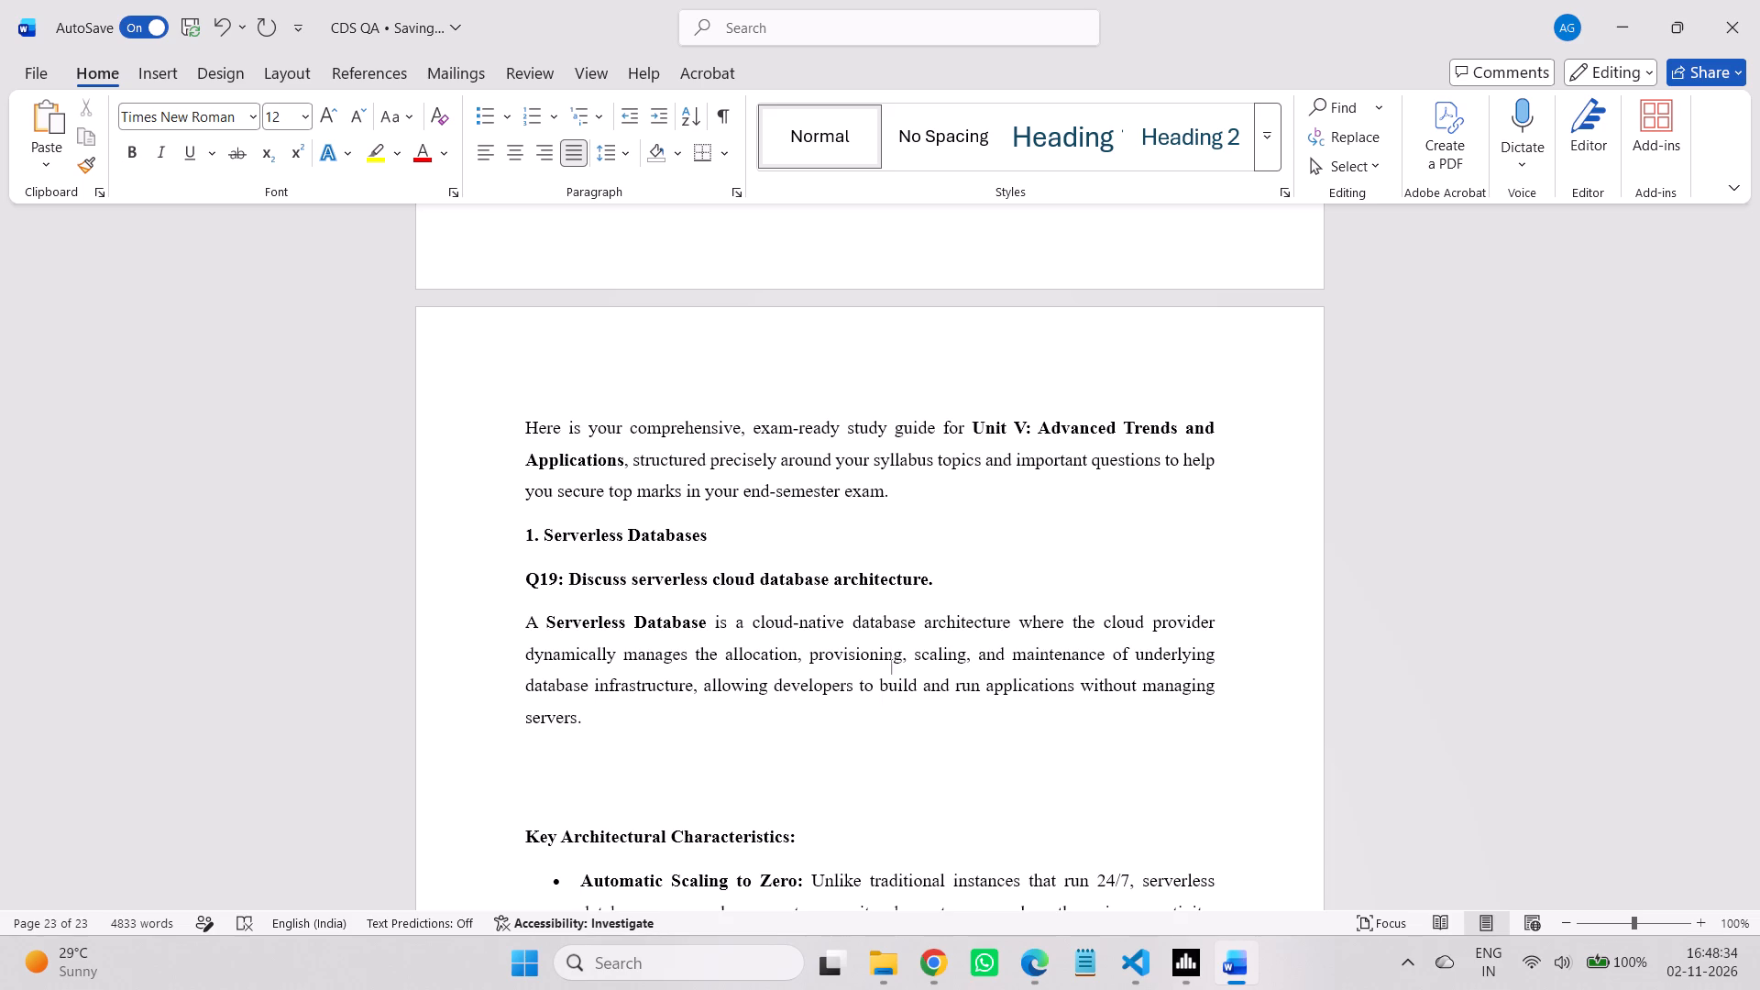
key(Down)
key(Down)
key(Down)
key(BackSpace)
key(BackSpace)
Delete the blank lines after the Automatic Scaling to Zero and Pay-per-Request / Consumption-Based Pricing items.
key(Down)
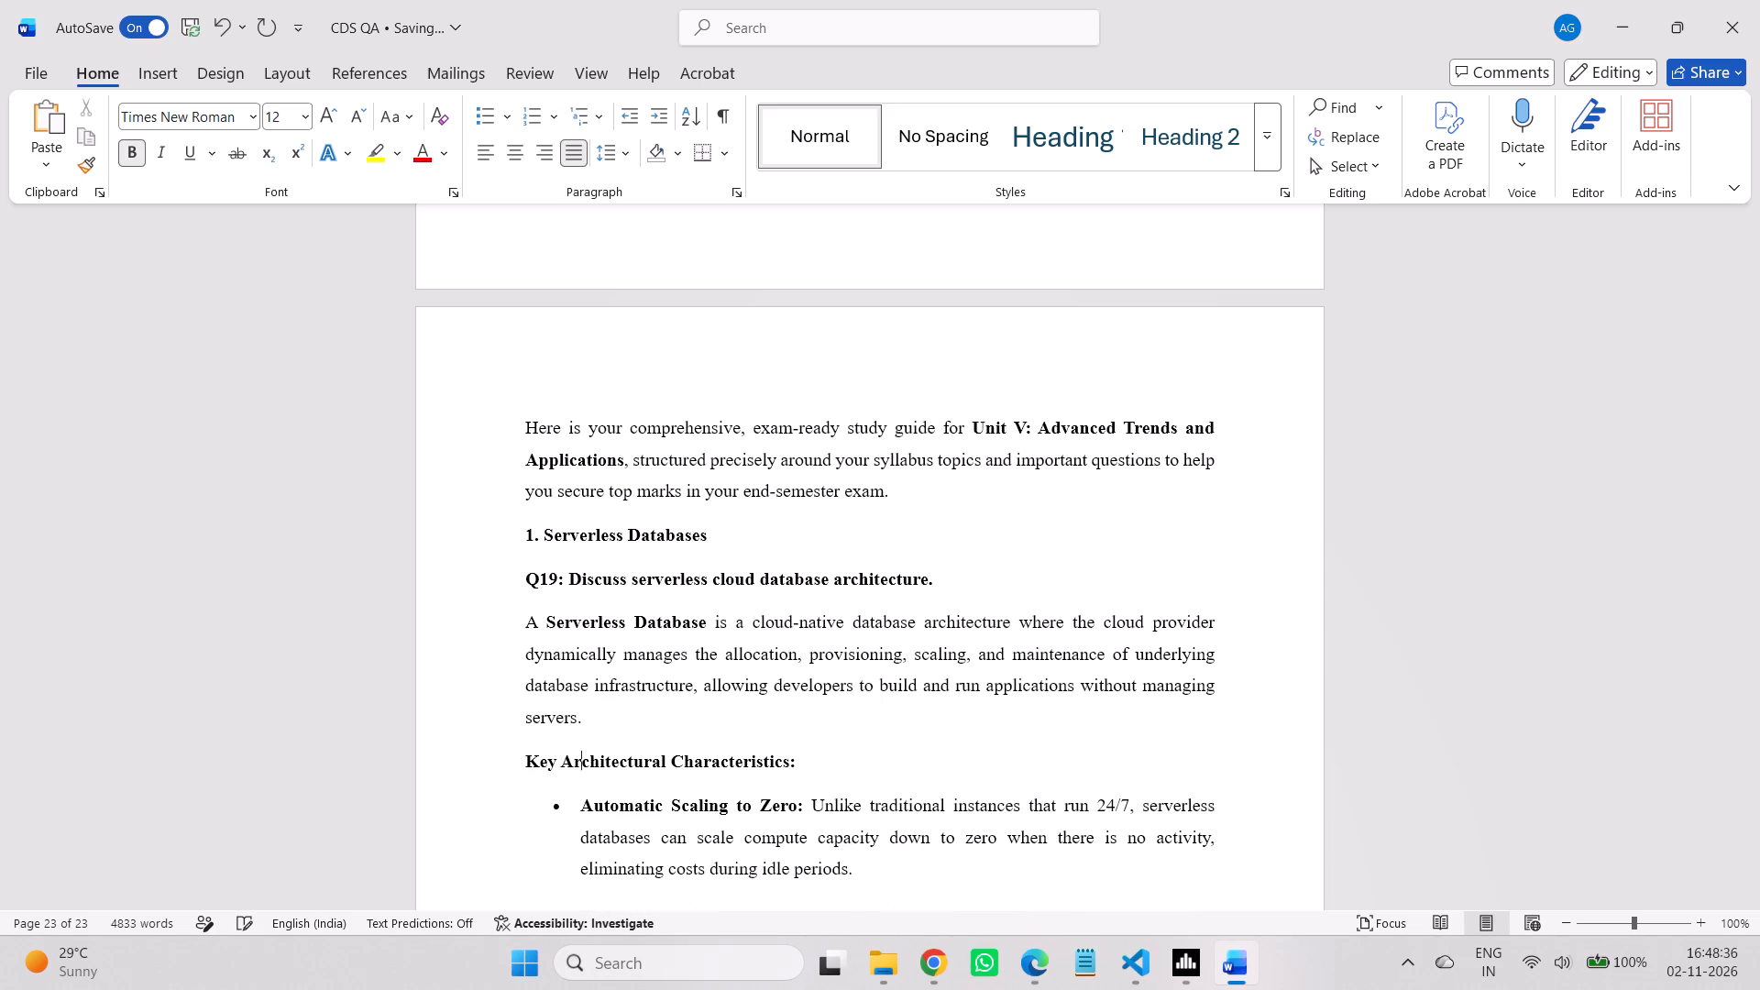
key(Down)
key(Down)
key(Down)
key(Down)
key(Down)
key(Up)
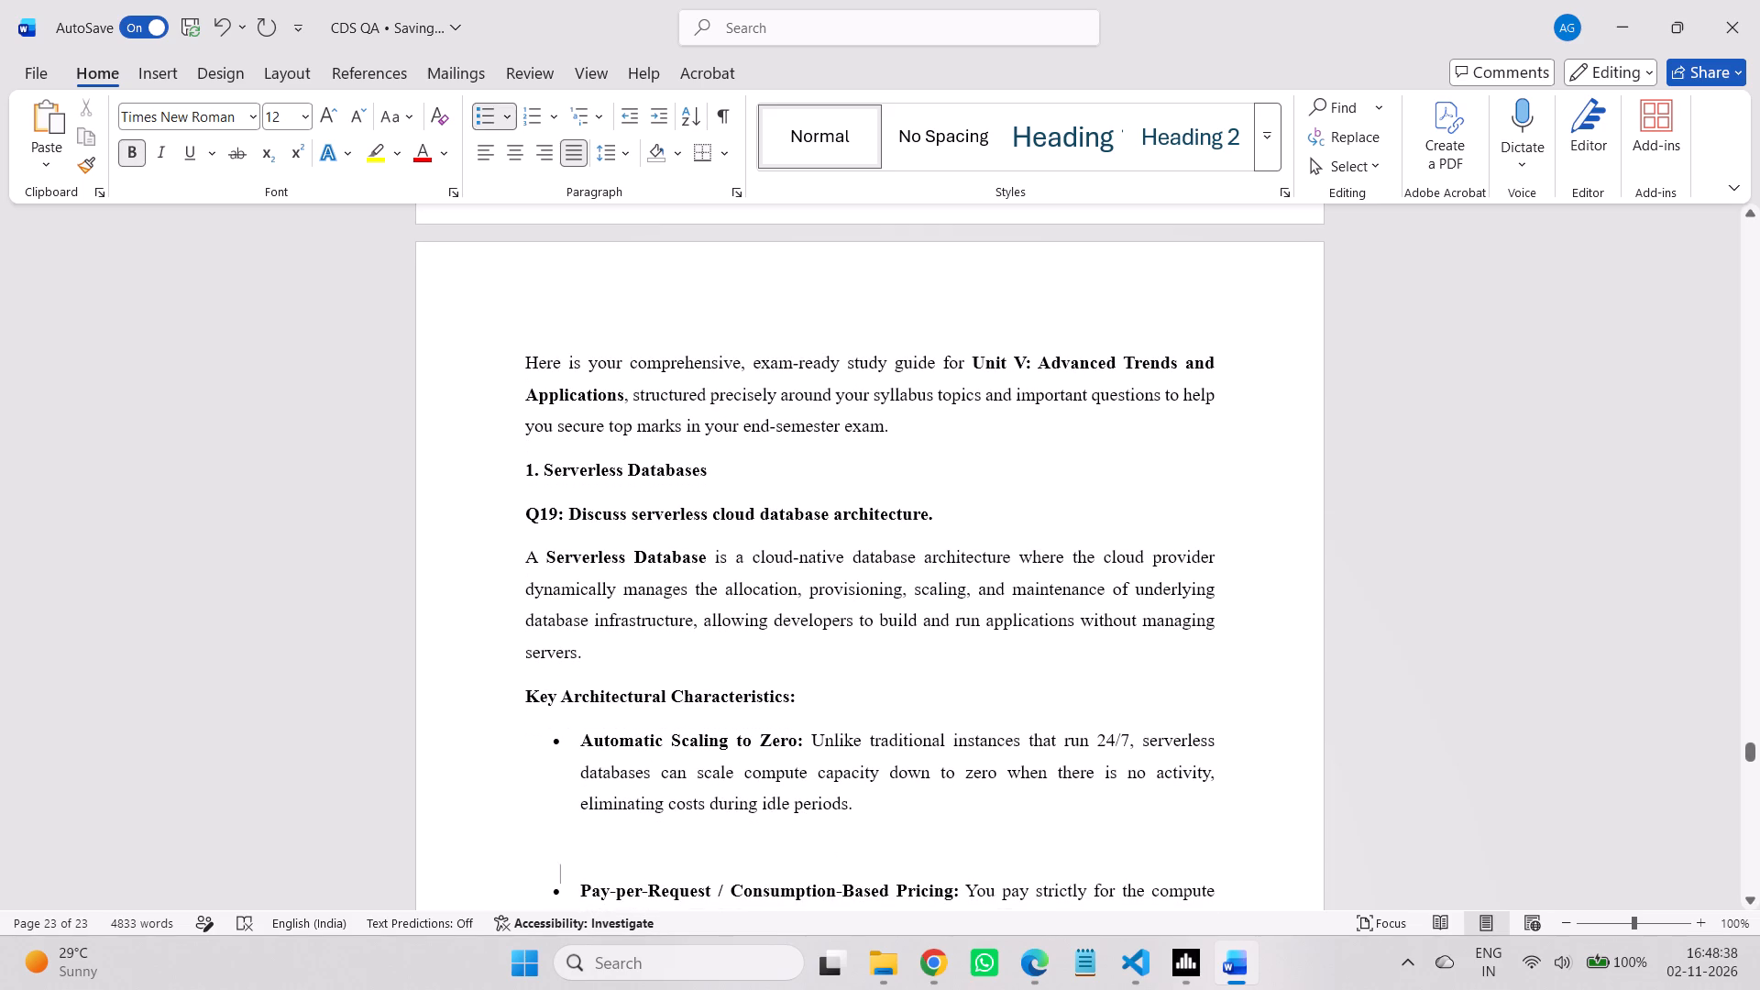
key(BackSpace)
key(Down)
key(Down)
key(Down)
key(Down)
key(Down)
key(Up)
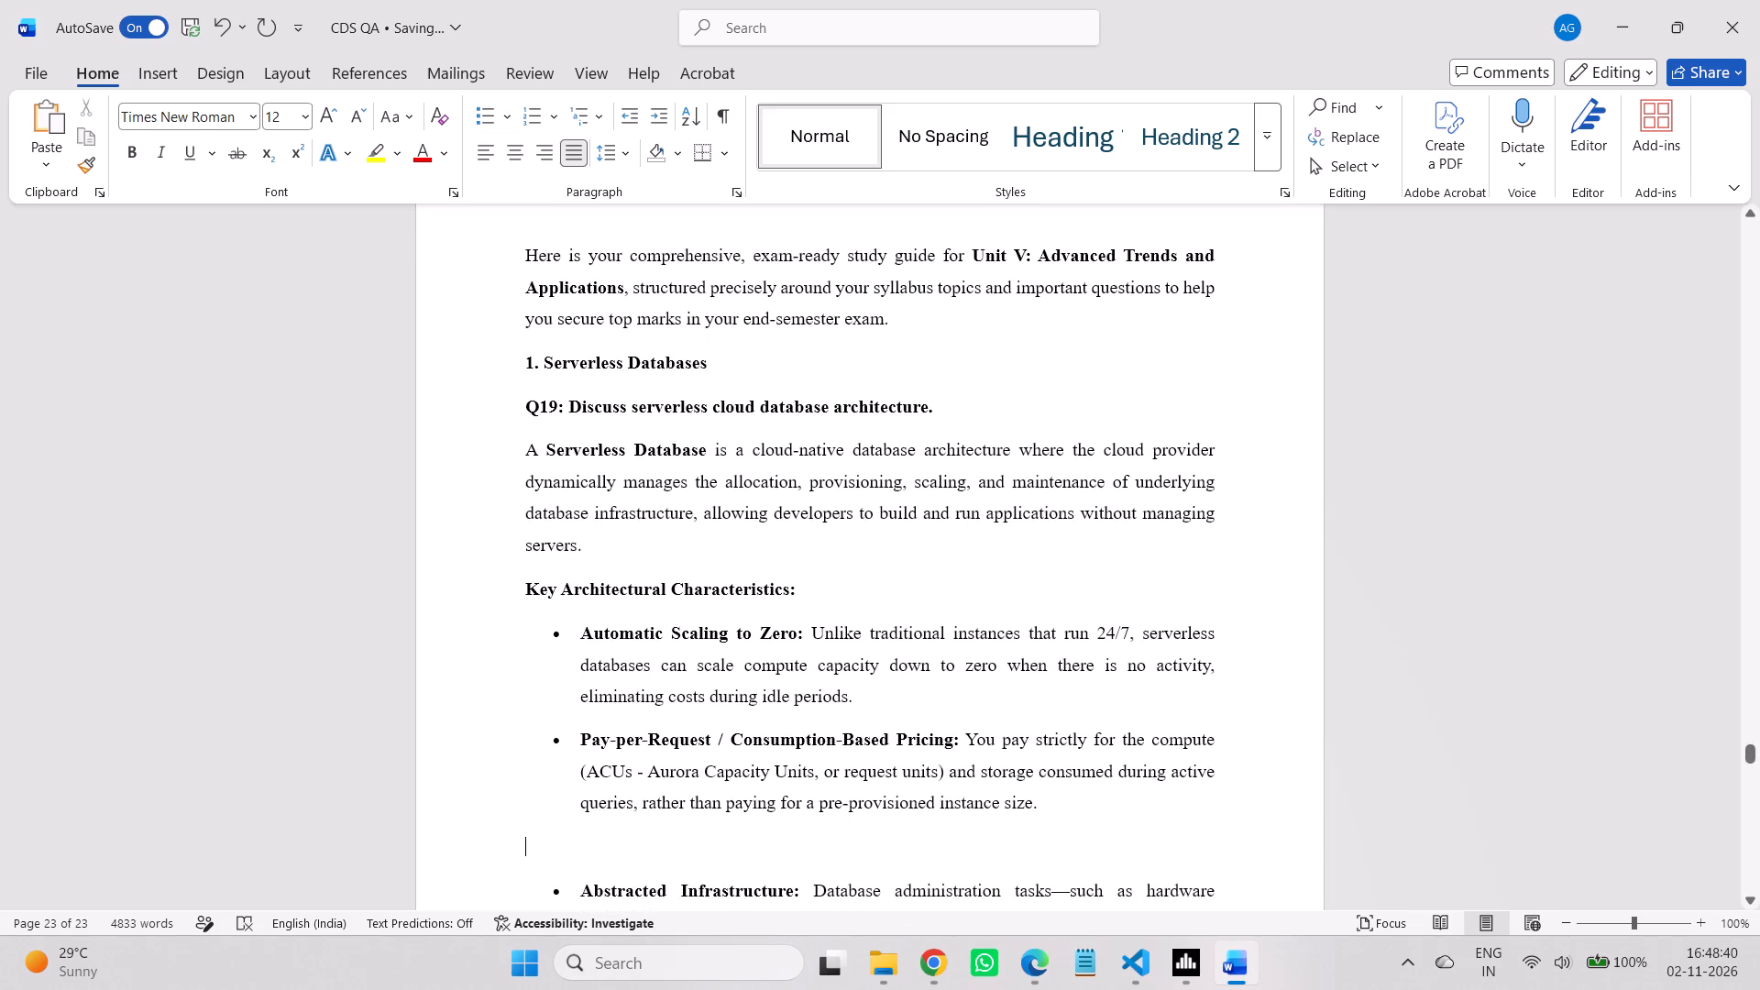
key(BackSpace)
Delete the blank lines after the Abstracted Infrastructure and Instantaneous Elasticity items.
key(Down)
key(Down)
key(Down)
key(Down)
key(Down)
key(Up)
key(BackSpace)
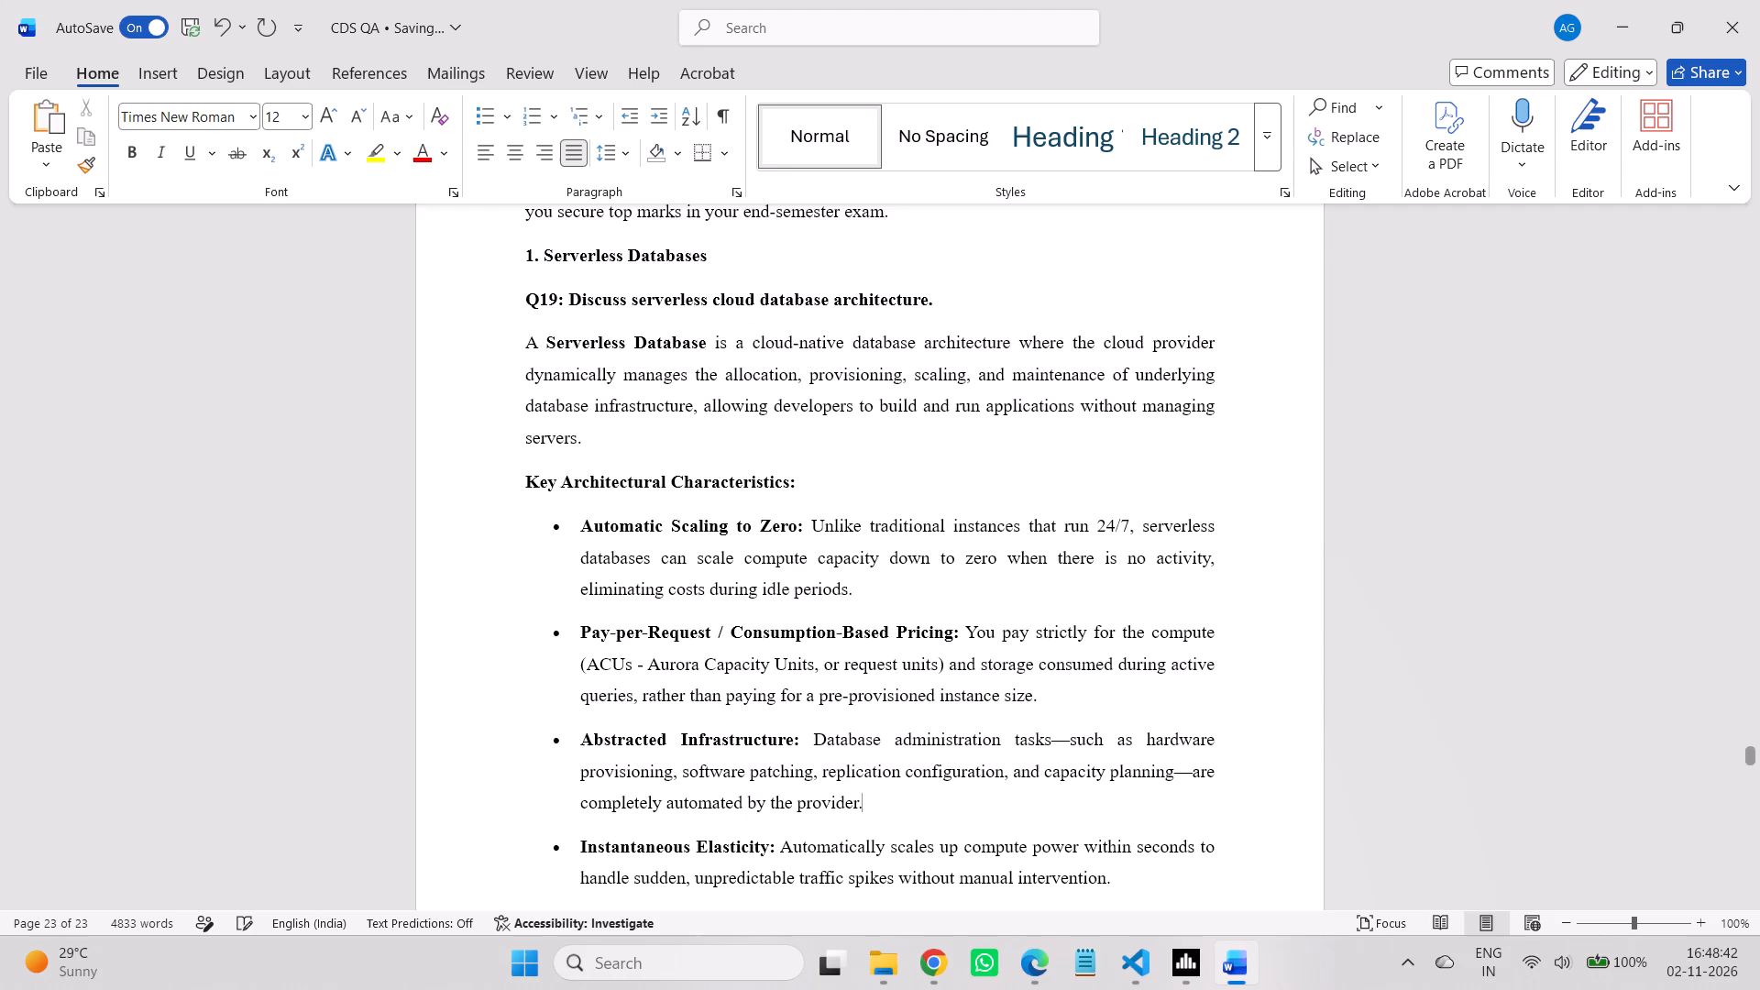
key(Down)
key(Down)
key(Down)
key(Down)
key(Up)
key(BackSpace)
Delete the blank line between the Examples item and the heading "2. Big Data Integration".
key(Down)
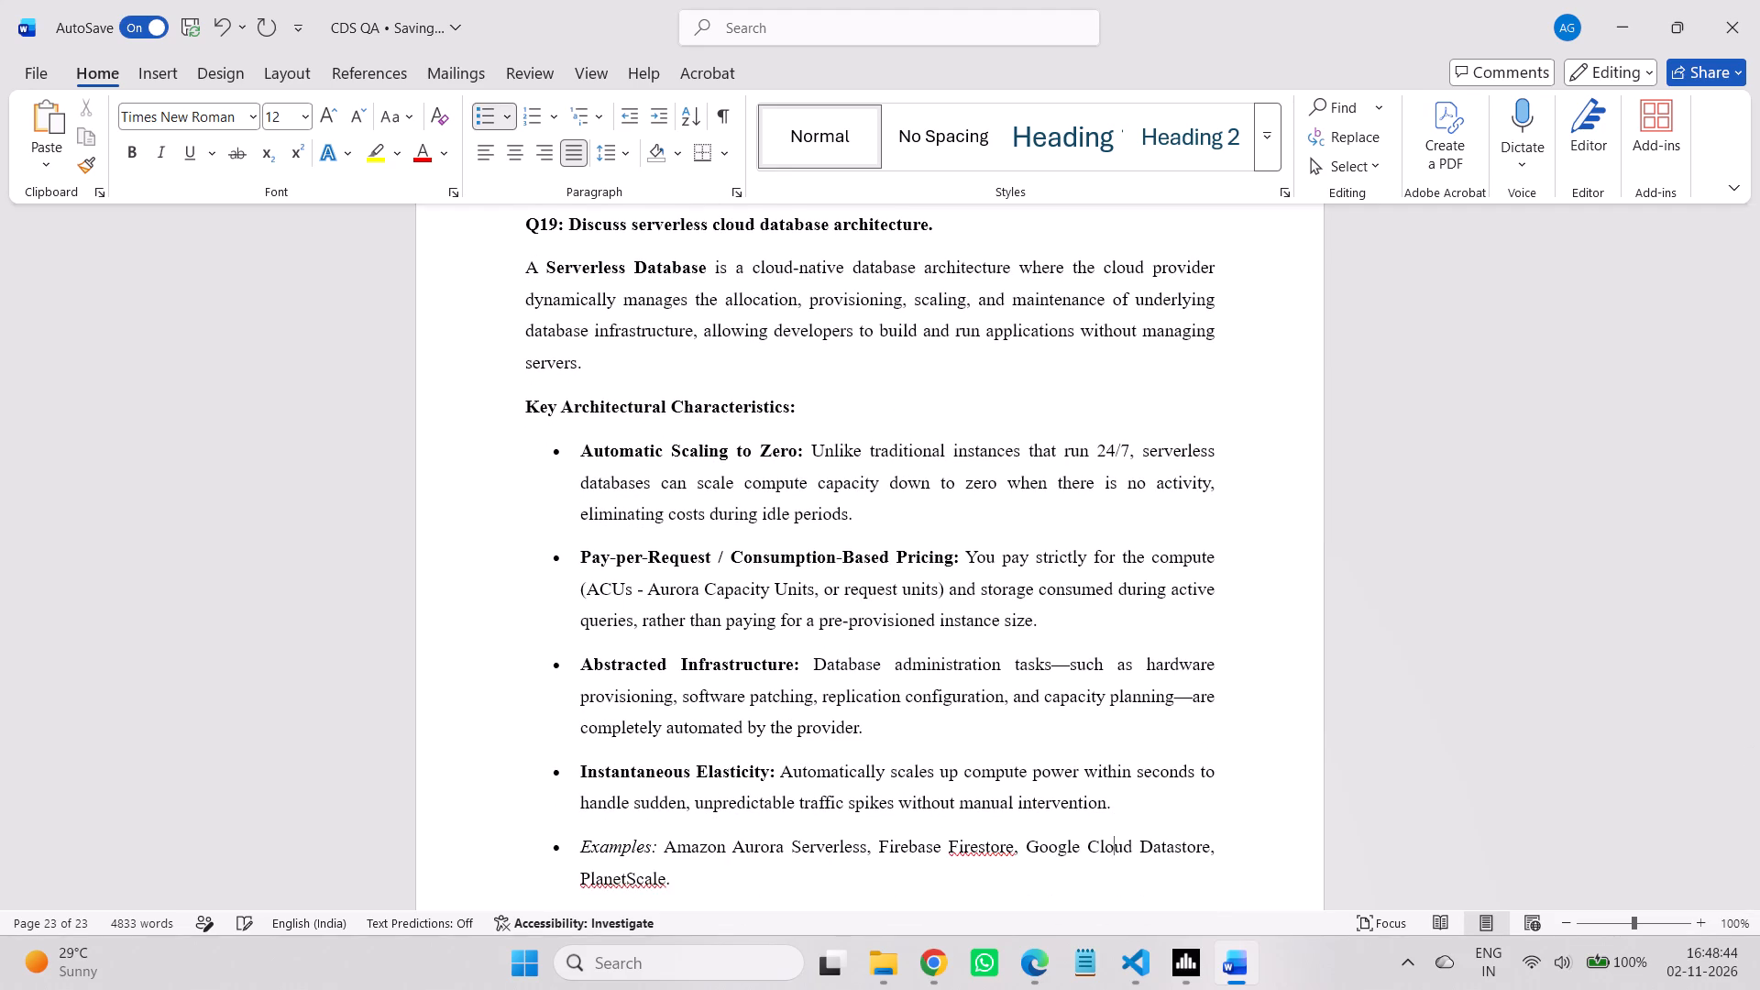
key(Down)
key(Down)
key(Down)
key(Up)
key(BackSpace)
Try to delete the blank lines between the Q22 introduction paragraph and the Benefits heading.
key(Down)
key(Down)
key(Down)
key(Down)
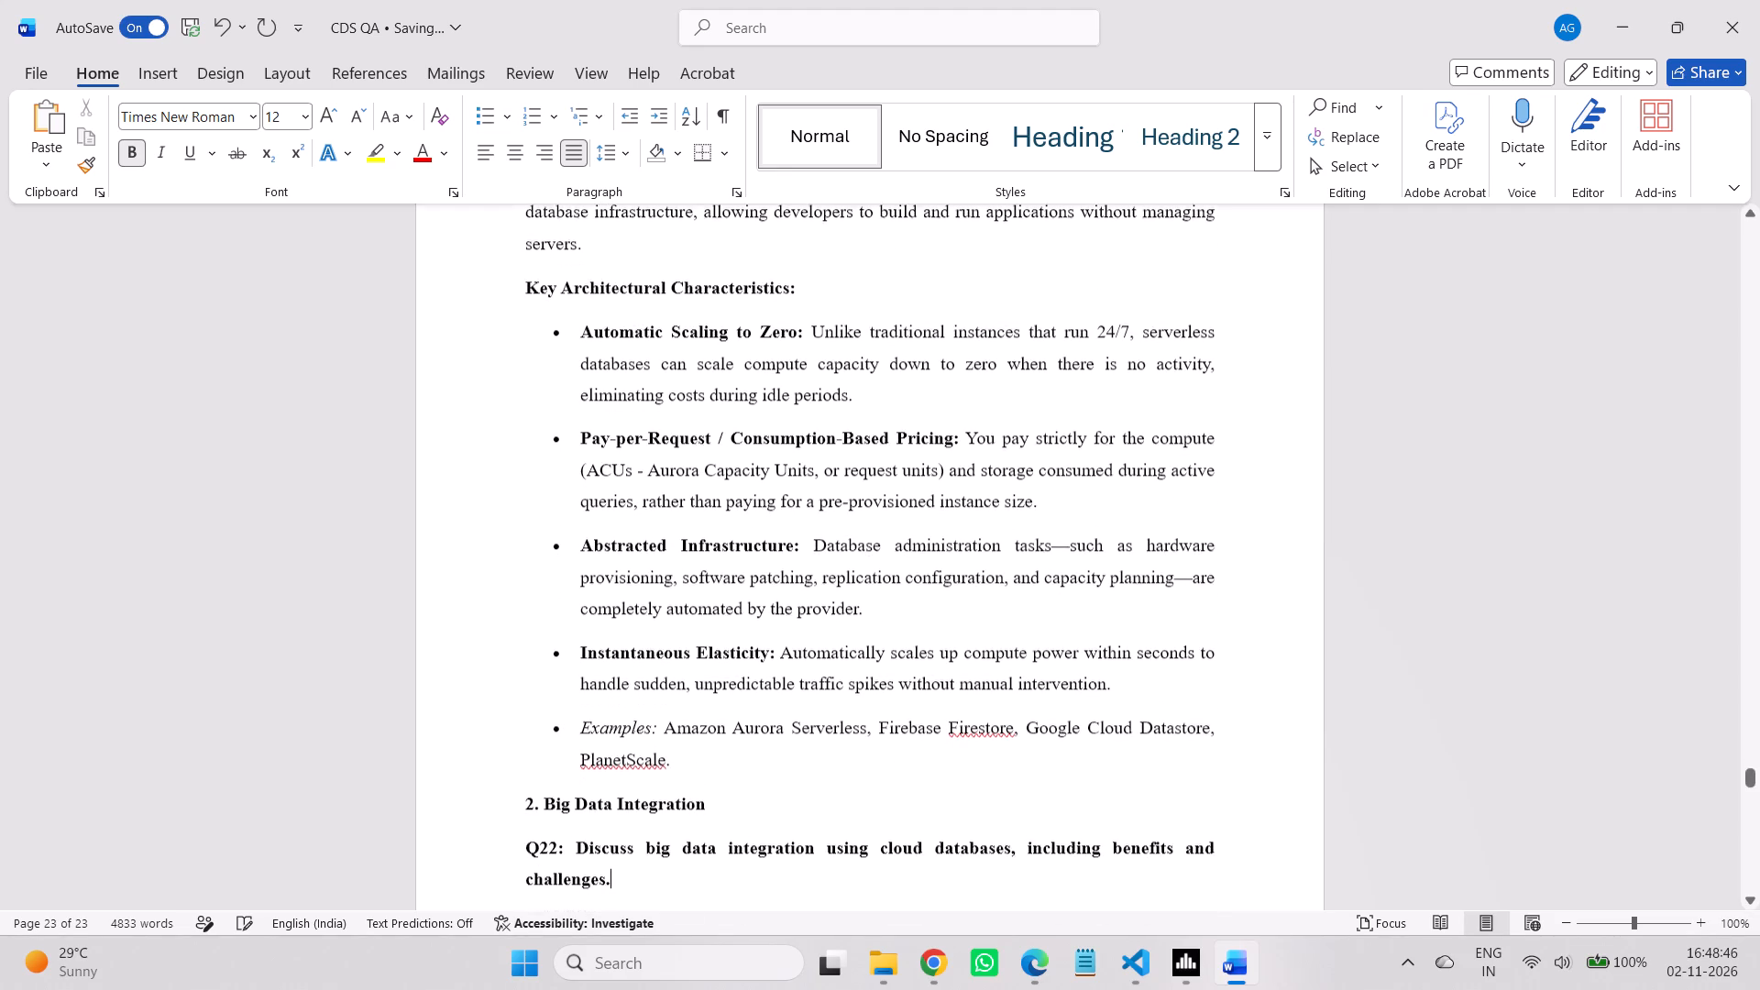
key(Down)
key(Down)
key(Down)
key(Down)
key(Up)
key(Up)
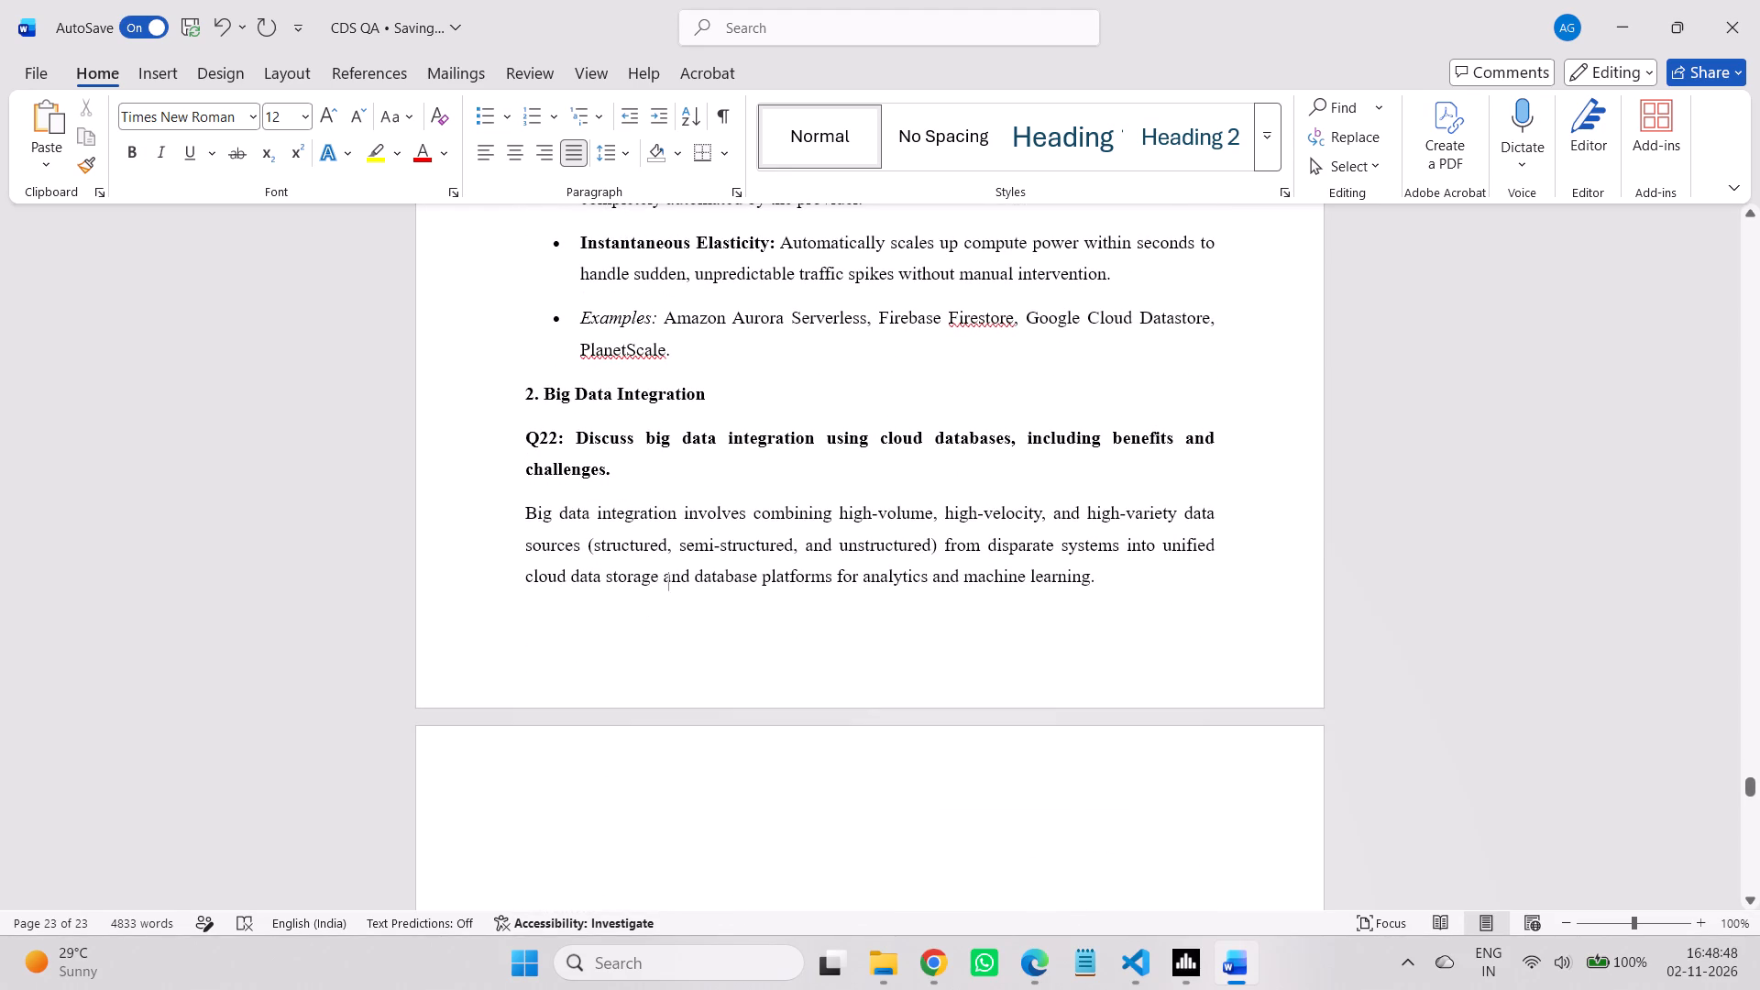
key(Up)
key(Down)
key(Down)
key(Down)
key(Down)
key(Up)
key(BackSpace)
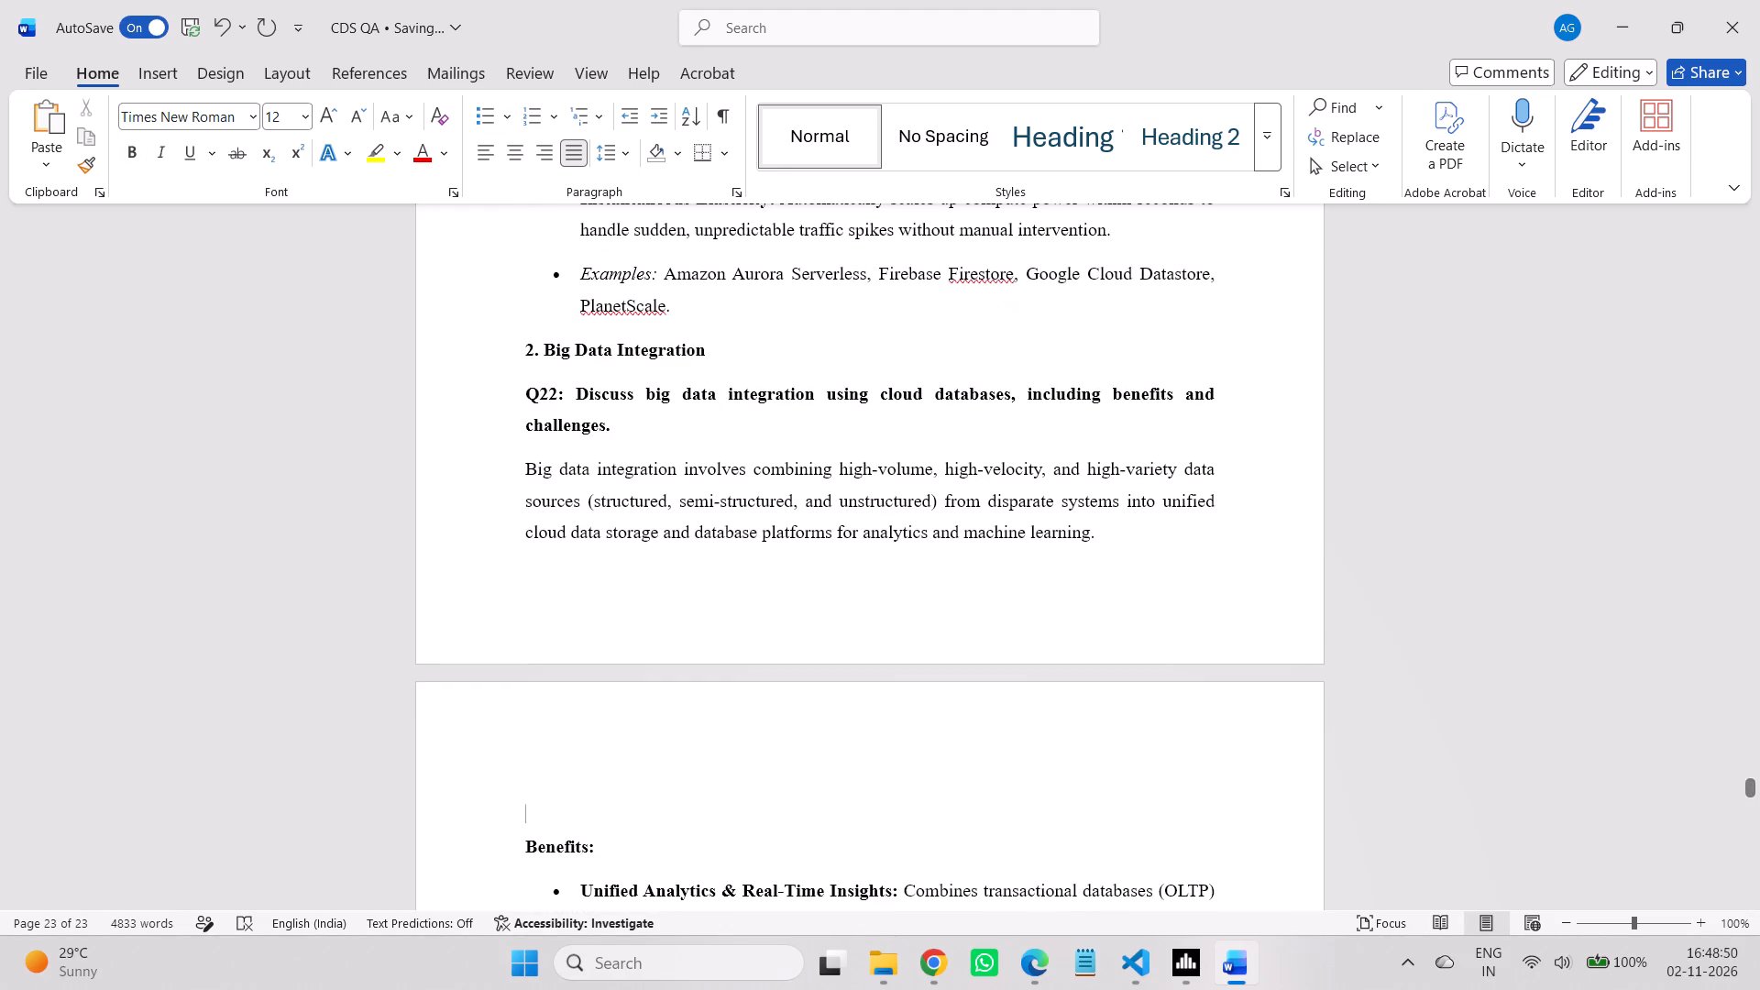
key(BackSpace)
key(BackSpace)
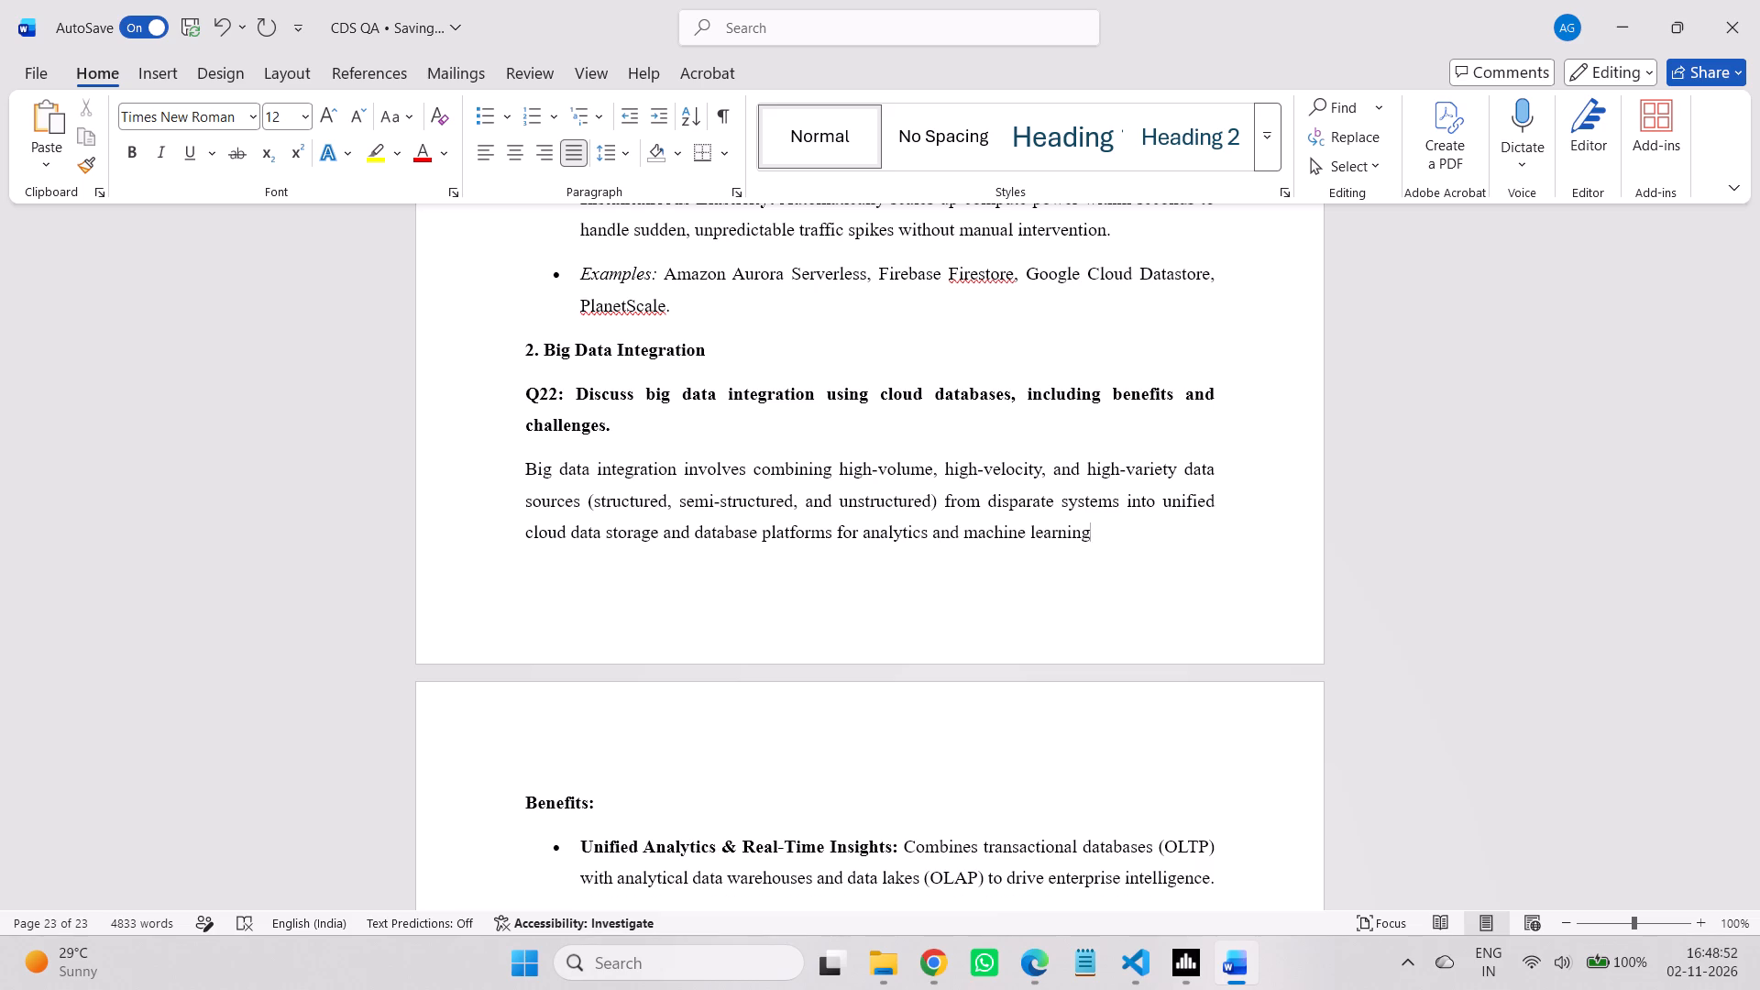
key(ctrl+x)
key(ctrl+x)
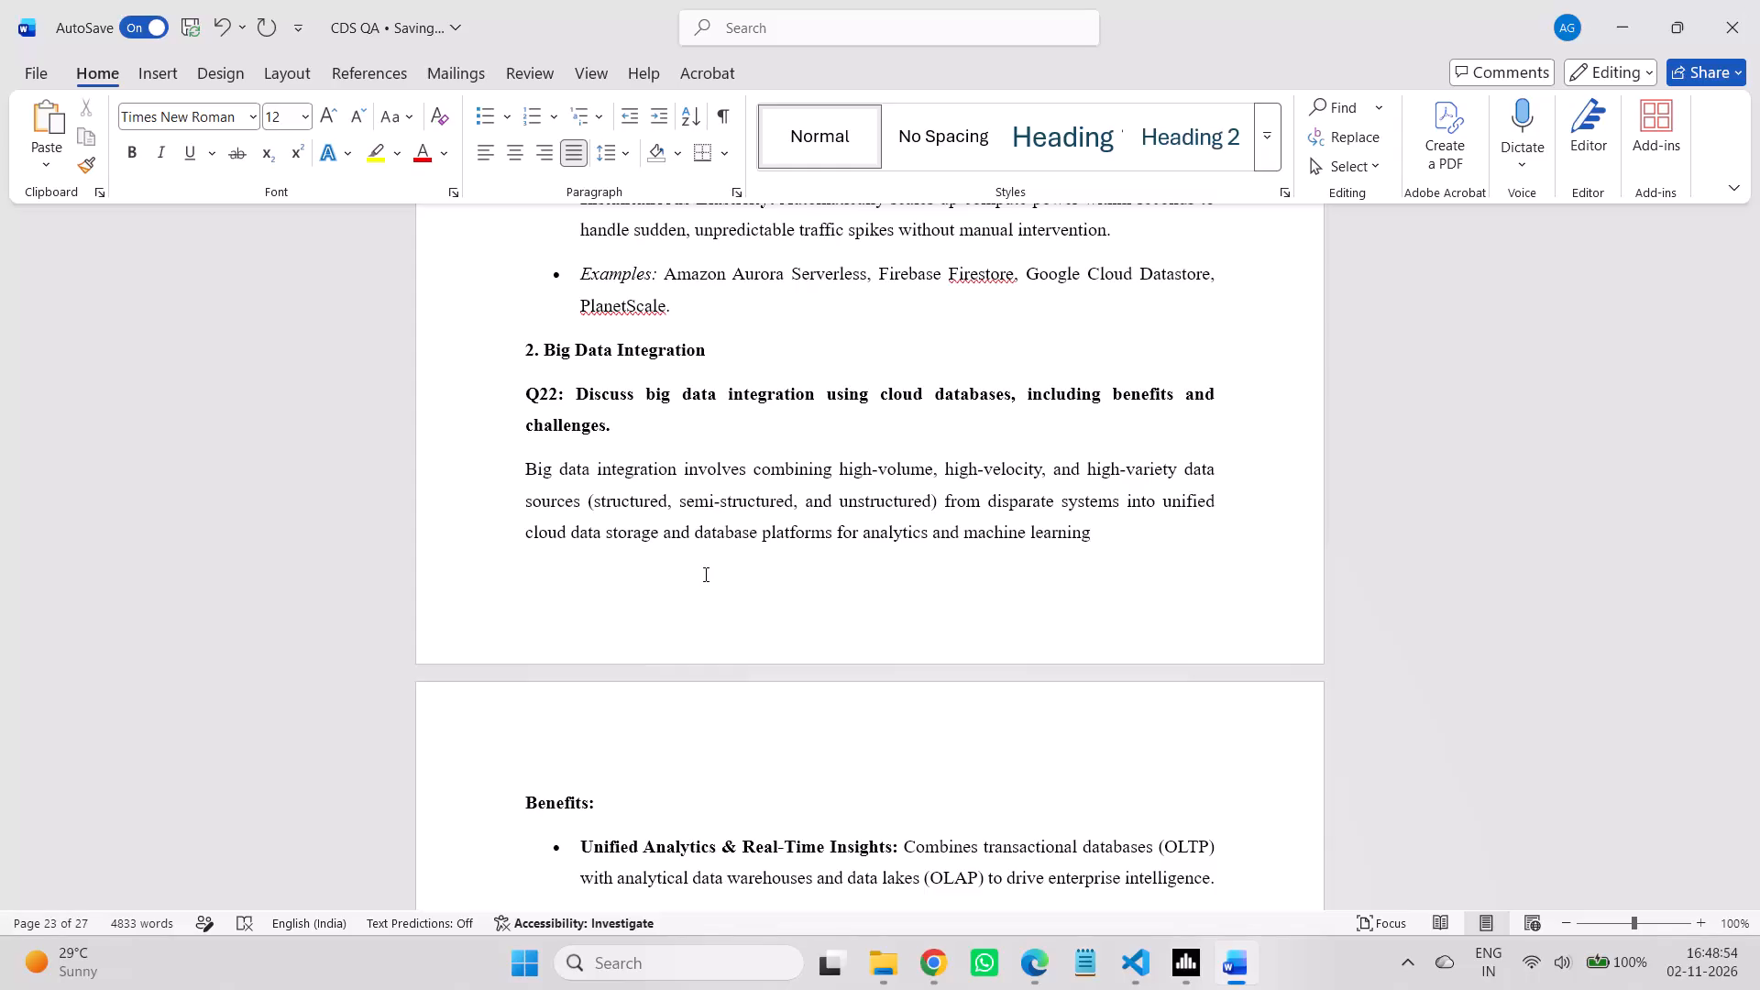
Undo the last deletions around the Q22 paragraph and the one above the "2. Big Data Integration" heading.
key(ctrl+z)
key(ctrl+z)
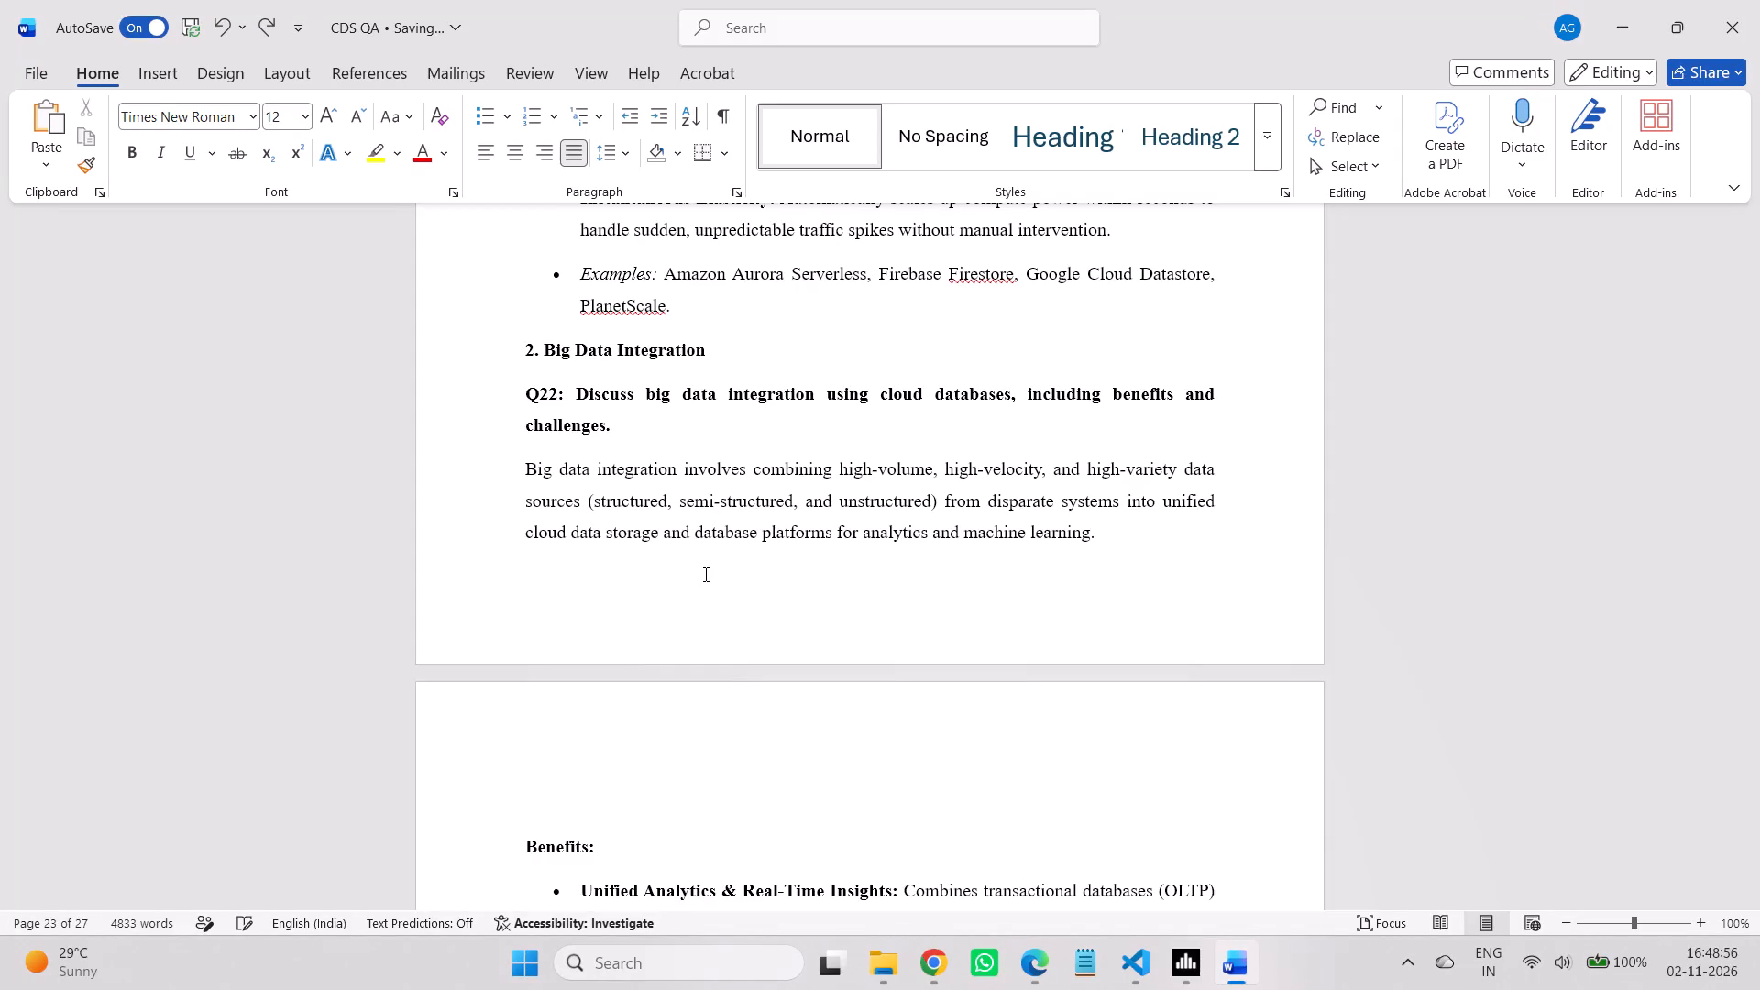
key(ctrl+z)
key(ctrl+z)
Insert blank lines after the Examples item so that "2. Big Data Integration" starts on a new page.
key(Return)
key(Return)
key(Return)
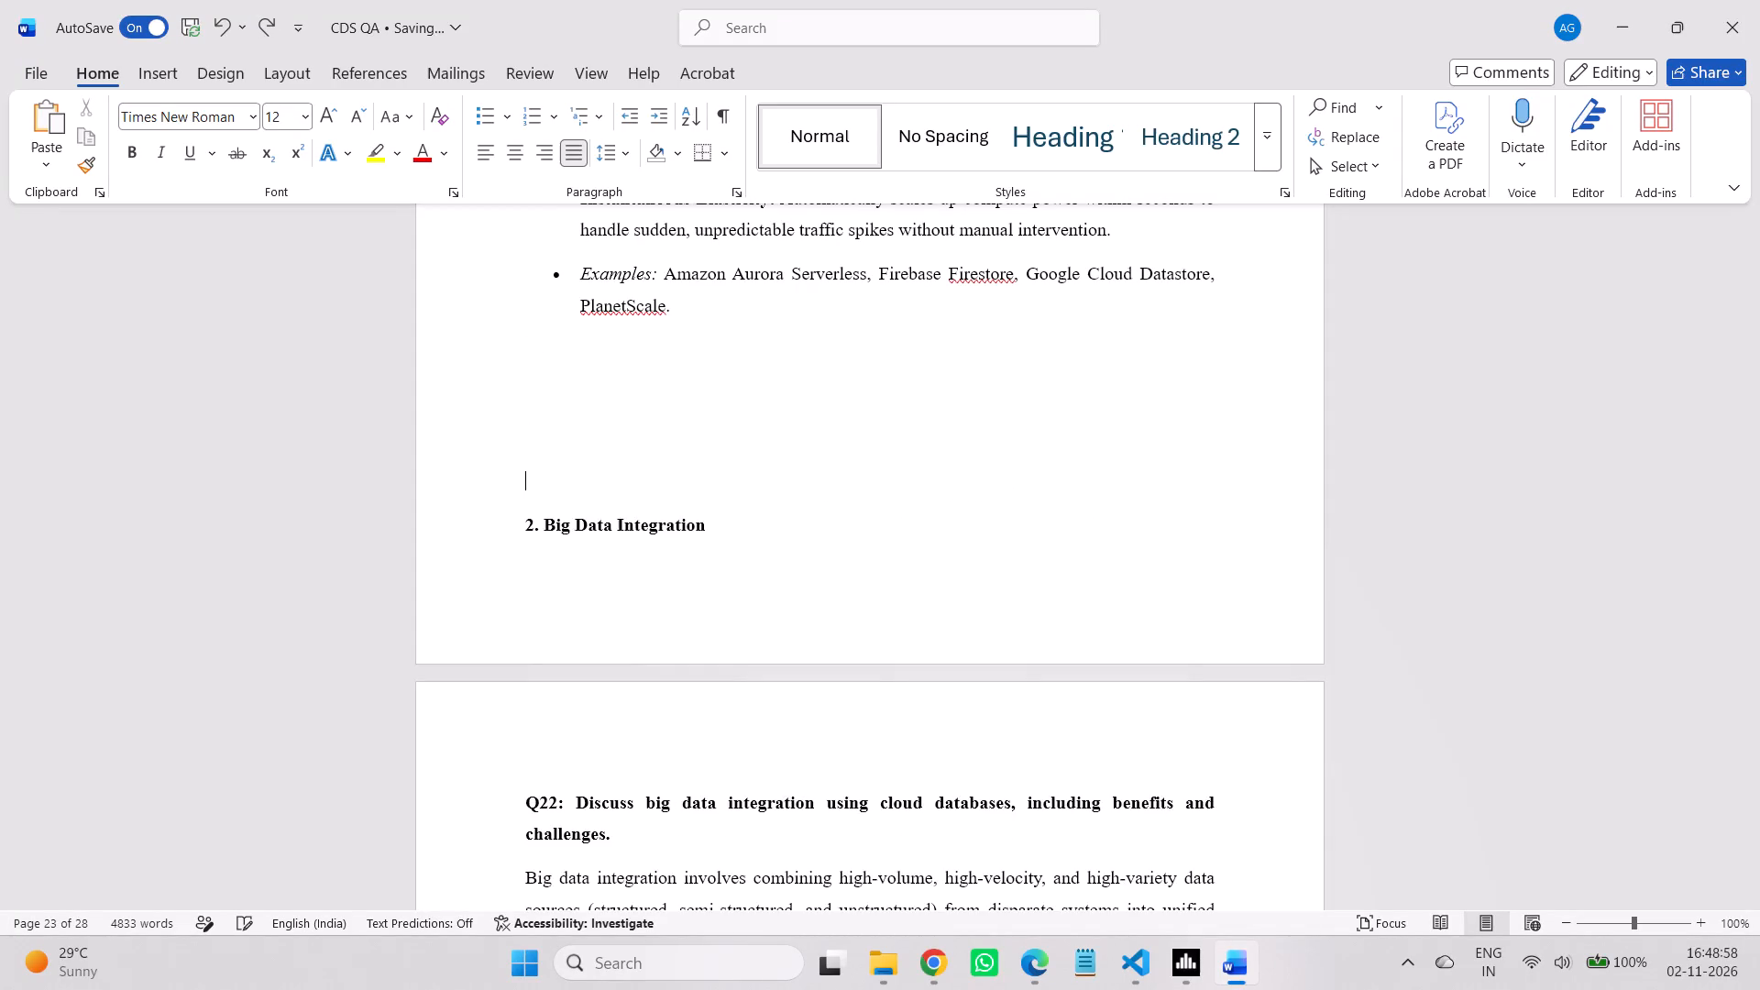
key(Return)
Delete the blank lines between the Q22 introduction paragraph and the Benefits heading.
scroll(704, 574, down, 3)
scroll(721, 581, up, 2)
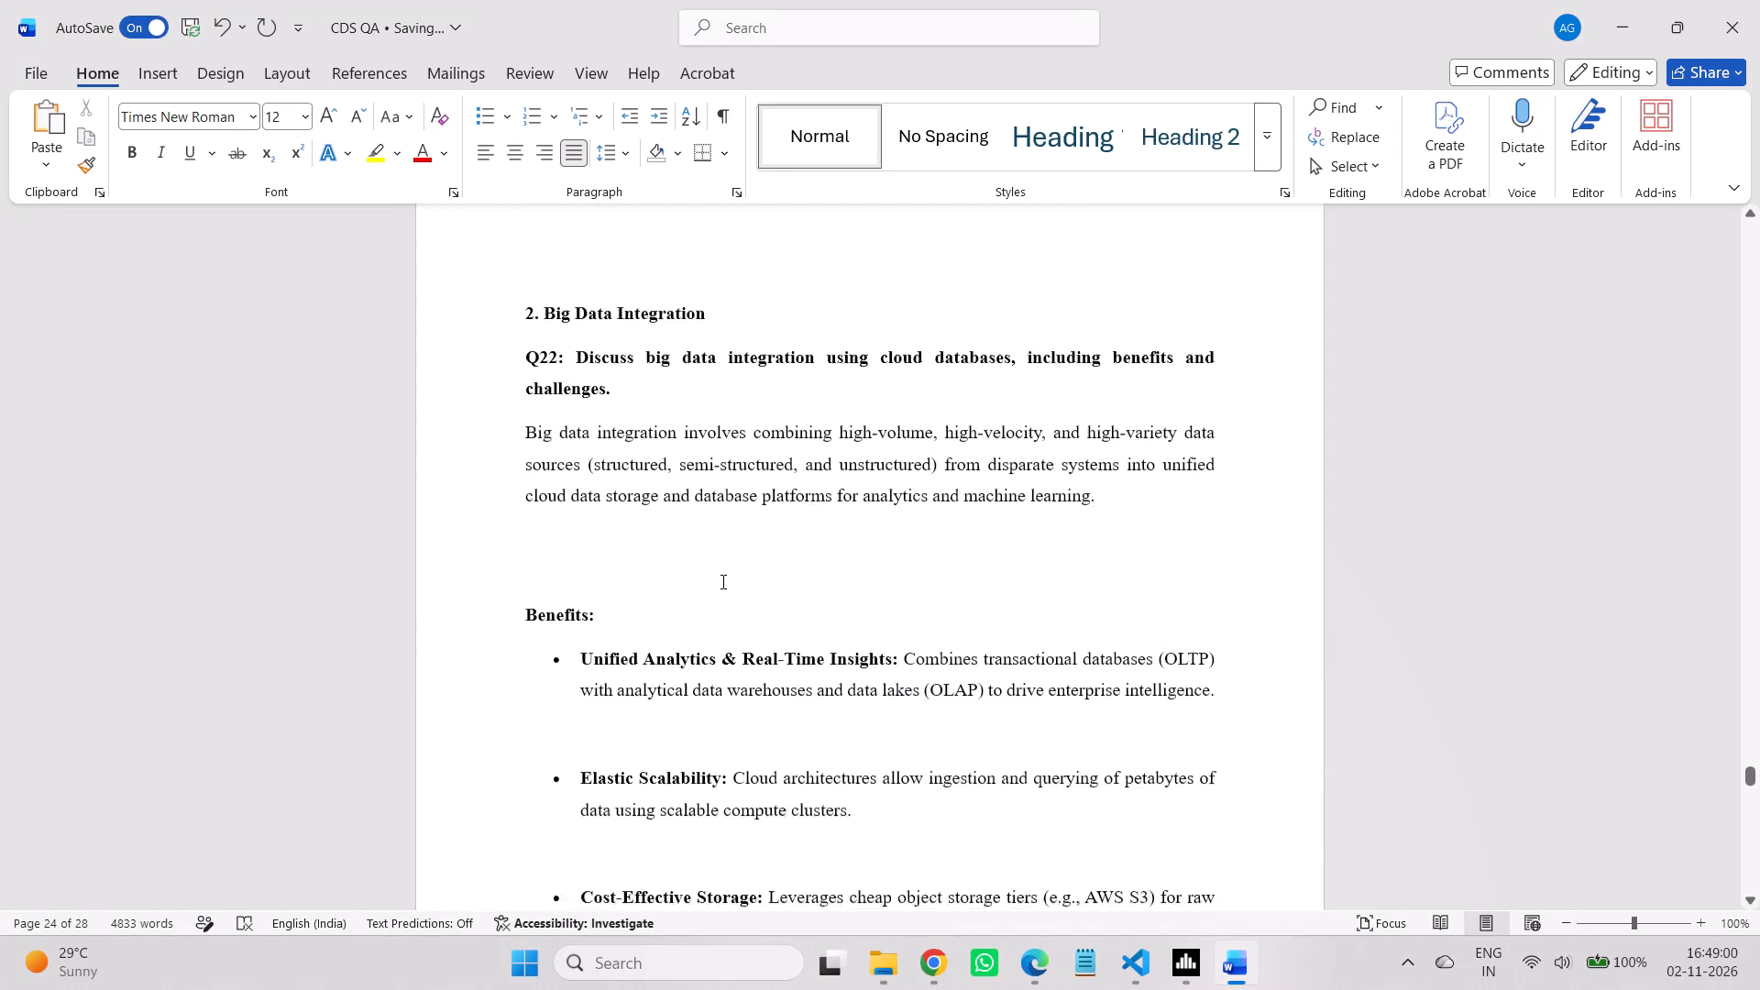
click(612, 643)
key(BackSpace)
key(BackSpace)
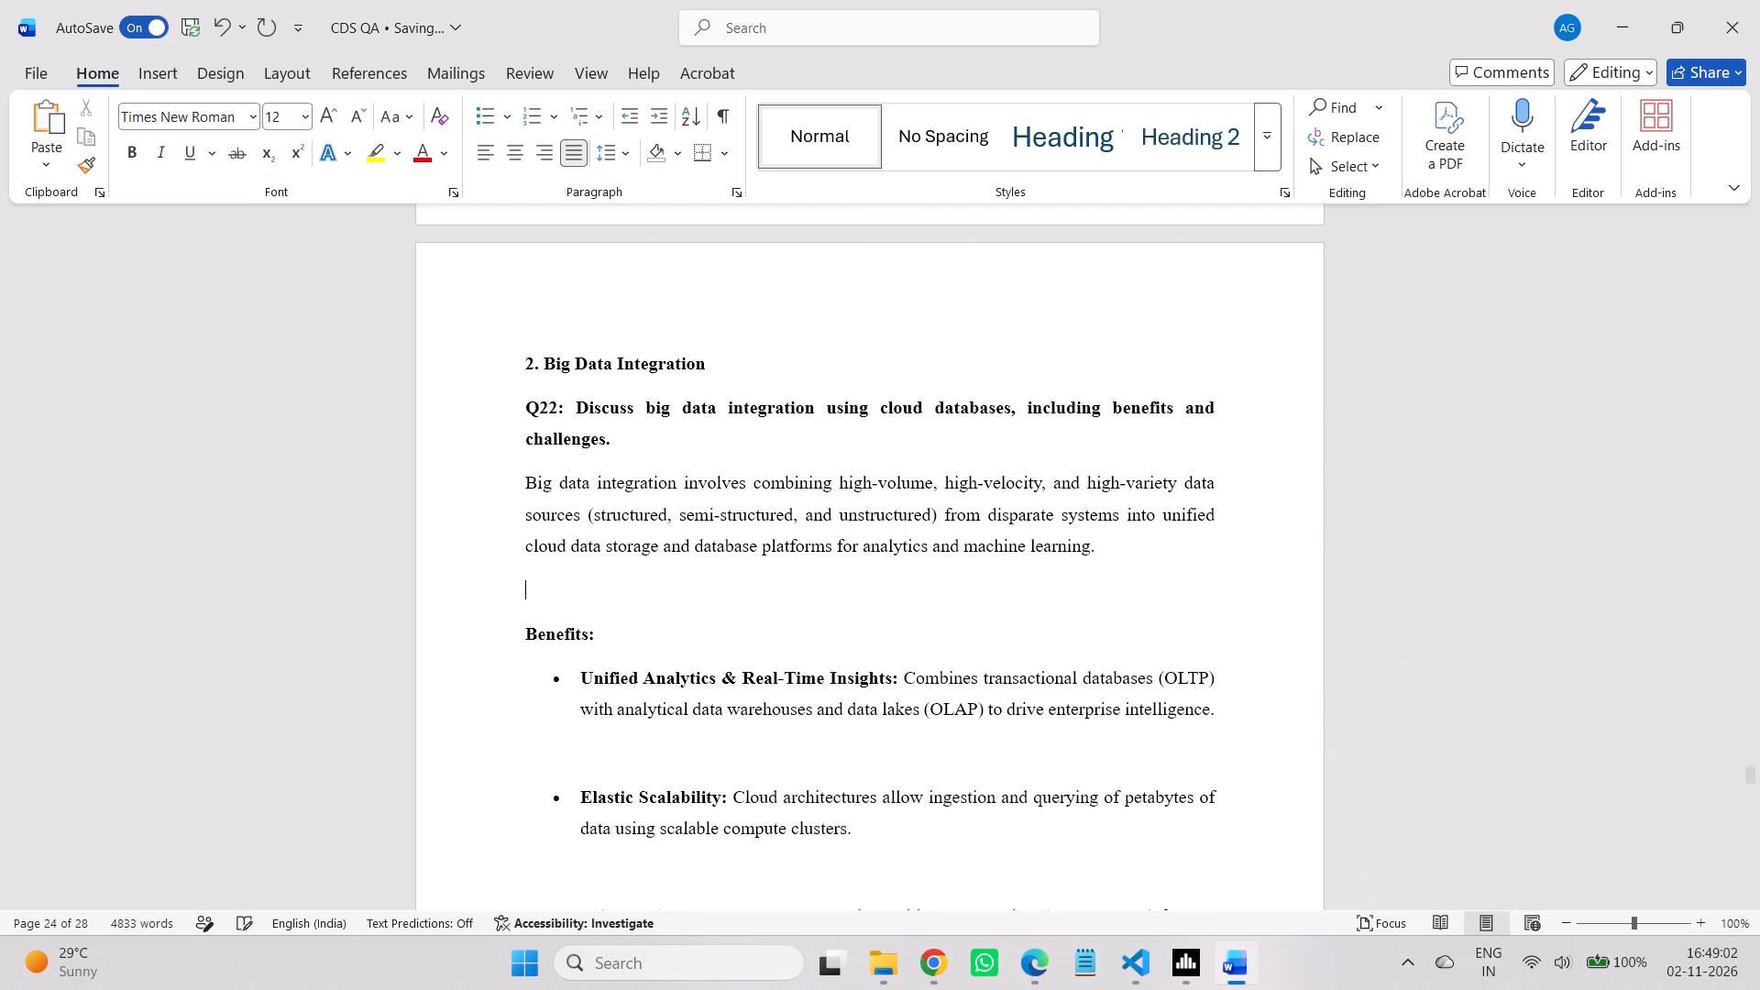
Delete the blank lines after the Unified Analytics, Elastic Scalability and Cost-Effective Storage items under Benefits.
key(Down)
key(Down)
key(Down)
key(Down)
key(BackSpace)
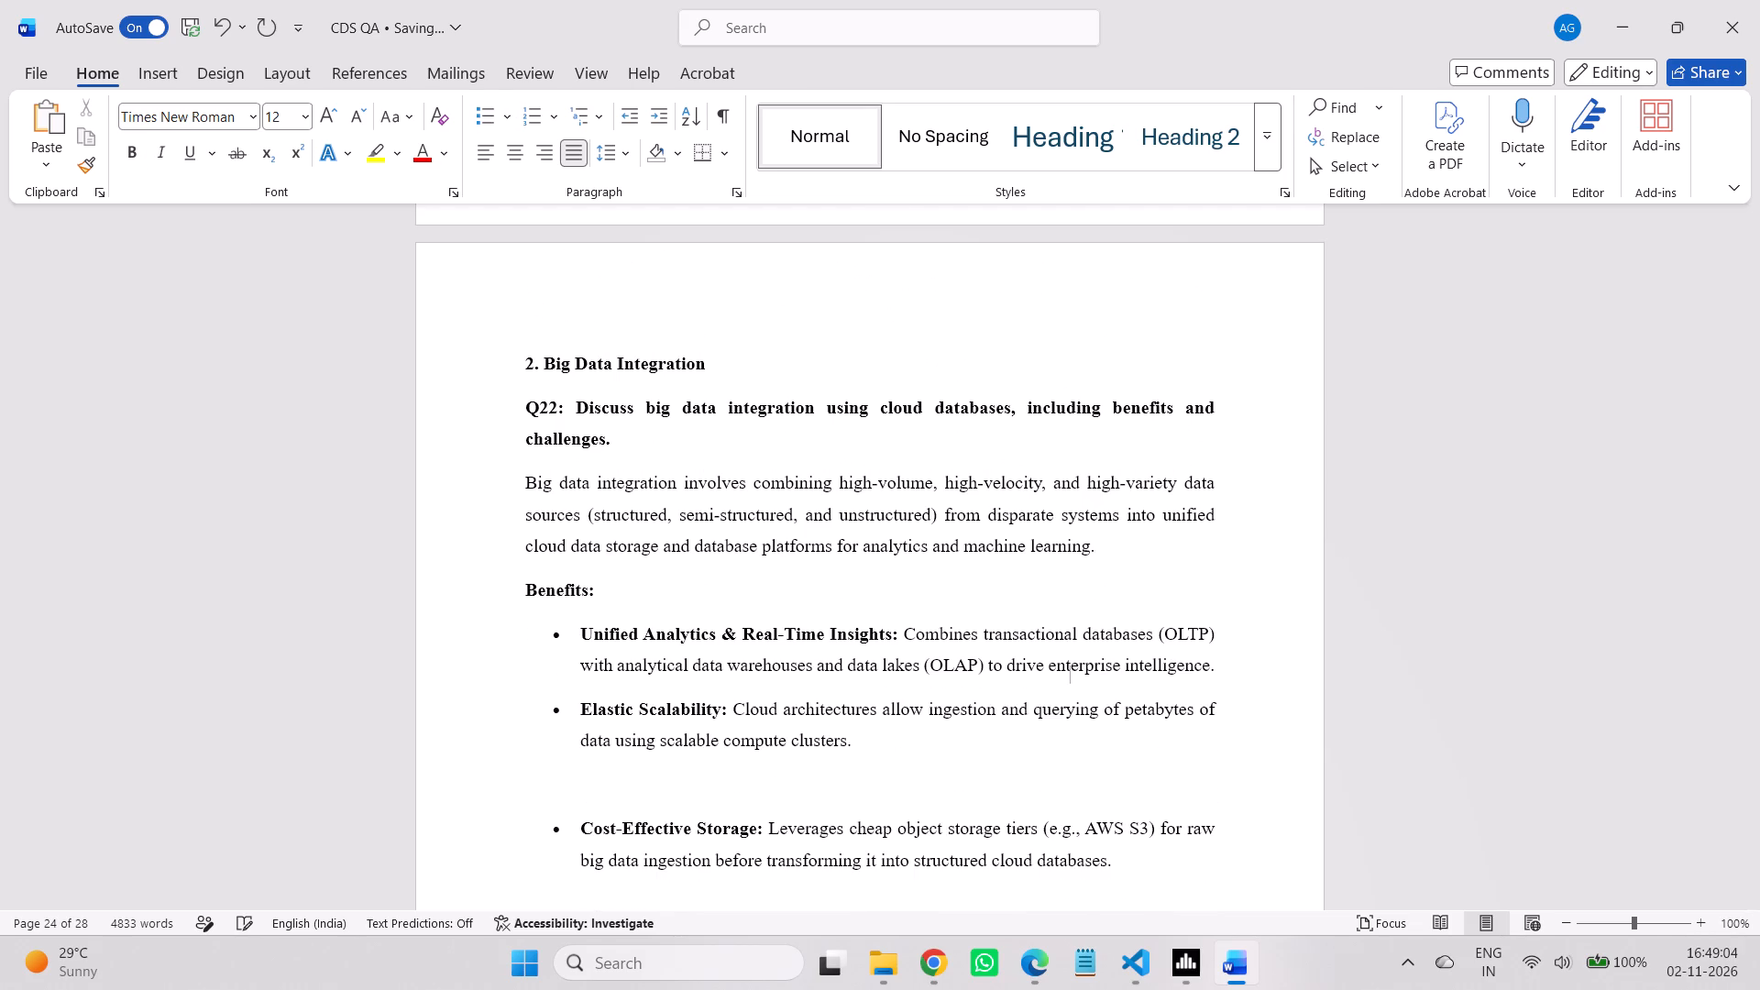
key(Down)
key(Down)
key(Down)
key(BackSpace)
key(Down)
key(Down)
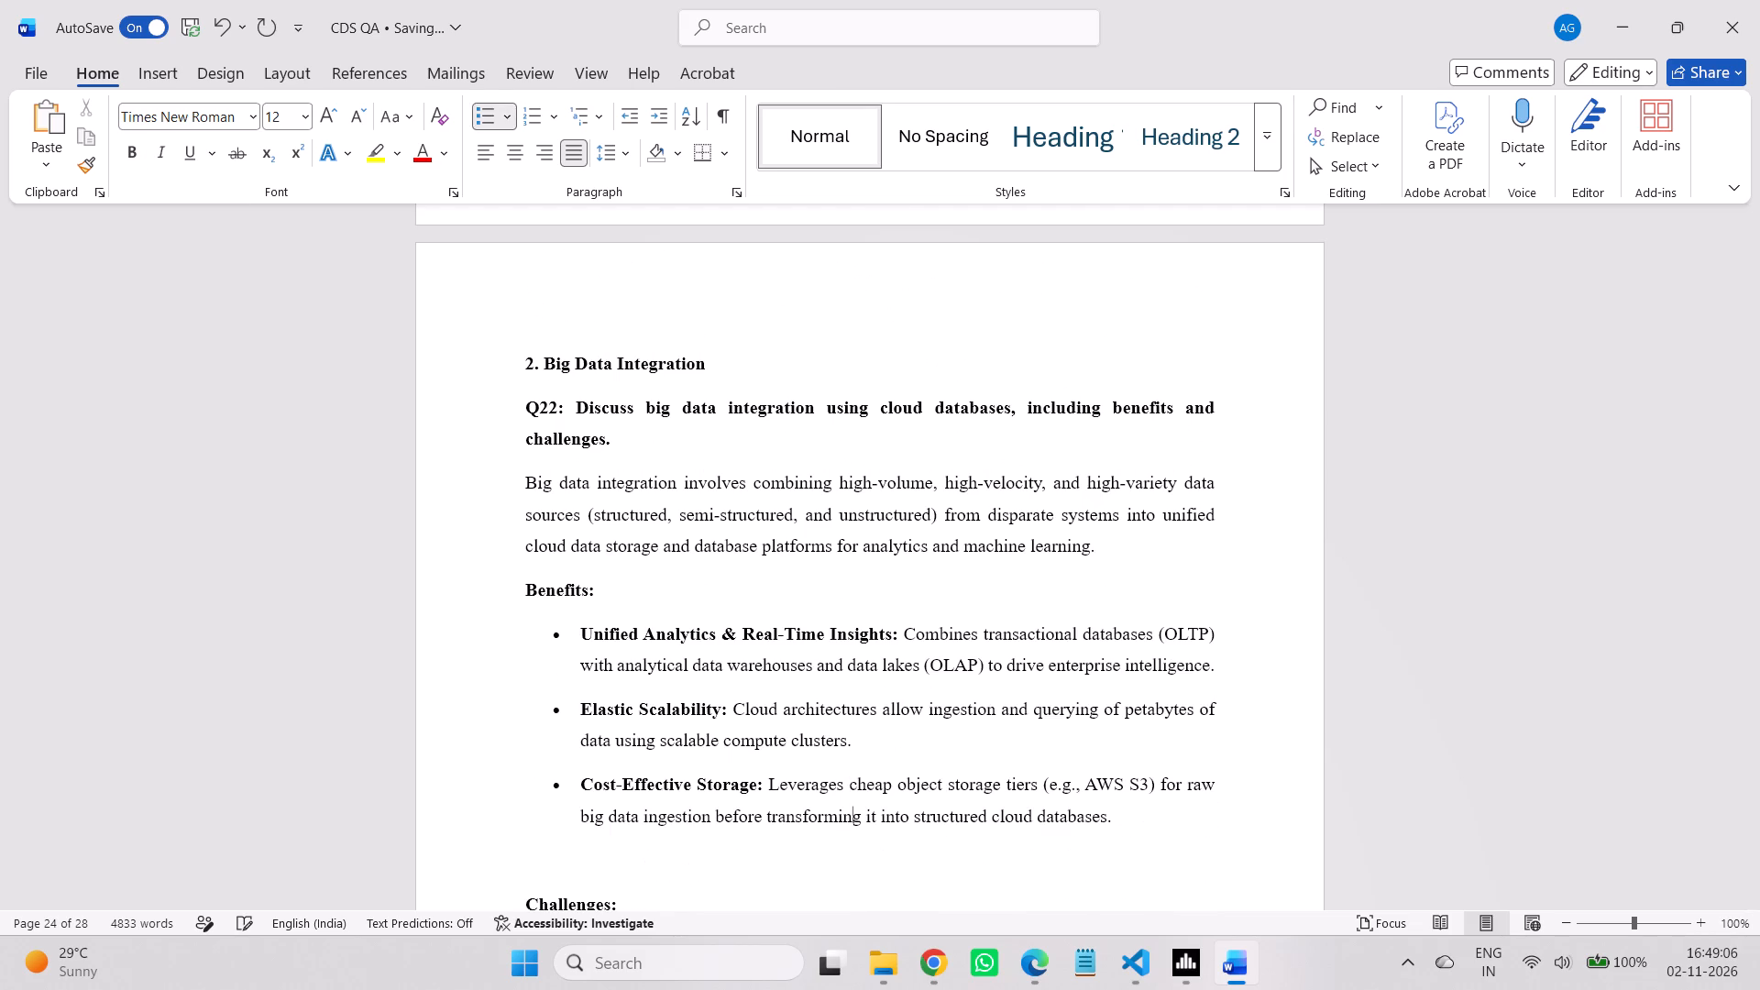
key(Down)
key(BackSpace)
Delete the blank lines after the Data Velocity & Ingestion Bottlenecks and Data Quality & Consistency items under Challenges.
key(Down)
key(Down)
key(Down)
key(Down)
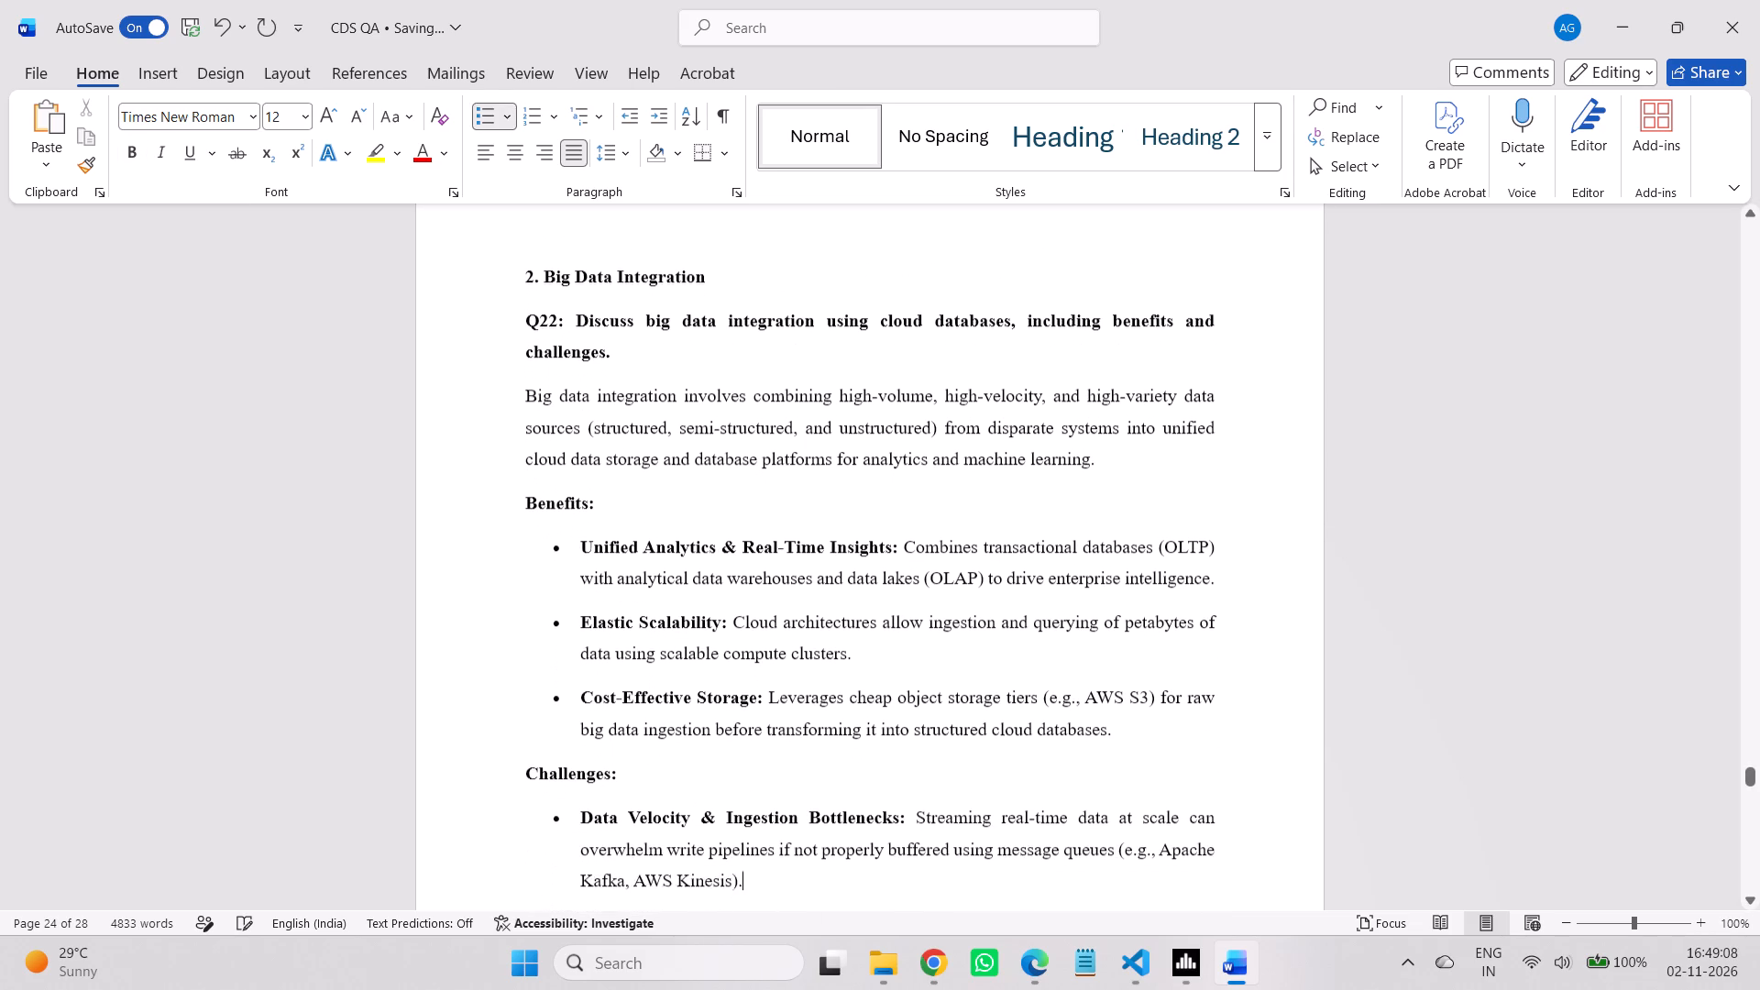
key(Down)
key(Down)
key(Up)
key(BackSpace)
key(Down)
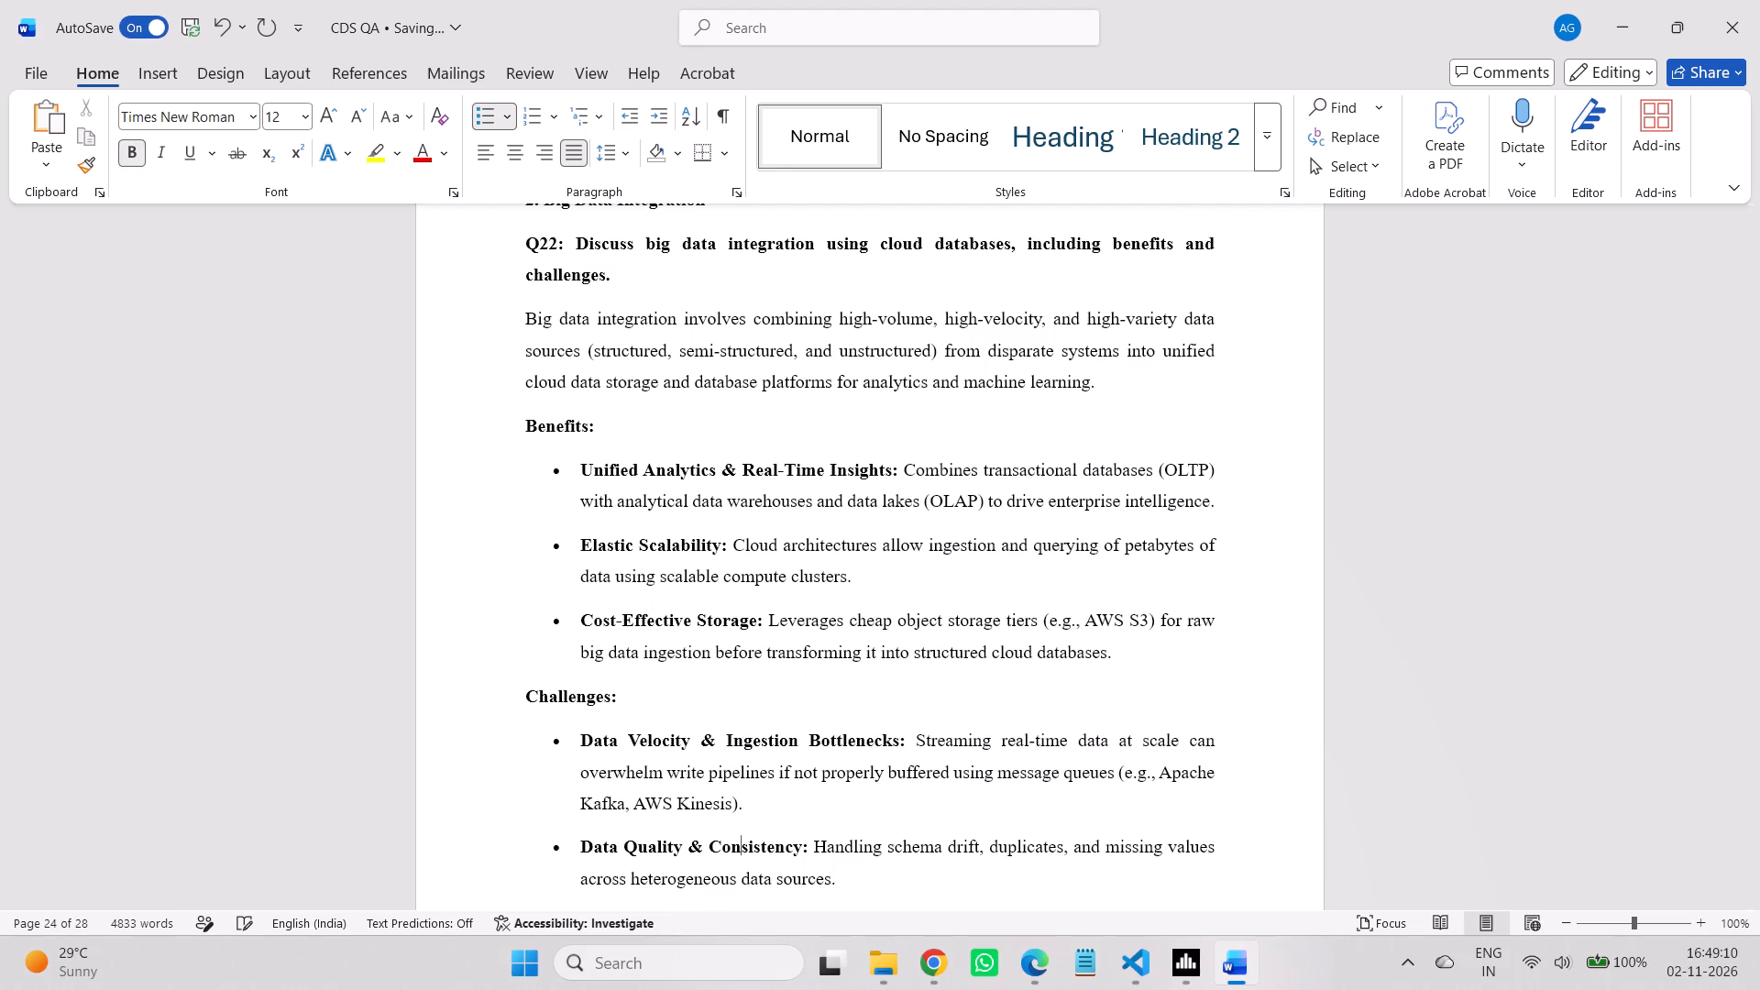
key(Down)
key(Down)
key(Down)
key(Up)
key(BackSpace)
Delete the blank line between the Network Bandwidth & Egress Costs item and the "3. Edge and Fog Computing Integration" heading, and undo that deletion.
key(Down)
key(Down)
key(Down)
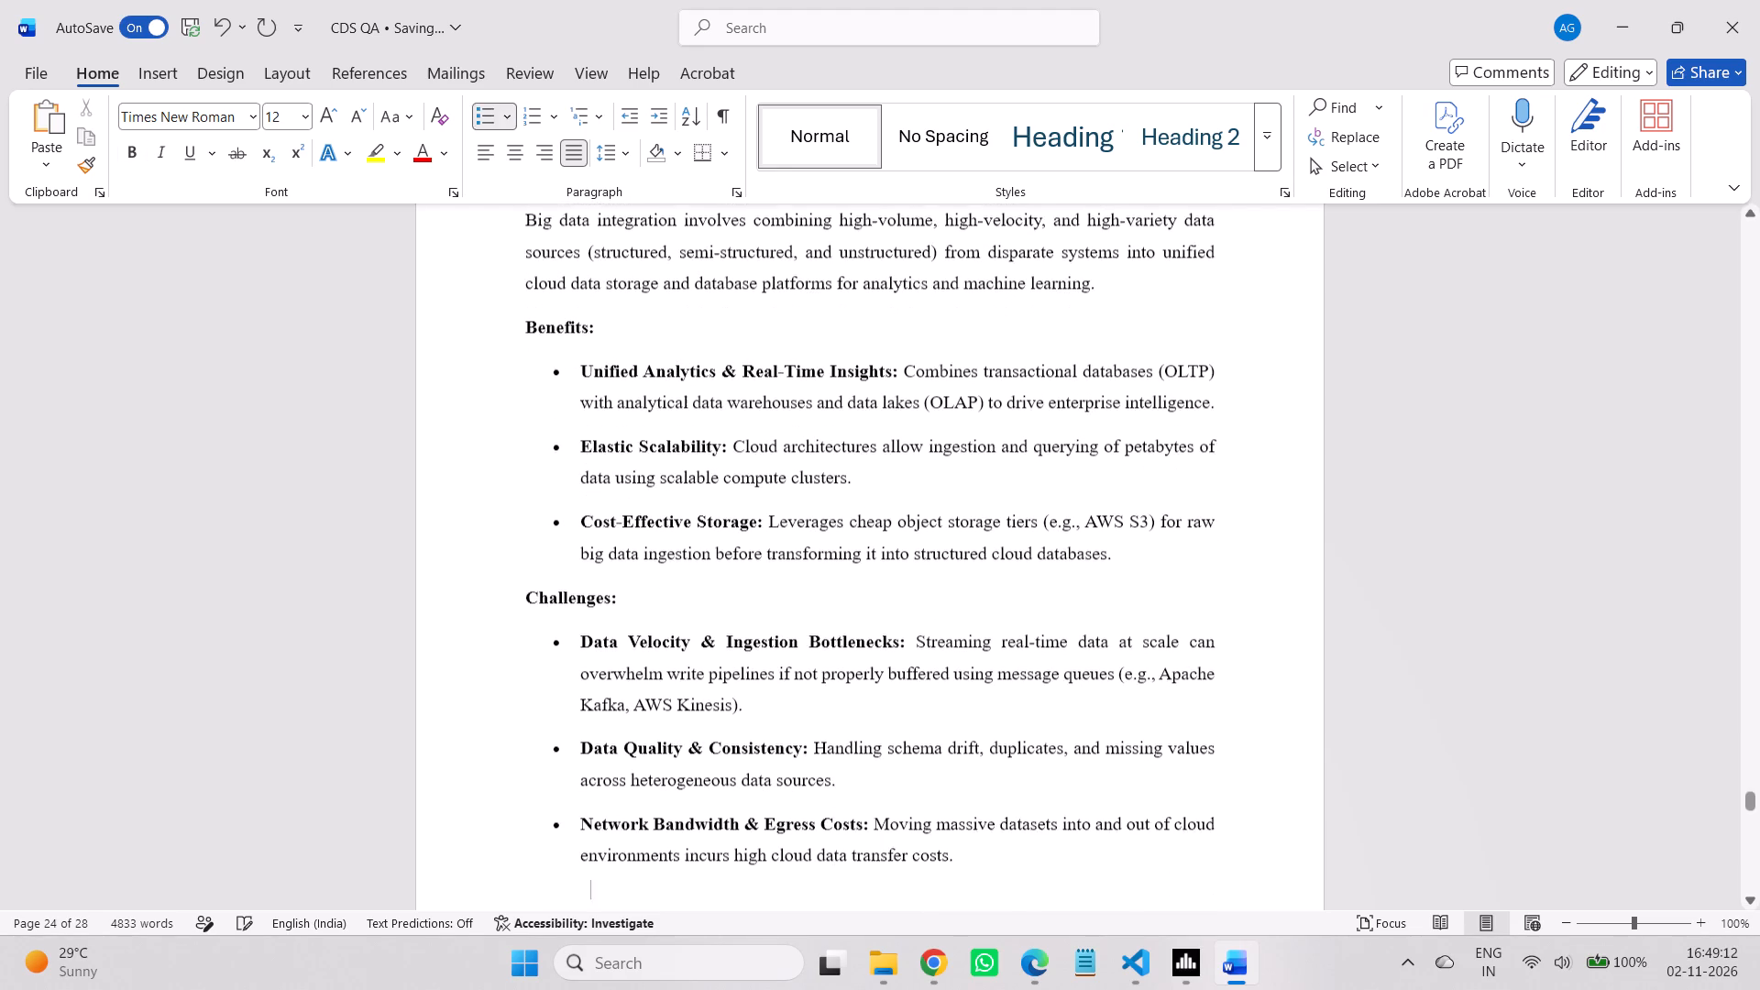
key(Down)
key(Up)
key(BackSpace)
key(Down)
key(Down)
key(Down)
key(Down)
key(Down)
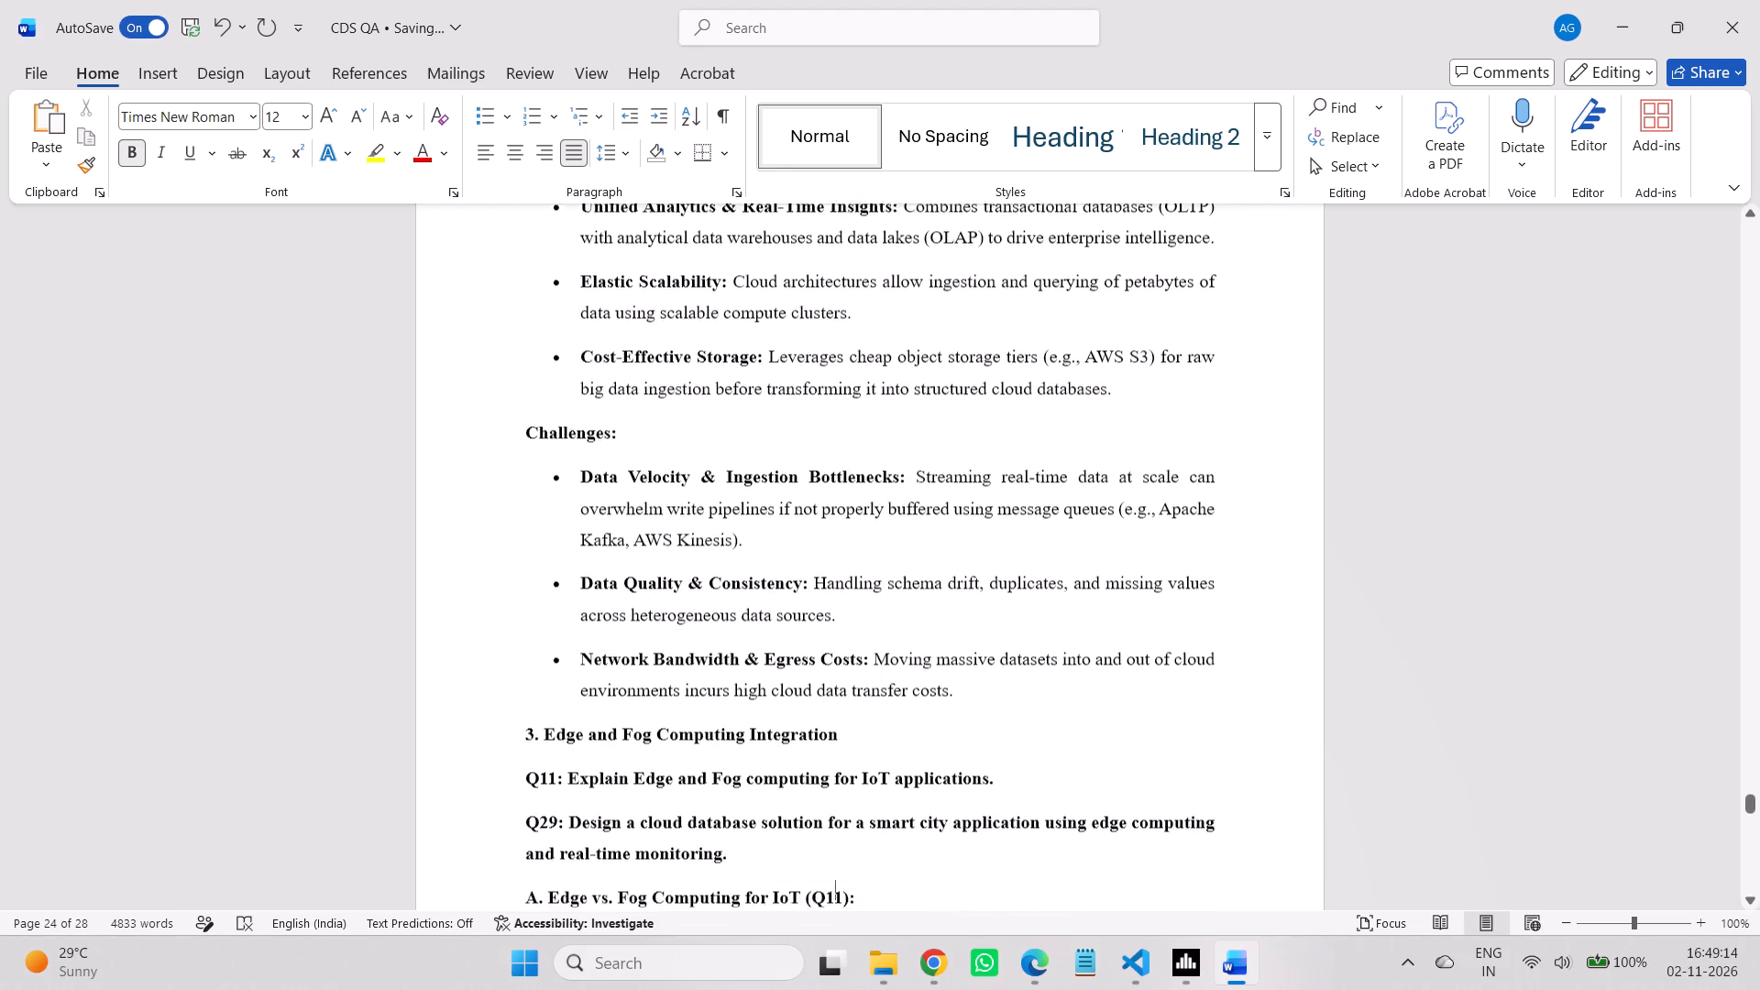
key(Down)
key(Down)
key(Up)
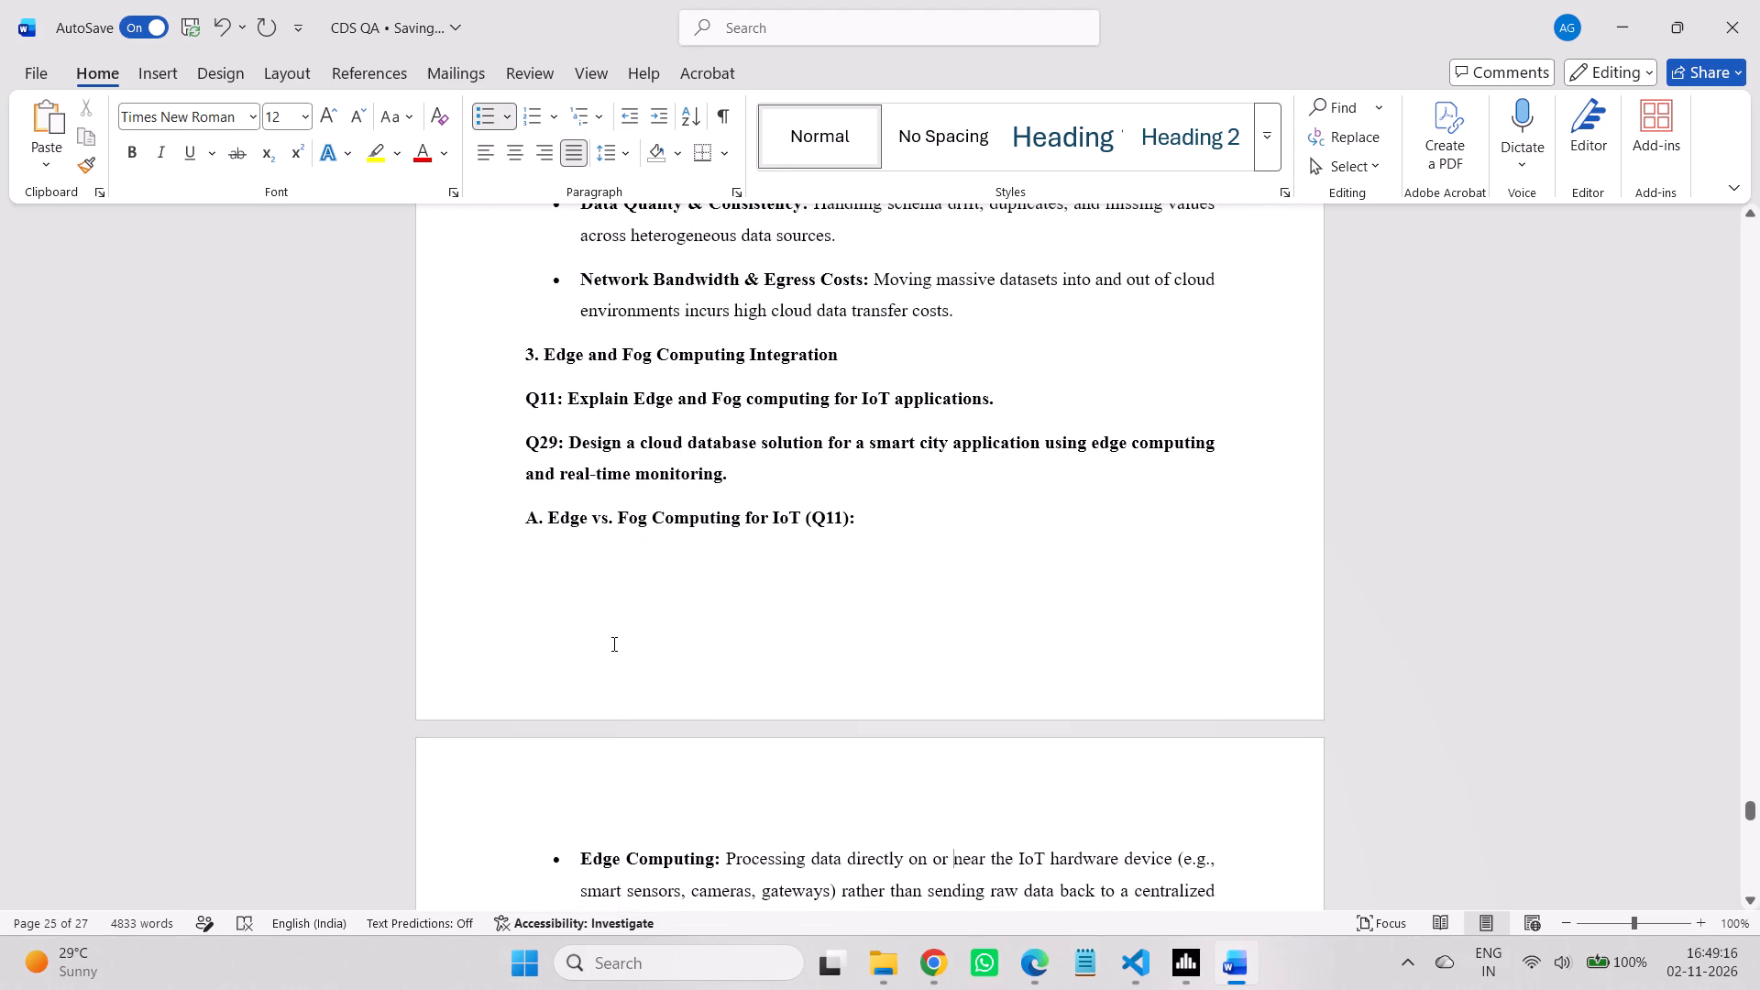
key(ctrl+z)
Insert blank lines after the Network Bandwidth & Egress Costs item so that "3. Edge and Fog Computing Integration" starts on a new page.
key(Return)
key(Return)
key(Return)
key(Return)
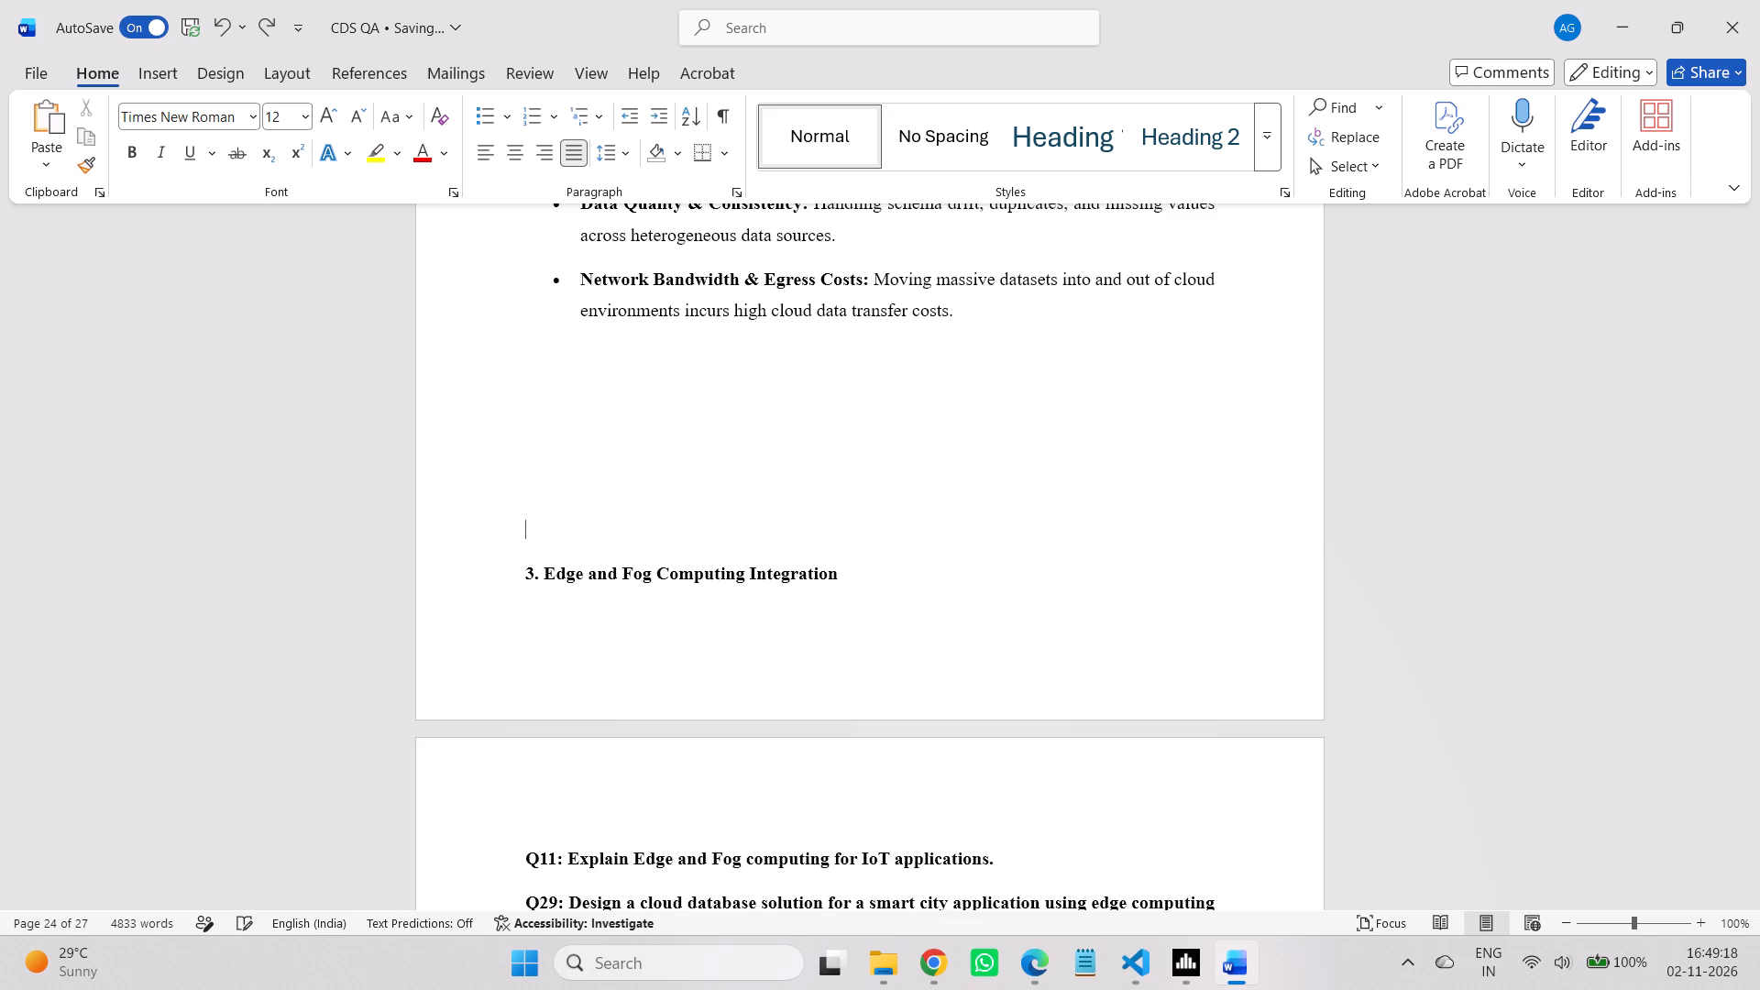
key(Return)
Delete the blank lines after the Edge Computing, Fog Computing and Importance for IoT items in section A.
scroll(612, 643, down, 2)
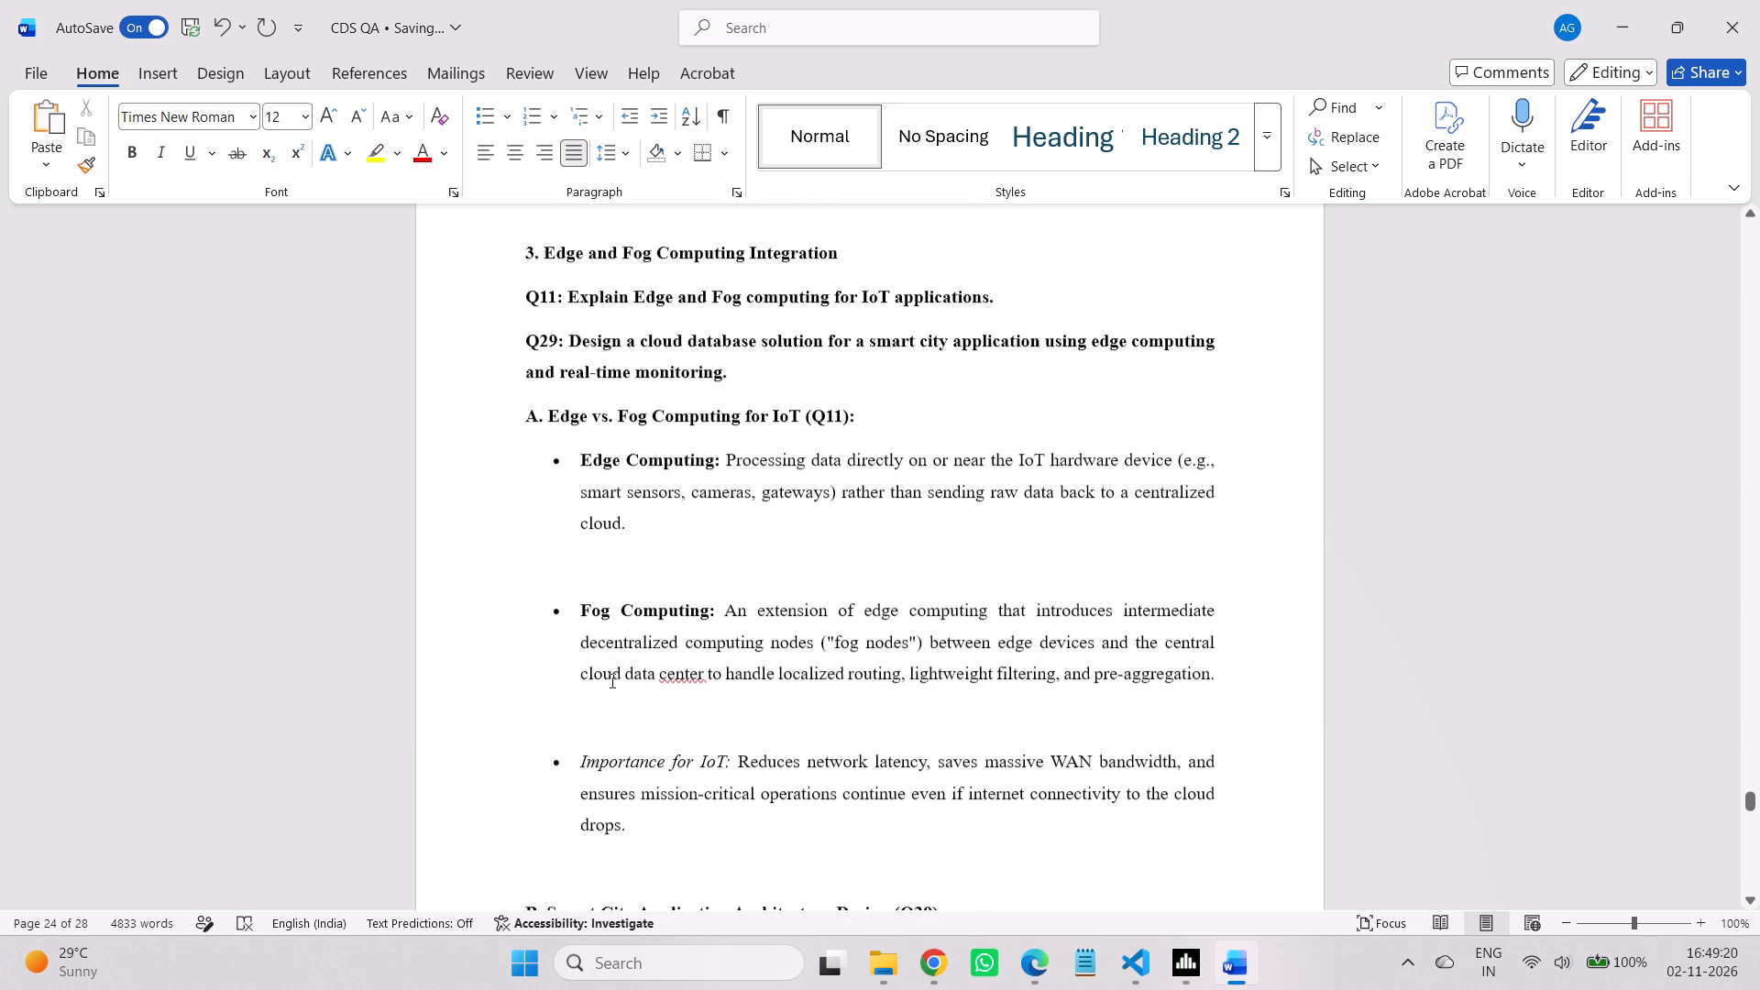
click(689, 532)
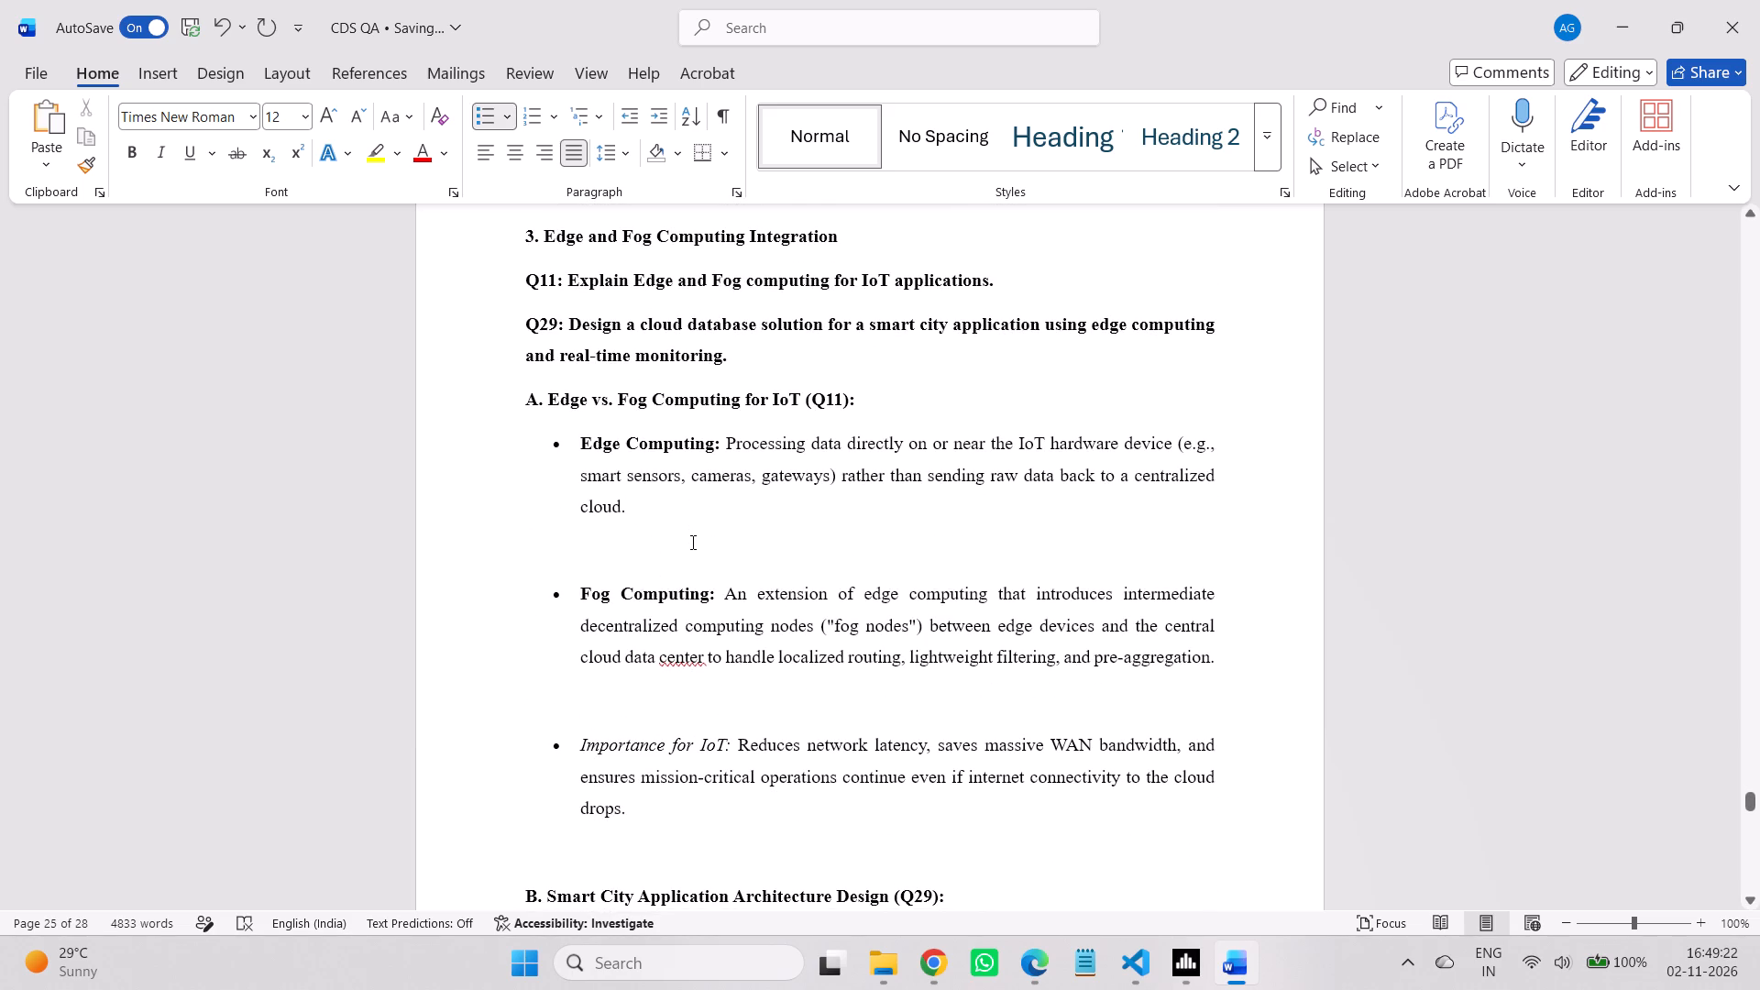
click(691, 553)
key(BackSpace)
key(Down)
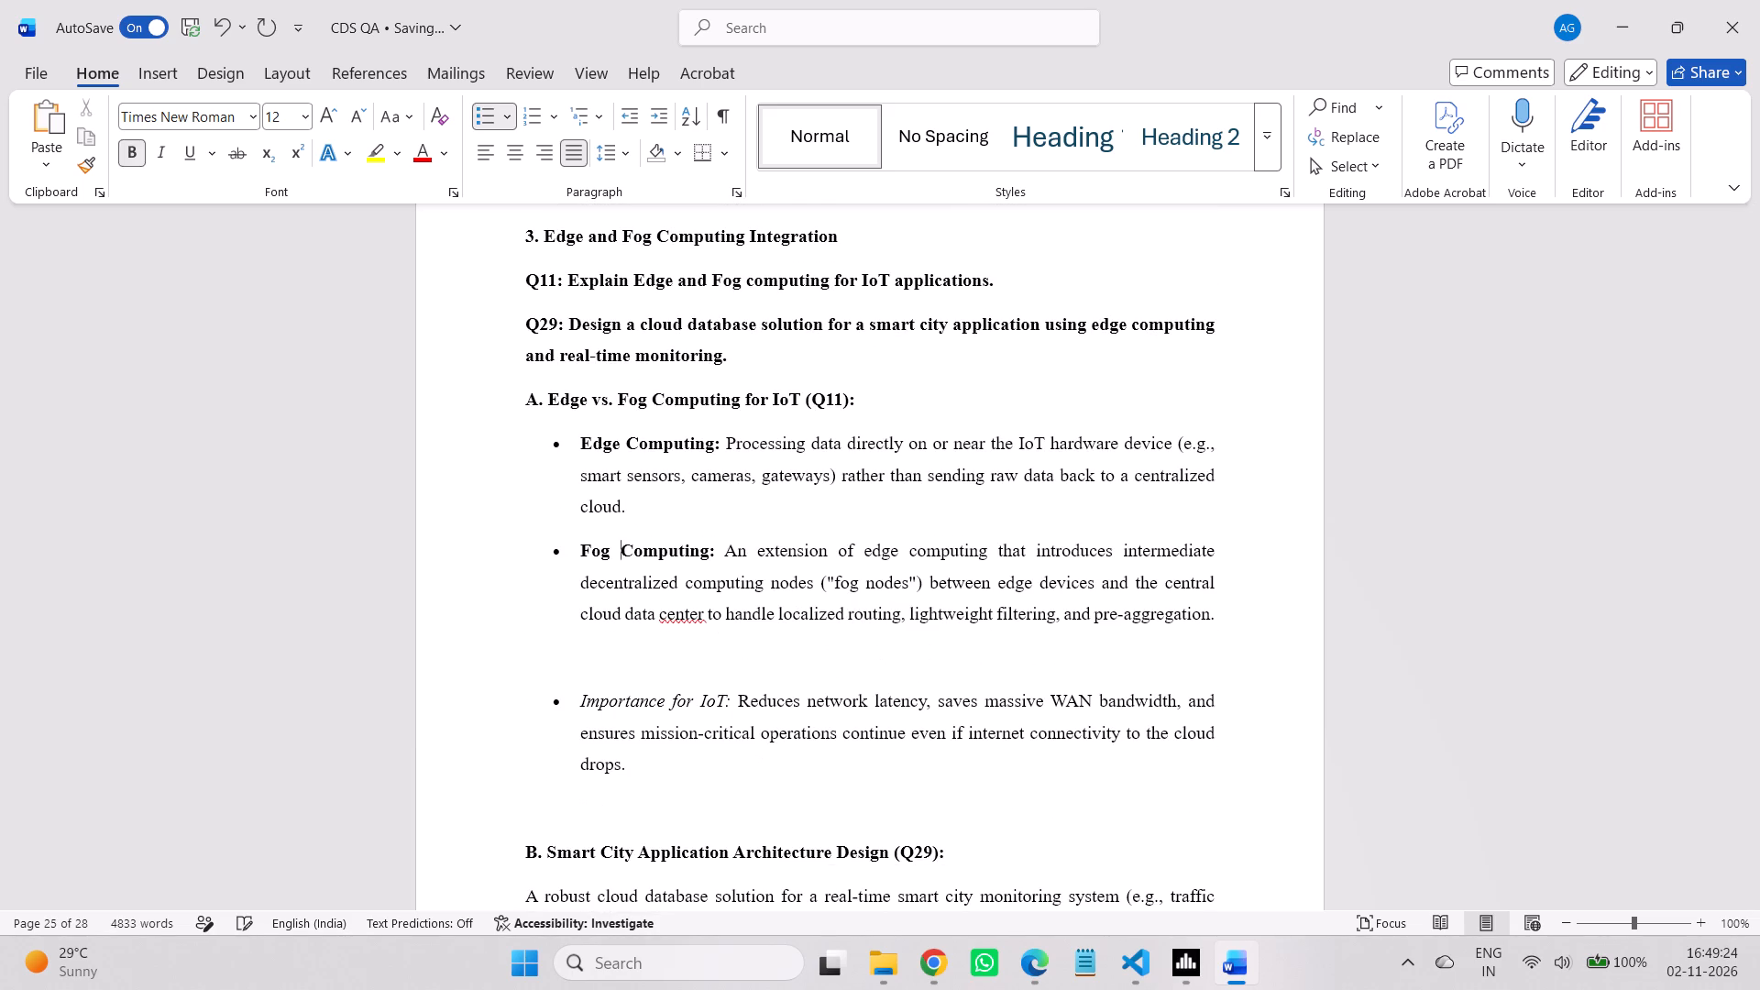
key(Down)
key(Down)
key(Down)
key(BackSpace)
key(Down)
key(Down)
key(Down)
key(Down)
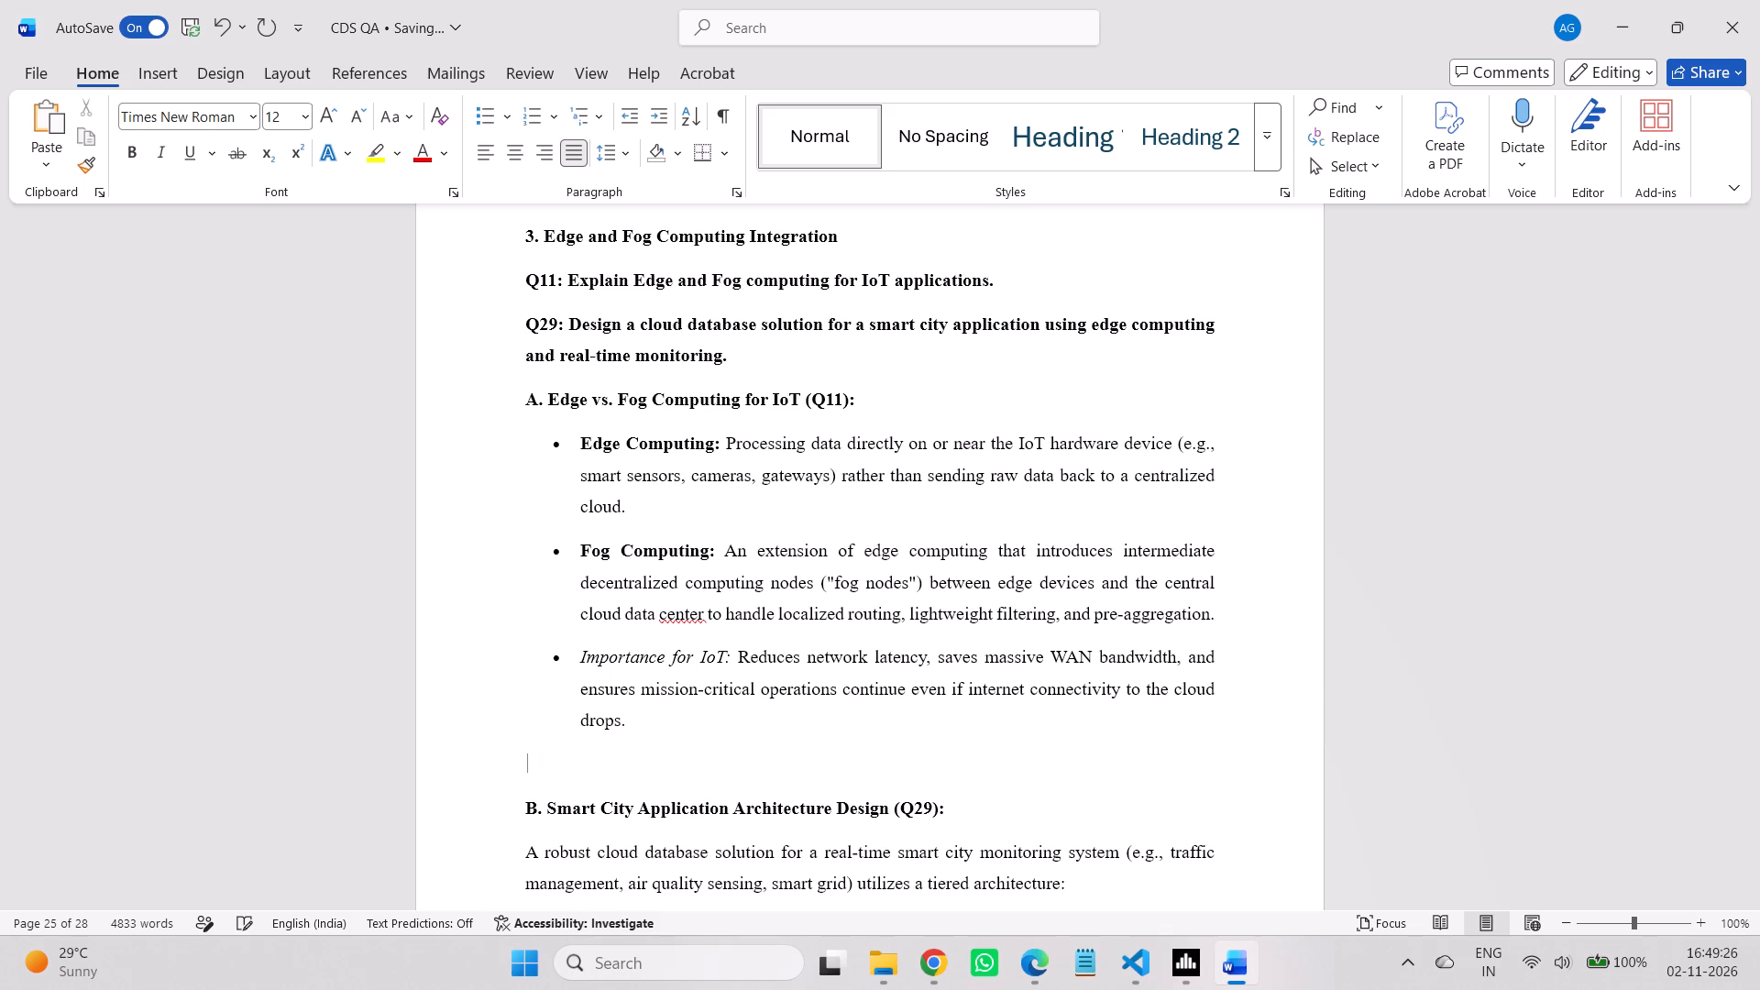
key(BackSpace)
Delete the blank lines between the Smart City Application Architecture introduction paragraph and the Edge & Fog Tier item.
key(Down)
key(Down)
key(Down)
key(Down)
key(Down)
key(Down)
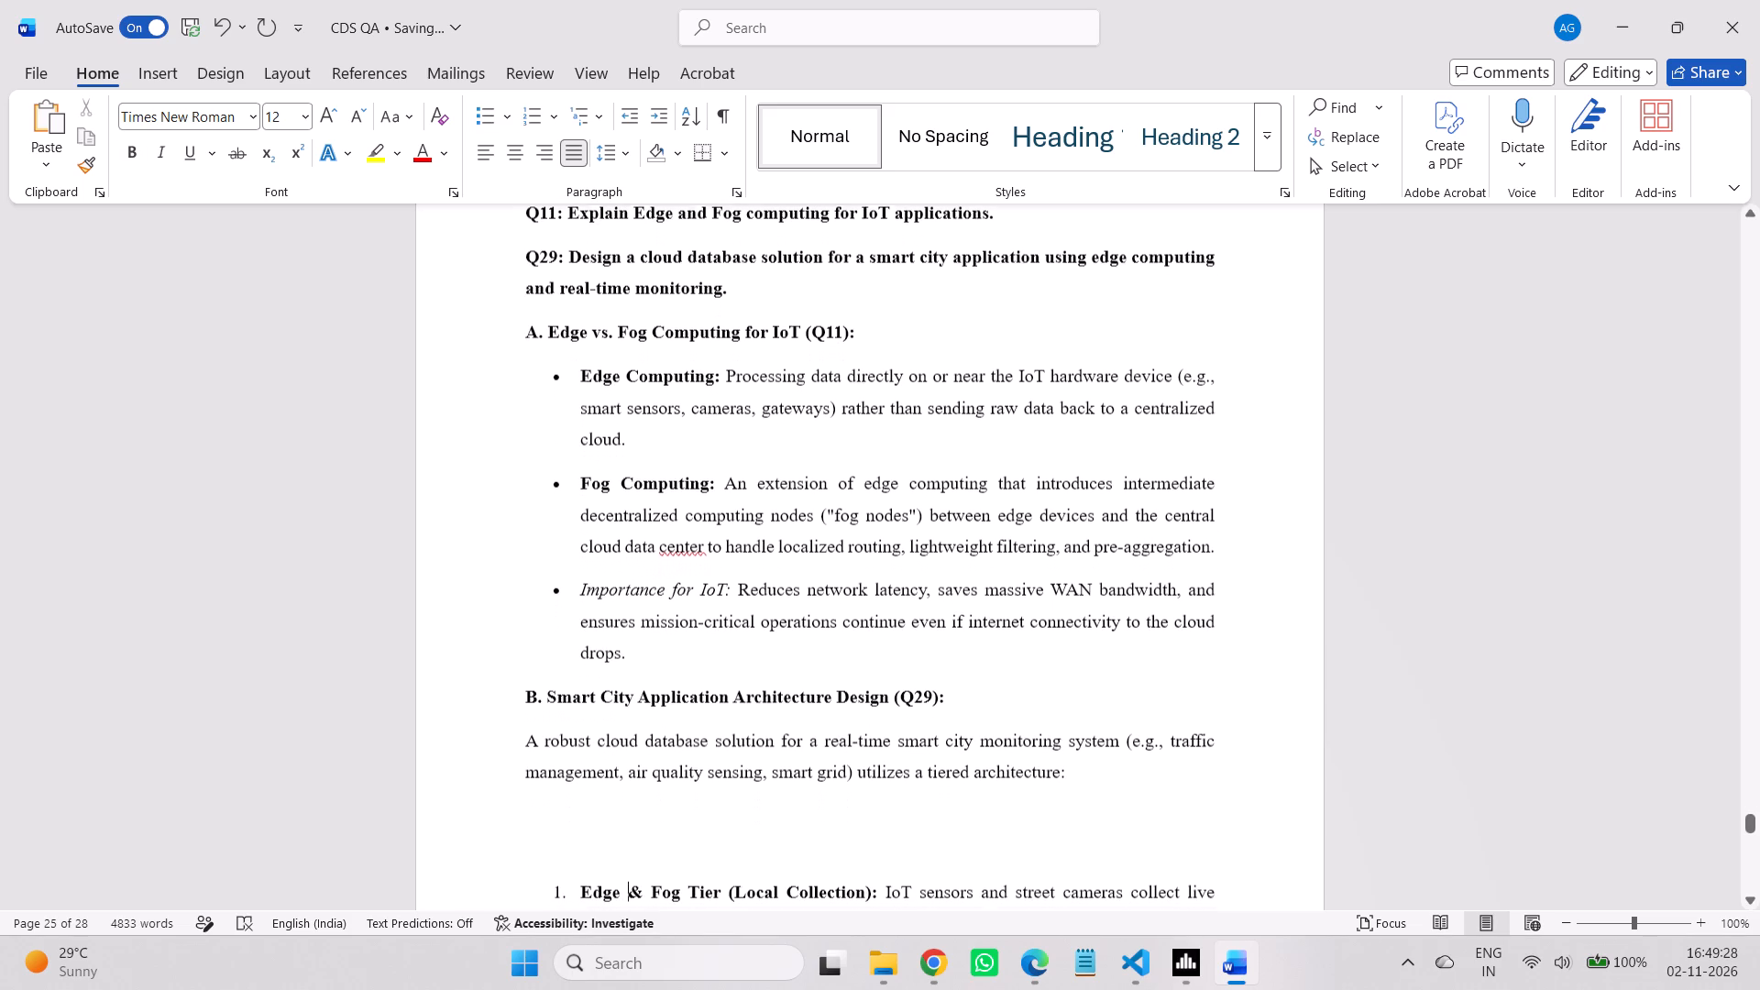
key(Up)
key(BackSpace)
key(Down)
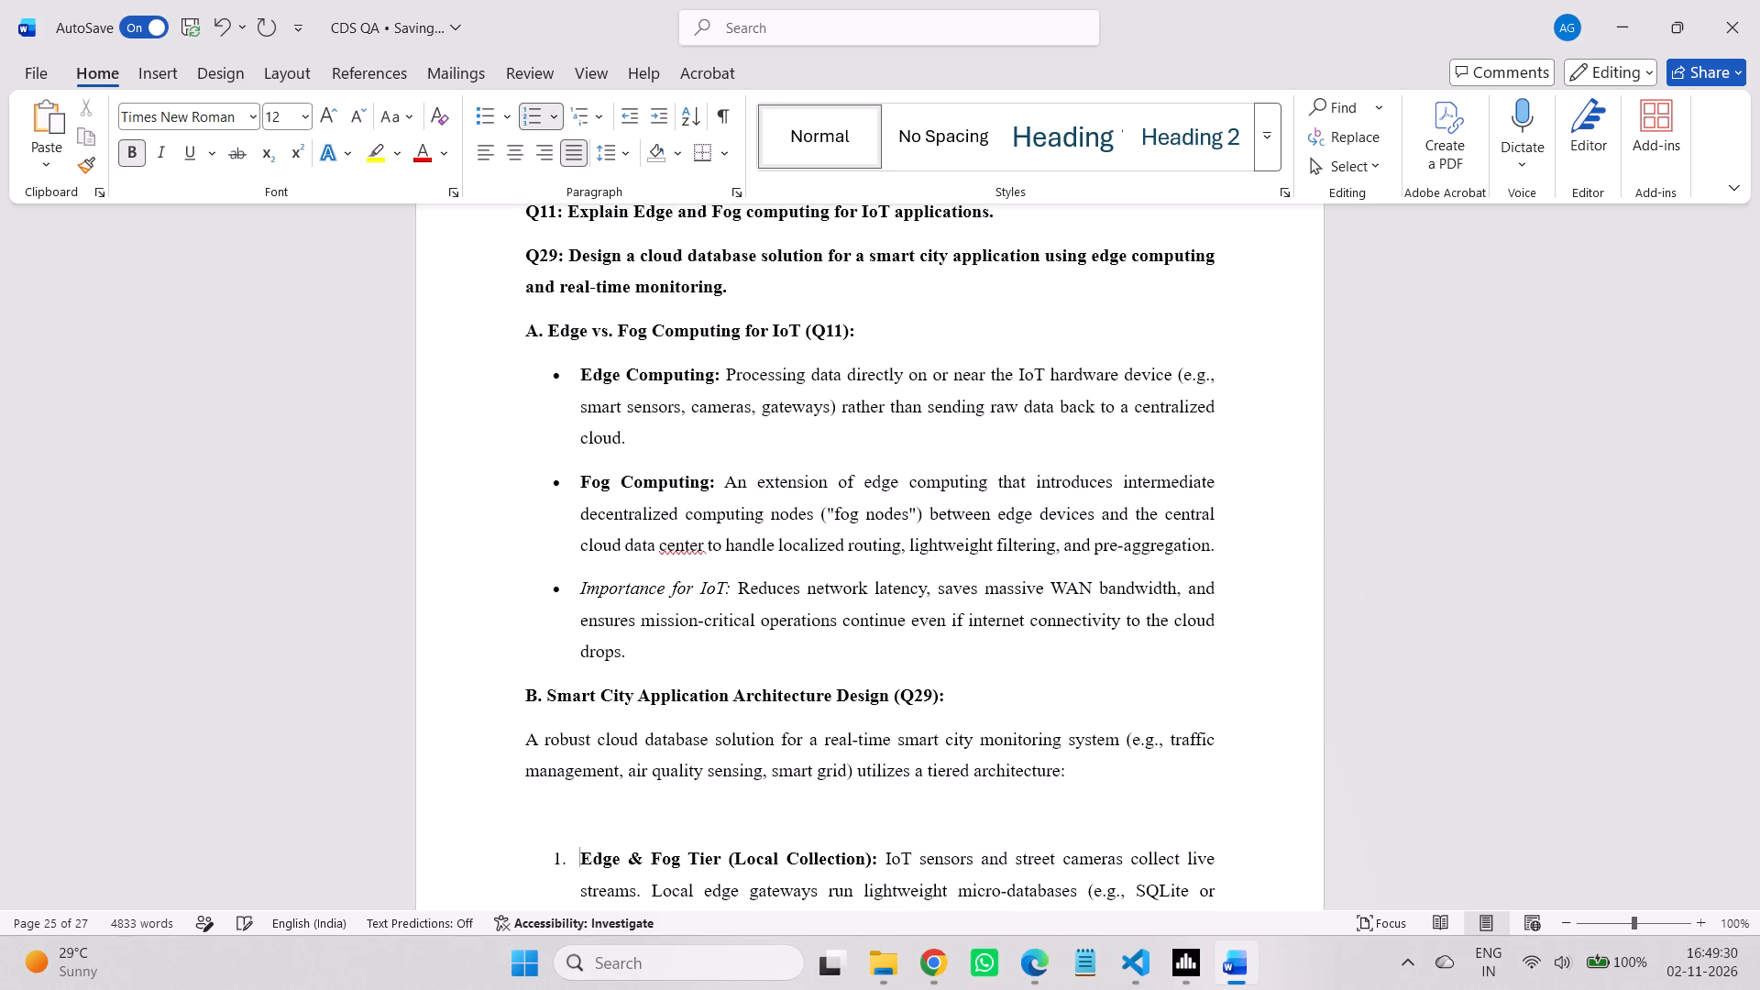
key(Up)
key(BackSpace)
Delete the blank lines after the Edge & Fog Tier and Ingestion Tier items of the smart city architecture.
key(Down)
key(Down)
key(Down)
key(Down)
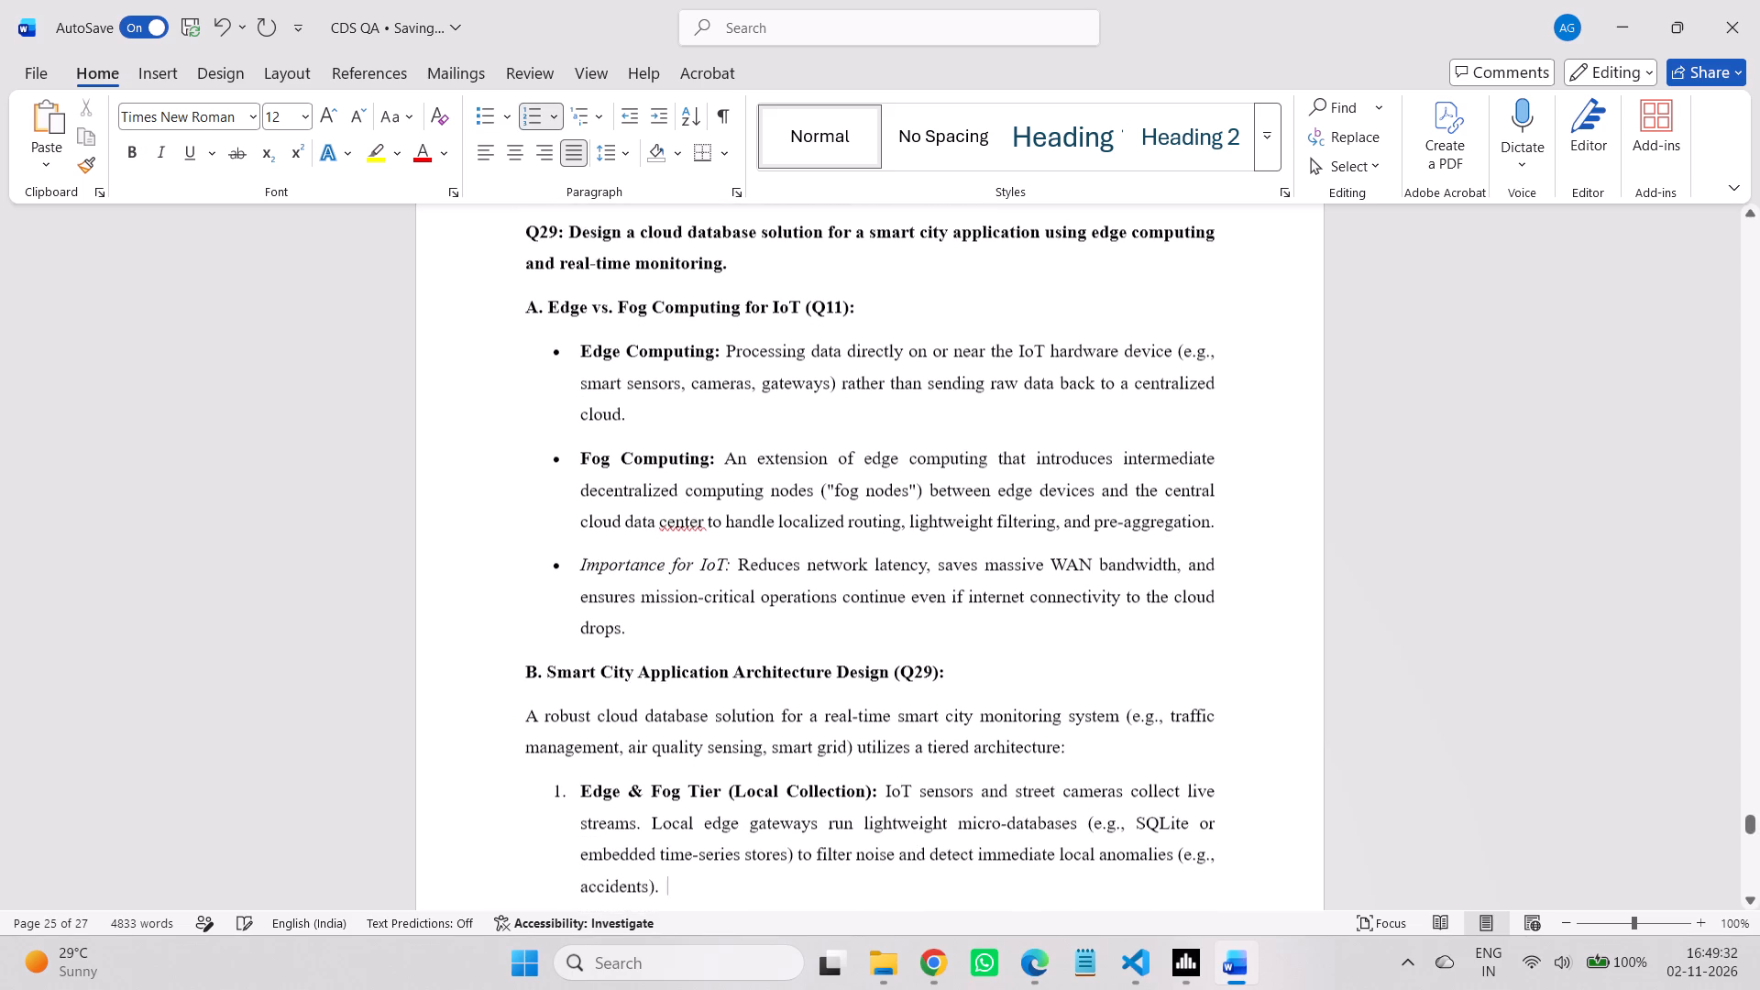
key(Down)
key(Down)
key(Up)
key(BackSpace)
key(Down)
key(Down)
key(Down)
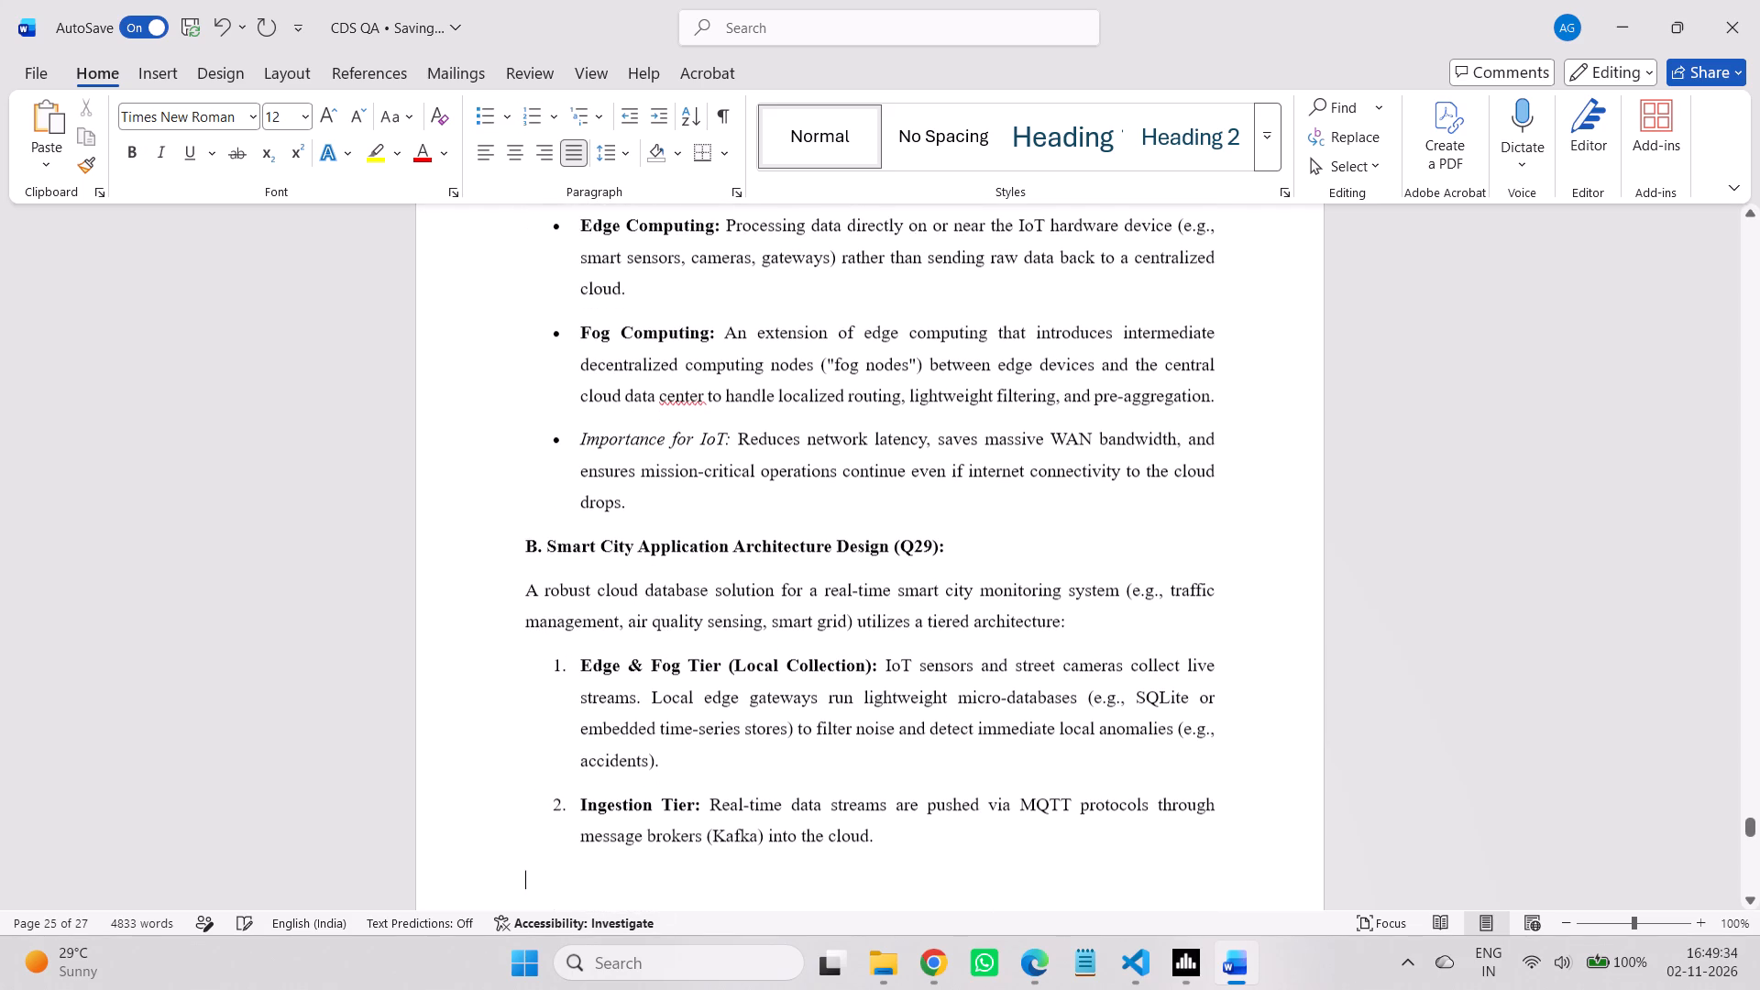
key(Down)
key(Up)
key(BackSpace)
Delete the blank lines after the Cloud Database Tier line and after its Time-Series Database sub-item.
key(Down)
key(Down)
key(Down)
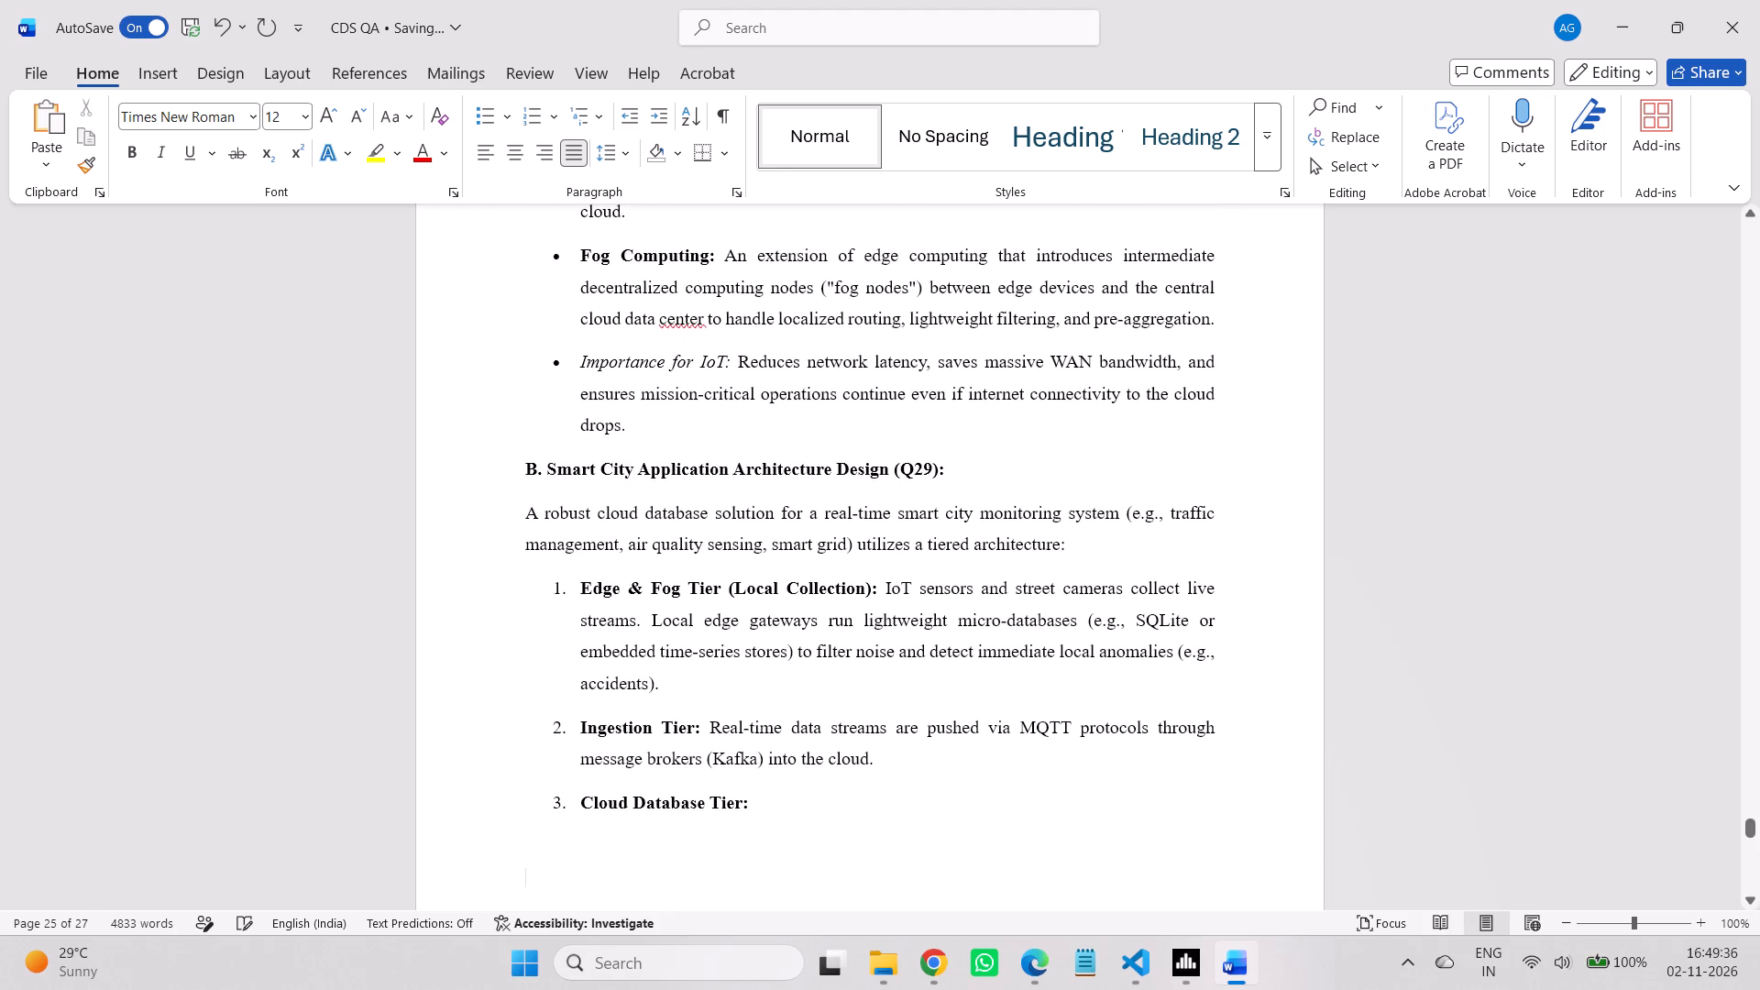
key(BackSpace)
key(BackSpace)
key(Down)
key(Down)
key(Down)
key(Down)
key(Up)
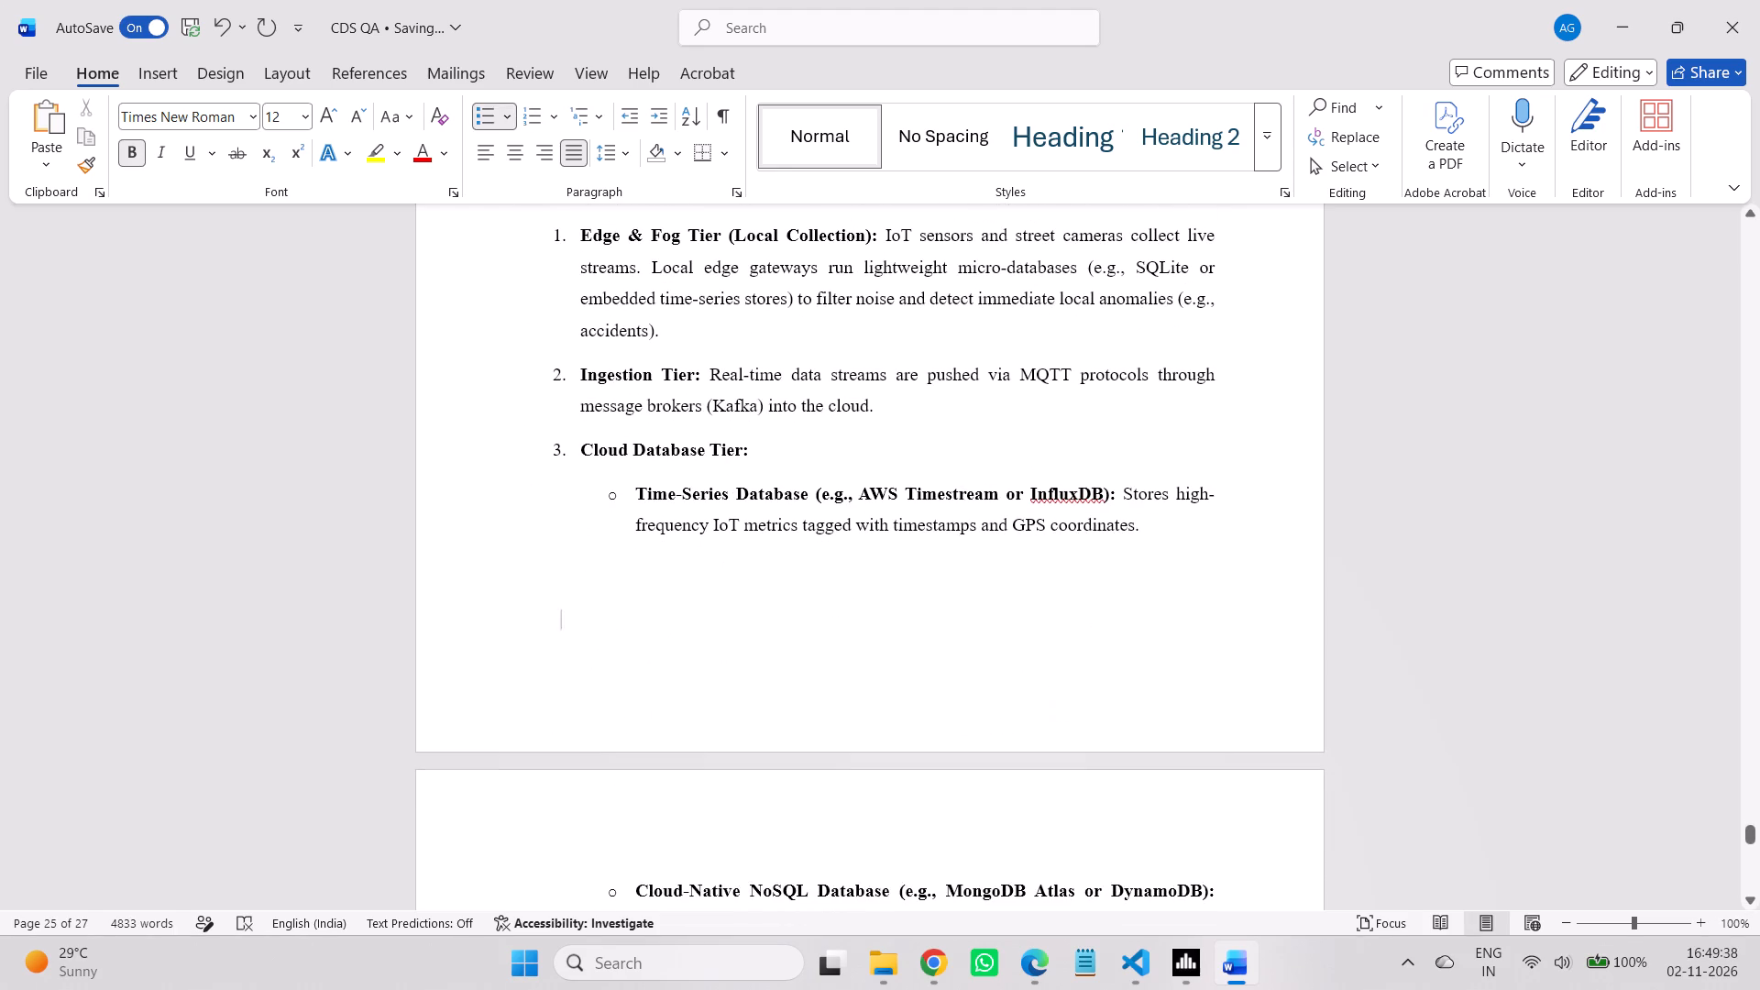
key(BackSpace)
Delete the blank lines after the Cloud-Native NoSQL Database sub-item and the Analytics & Visualization Tier item.
key(Down)
key(Down)
key(Down)
key(Down)
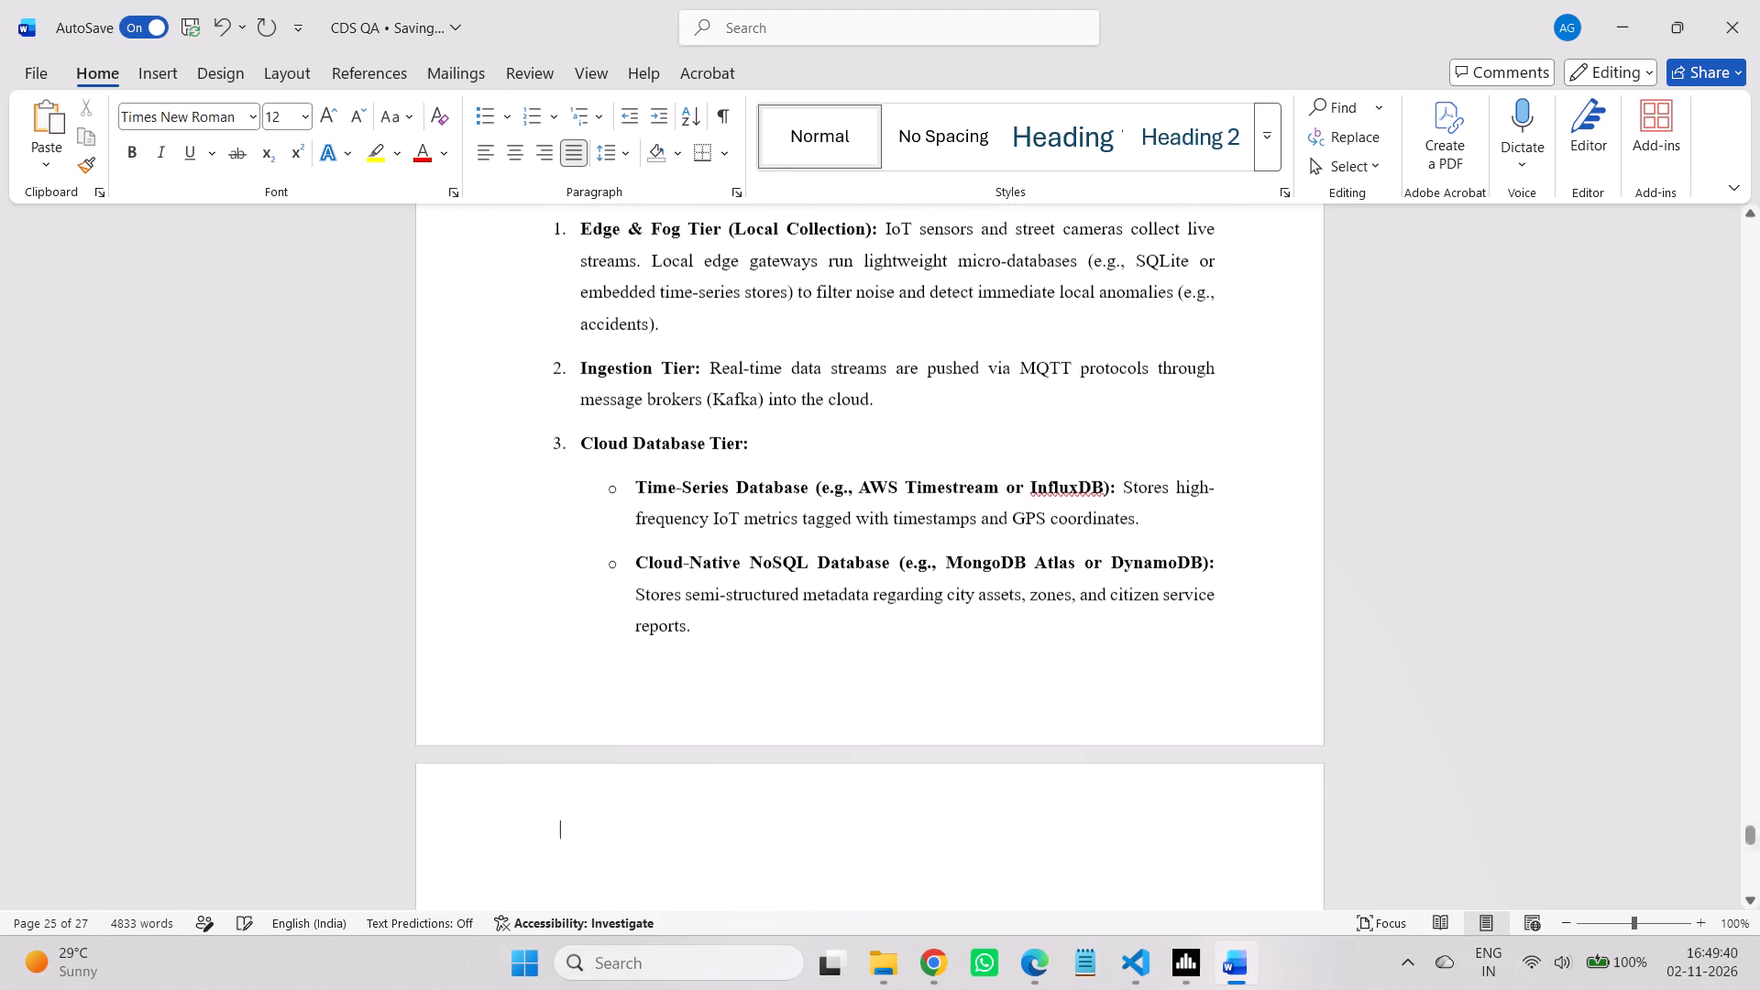
key(Down)
key(Up)
key(BackSpace)
key(Down)
key(Down)
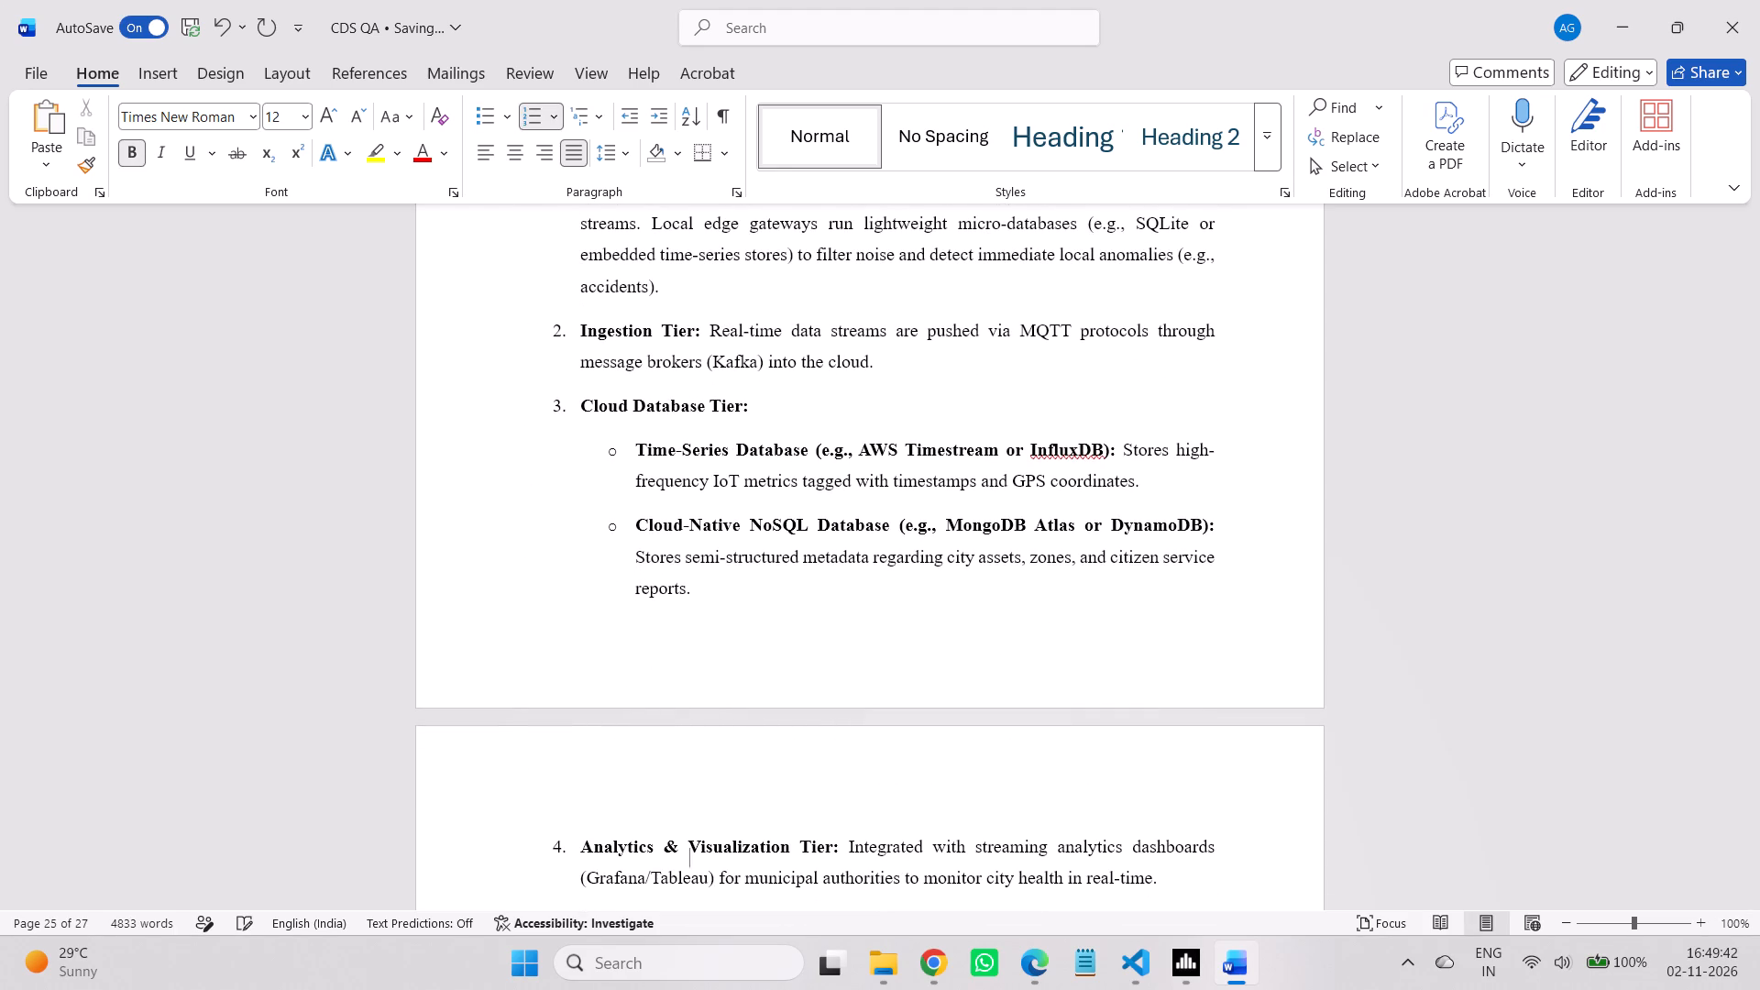
key(Down)
key(Down)
key(Up)
key(BackSpace)
Delete the blank lines between the Q26 introduction paragraph and the Healthcare item.
key(Down)
key(Down)
key(Down)
key(Down)
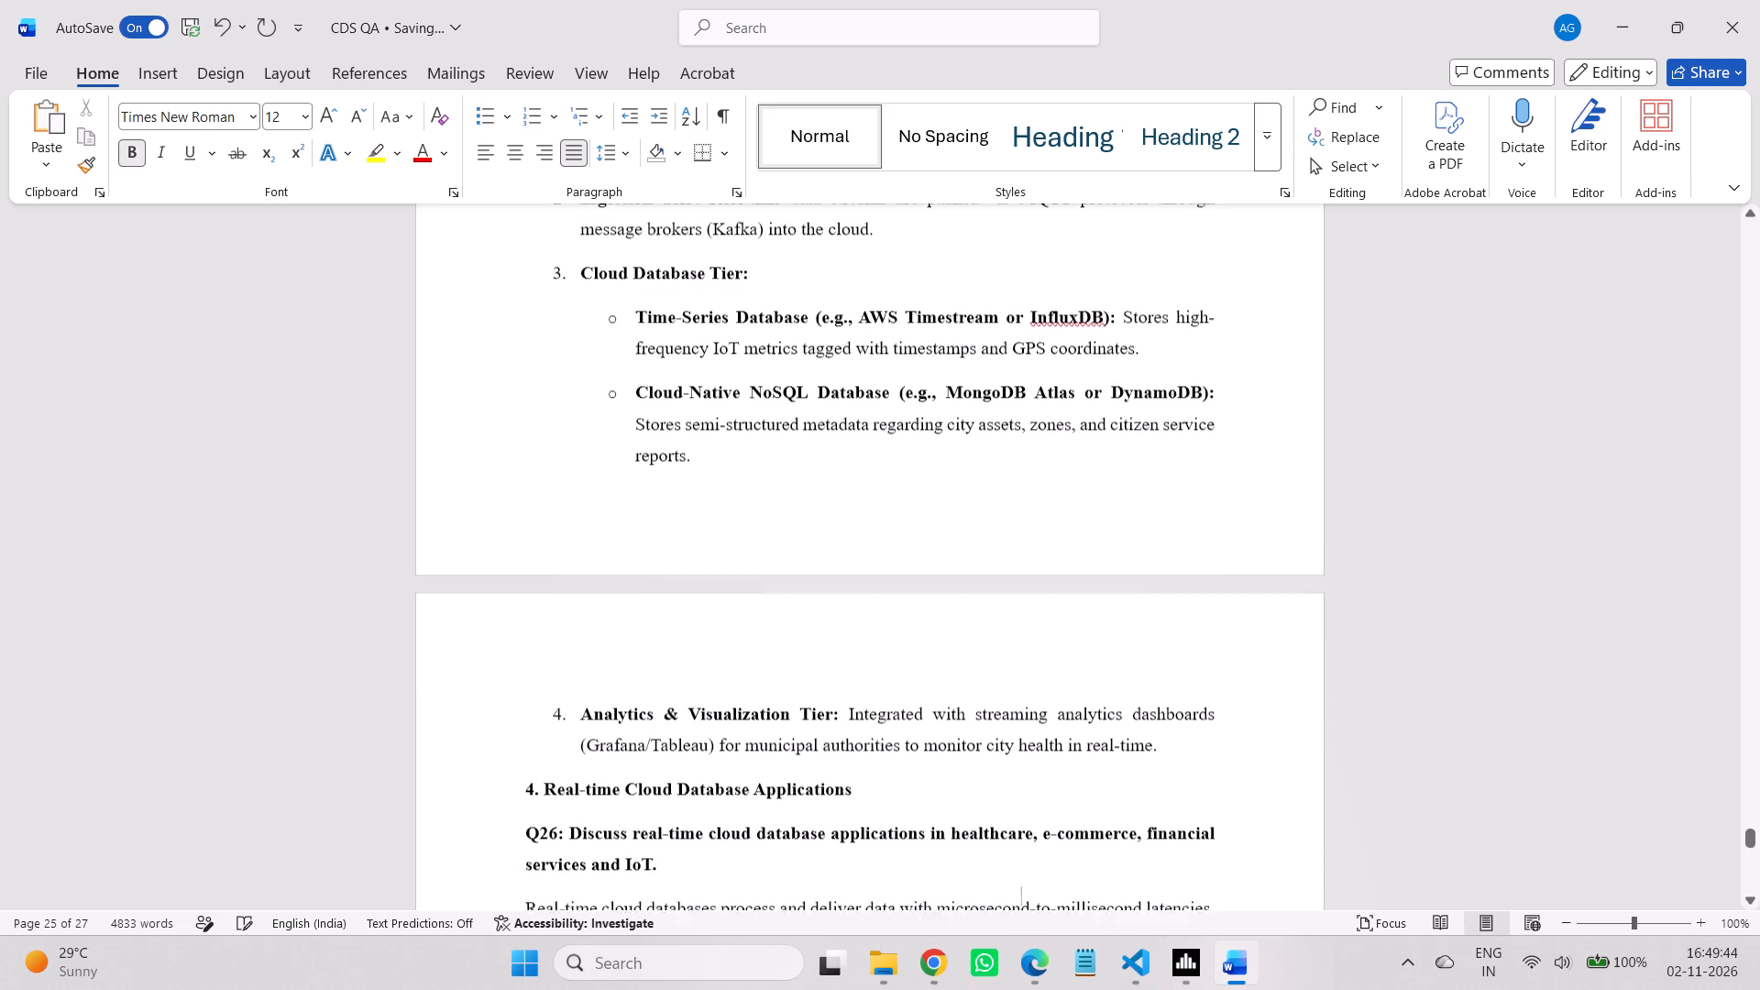
key(Down)
key(Down)
key(Down)
key(BackSpace)
key(BackSpace)
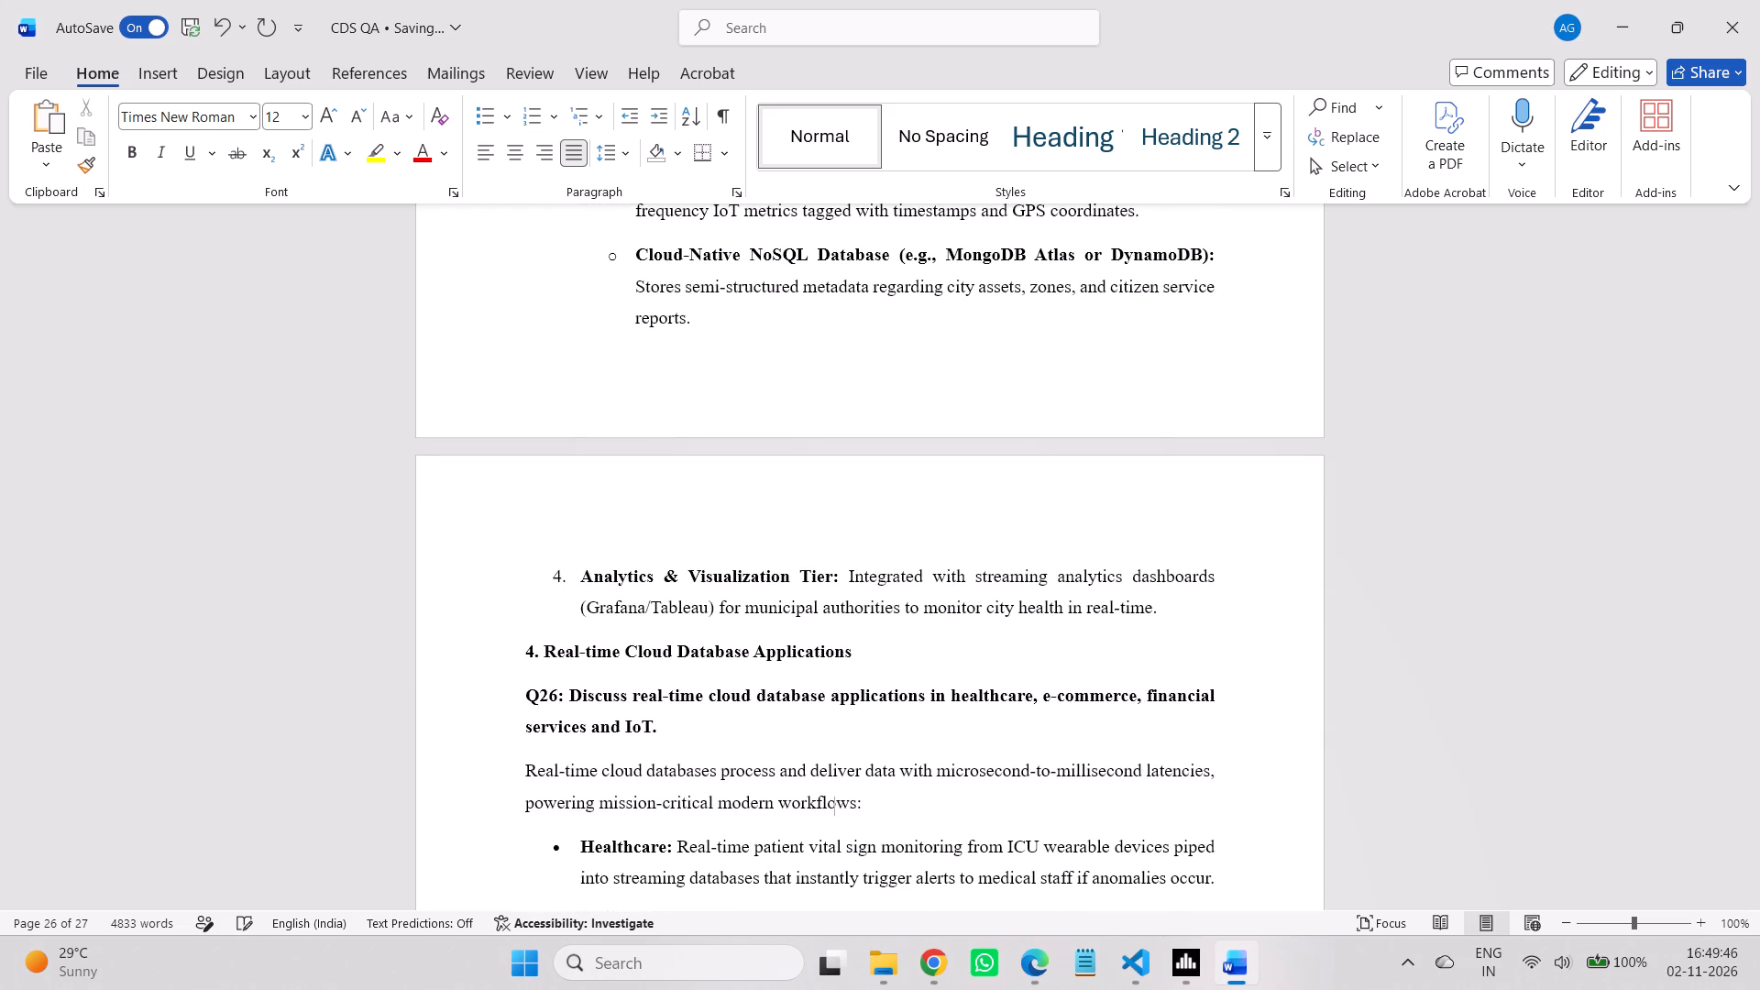
Delete the blank lines after the Healthcare and E-Commerce items under Q26.
key(Down)
key(Down)
key(Down)
key(Down)
key(Up)
key(BackSpace)
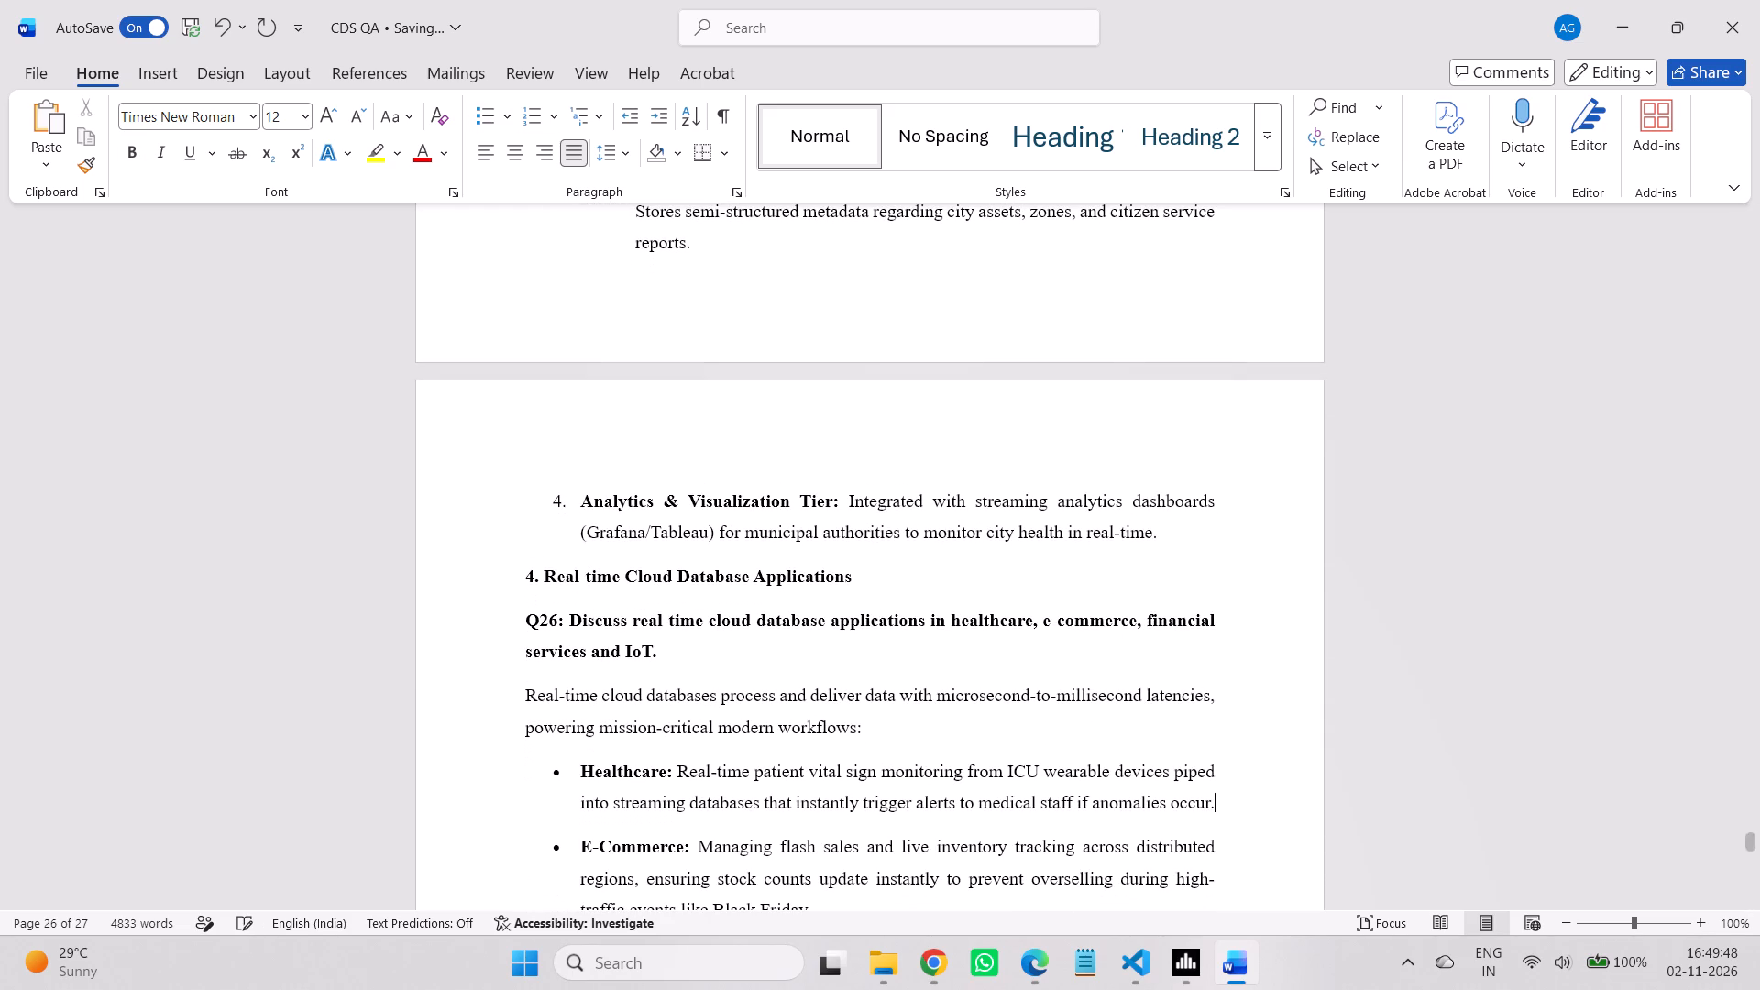
key(Down)
key(Down)
key(Down)
key(Down)
key(BackSpace)
Delete the blank lines after the Financial Services and IoT & Transportation items under Q26.
key(Down)
key(Down)
key(Down)
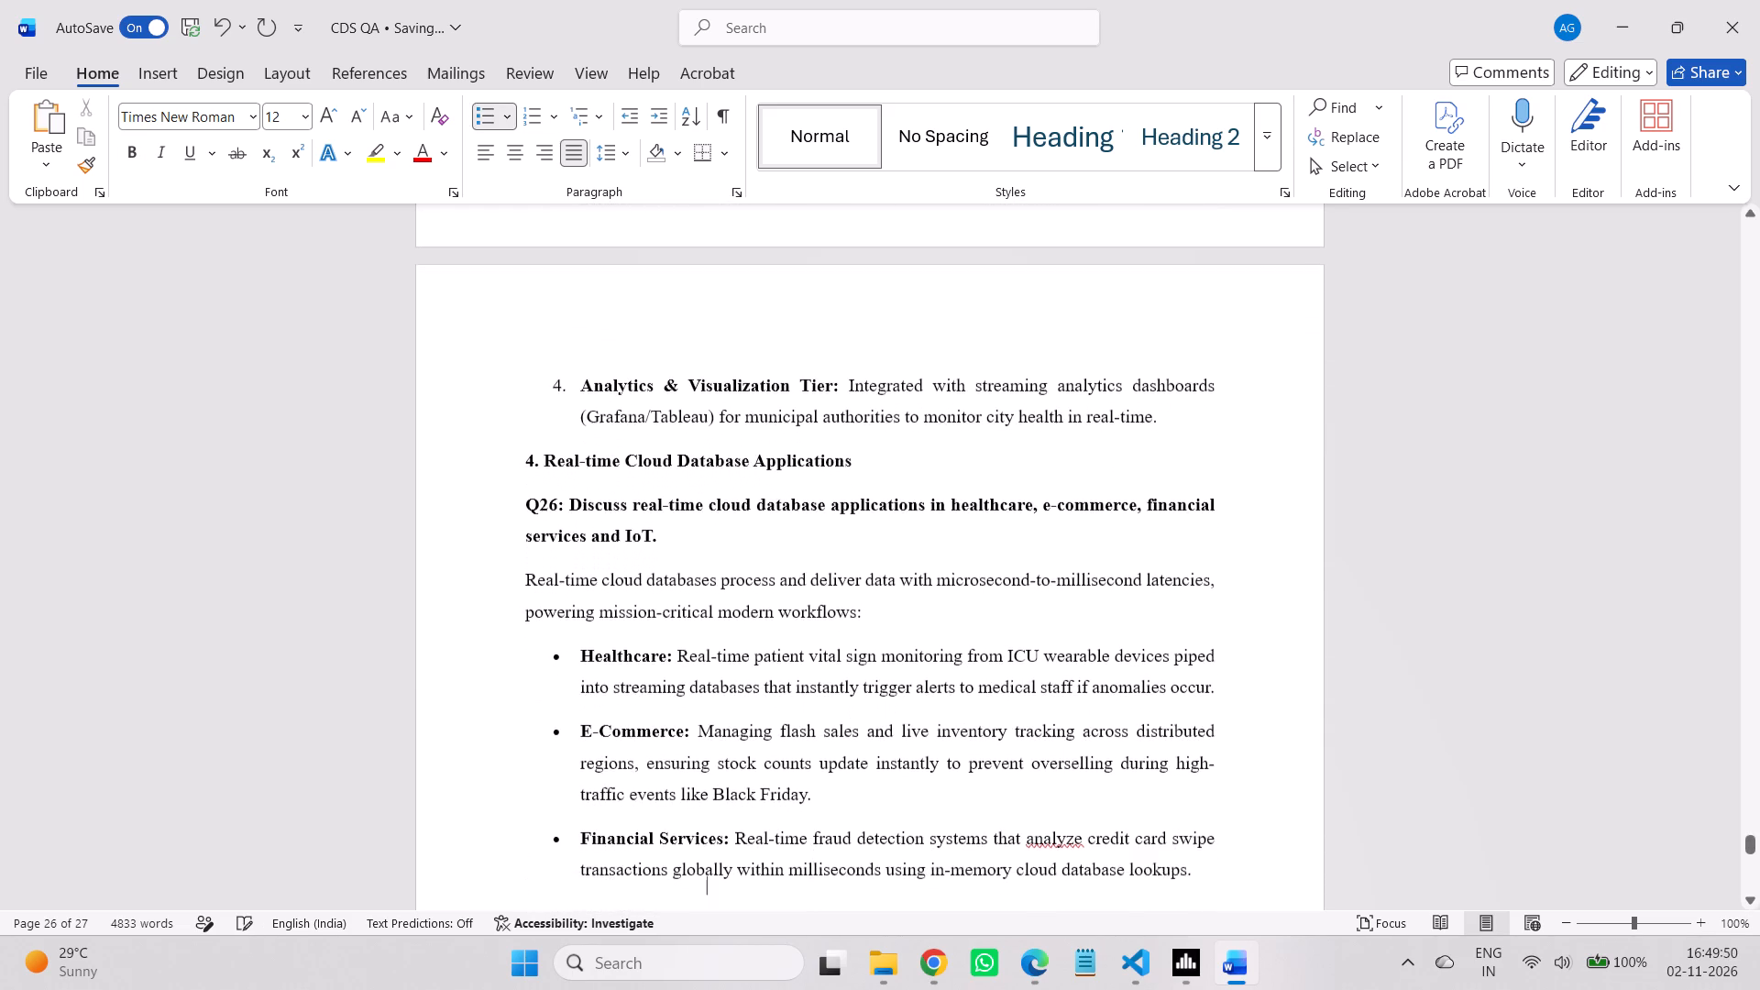
key(Down)
key(Up)
key(BackSpace)
key(Down)
key(Down)
key(Down)
key(Down)
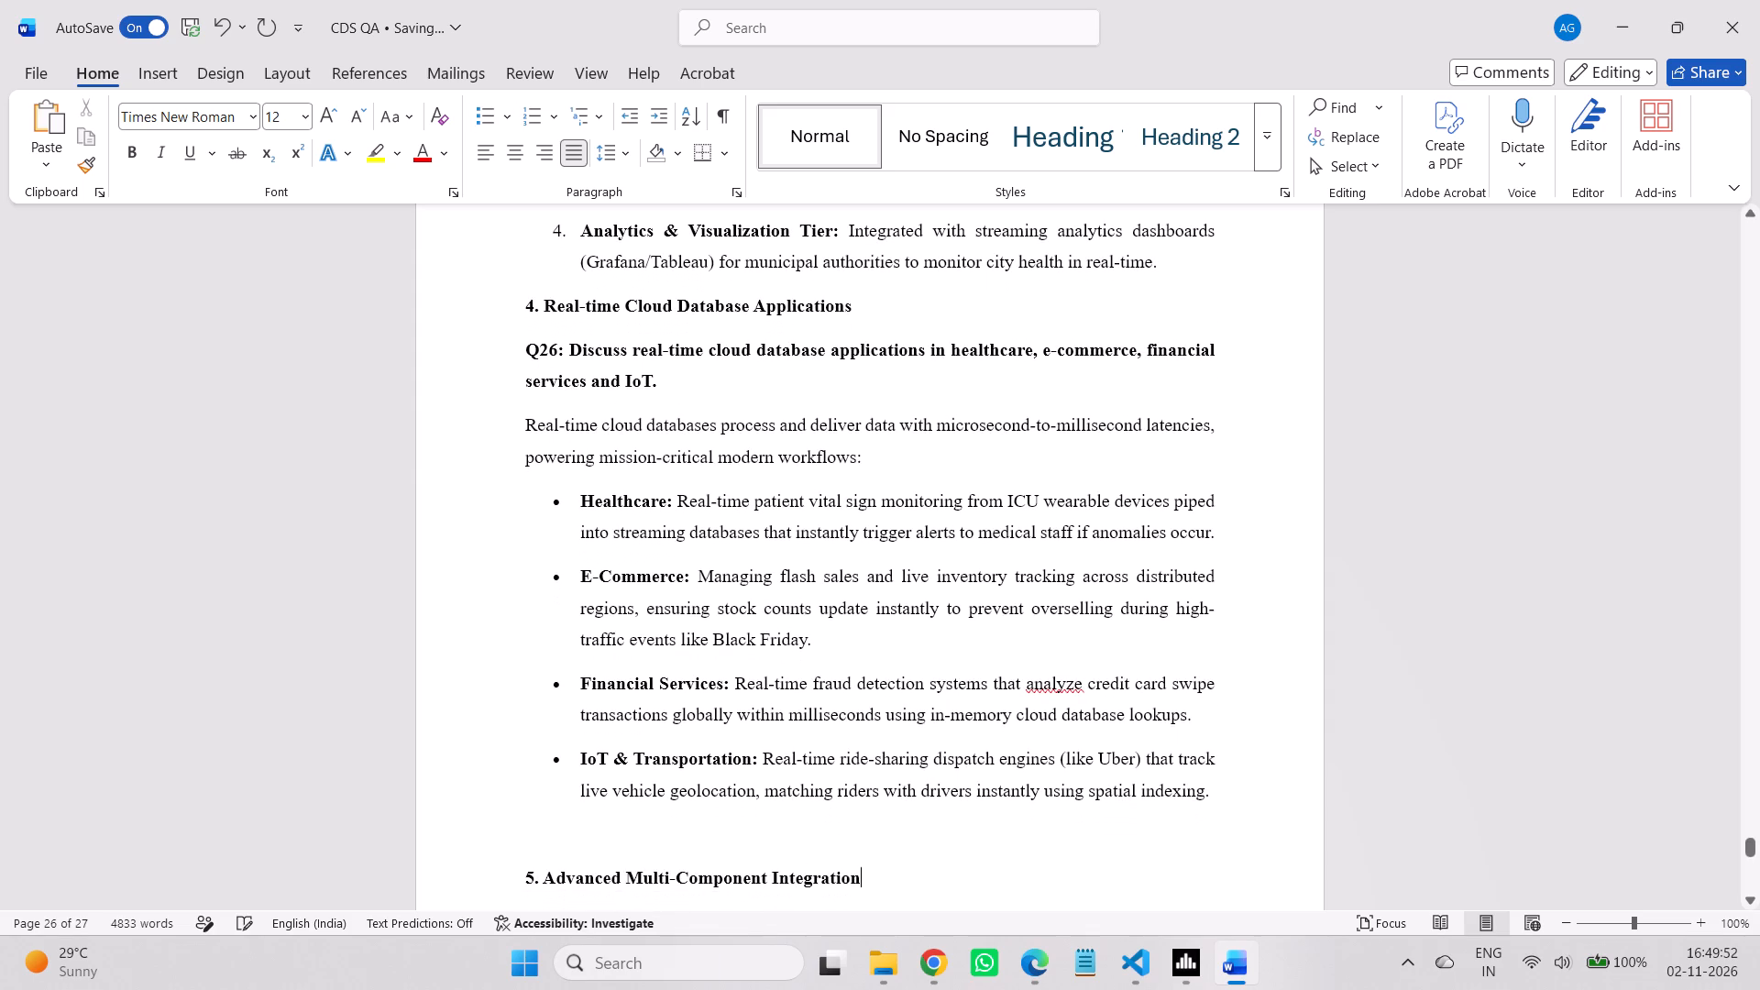
key(Up)
key(BackSpace)
Delete the blank lines between the Q32 introduction paragraph and the Hybrid Cloud Deployment Model item.
key(Down)
key(Down)
key(Down)
key(Down)
key(Down)
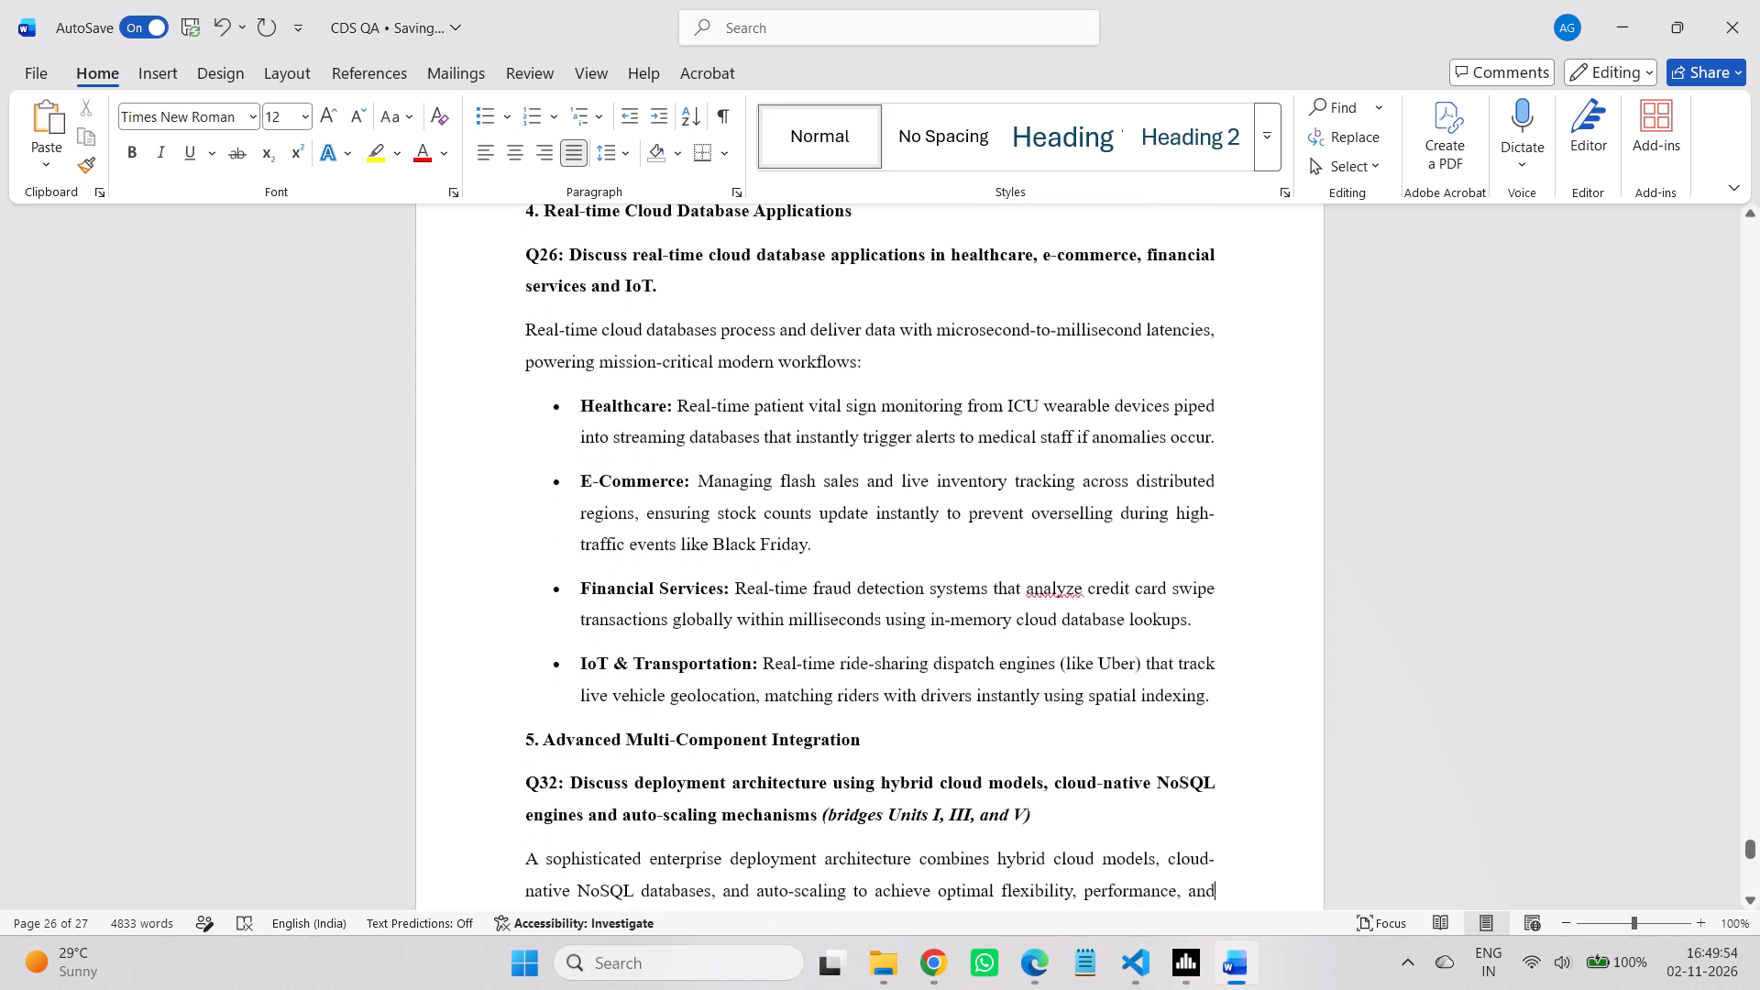
key(Down)
key(Down)
key(Down)
key(Down)
key(Down)
key(Up)
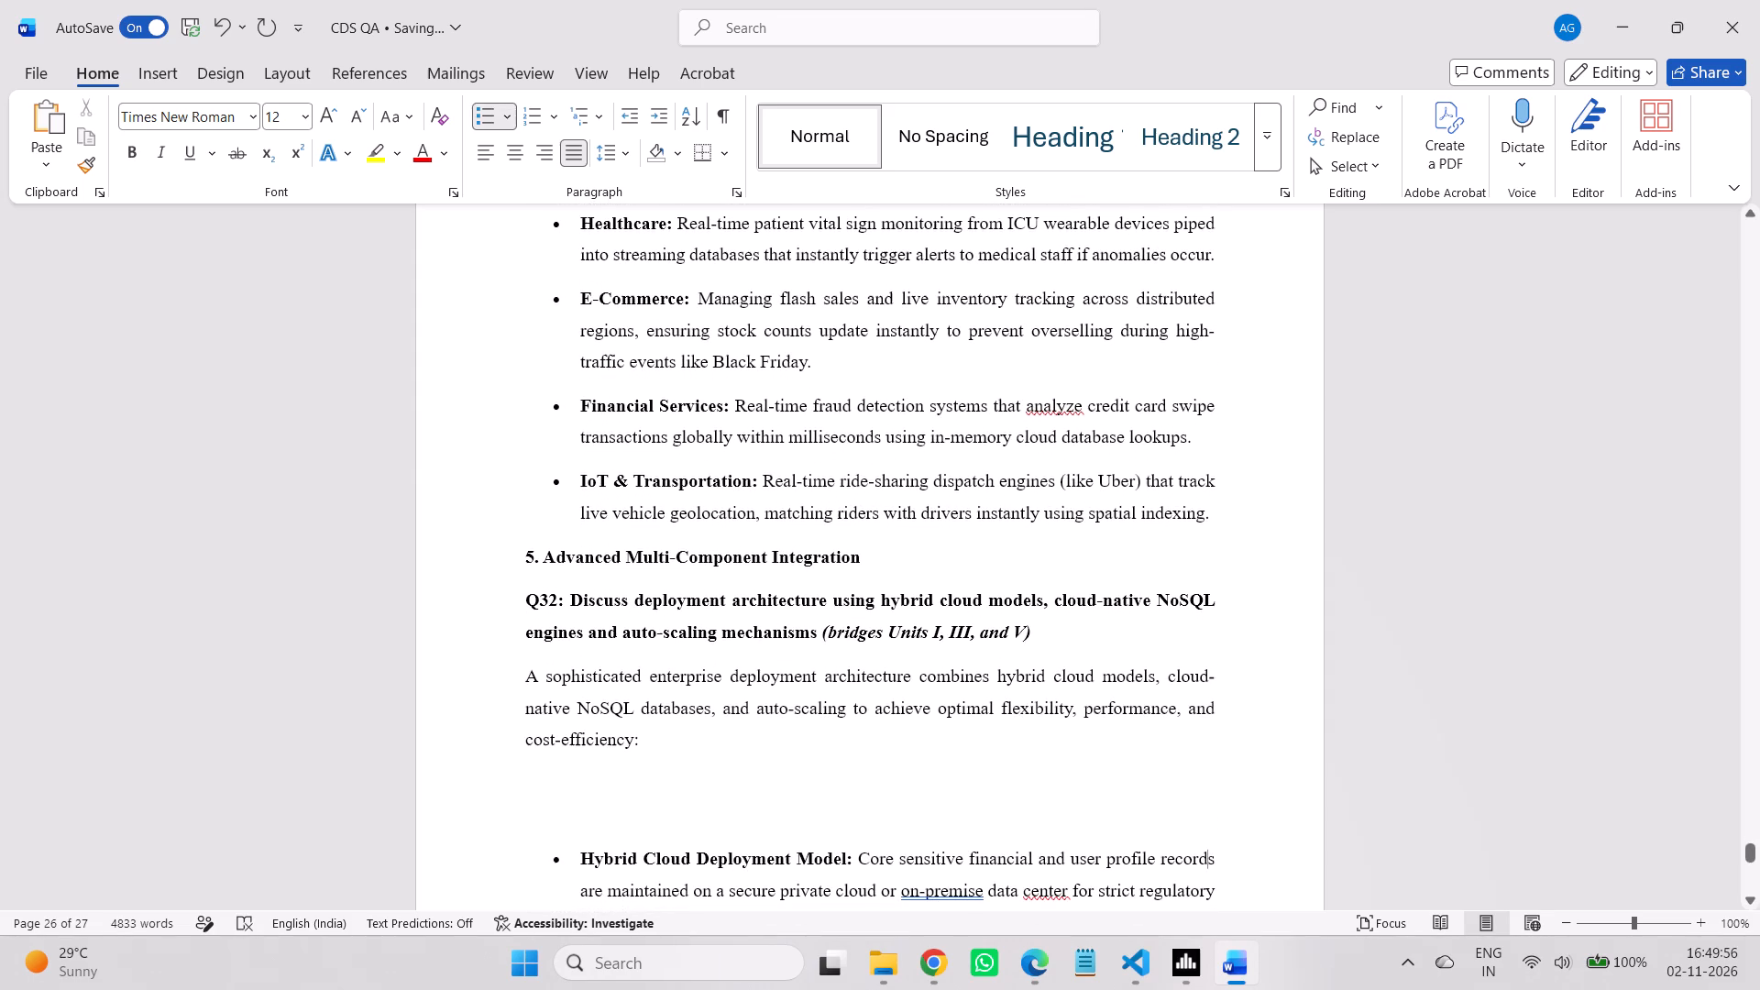
key(Up)
key(BackSpace)
key(BackSpace)
Delete the blank line after the Hybrid Cloud Deployment Model item under Q32.
key(Down)
key(Down)
key(Down)
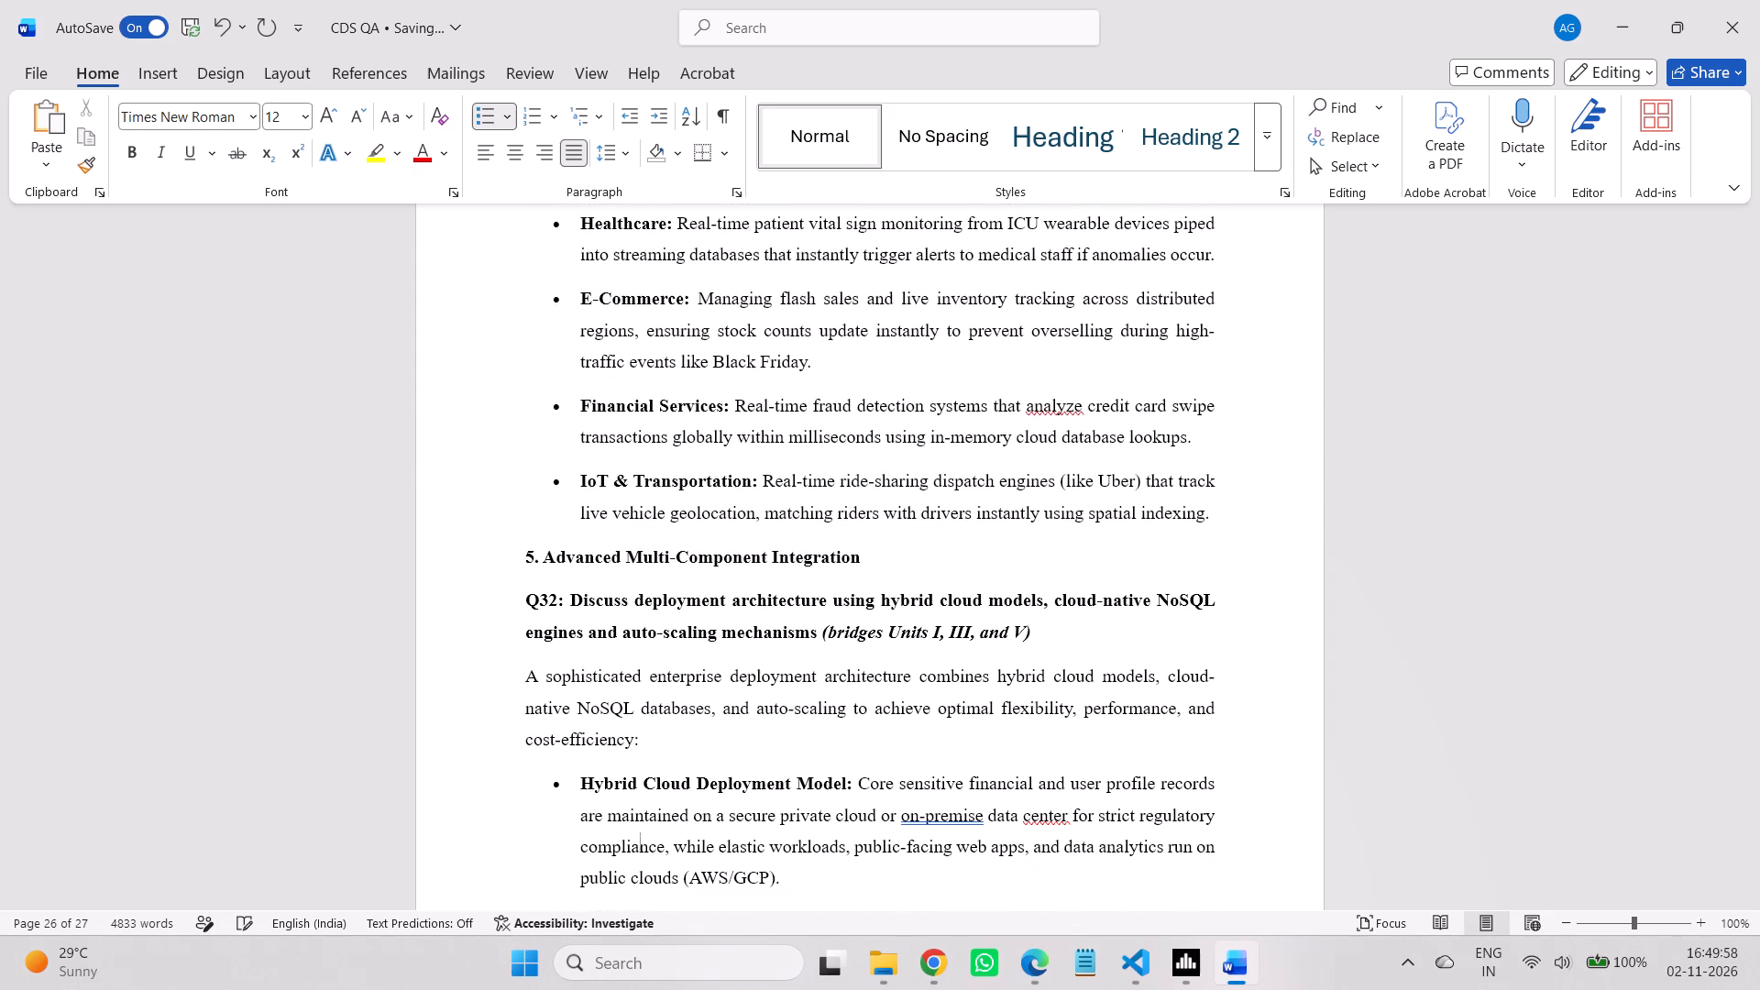
key(Down)
key(Down)
key(Down)
key(Up)
key(BackSpace)
Check the spacing of the remaining Q32 items, from Hybrid Cloud Deployment Model to the end of the document.
key(Down)
key(Down)
key(Down)
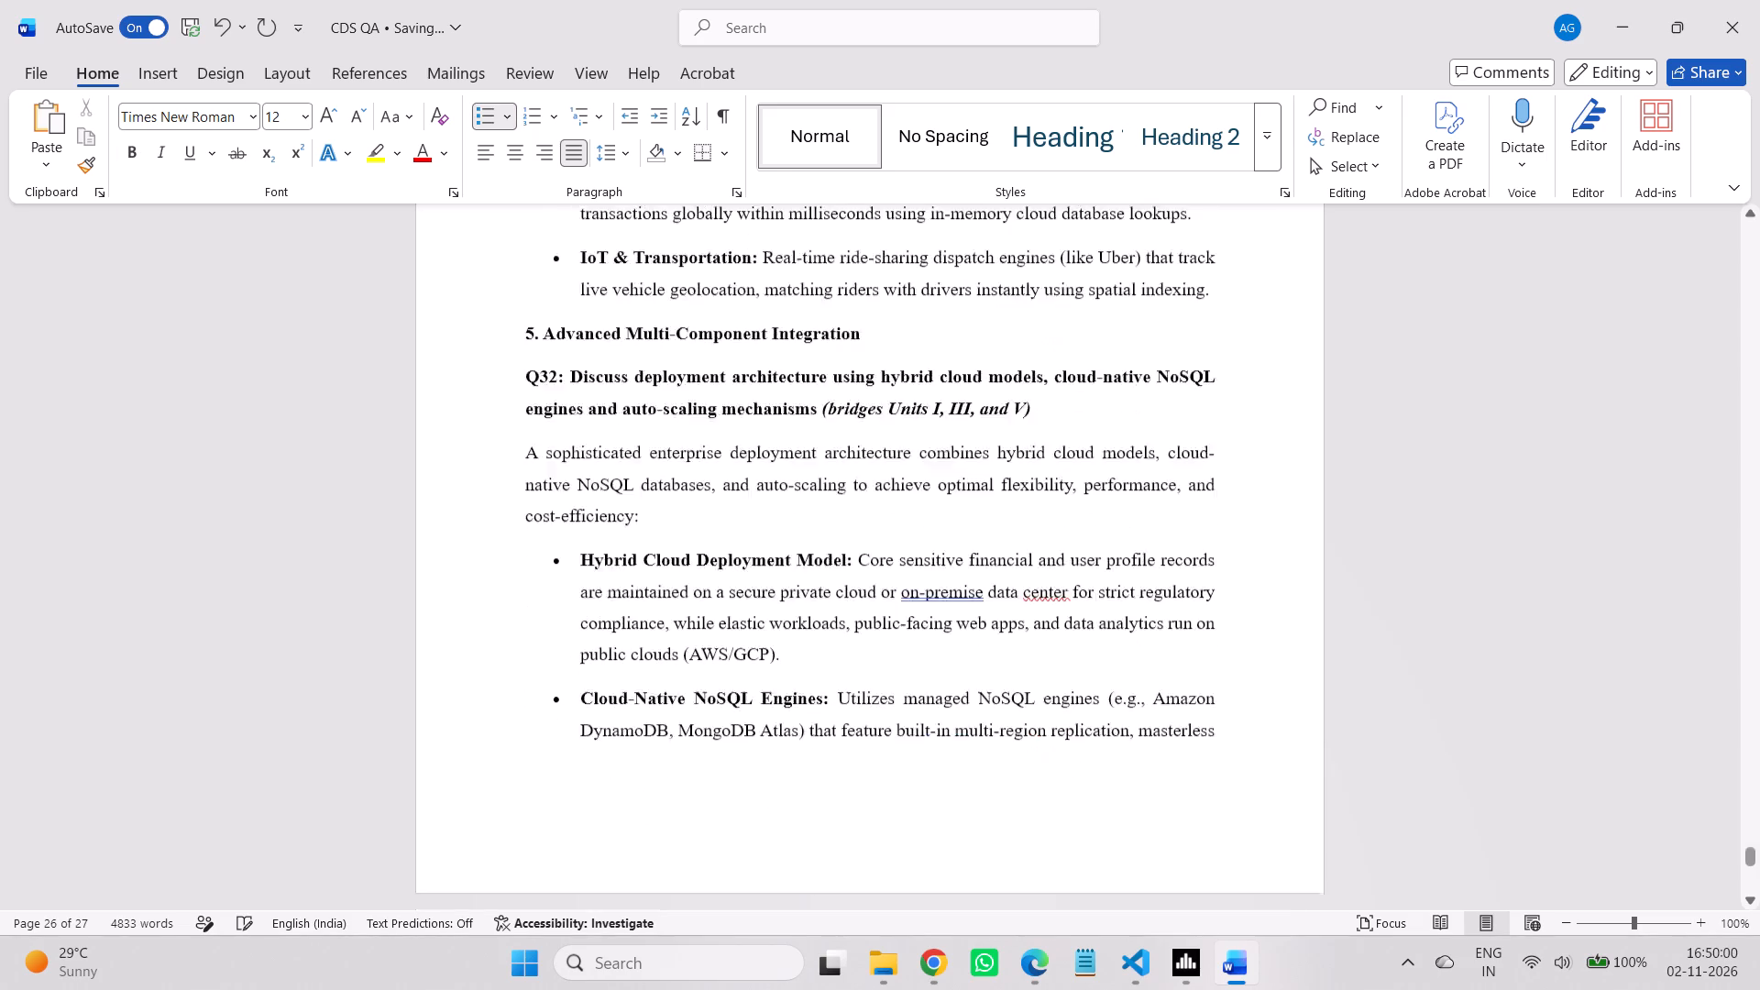
key(Down)
key(Up)
key(Up)
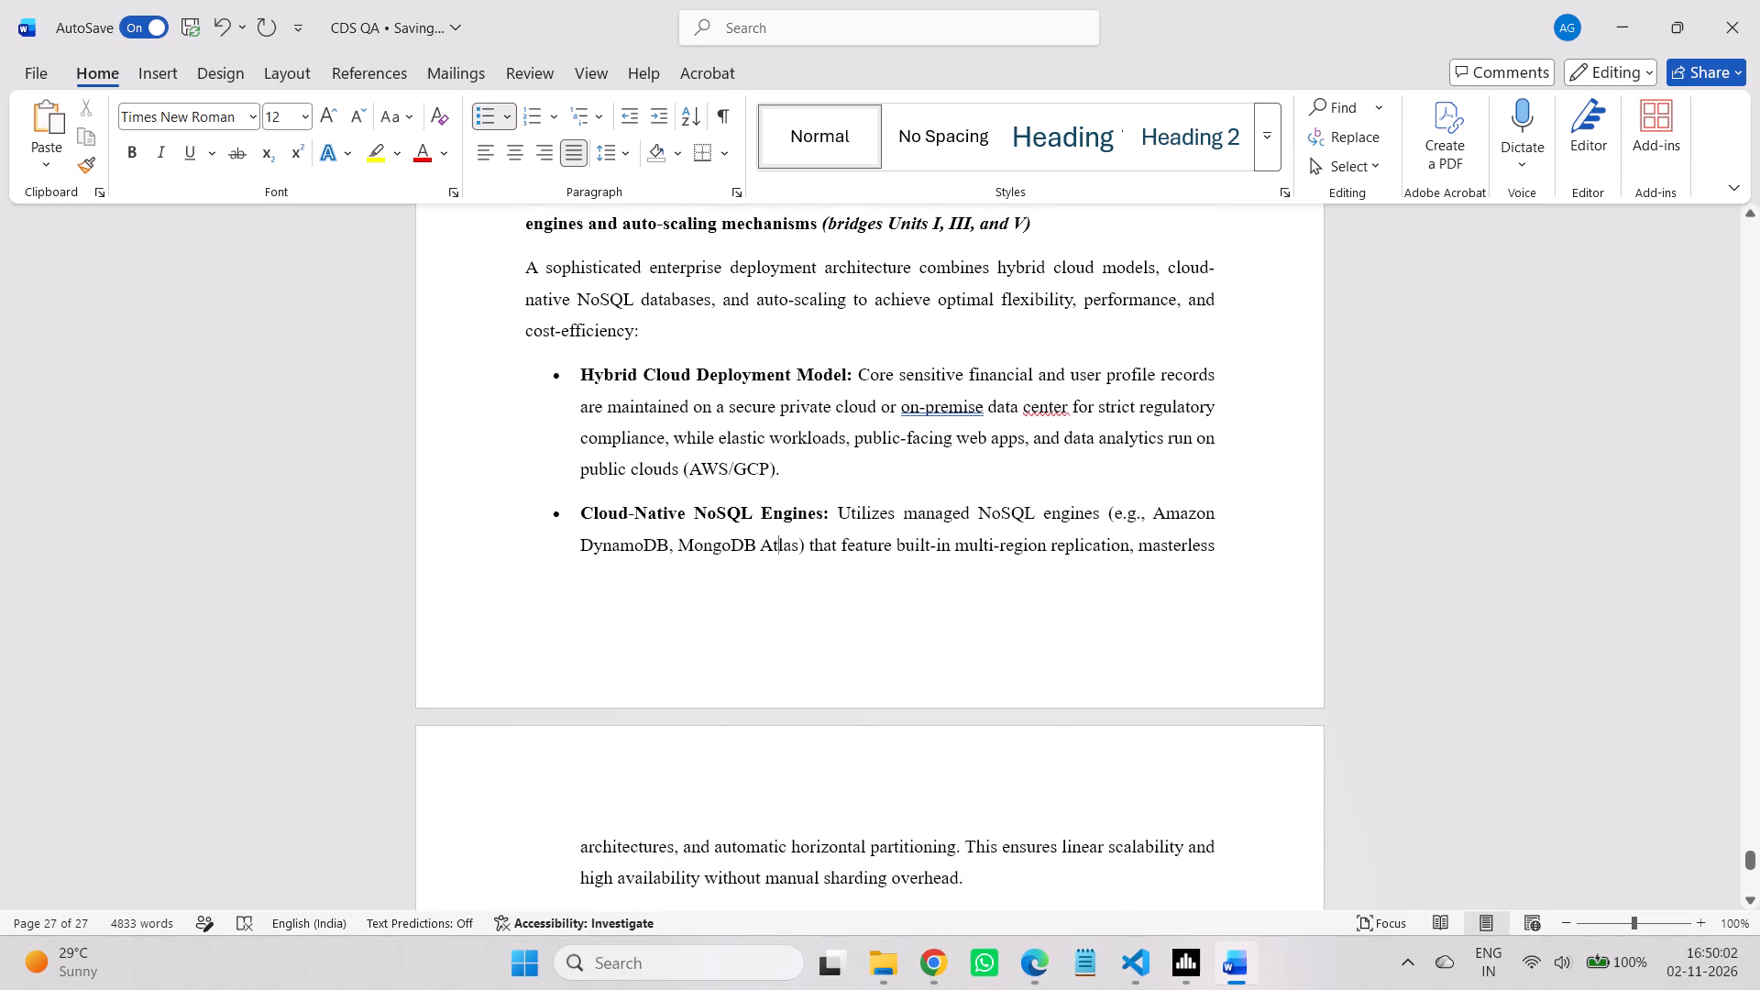
key(Down)
key(Down)
key(Down)
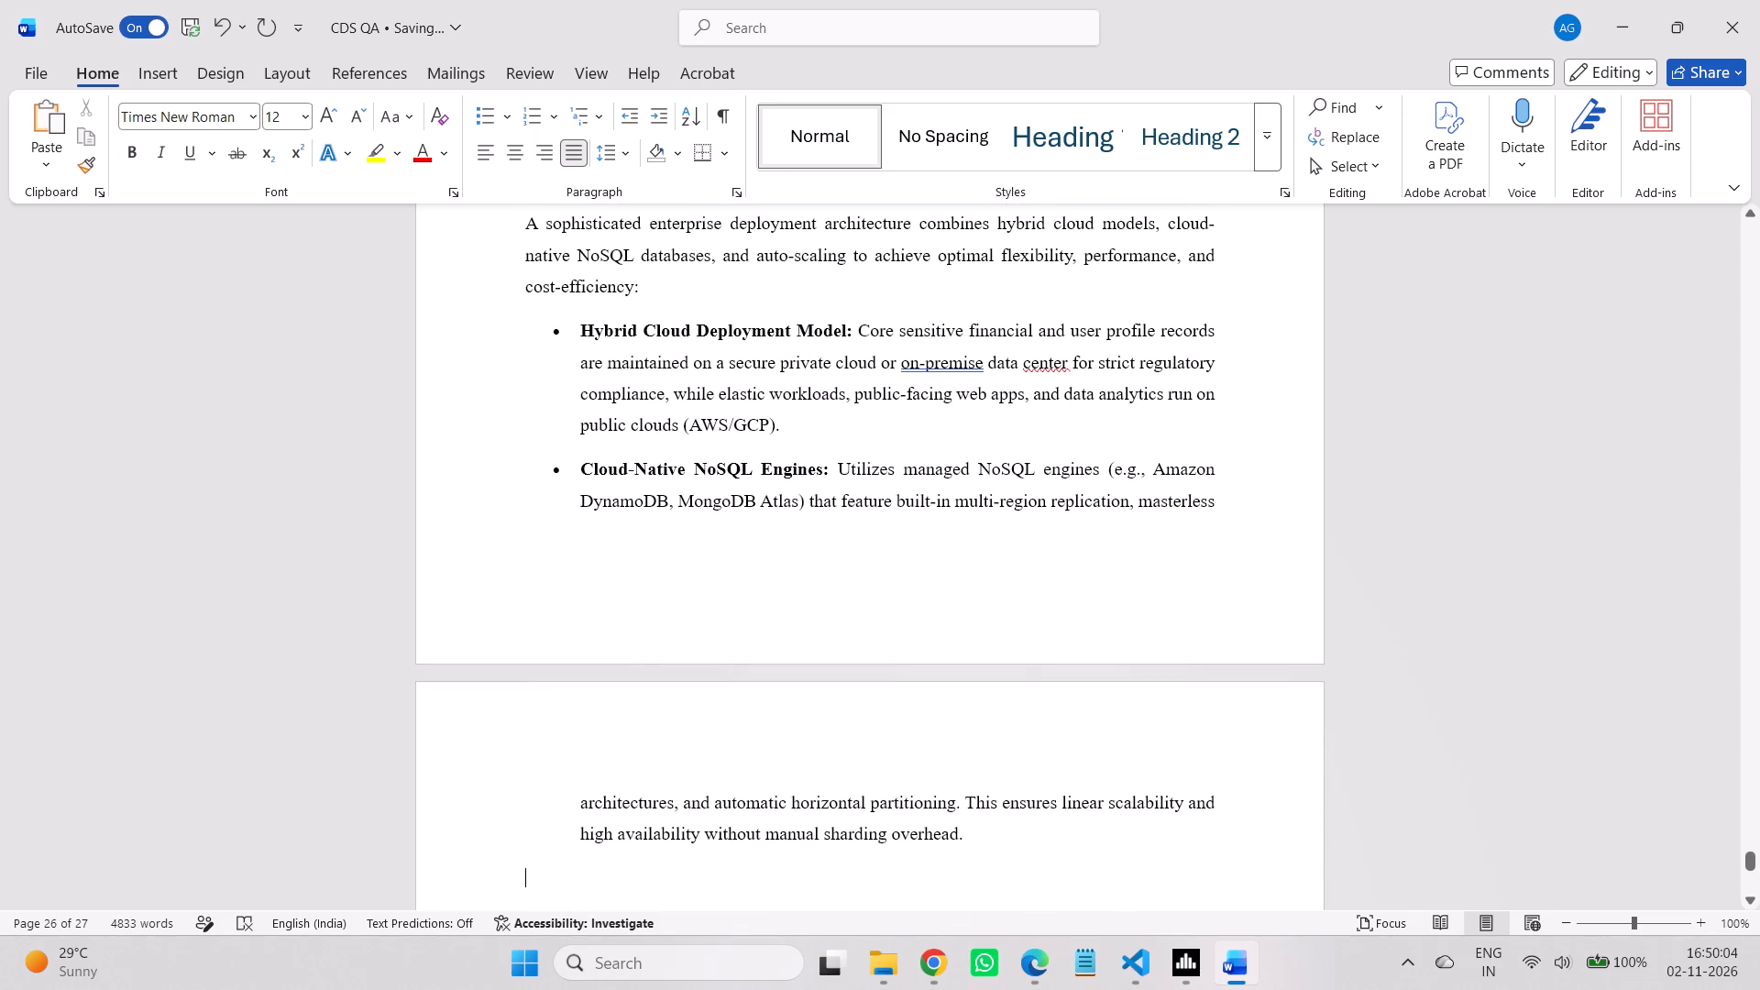
Undo the last blank-line deletion and add spacing after Hybrid Cloud Deployment Model so the Cloud-Native NoSQL Engines item starts on the next page.
key(ctrl+z)
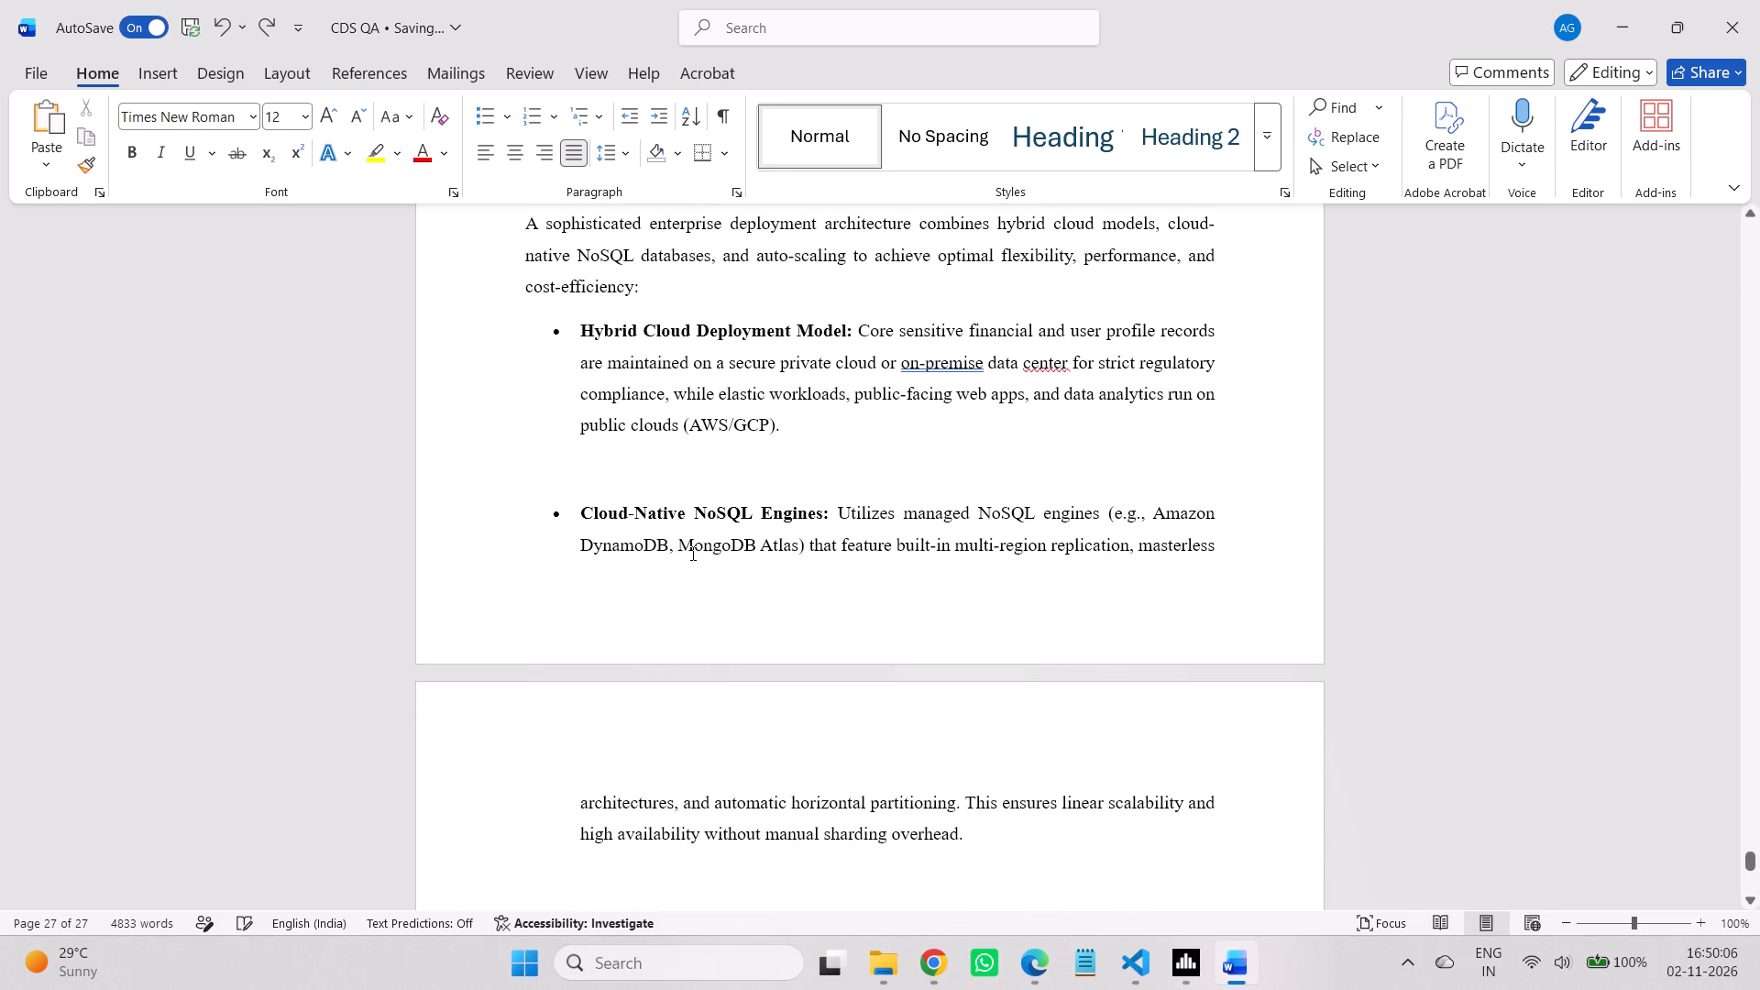
key(Return)
key(Return)
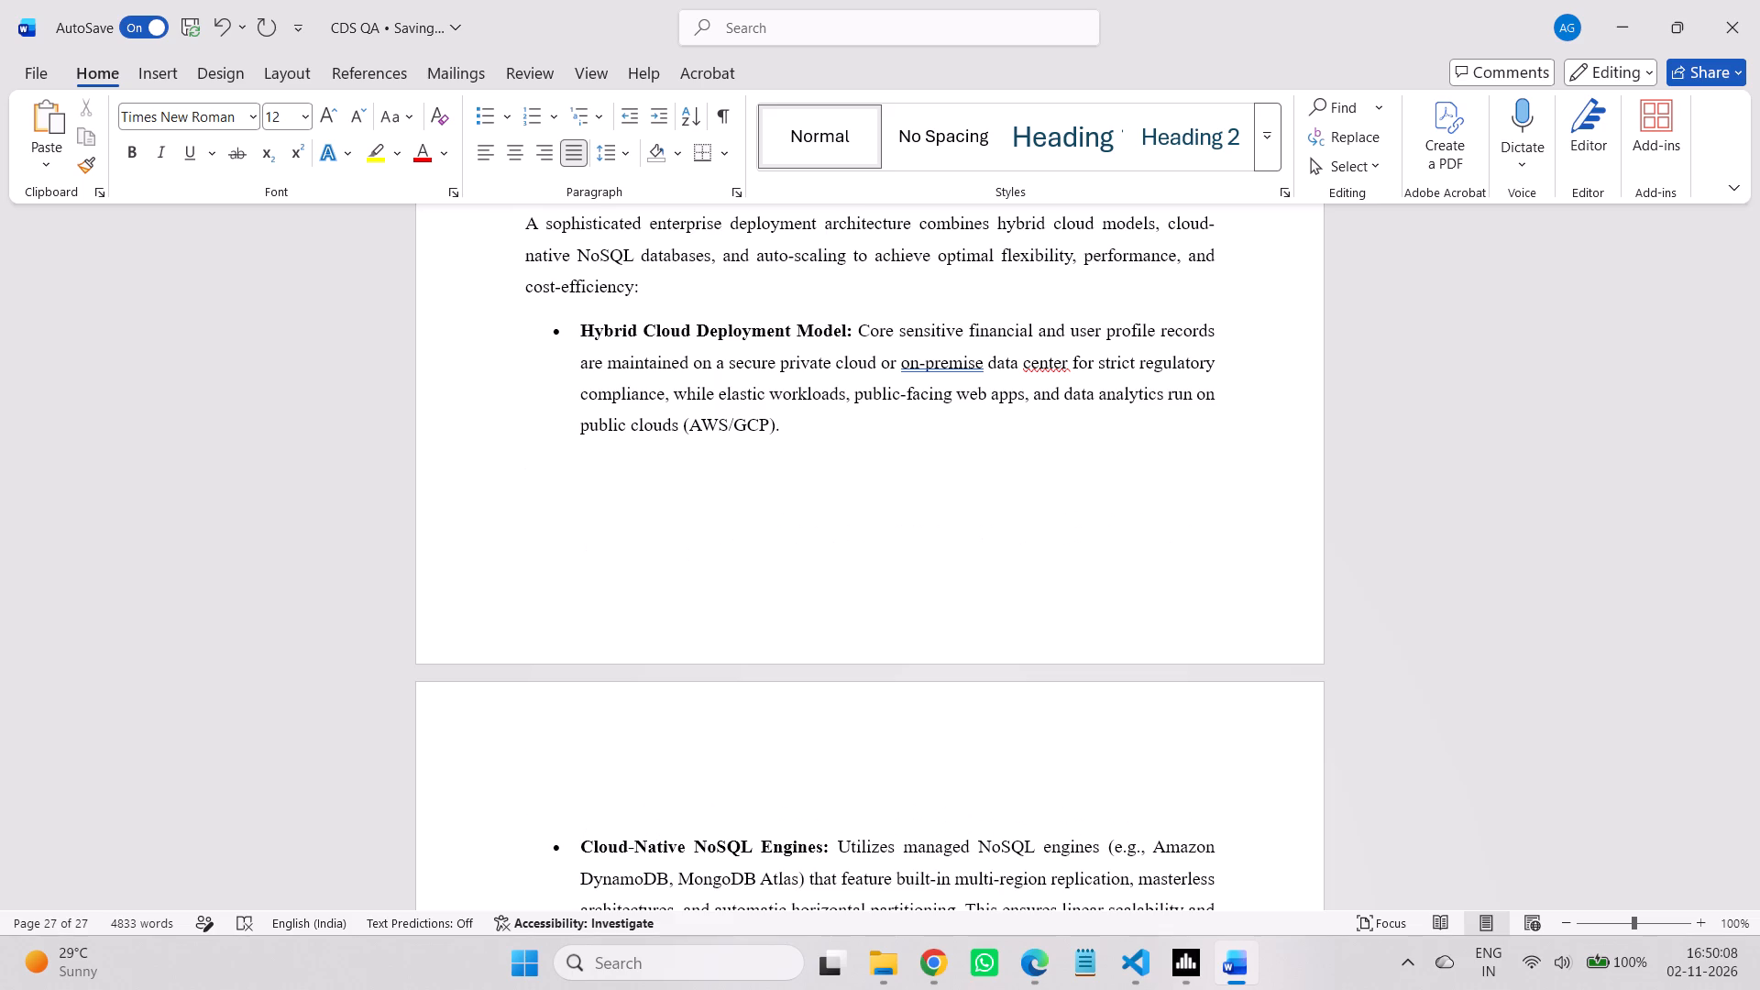
key(BackSpace)
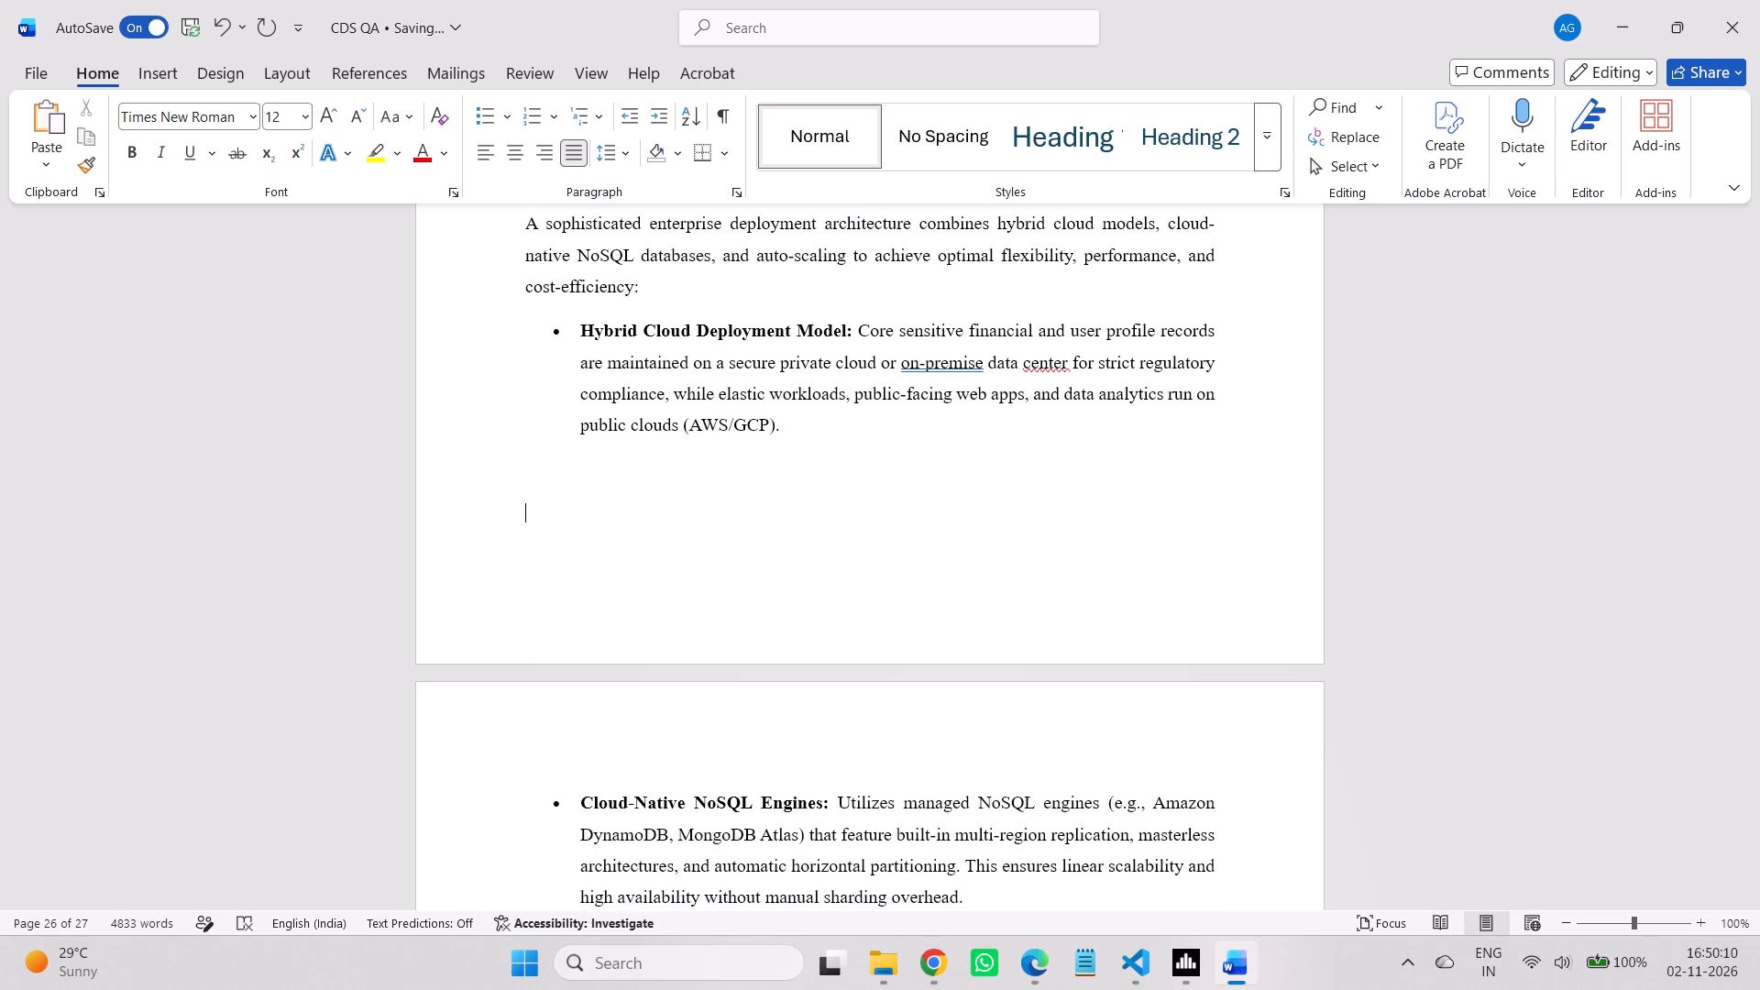
key(BackSpace)
key(Return)
Delete the blank line between the Cloud-Native NoSQL Engines and Auto-Scaling Mechanisms items under Q32.
scroll(691, 553, down, 2)
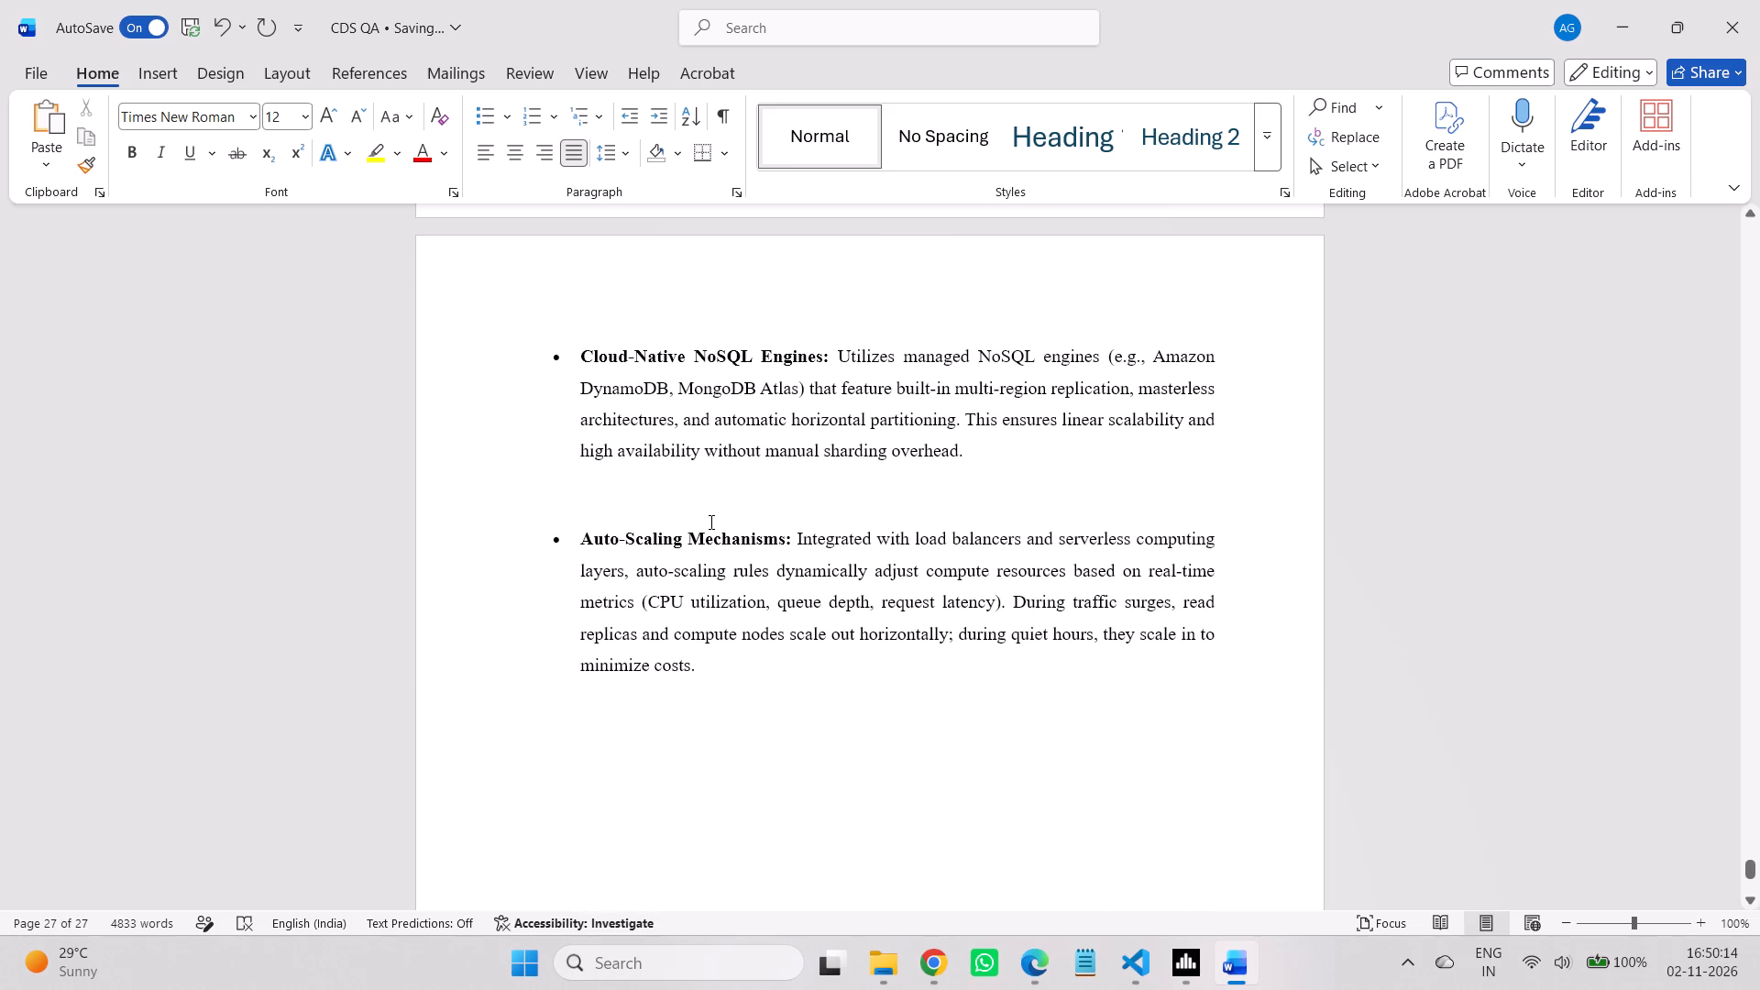
click(710, 505)
key(BackSpace)
Review the page layout and remaining gaps across the whole document in a multi-page overview at 20% zoom.
ctrl+scroll(771, 631, down, 8)
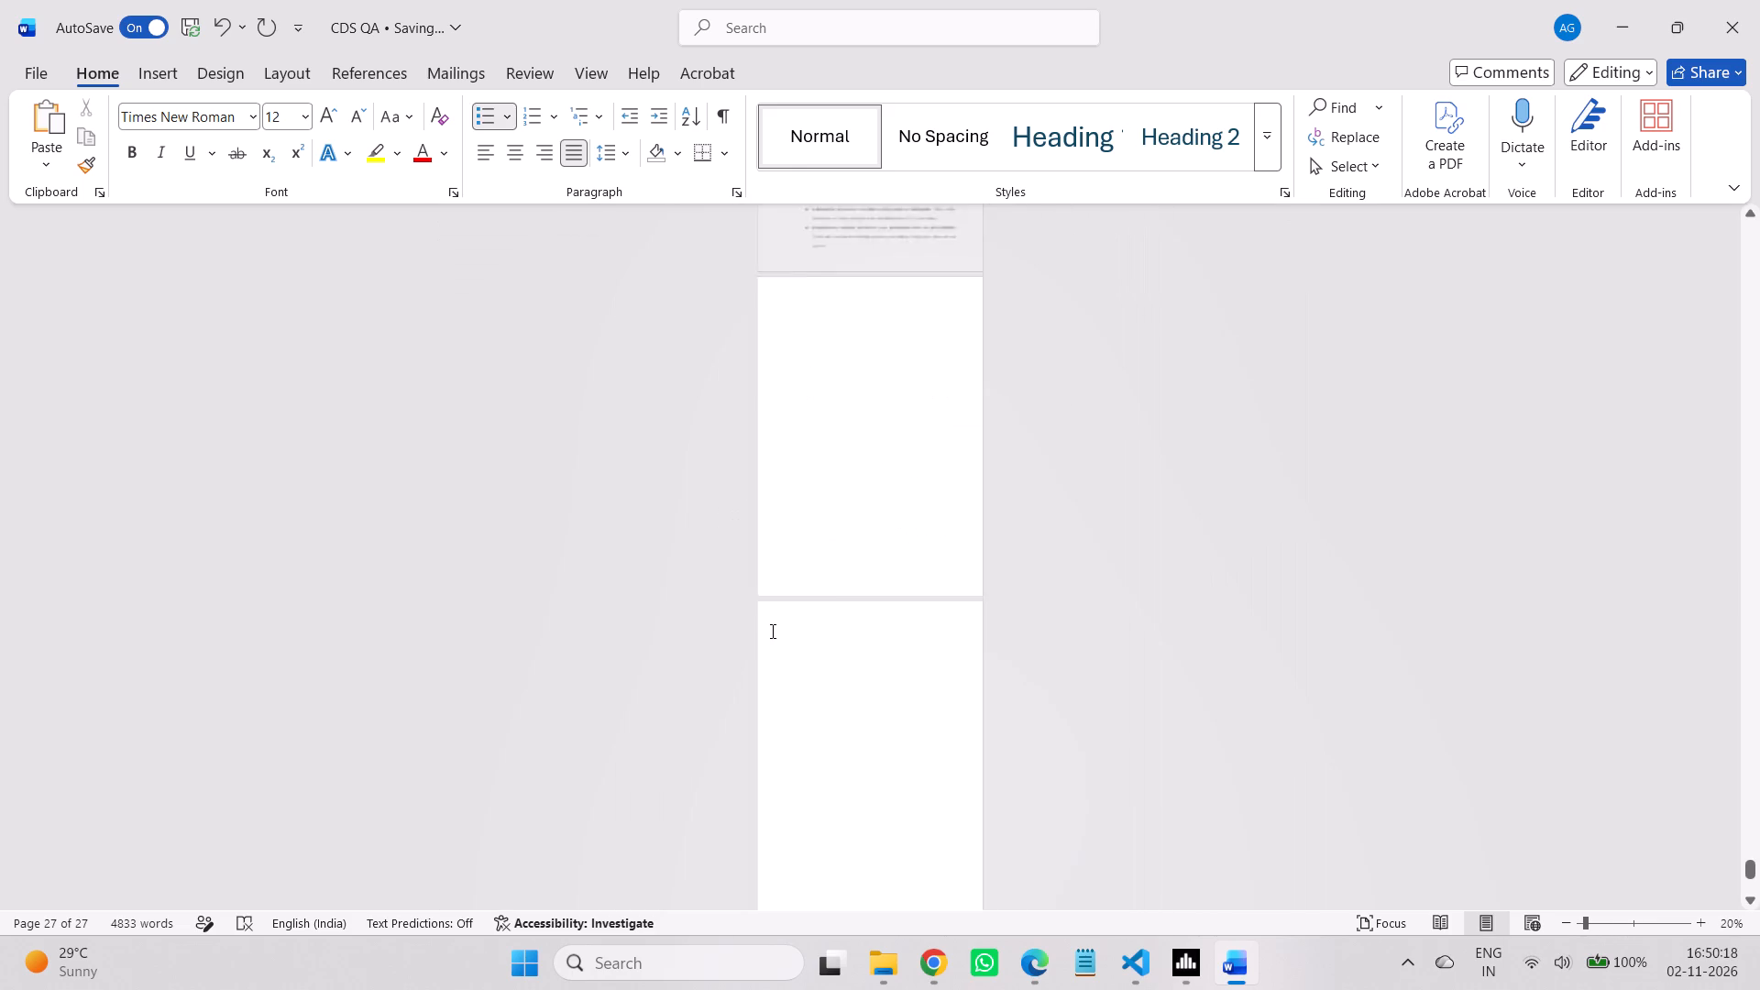
scroll(885, 547, up, 2)
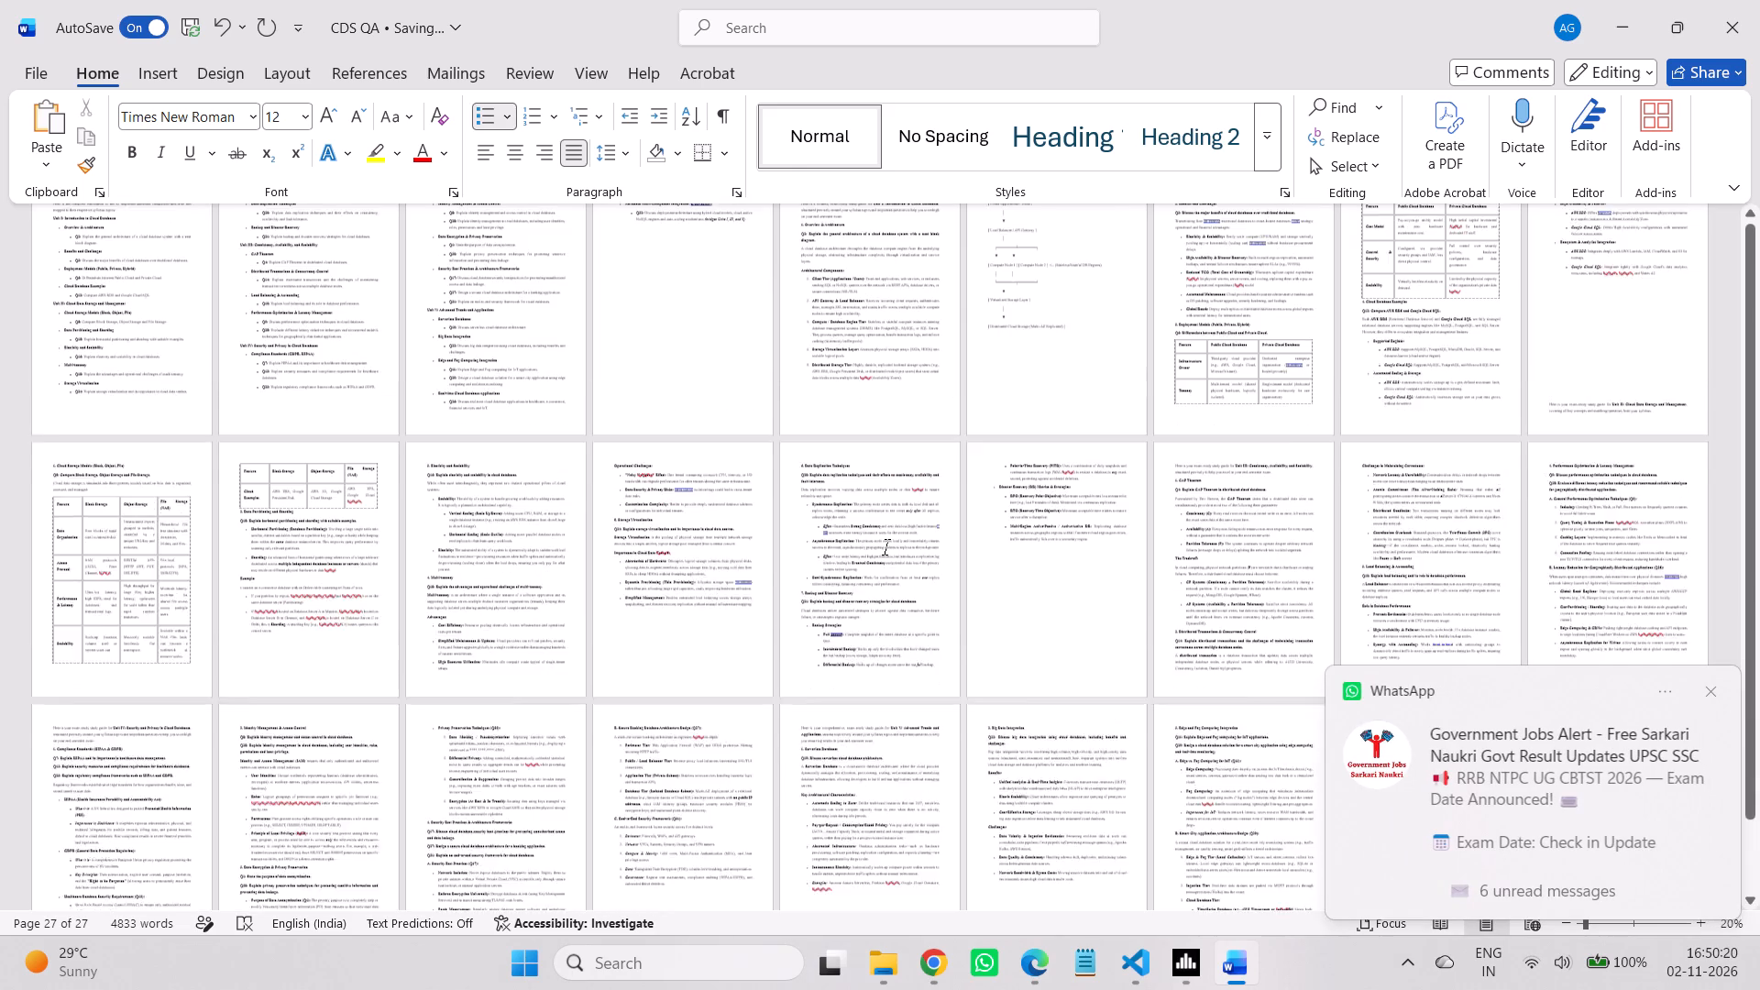
scroll(885, 547, up, 6)
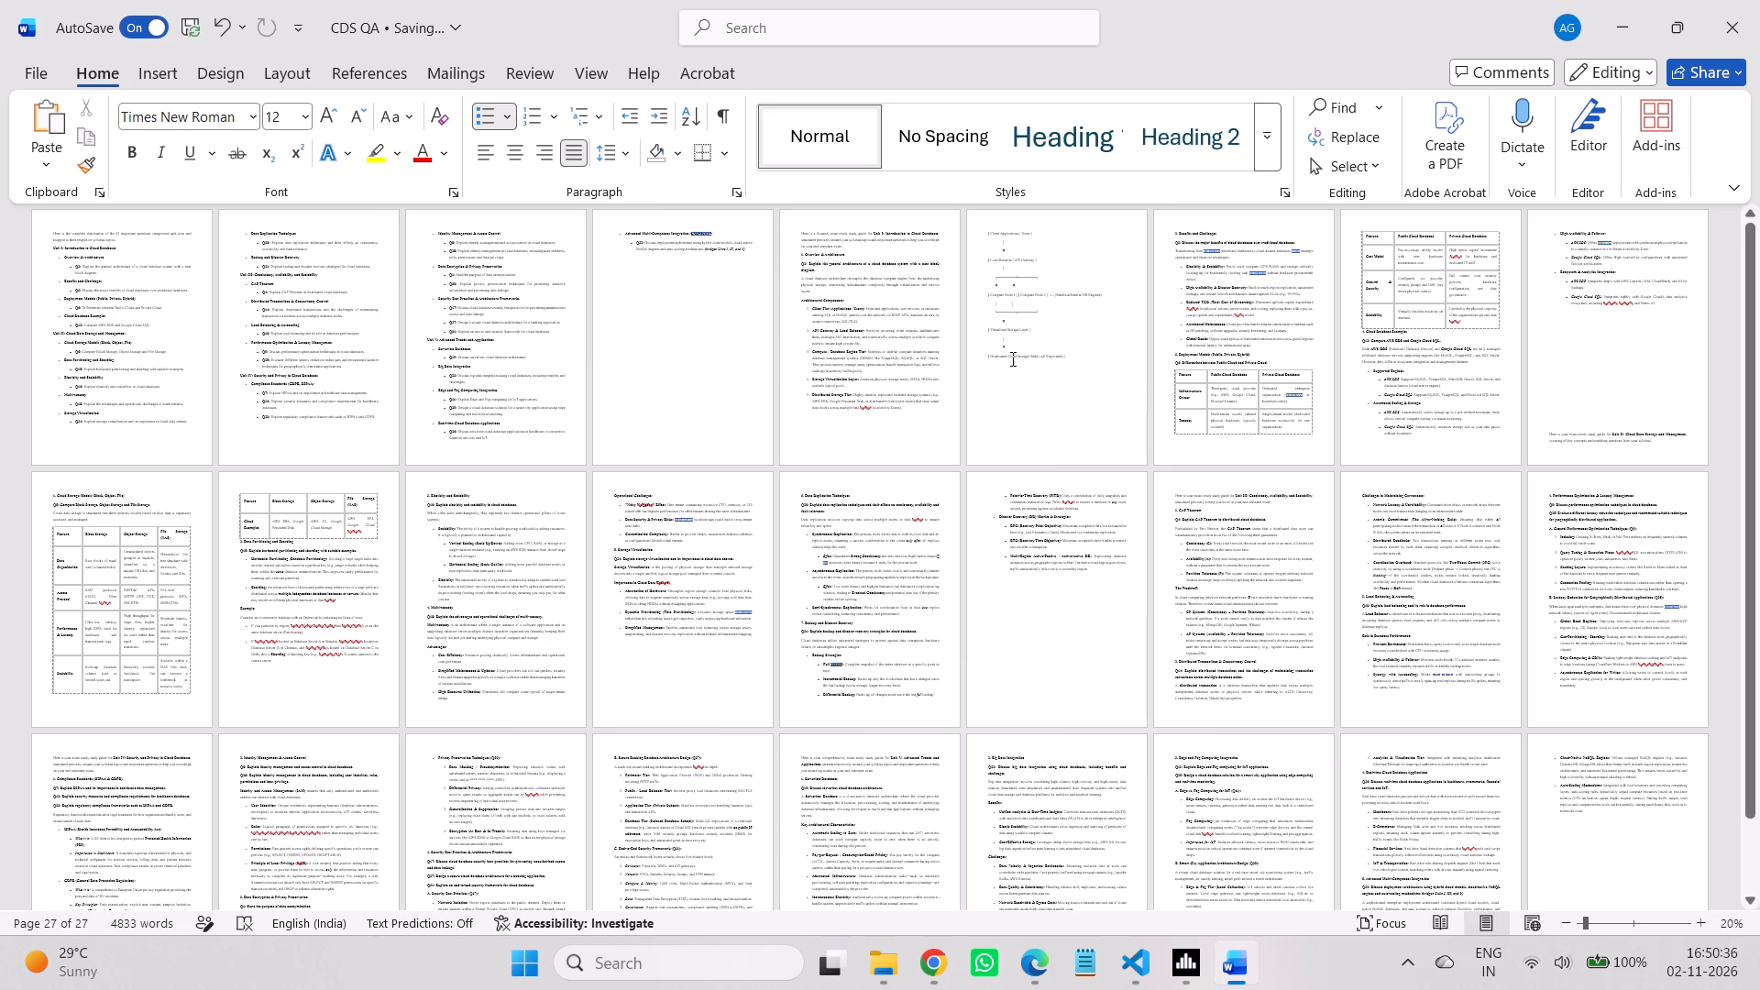
scroll(1549, 525, down, 1)
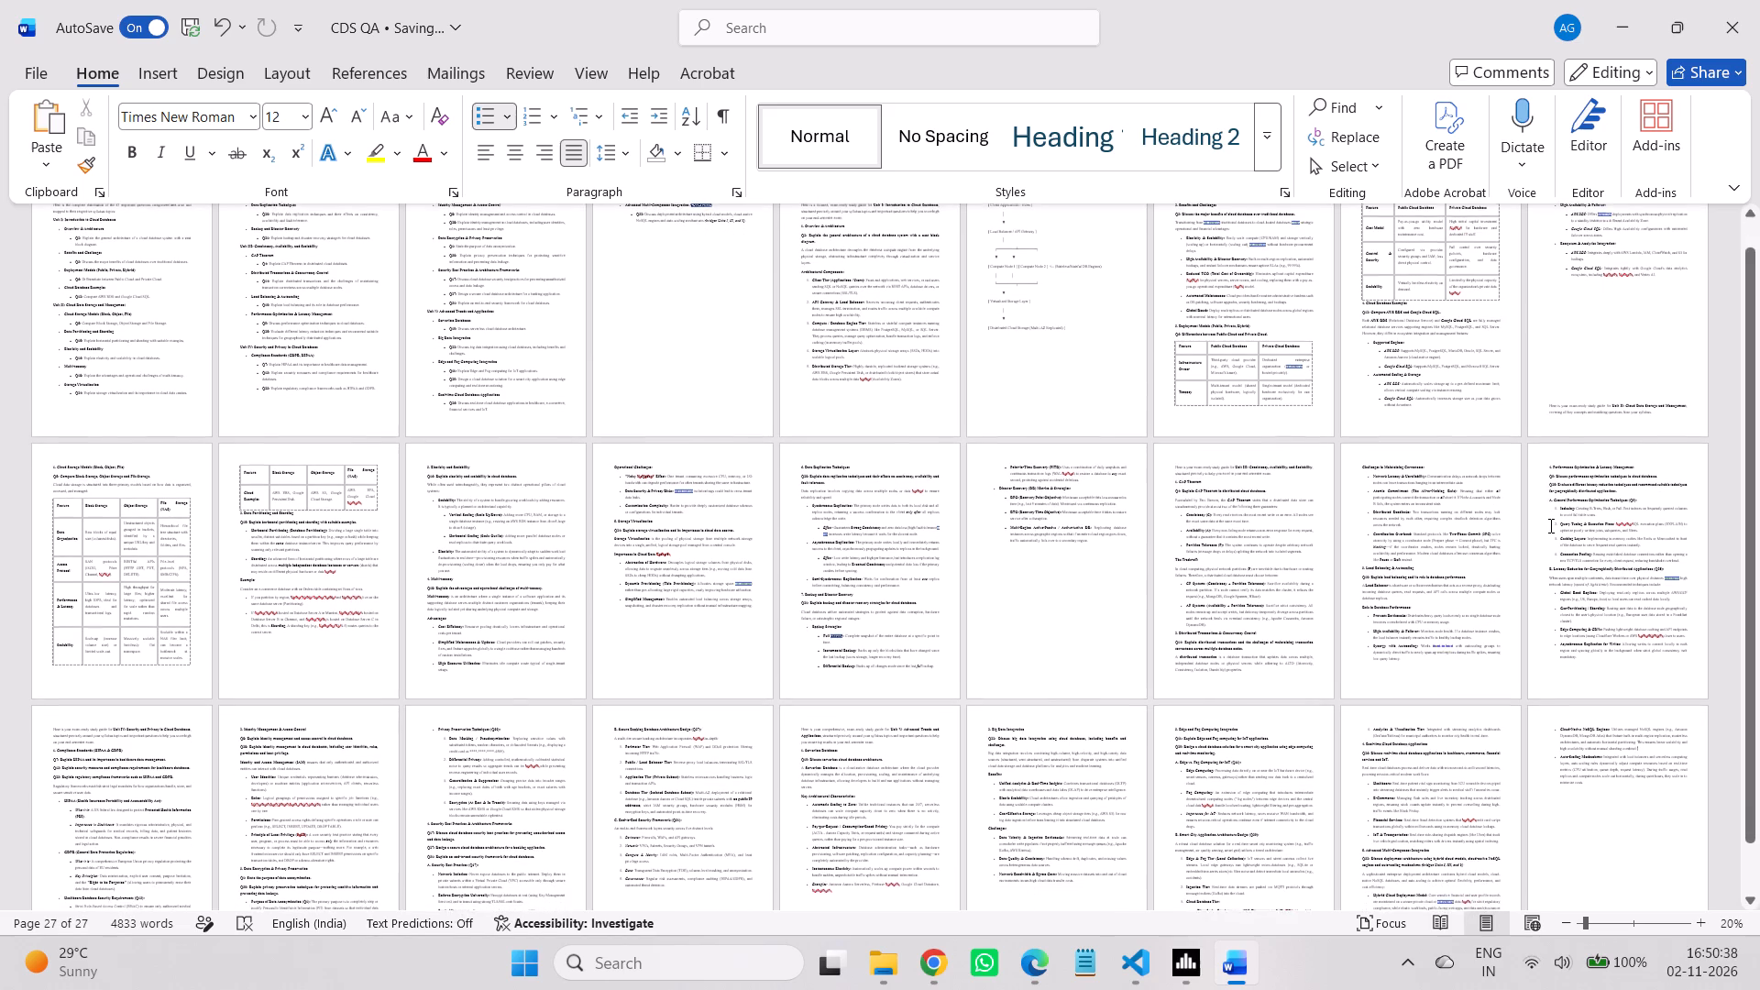
scroll(1492, 303, down, 3)
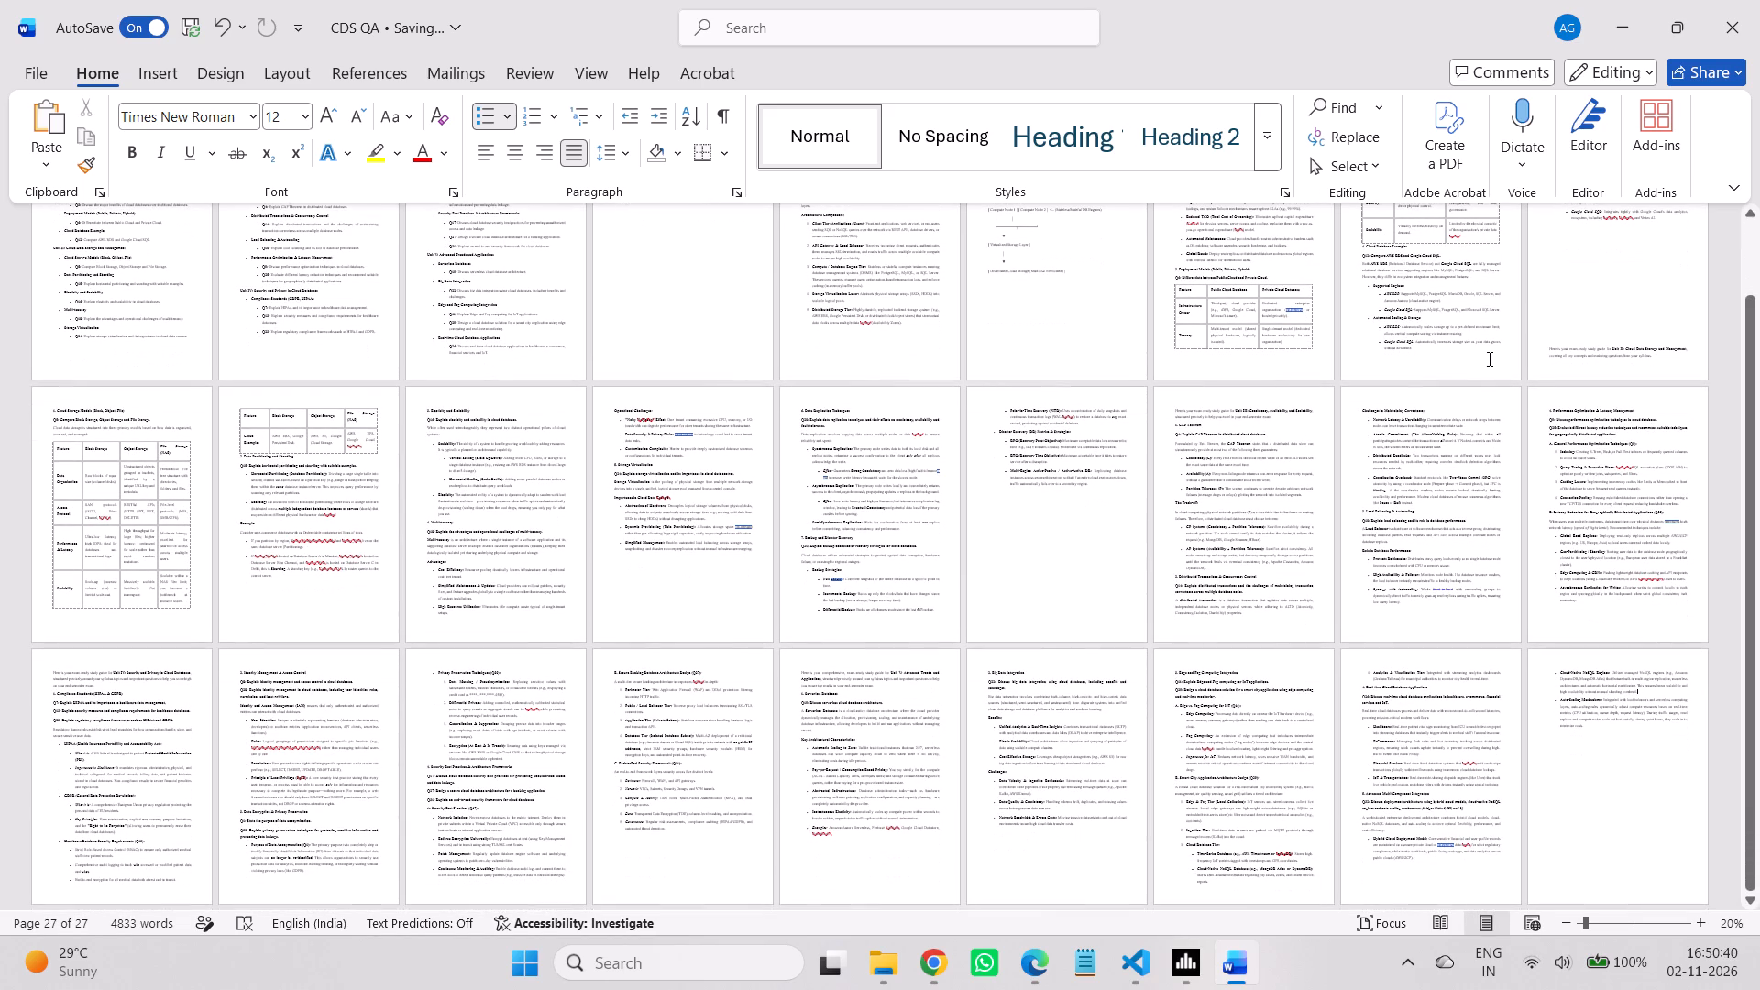
scroll(1487, 359, up, 1)
scroll(1487, 359, down, 5)
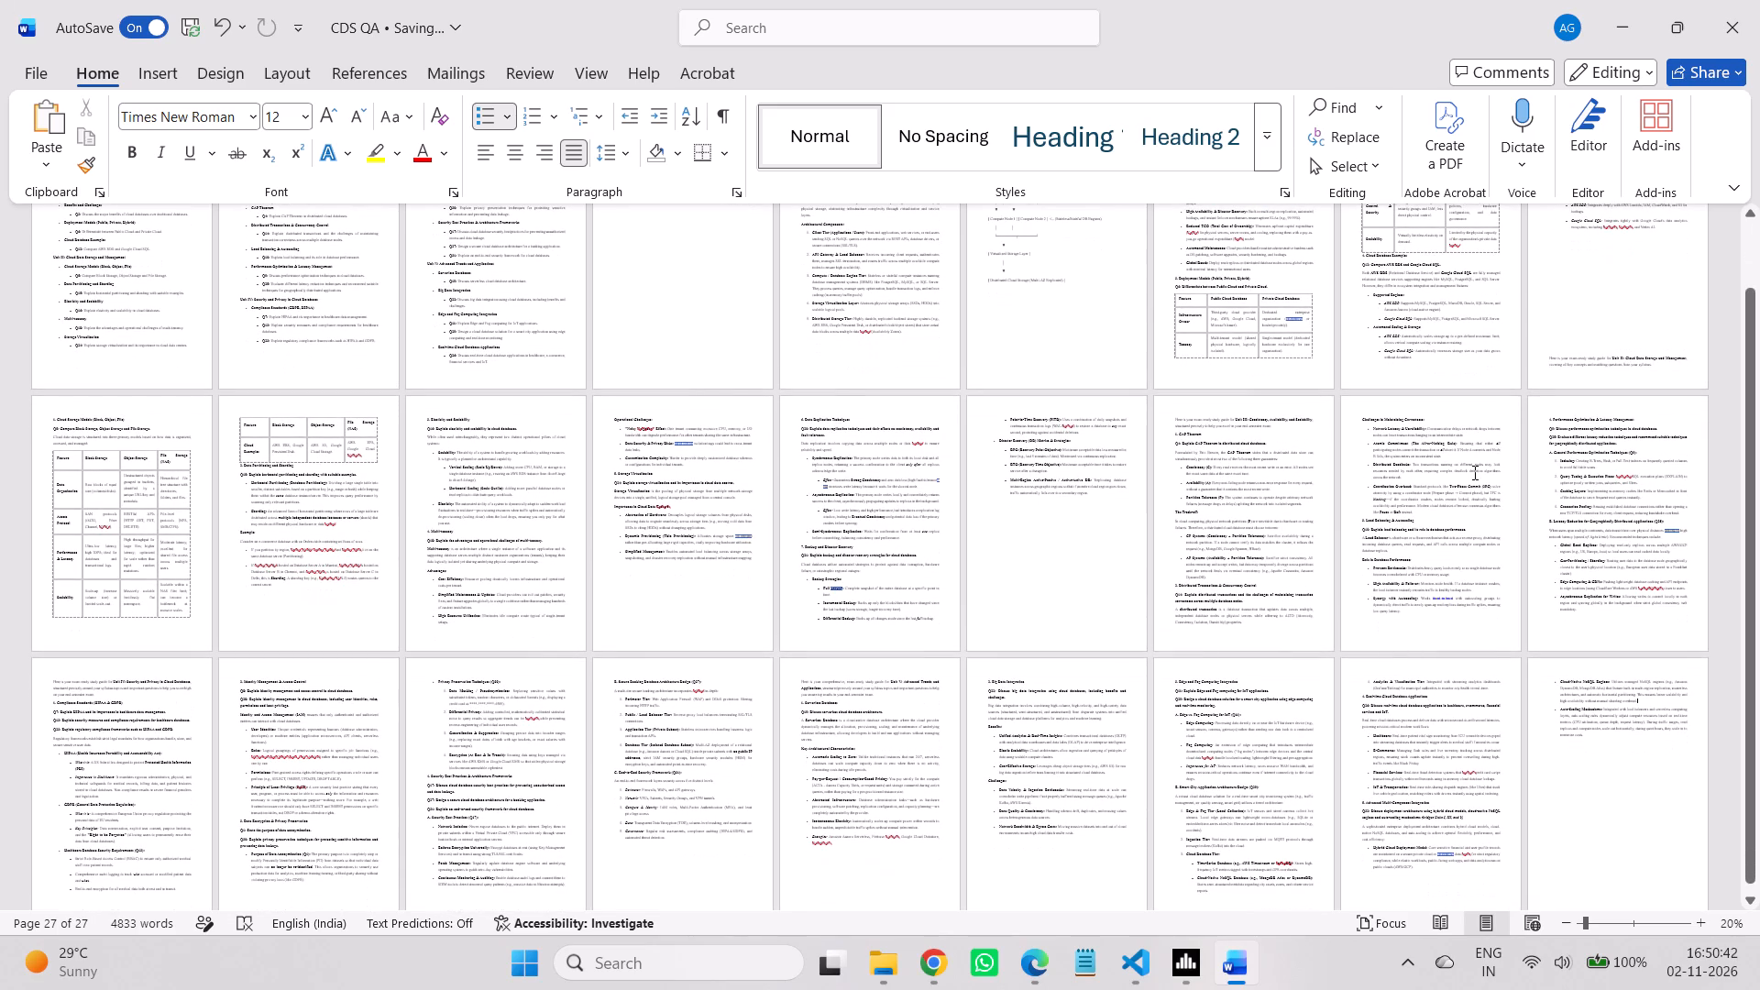
scroll(1473, 472, down, 2)
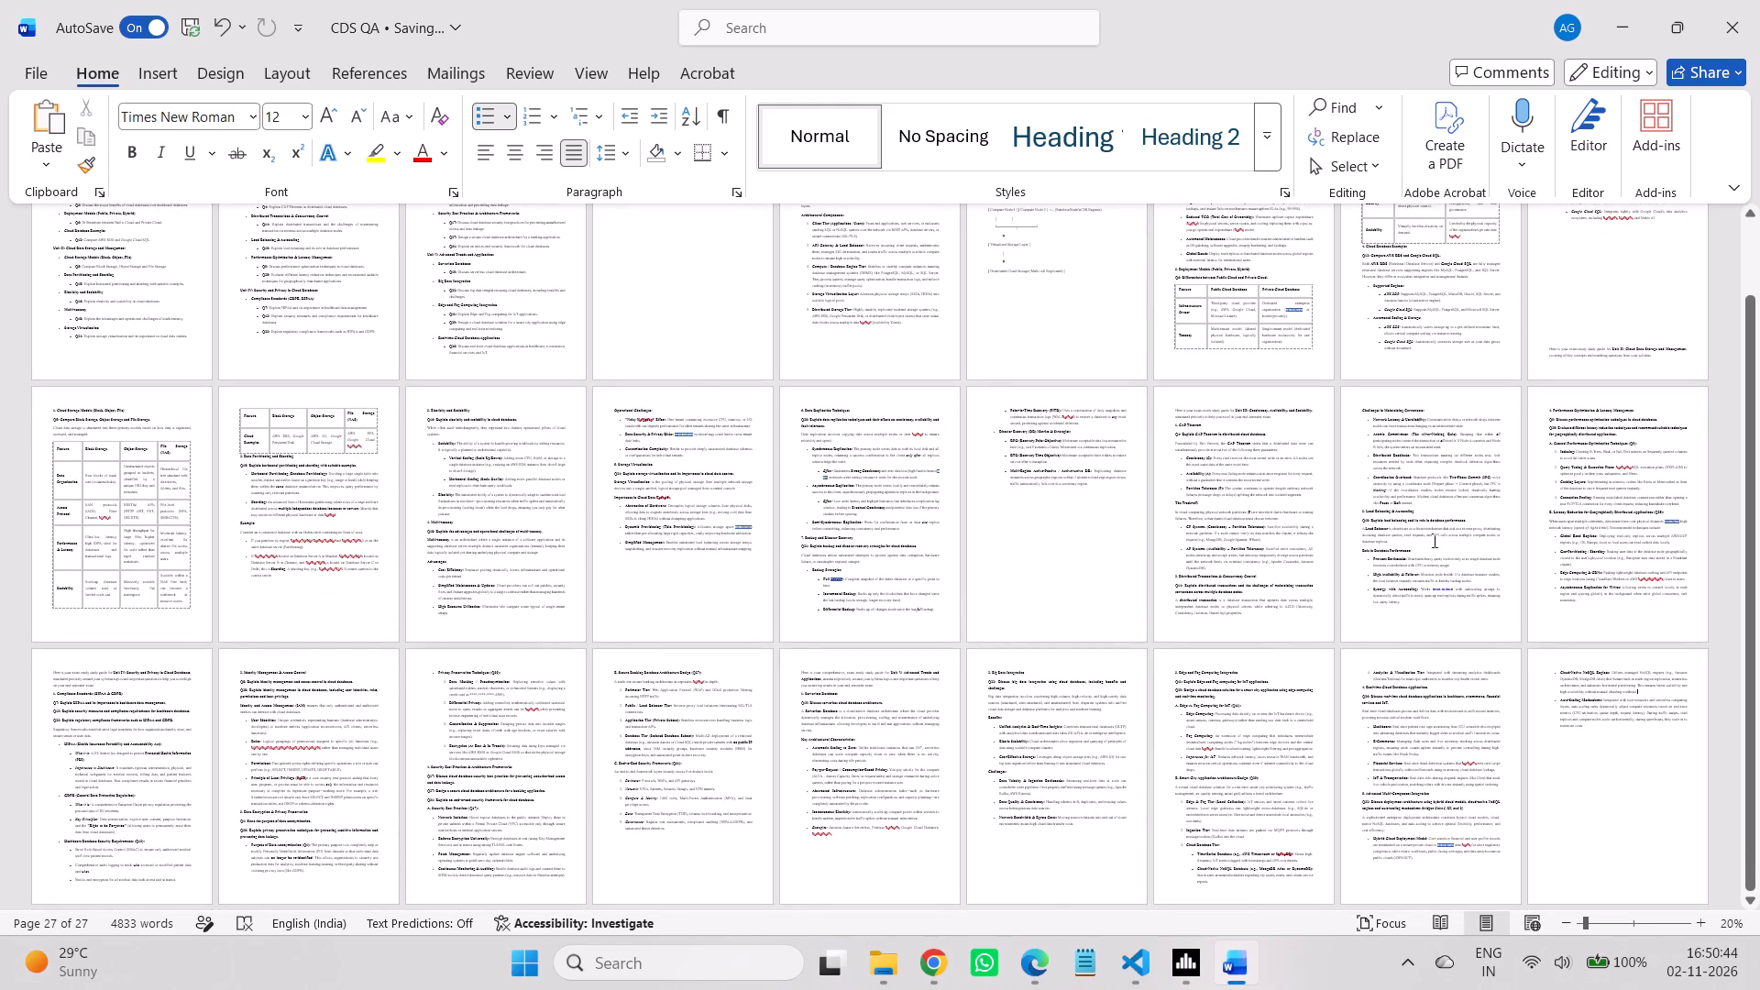
Review the page layout of the whole document in a multi-page overview, including the unit-wise question list on the opening pages.
scroll(1412, 615, up, 3)
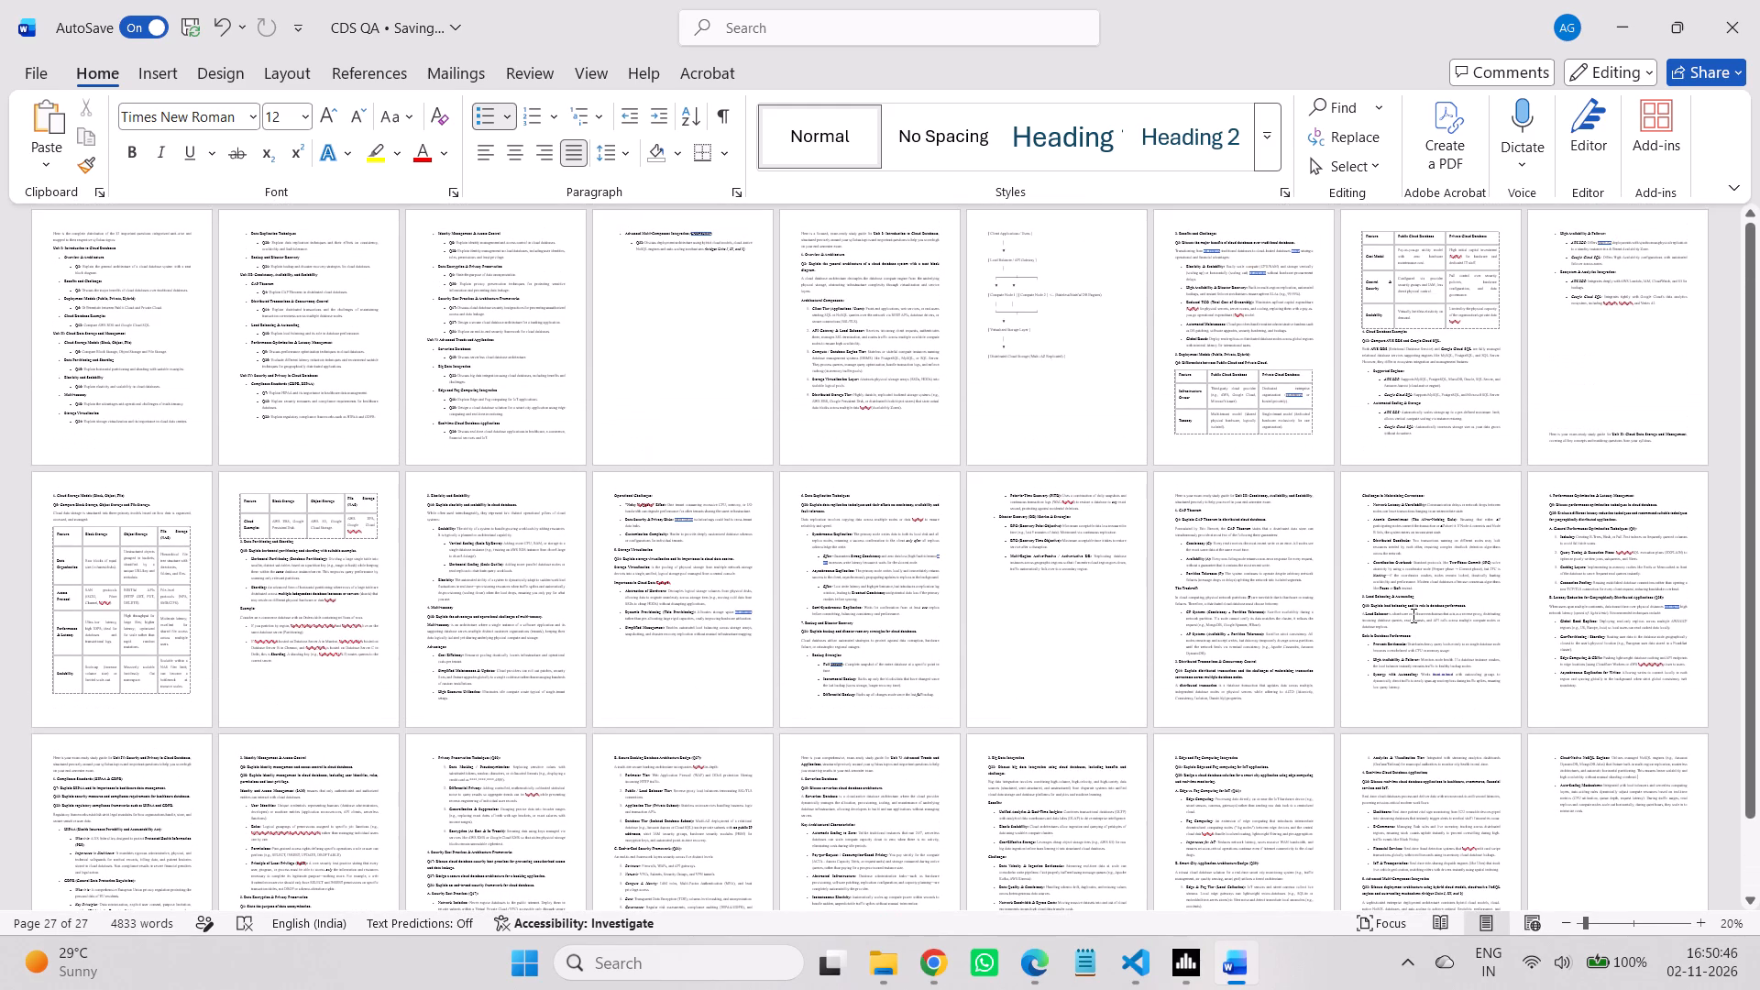
scroll(1412, 615, up, 1)
scroll(464, 508, down, 6)
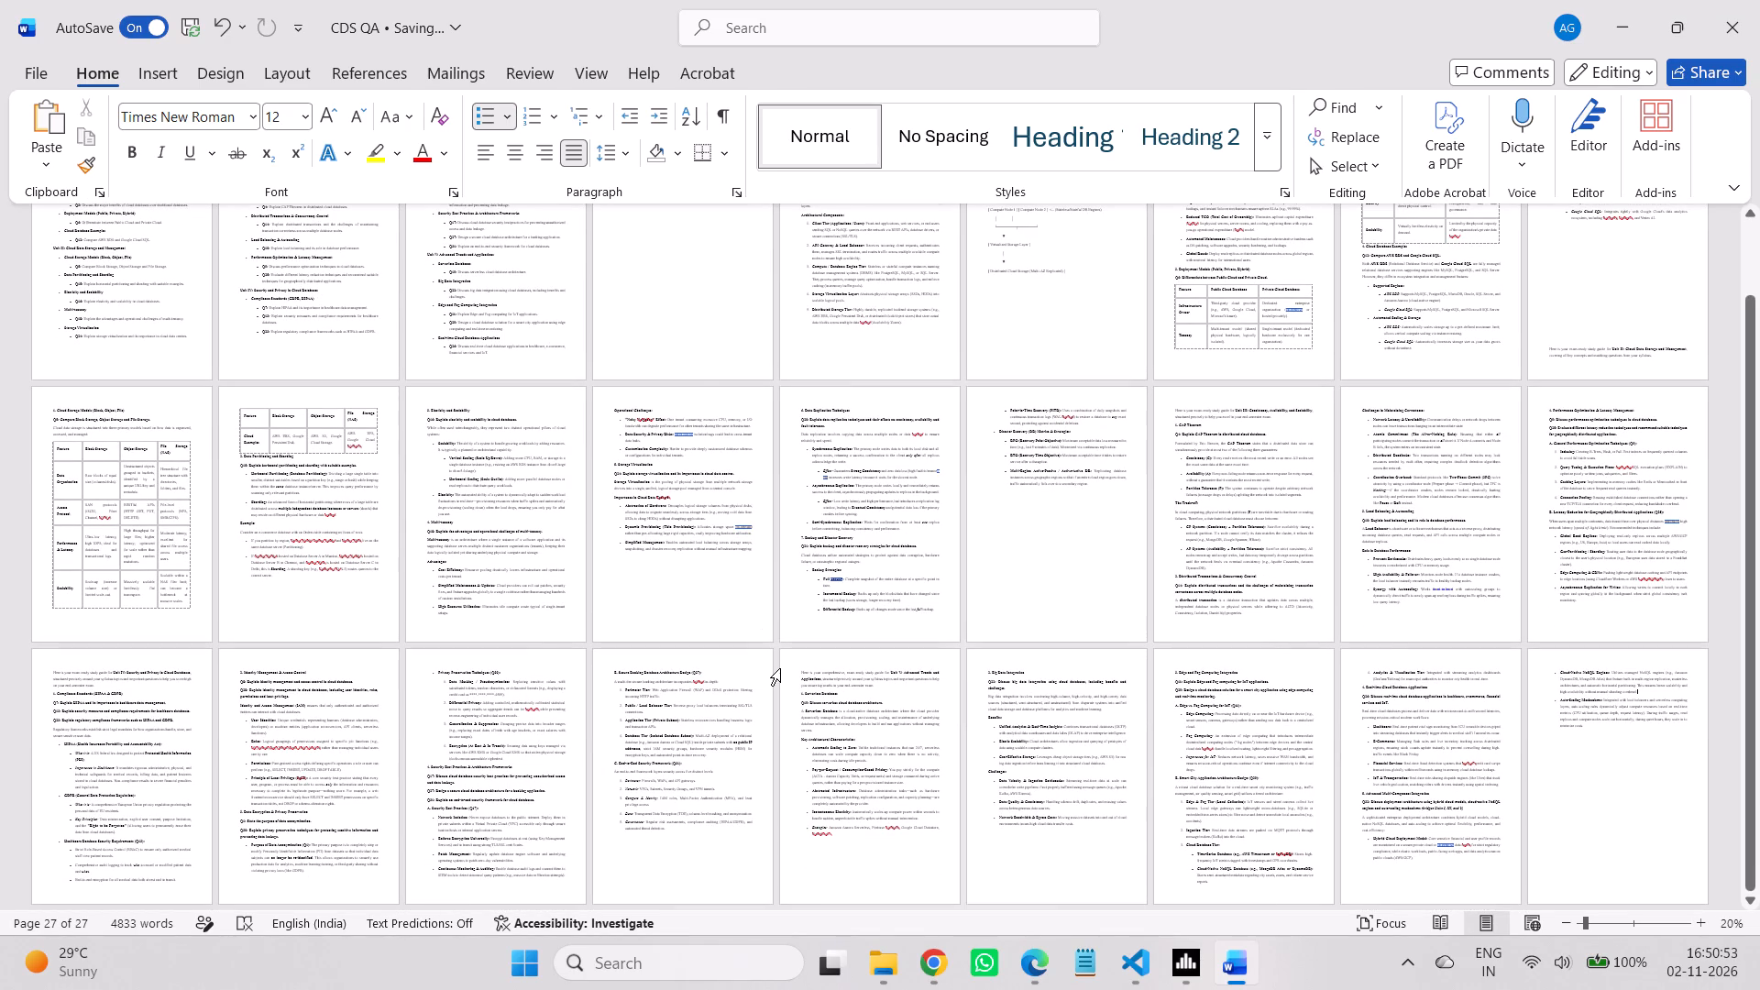
scroll(780, 668, down, 1)
scroll(493, 440, up, 1)
ctrl+scroll(493, 440, down, 1)
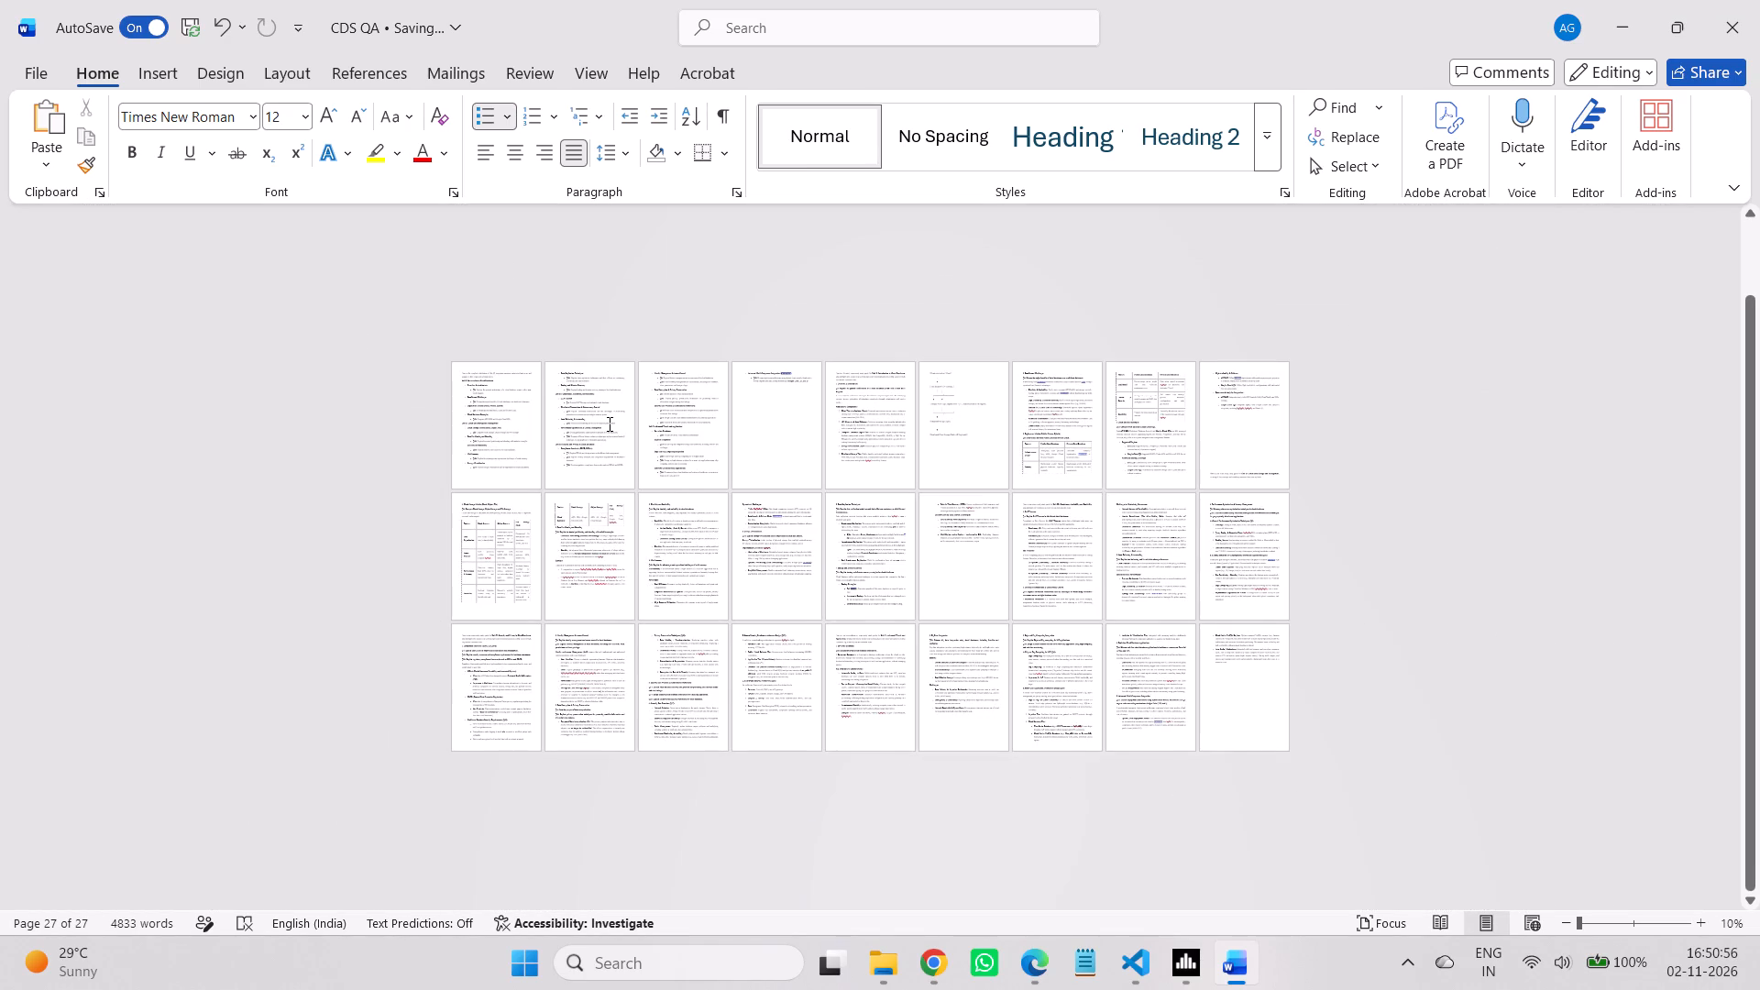
ctrl+scroll(607, 425, up, 6)
scroll(370, 382, right, 11)
scroll(370, 382, up, 13)
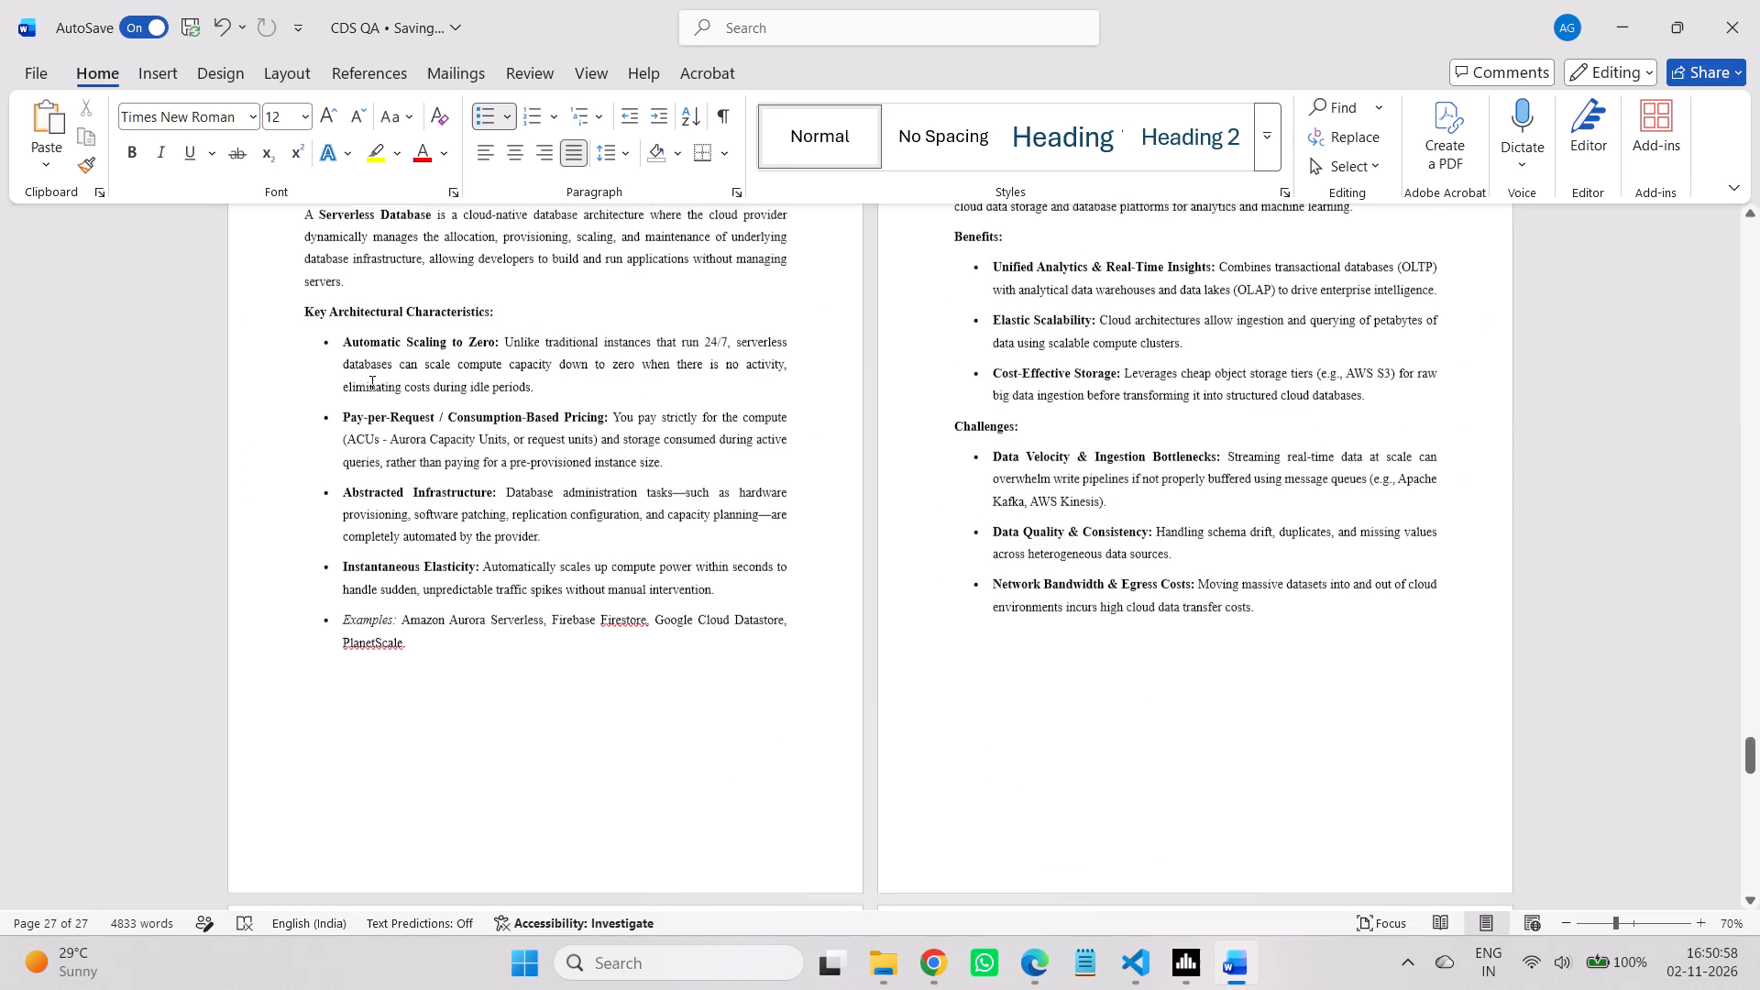
scroll(370, 382, up, 20)
scroll(370, 382, up, 9)
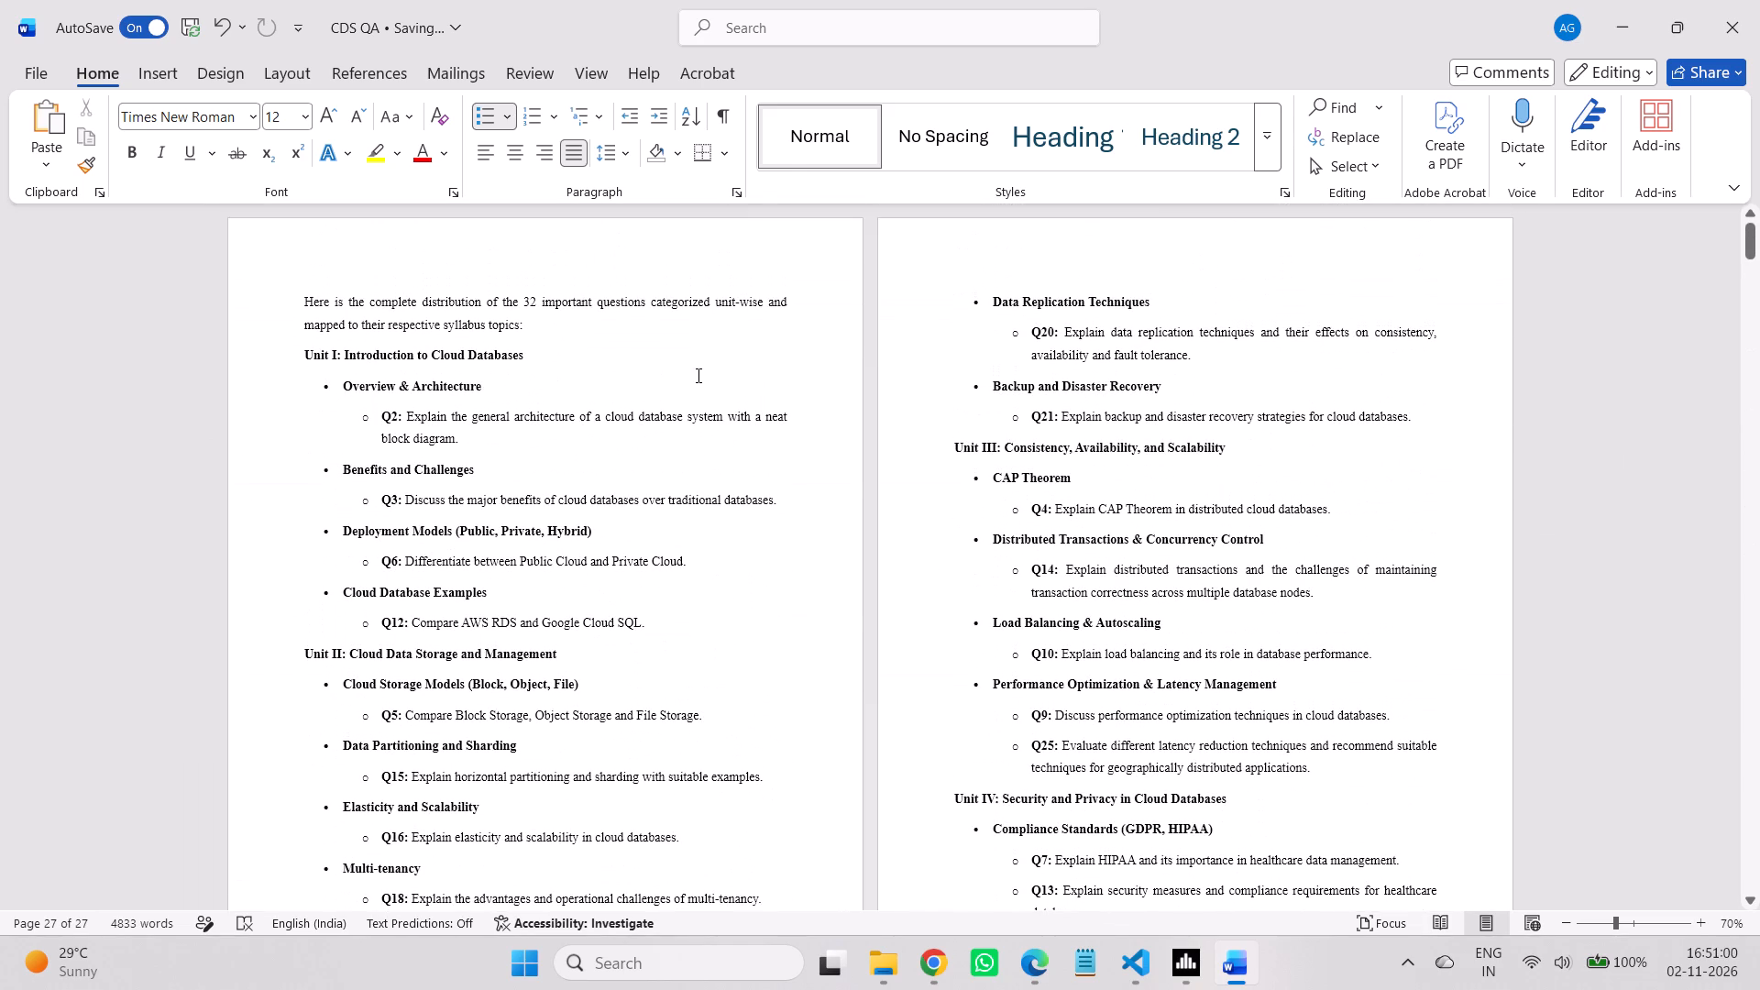
click(993, 272)
click(993, 267)
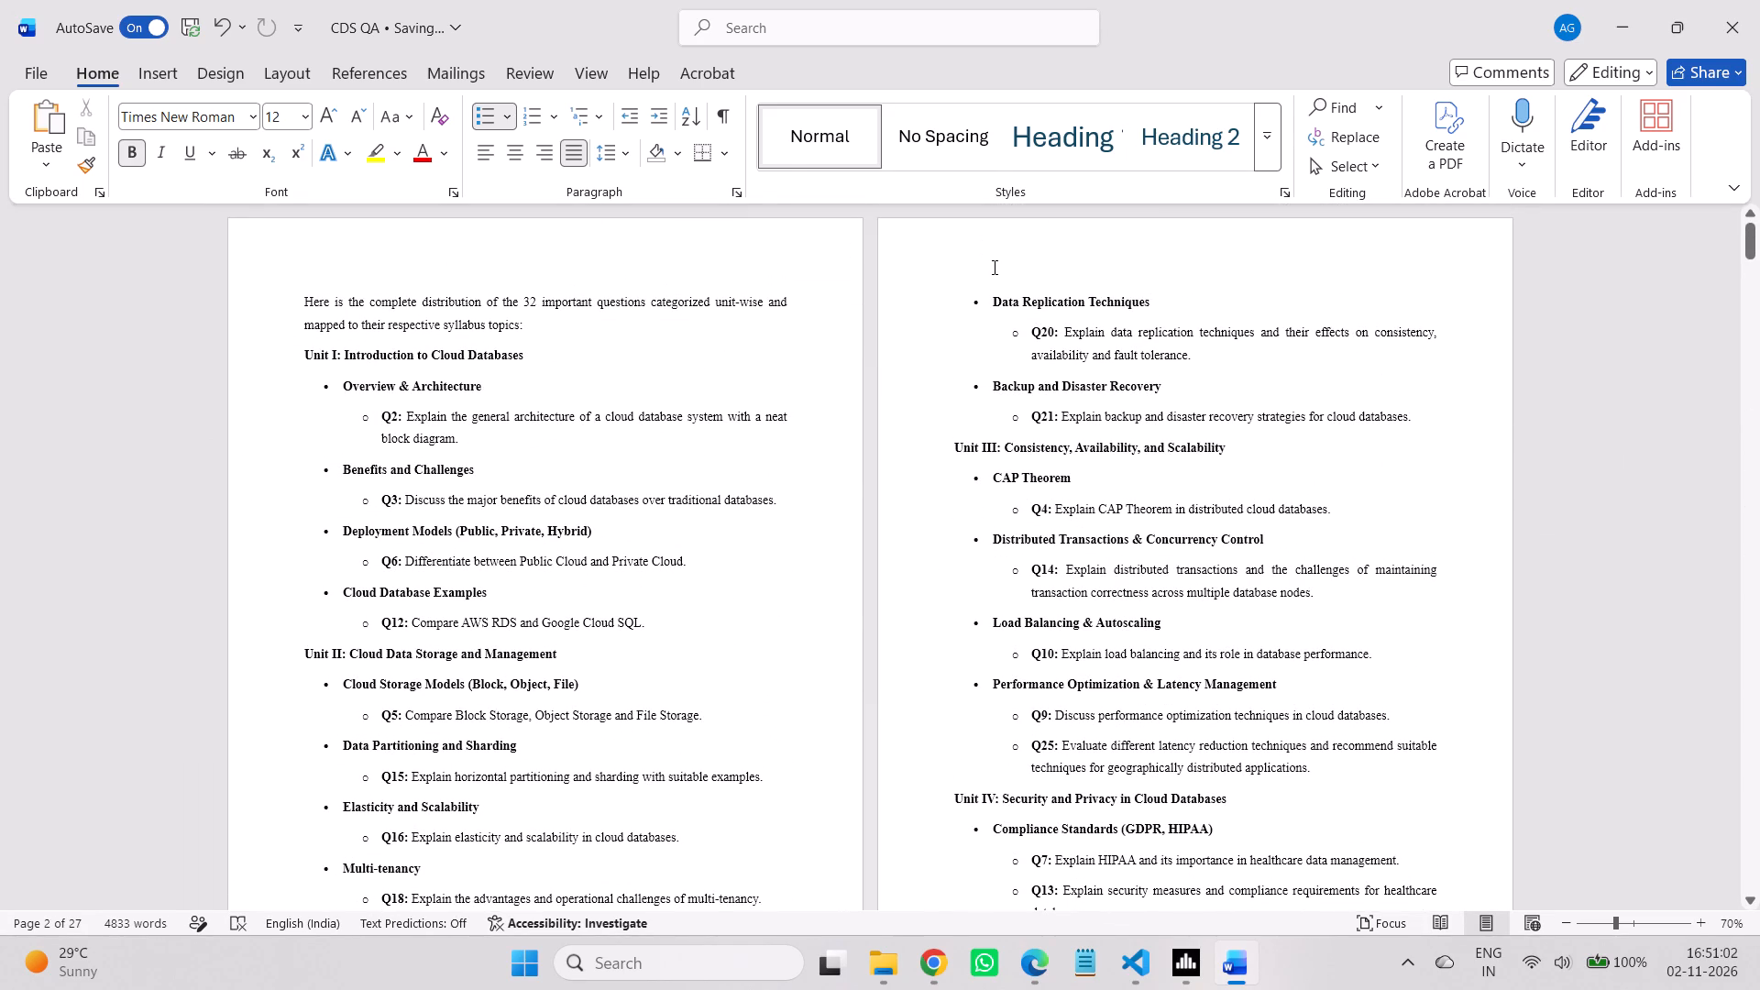
drag(1031, 248, 1036, 239)
Save the document.
key(ctrl+s)
Examine pages 1 to 9 in the print preview for awkward page breaks and split tables, then return to editing.
click(24, 76)
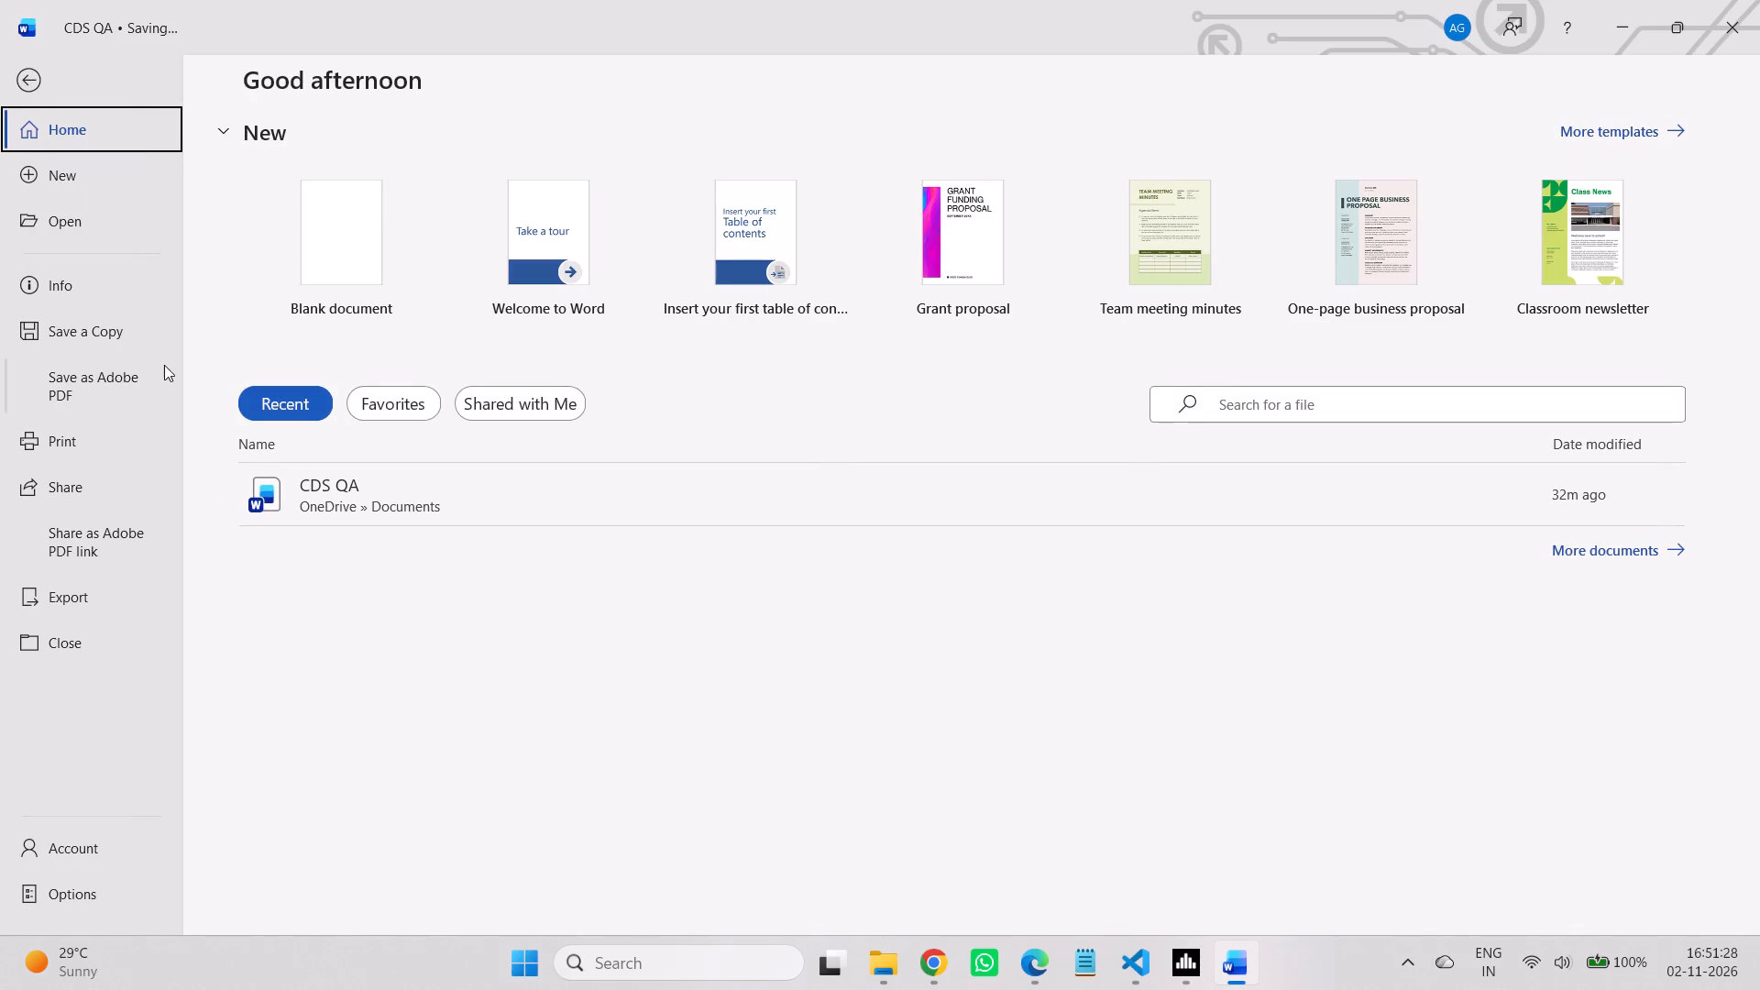
click(72, 426)
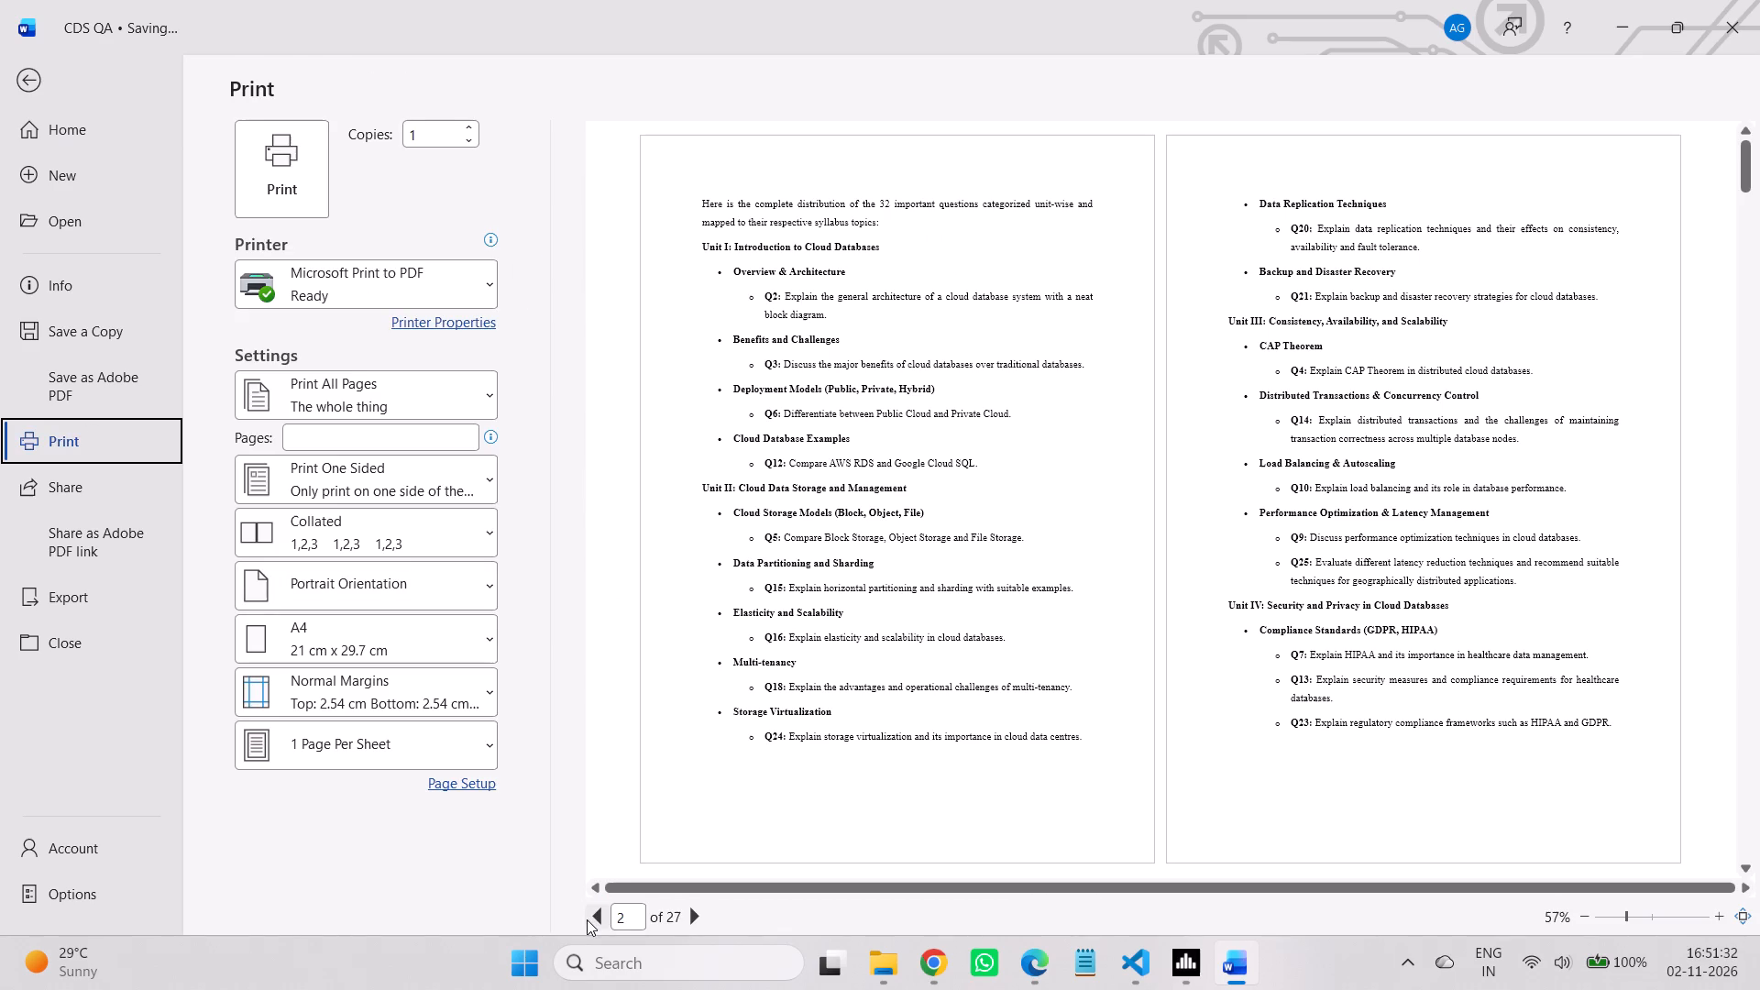
click(587, 919)
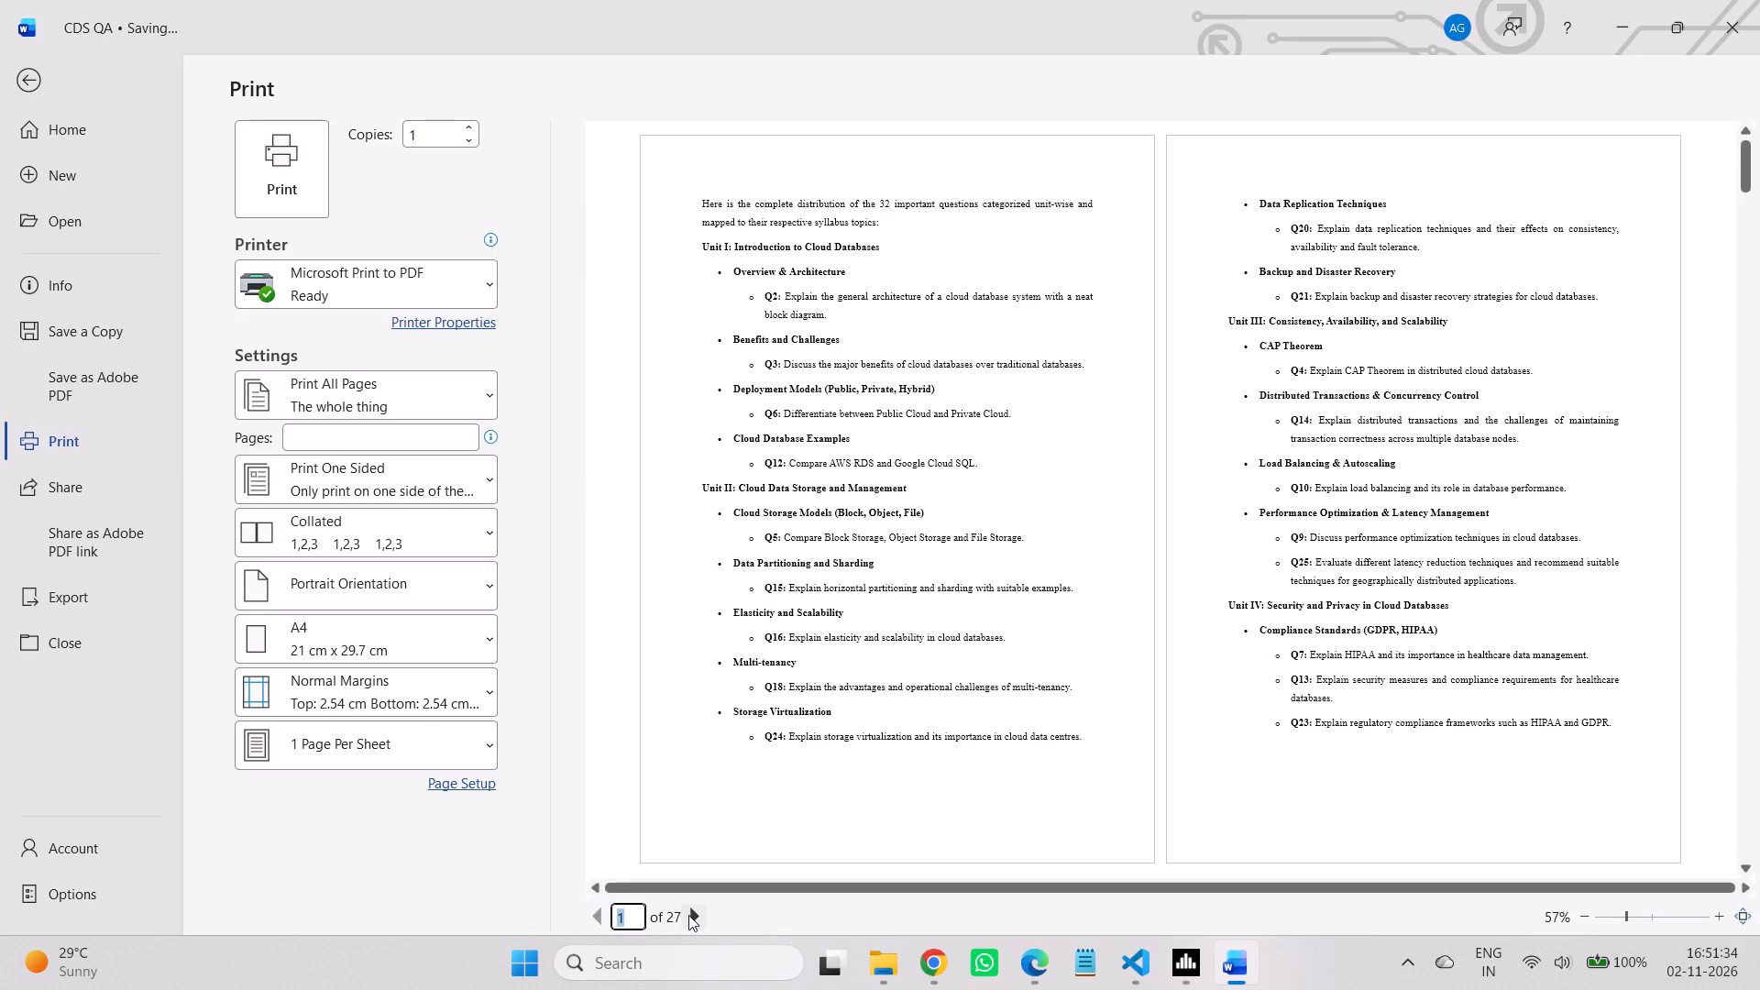
click(688, 915)
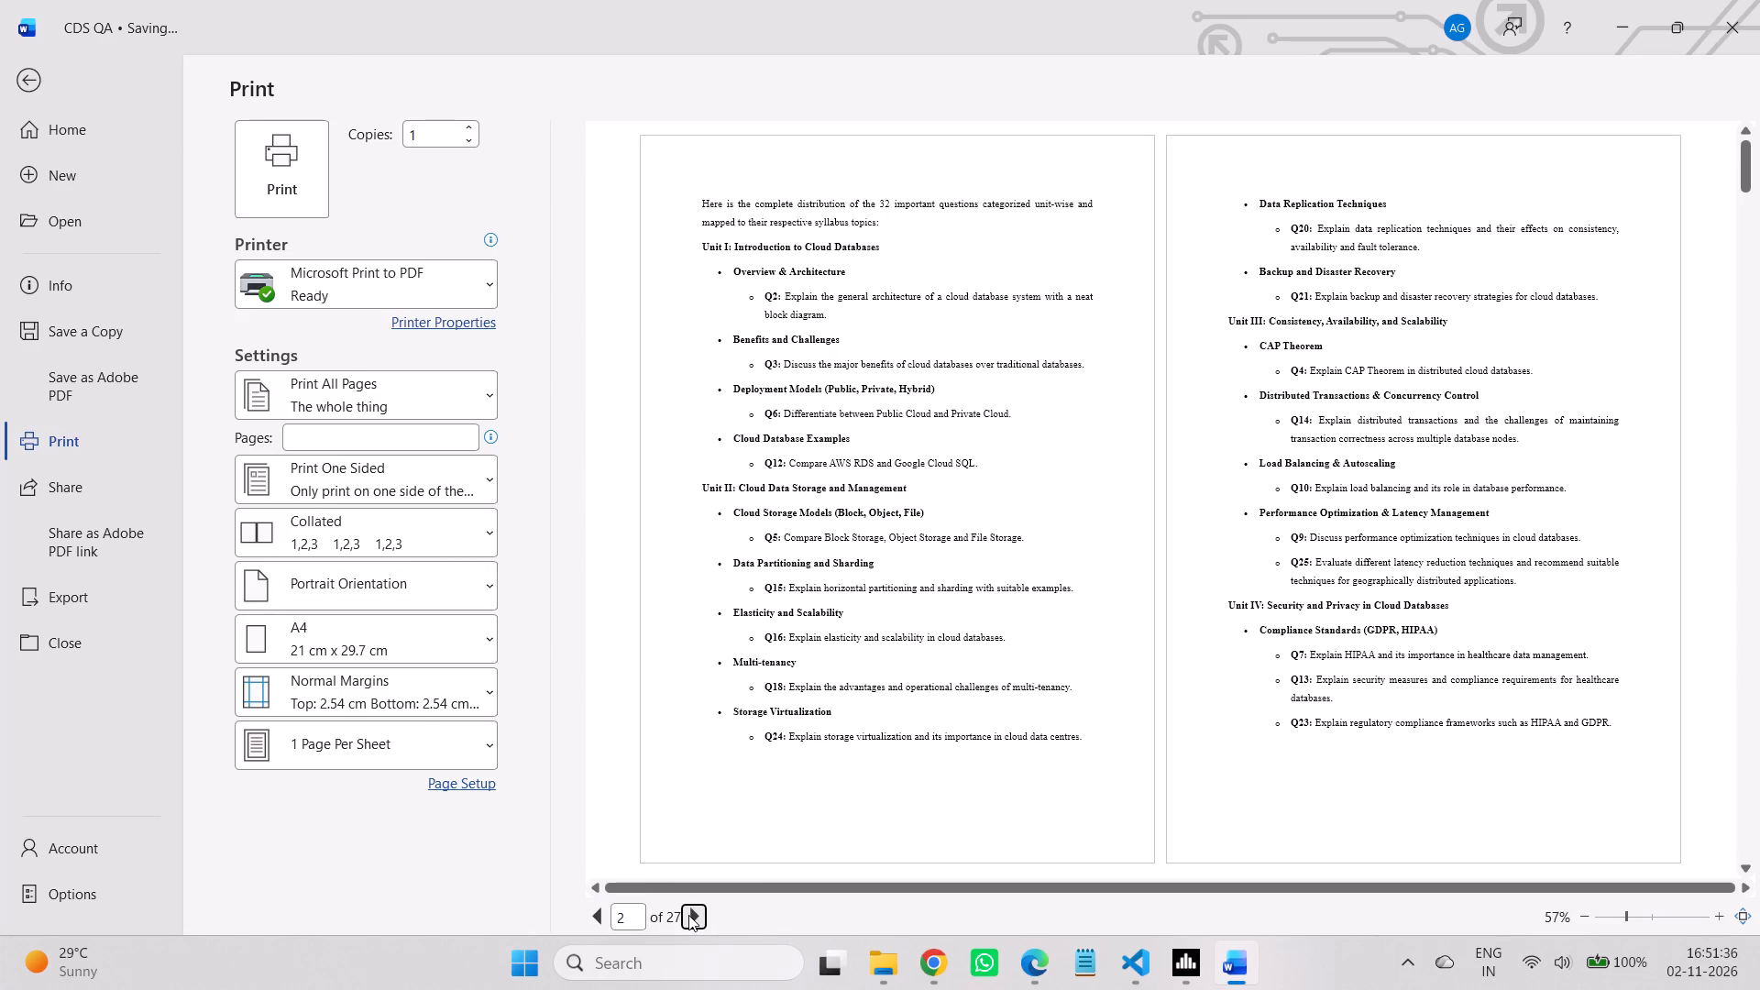
click(688, 915)
click(688, 915)
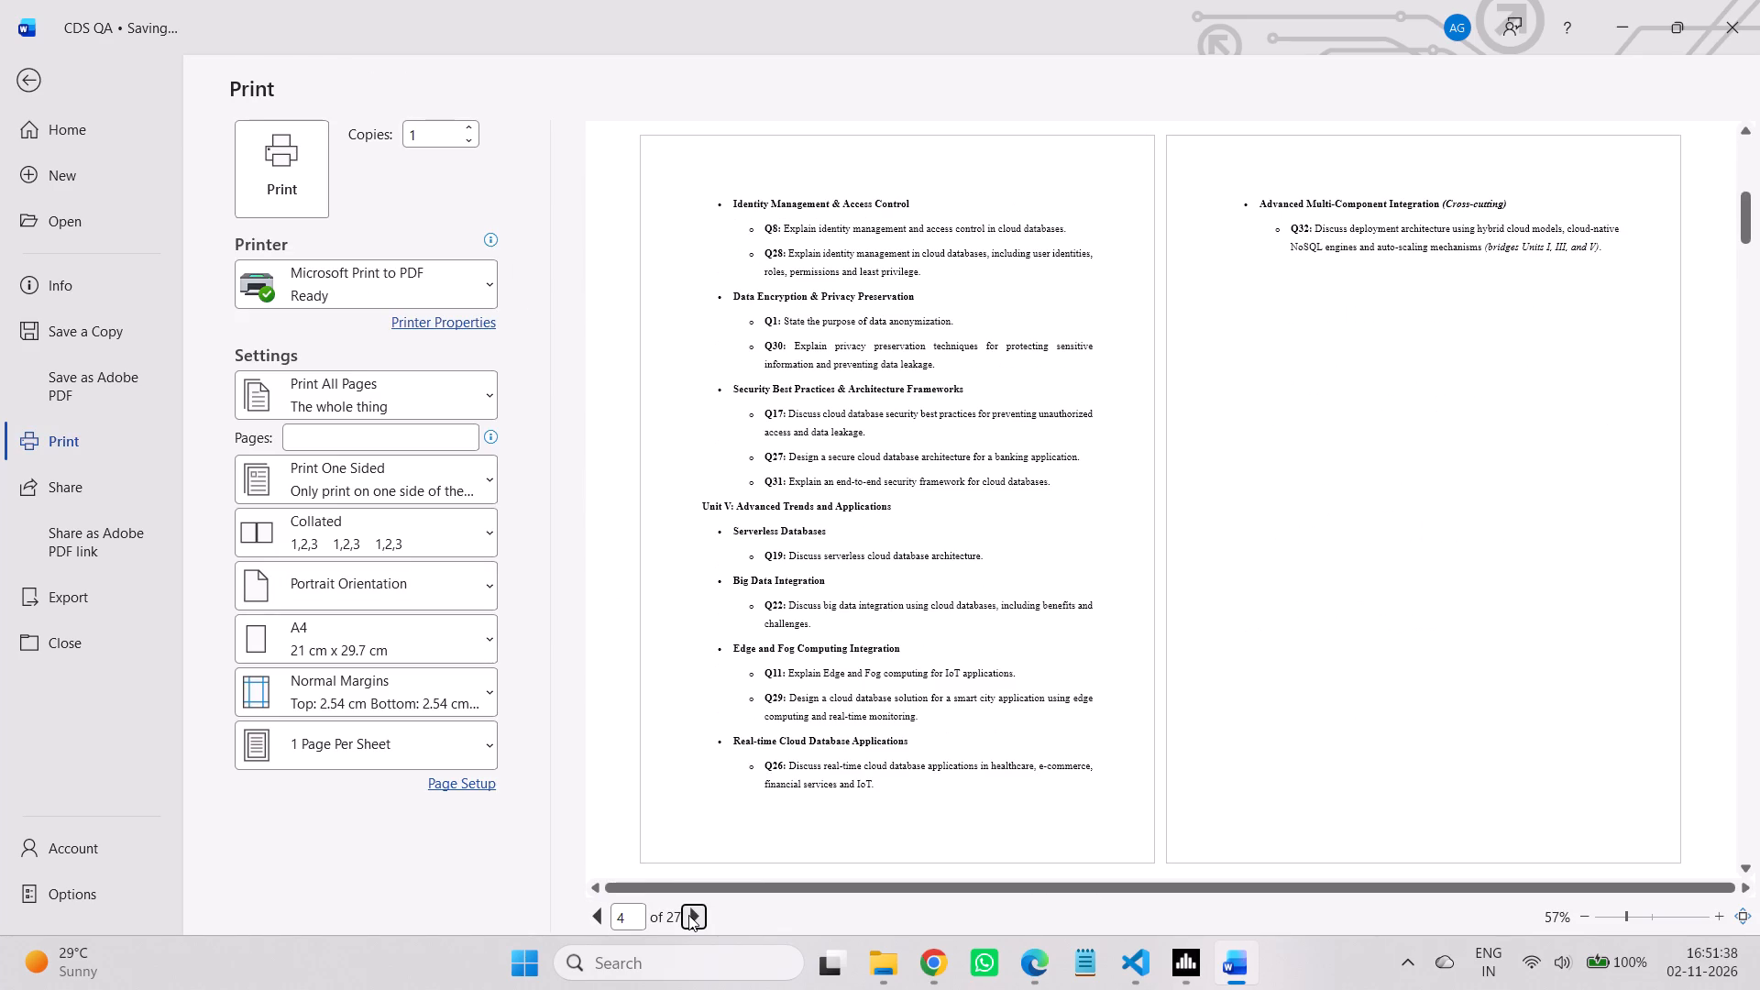
click(692, 914)
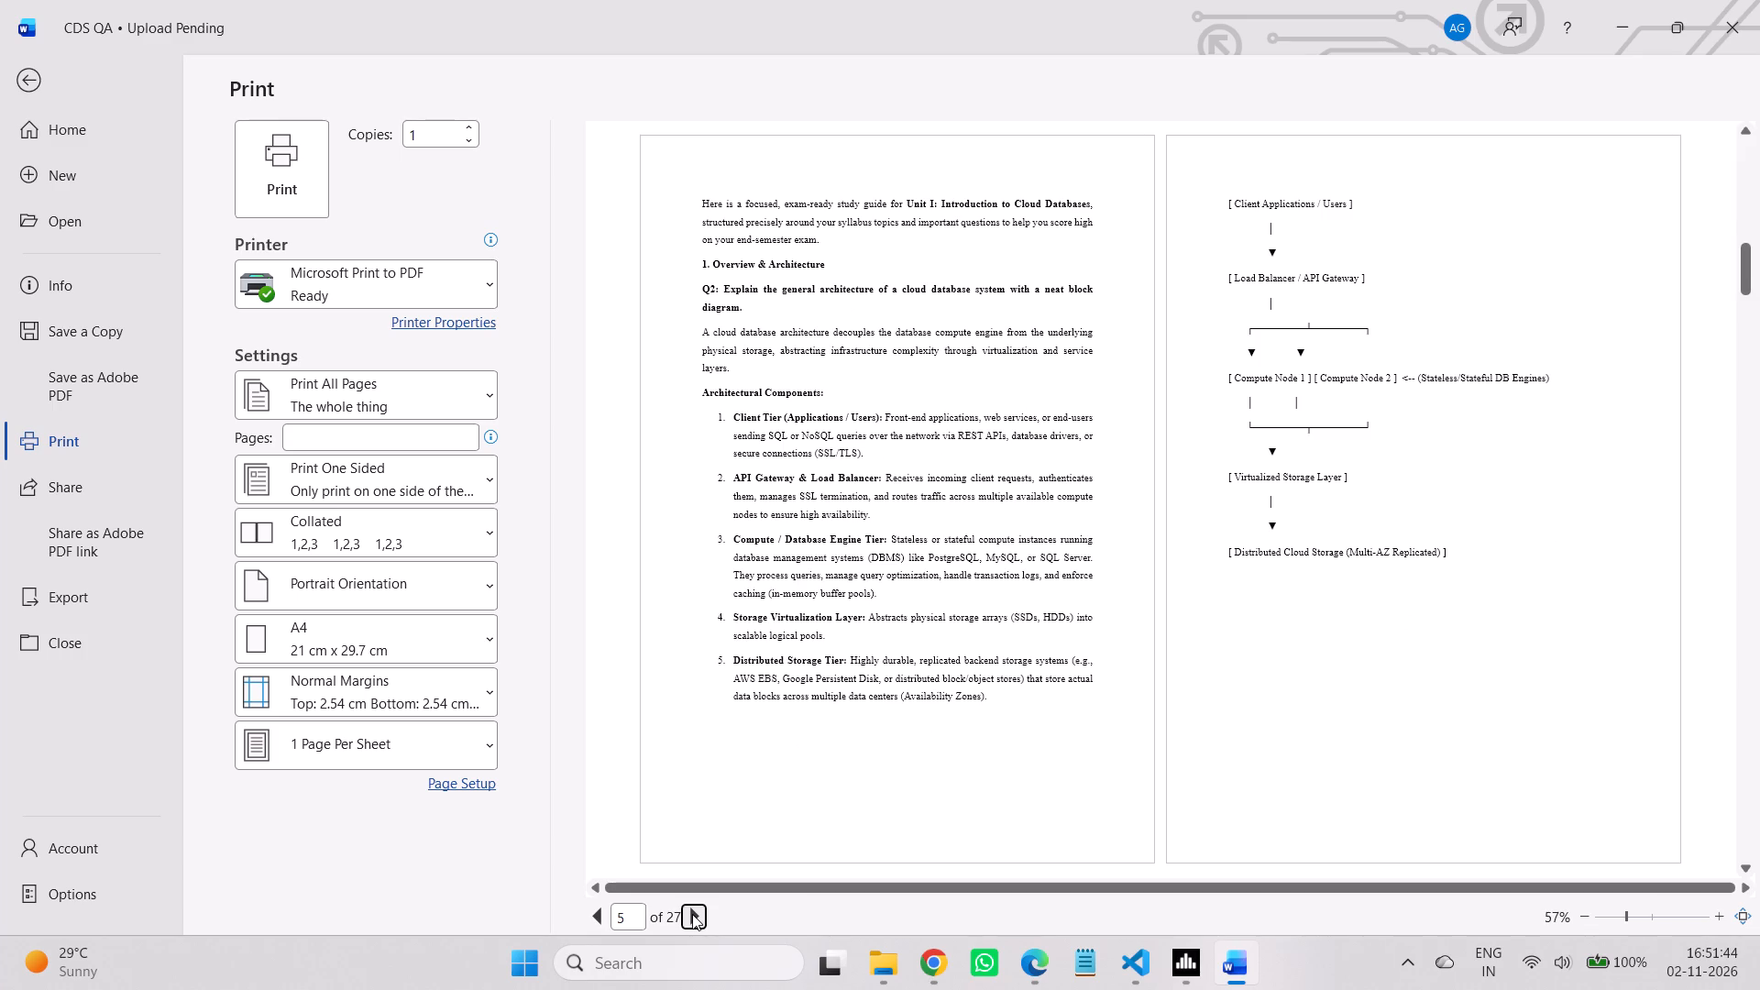
click(692, 914)
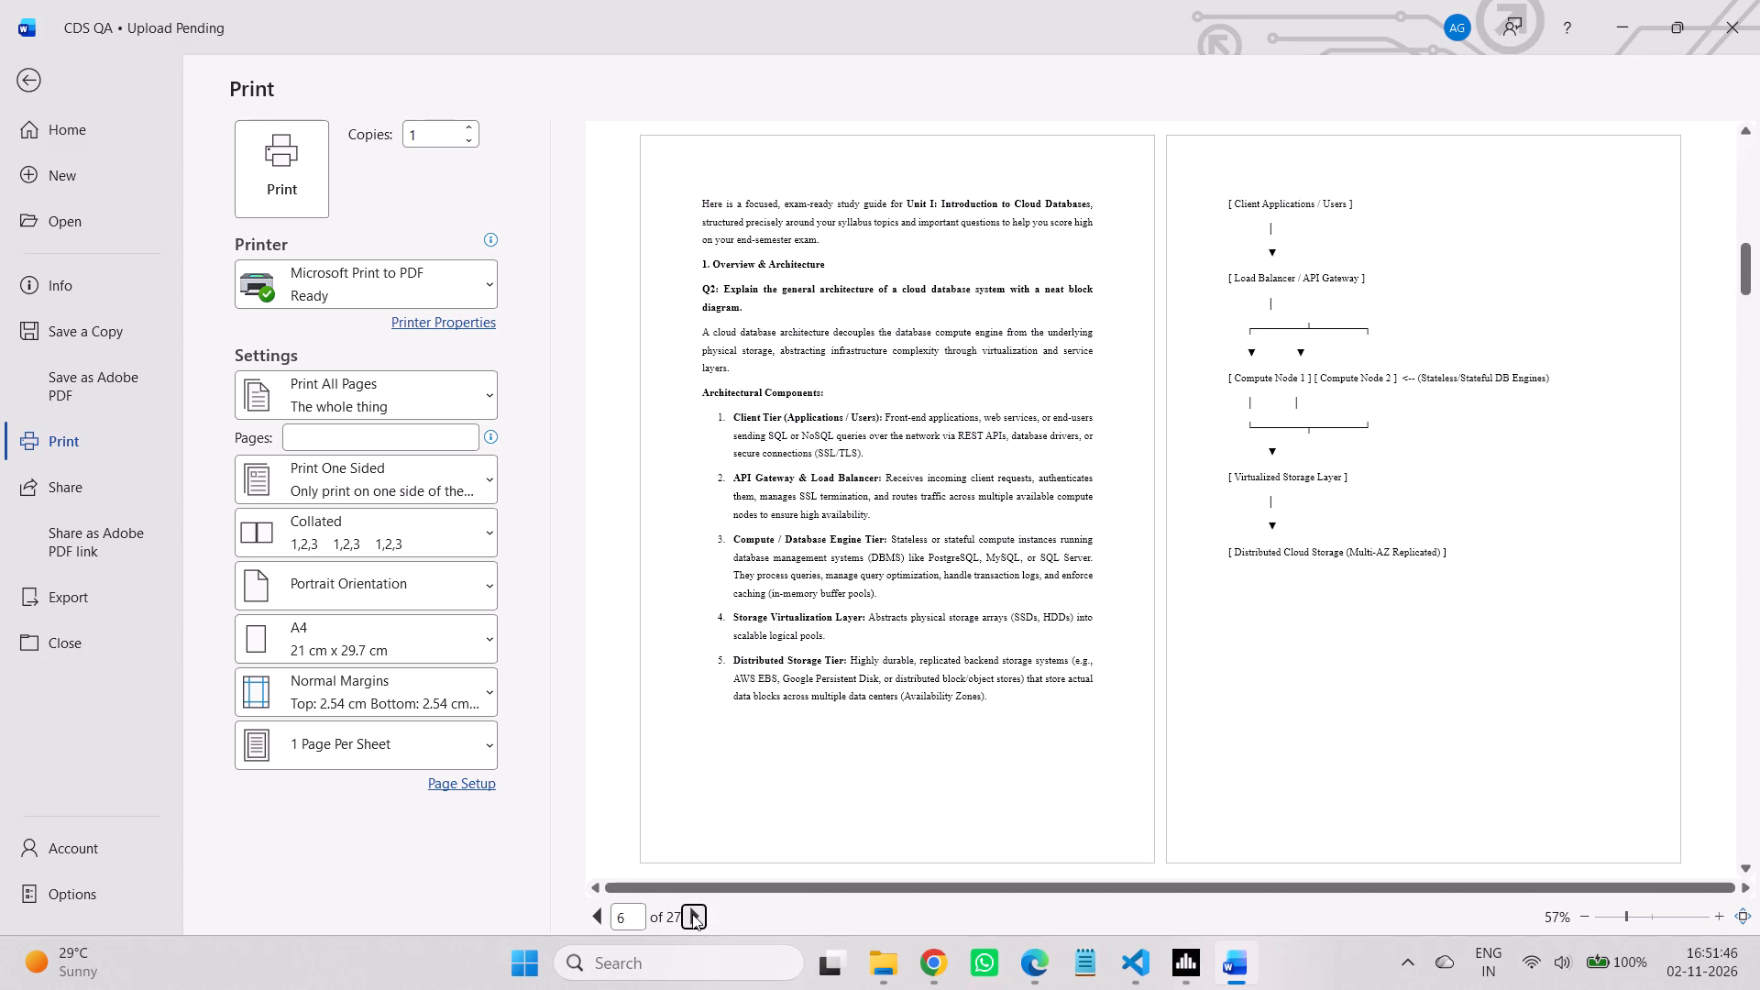
click(696, 913)
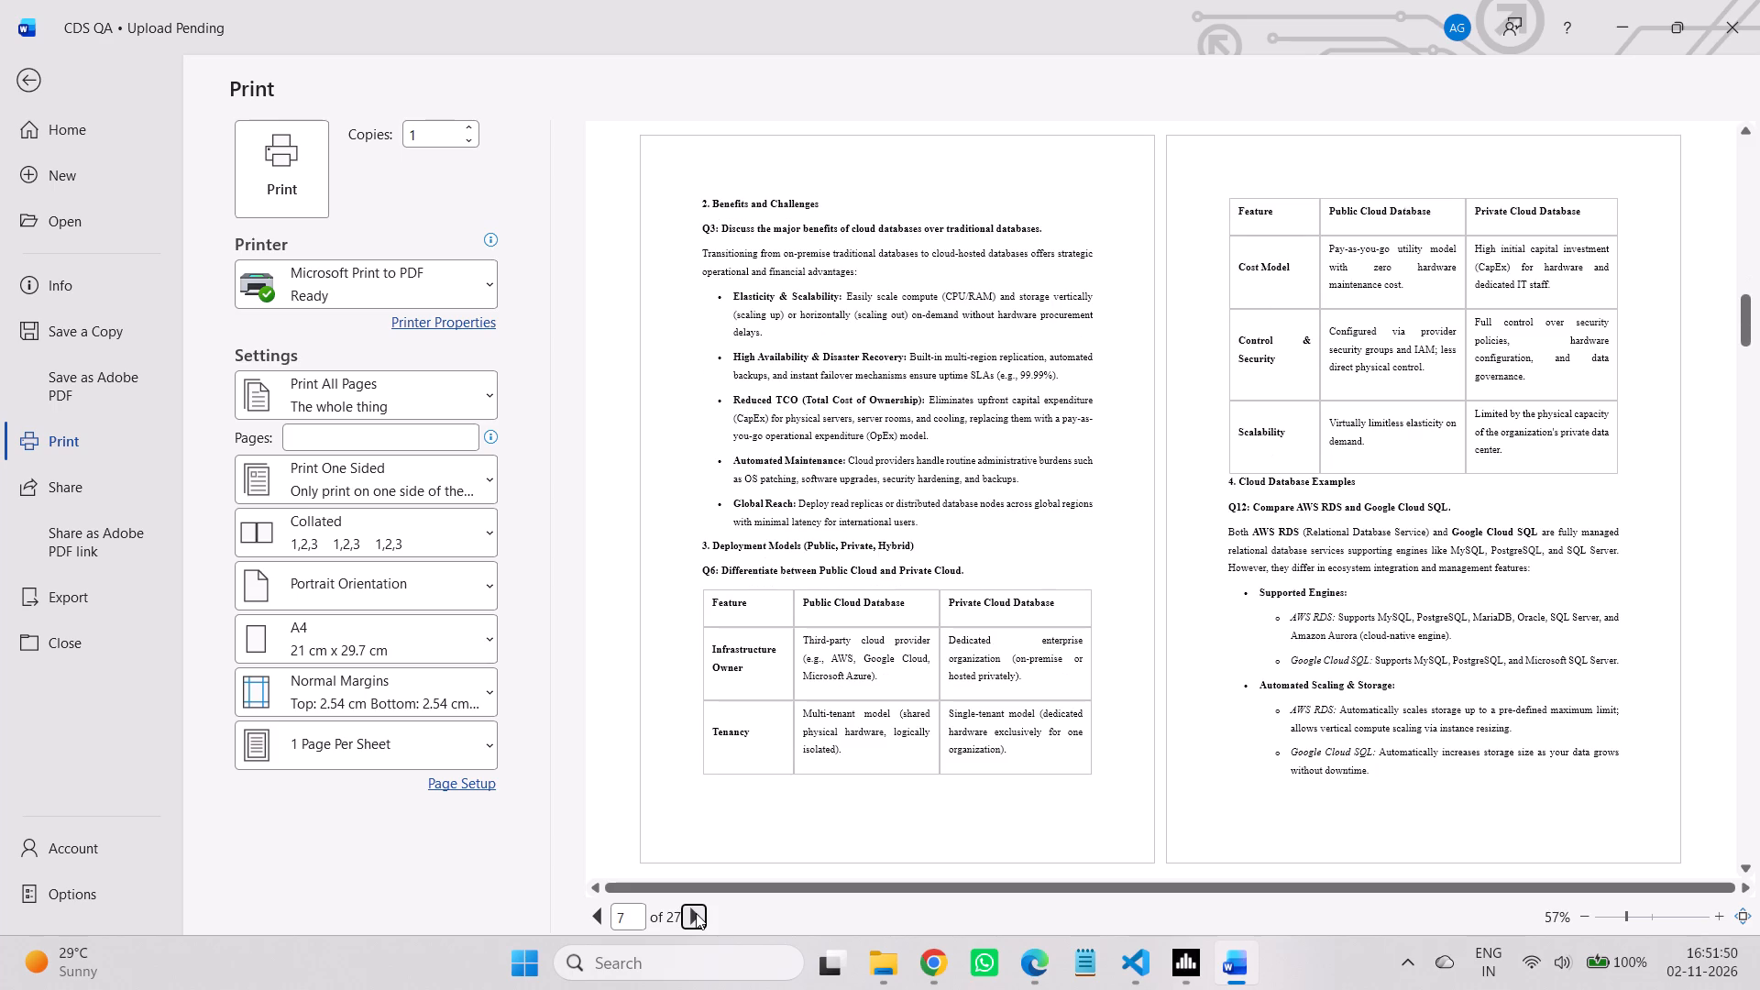
click(696, 913)
click(696, 913)
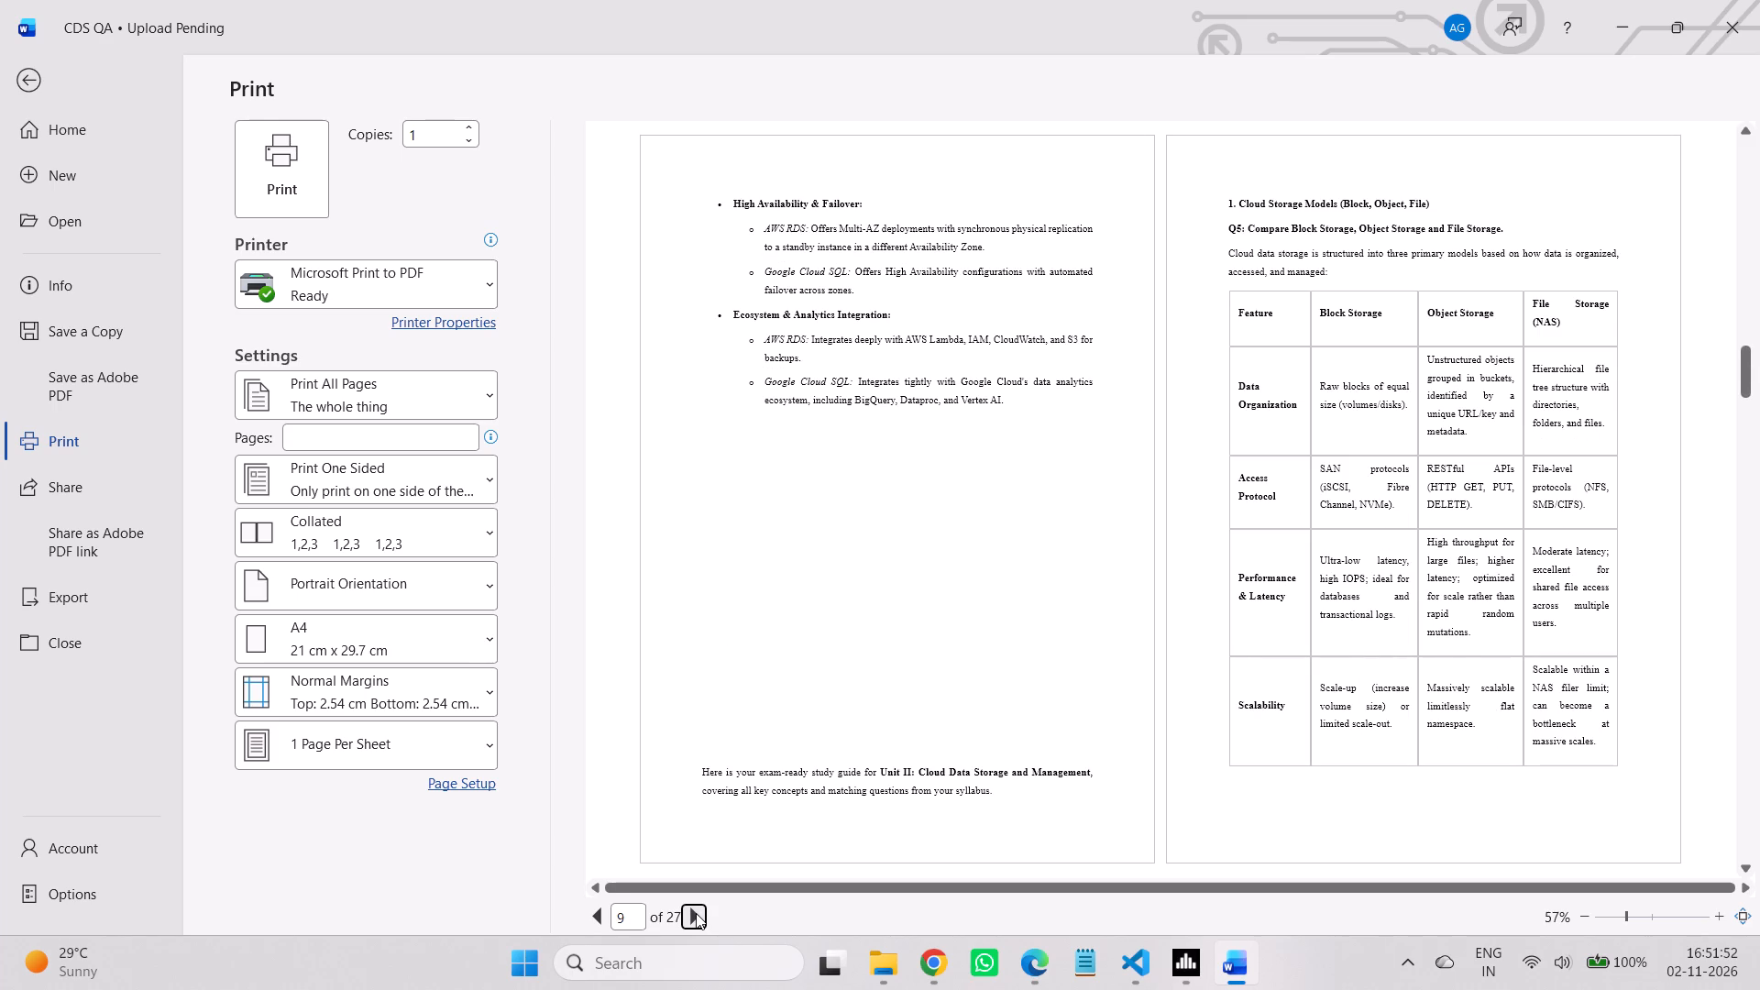
click(599, 912)
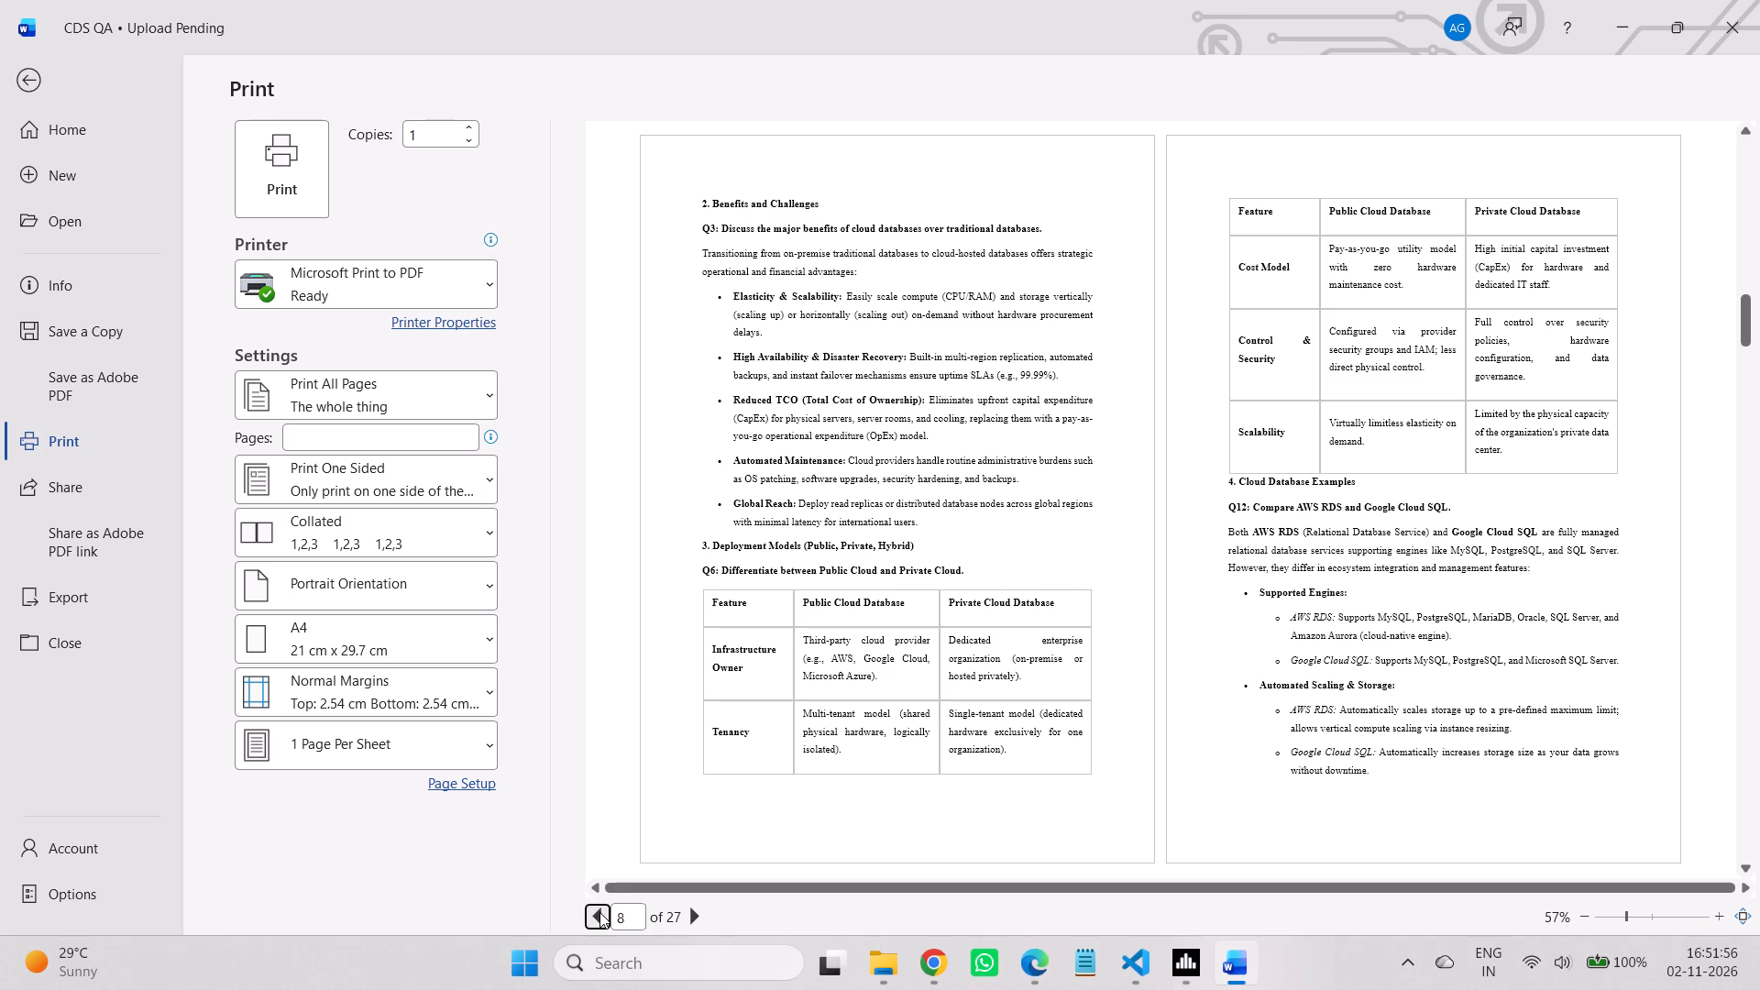
click(692, 918)
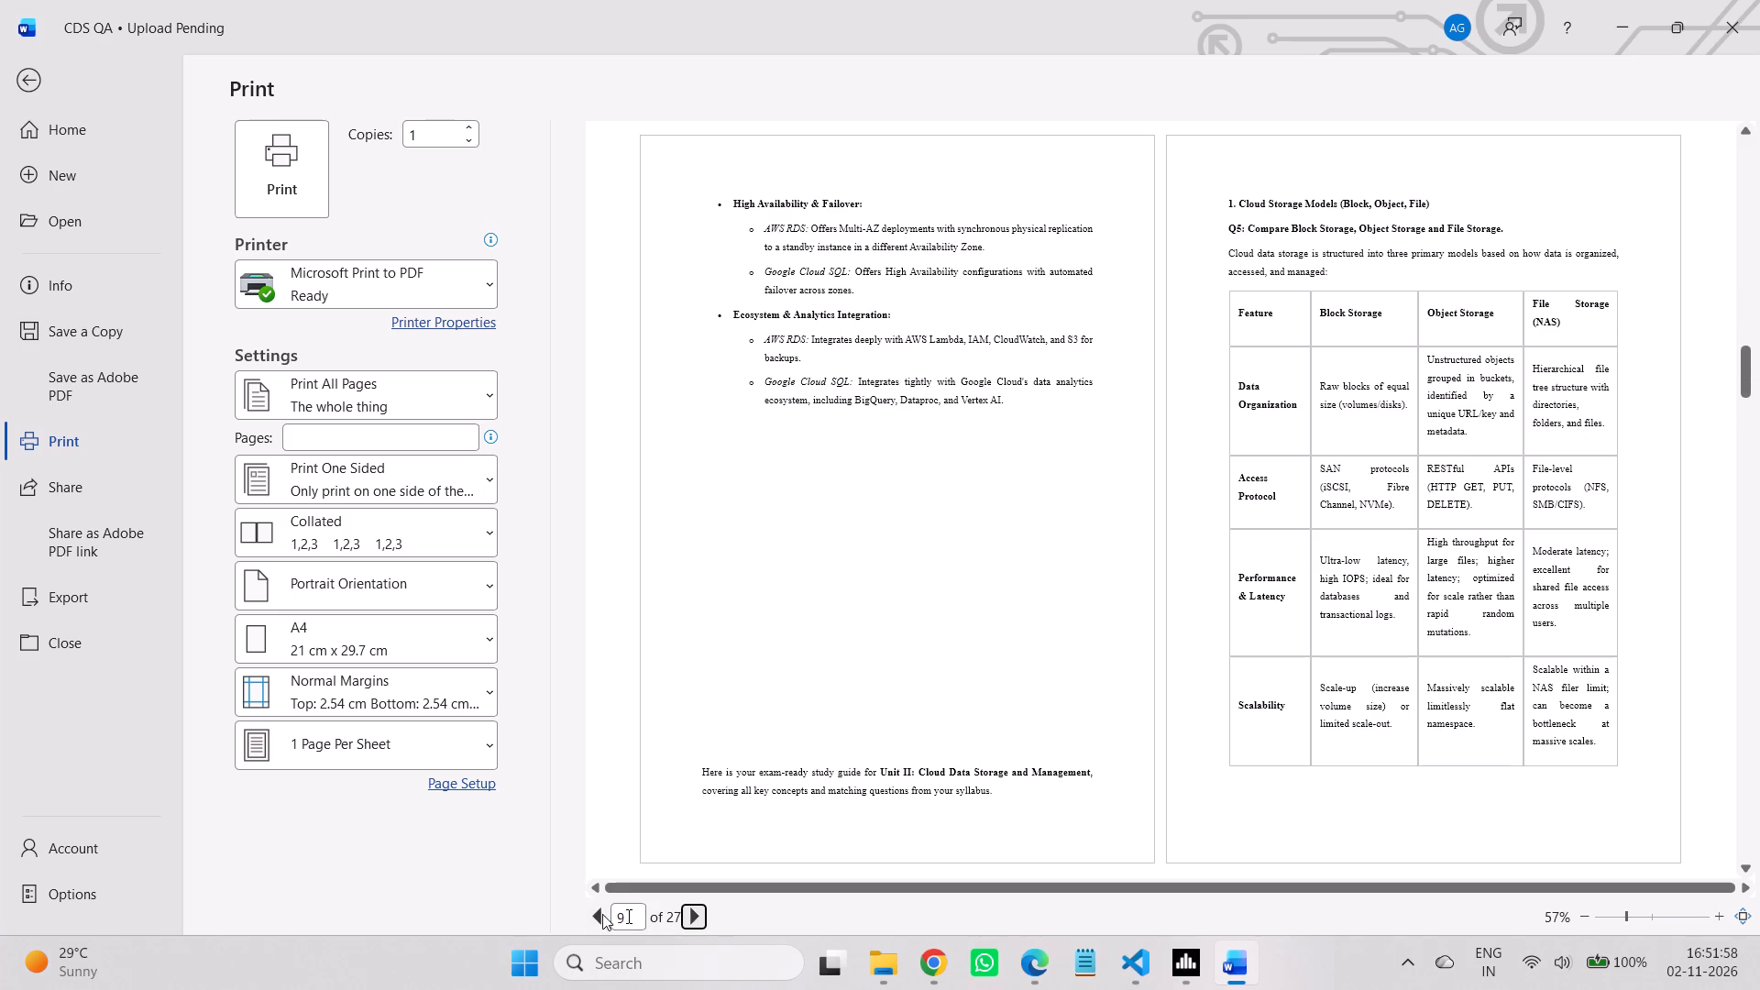
click(599, 916)
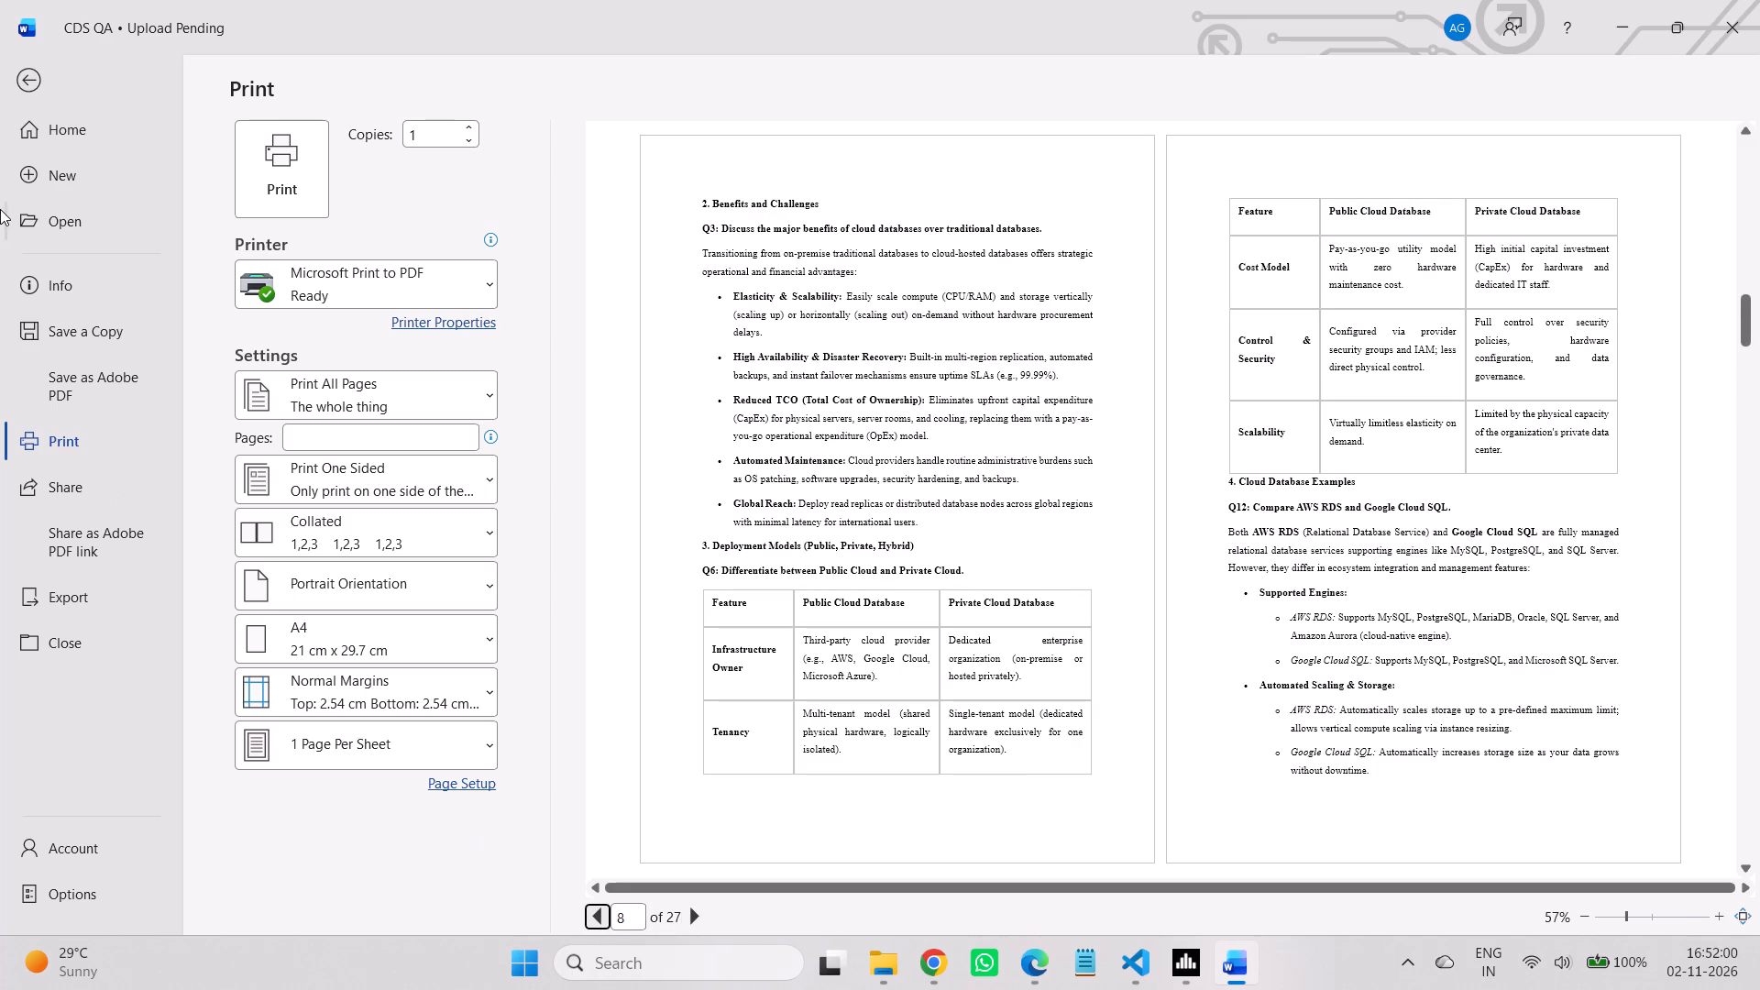
click(27, 86)
Insert blank lines before the "3. Deployment Models (Public, Private, Hybrid)" heading to move it and the Q6 table onto the next page.
scroll(696, 530, down, 1)
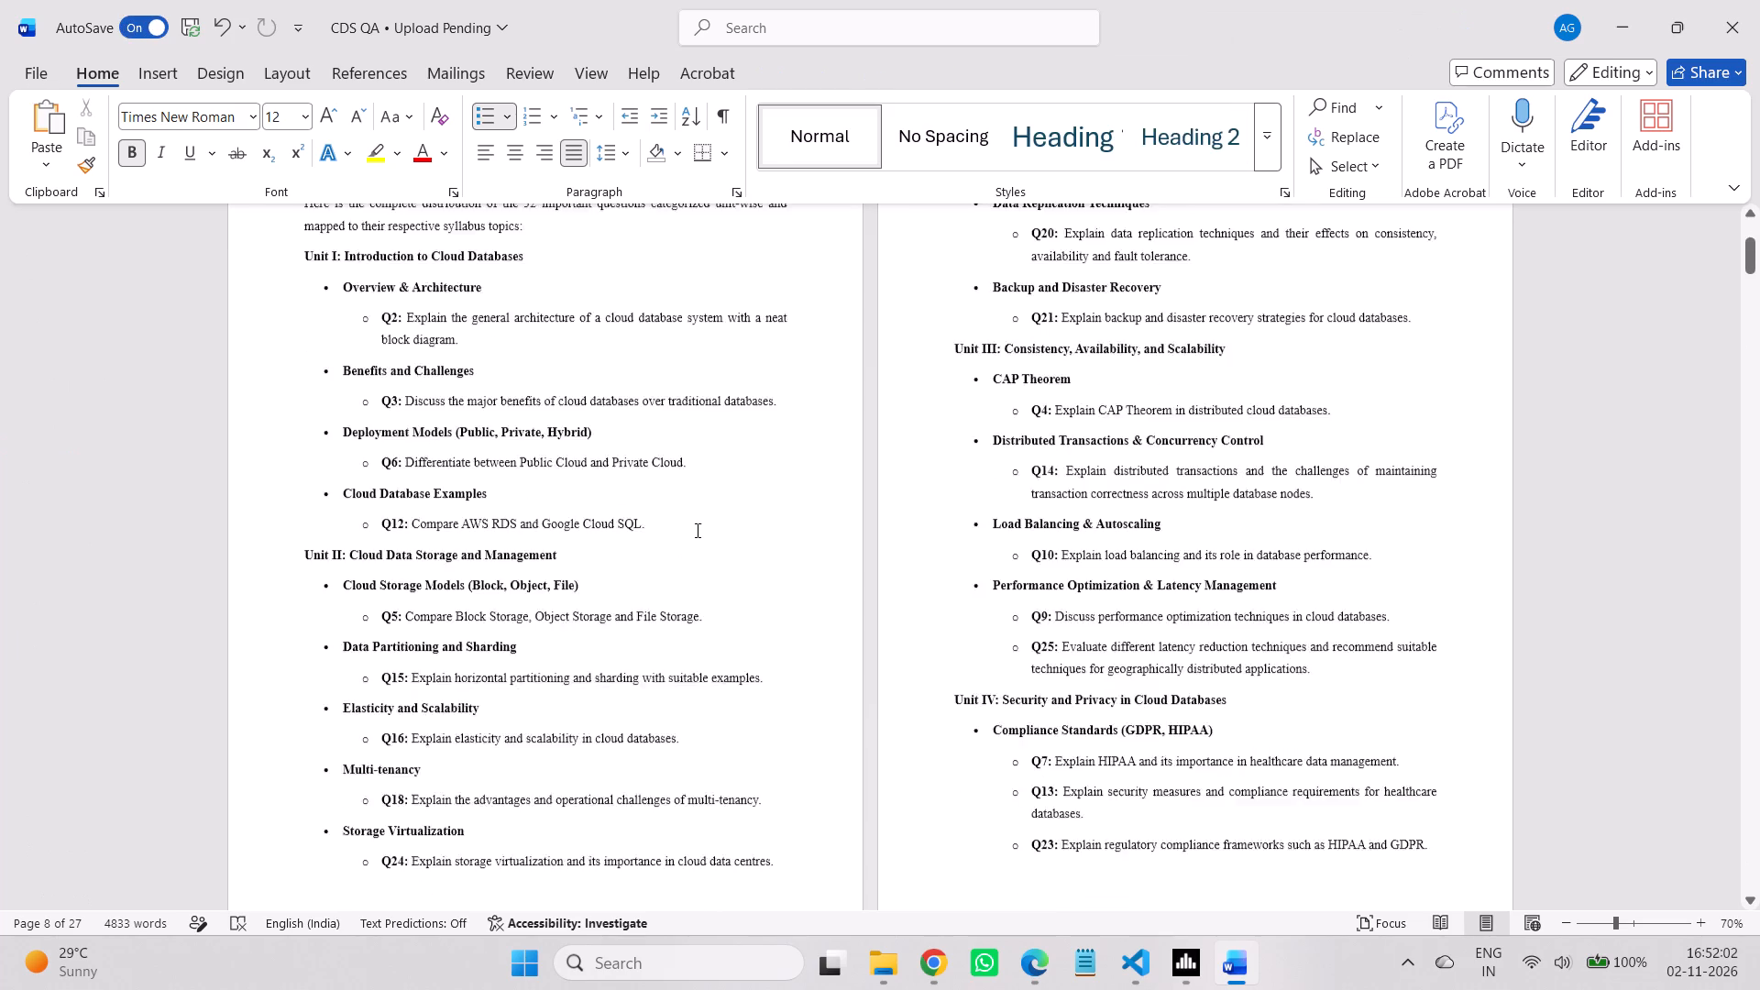
scroll(696, 530, down, 6)
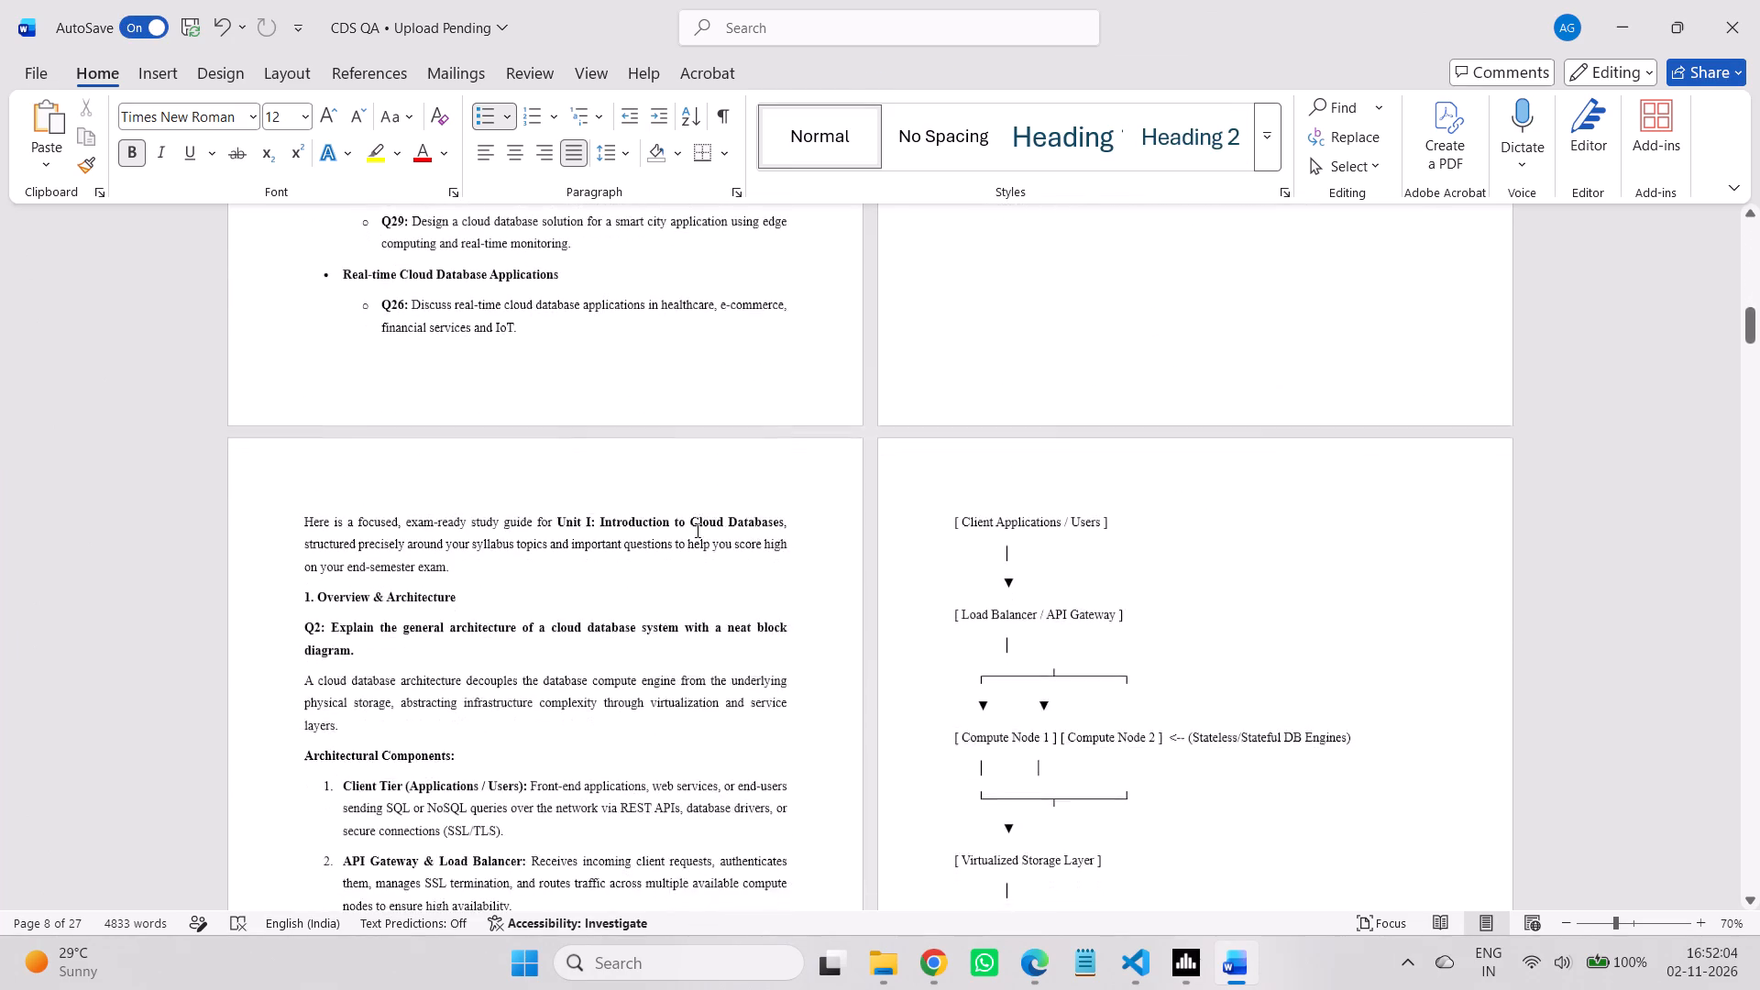
scroll(696, 530, down, 6)
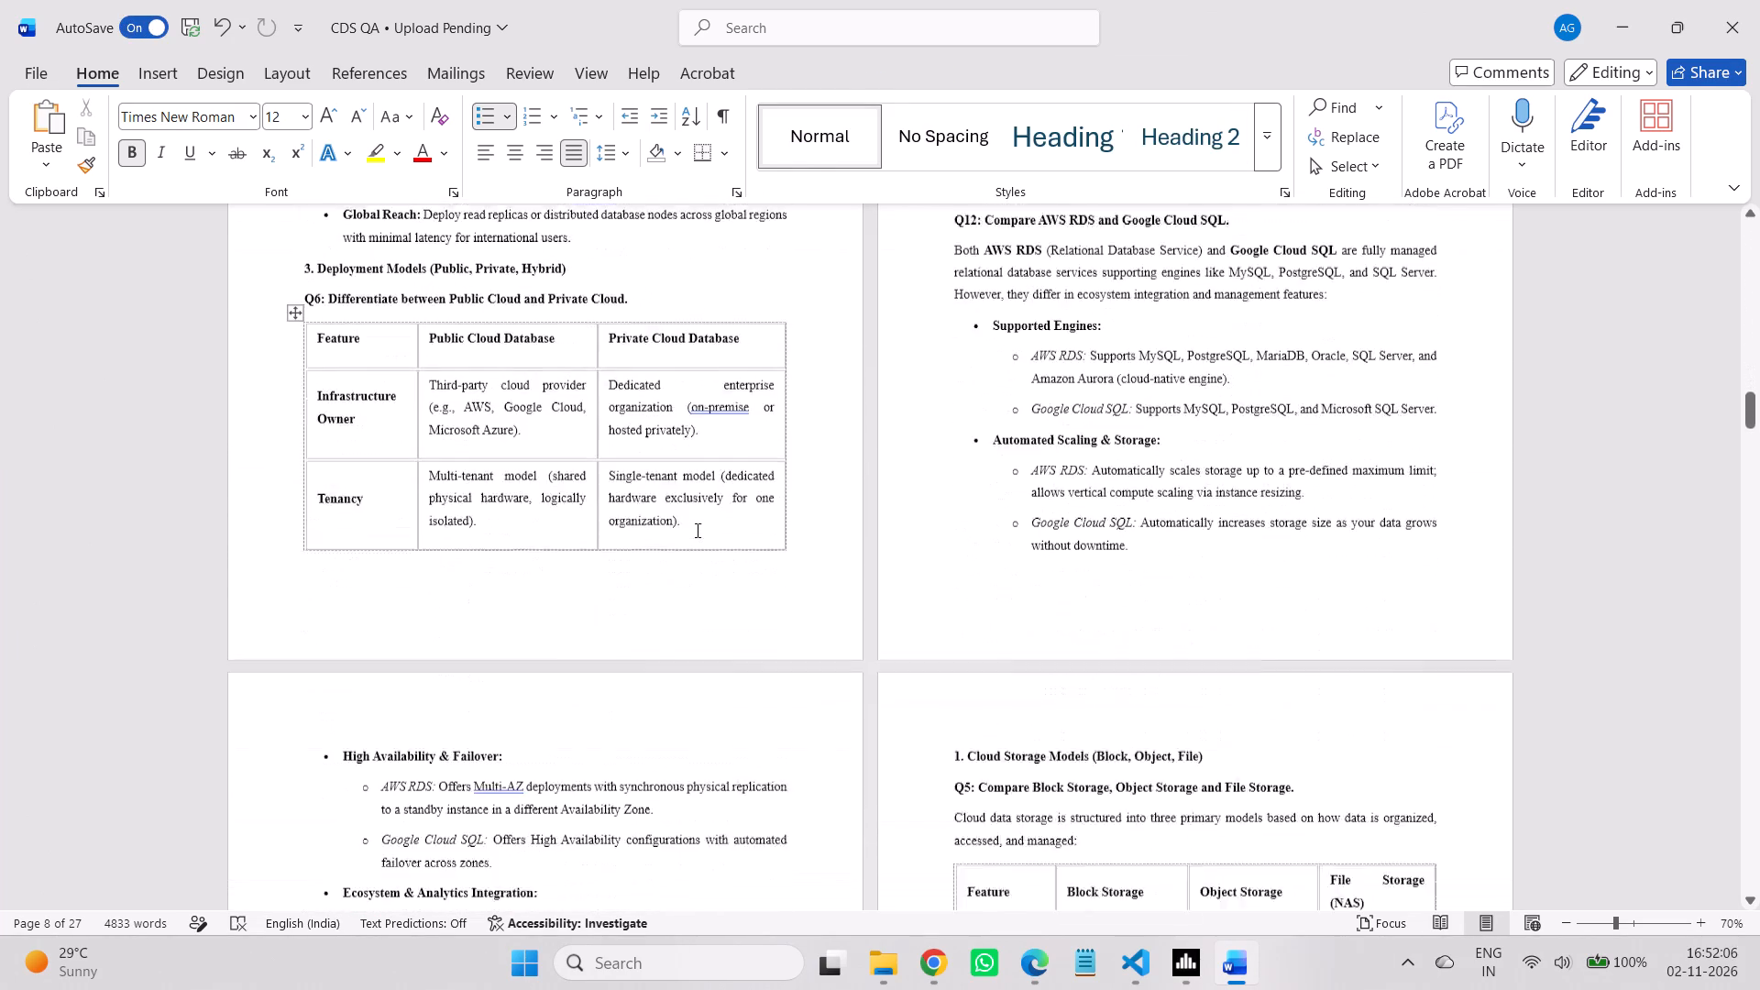
scroll(696, 530, down, 3)
scroll(696, 530, up, 3)
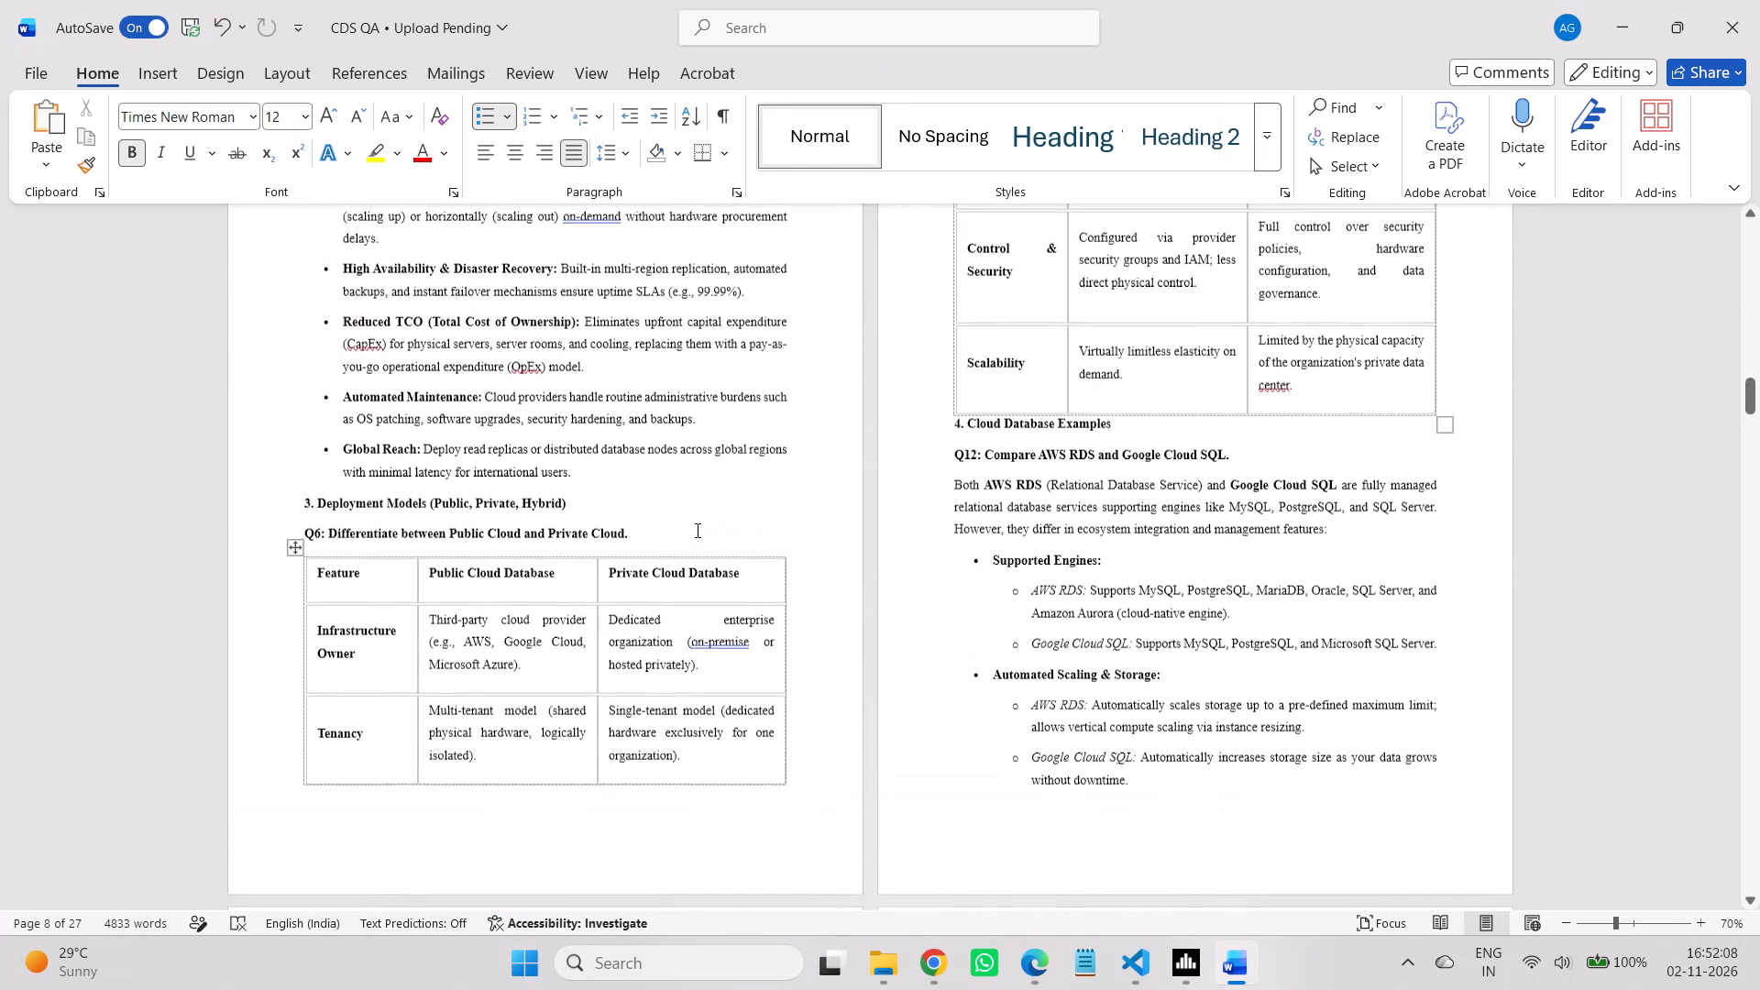
click(610, 471)
key(Return)
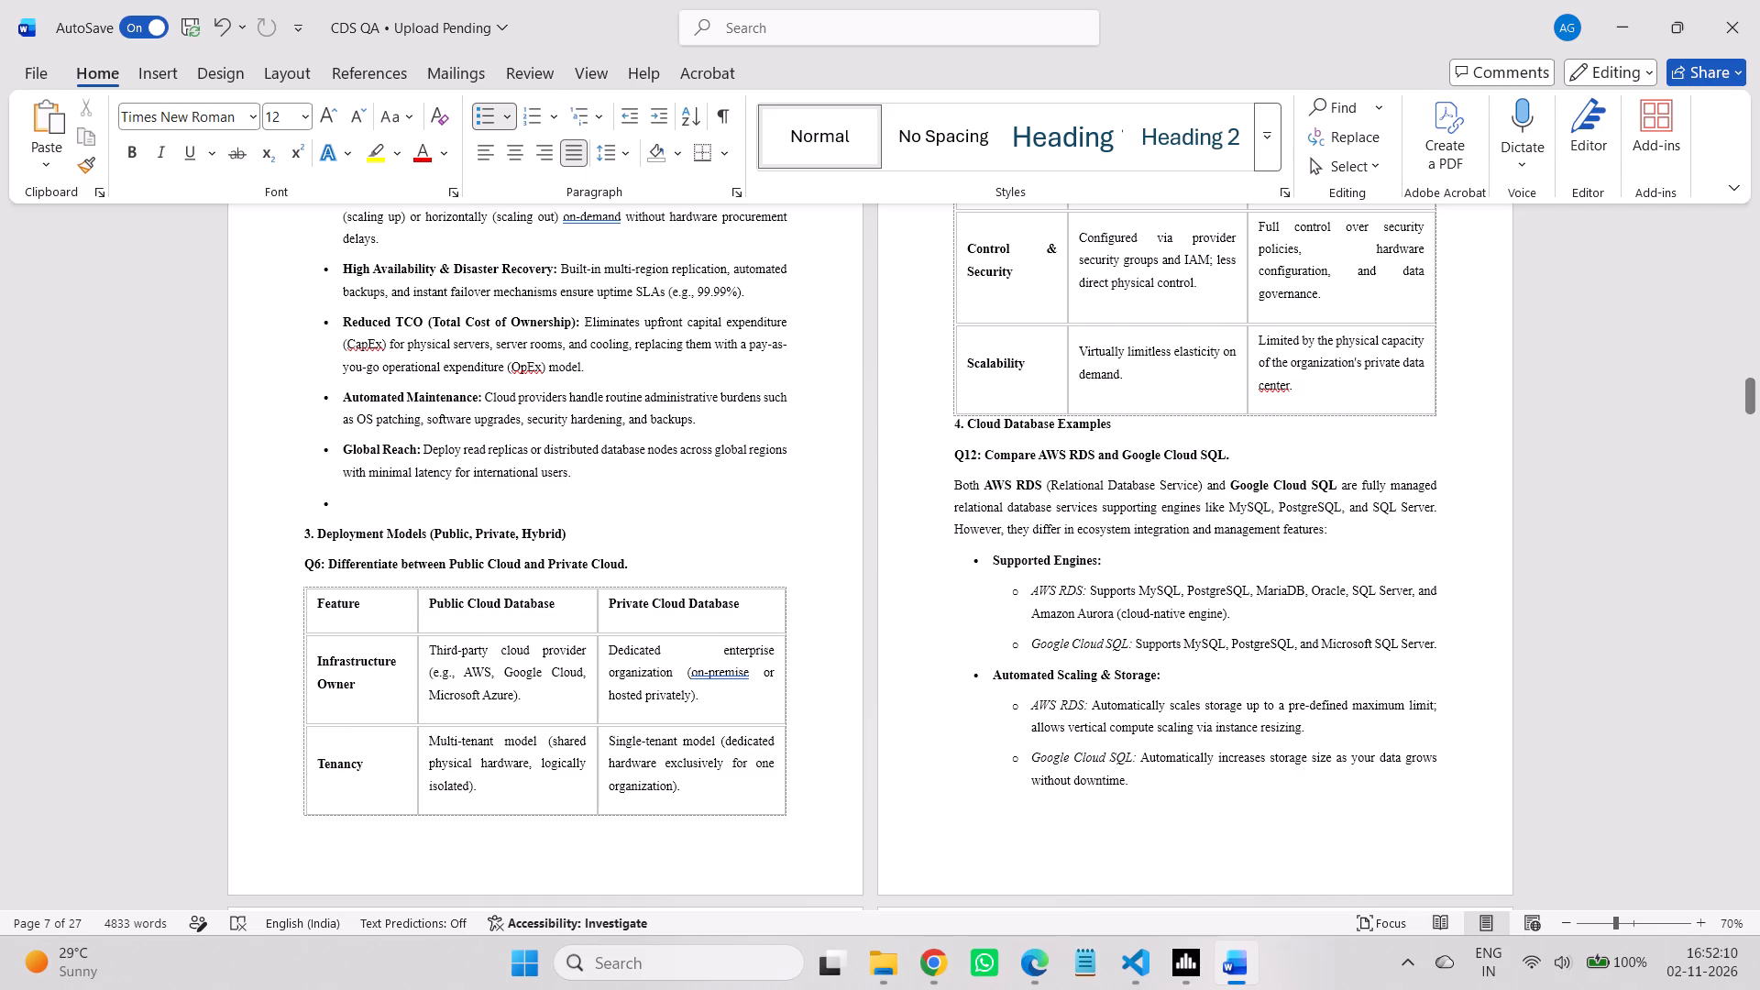
key(Return)
key(Return)
key(Return)
key(Return)
key(Return)
key(Return)
key(Return)
key(Return)
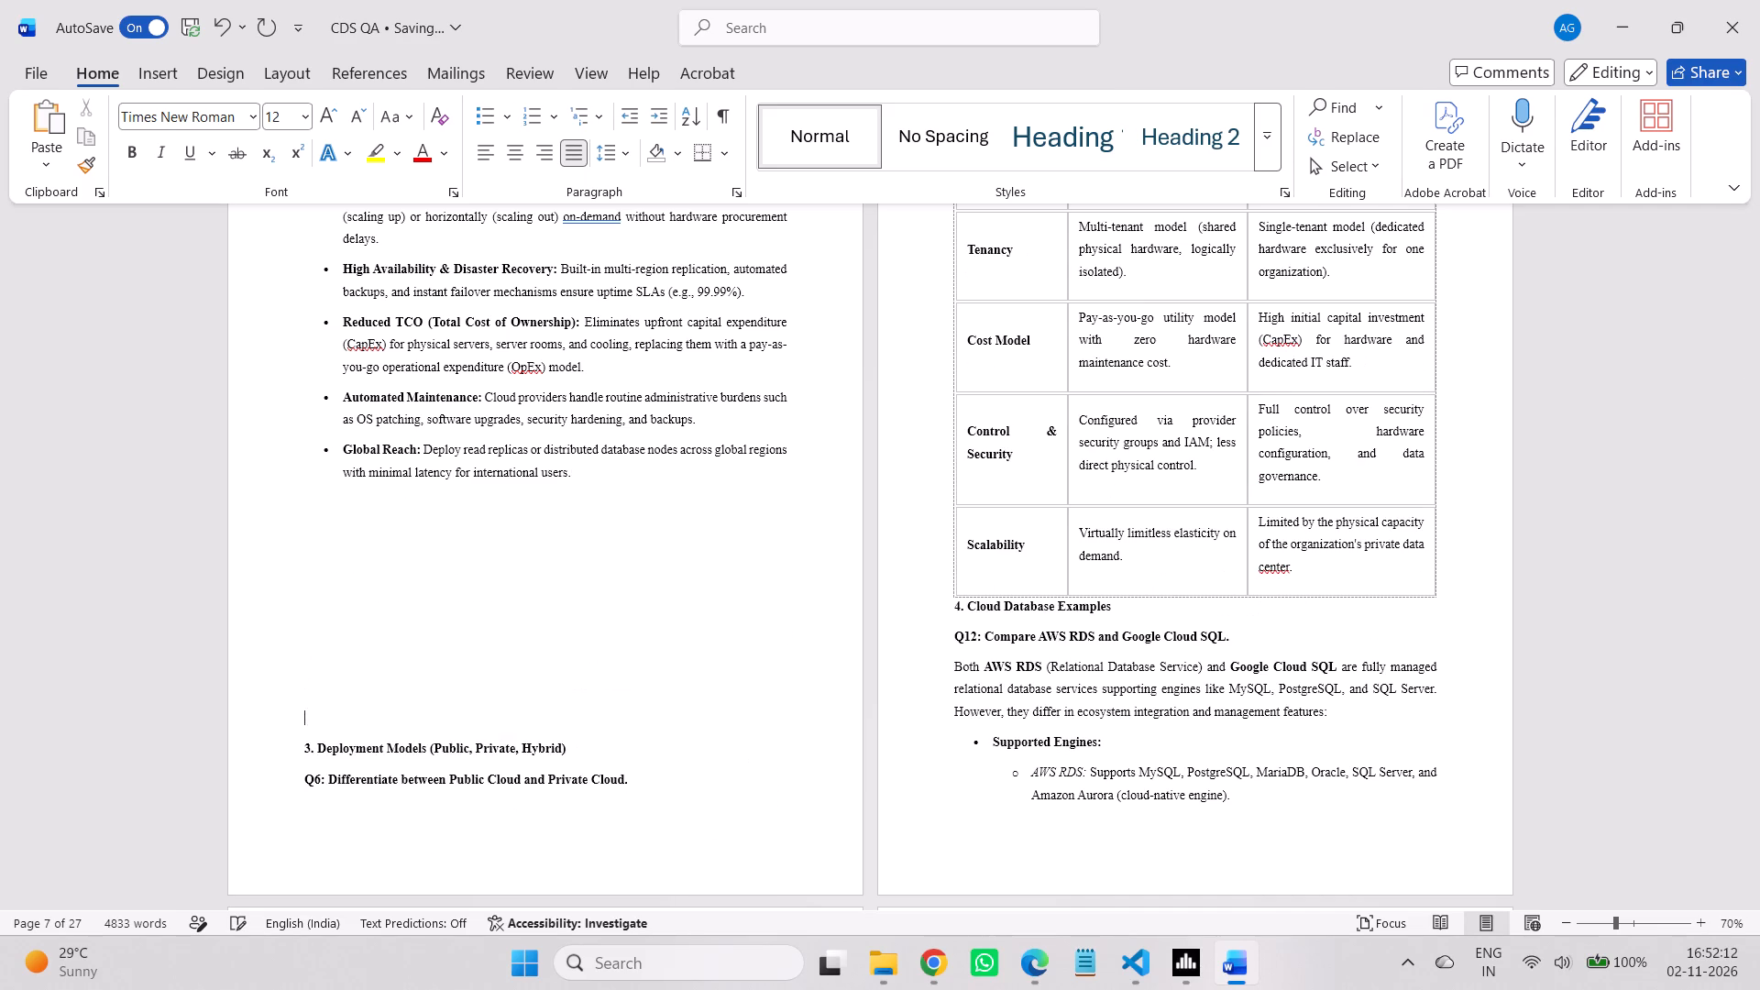
key(Return)
key(Return)
key(Return)
Insert five blank lines before the "4. Cloud Database Examples" heading to move it and Q12 onto the next page.
scroll(610, 471, up, 1)
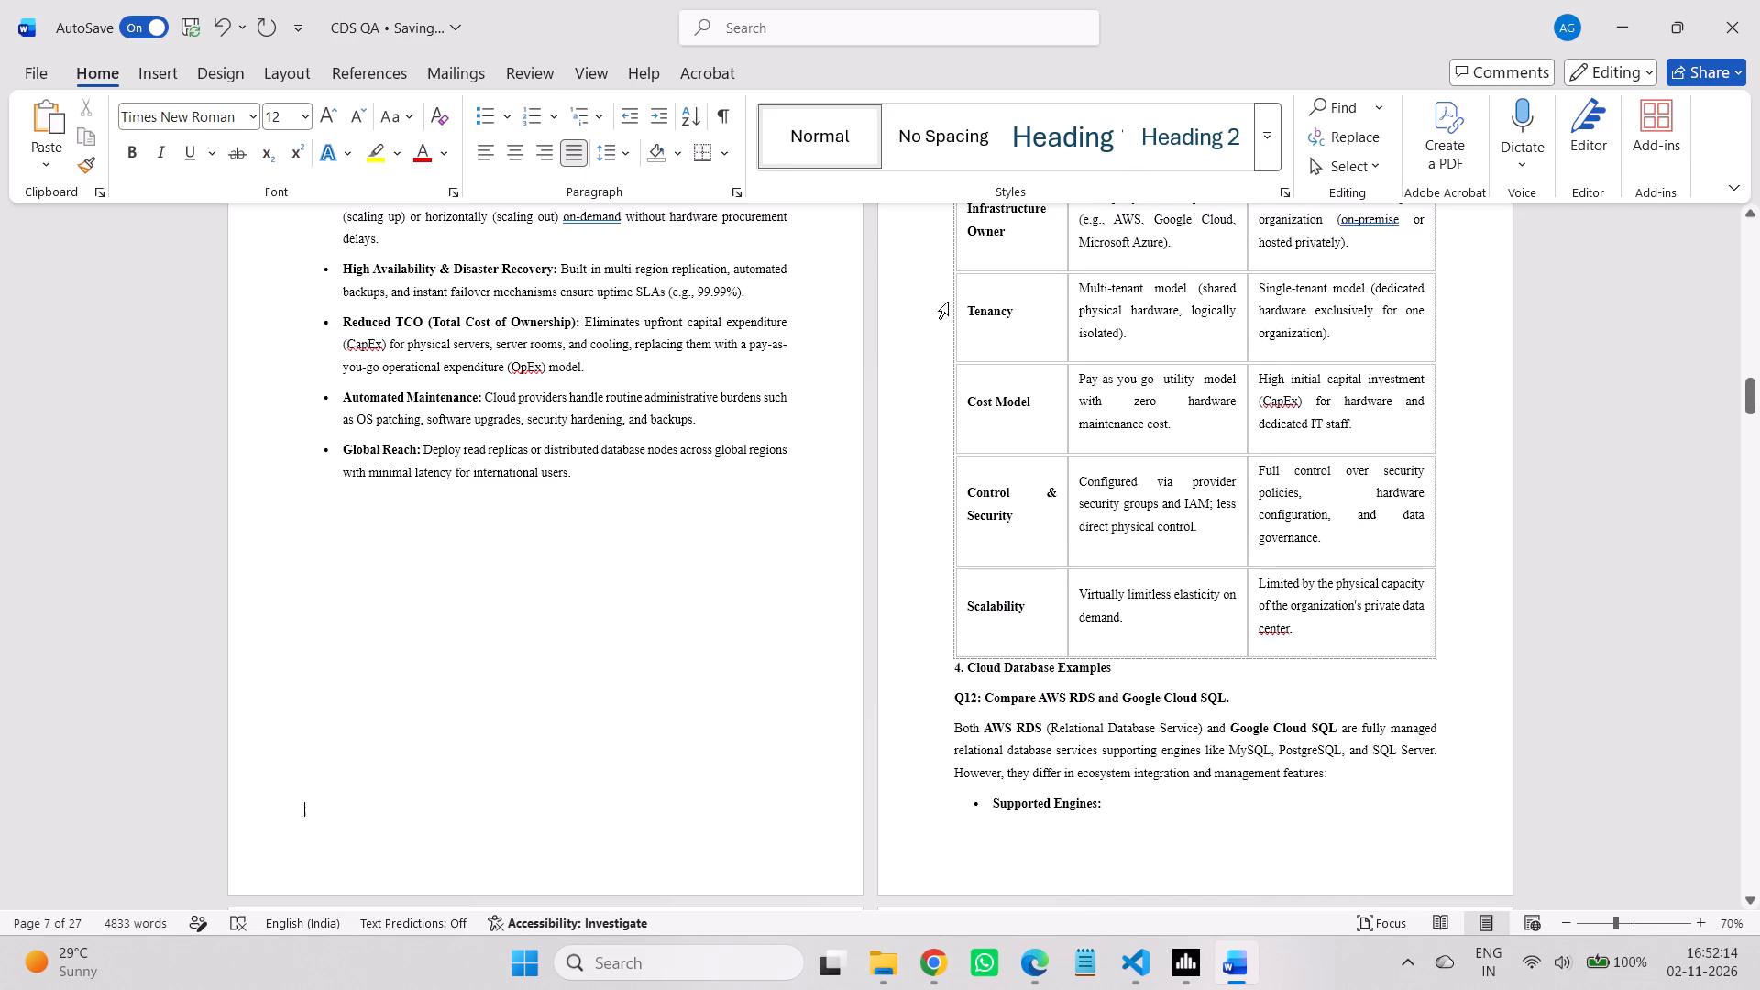
scroll(1170, 236, up, 1)
scroll(1170, 236, down, 1)
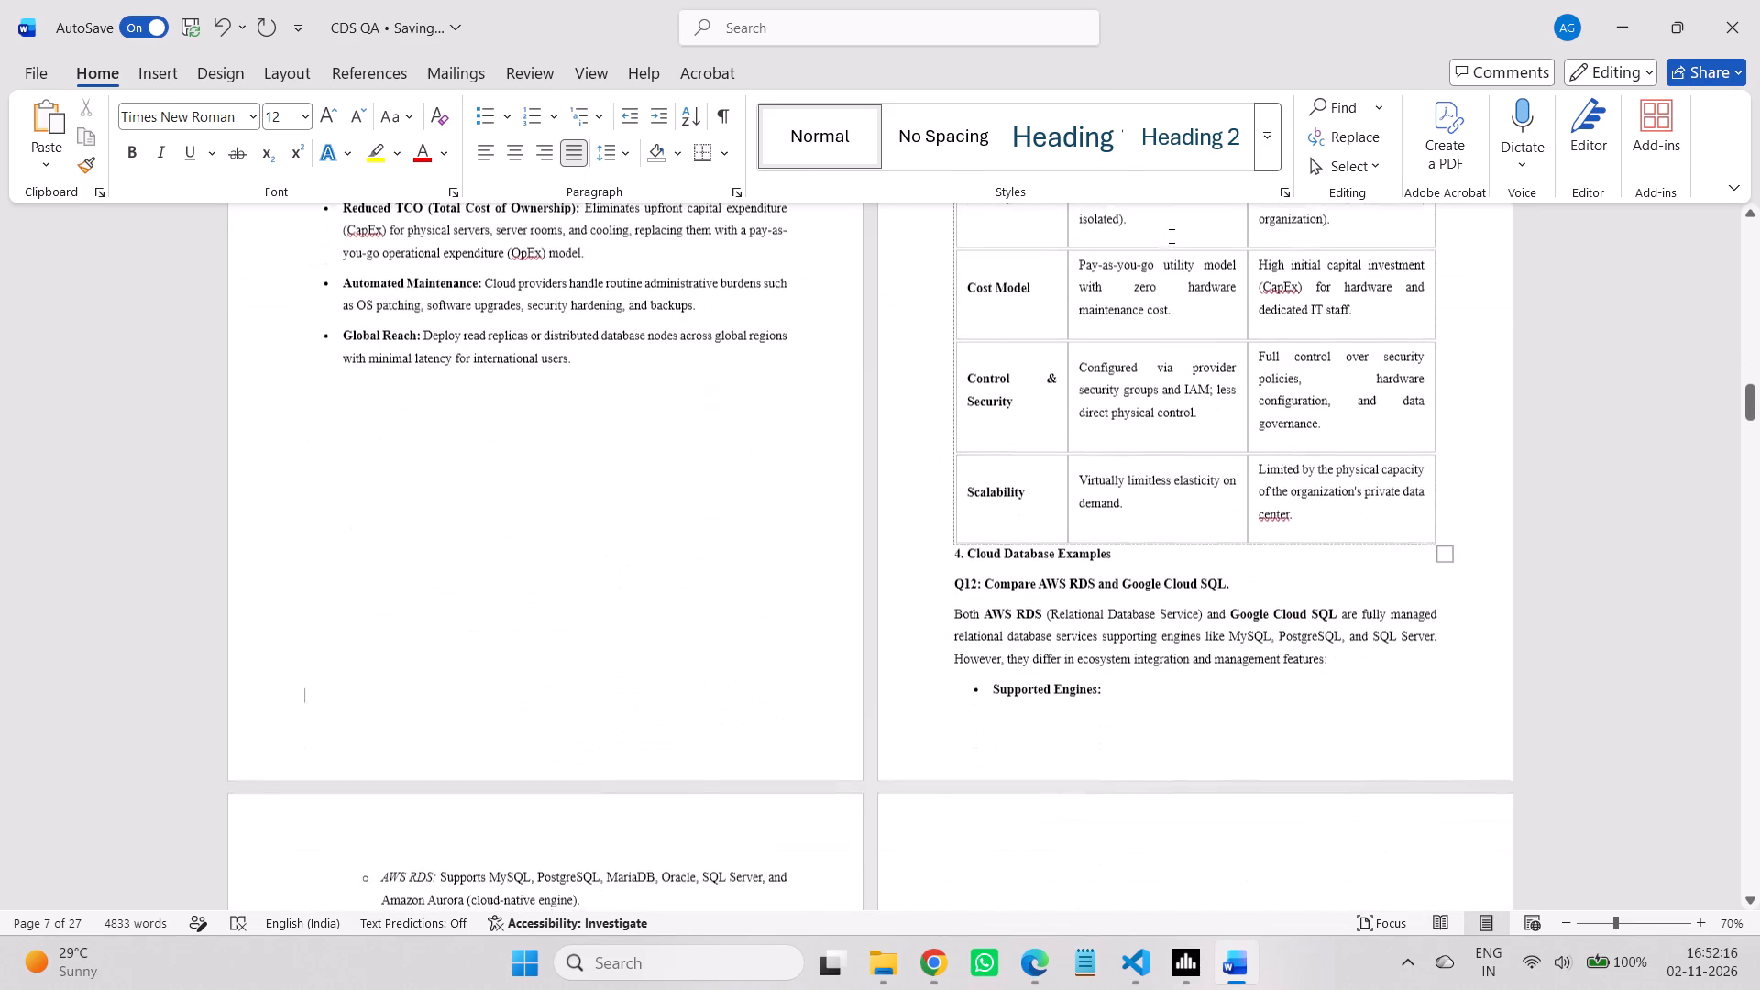
scroll(1170, 236, down, 1)
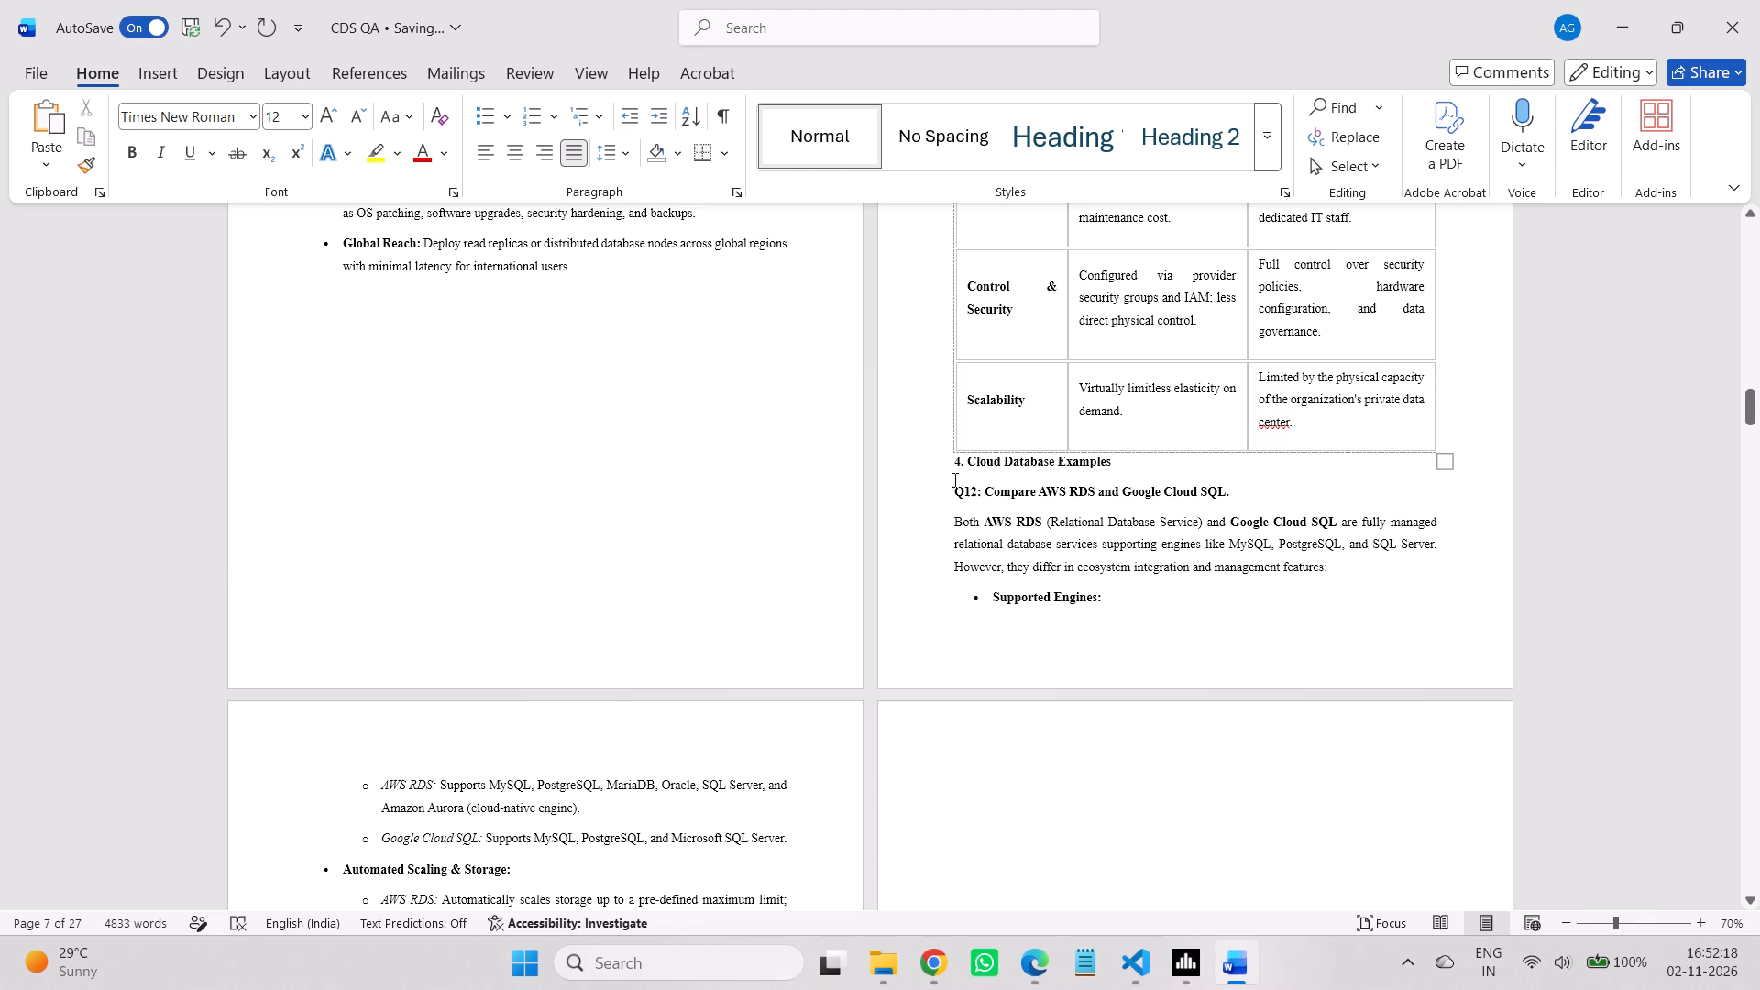
click(945, 474)
key(Return)
key(Return)
key(Return)
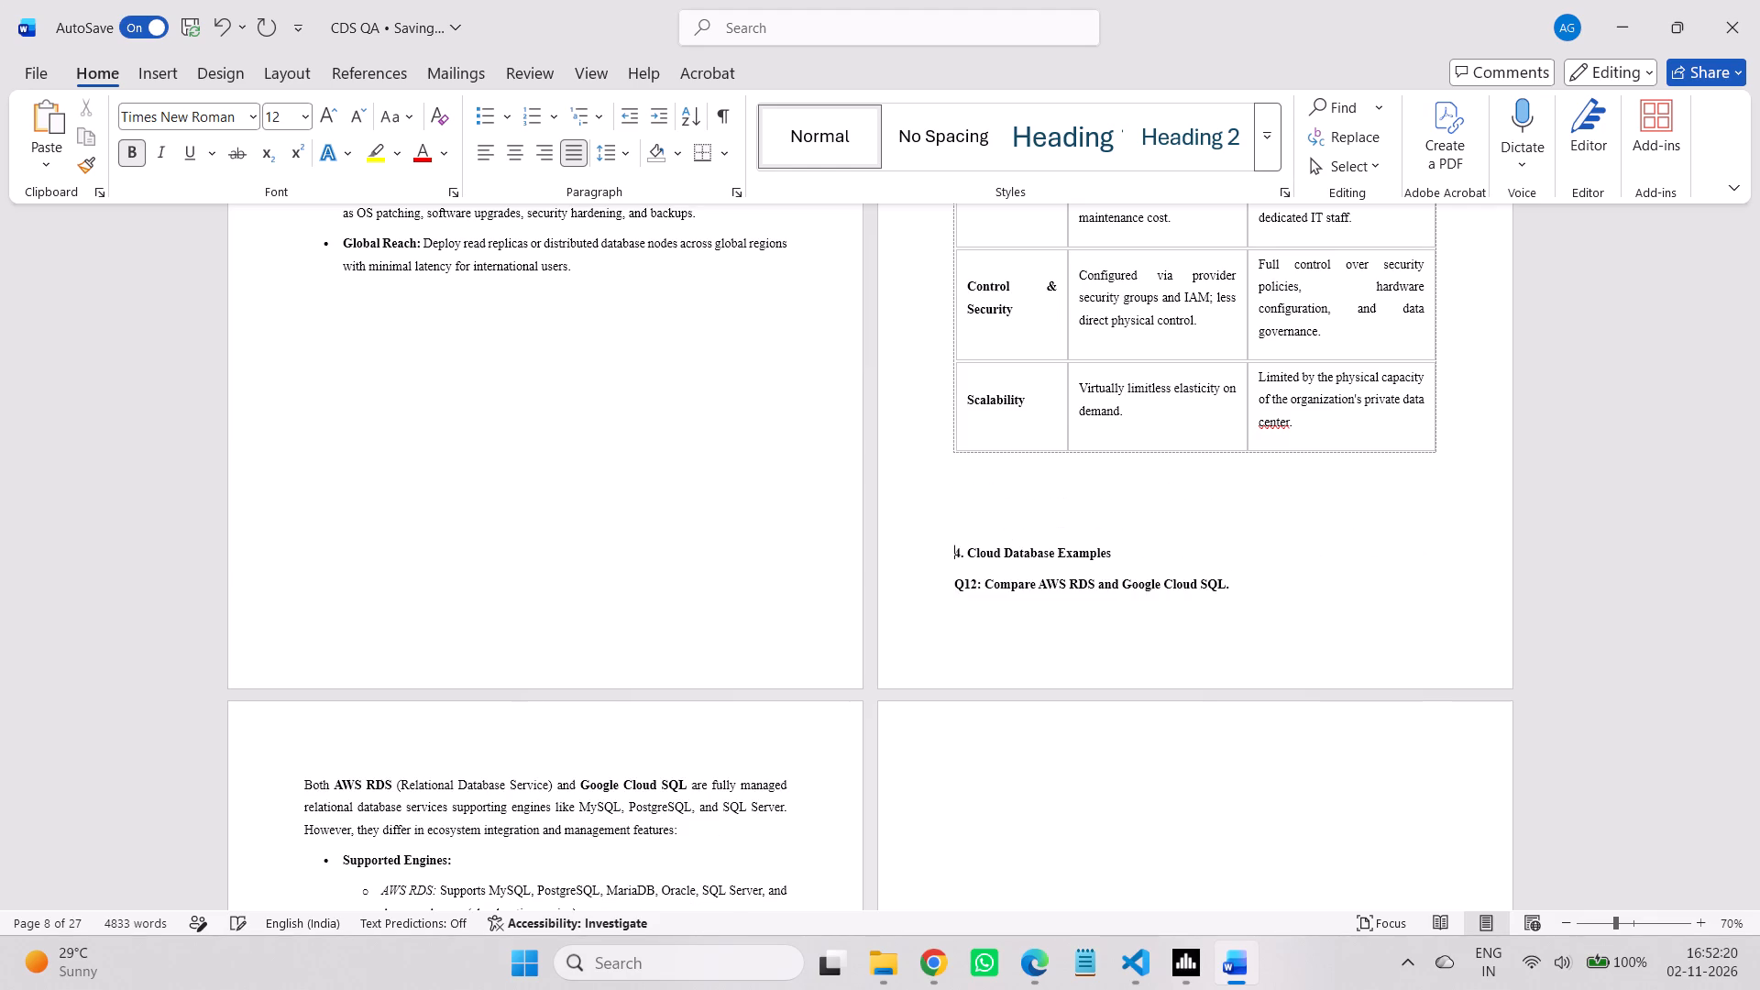
key(Return)
key(Return)
scroll(945, 474, down, 3)
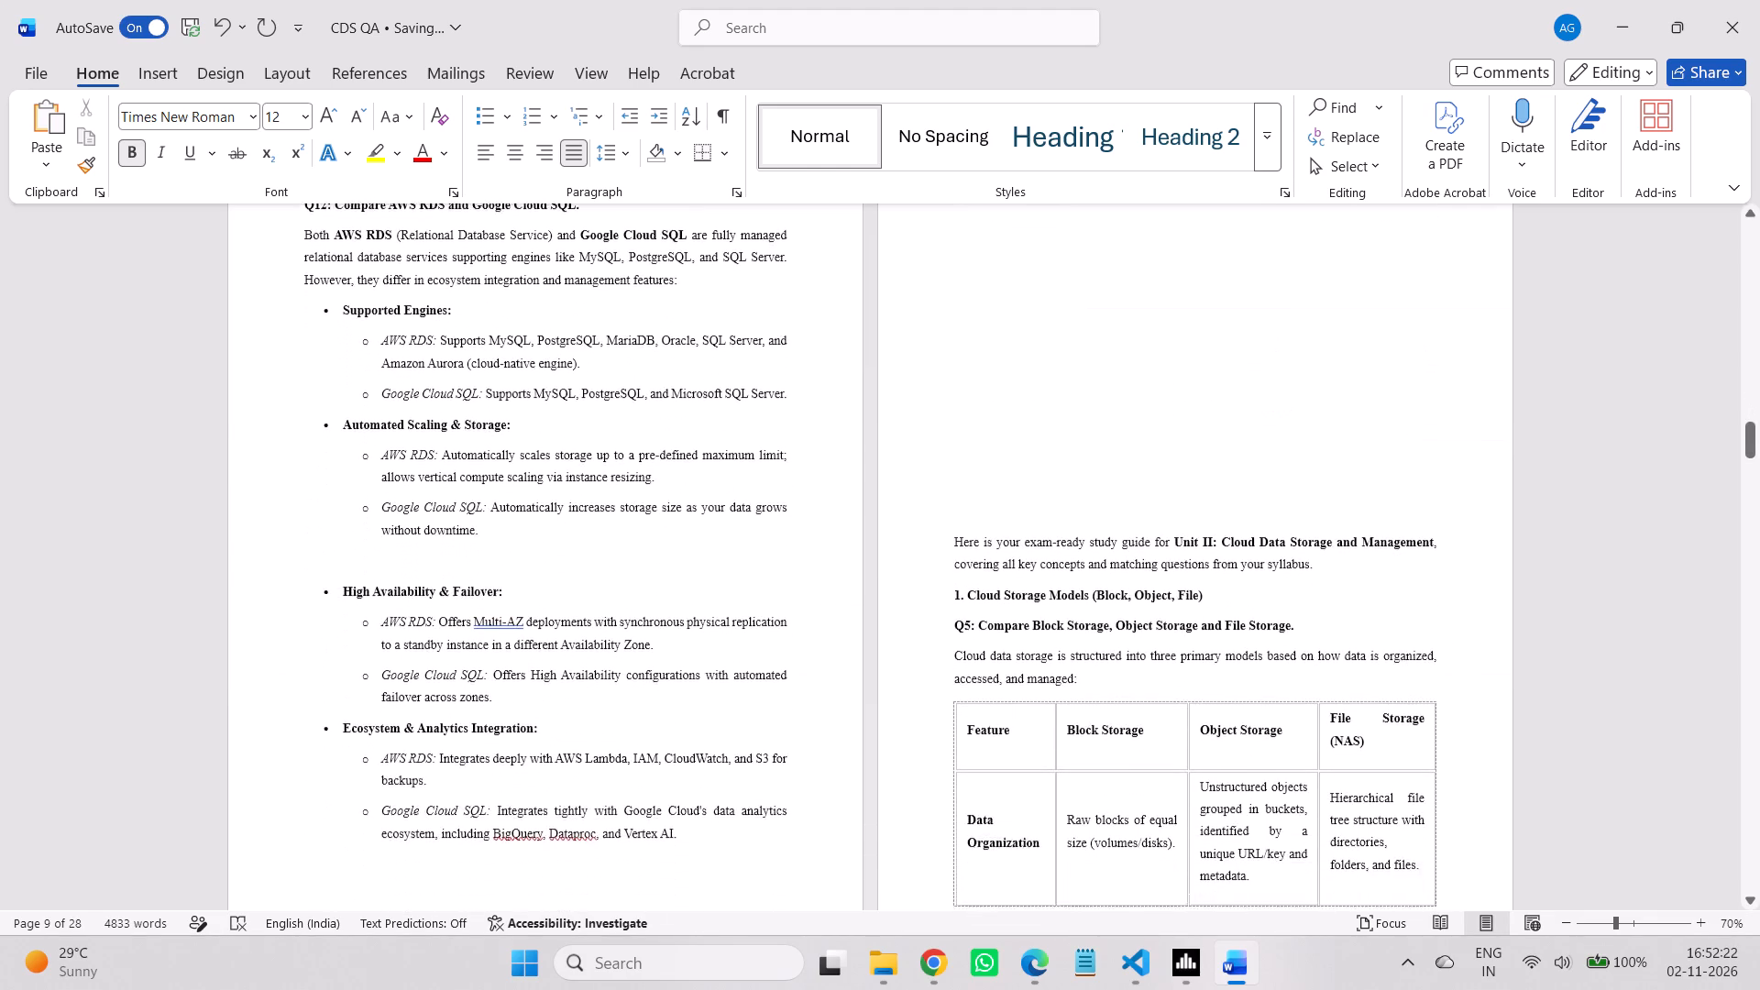
Delete the blank lines above the Unit II: Cloud Data Storage and Management introduction so it starts at the top of page 10.
scroll(945, 474, down, 1)
scroll(786, 507, up, 1)
scroll(786, 507, down, 1)
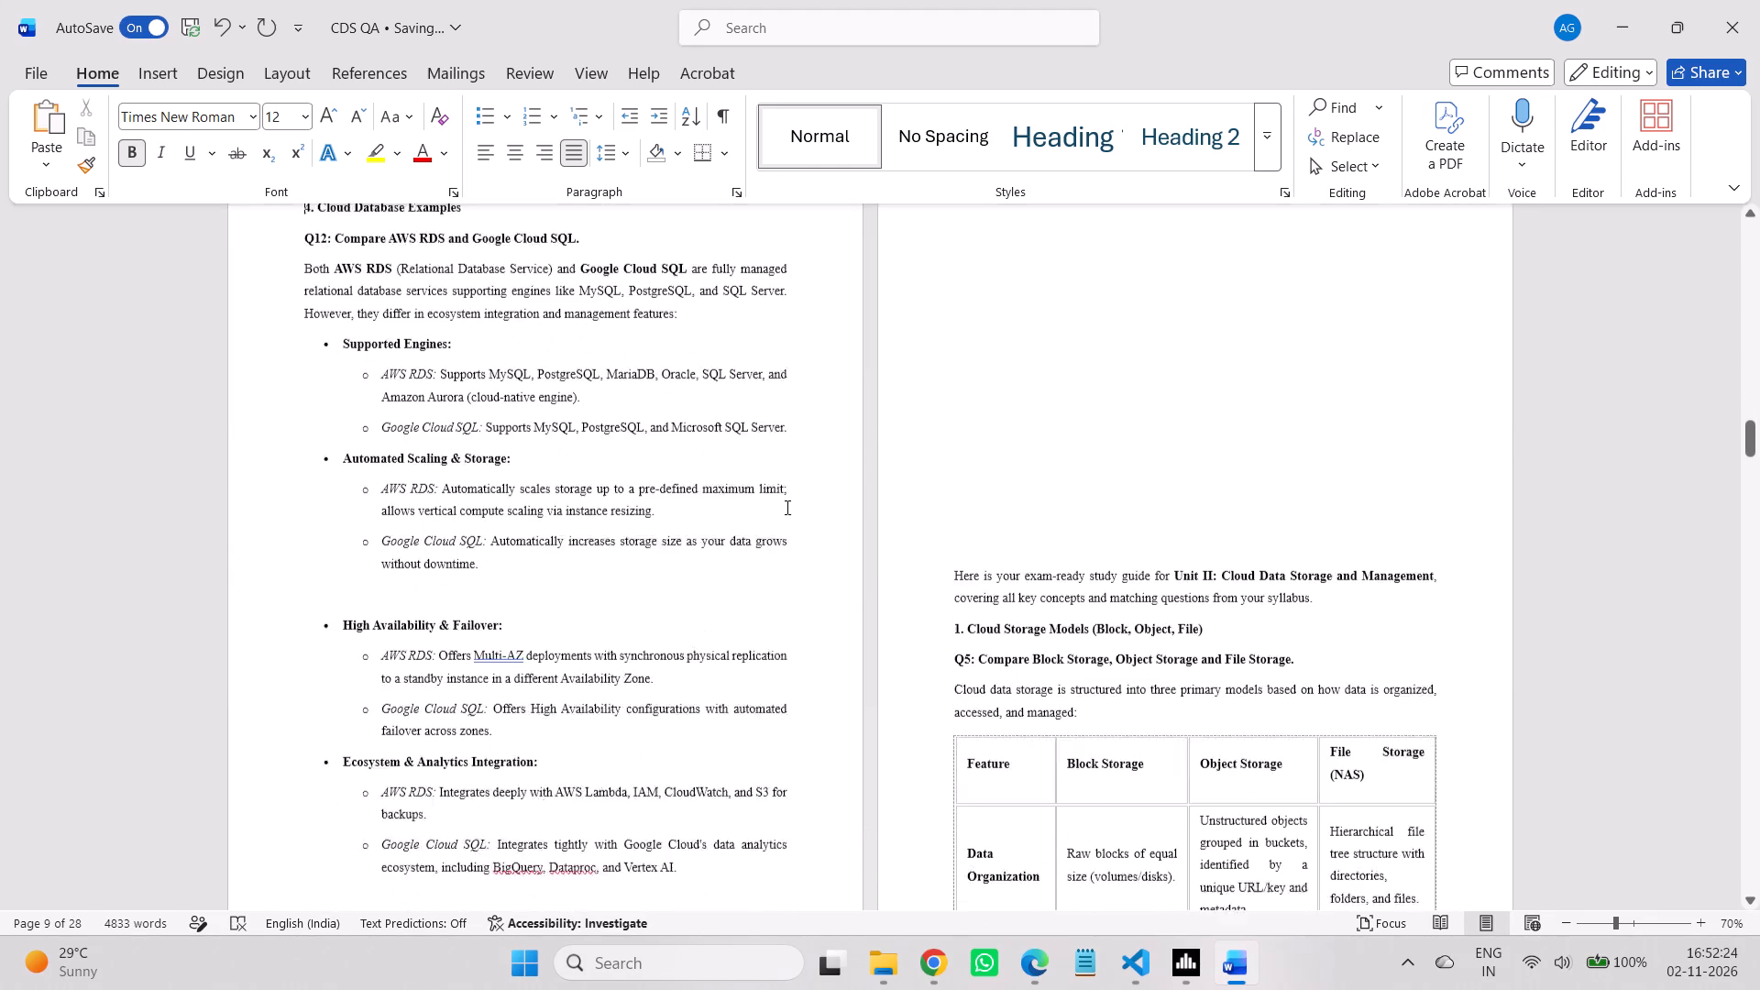
scroll(786, 507, down, 1)
scroll(821, 487, up, 1)
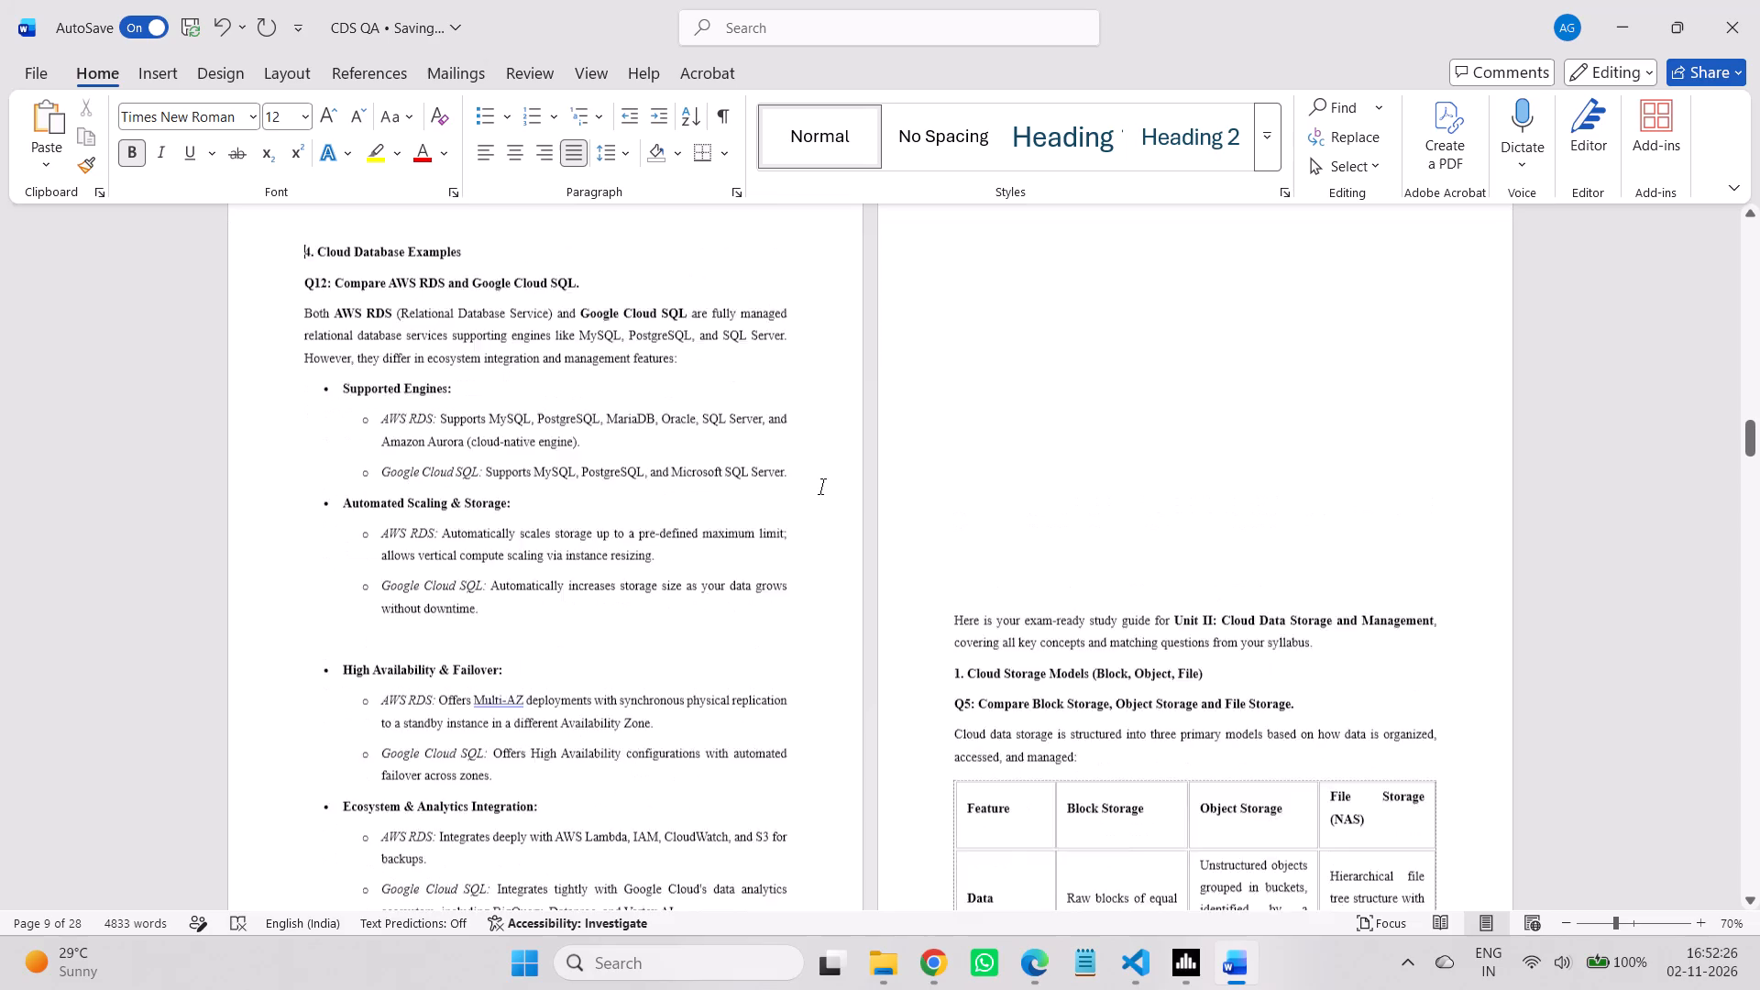
scroll(821, 487, up, 1)
scroll(821, 487, down, 1)
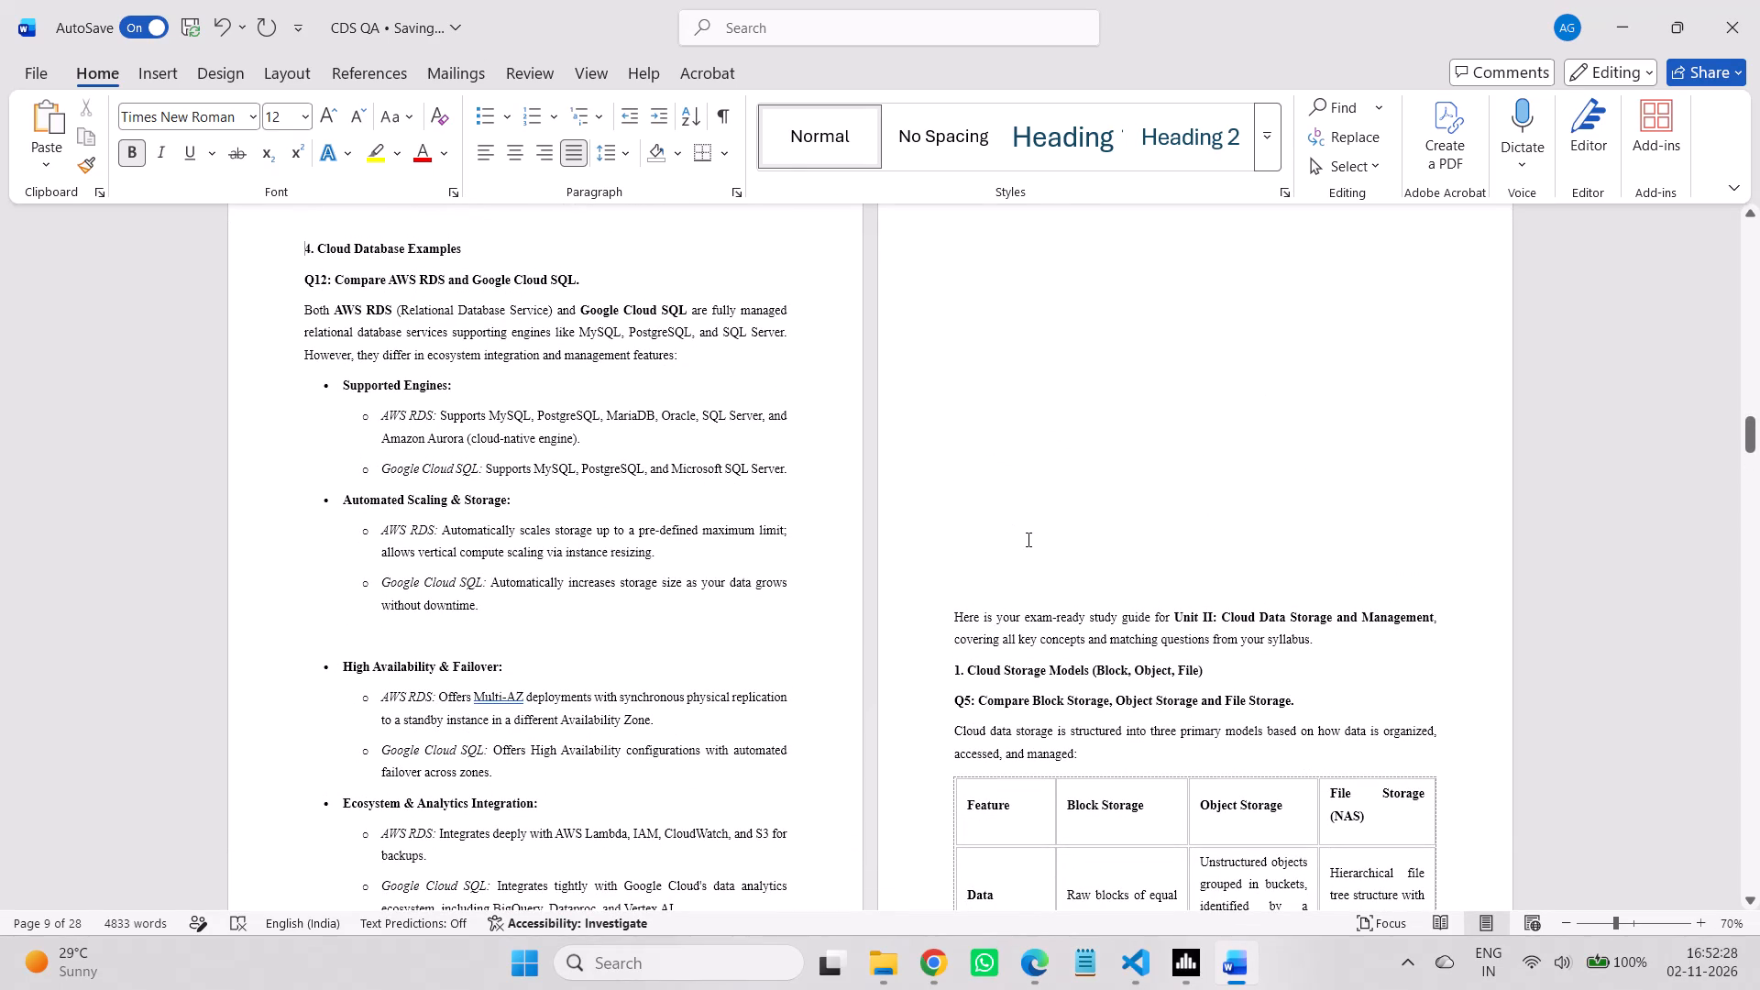
click(1027, 539)
key(Down)
key(Down)
key(Down)
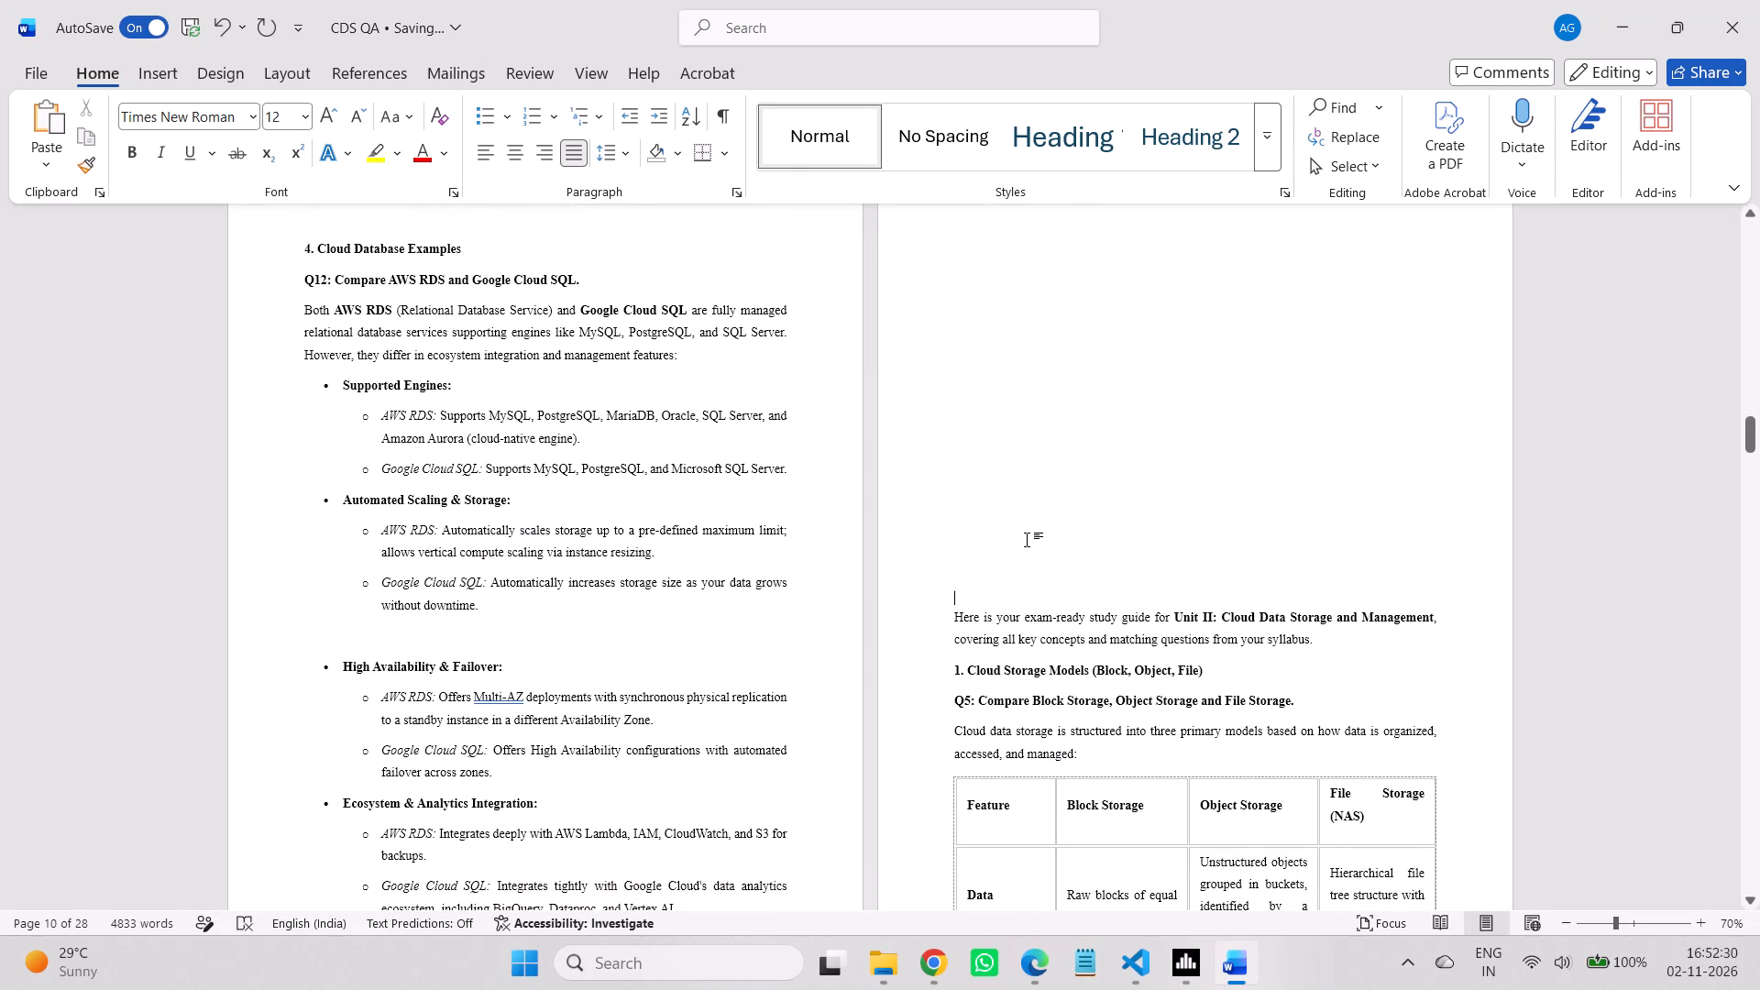
key(BackSpace)
key(BackSpace)
key(BackSpace)
key(BackSpace)
key(BackSpace)
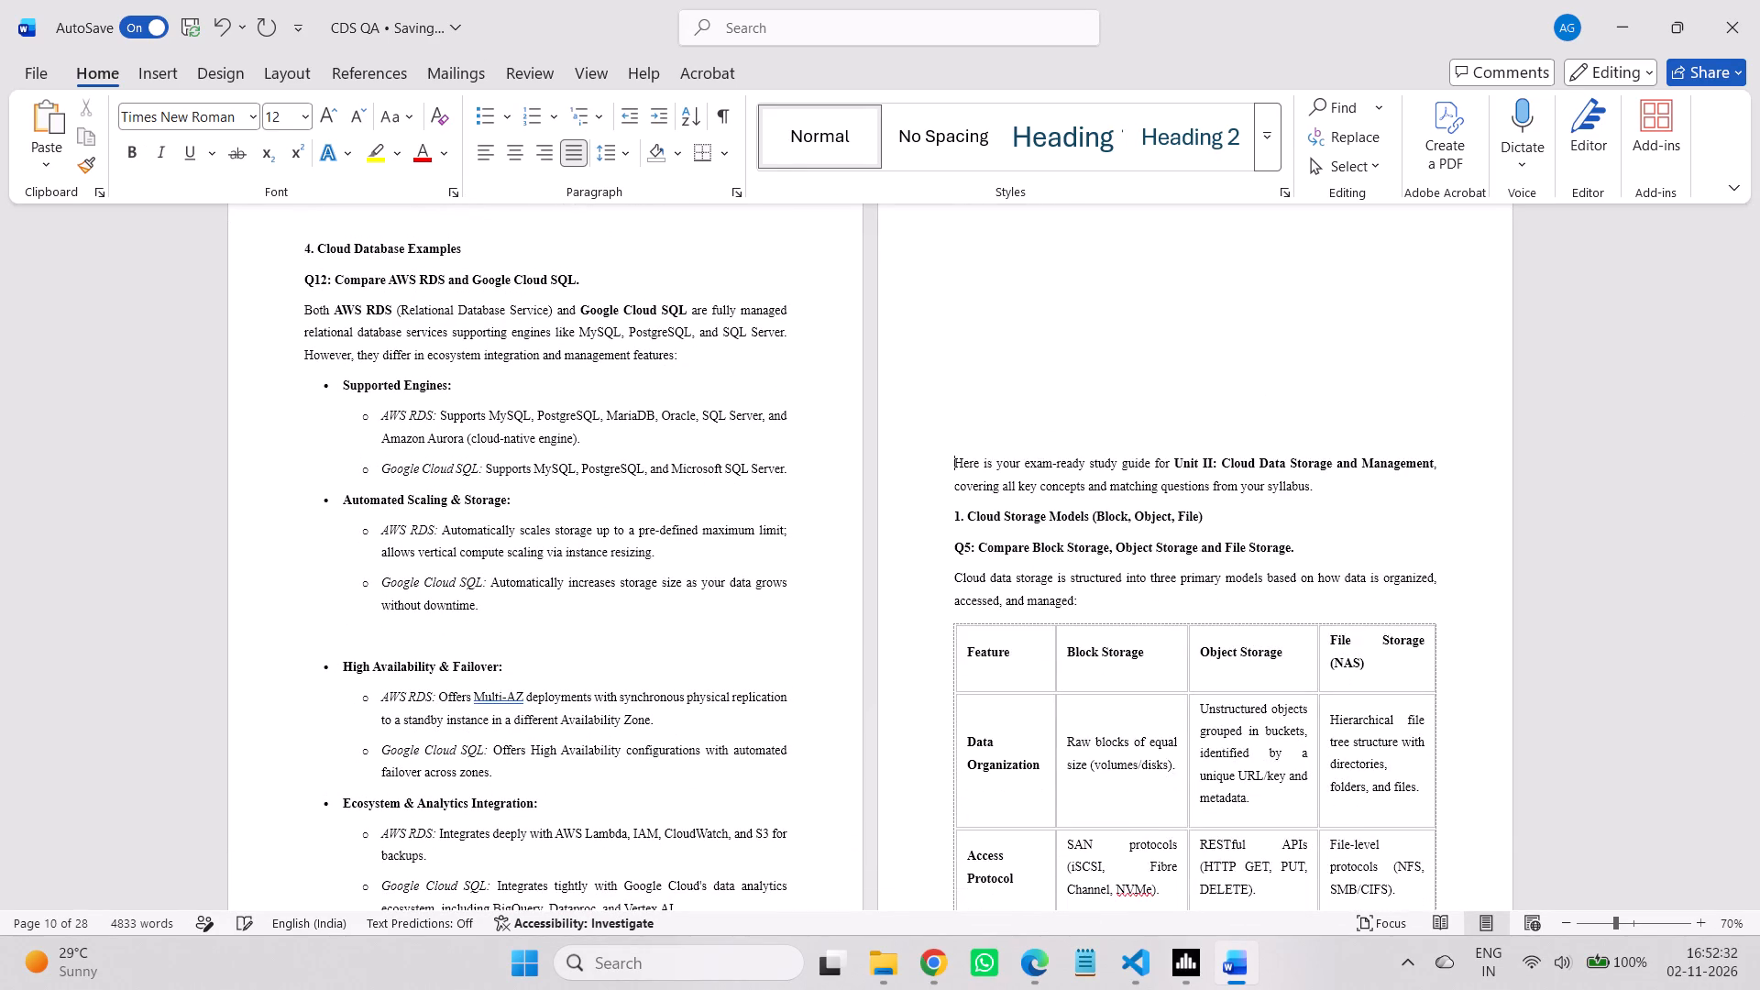
scroll(1027, 539, up, 1)
key(BackSpace)
key(BackSpace)
key(BackSpace)
key(BackSpace)
key(BackSpace)
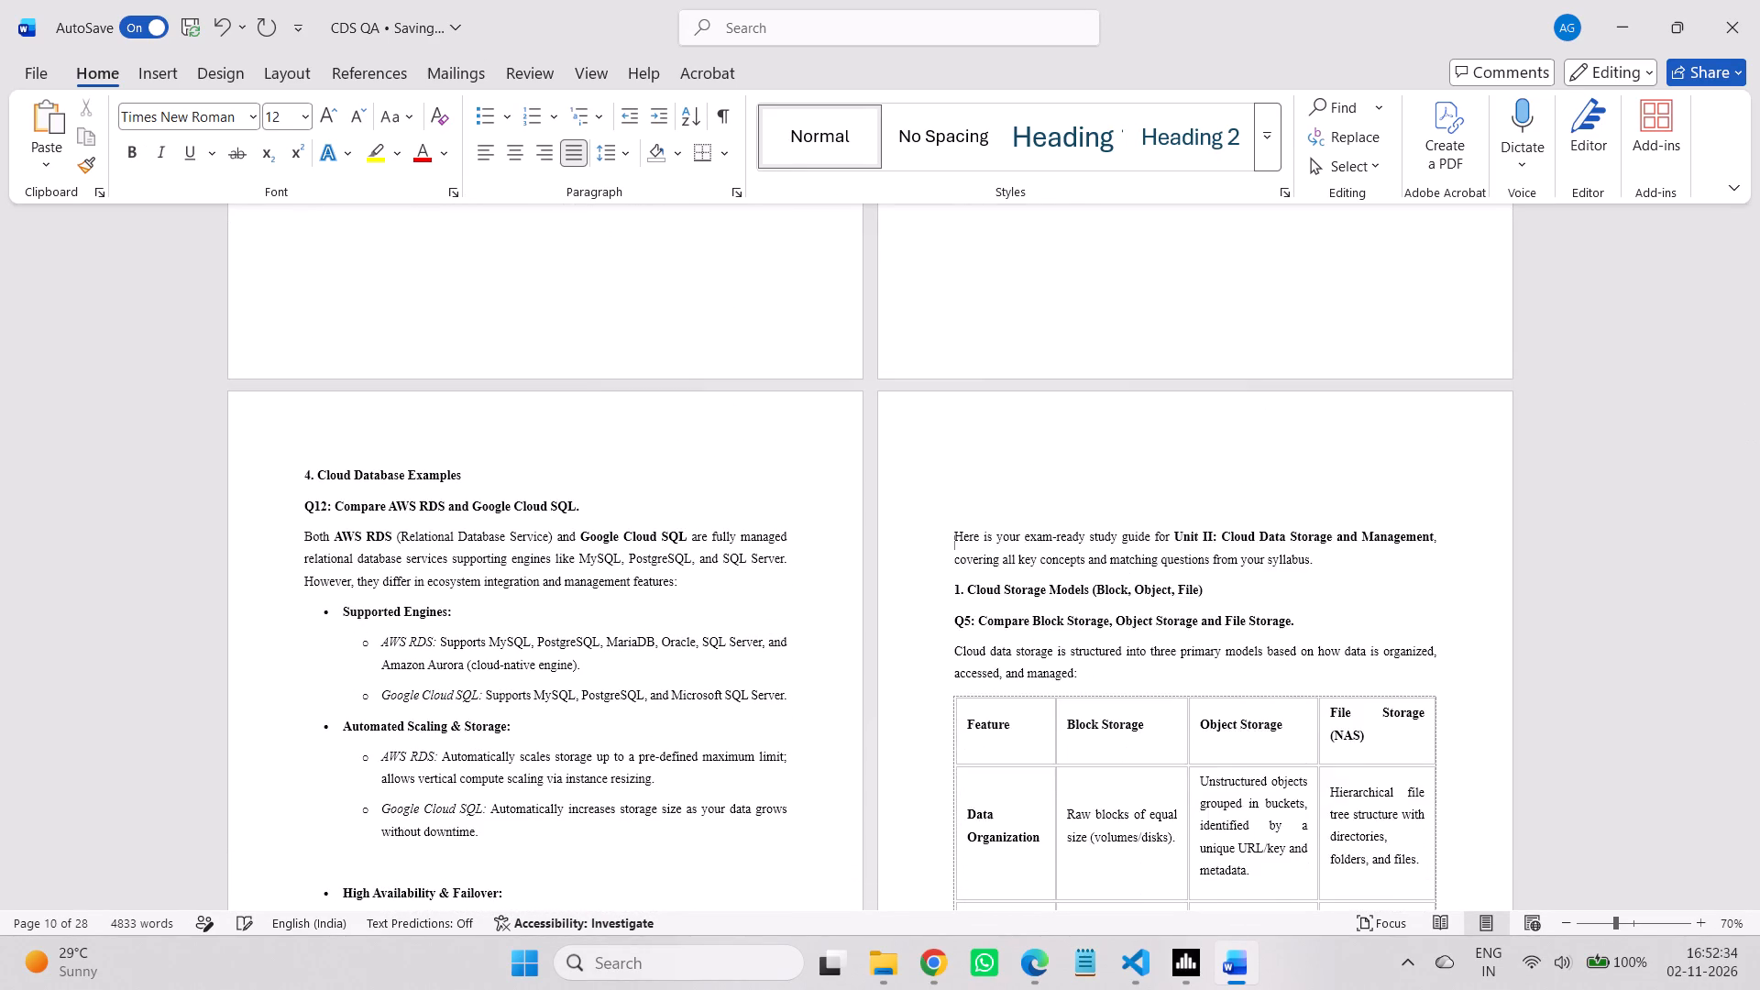
key(BackSpace)
key(BackSpace)
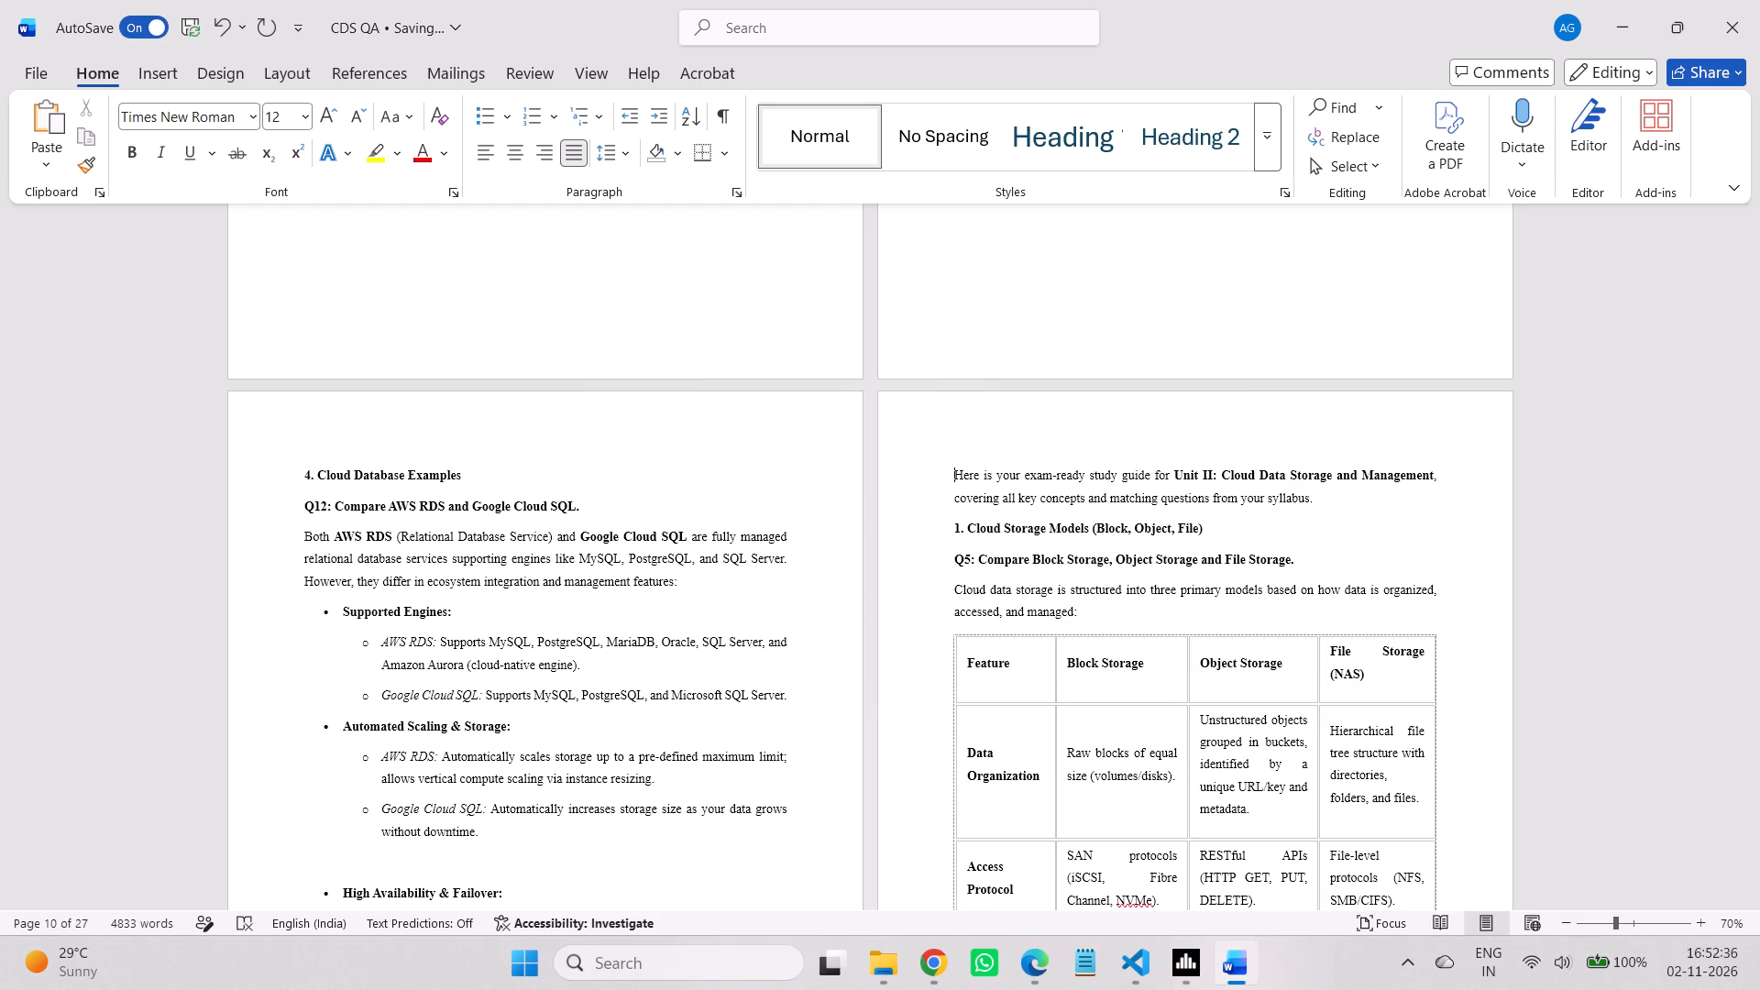
key(BackSpace)
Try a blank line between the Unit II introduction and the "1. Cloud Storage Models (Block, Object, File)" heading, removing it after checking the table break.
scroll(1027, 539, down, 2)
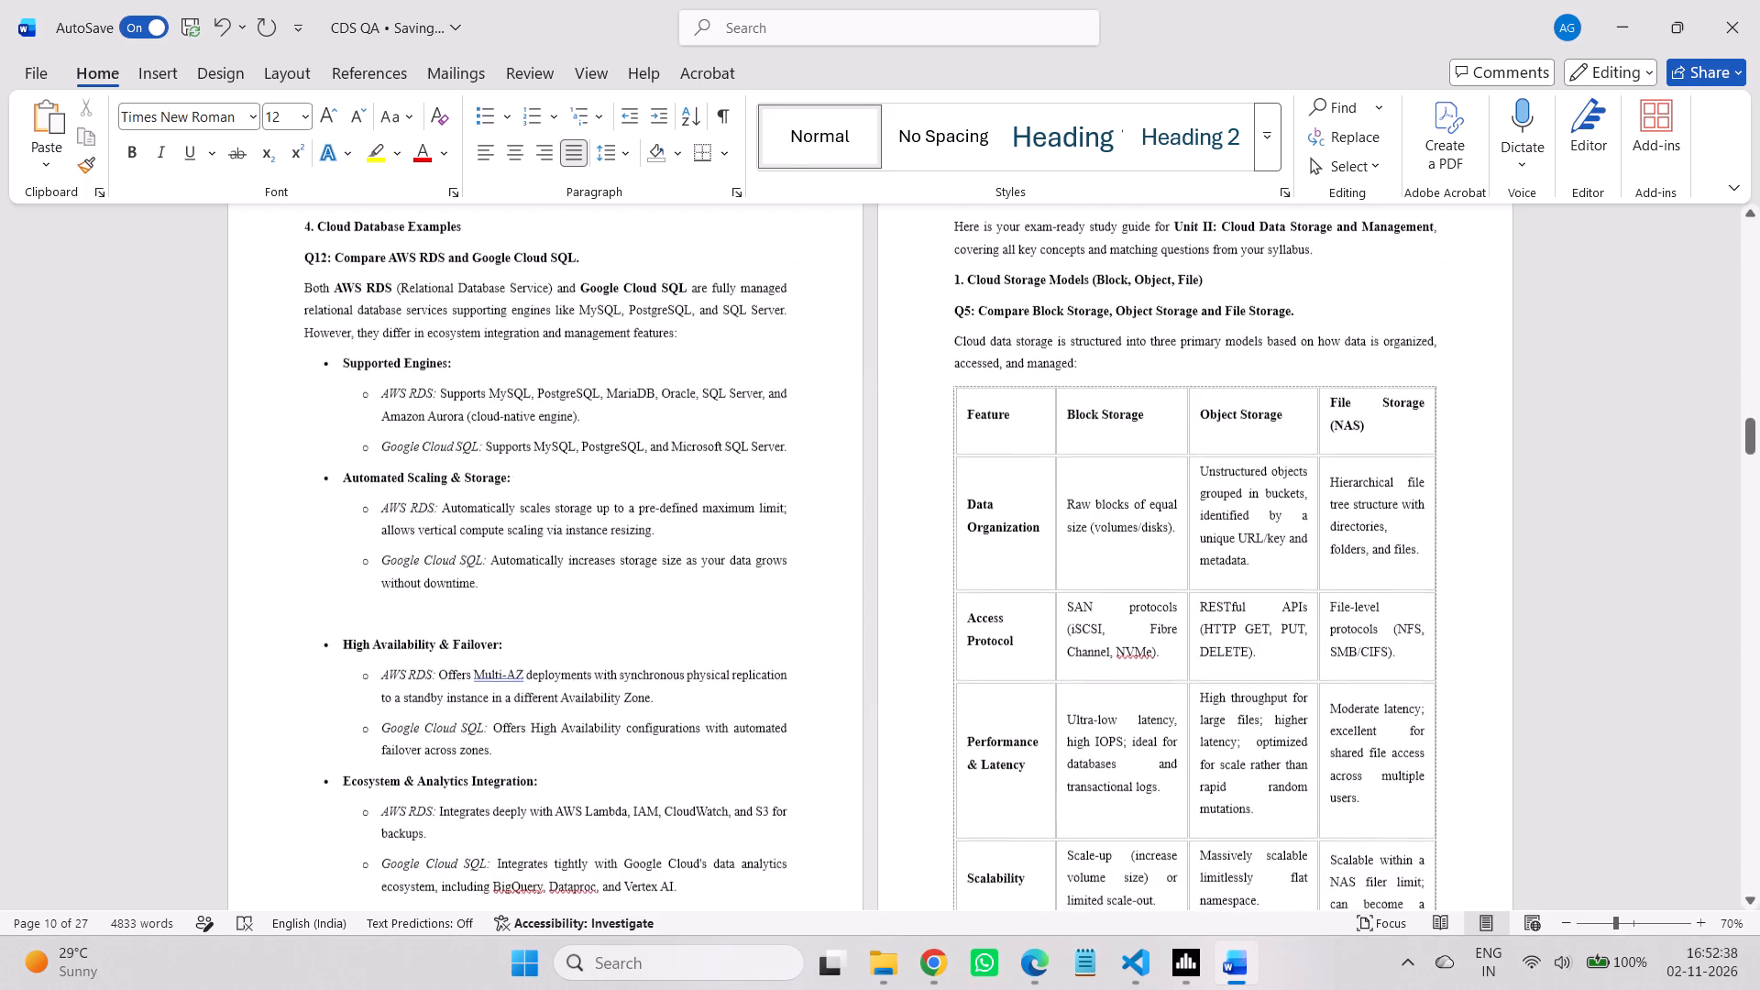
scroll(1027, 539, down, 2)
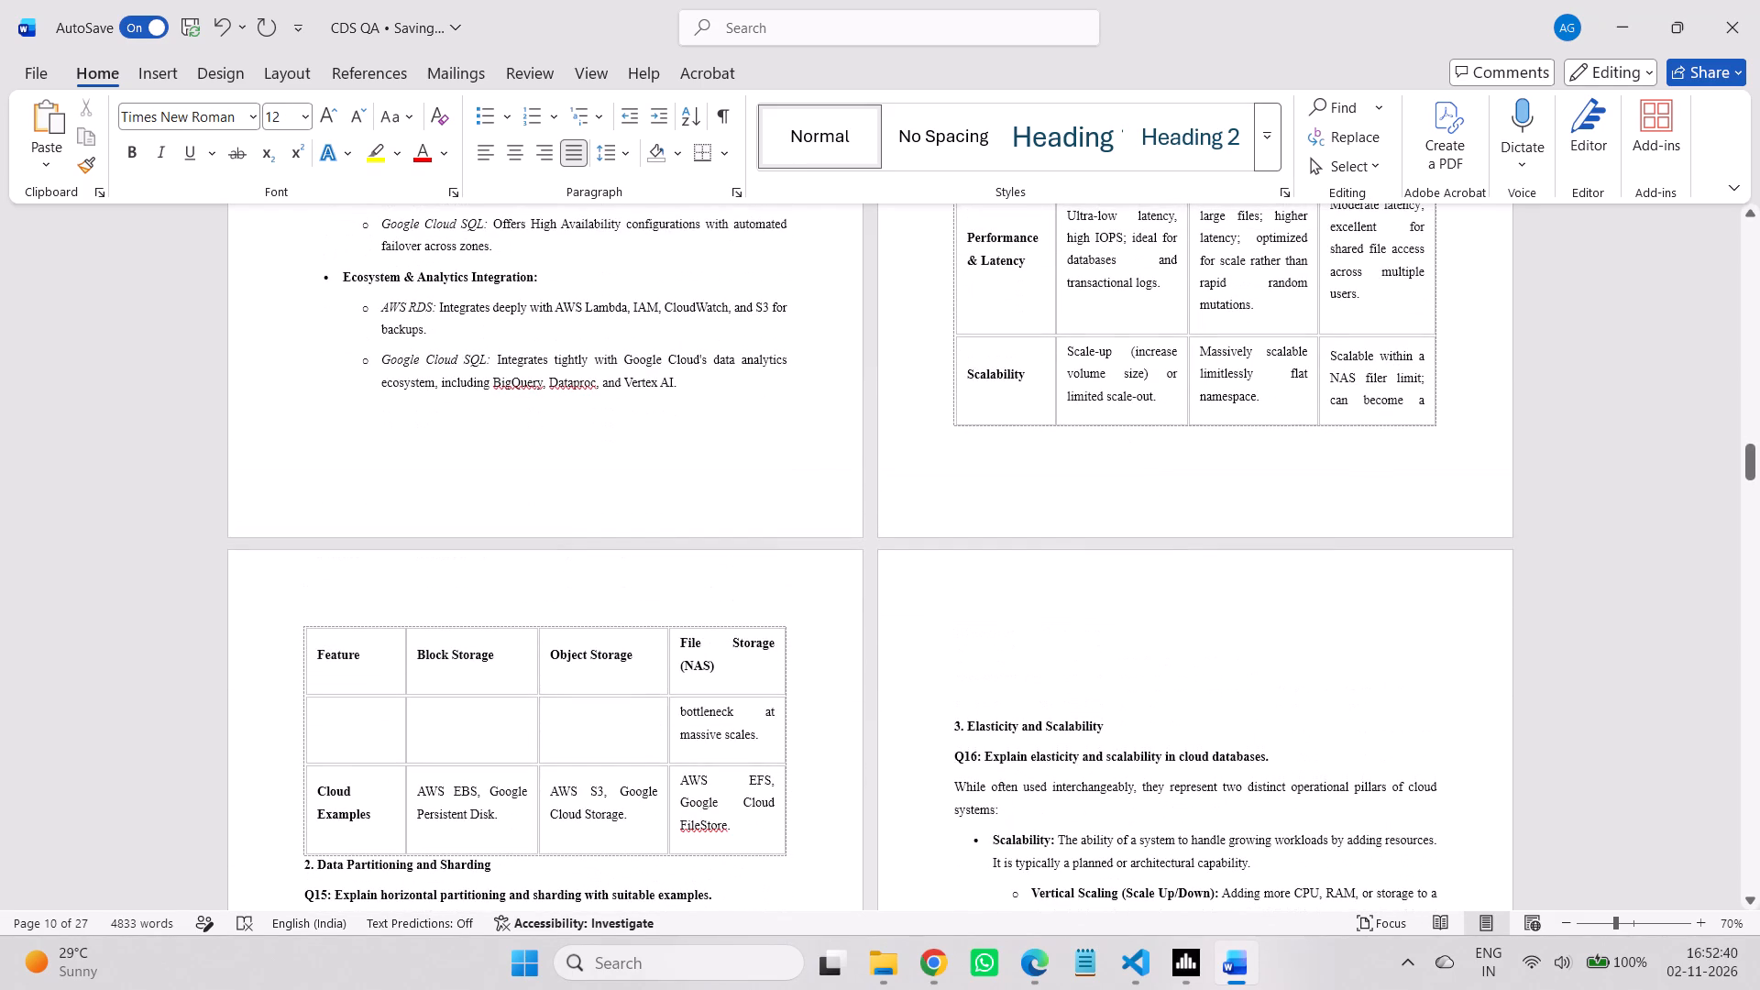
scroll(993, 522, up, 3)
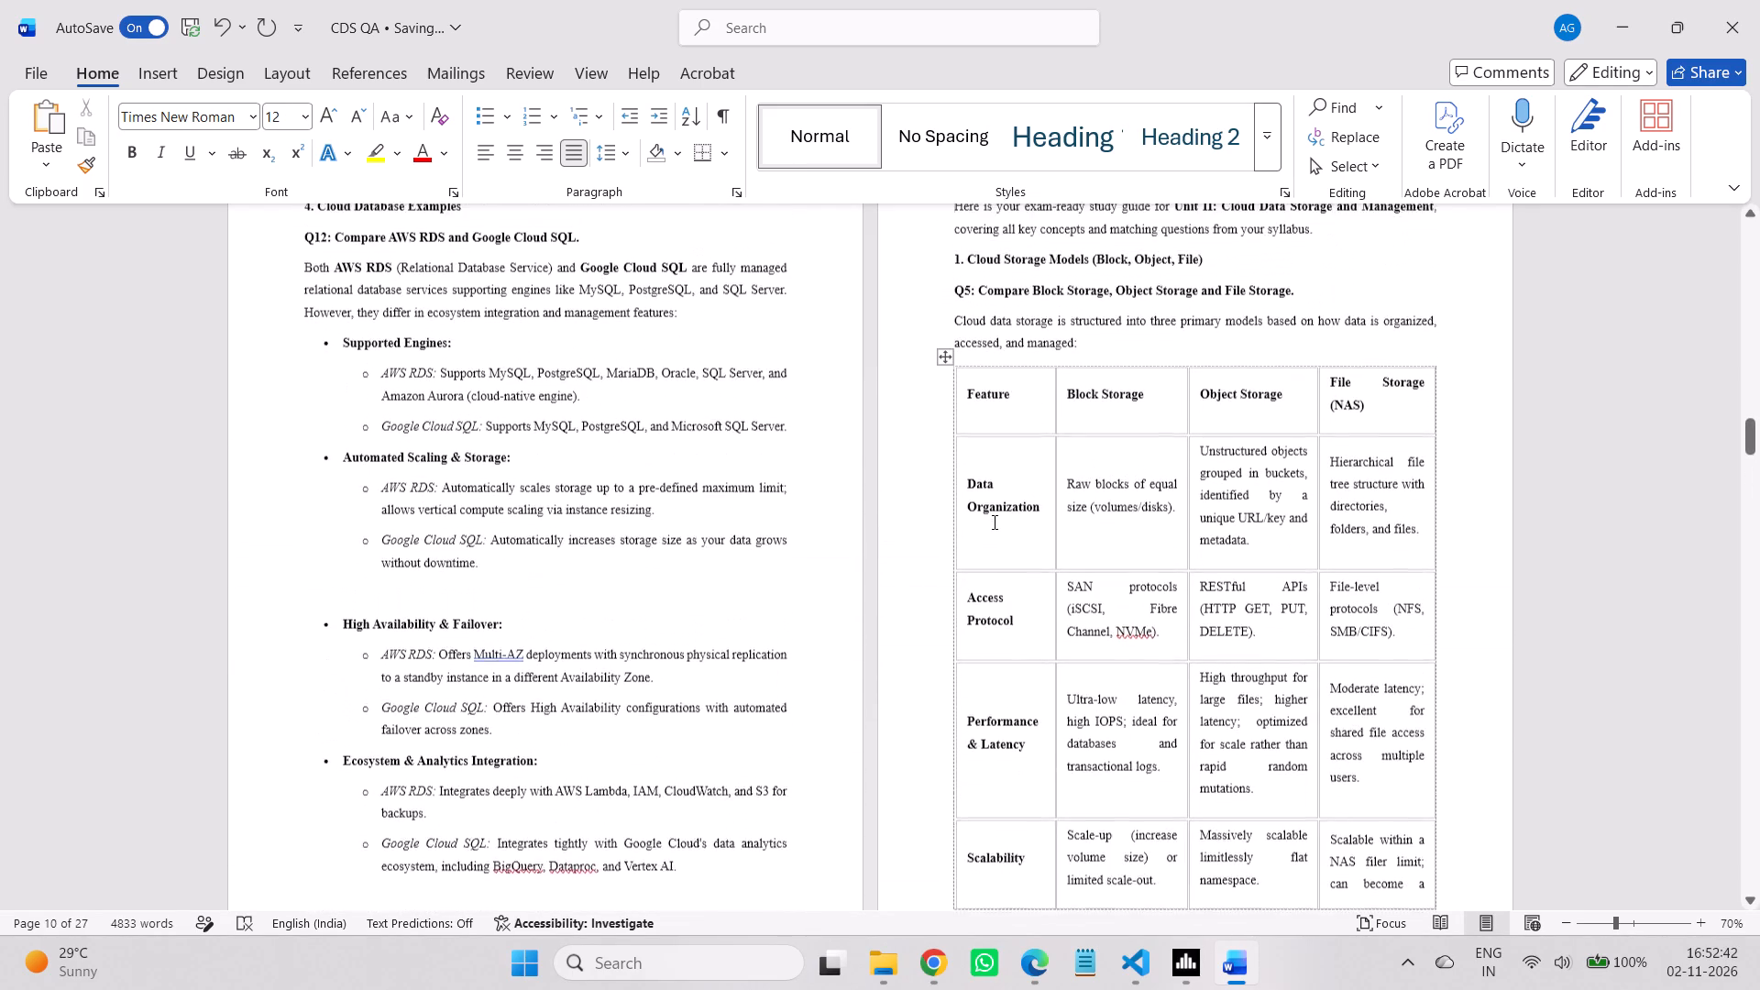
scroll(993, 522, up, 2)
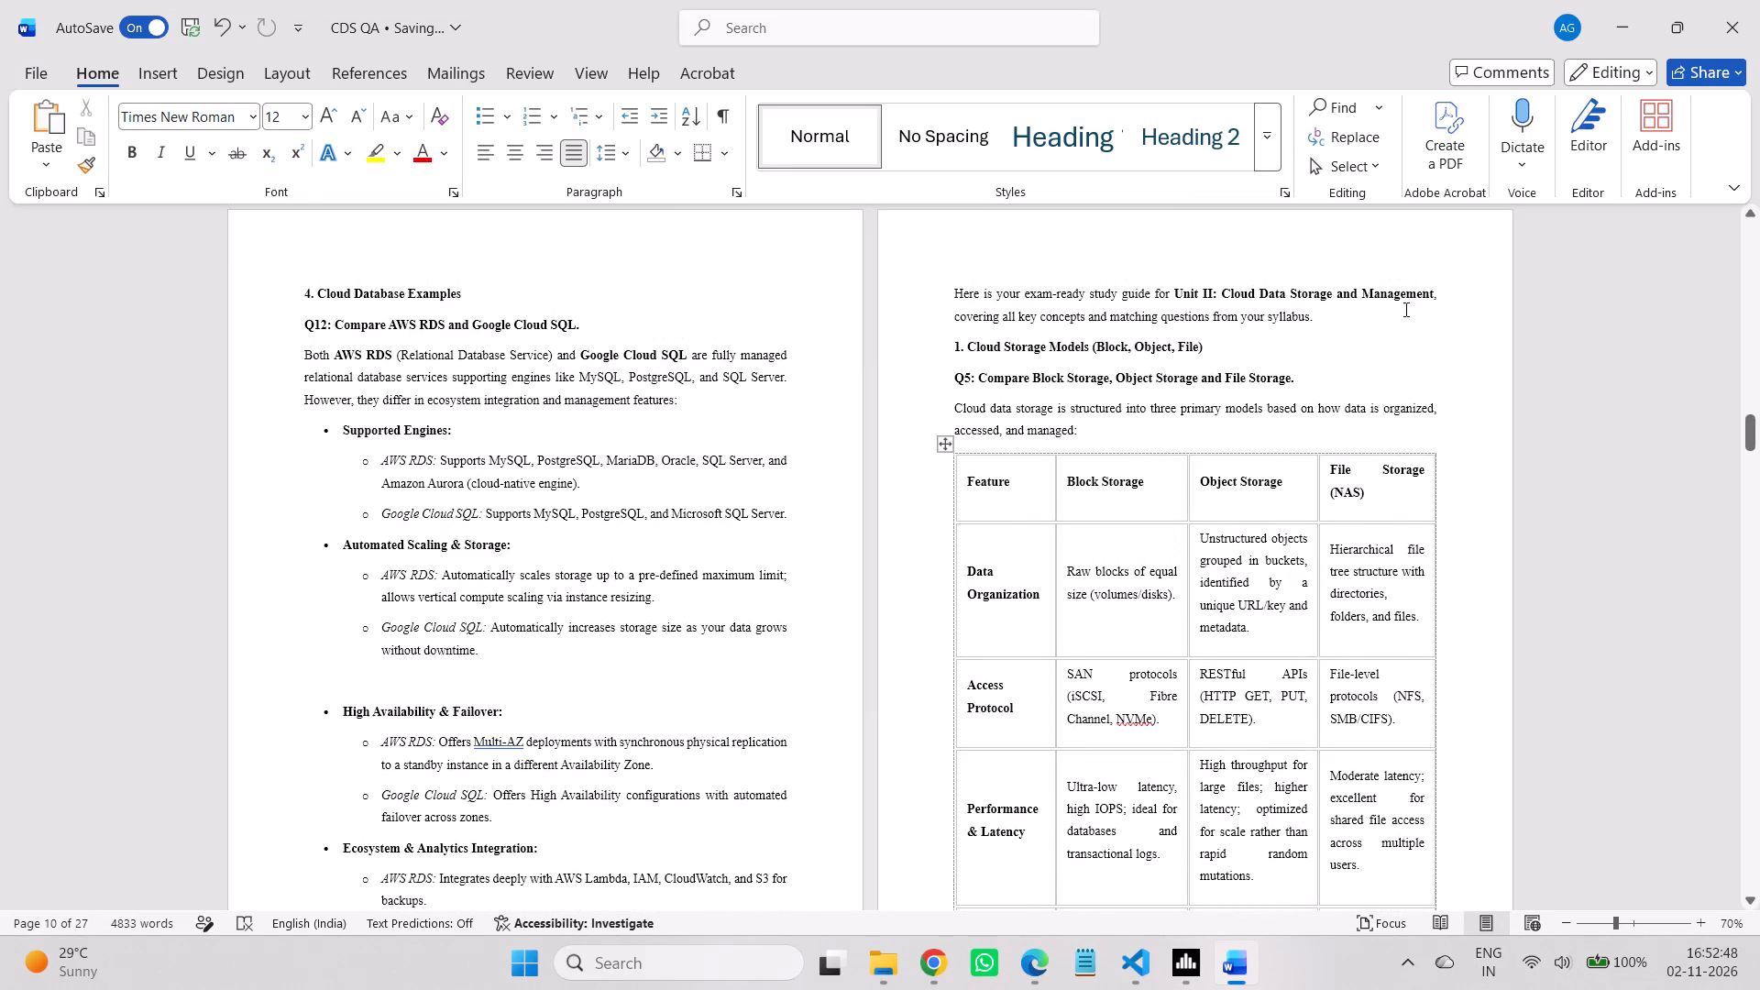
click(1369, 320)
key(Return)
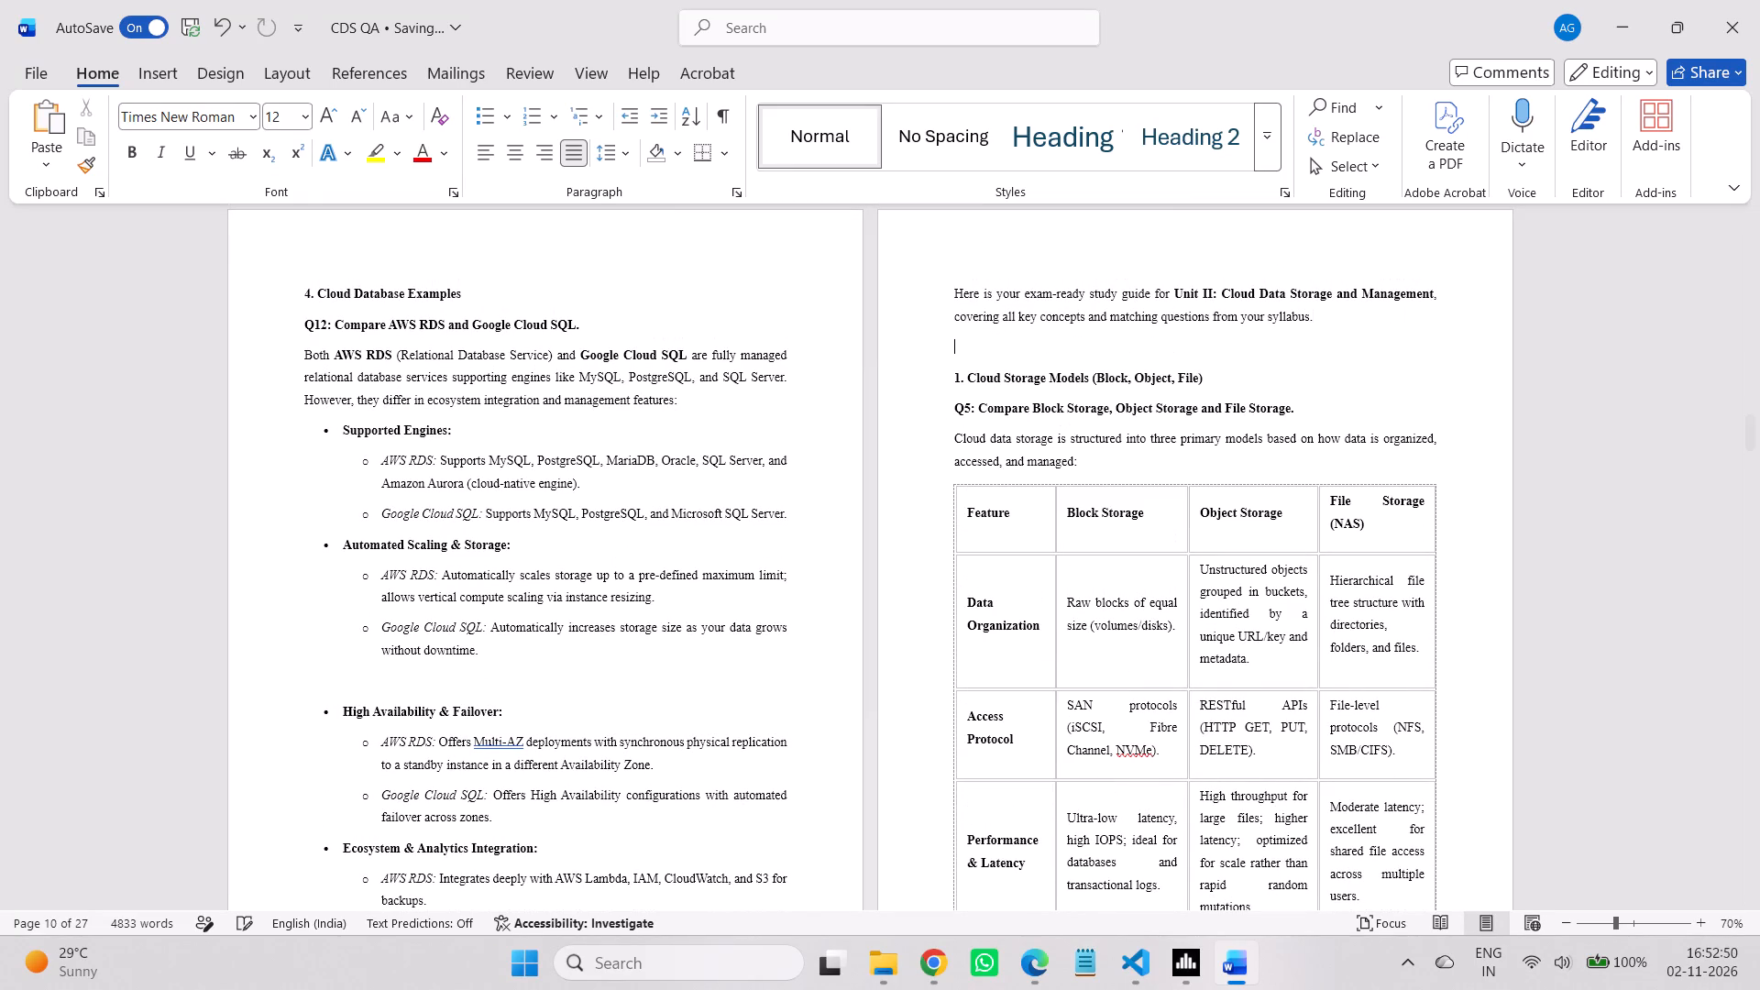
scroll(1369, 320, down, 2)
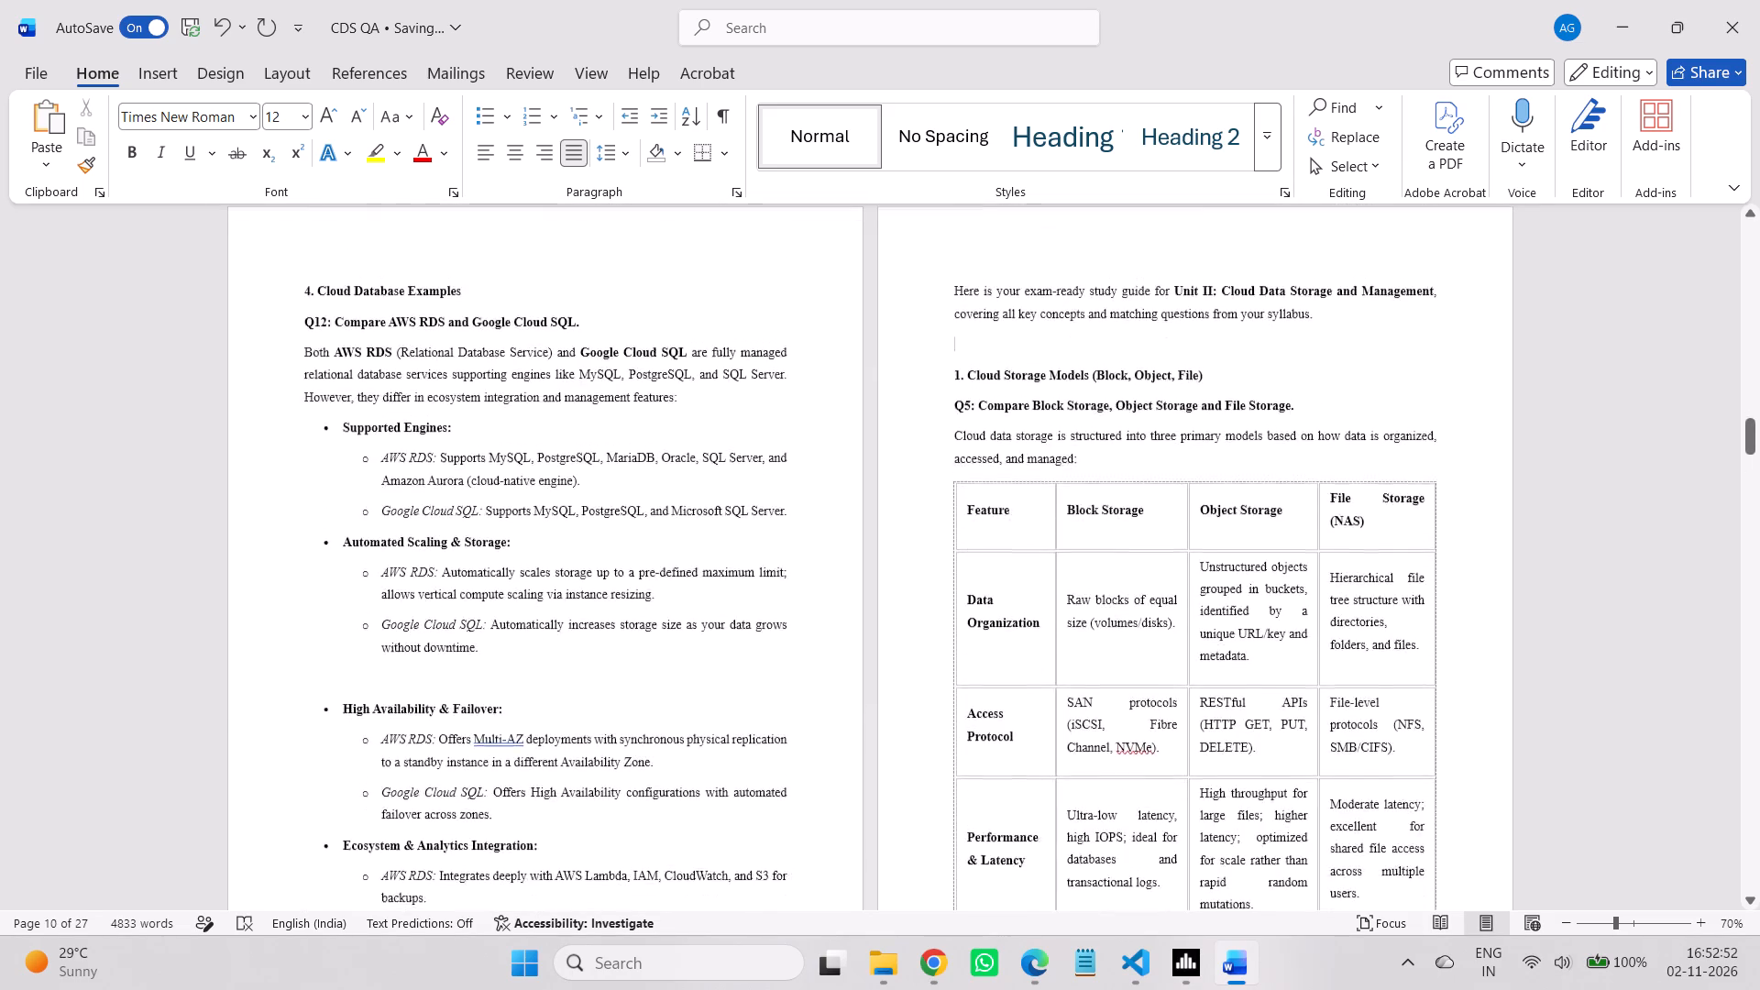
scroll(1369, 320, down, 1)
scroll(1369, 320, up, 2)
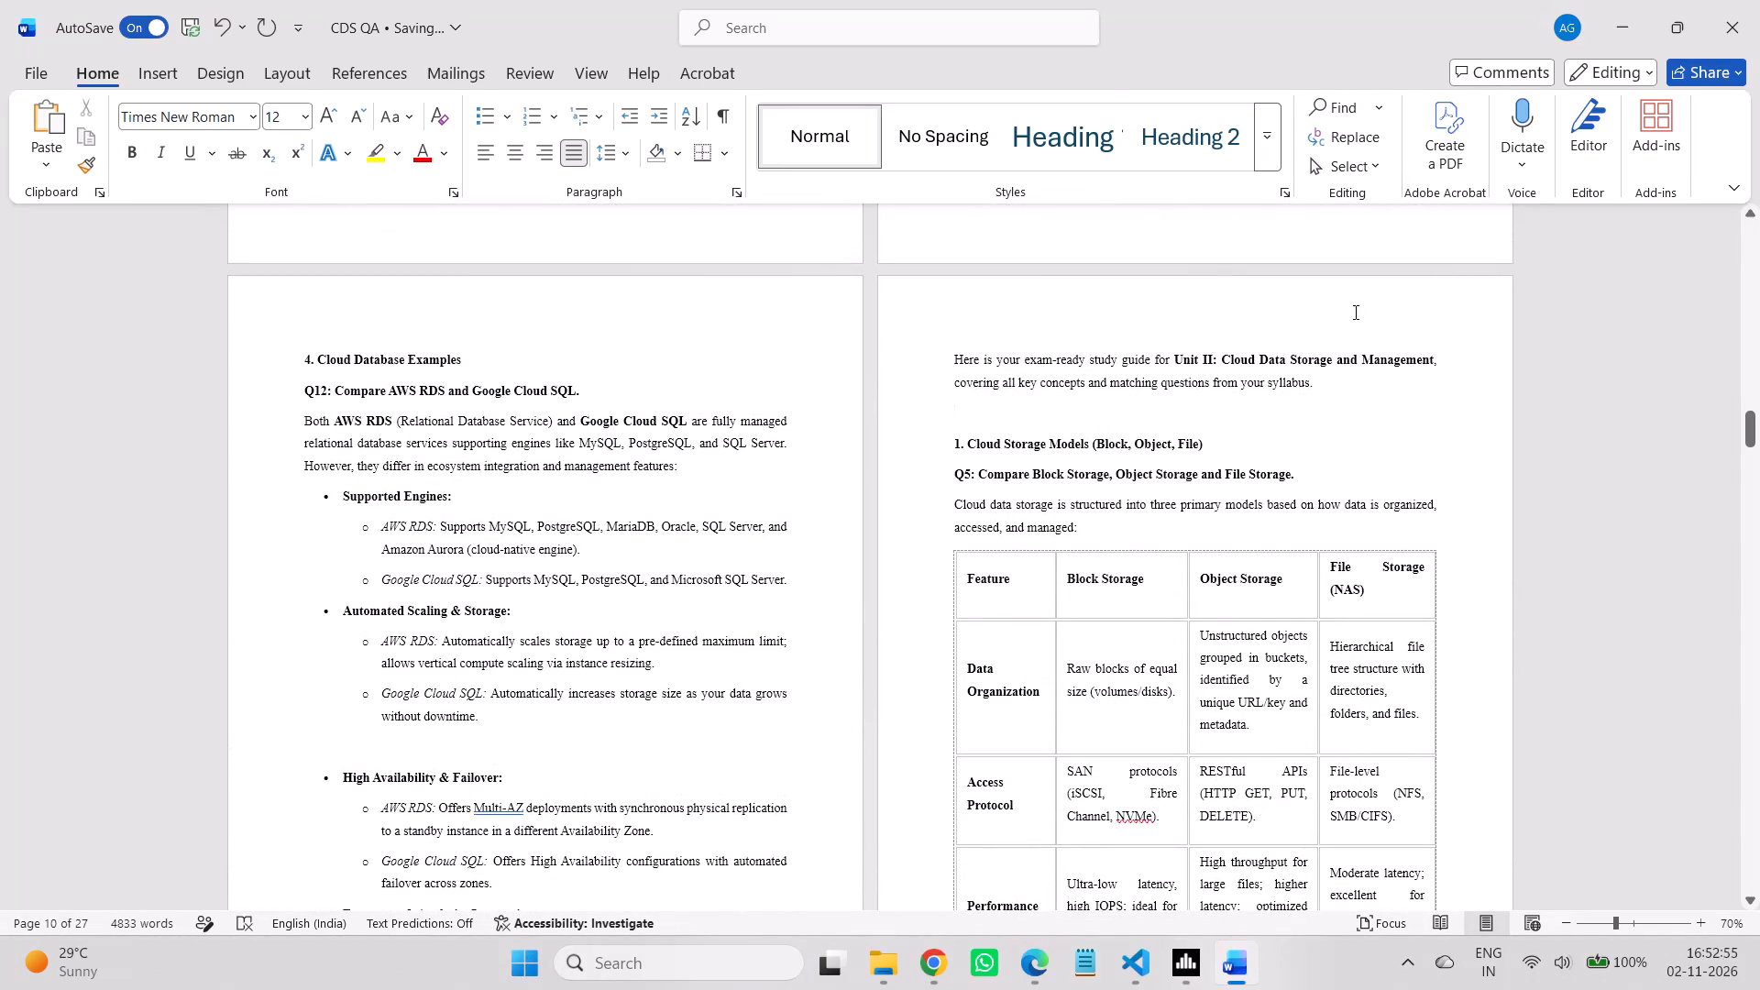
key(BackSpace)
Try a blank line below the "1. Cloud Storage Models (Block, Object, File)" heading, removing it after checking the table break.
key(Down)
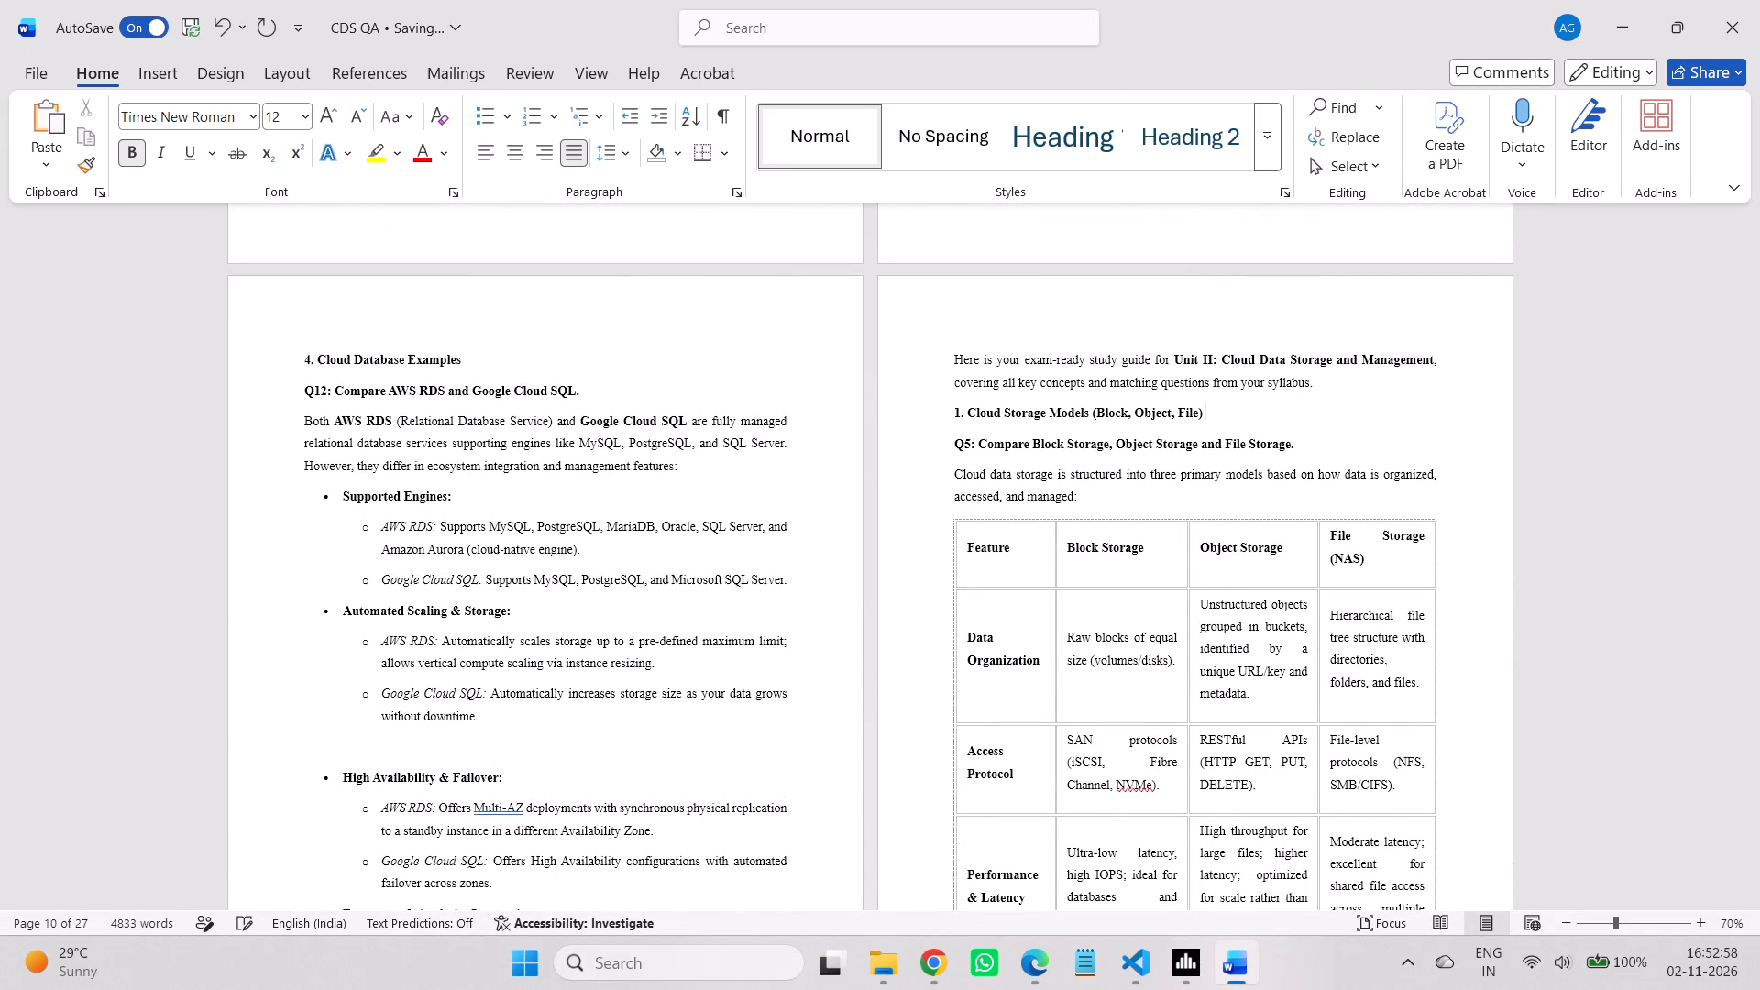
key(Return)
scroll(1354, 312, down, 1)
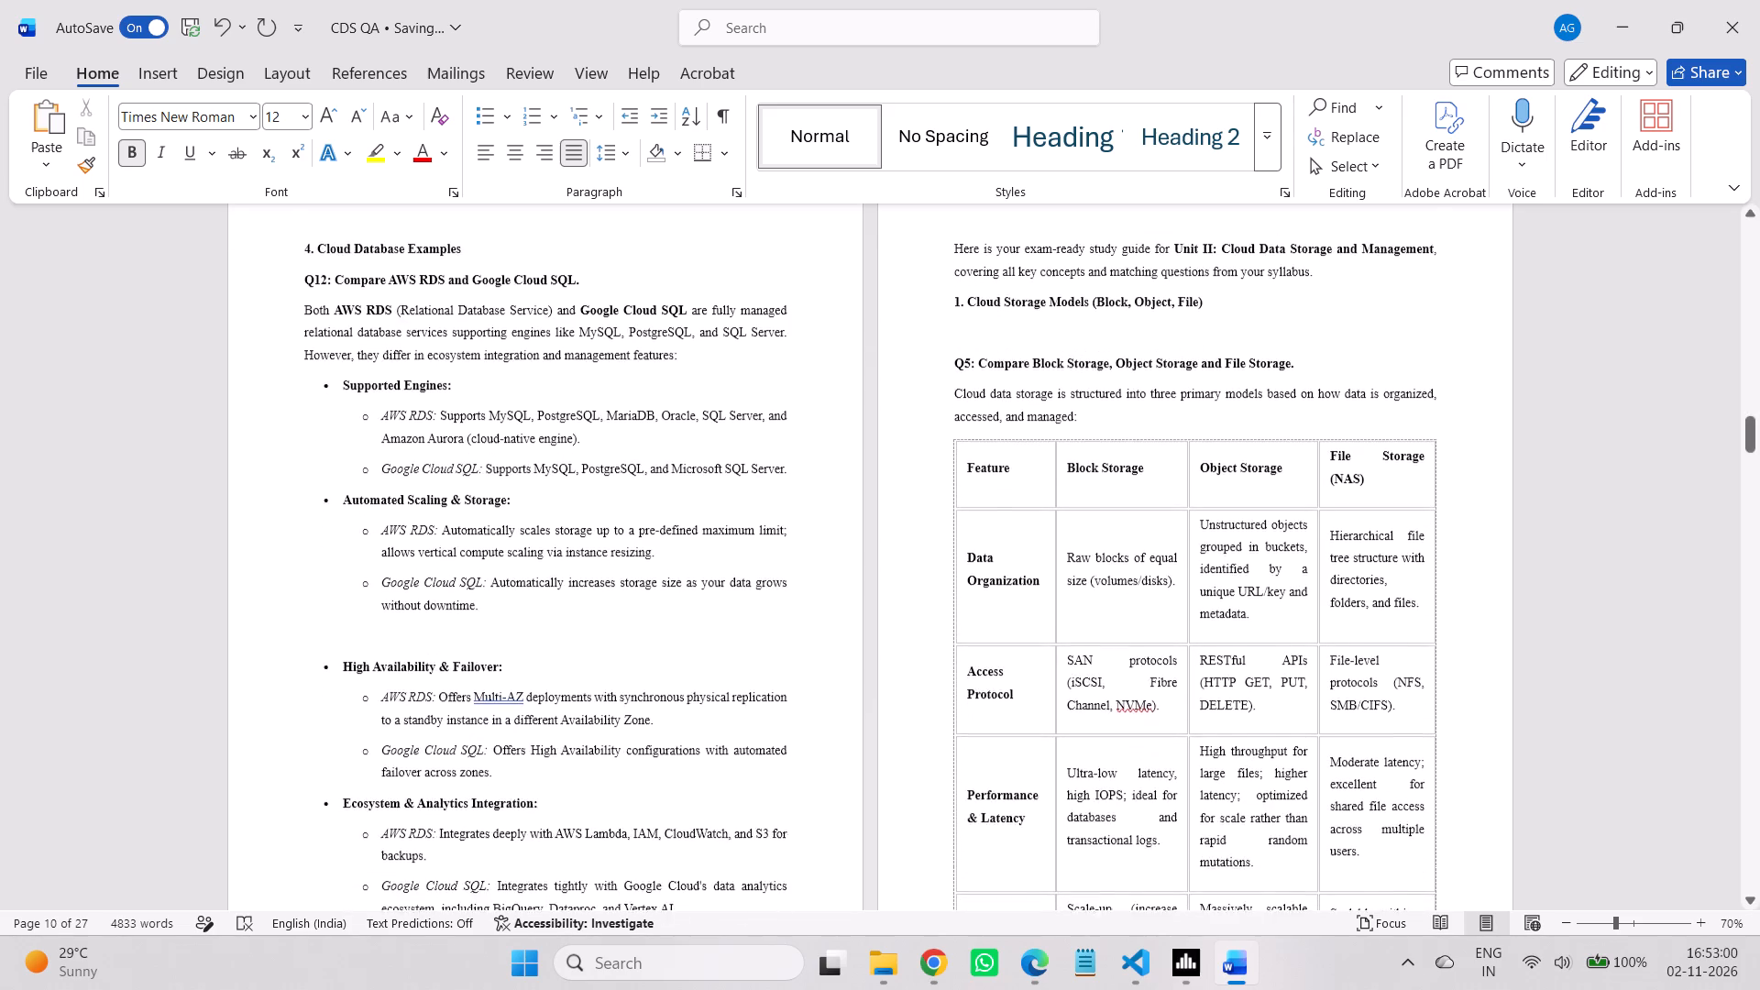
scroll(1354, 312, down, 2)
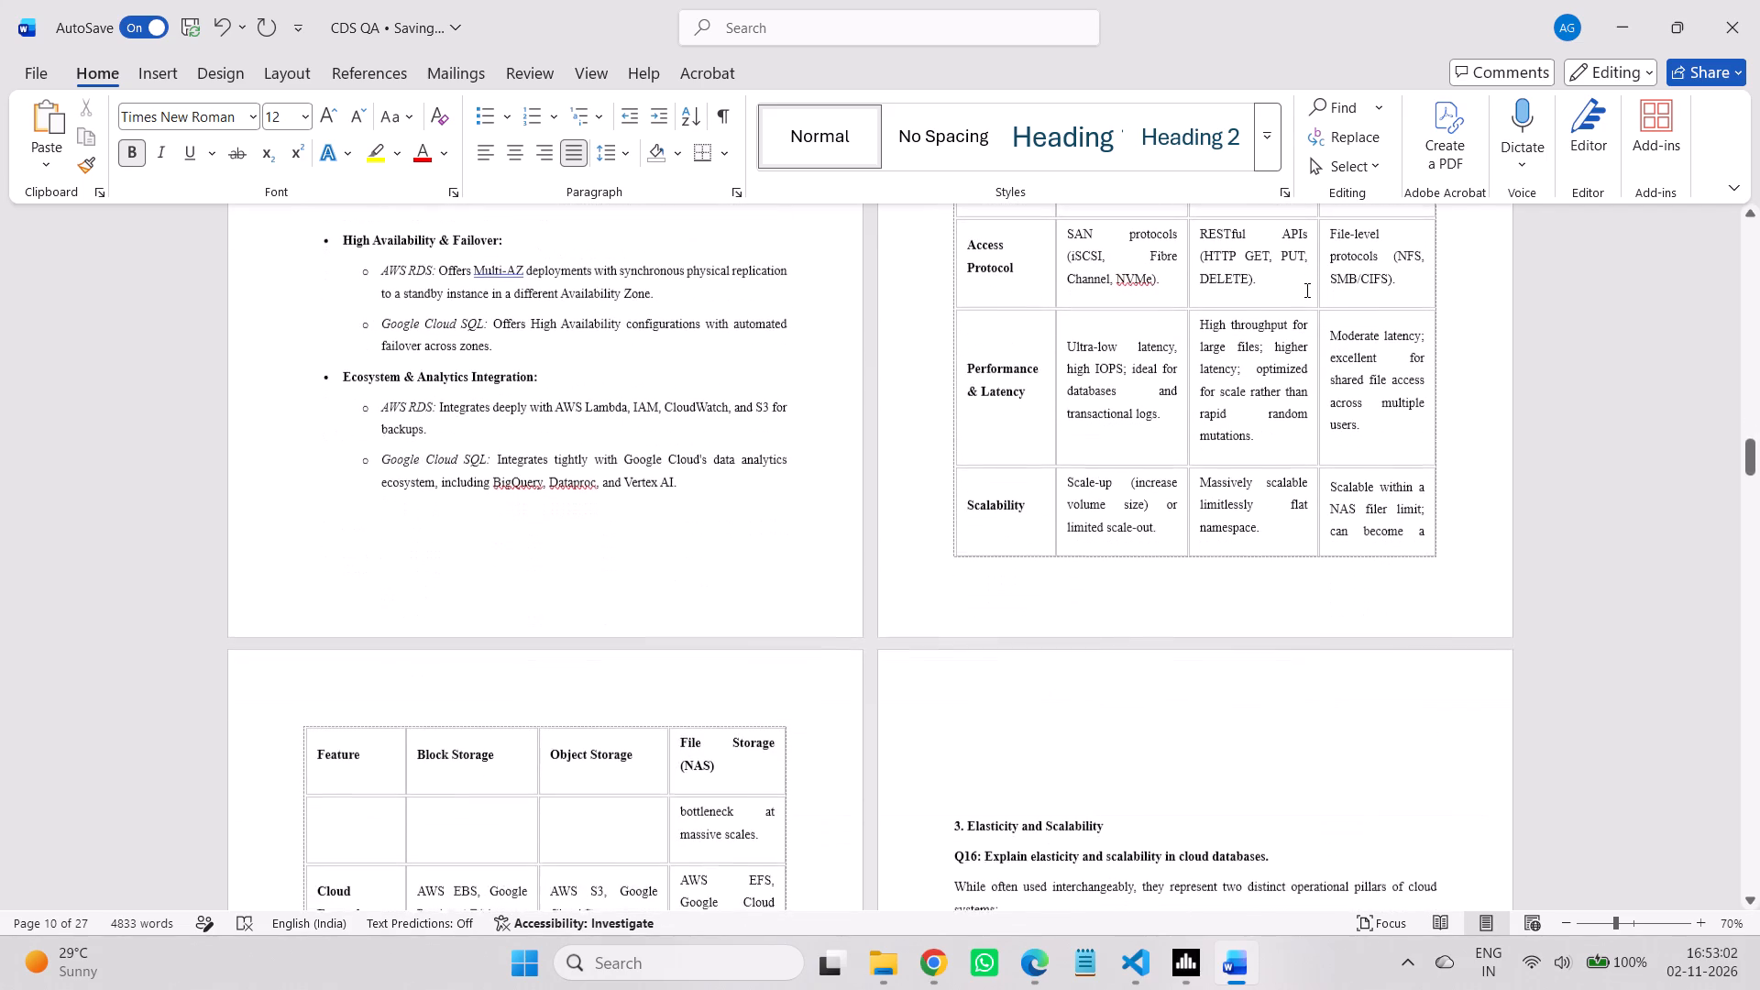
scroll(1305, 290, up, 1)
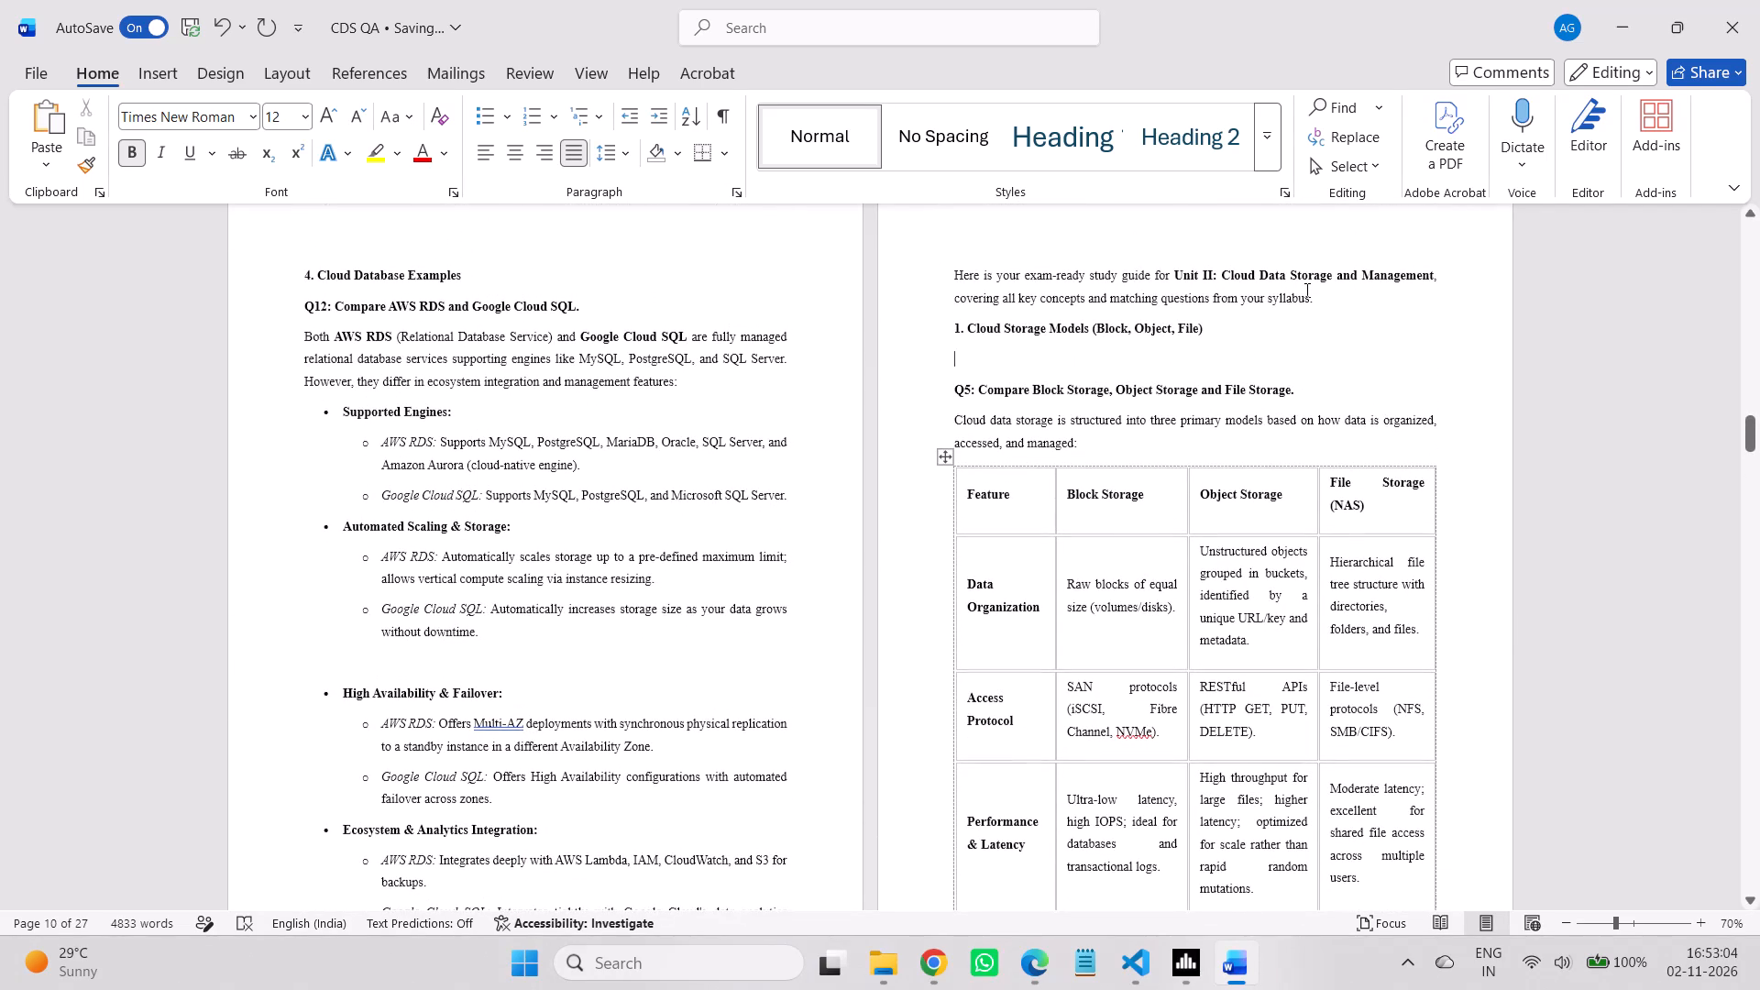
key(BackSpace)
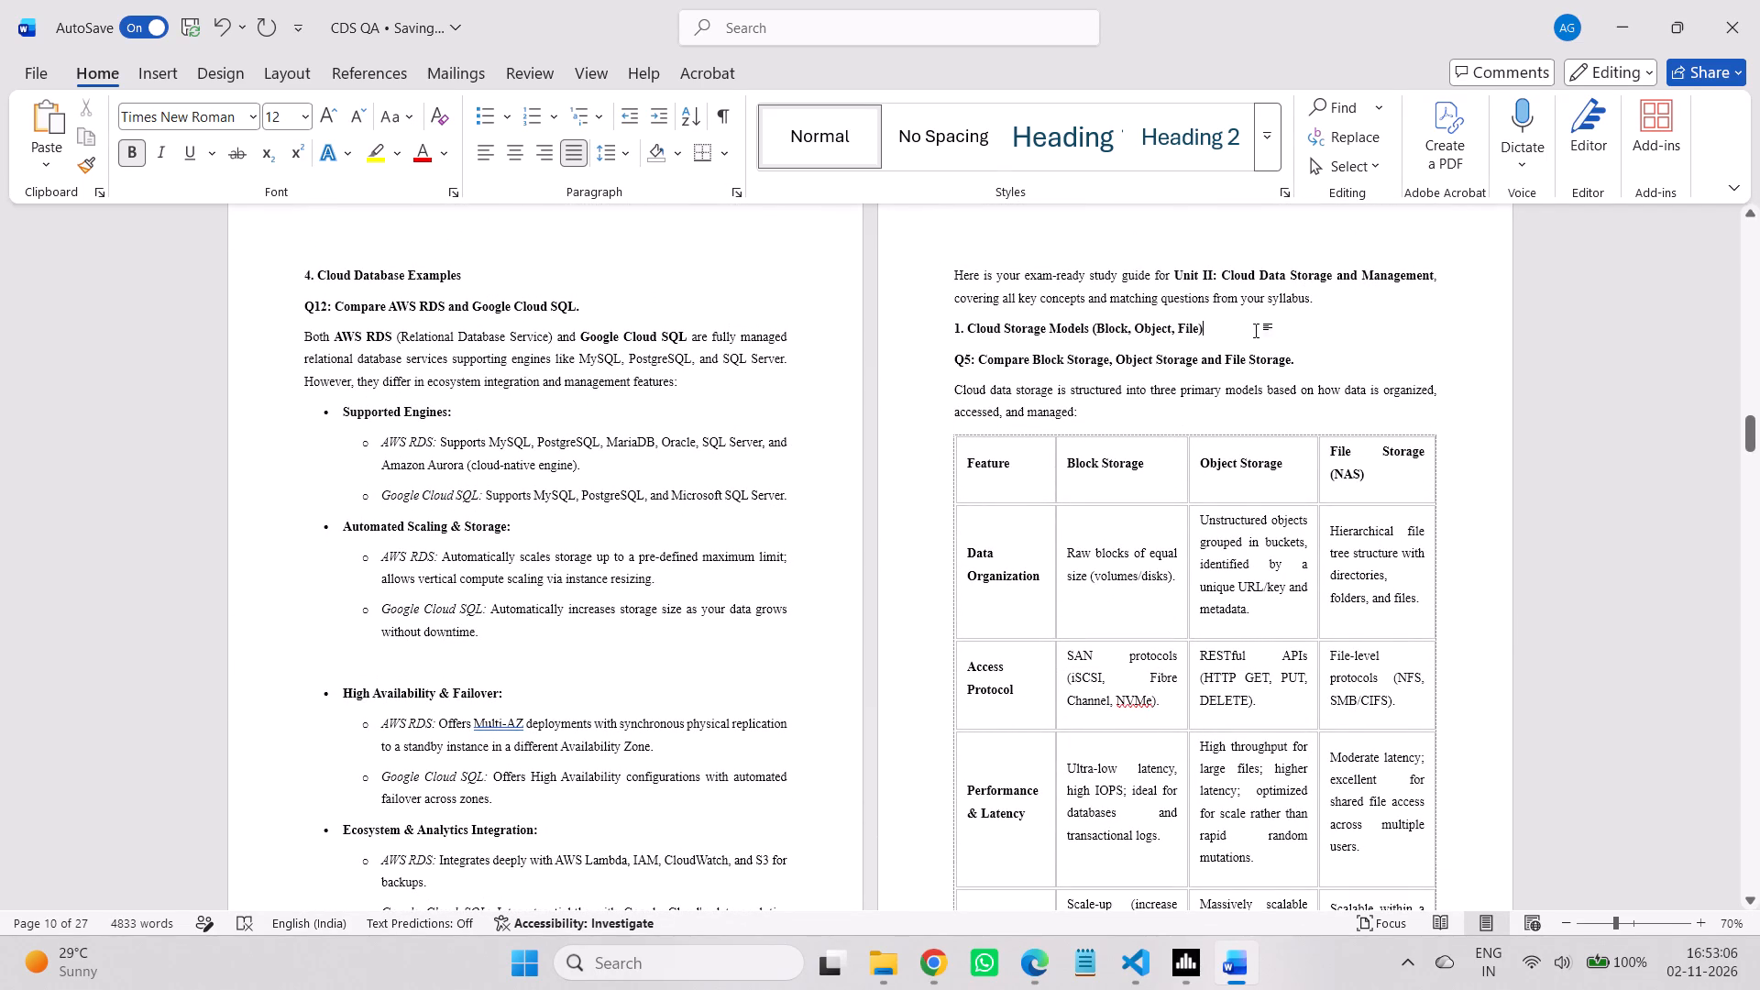
Adjust the column widths of the Q5 storage comparison table, slightly narrowing Block Storage and widening File Storage (NAS).
click(1149, 411)
scroll(1296, 550, down, 2)
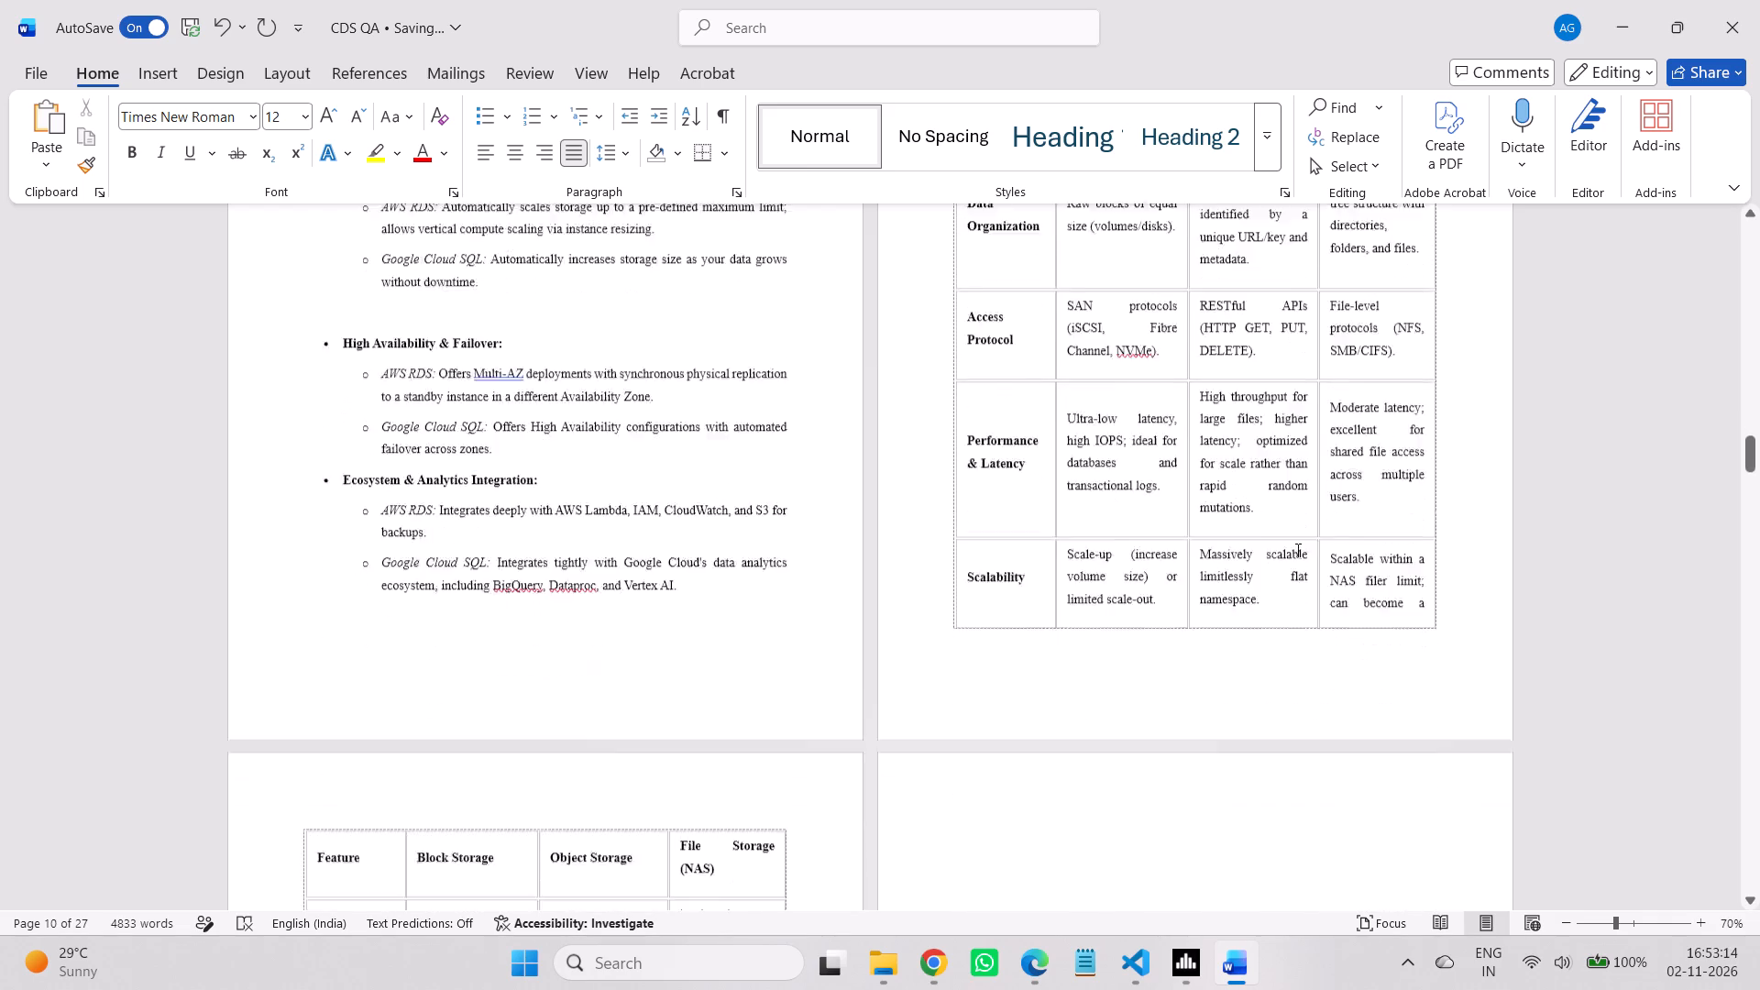
scroll(1296, 550, down, 1)
scroll(1296, 550, up, 3)
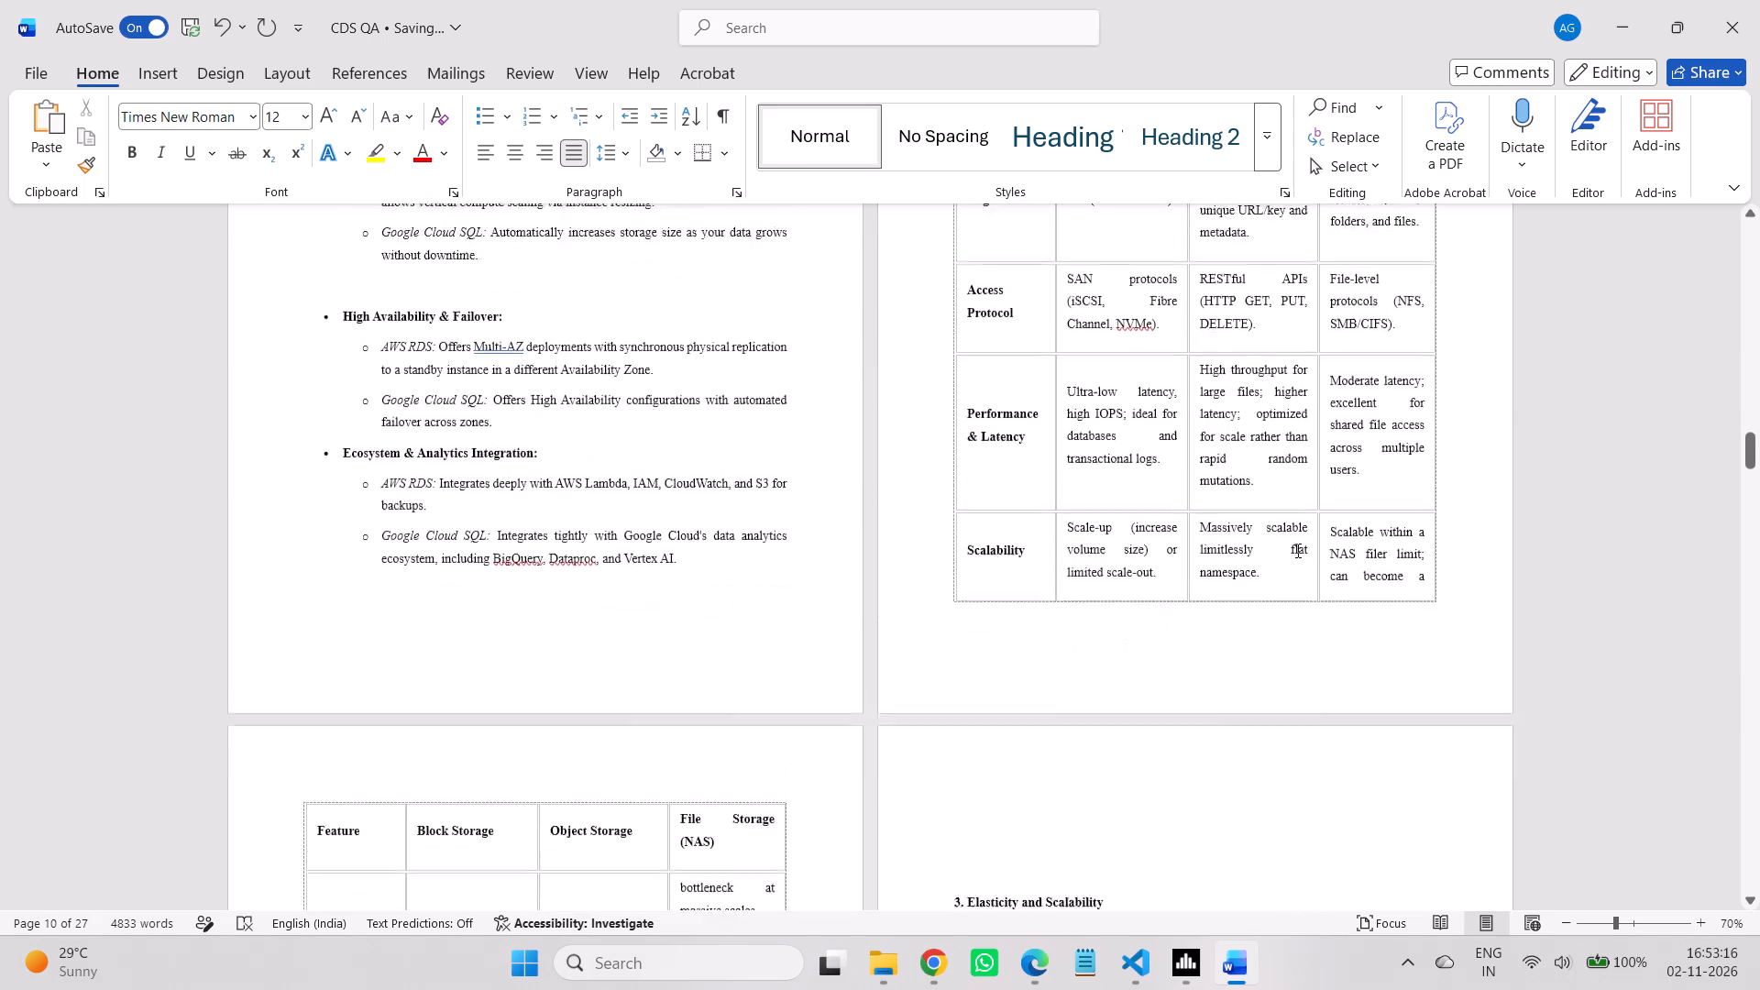
scroll(1296, 550, up, 1)
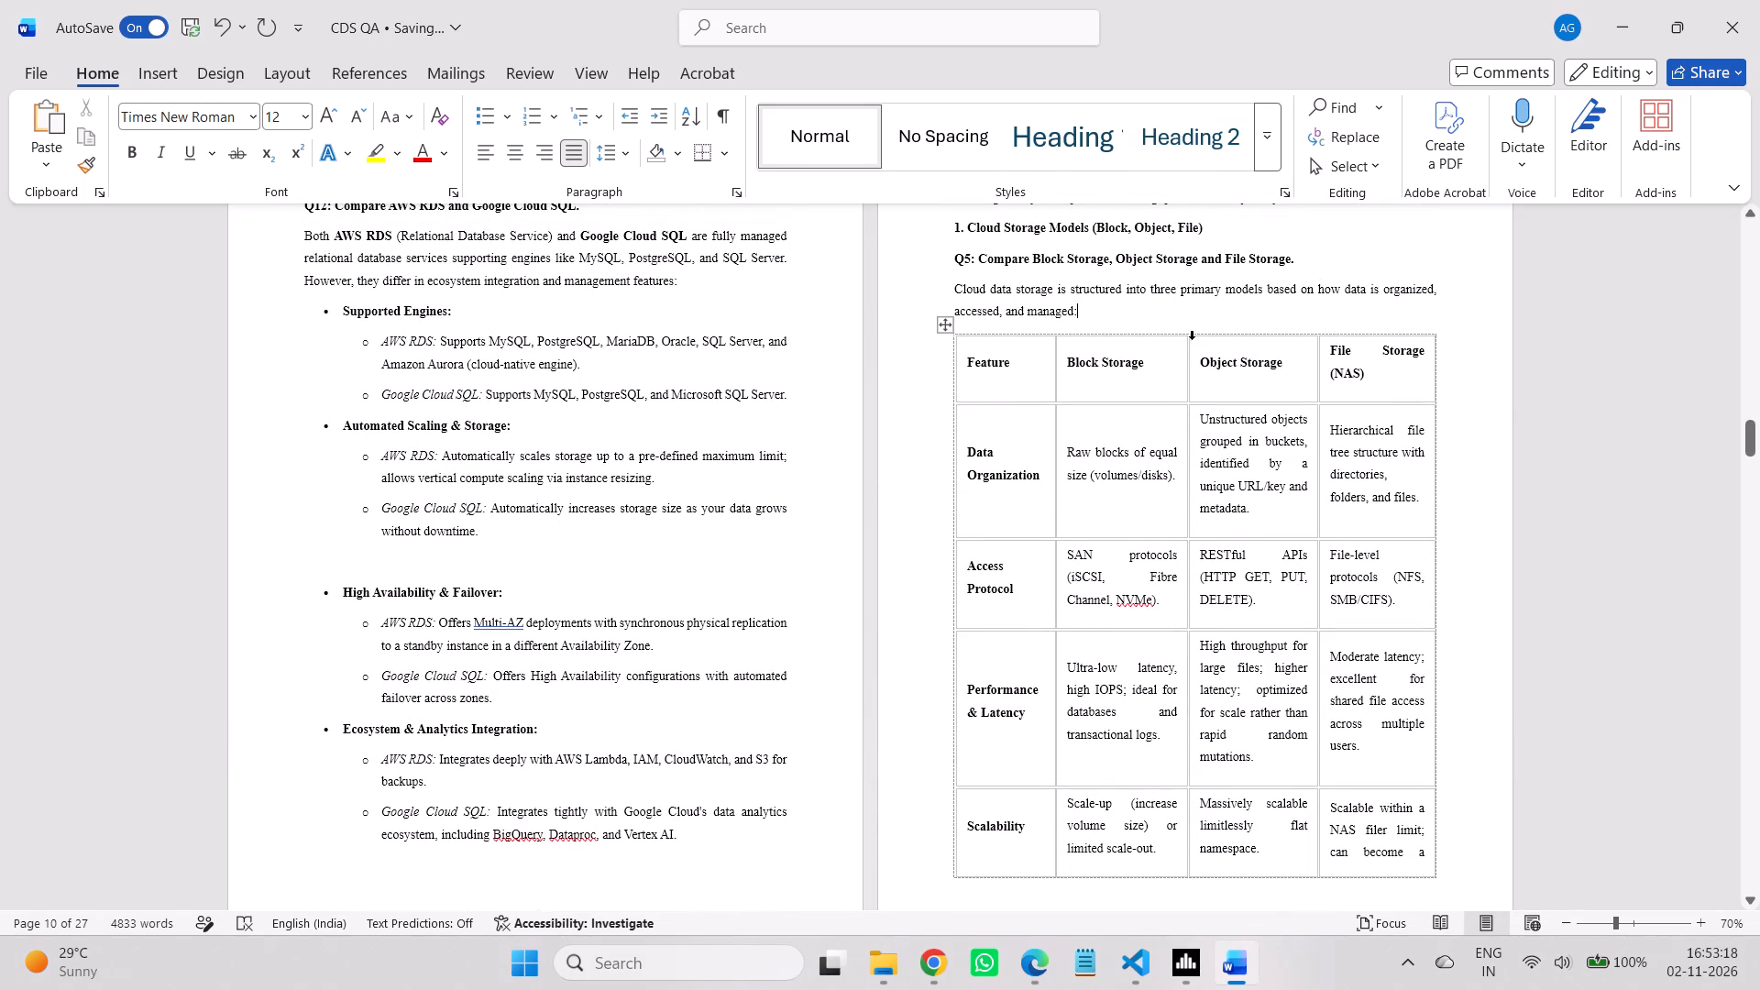
drag(1188, 368, 1186, 368)
drag(1186, 368, 1177, 371)
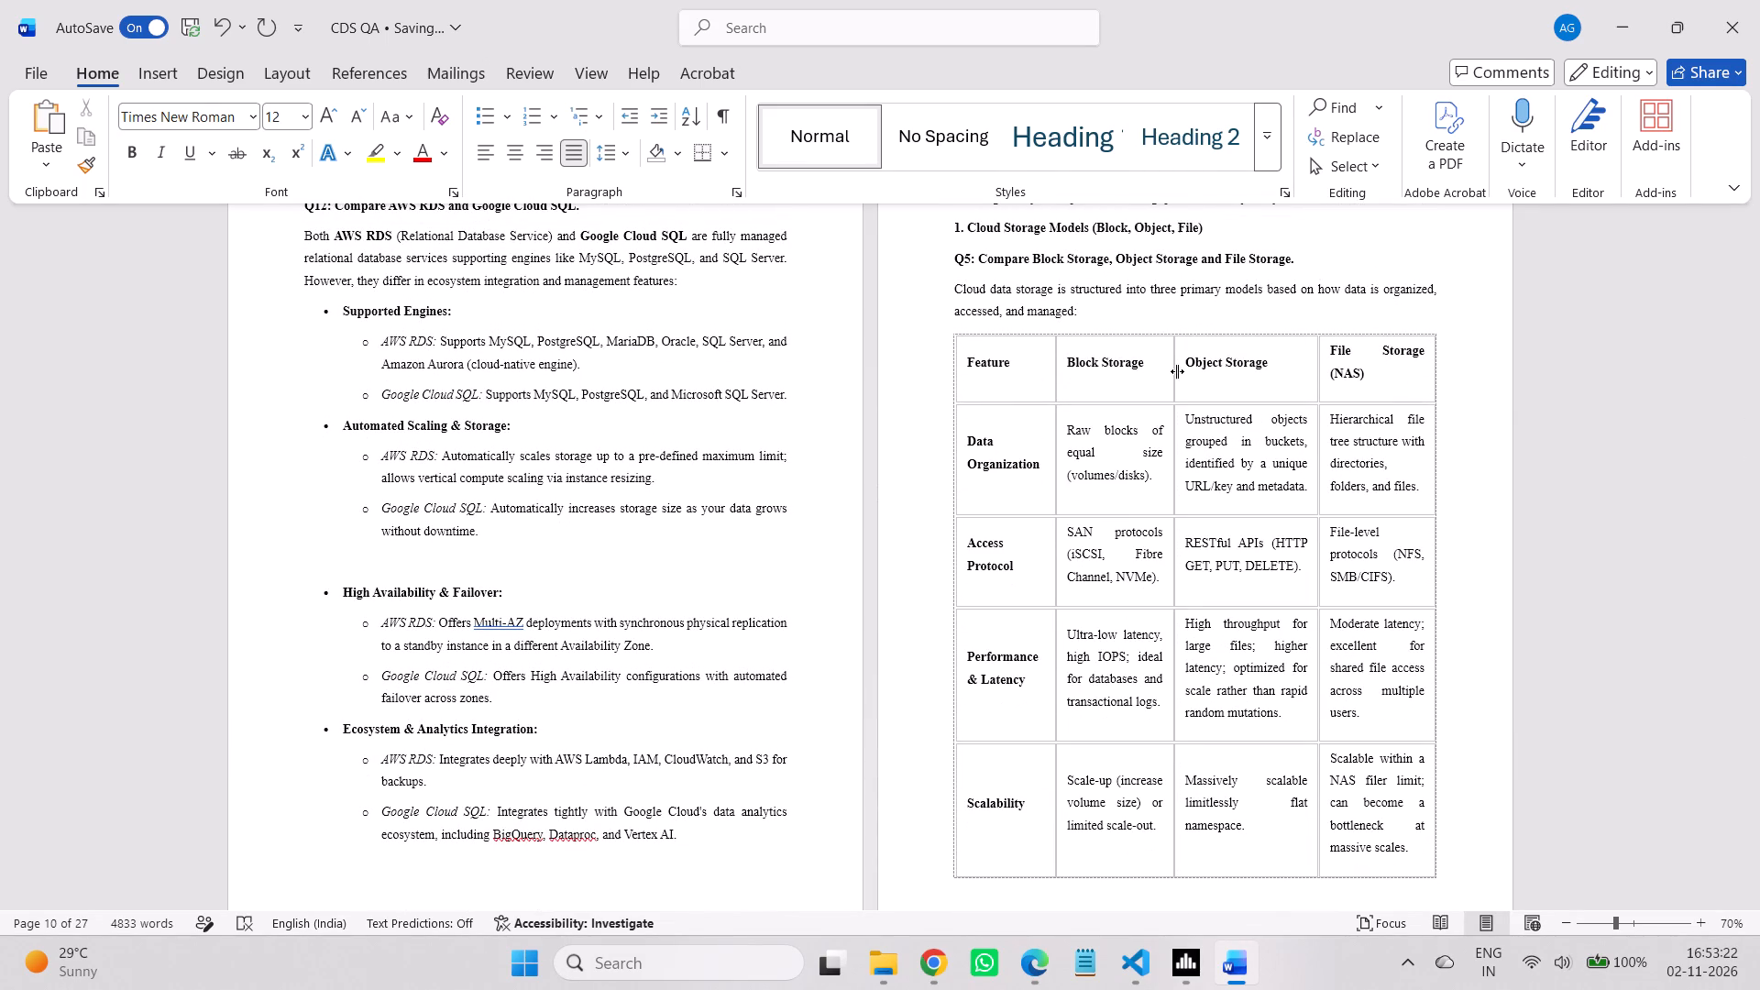
click(1320, 423)
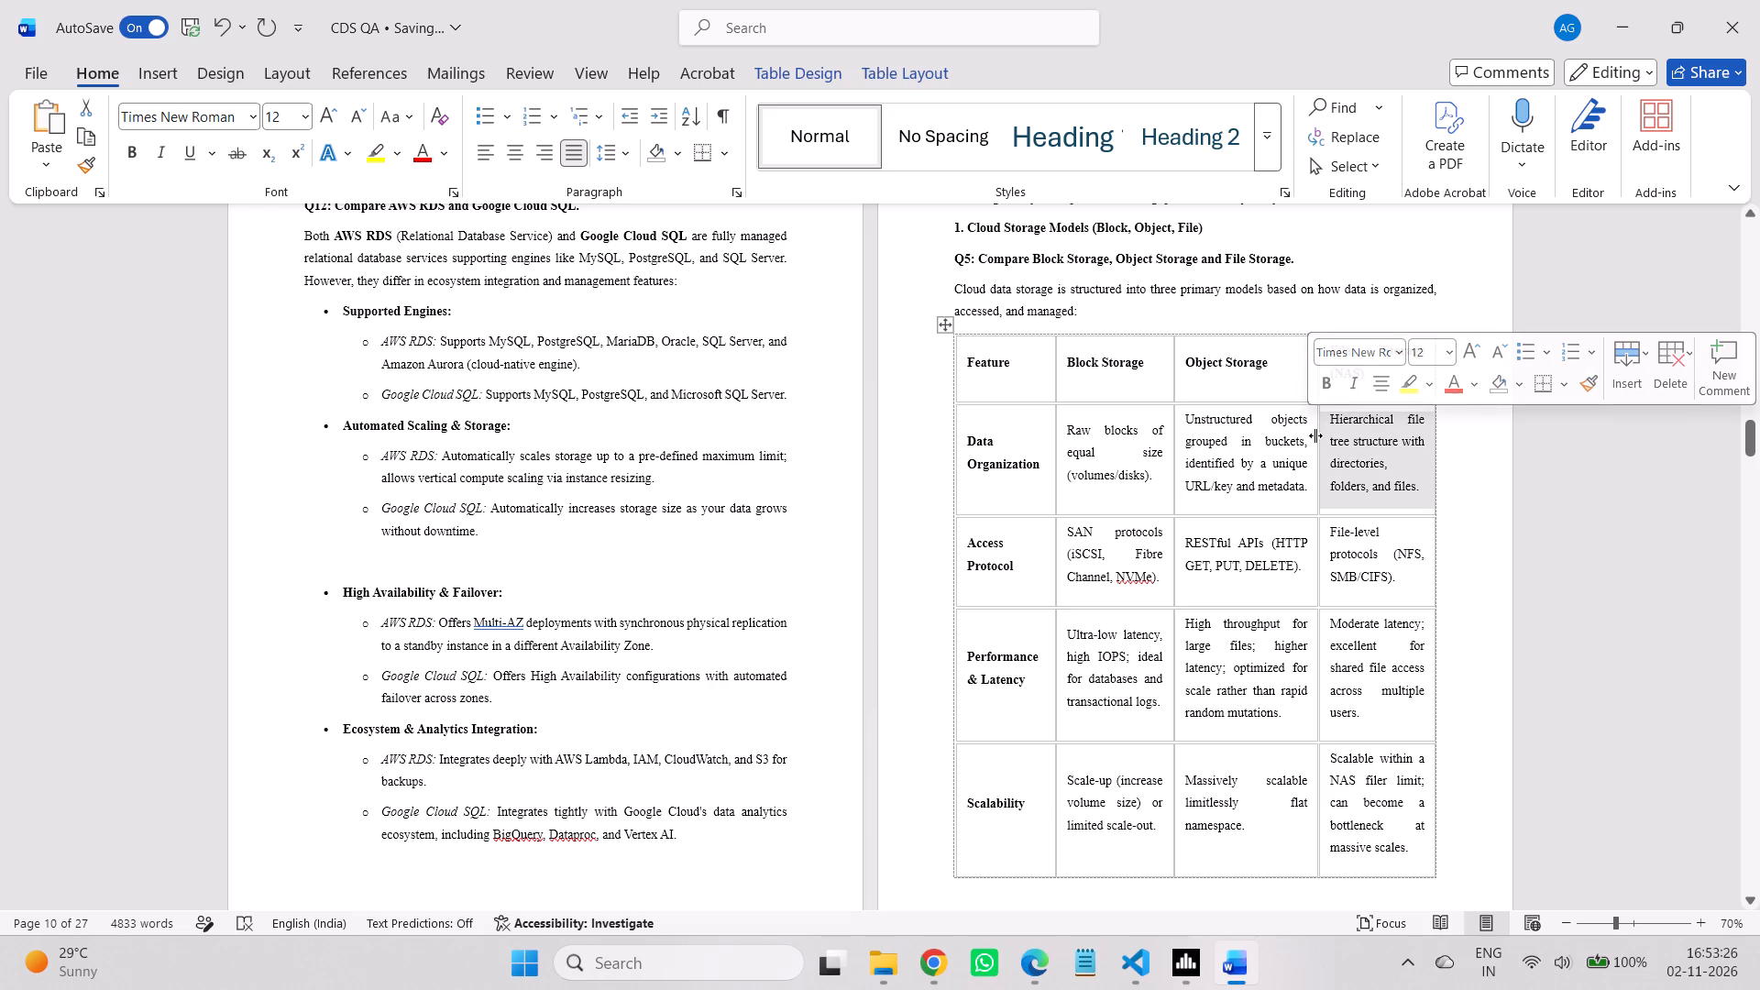
click(1319, 440)
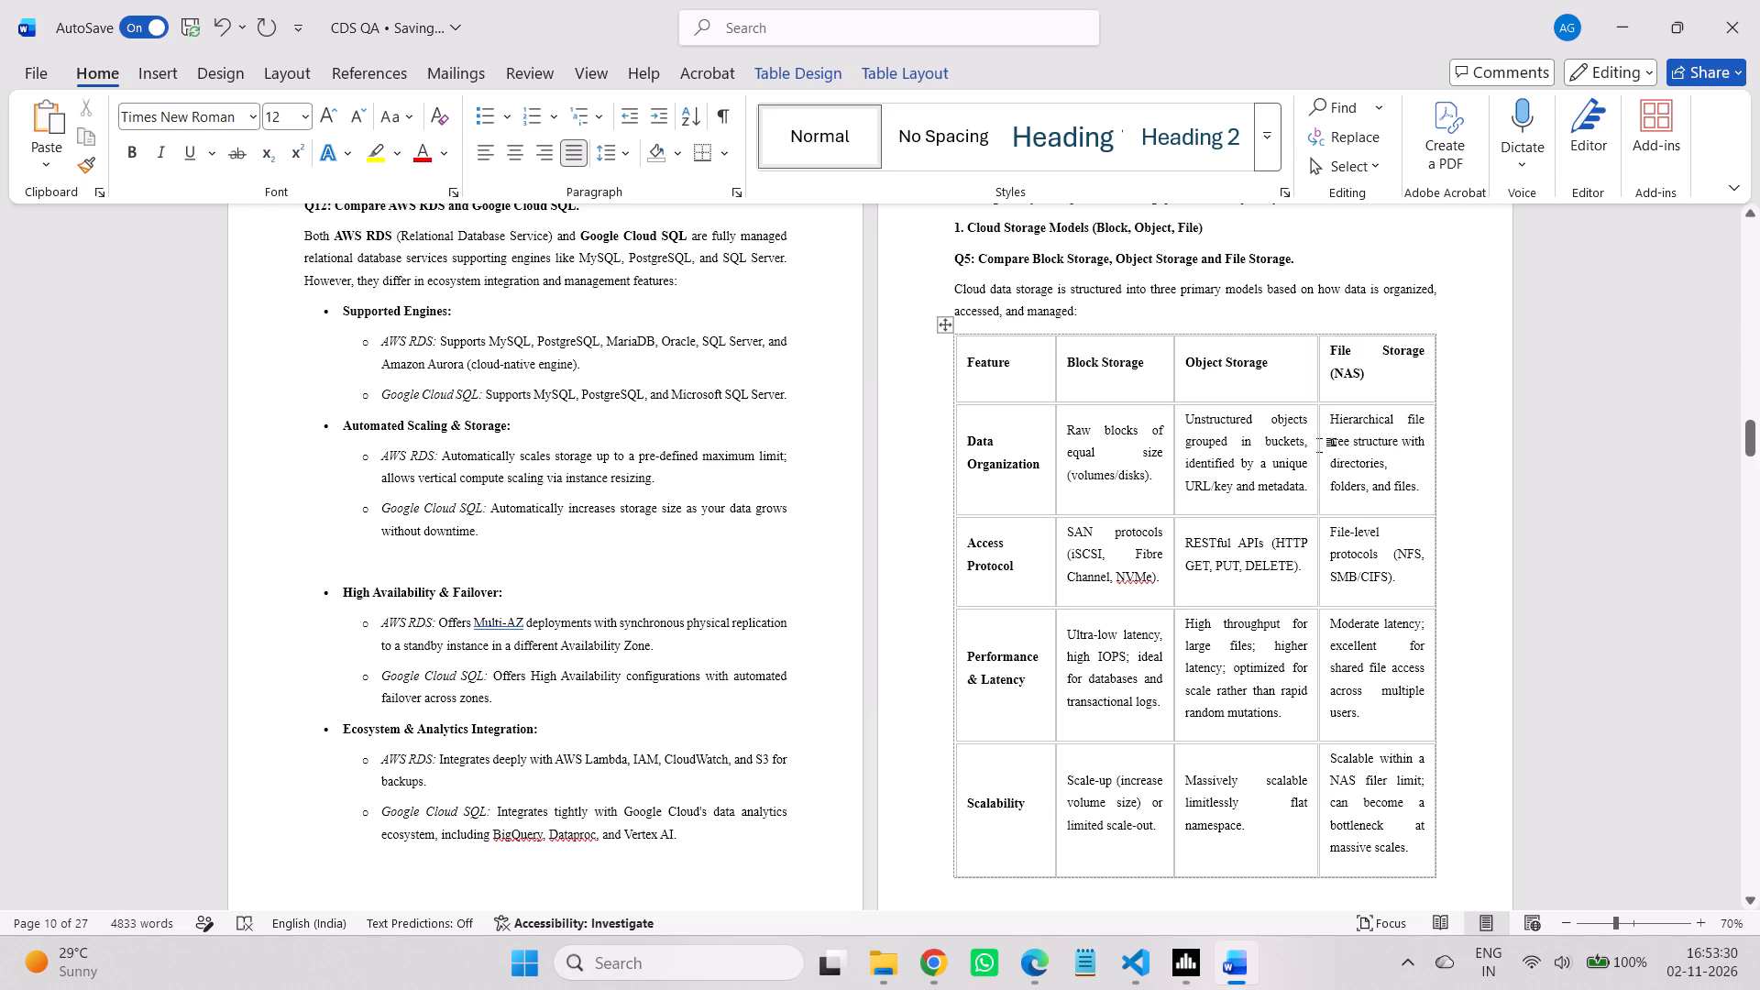
click(1317, 445)
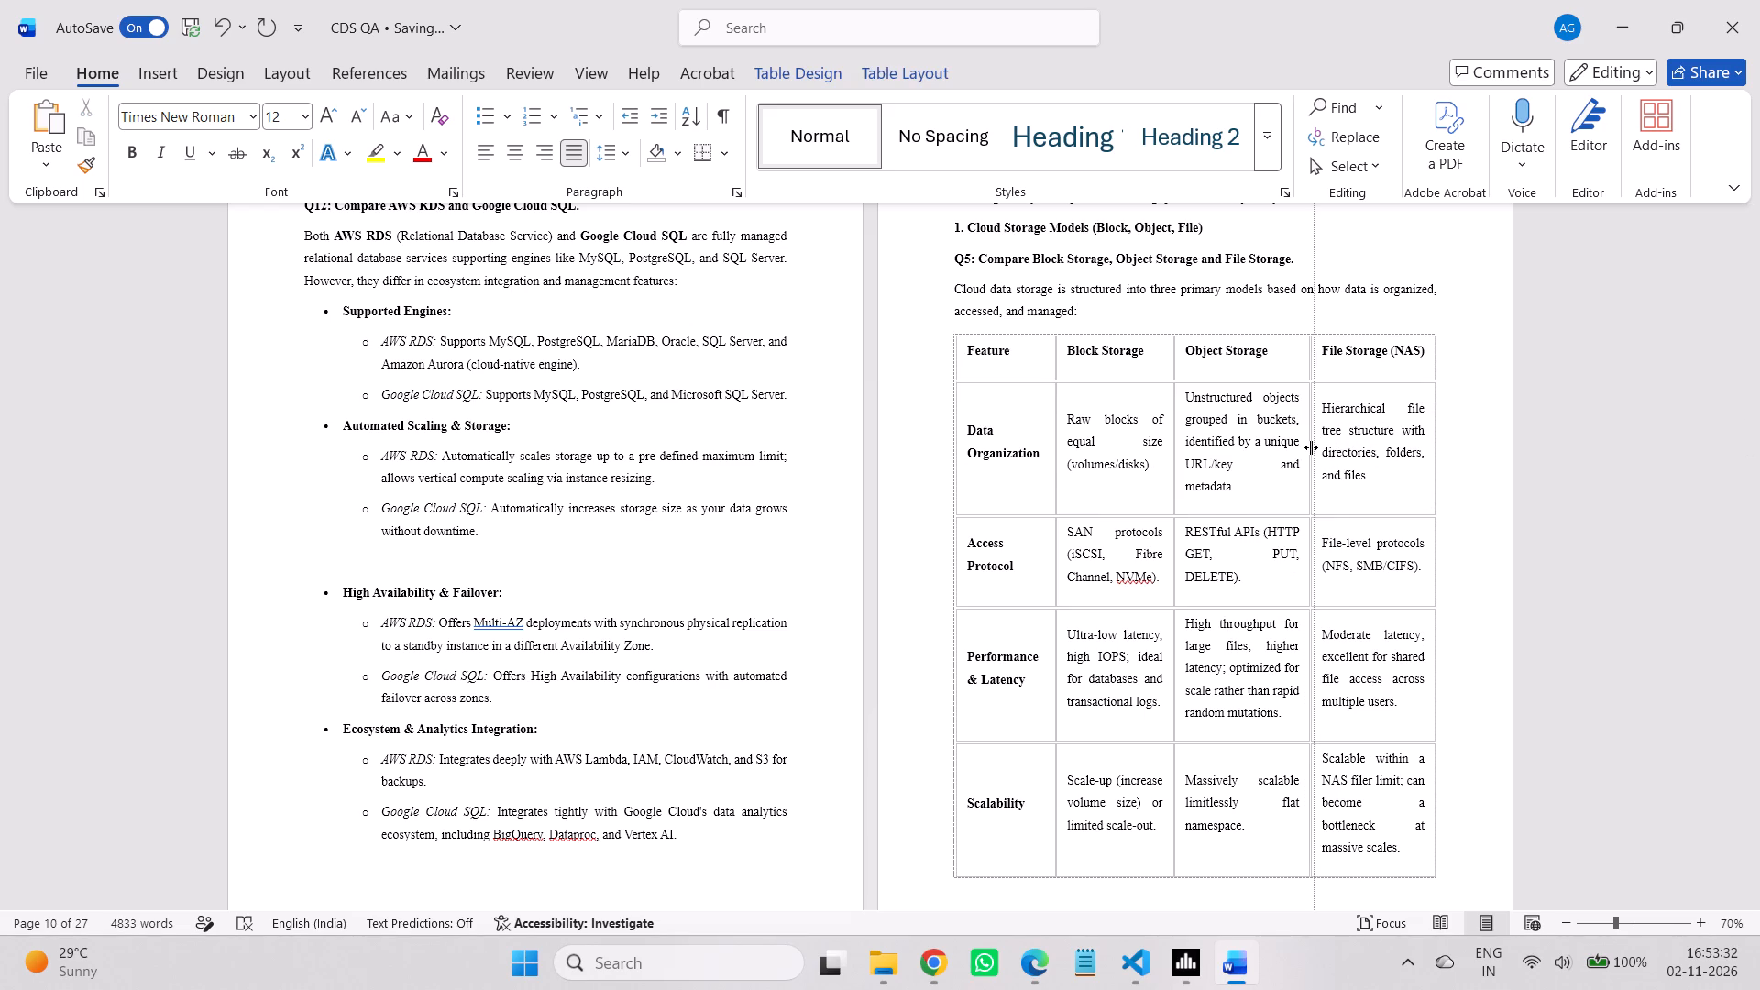
Select the Q5 storage comparison table's contents across both pages, from the Feature header through the Cloud Examples row.
scroll(1278, 548, down, 2)
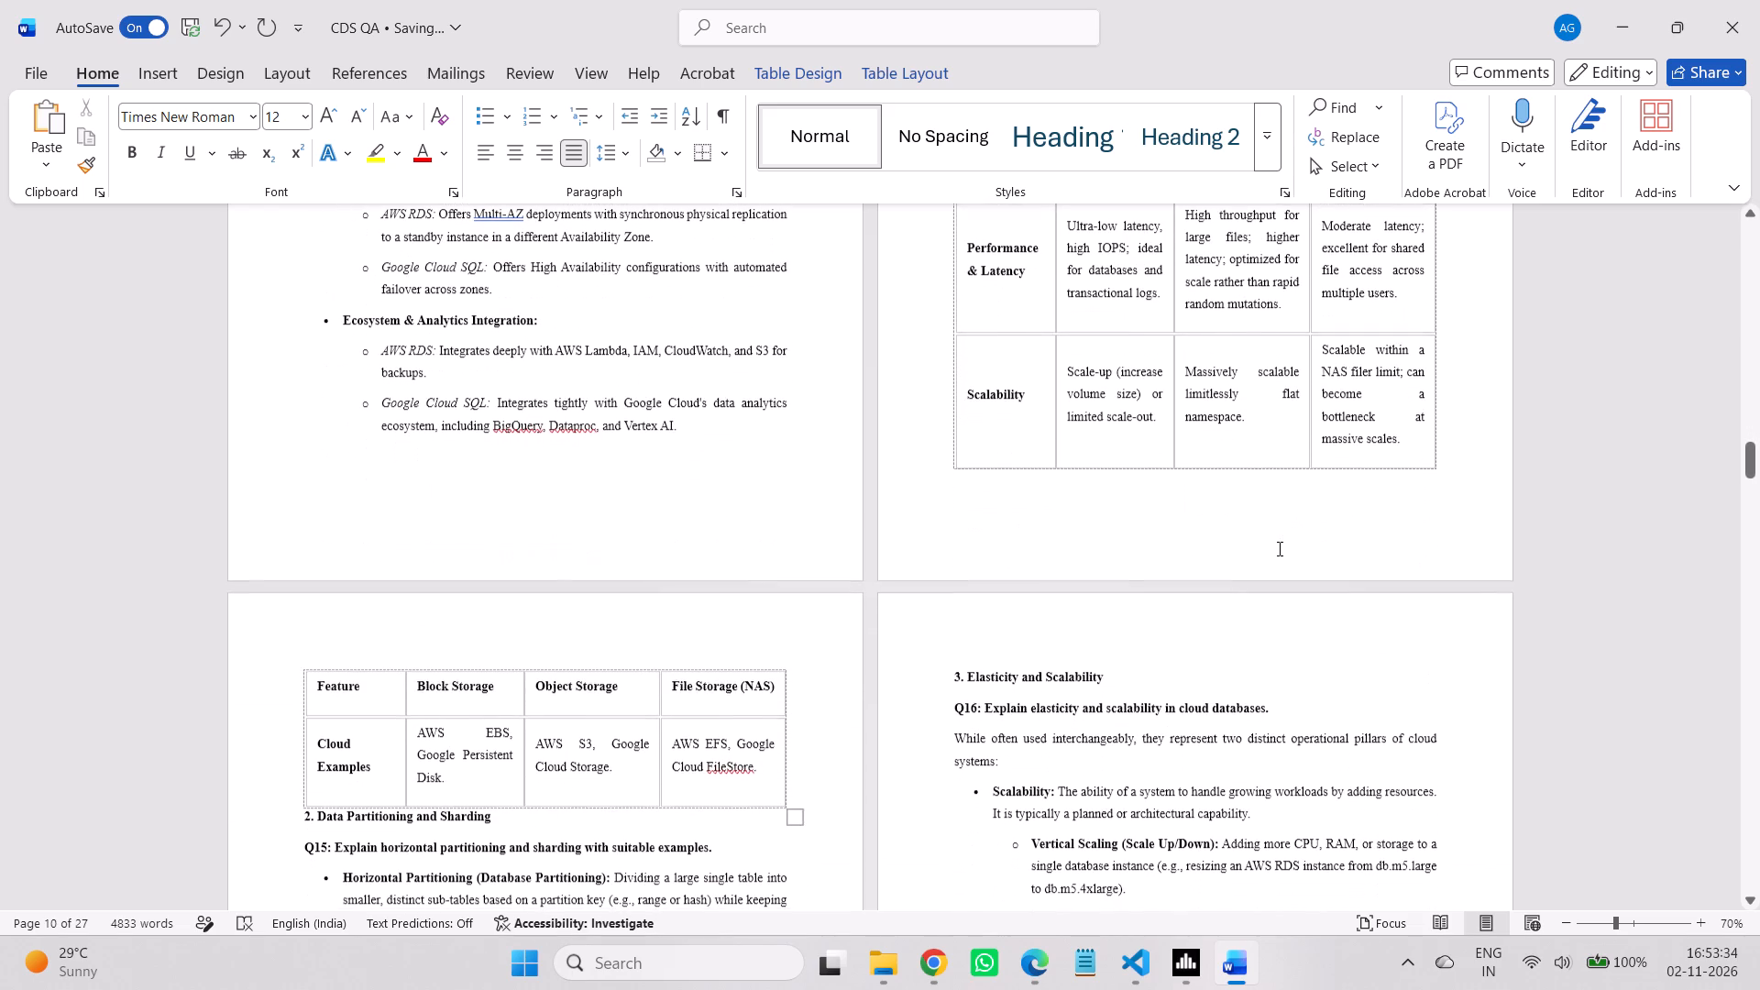
scroll(1278, 548, down, 1)
scroll(1164, 537, up, 1)
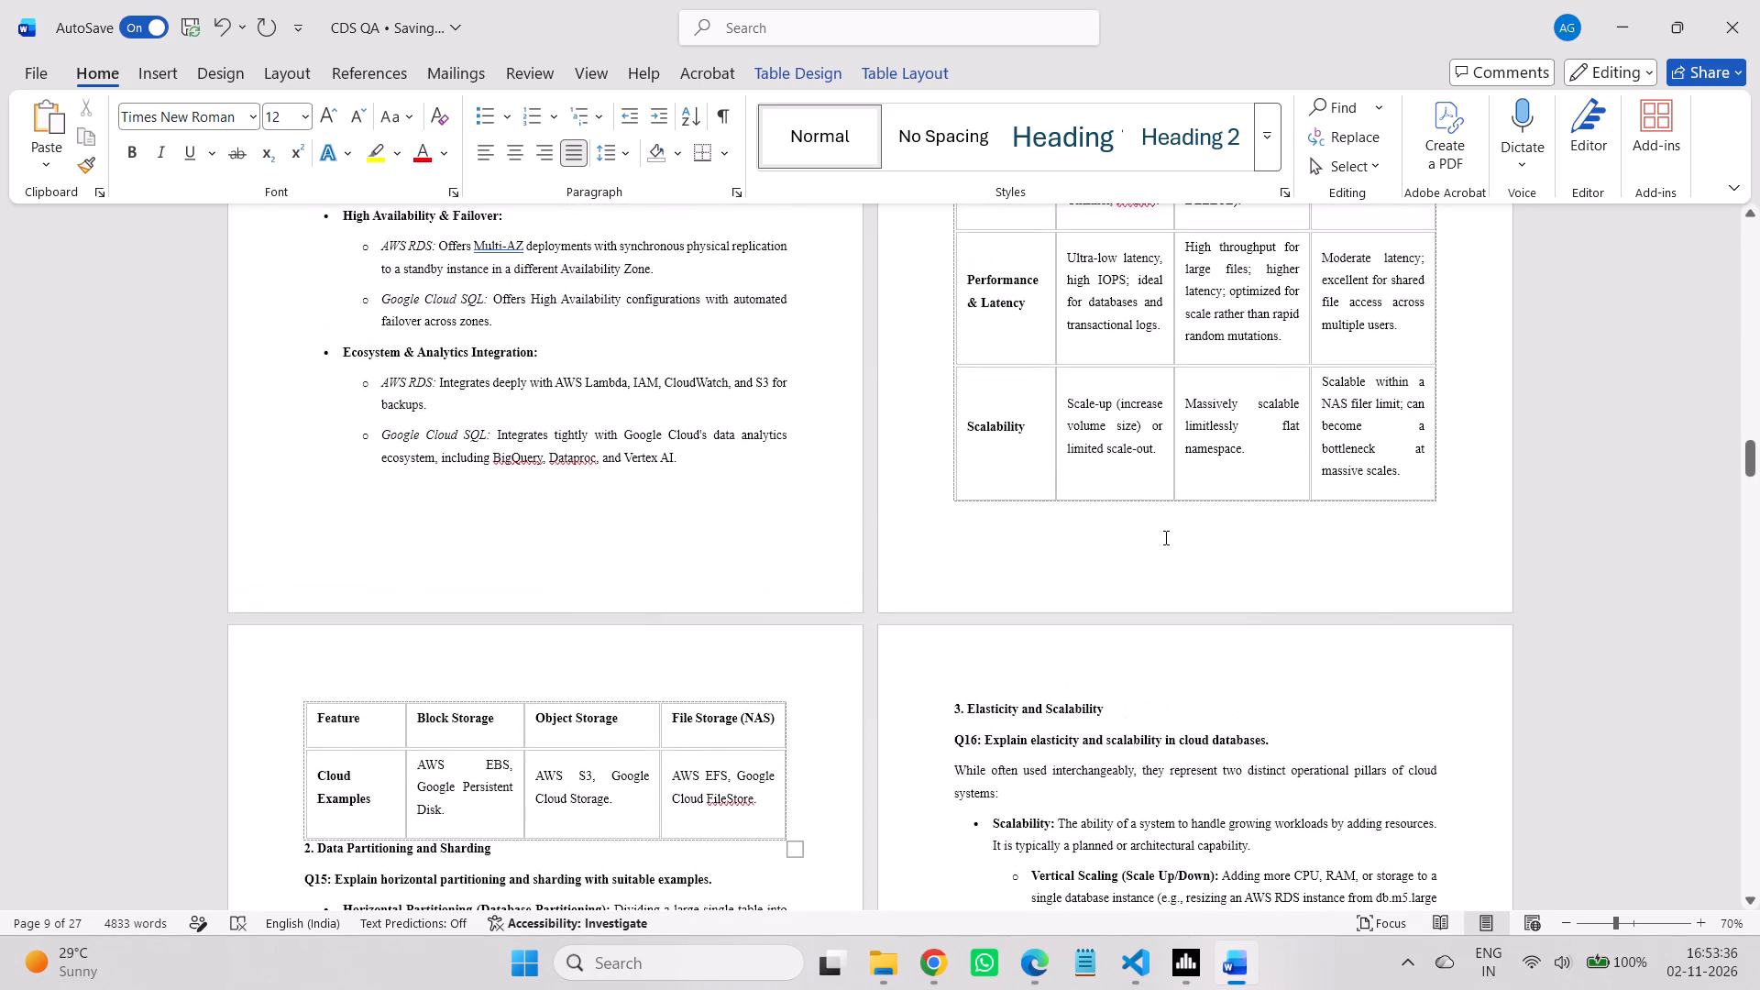
scroll(1164, 537, up, 1)
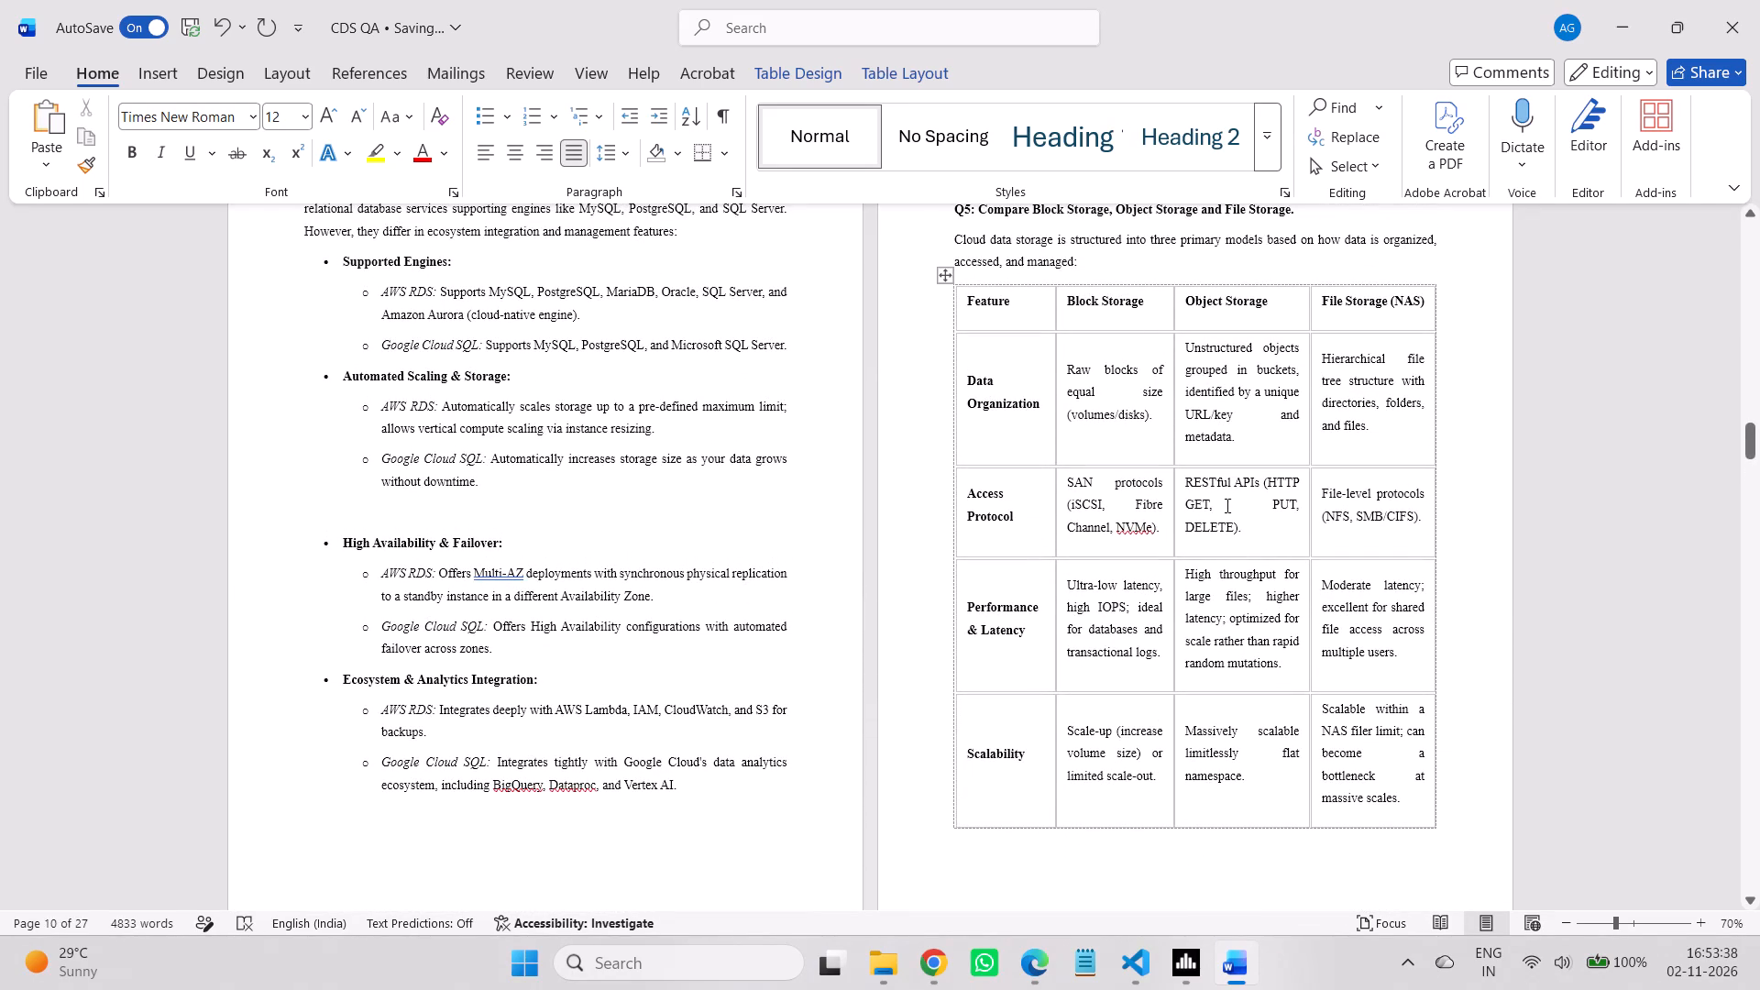
click(1179, 464)
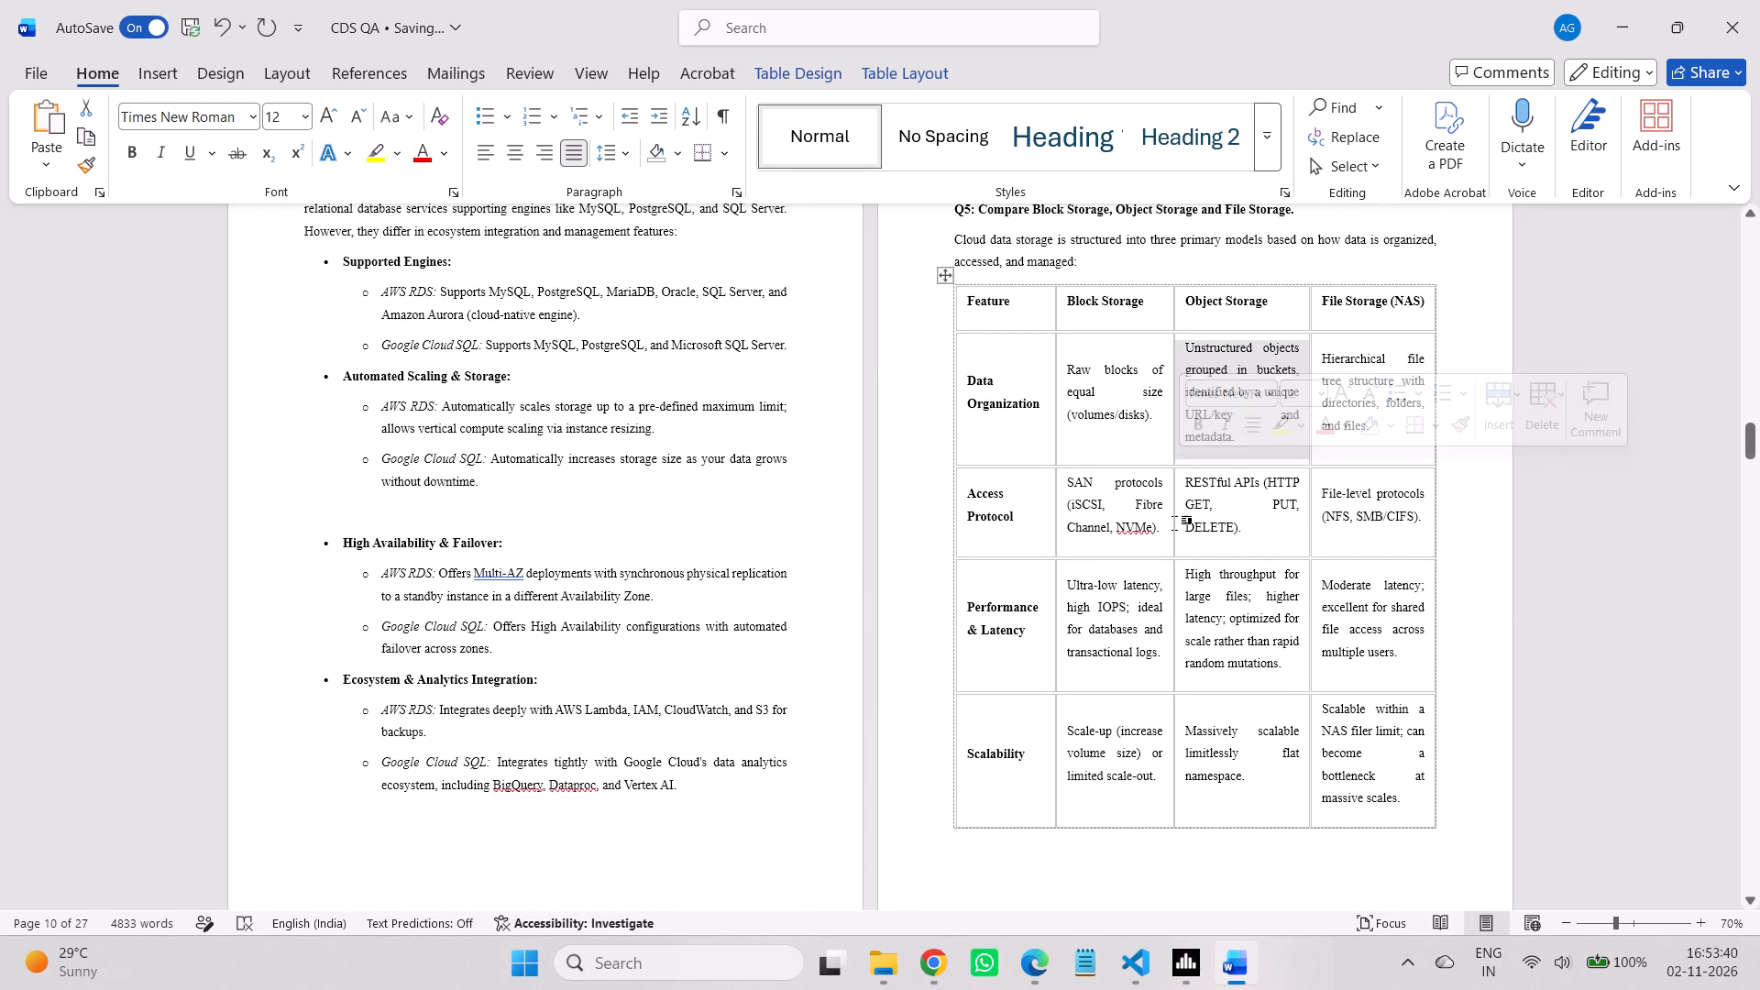
click(1174, 537)
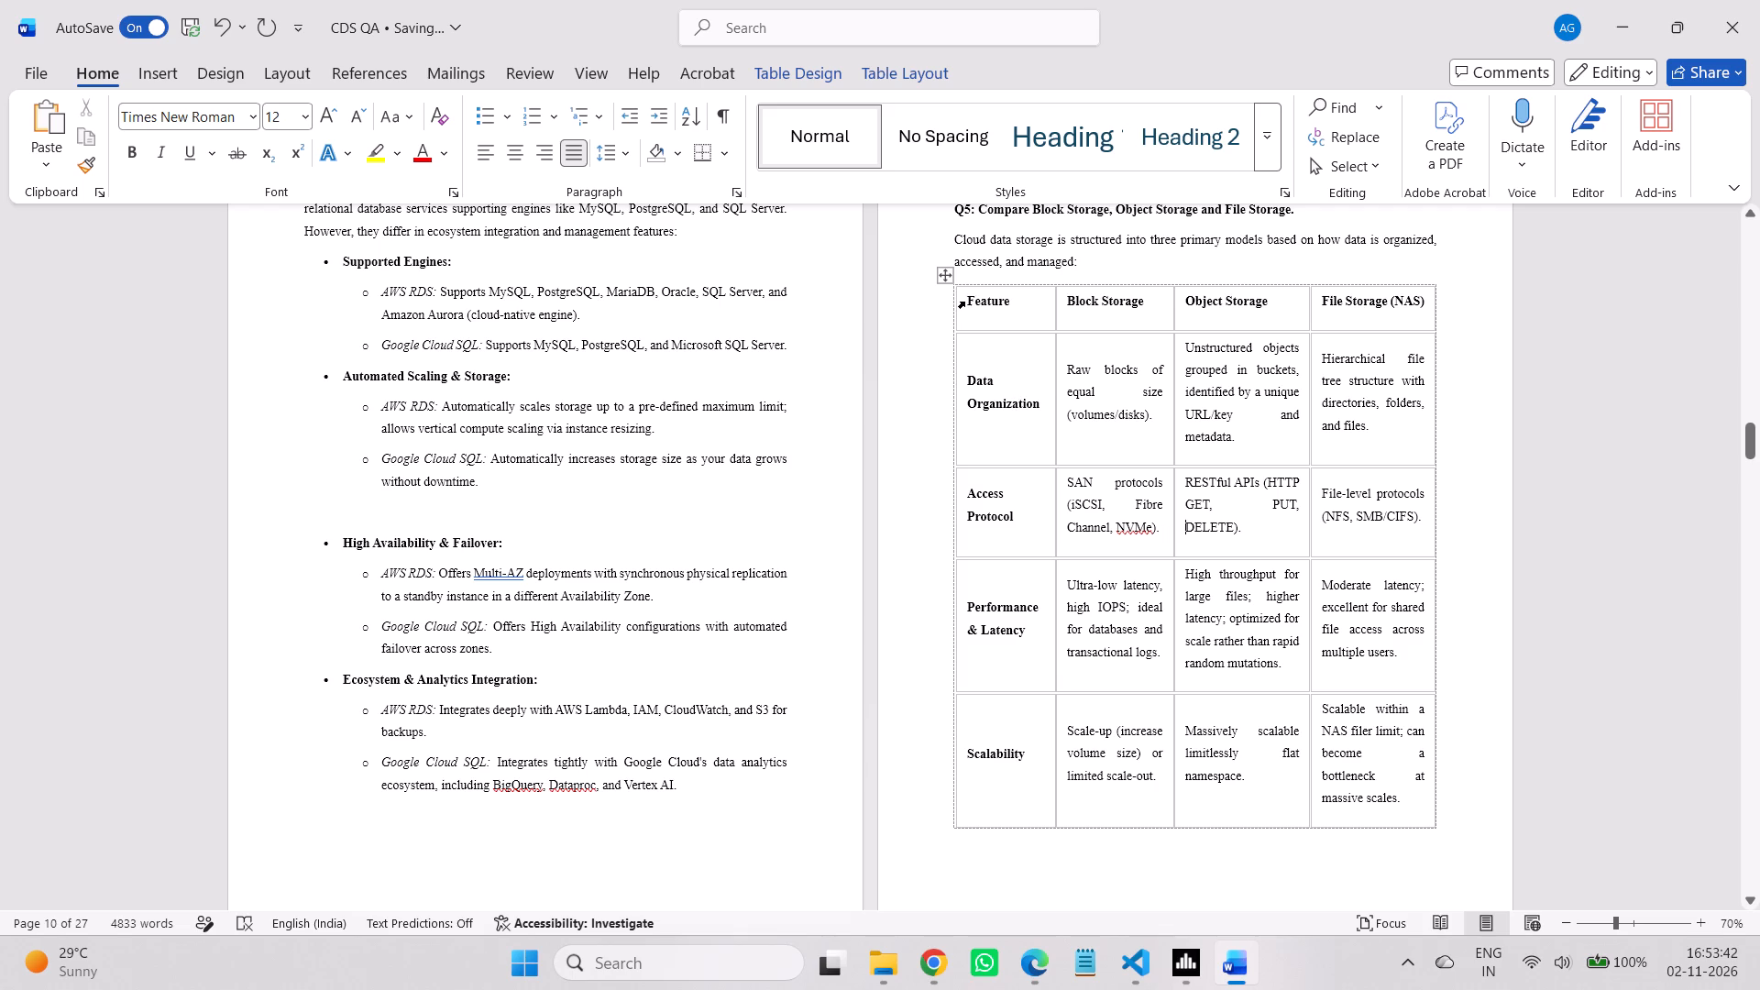
drag(967, 305, 1001, 416)
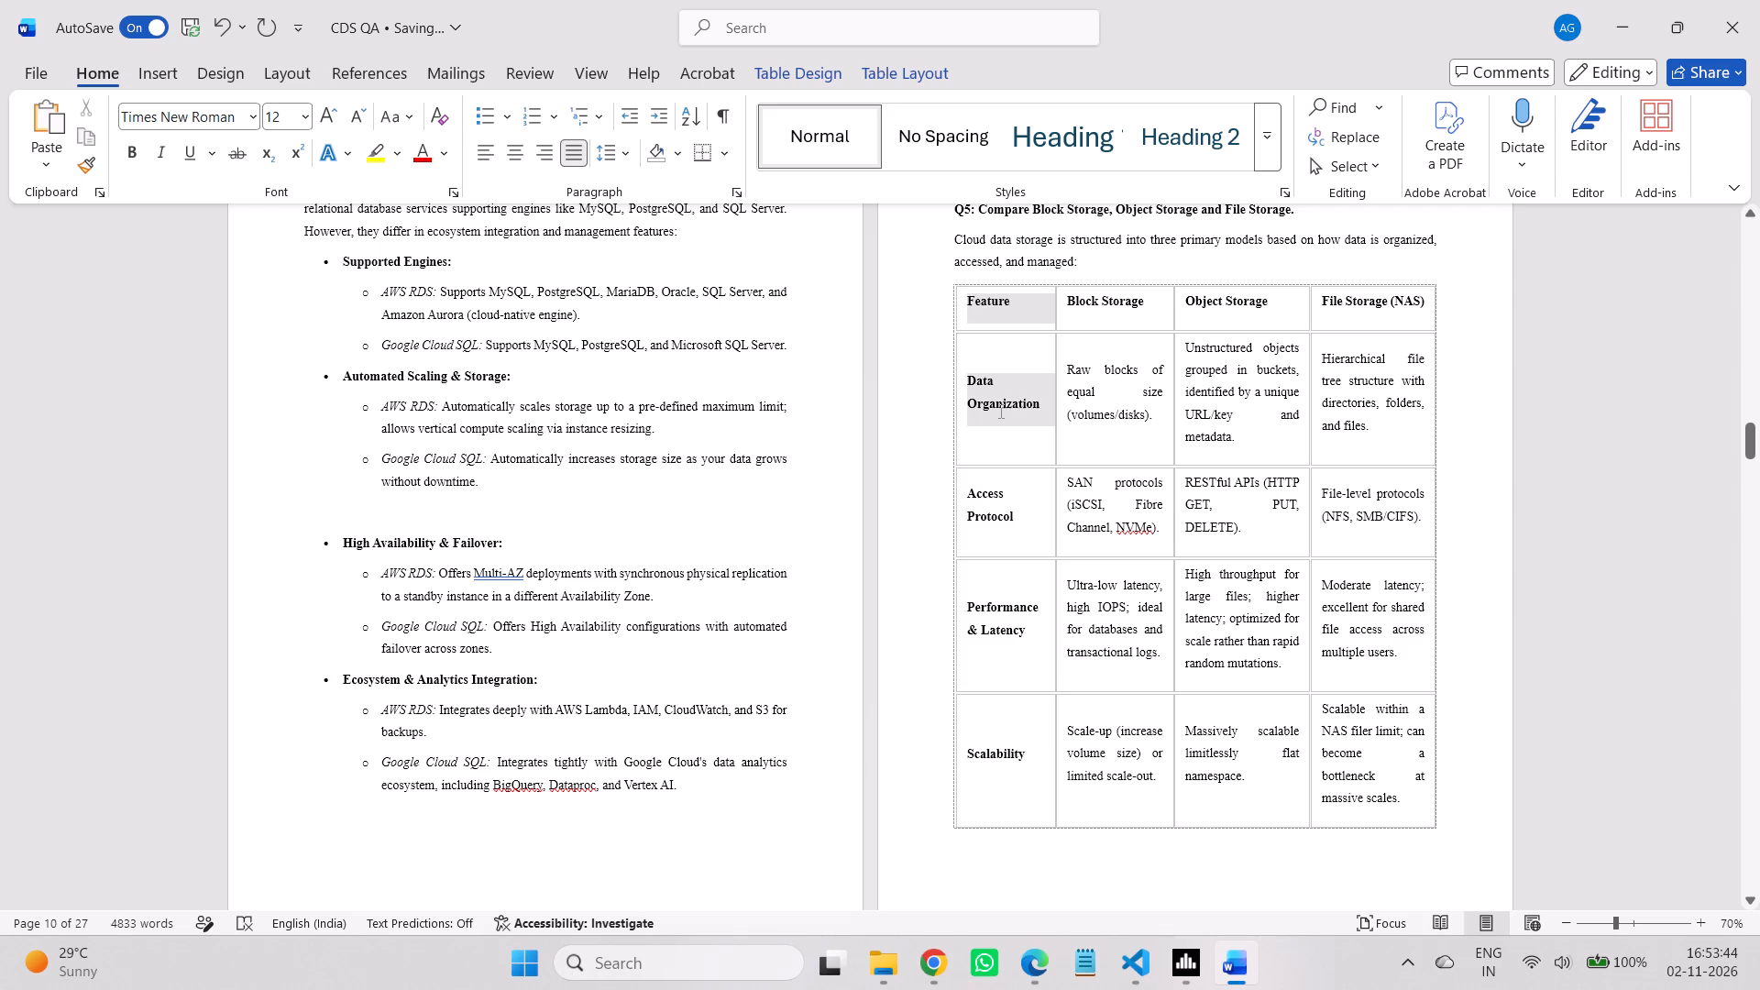
drag(1001, 416, 1024, 916)
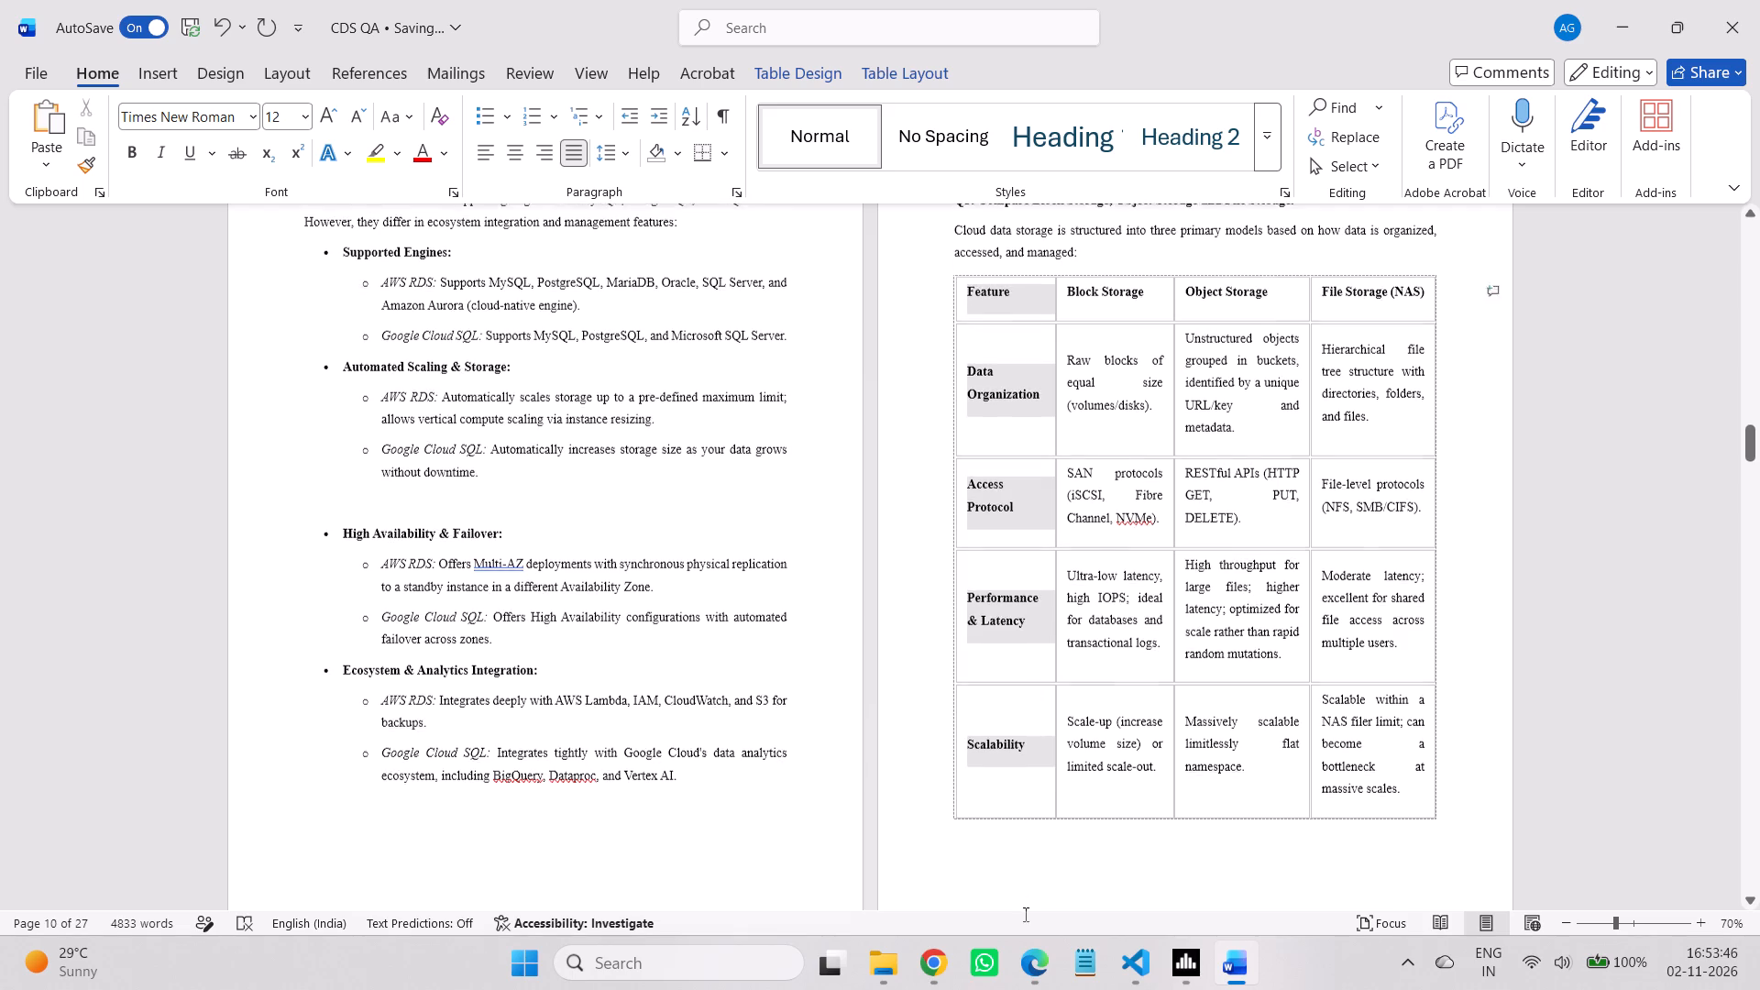
drag(1024, 916, 761, 725)
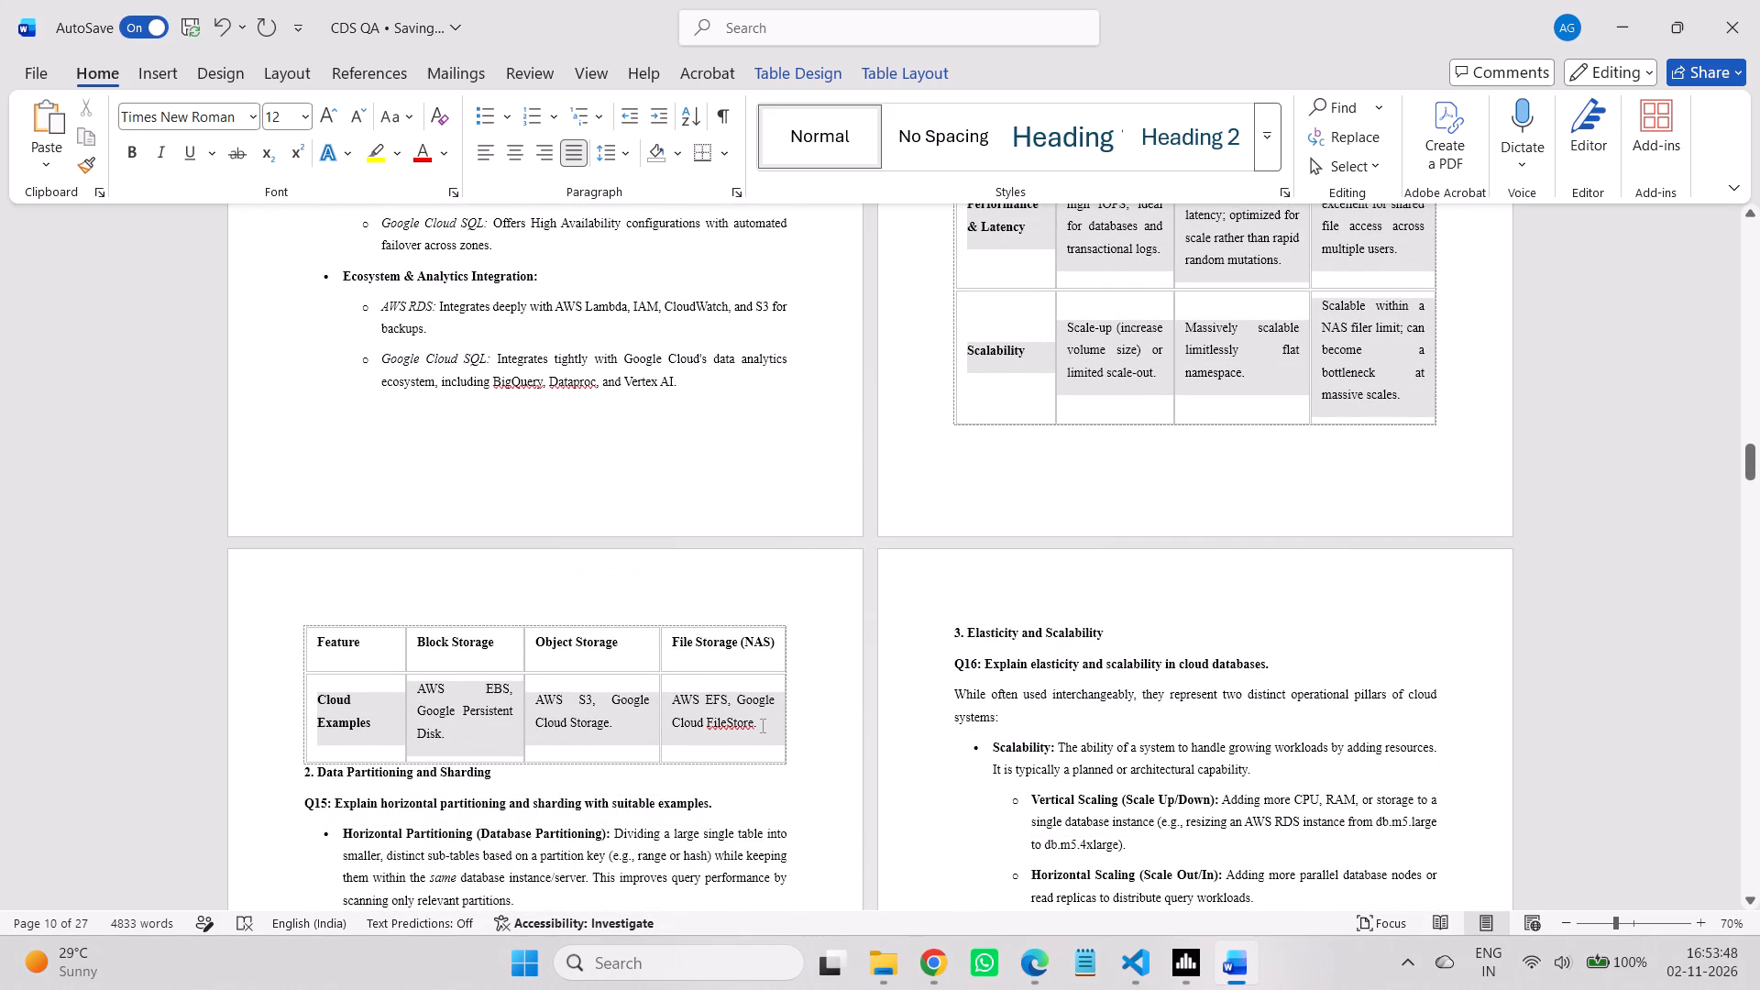
drag(761, 725, 762, 727)
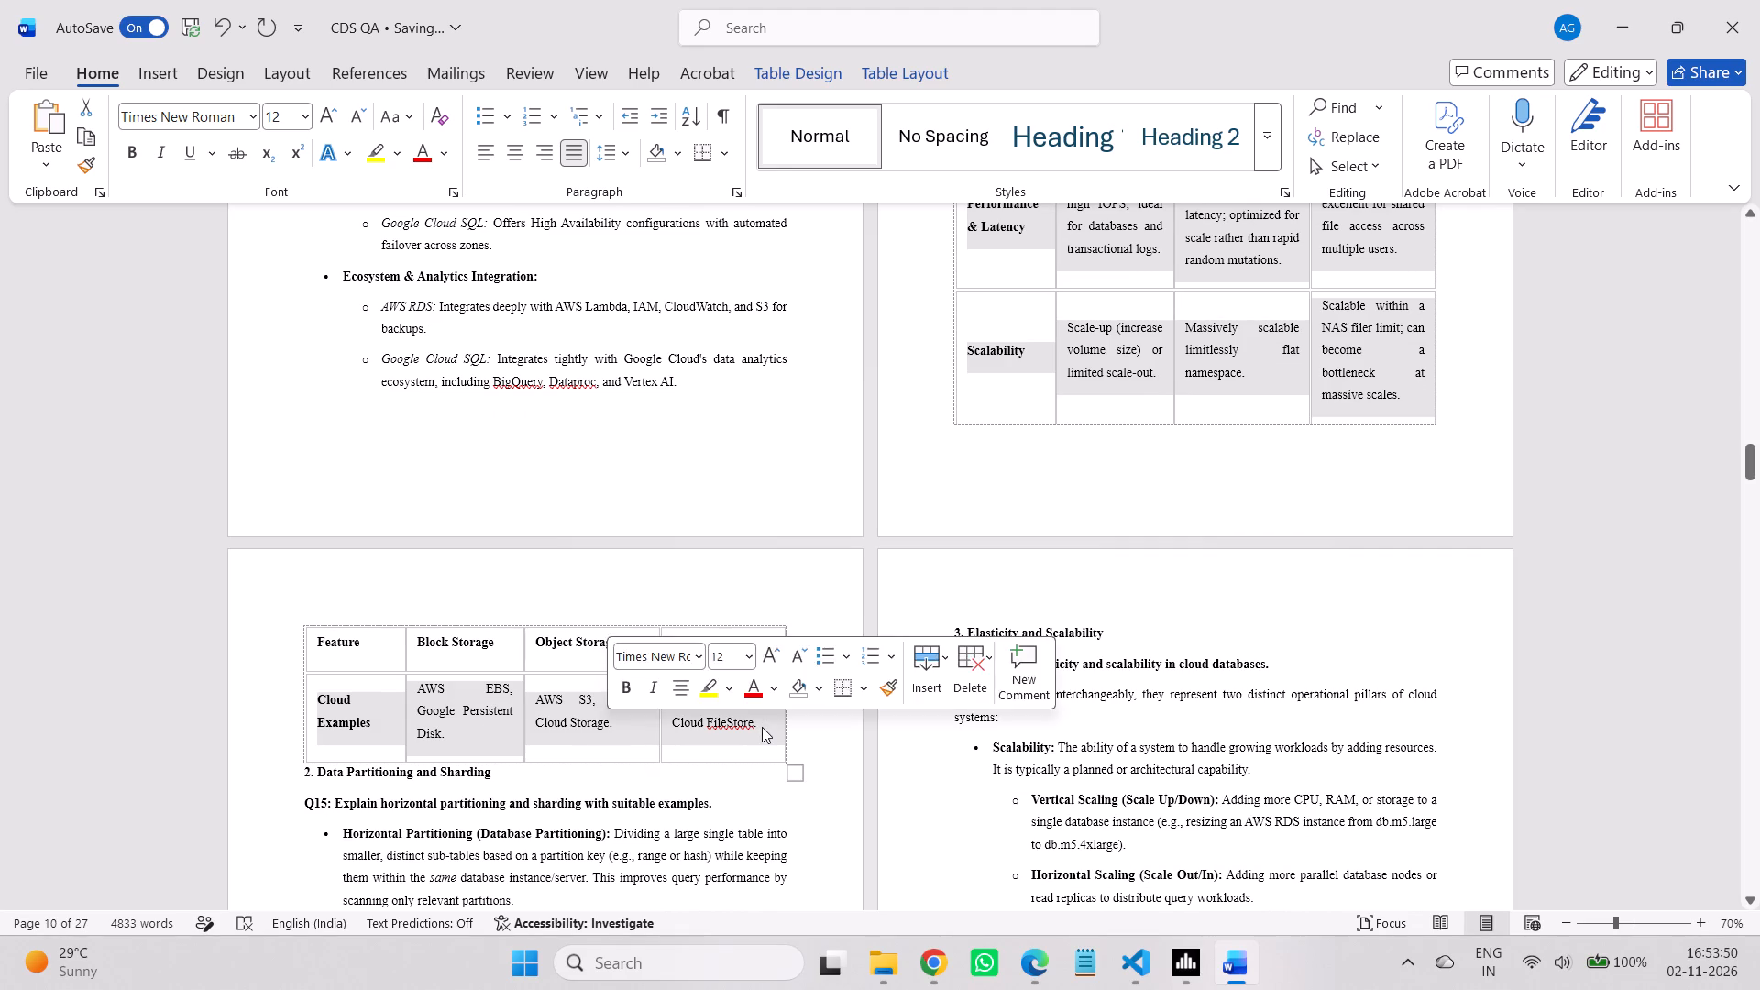